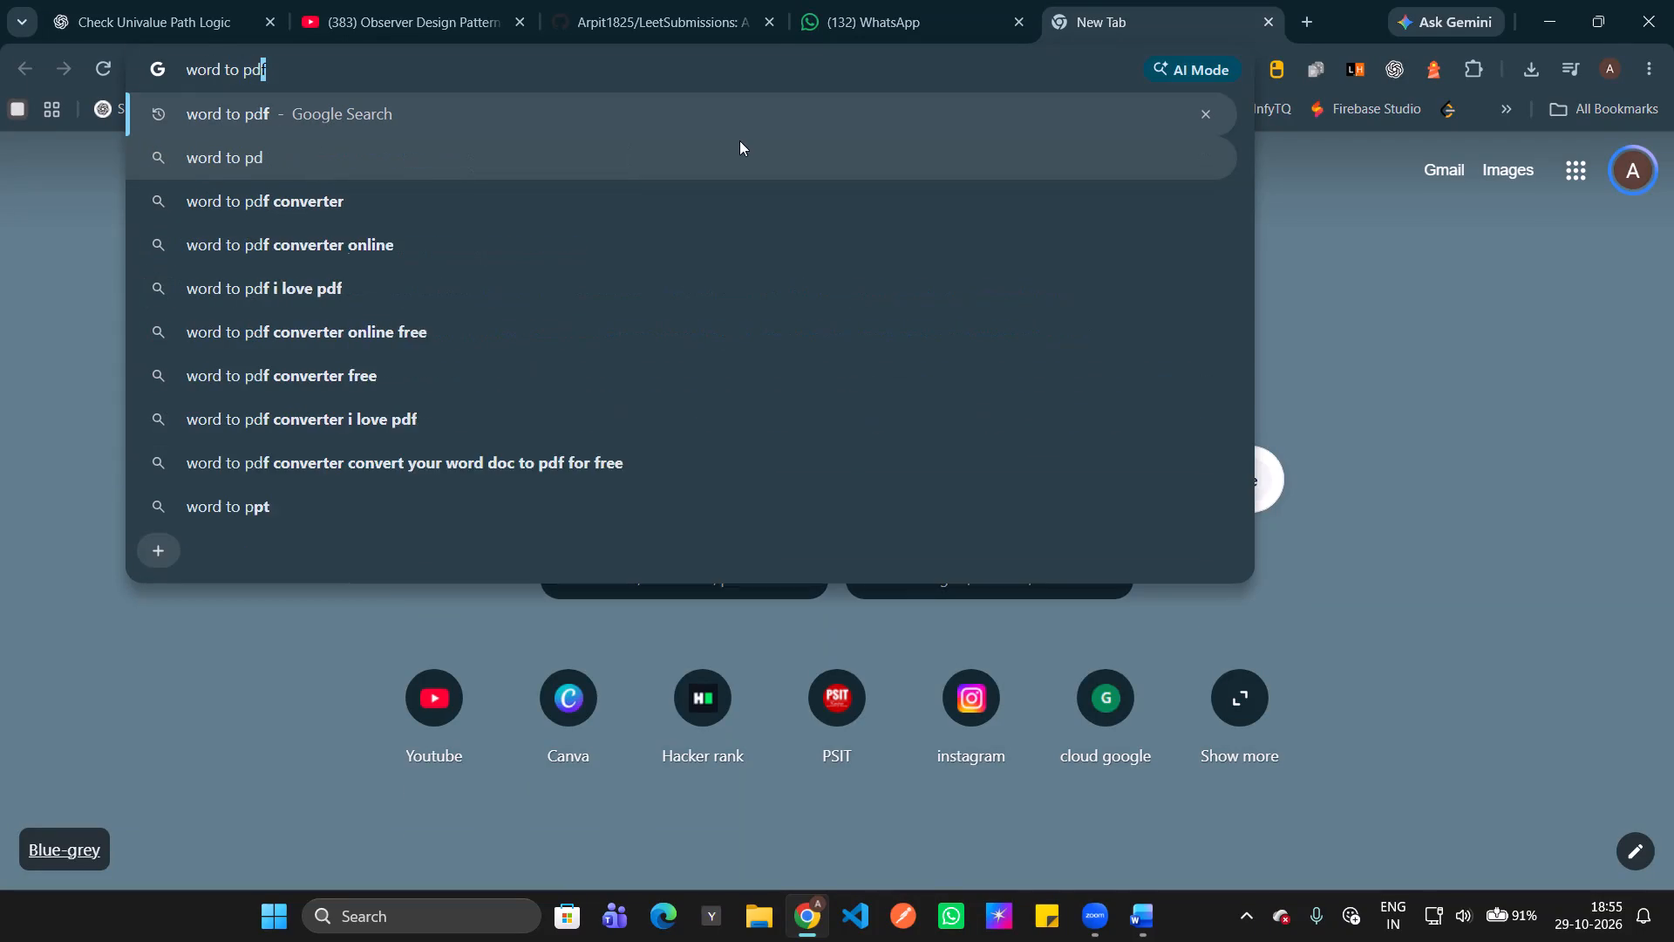
# Search Google for "word to pdf" and open the iLovePDF Word to PDF converter.
pyautogui.press('f')
pyautogui.press('Return')
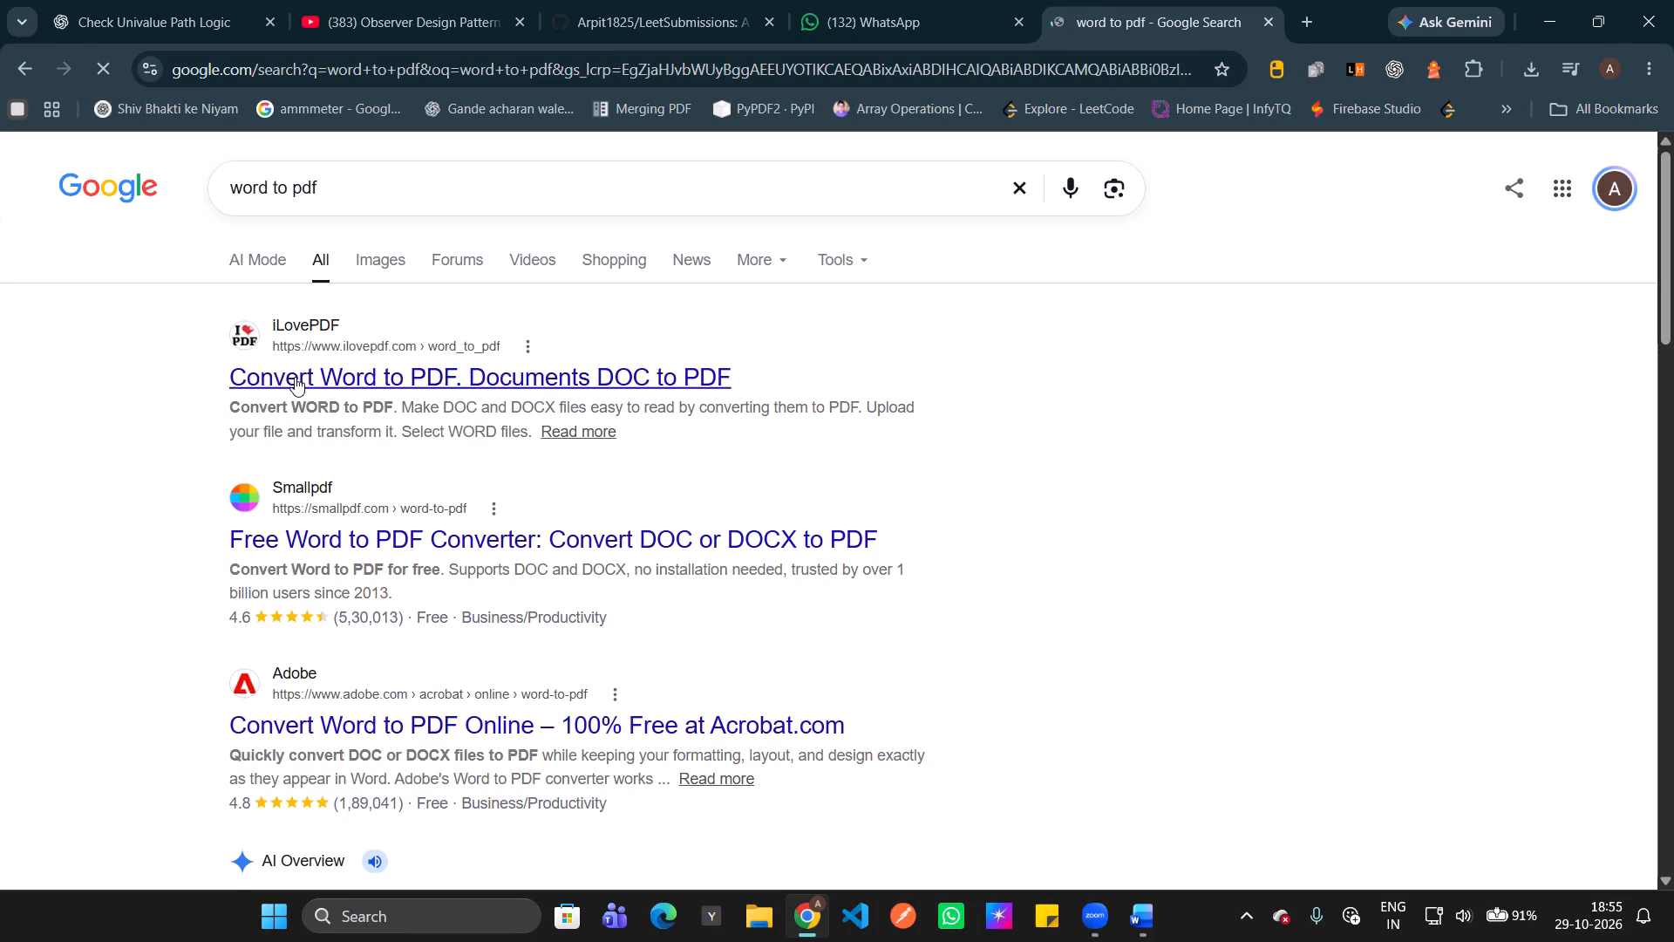
pyautogui.click(295, 377)
# Add the Word document DAA_LAB_1_to_10 (1) from the Downloads folder to the iLovePDF converter and convert it to PDF.
pyautogui.click(764, 926)
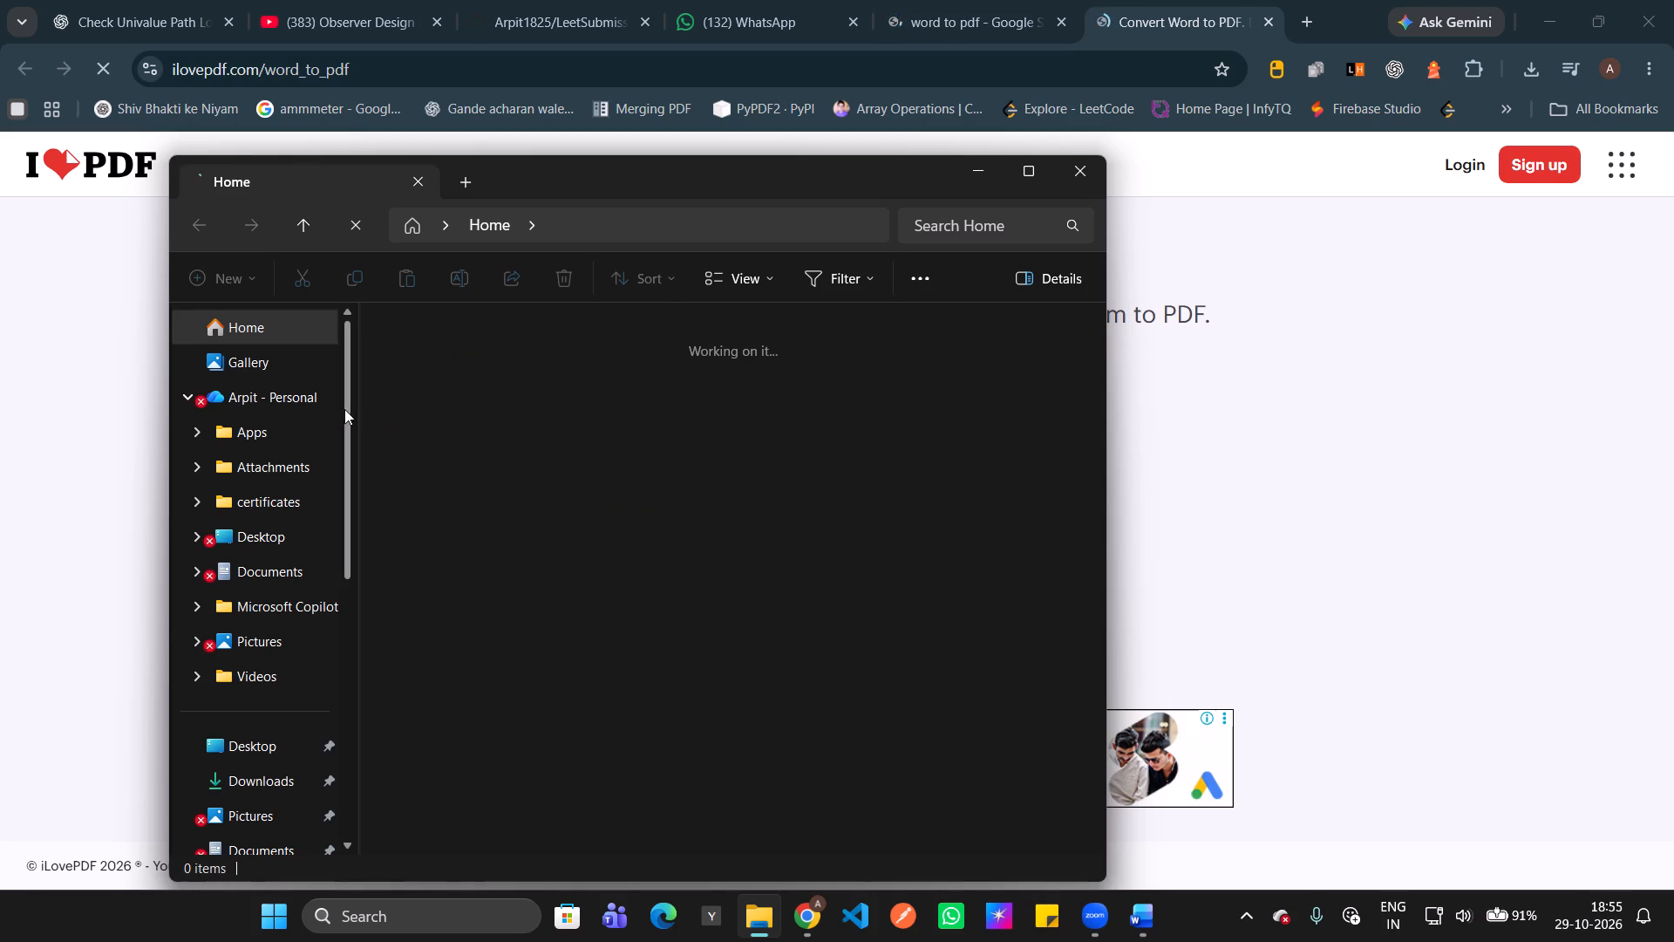
pyautogui.click(244, 764)
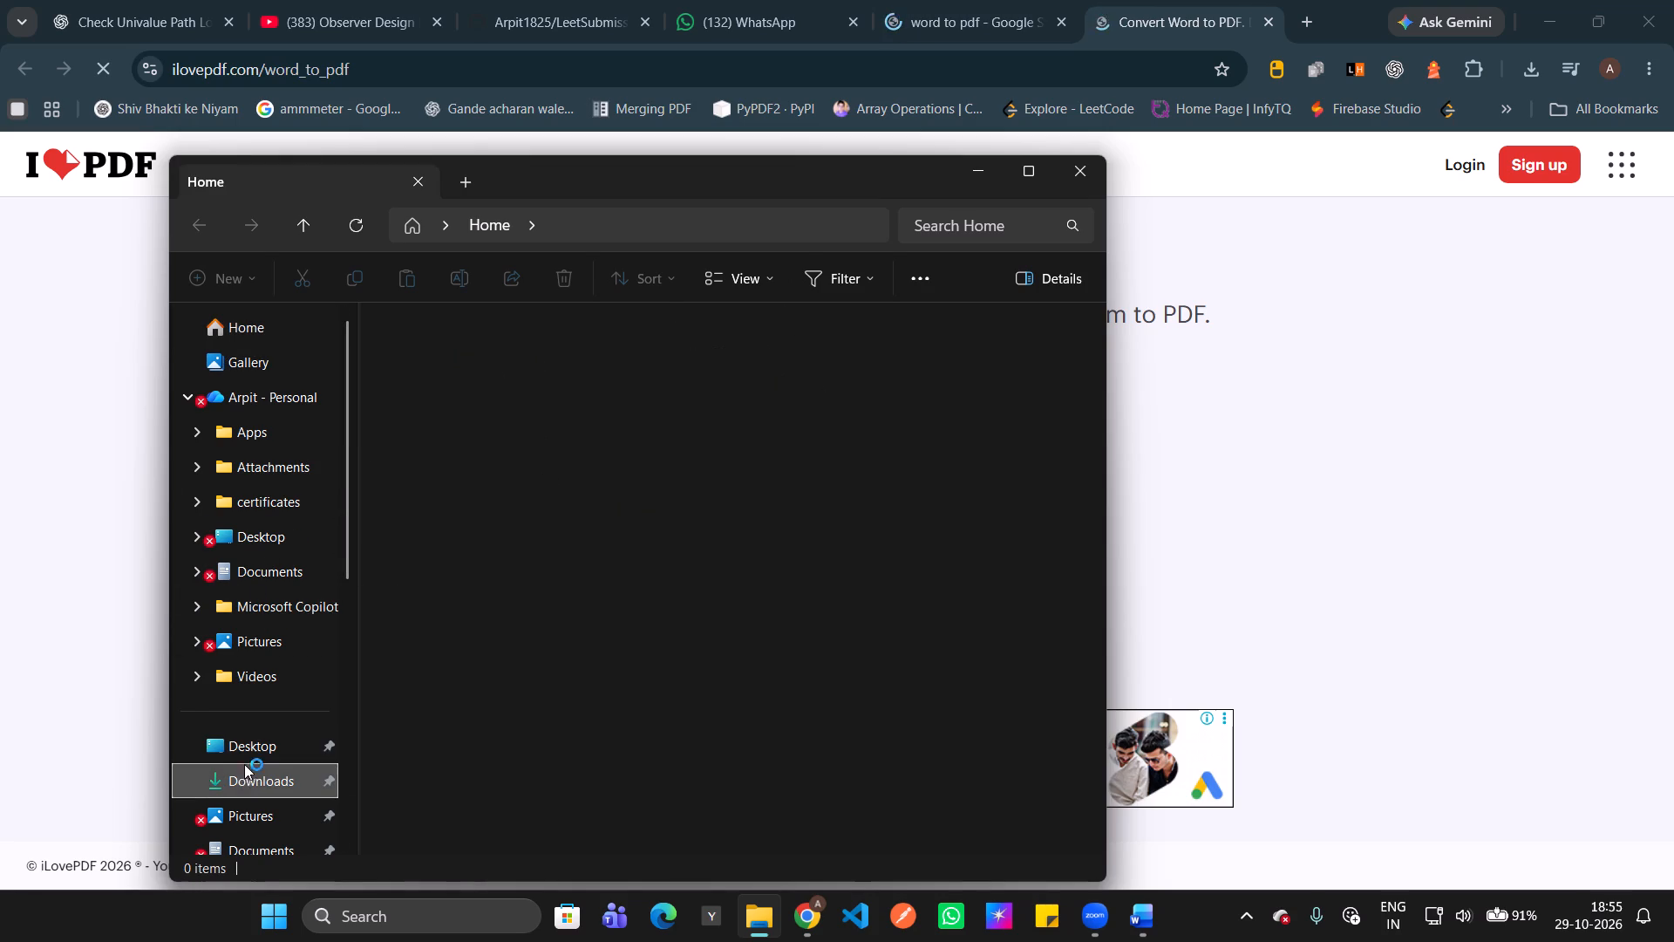
pyautogui.moveTo(607, 358); pyautogui.dragTo(1312, 387)
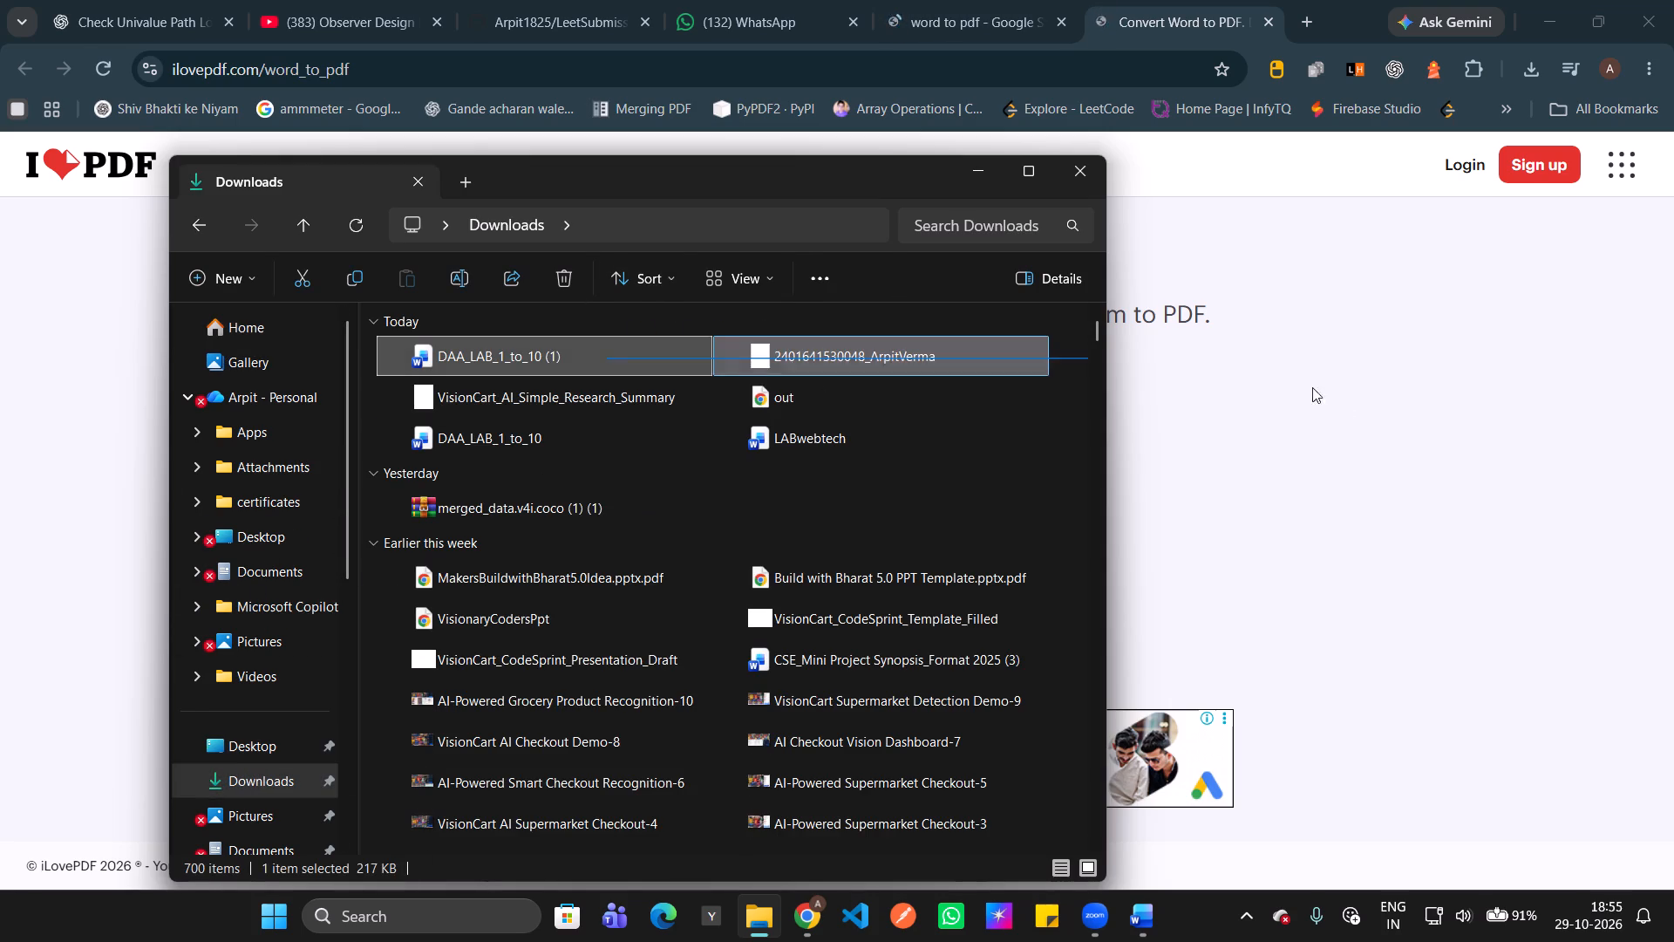
pyautogui.moveTo(1312, 387); pyautogui.dragTo(677, 358)
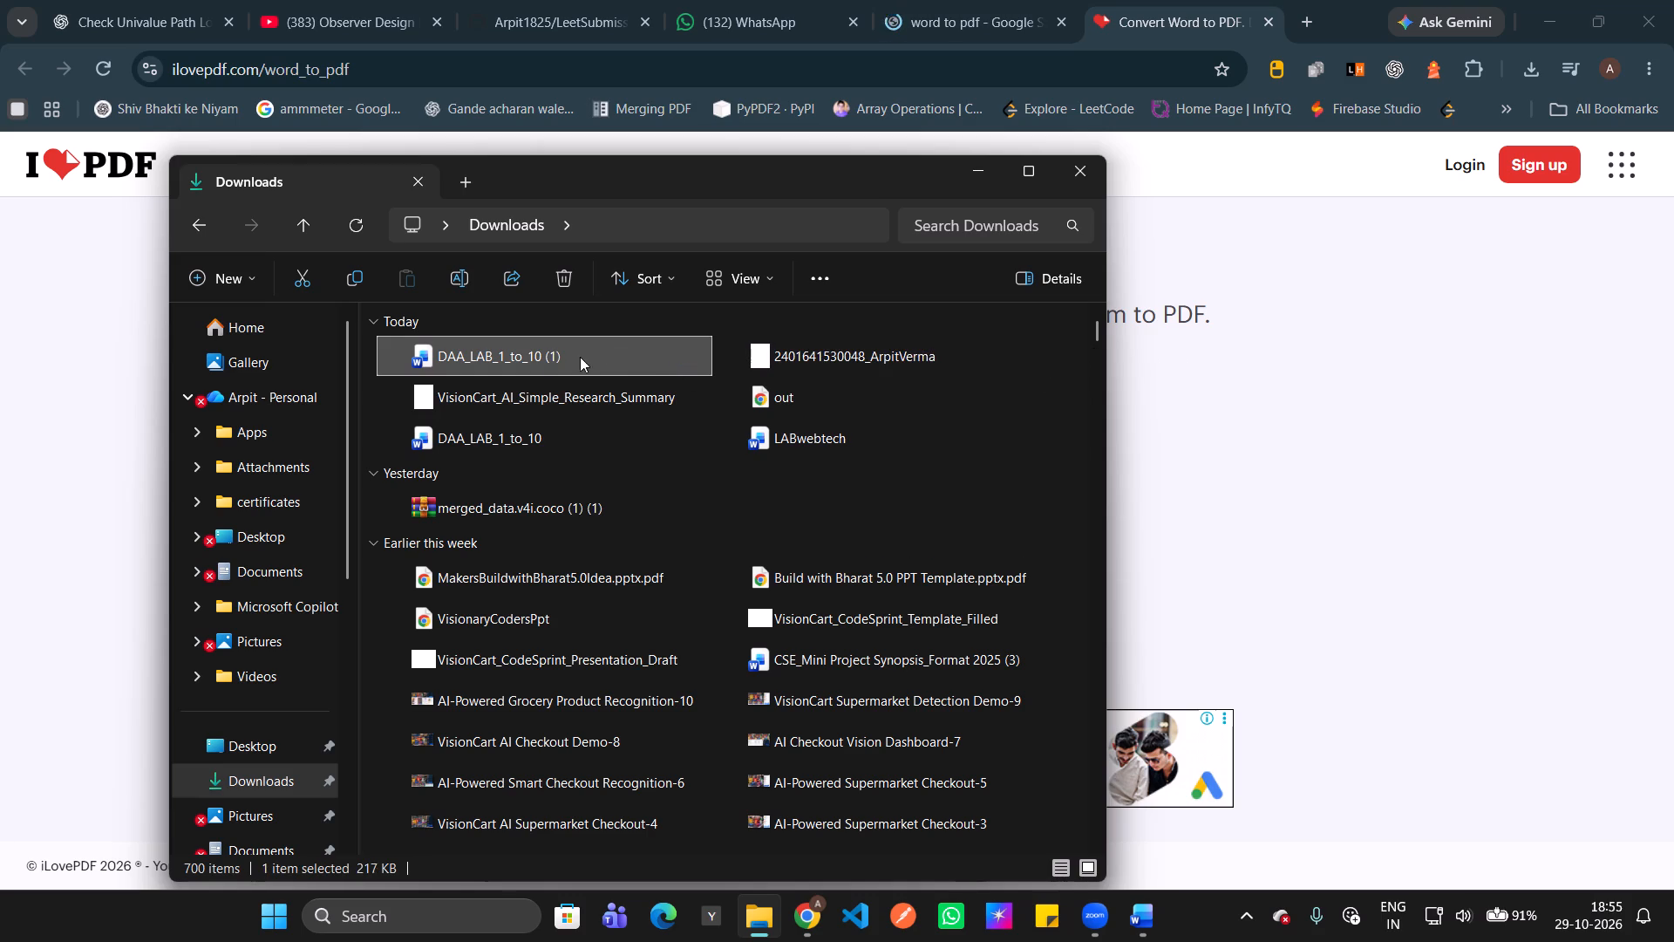
pyautogui.moveTo(556, 356); pyautogui.dragTo(1356, 525)
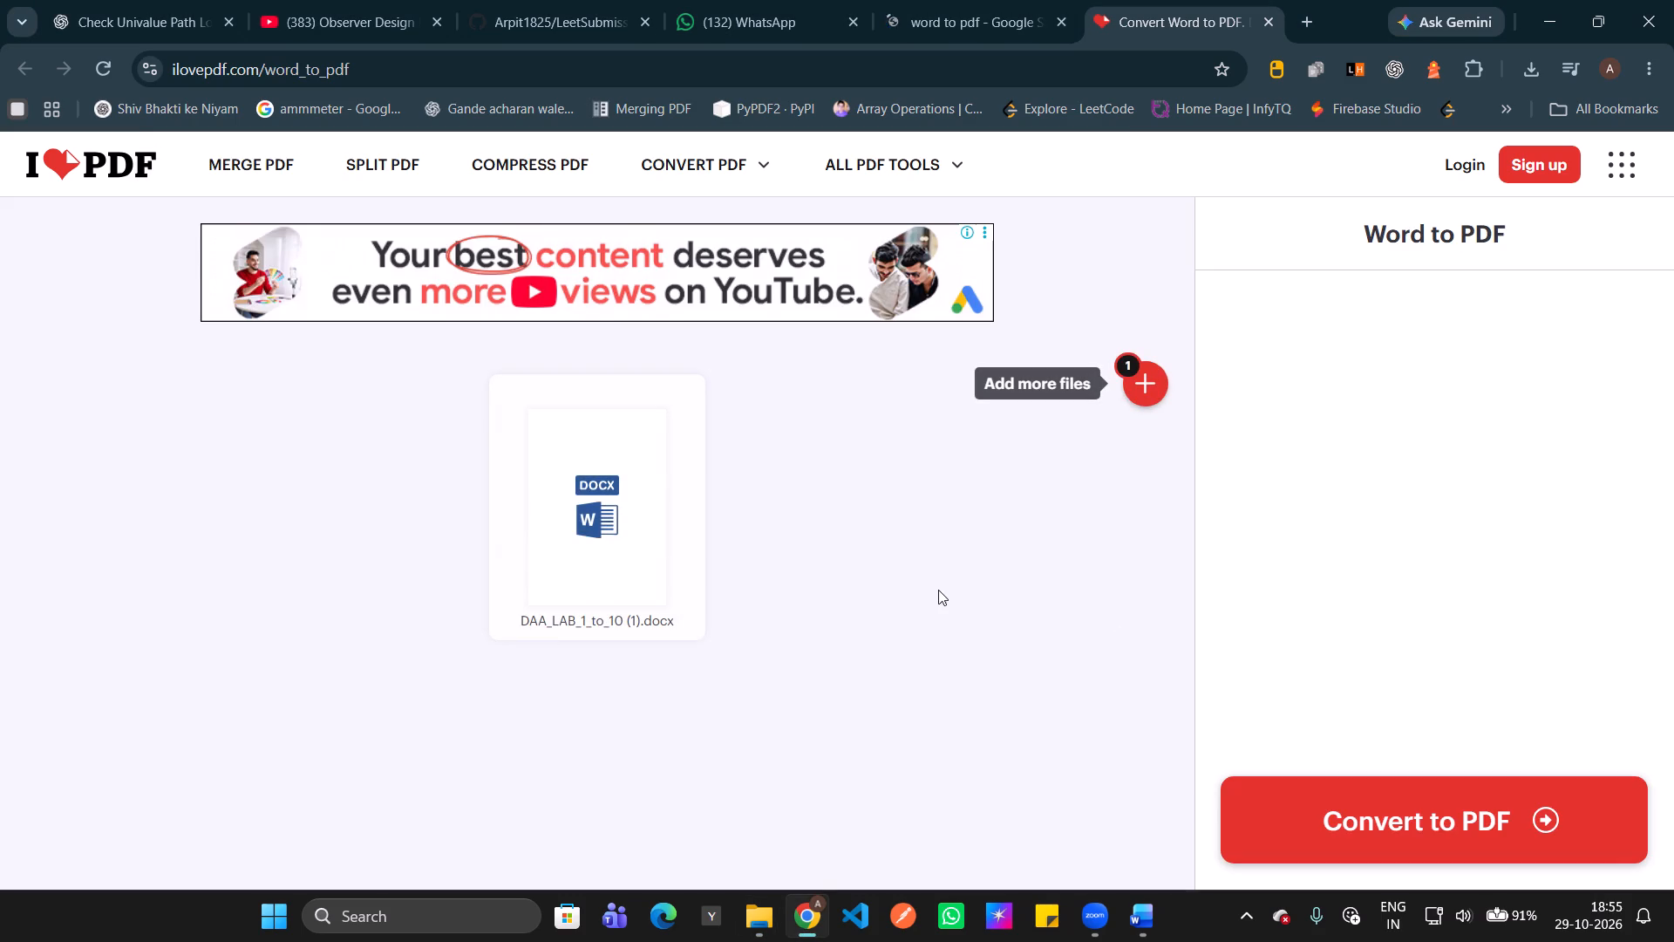
pyautogui.click(1439, 829)
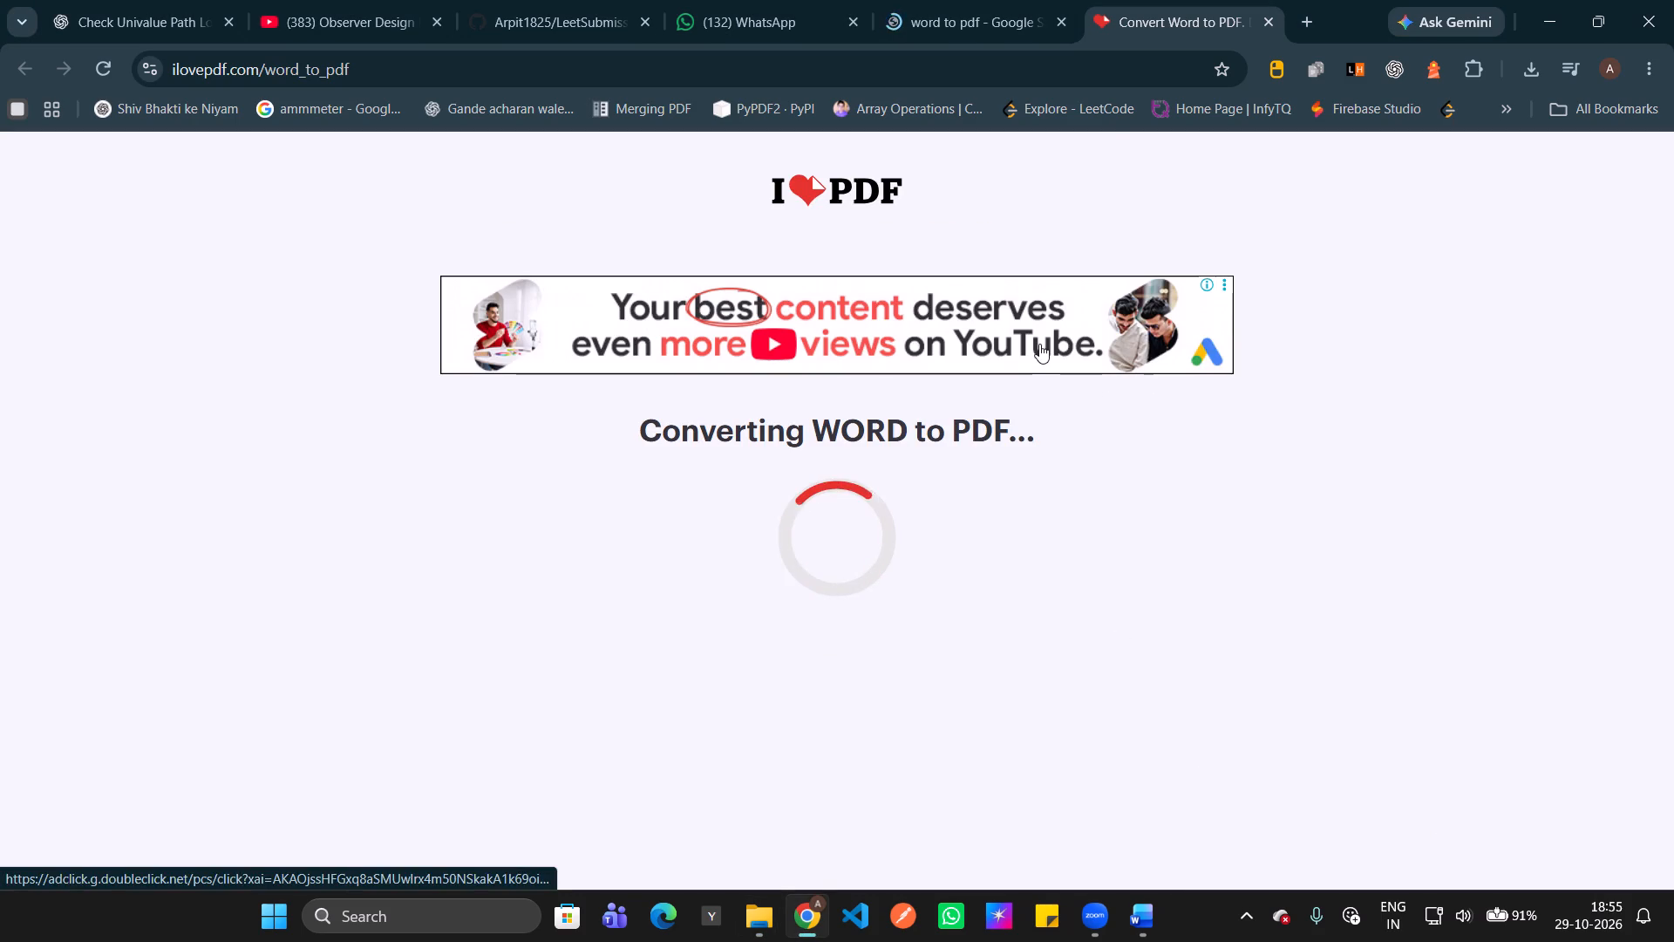
# Open canva.com in a new browser tab.
pyautogui.click(1306, 17)
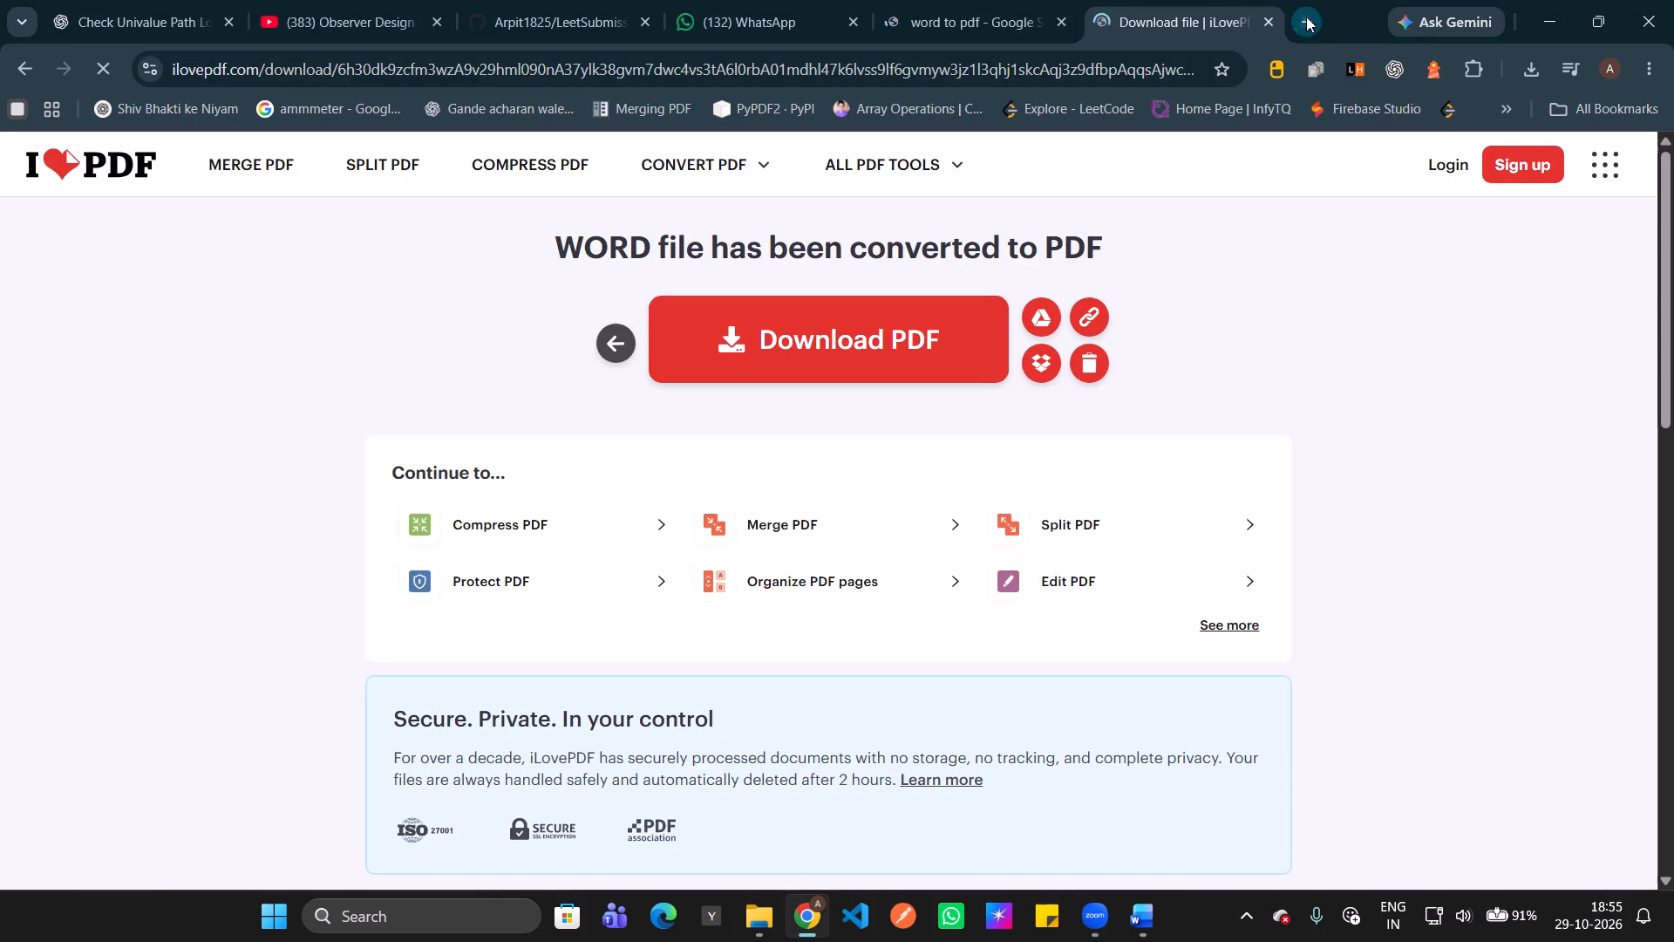
pyautogui.write('canva')
pyautogui.press('Return')
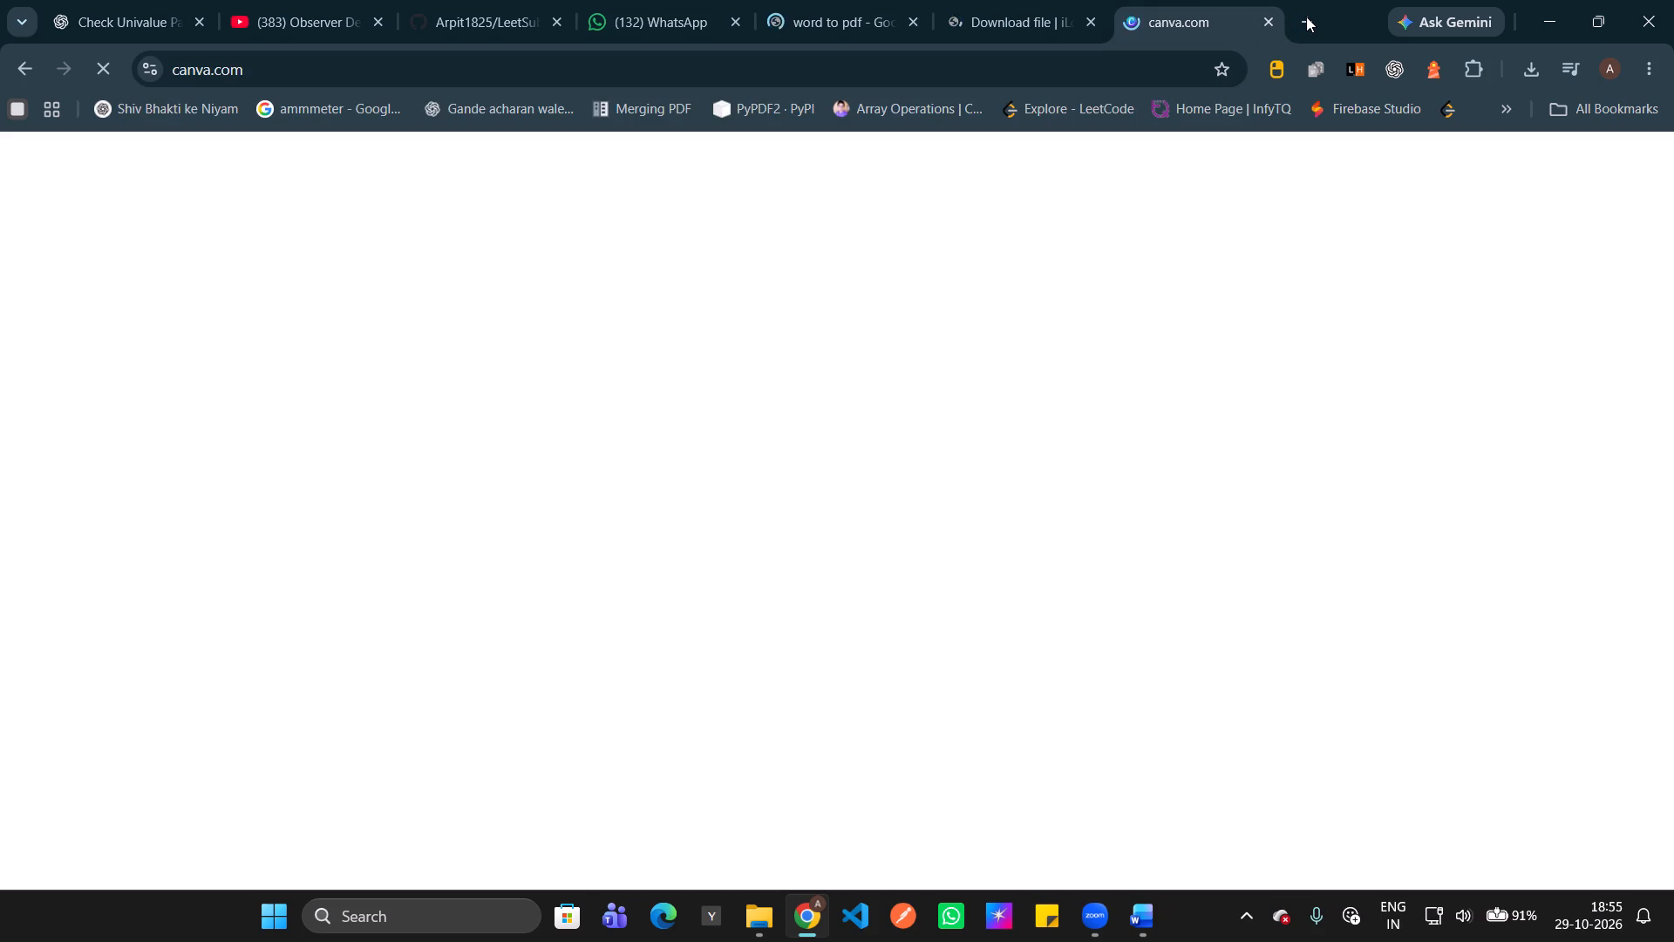
# Close the "word to pdf" Google search results tab.
pyautogui.click(874, 0)
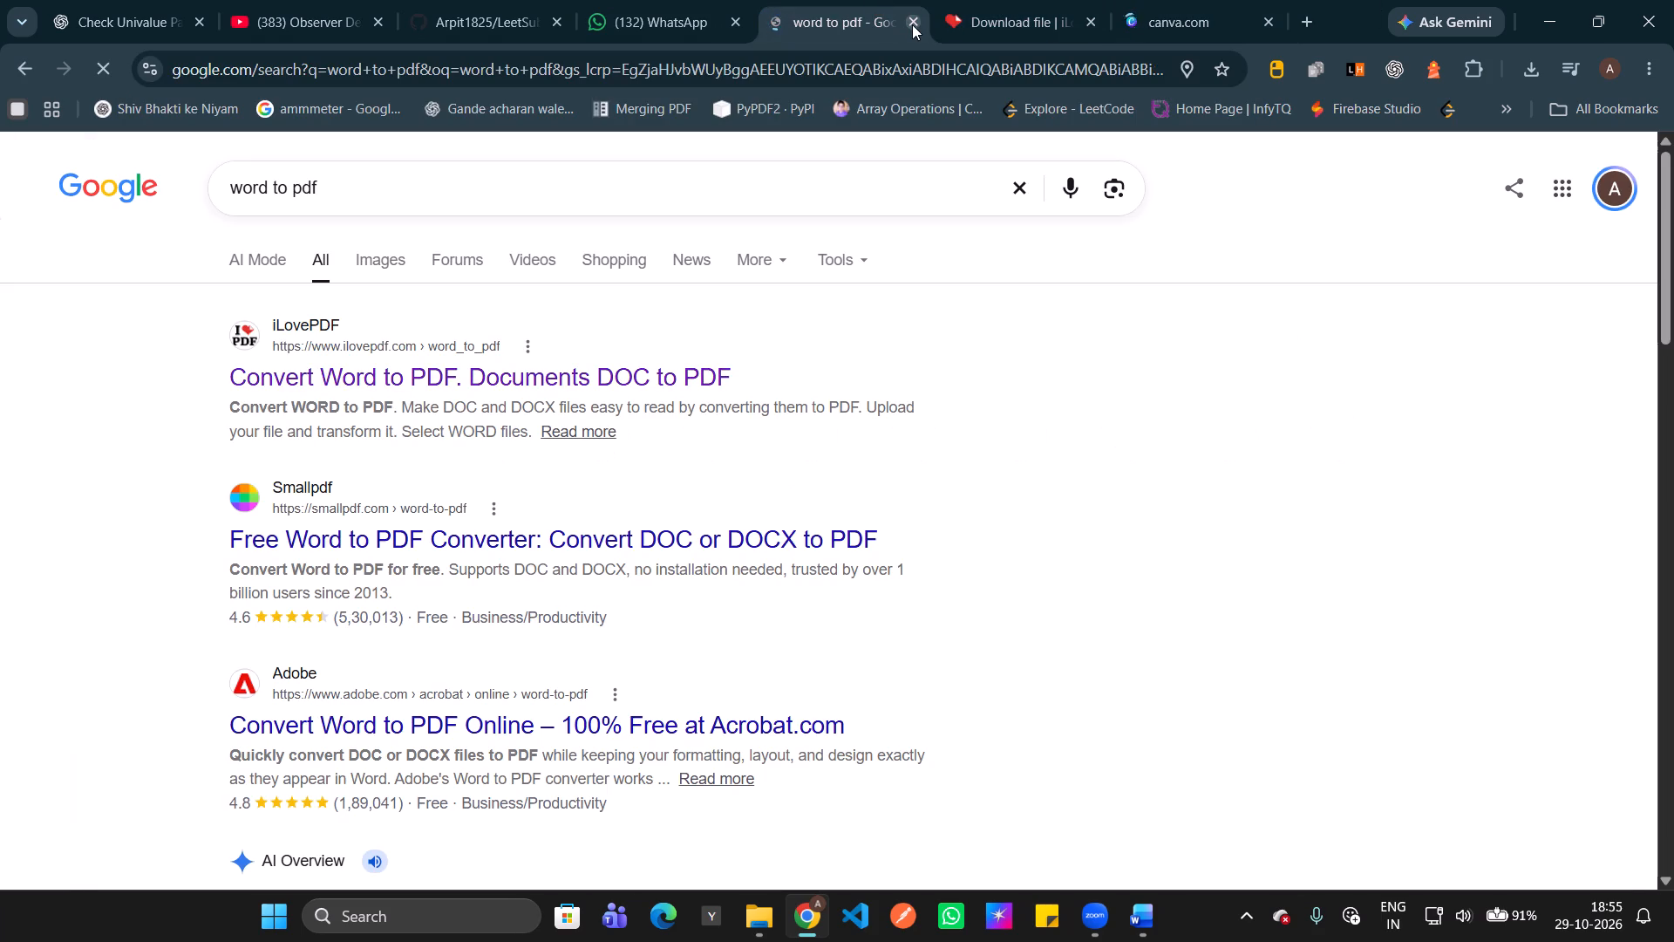
pyautogui.click(912, 24)
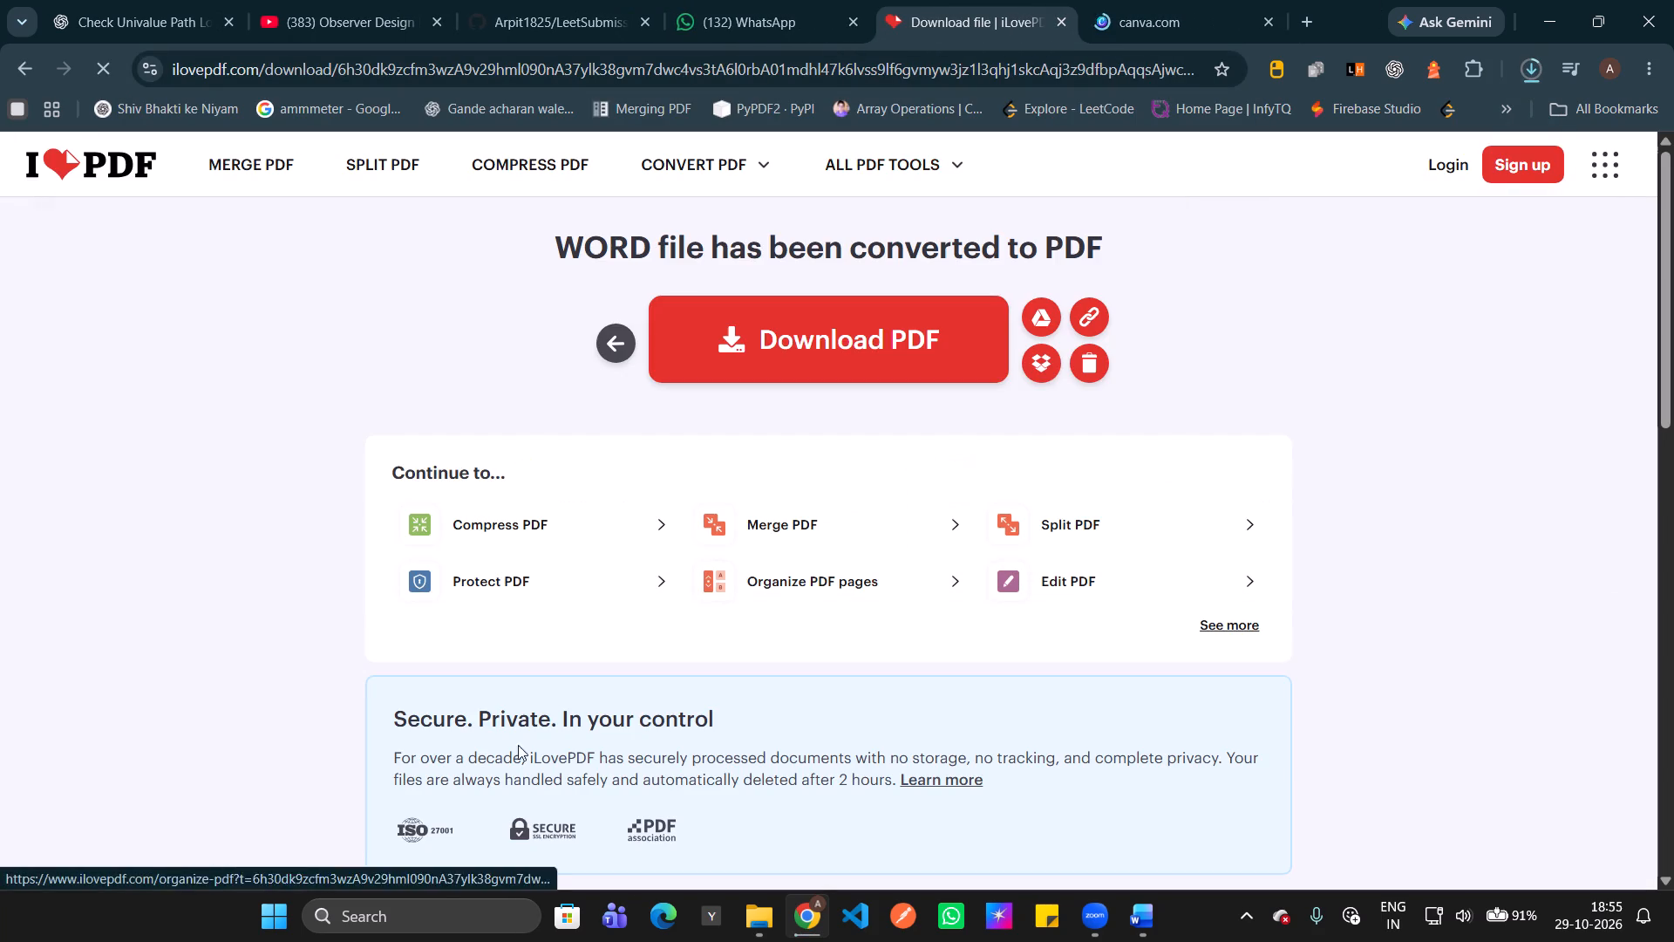
# Check the recent downloads and open the converted DAA_LAB_1_to_10 (1) PDF from the Downloads folder to view it.
pyautogui.click(1521, 67)
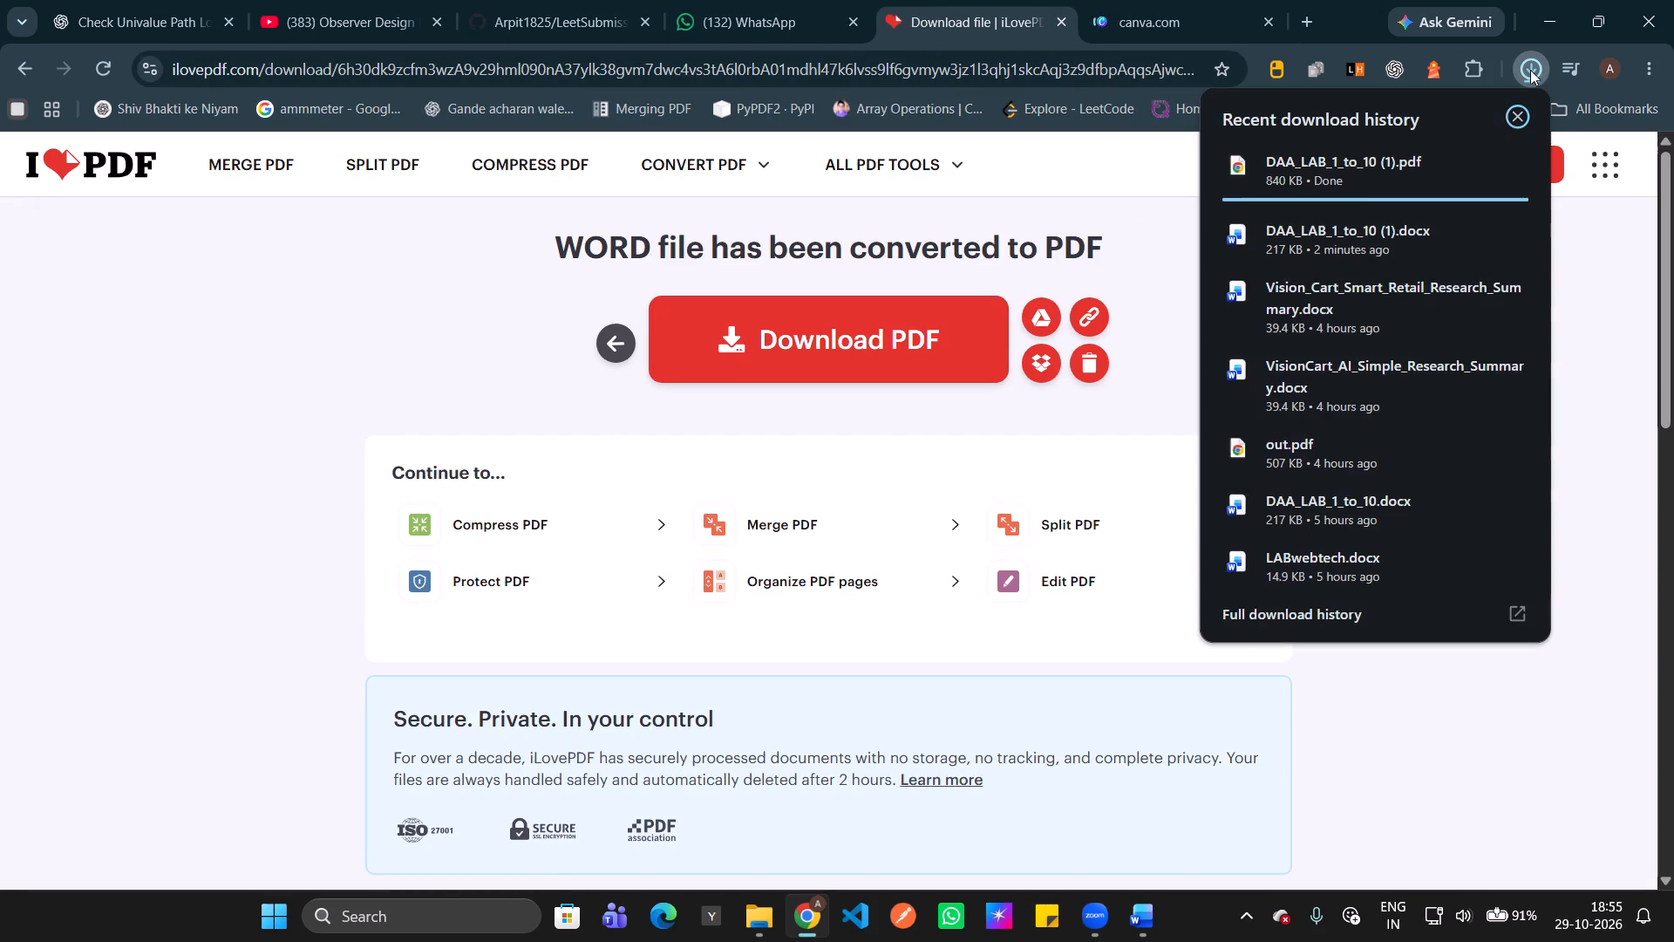
pyautogui.click(1159, 0)
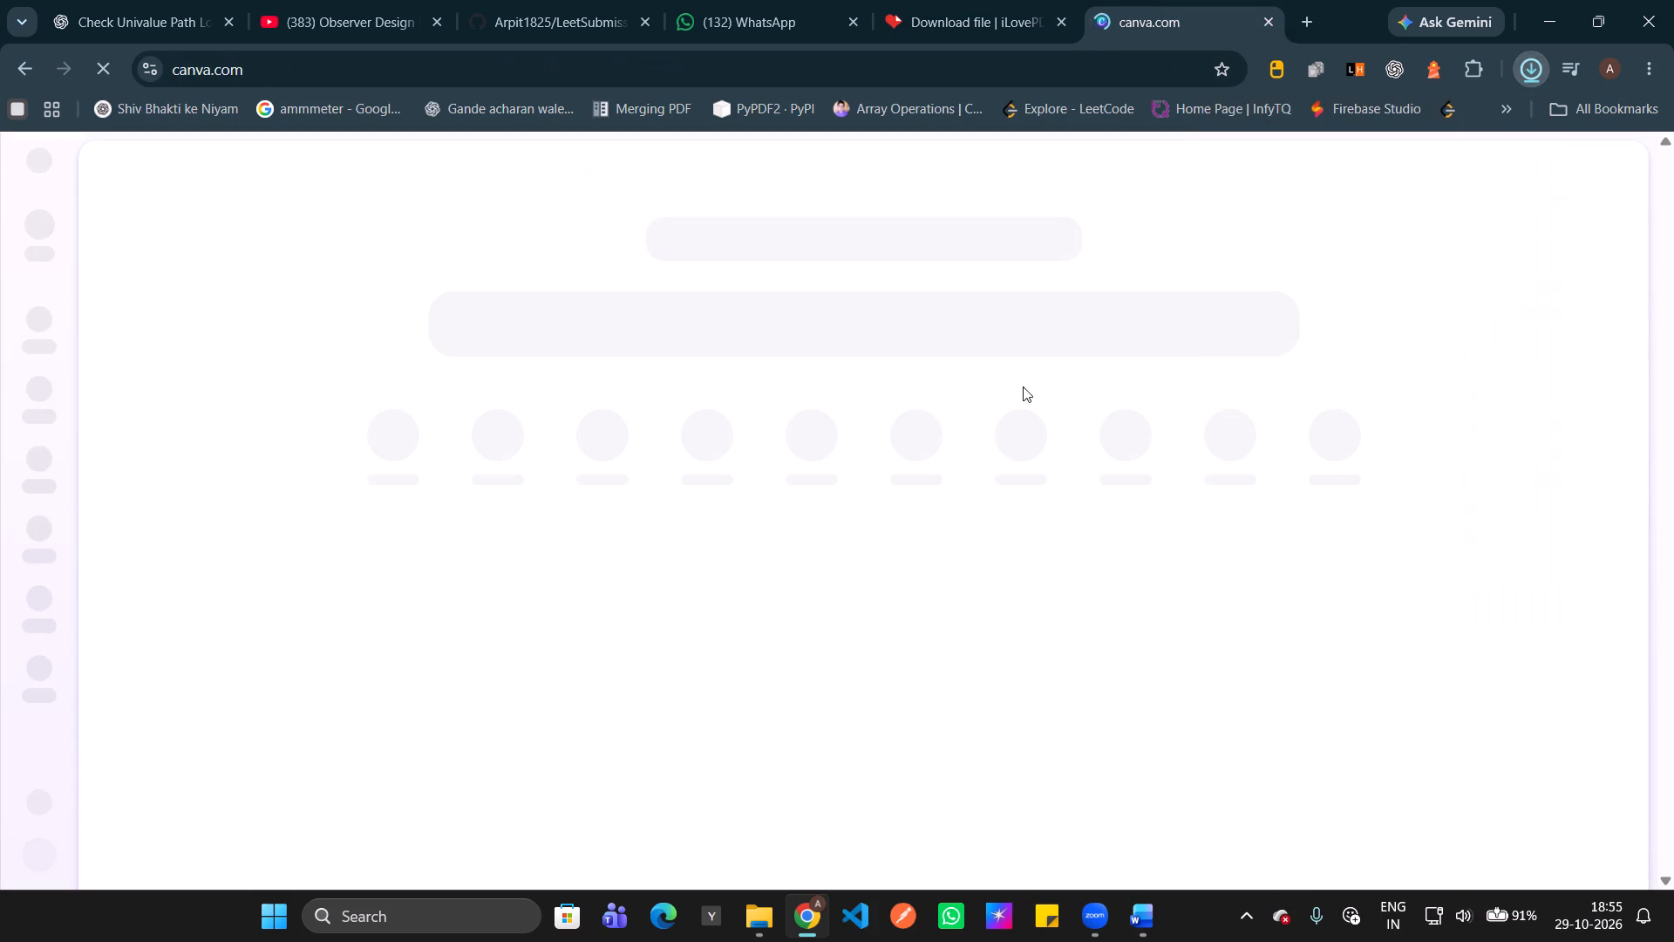
pyautogui.click(752, 930)
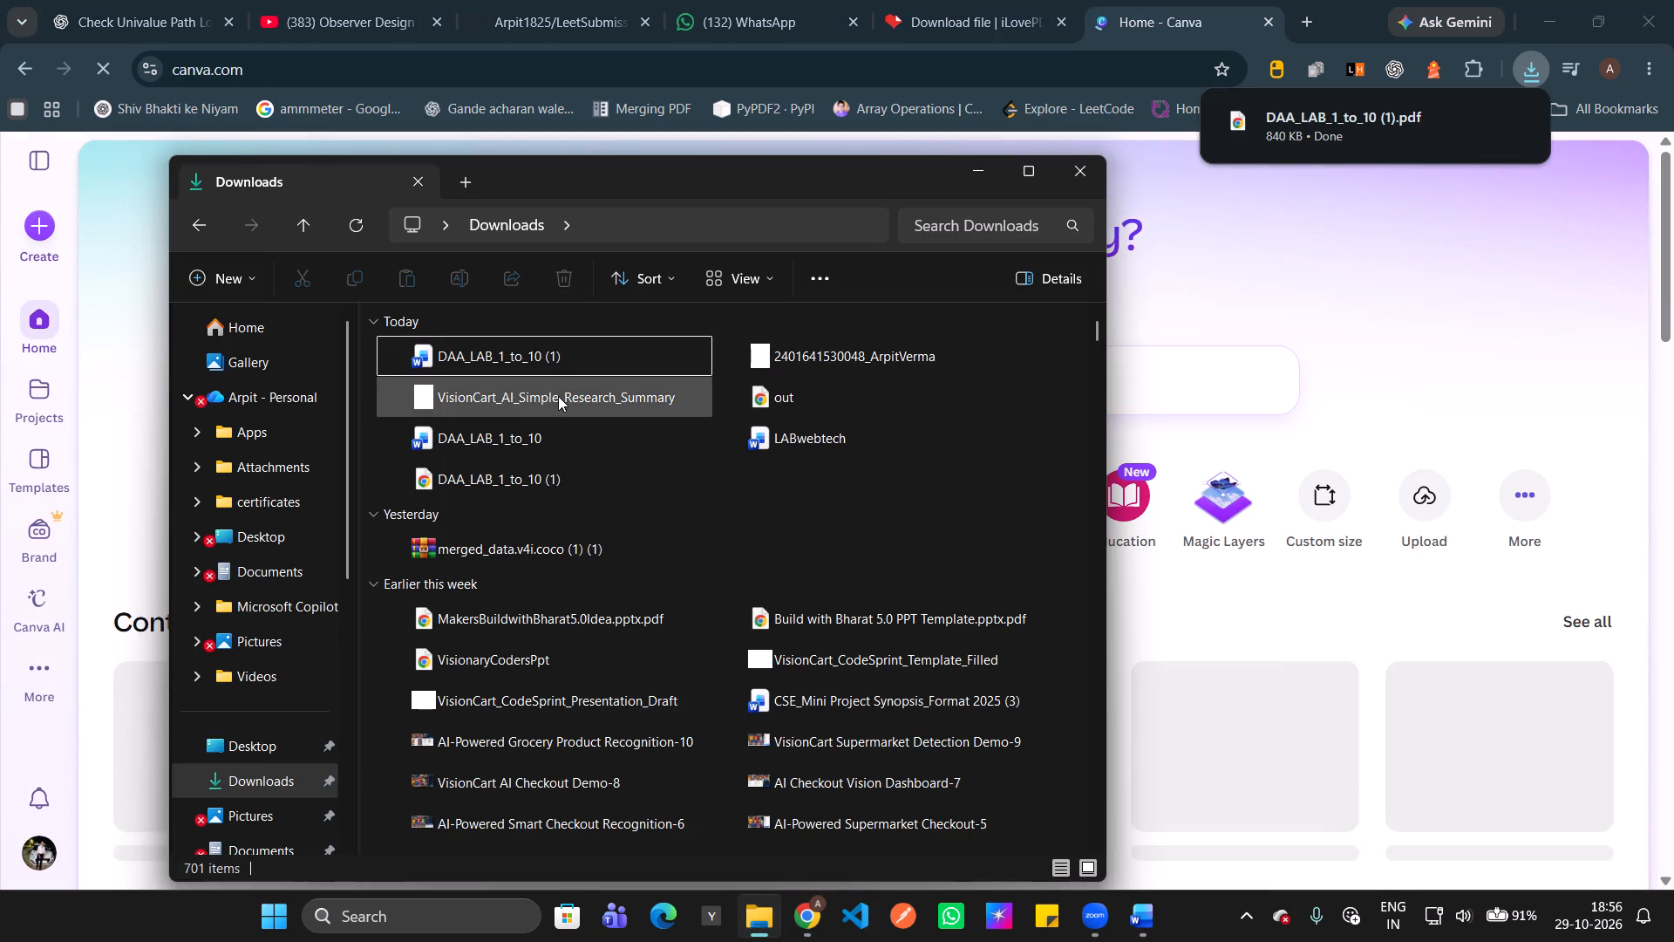
pyautogui.doubleClick(518, 464)
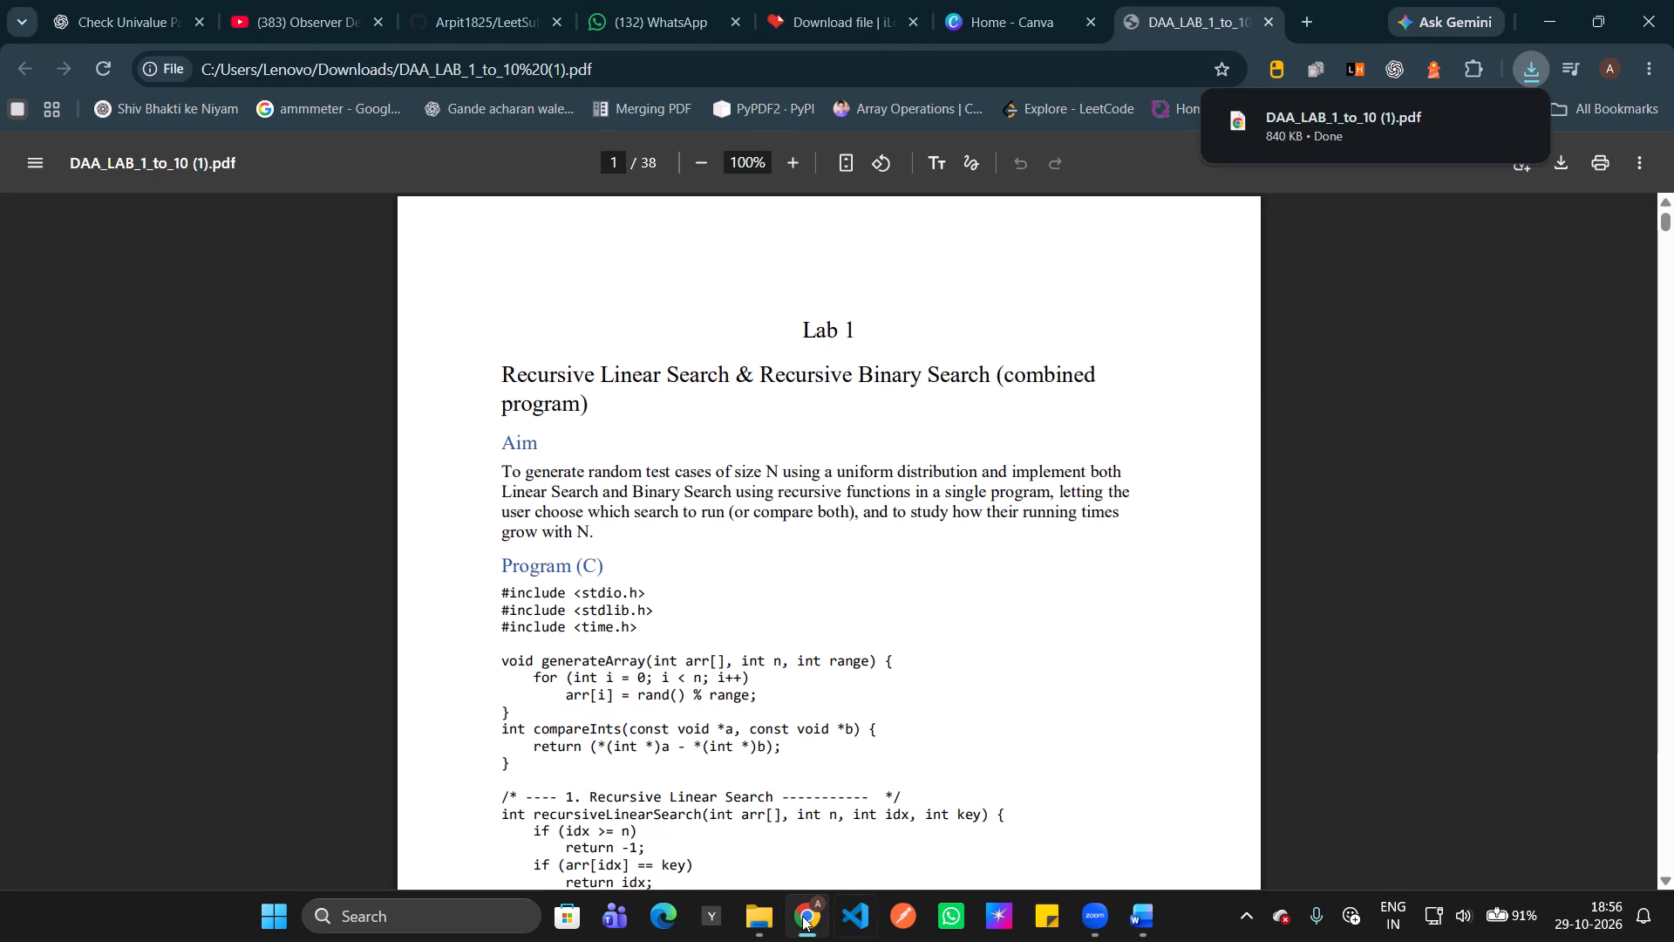
# Return to the Canva home page.
pyautogui.click(983, 0)
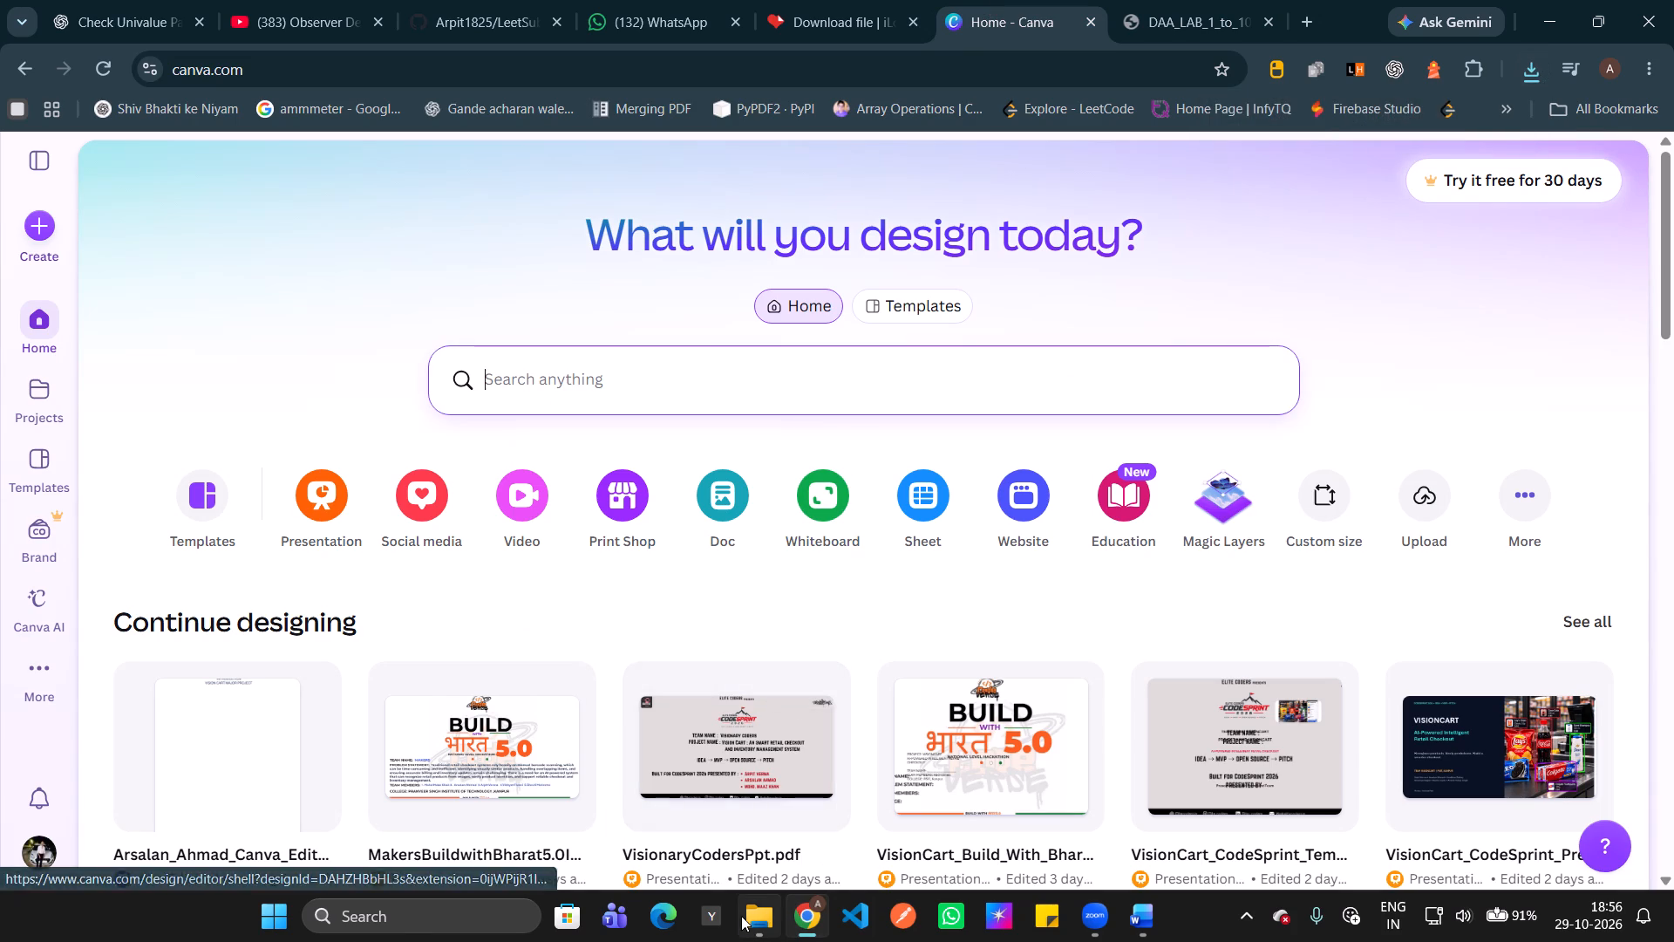
# Upload the DAA_LAB_1_to_10 (1) PDF from the Downloads folder to Canva.
pyautogui.click(739, 912)
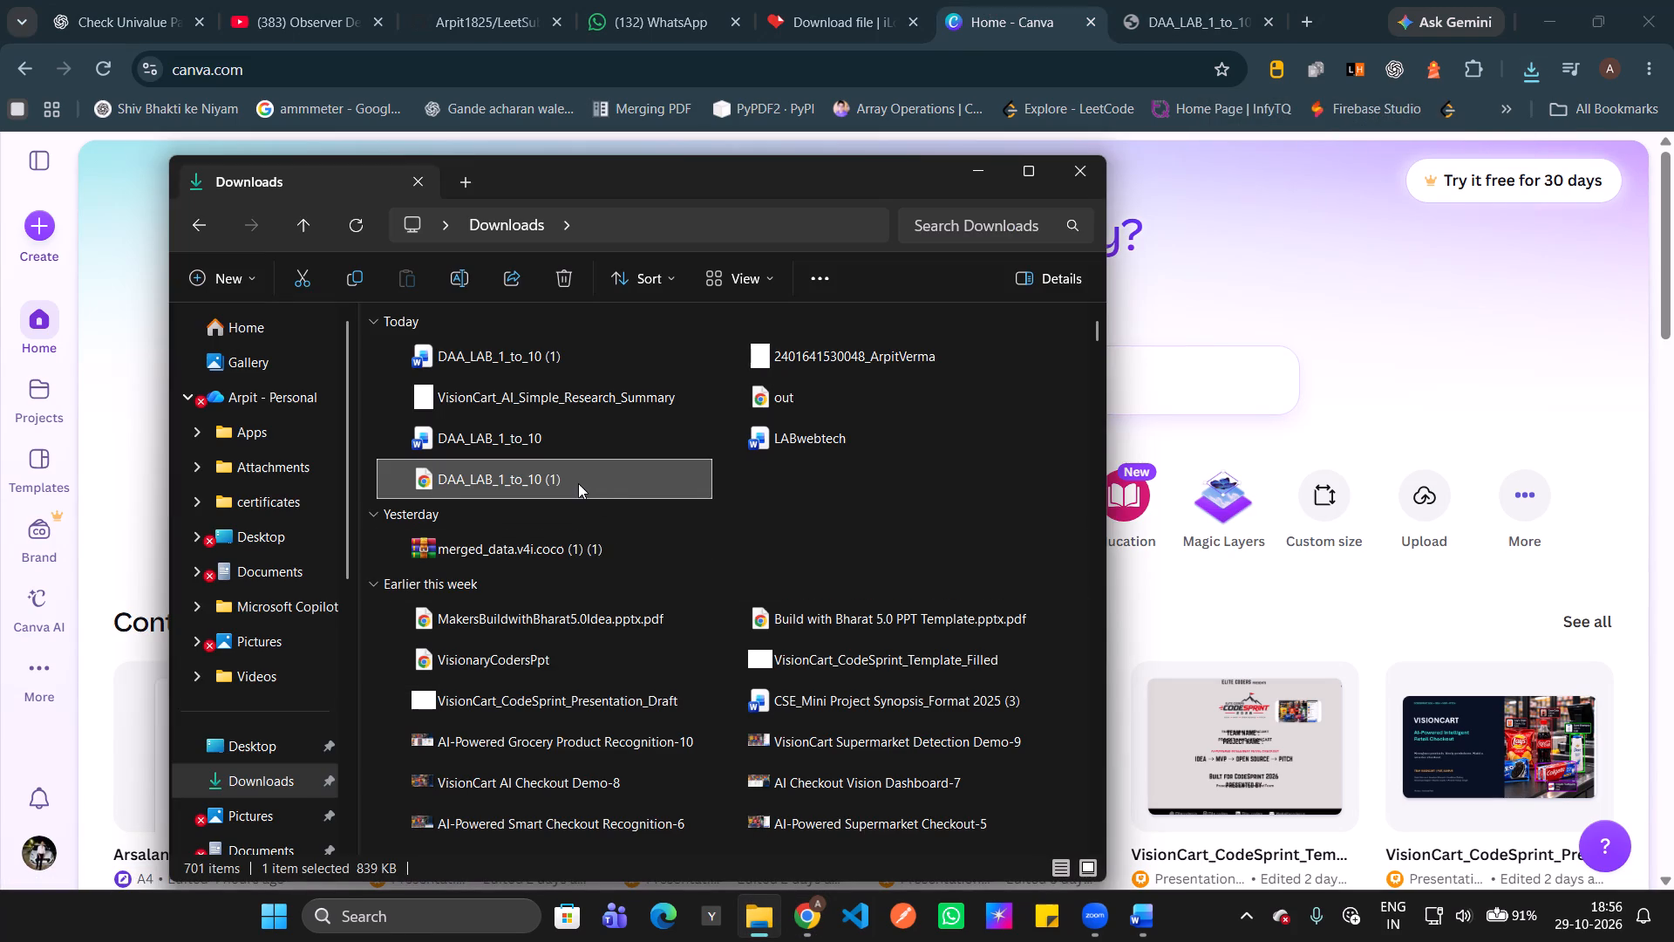
pyautogui.moveTo(578, 483); pyautogui.dragTo(1344, 550)
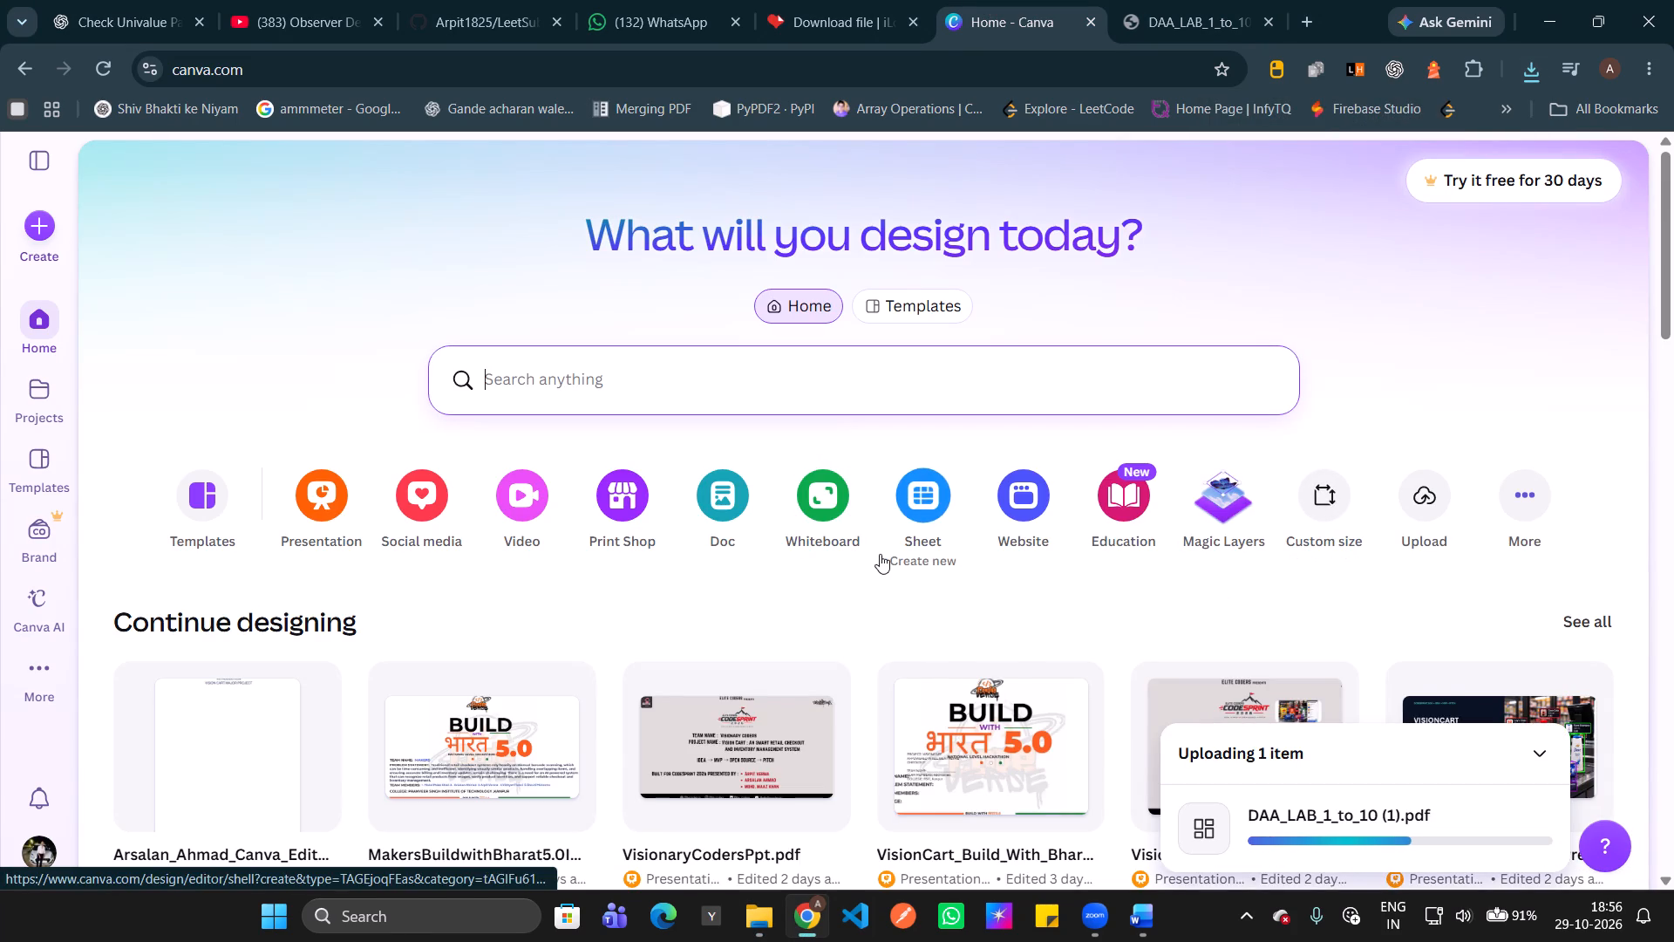
# Open the Uploads folder that holds the uploaded DAA_LAB_1_to_10 (1).pdf.
pyautogui.scroll(-1, 880, 554)
pyautogui.scroll(-1, 801, 603)
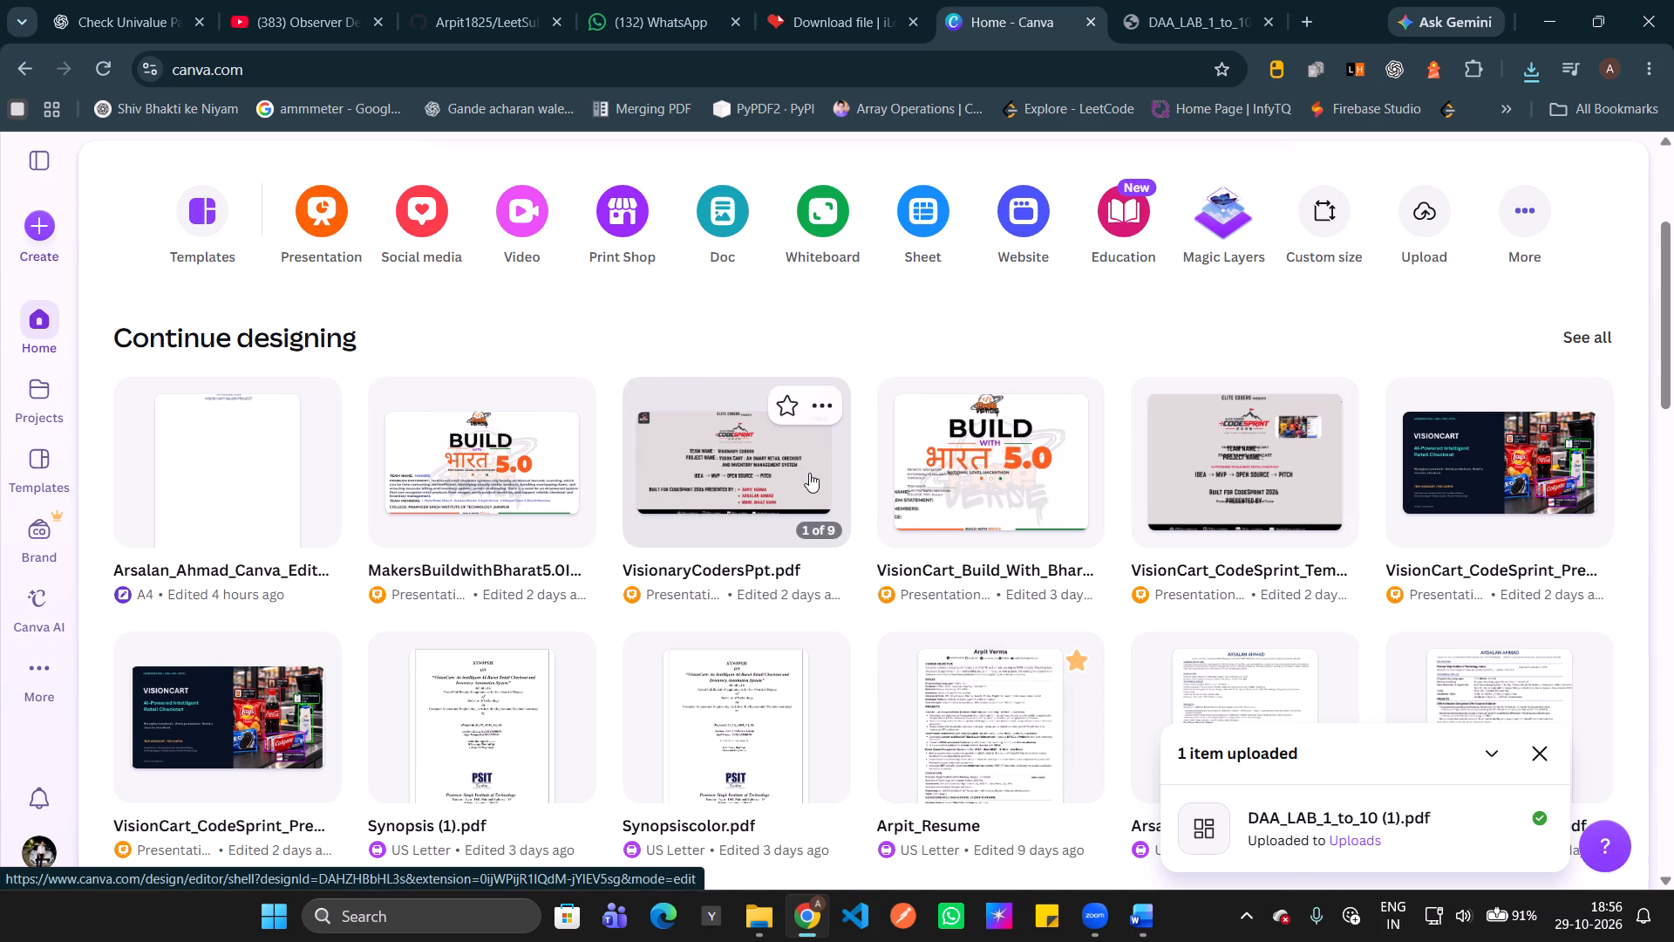
pyautogui.click(1356, 835)
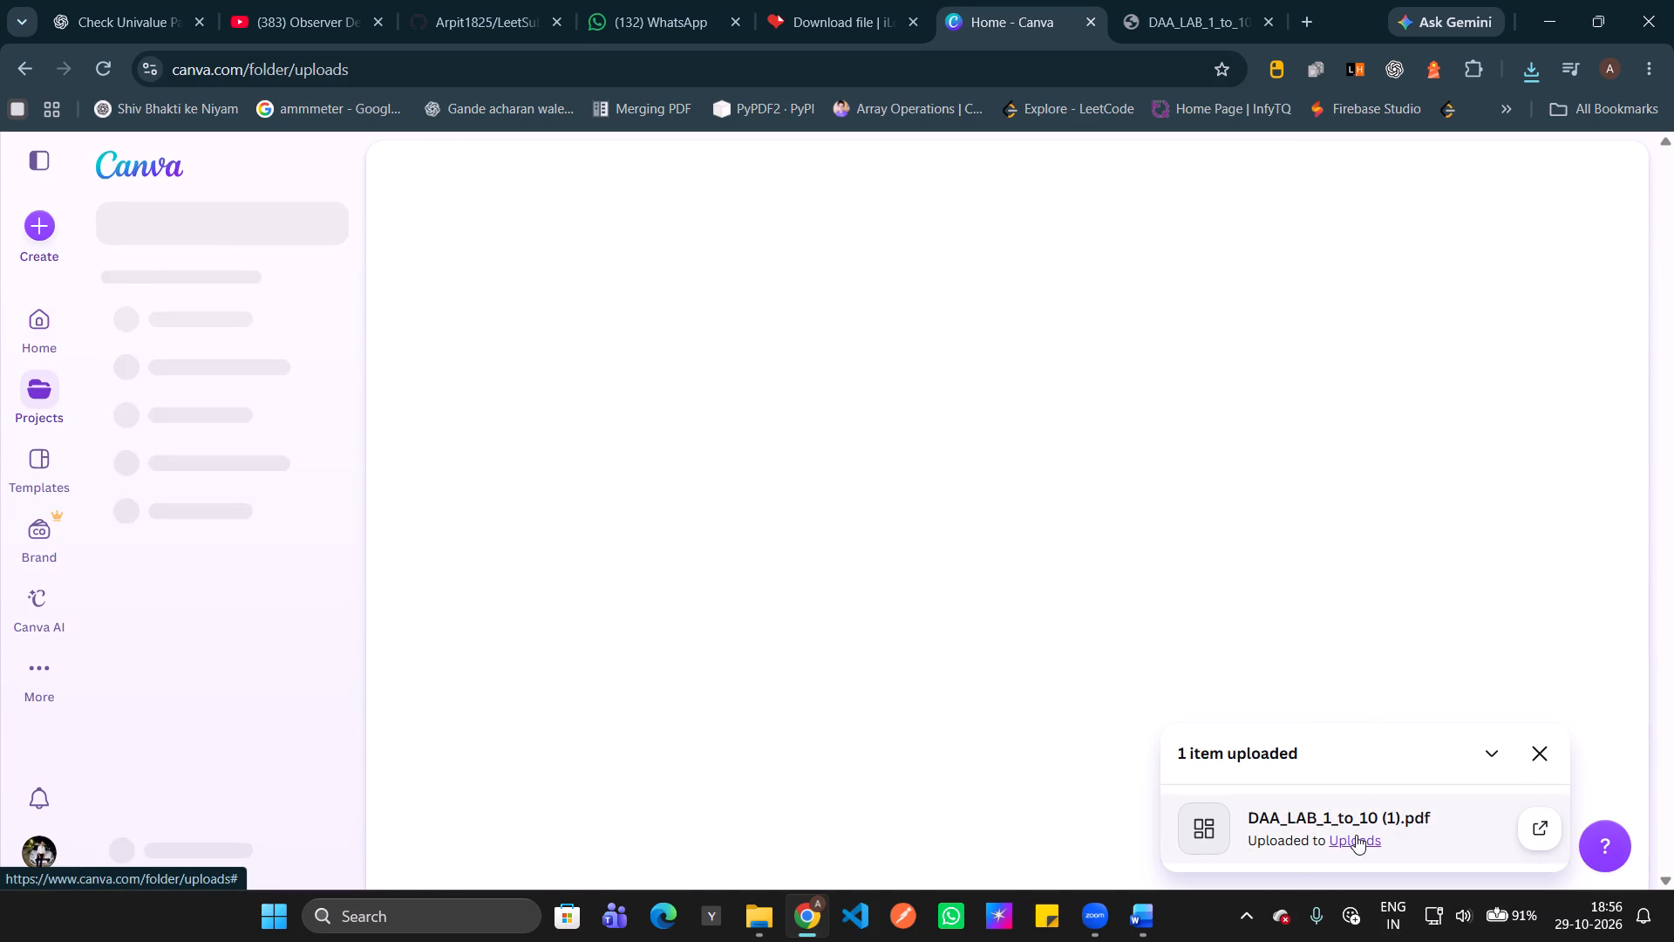
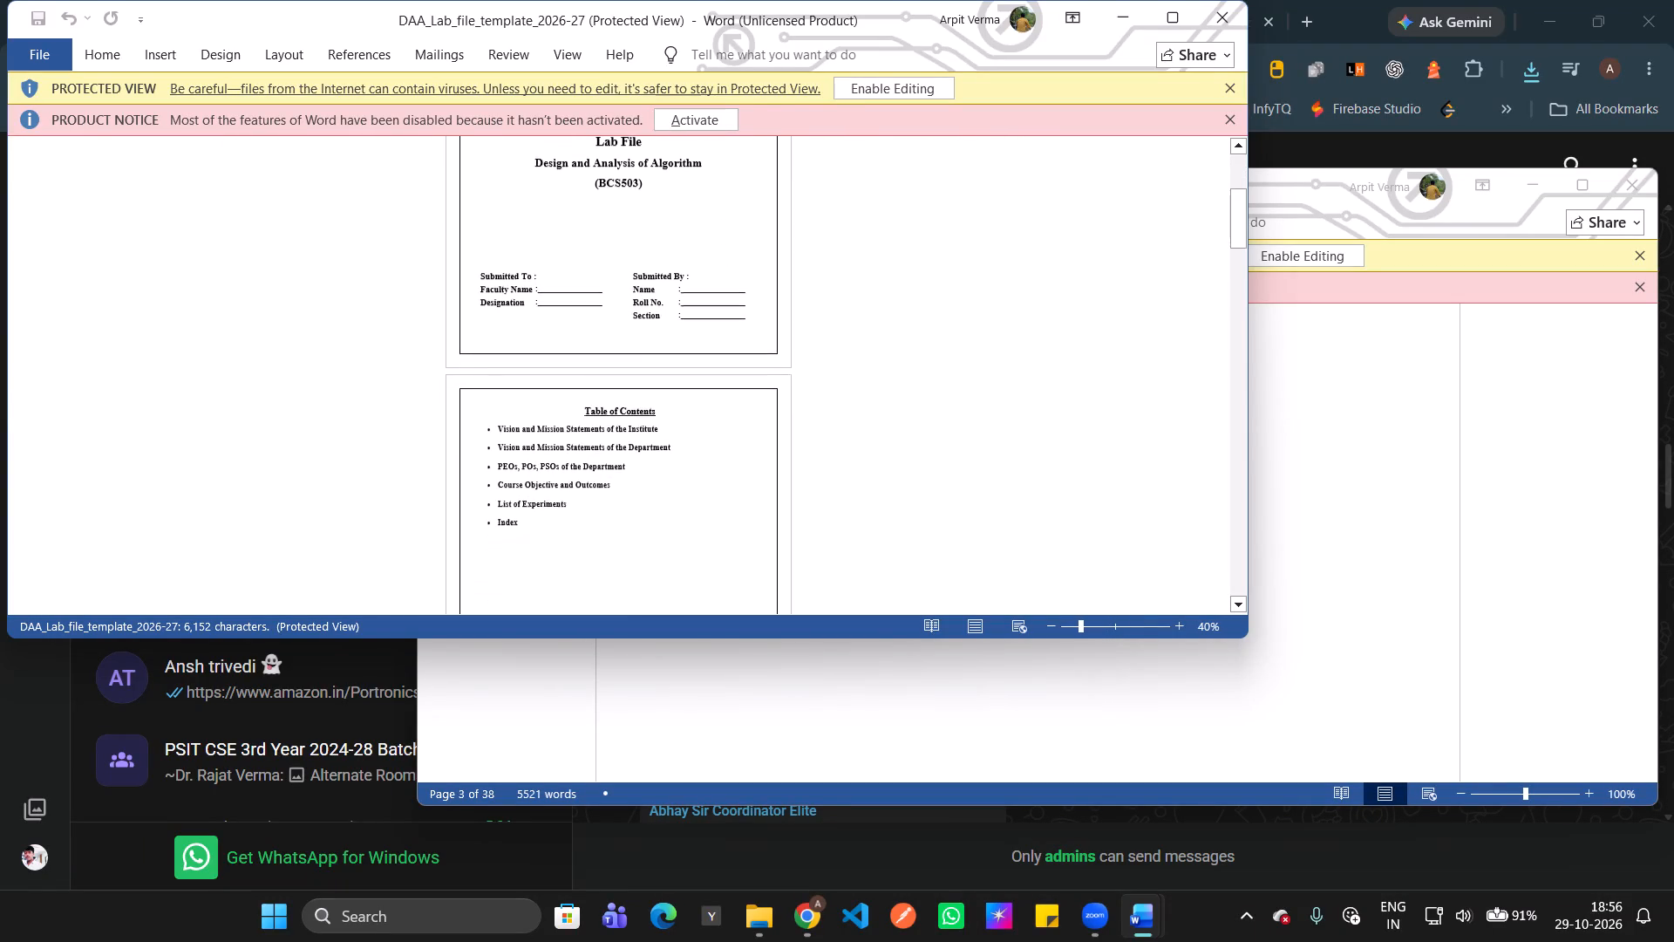
# Switch to Word and look through the DAA_Lab_file_template_2026-27 document down to the index table on its last page.
pyautogui.scroll(-15, 772, 420)
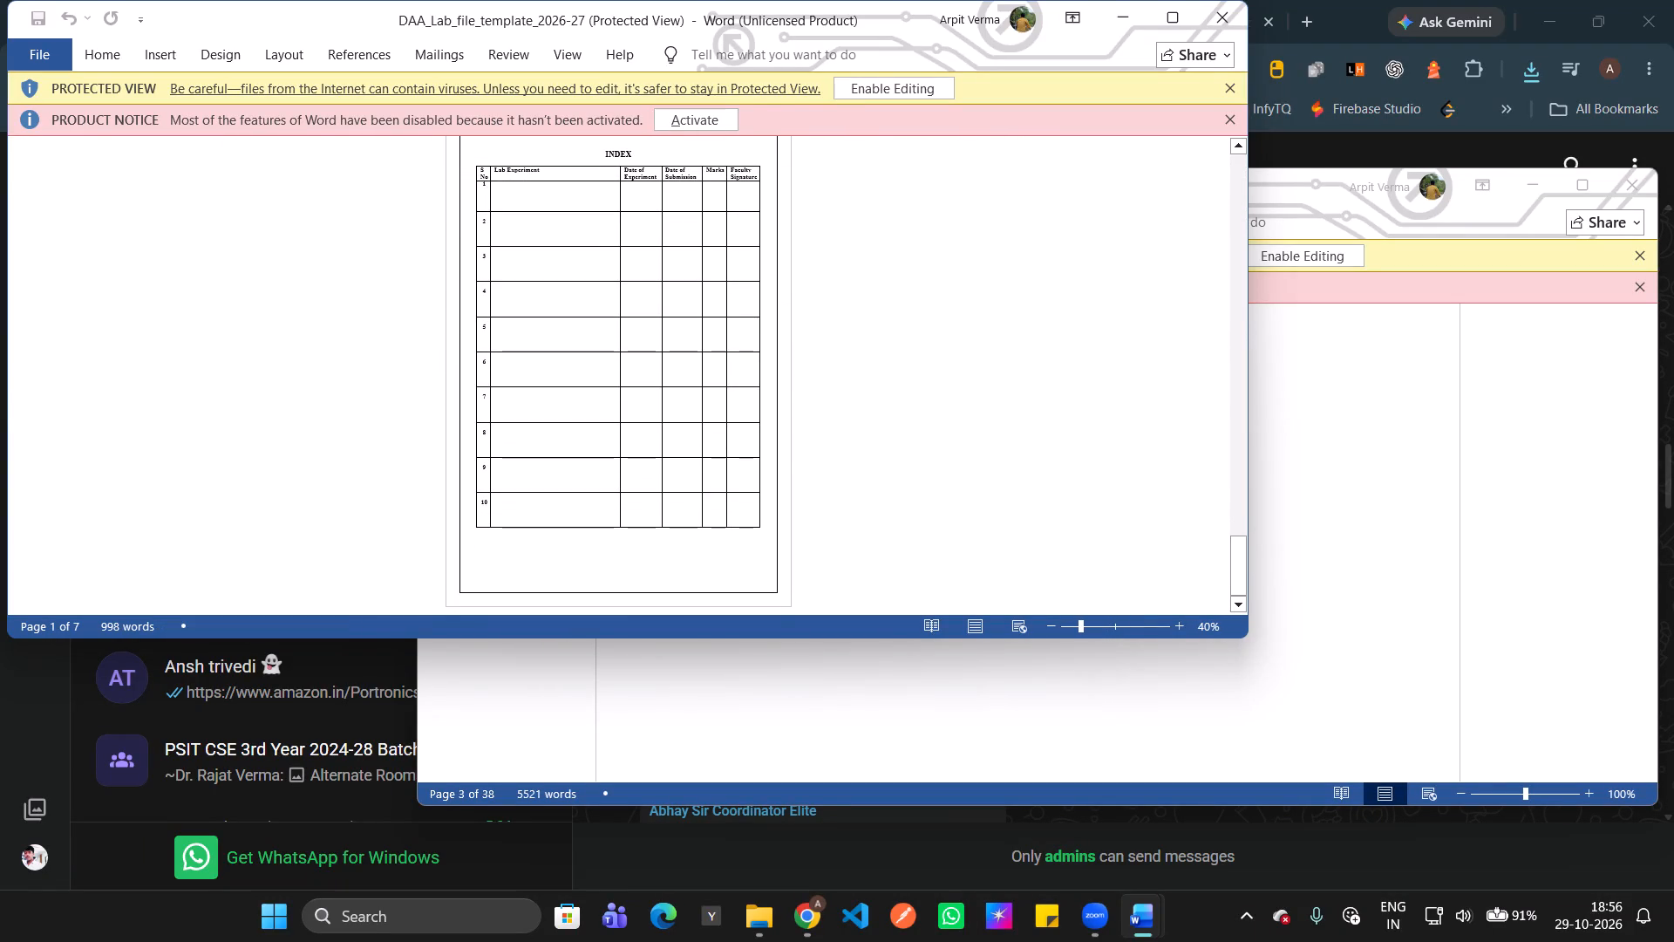
pyautogui.scroll(-8, 772, 420)
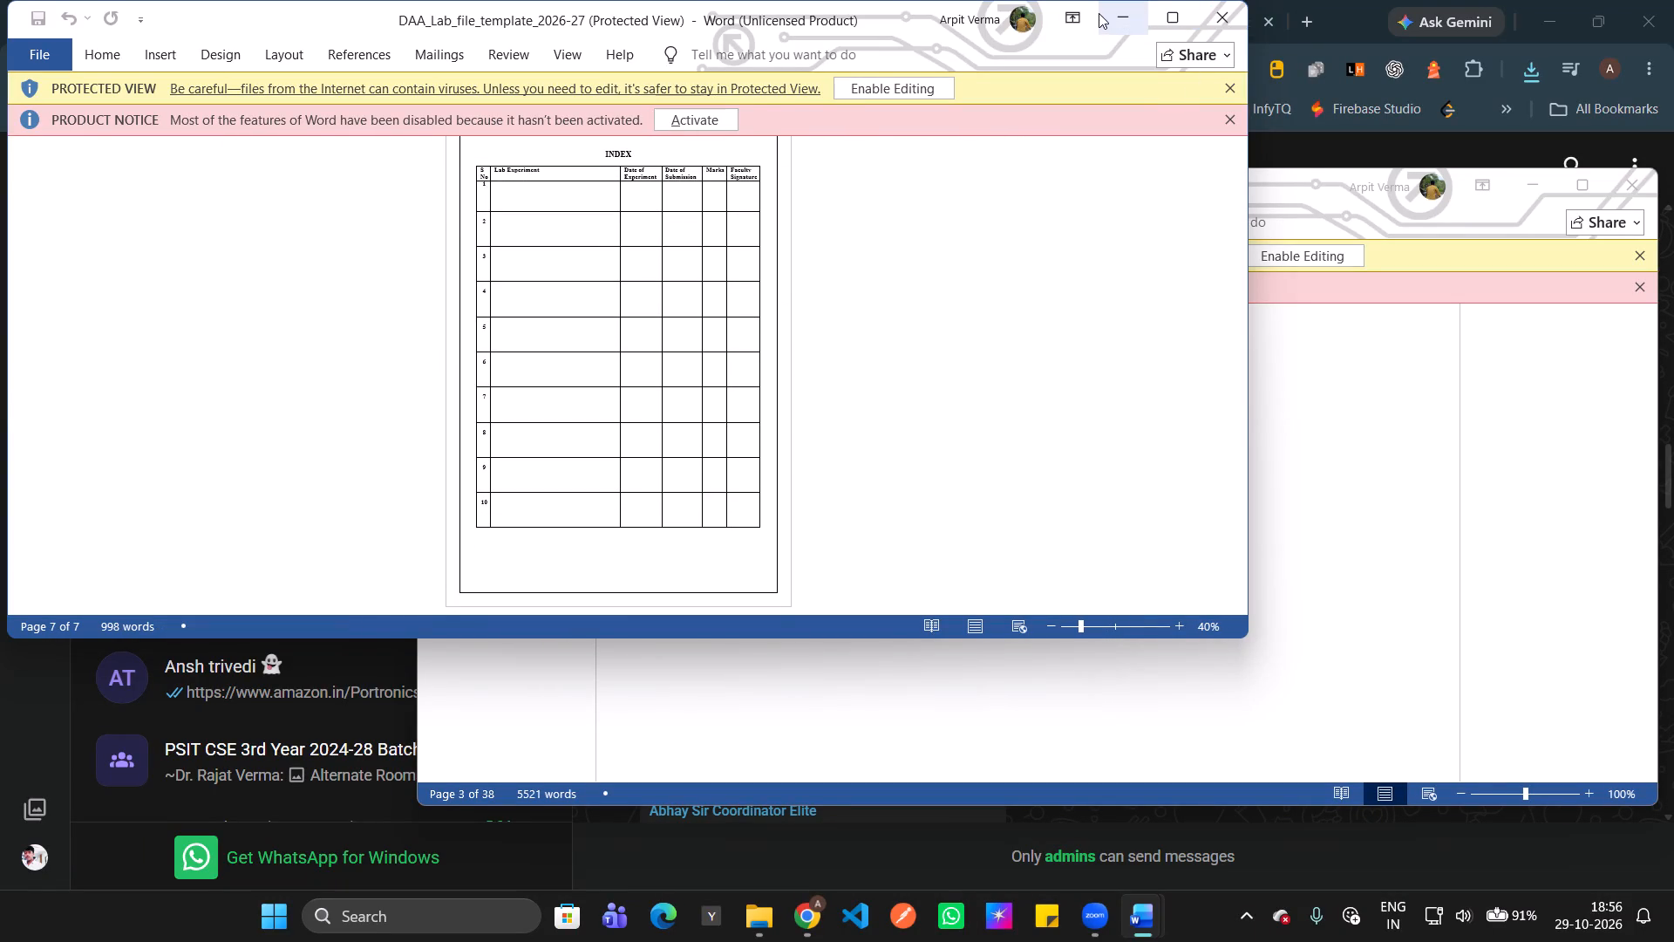
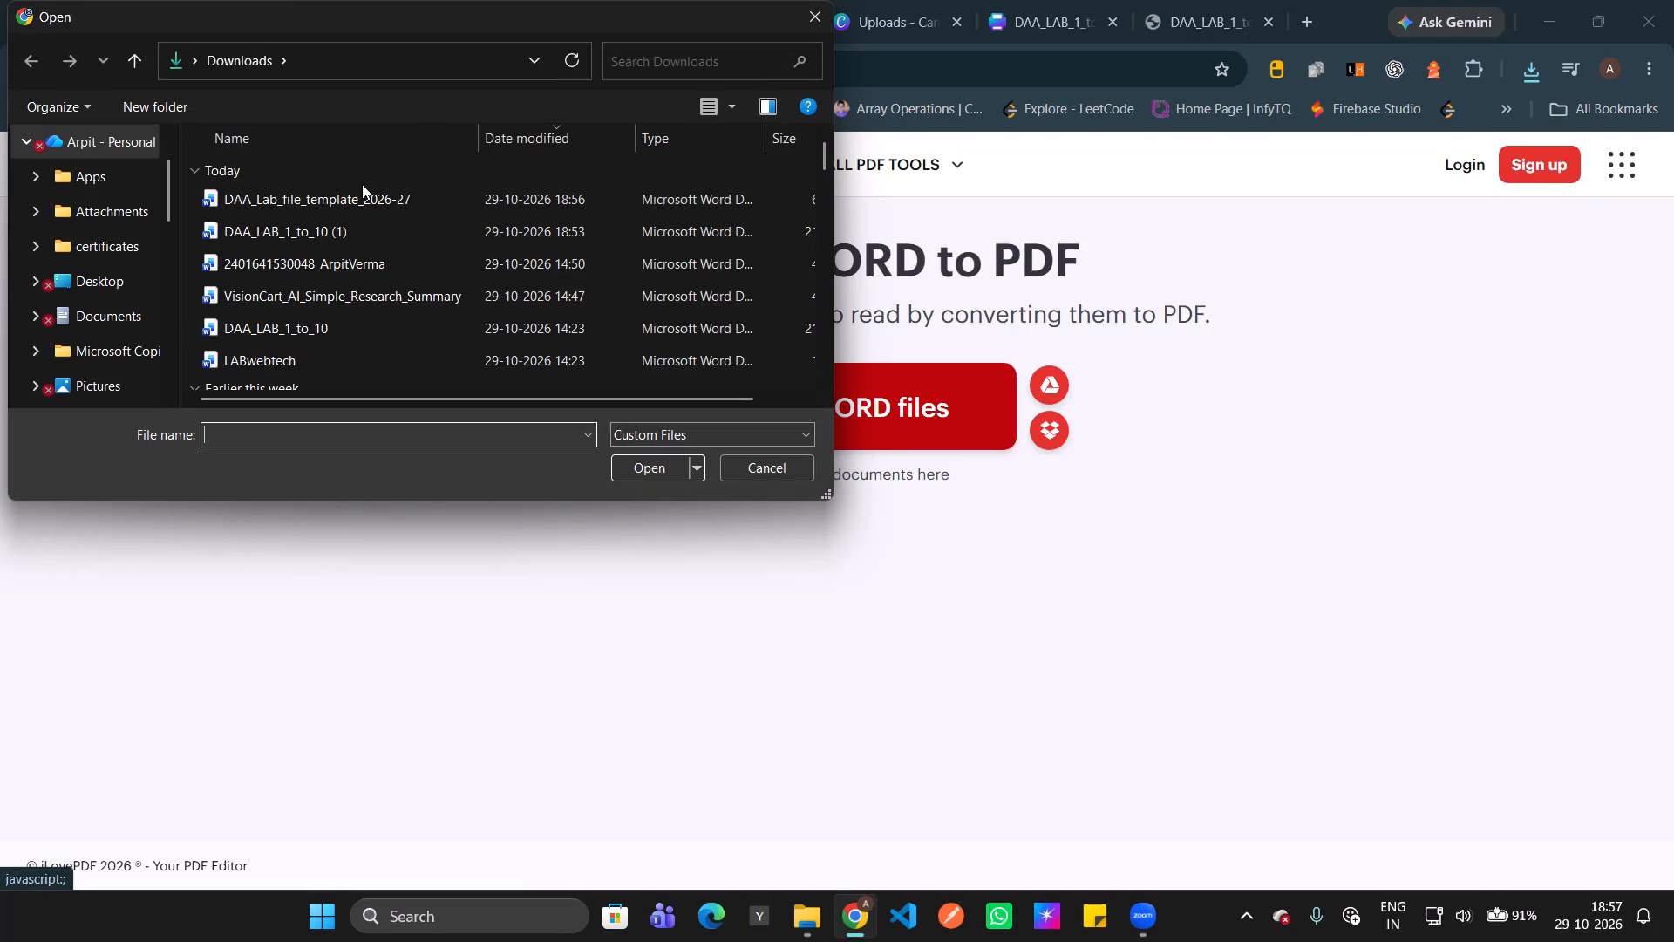
# Load the DAA_Lab_file_template_2026-27 Word document into iLovePDF and convert it to PDF.
pyautogui.click(378, 191)
pyautogui.click(647, 474)
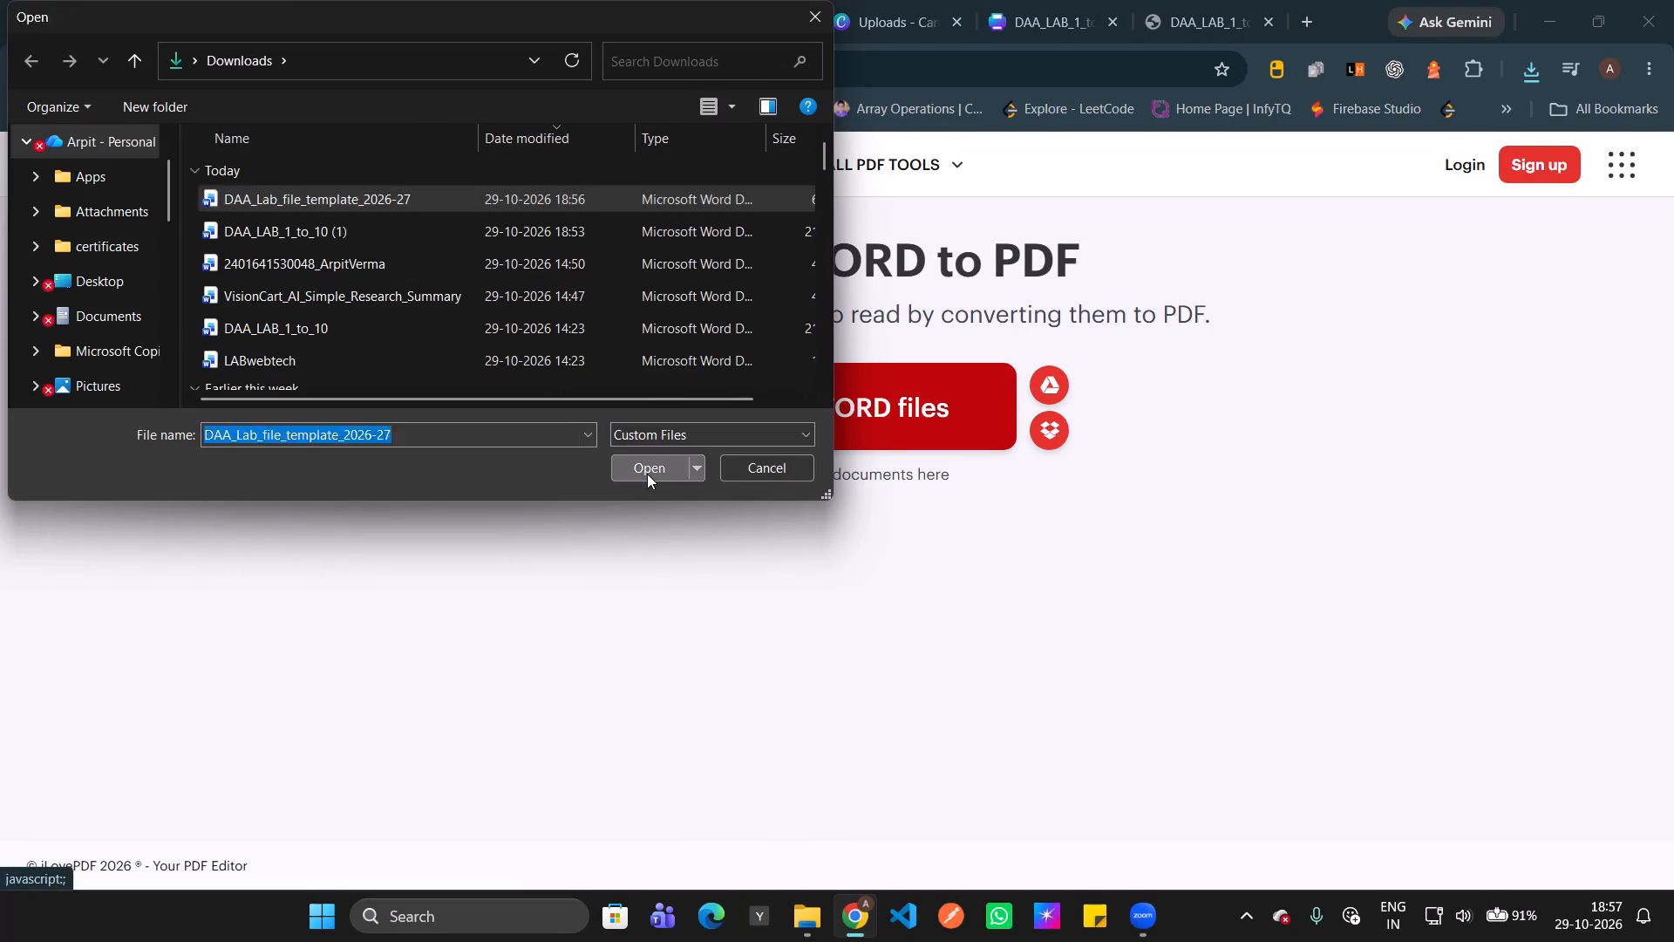
pyautogui.click(1438, 825)
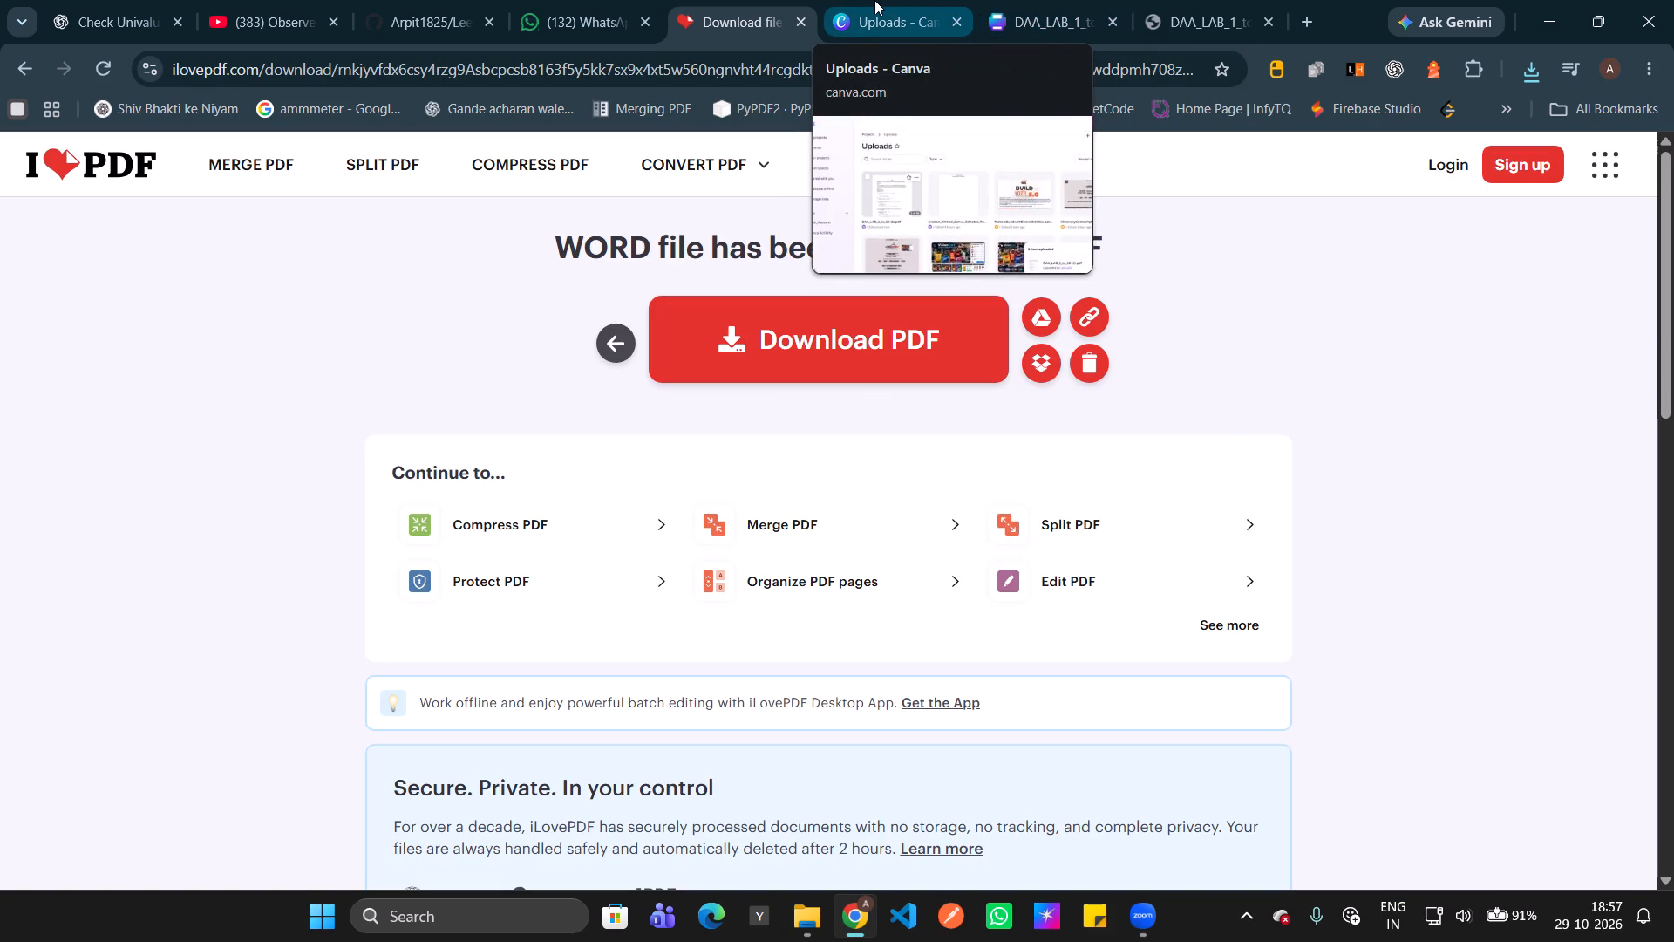
# Upload the converted DAA_Lab_file_template_2026-27 PDF from the Downloads folder to the Canva Uploads folder.
pyautogui.click(1000, 0)
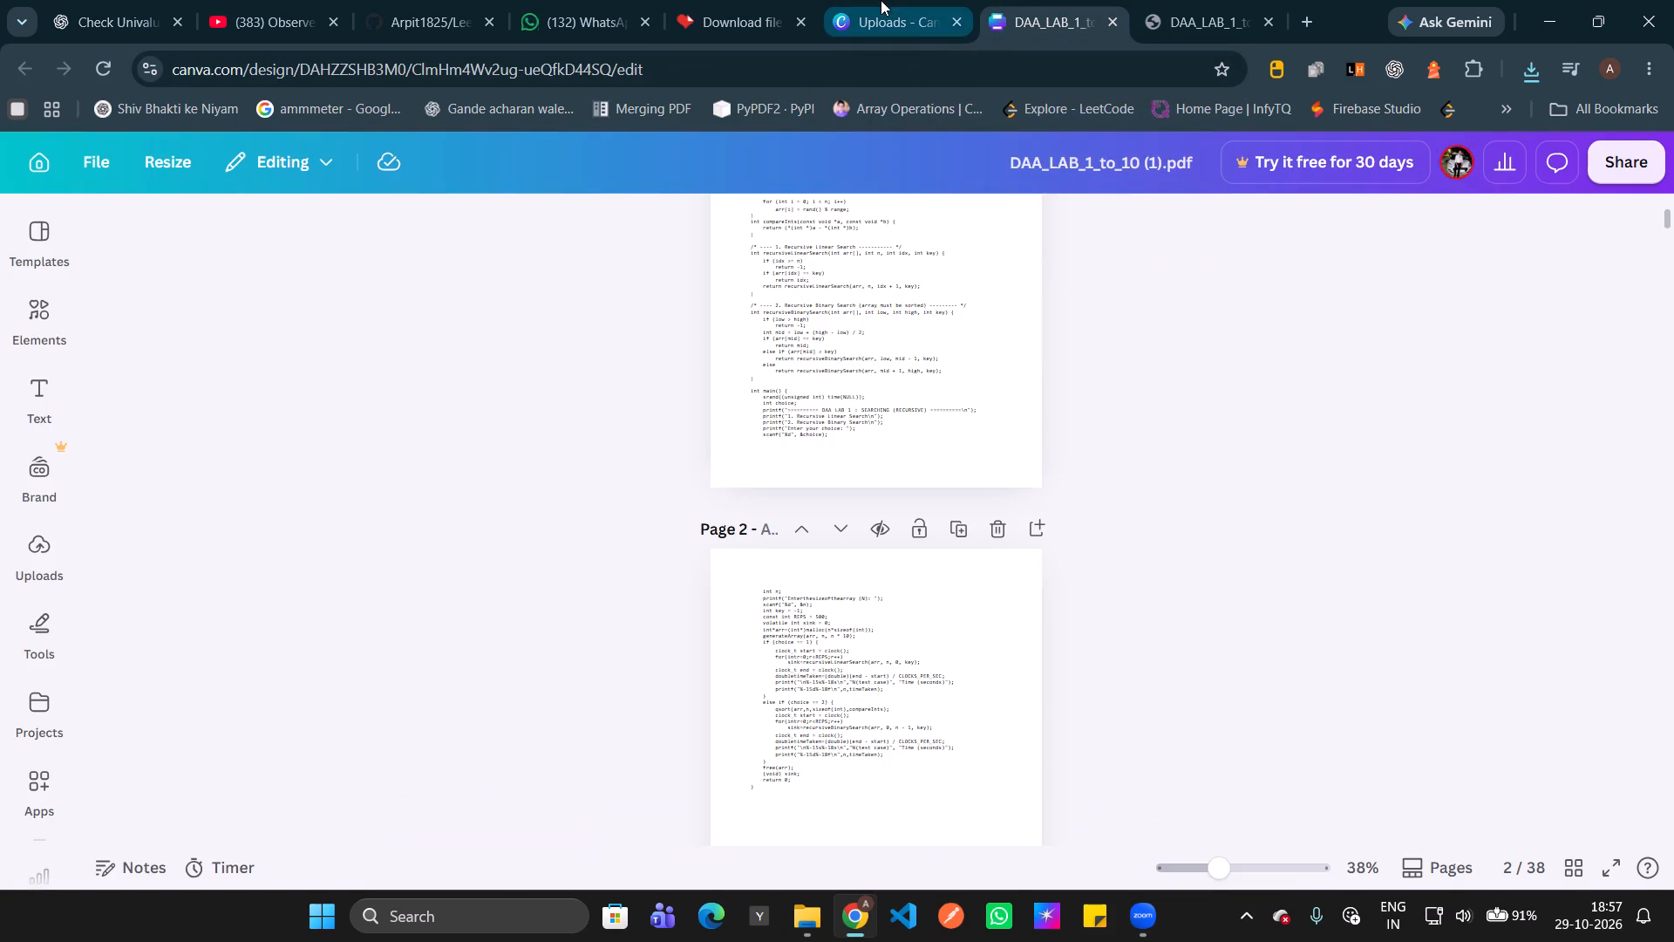
pyautogui.click(881, 0)
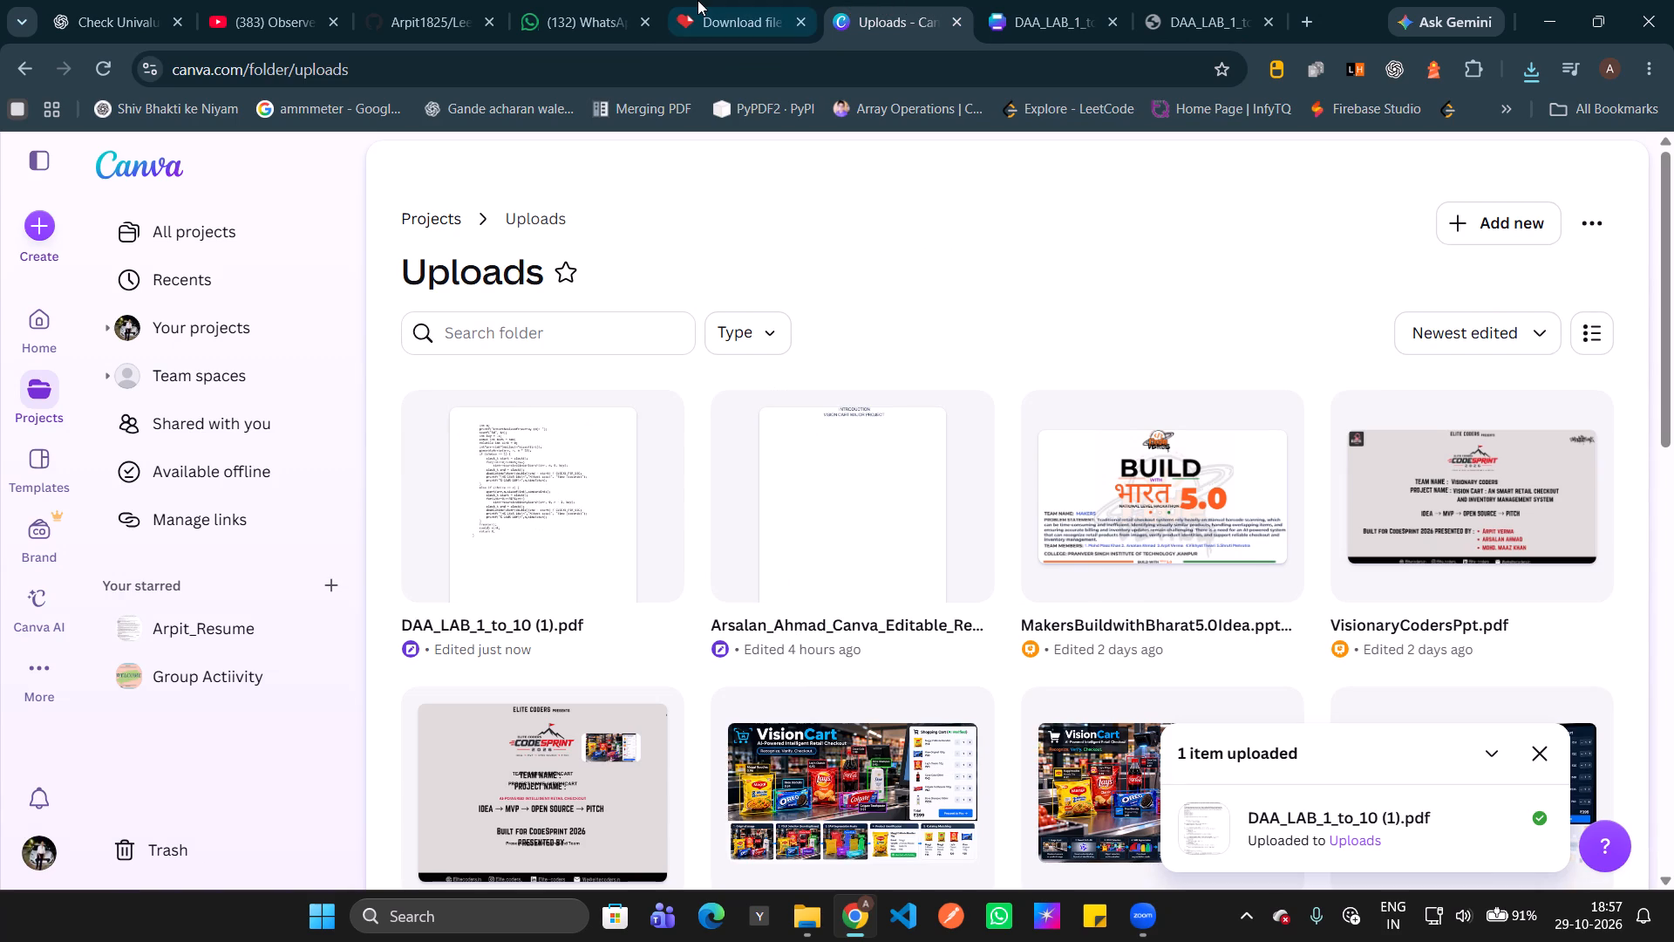
pyautogui.click(697, 0)
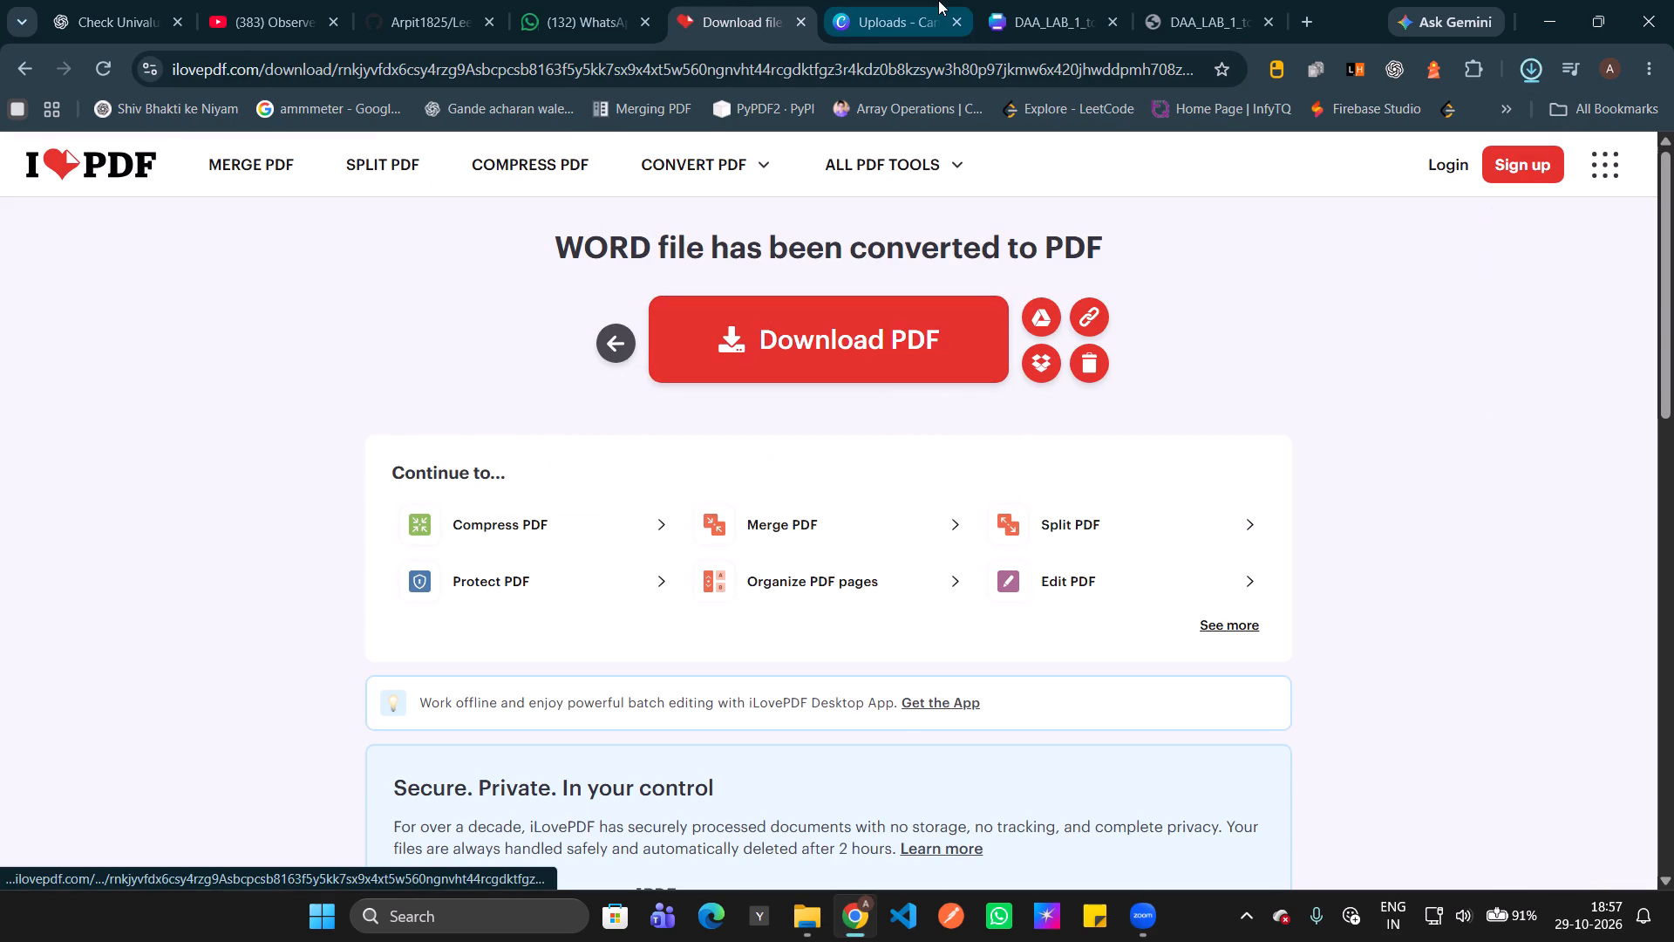
pyautogui.click(875, 0)
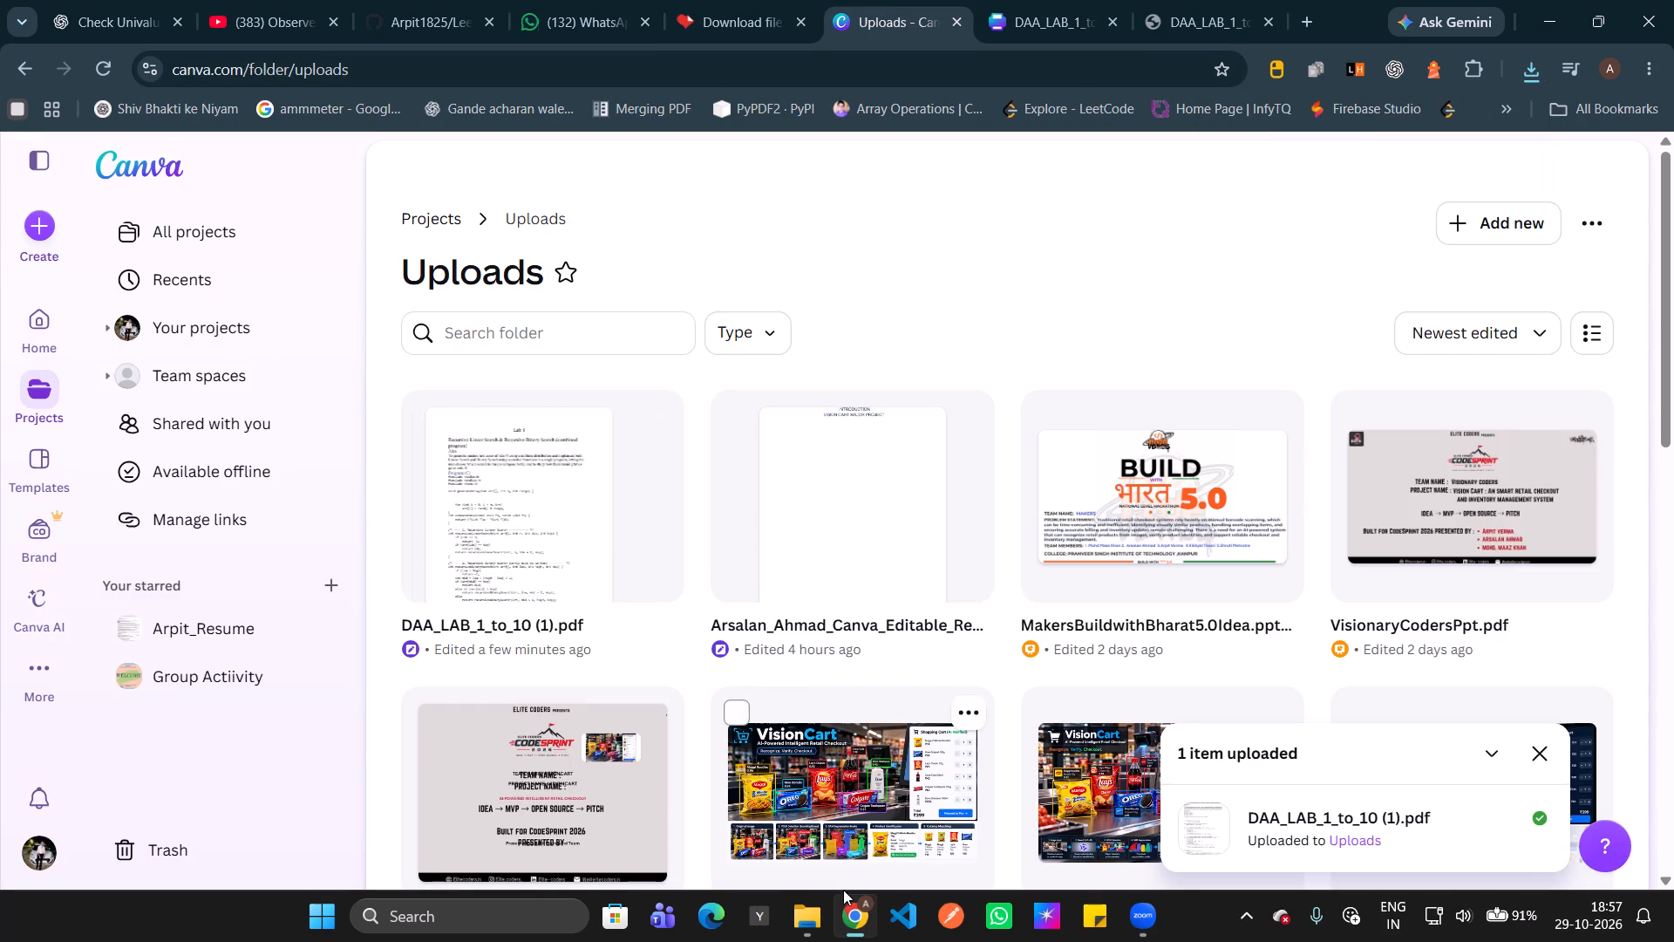
pyautogui.click(795, 922)
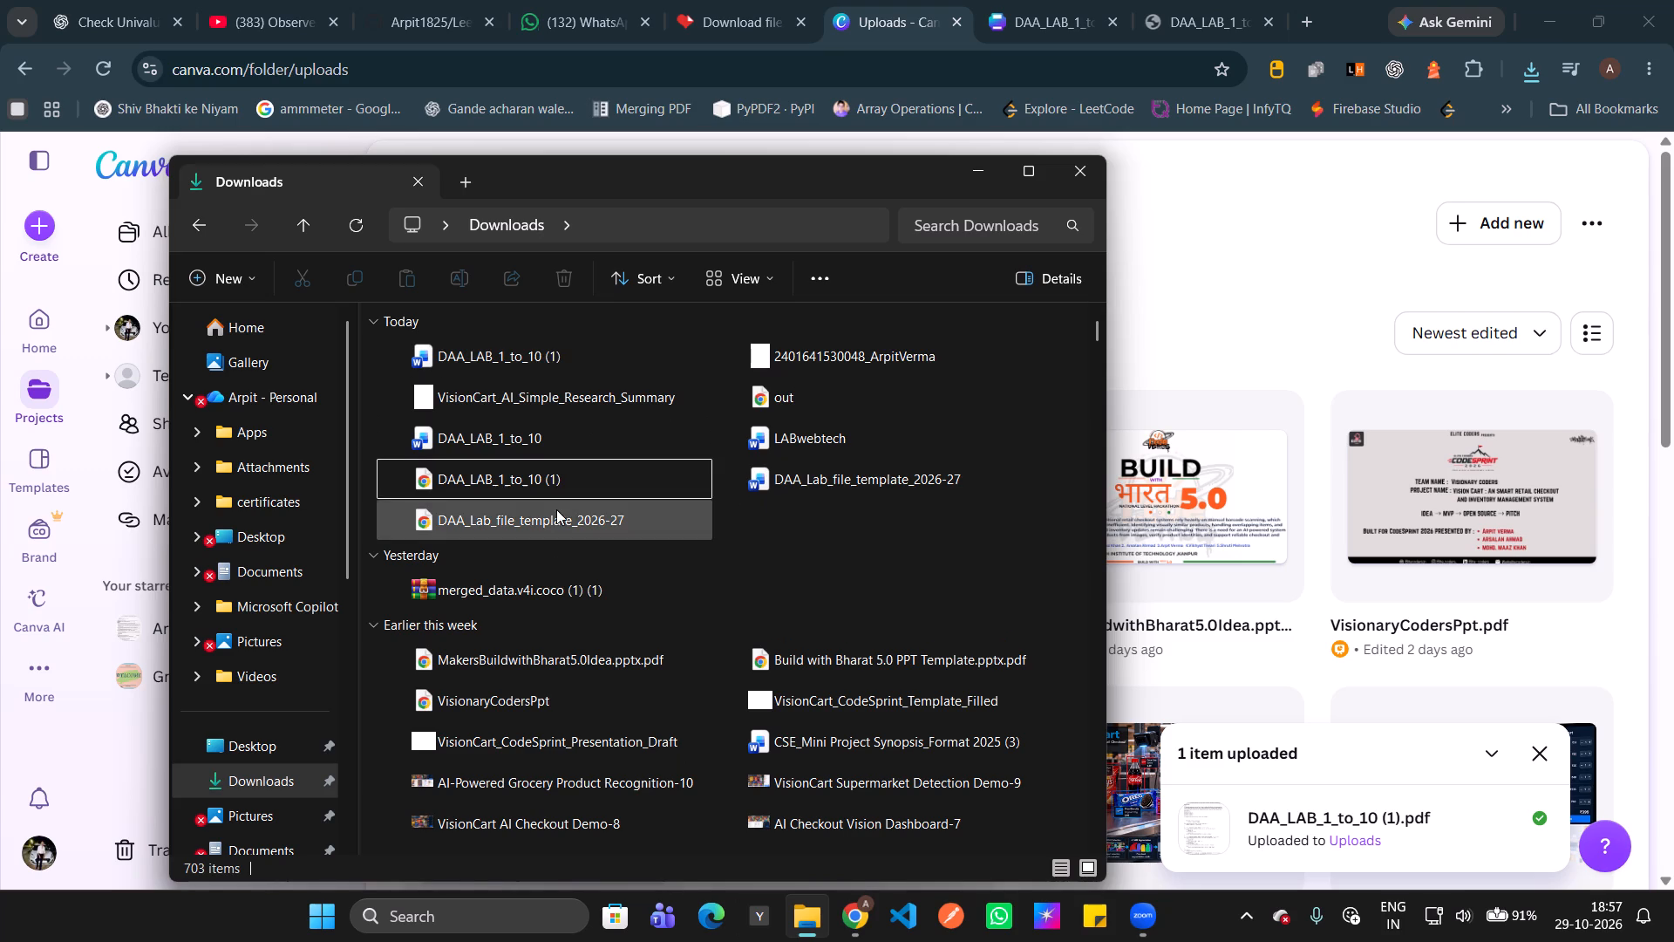
pyautogui.click(541, 528)
pyautogui.moveTo(587, 524); pyautogui.dragTo(627, 516)
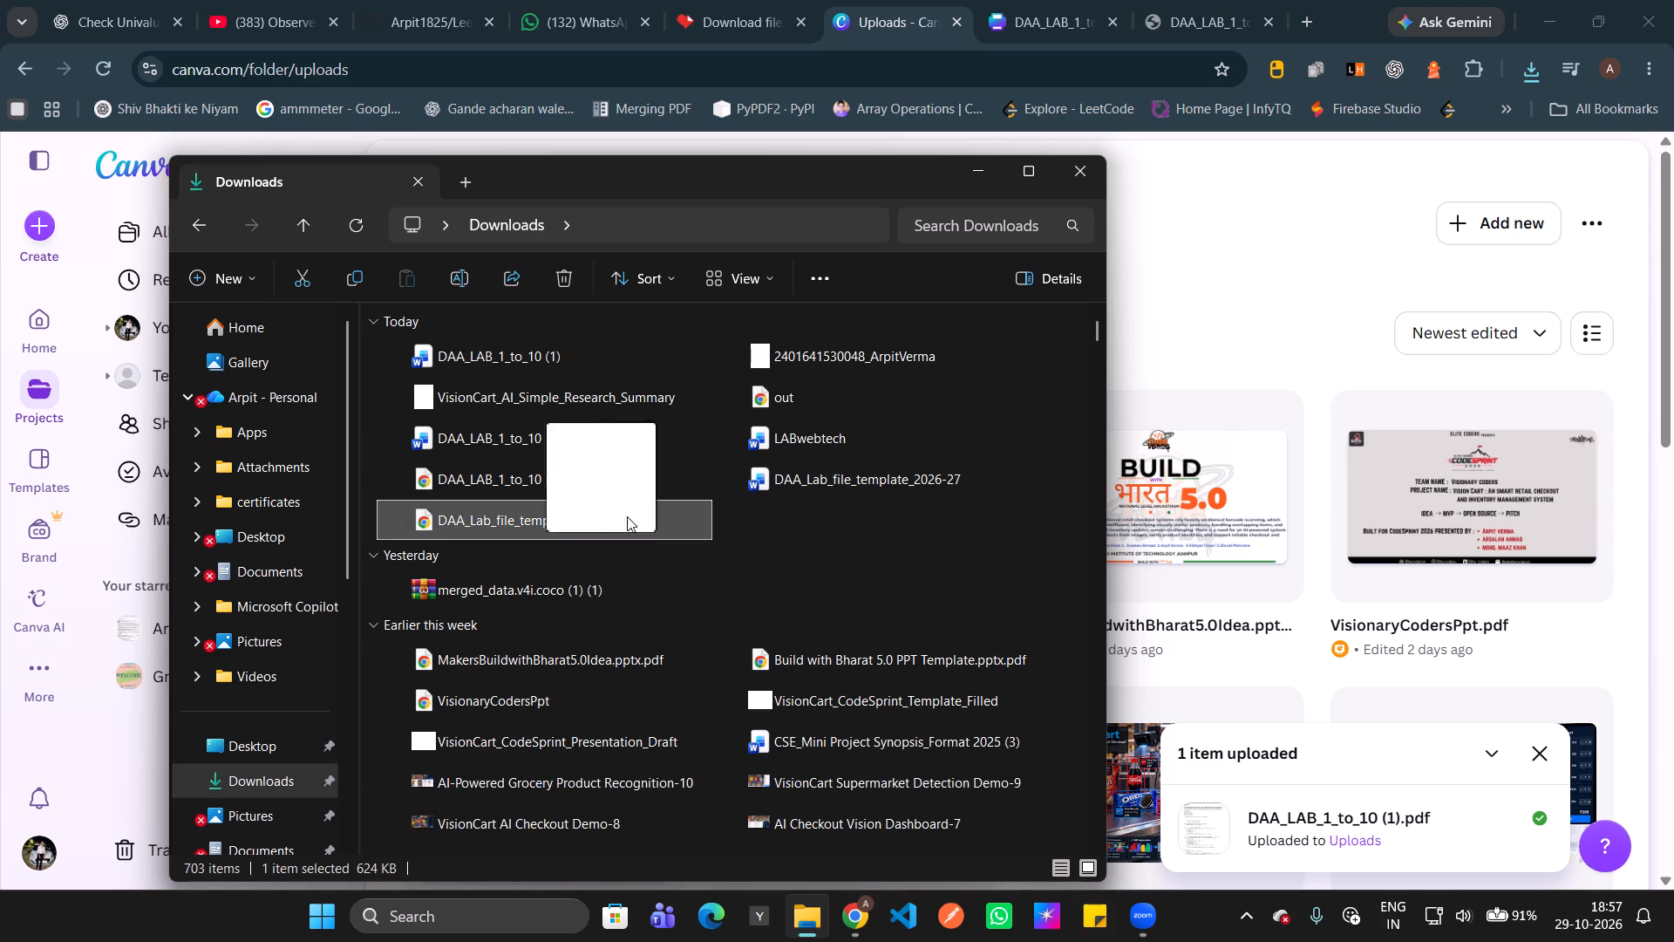
pyautogui.moveTo(627, 516); pyautogui.dragTo(1228, 493)
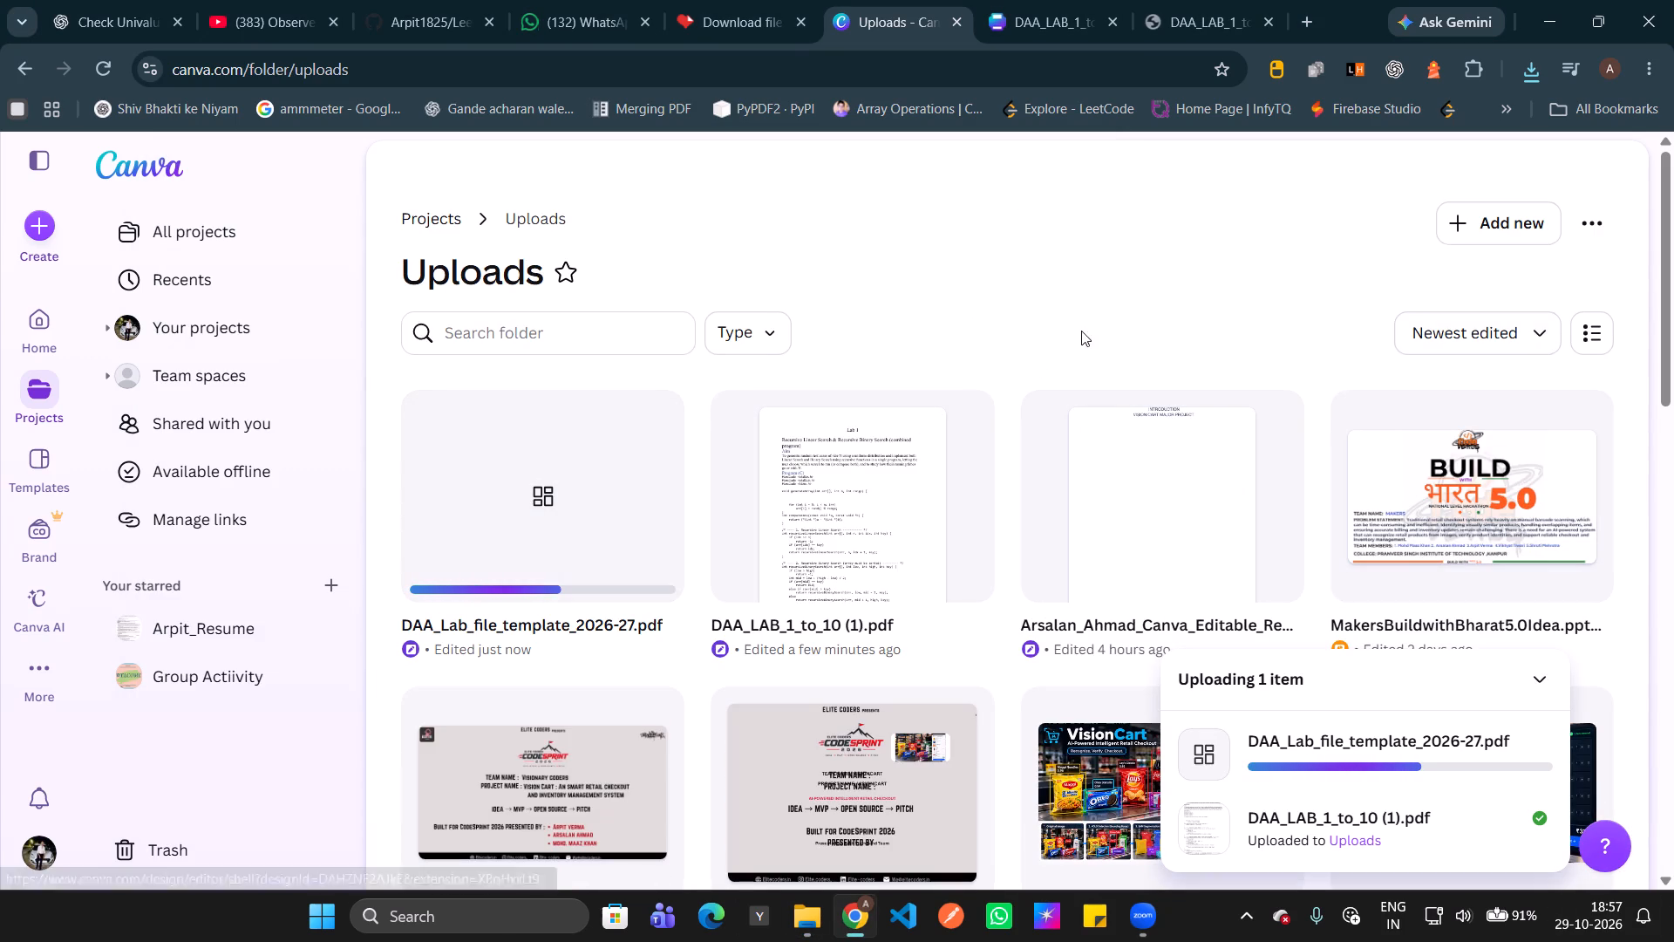
# In the DAA_LAB_1_to_10 (1) design, increase the page 1 "Lab 1" heading to font size 18.1.
pyautogui.click(1086, 0)
pyautogui.scroll(1, 866, 282)
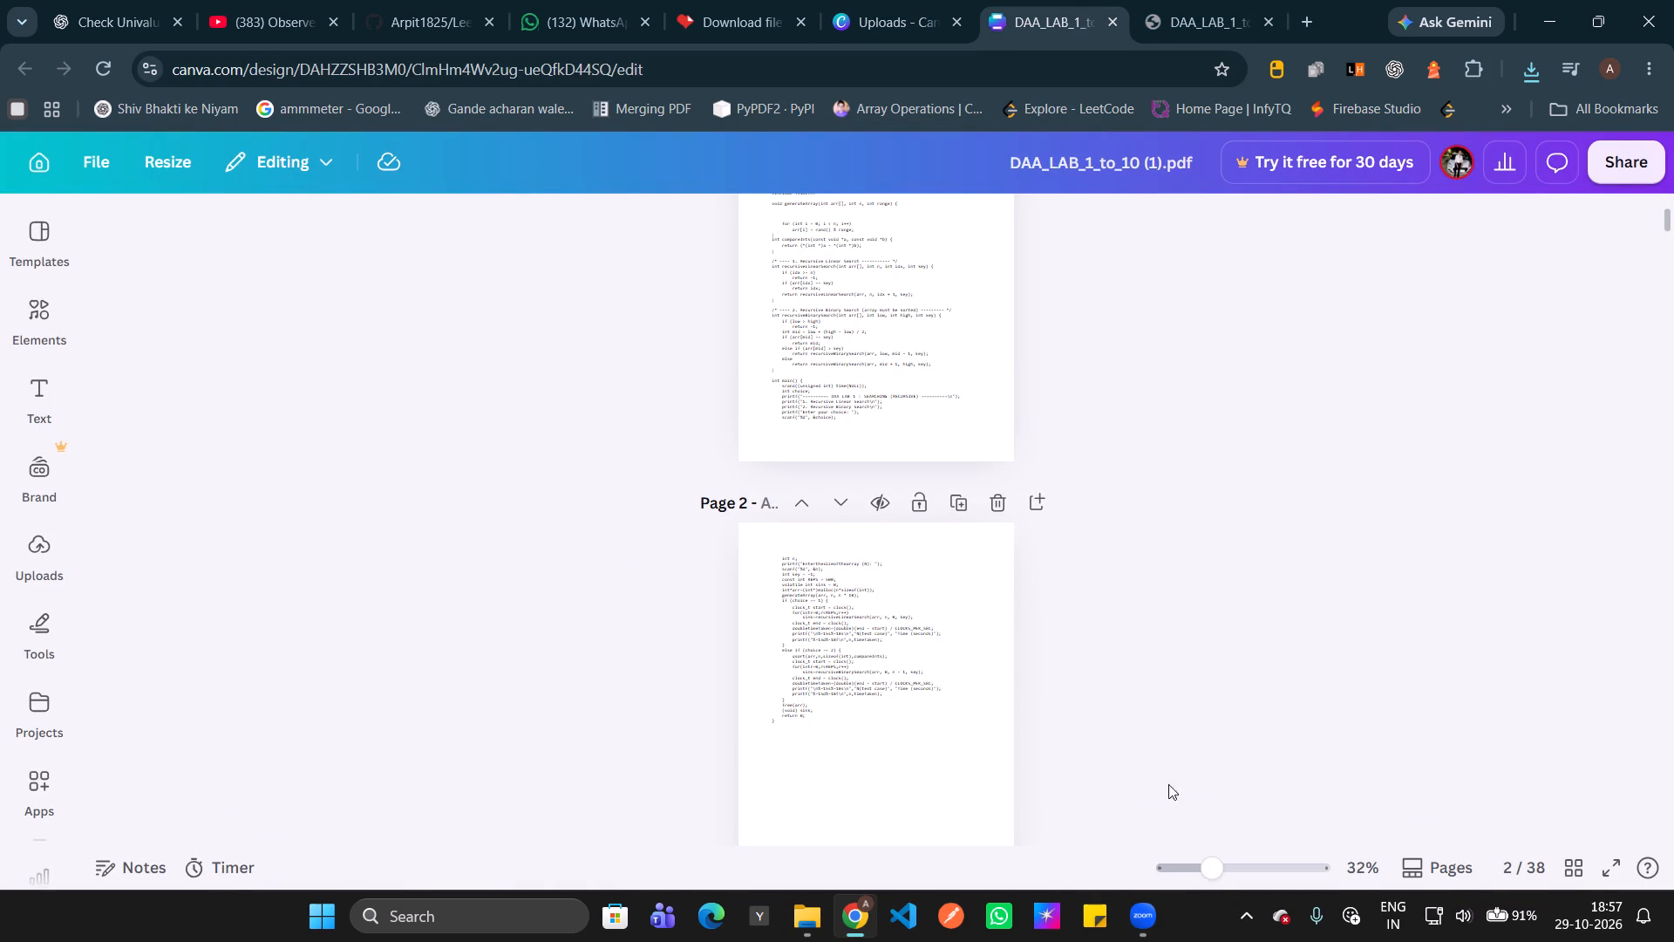
pyautogui.moveTo(1218, 877); pyautogui.dragTo(1256, 877)
pyautogui.scroll(6, 797, 555)
pyautogui.scroll(-1, 791, 499)
pyautogui.scroll(5, 791, 499)
pyautogui.scroll(-2, 791, 499)
pyautogui.scroll(3, 791, 499)
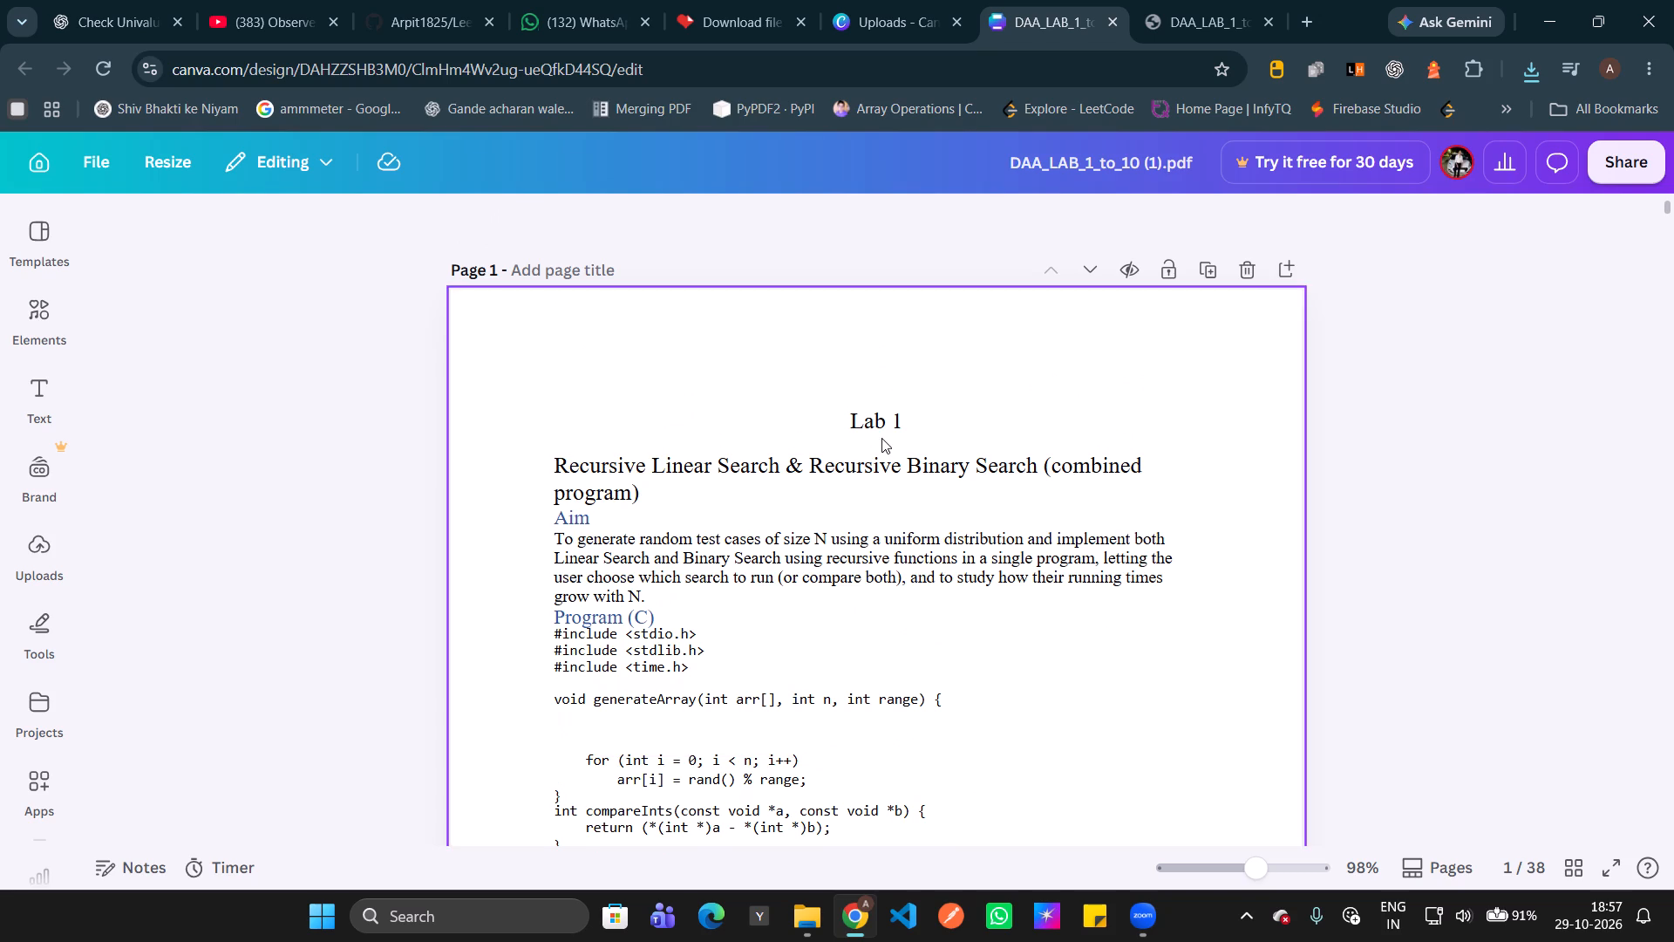
pyautogui.click(876, 429)
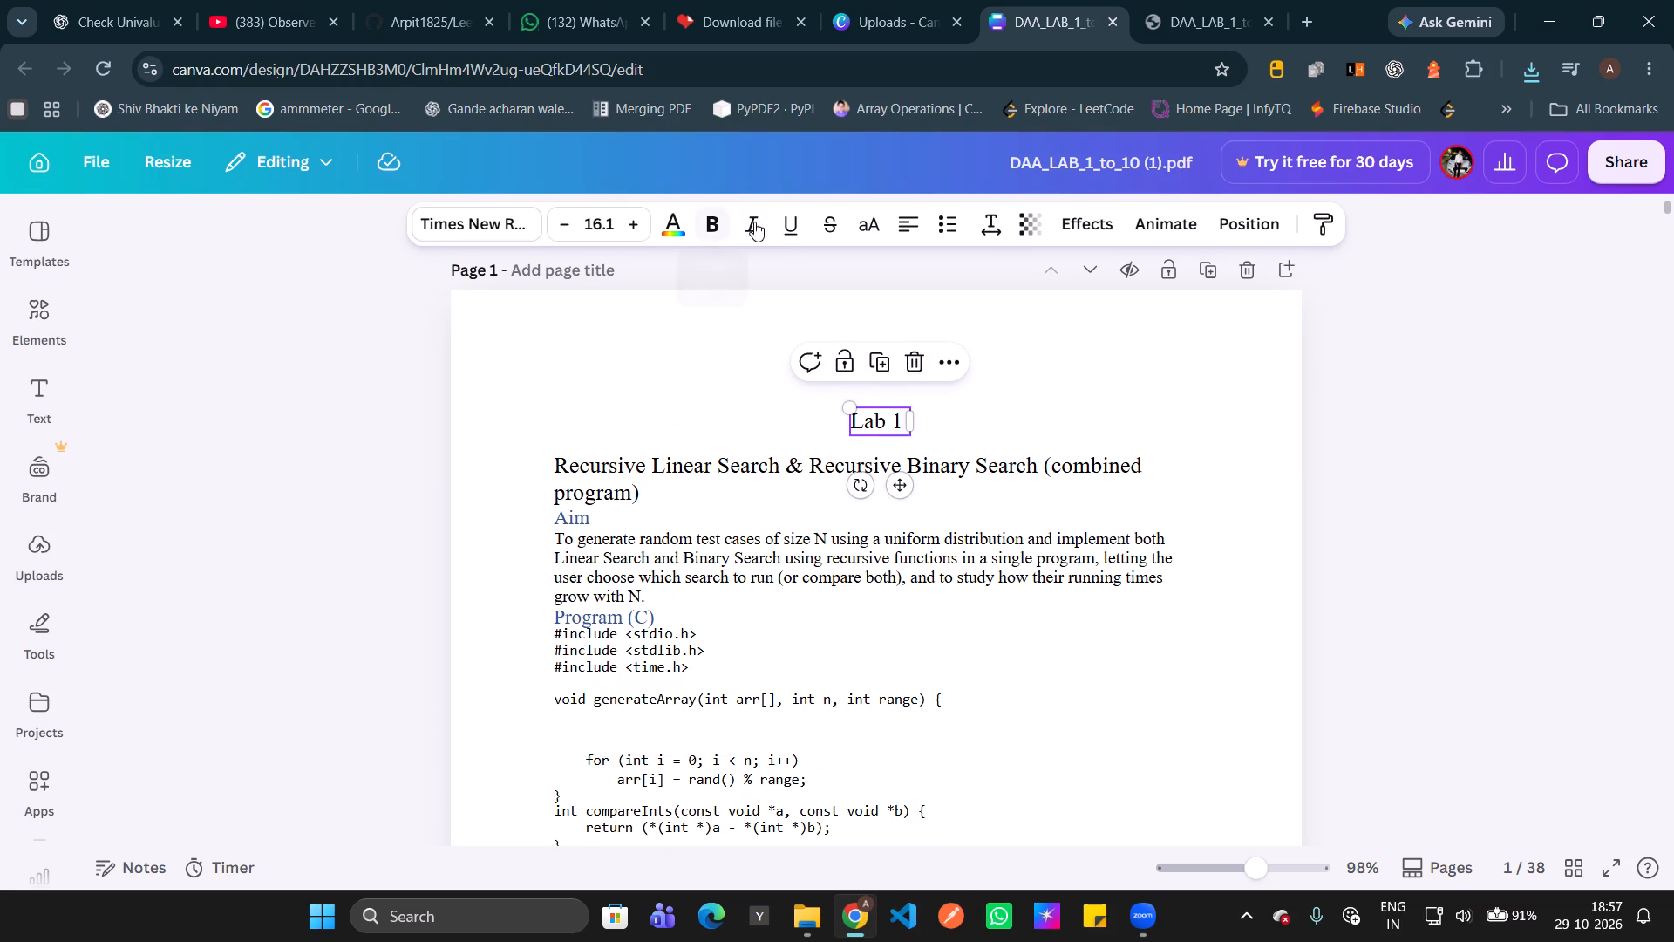
pyautogui.click(639, 221)
pyautogui.click(639, 221)
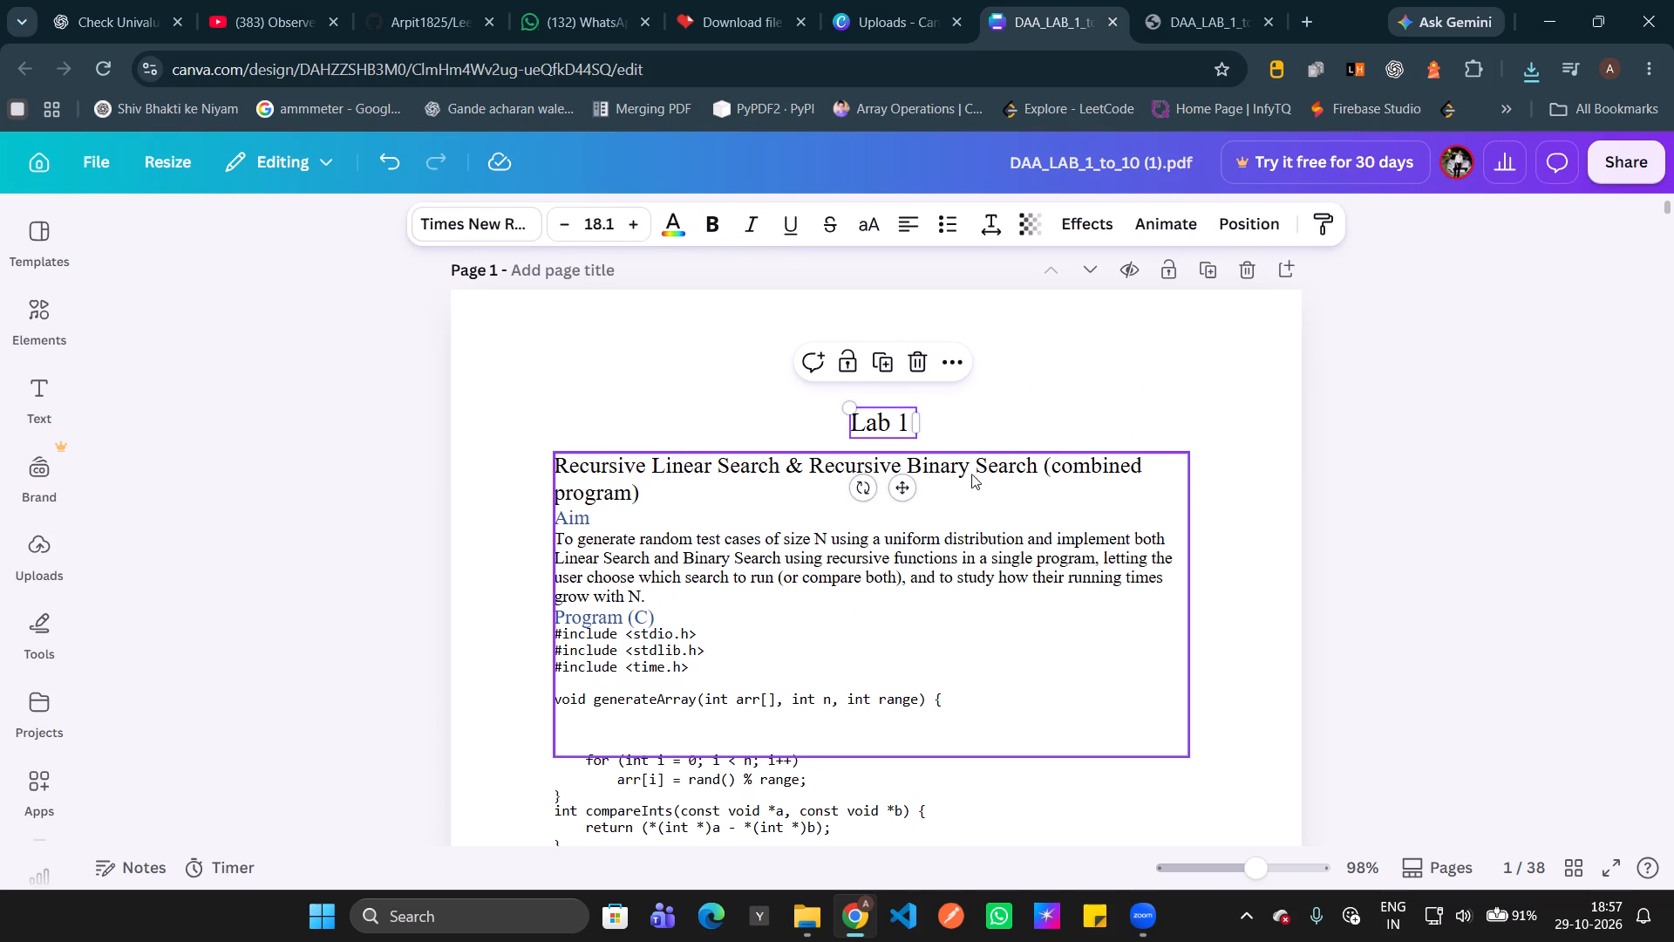
# Move the "Lab 1" heading to the upper-left corner of page 1 and make it bold.
pyautogui.moveTo(907, 488); pyautogui.dragTo(579, 421)
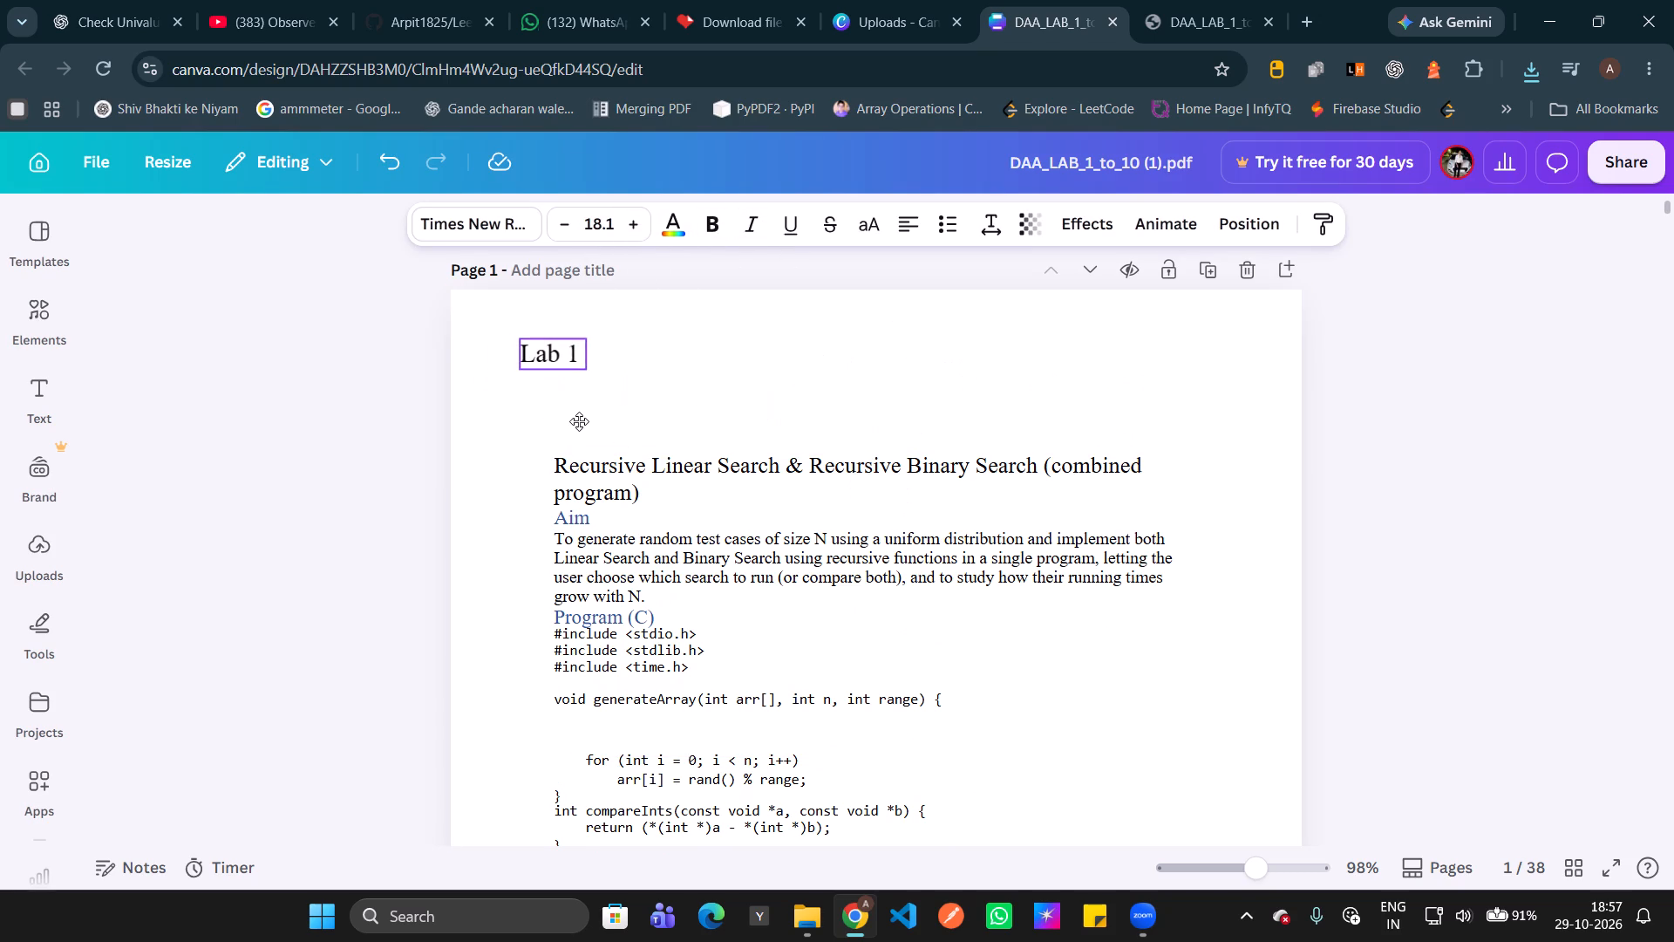
pyautogui.moveTo(579, 421); pyautogui.dragTo(587, 433)
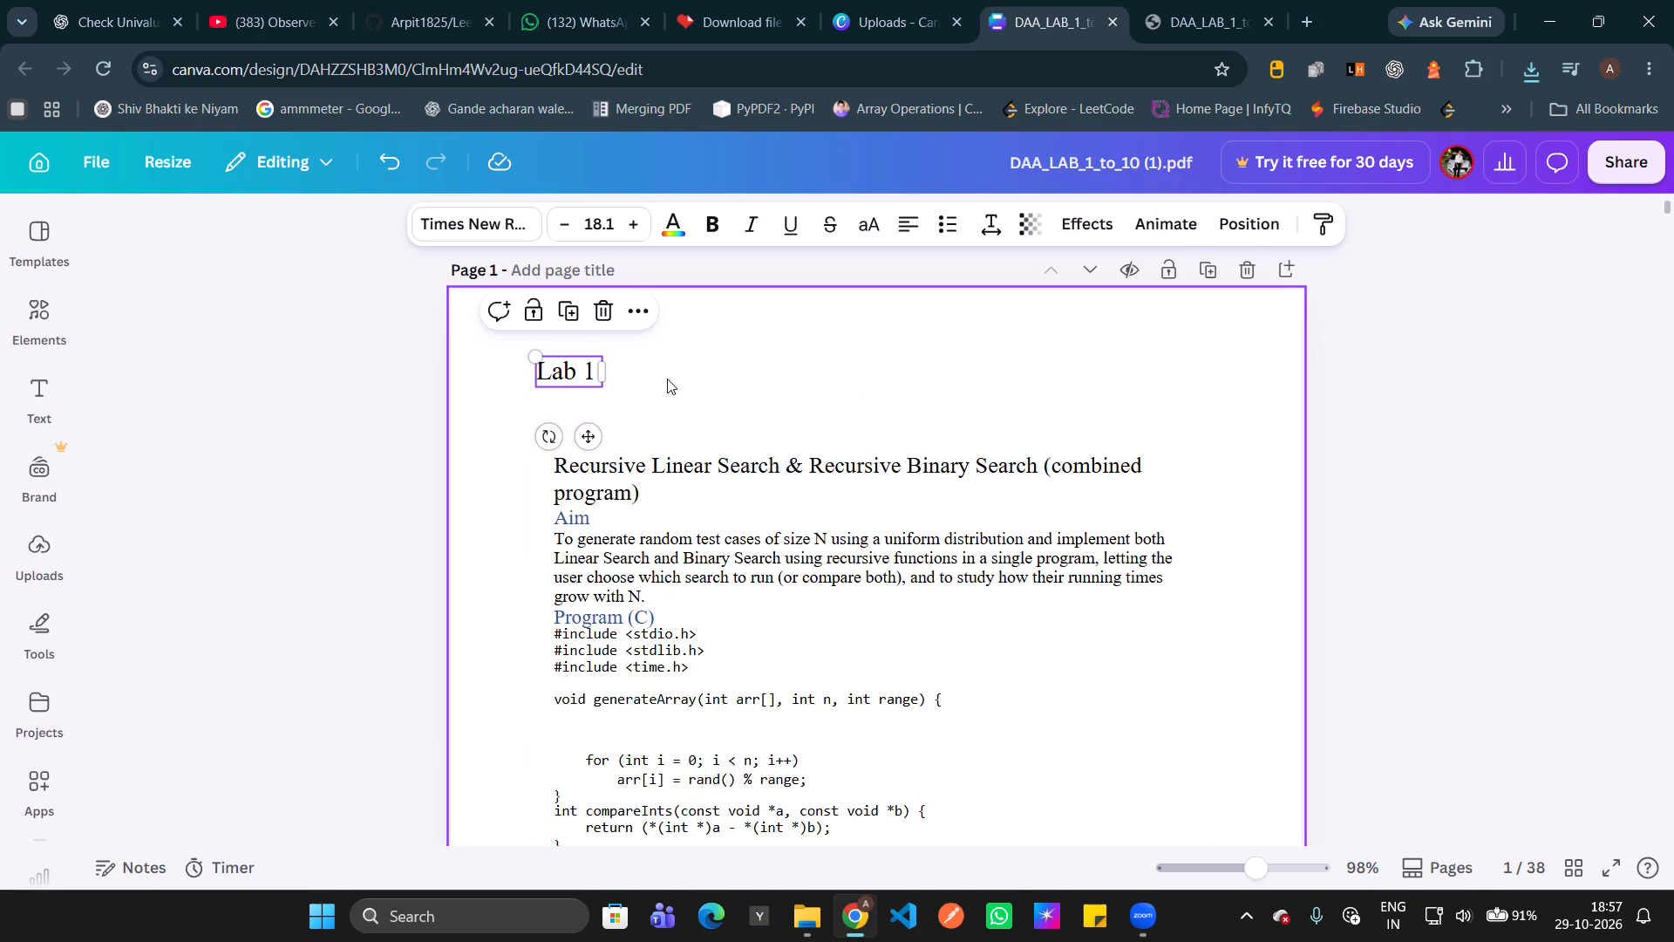
pyautogui.click(711, 226)
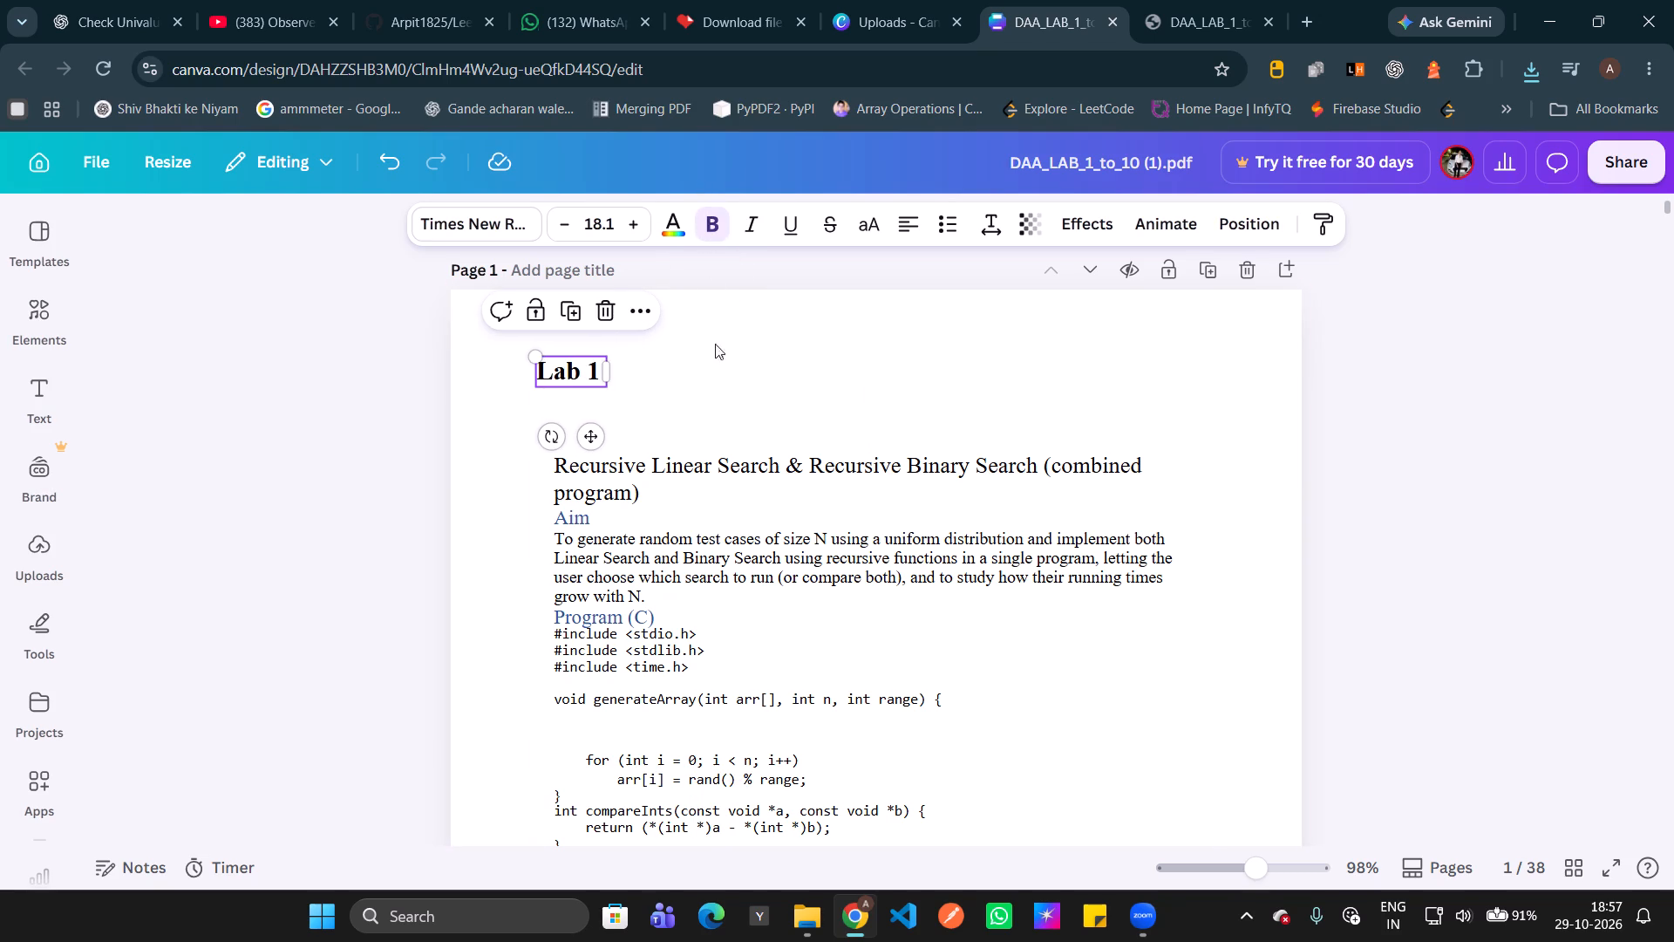
pyautogui.click(747, 417)
# Add the recently used square shape to page 4, the page headed "Lab 2".
pyautogui.scroll(-15, 554, 406)
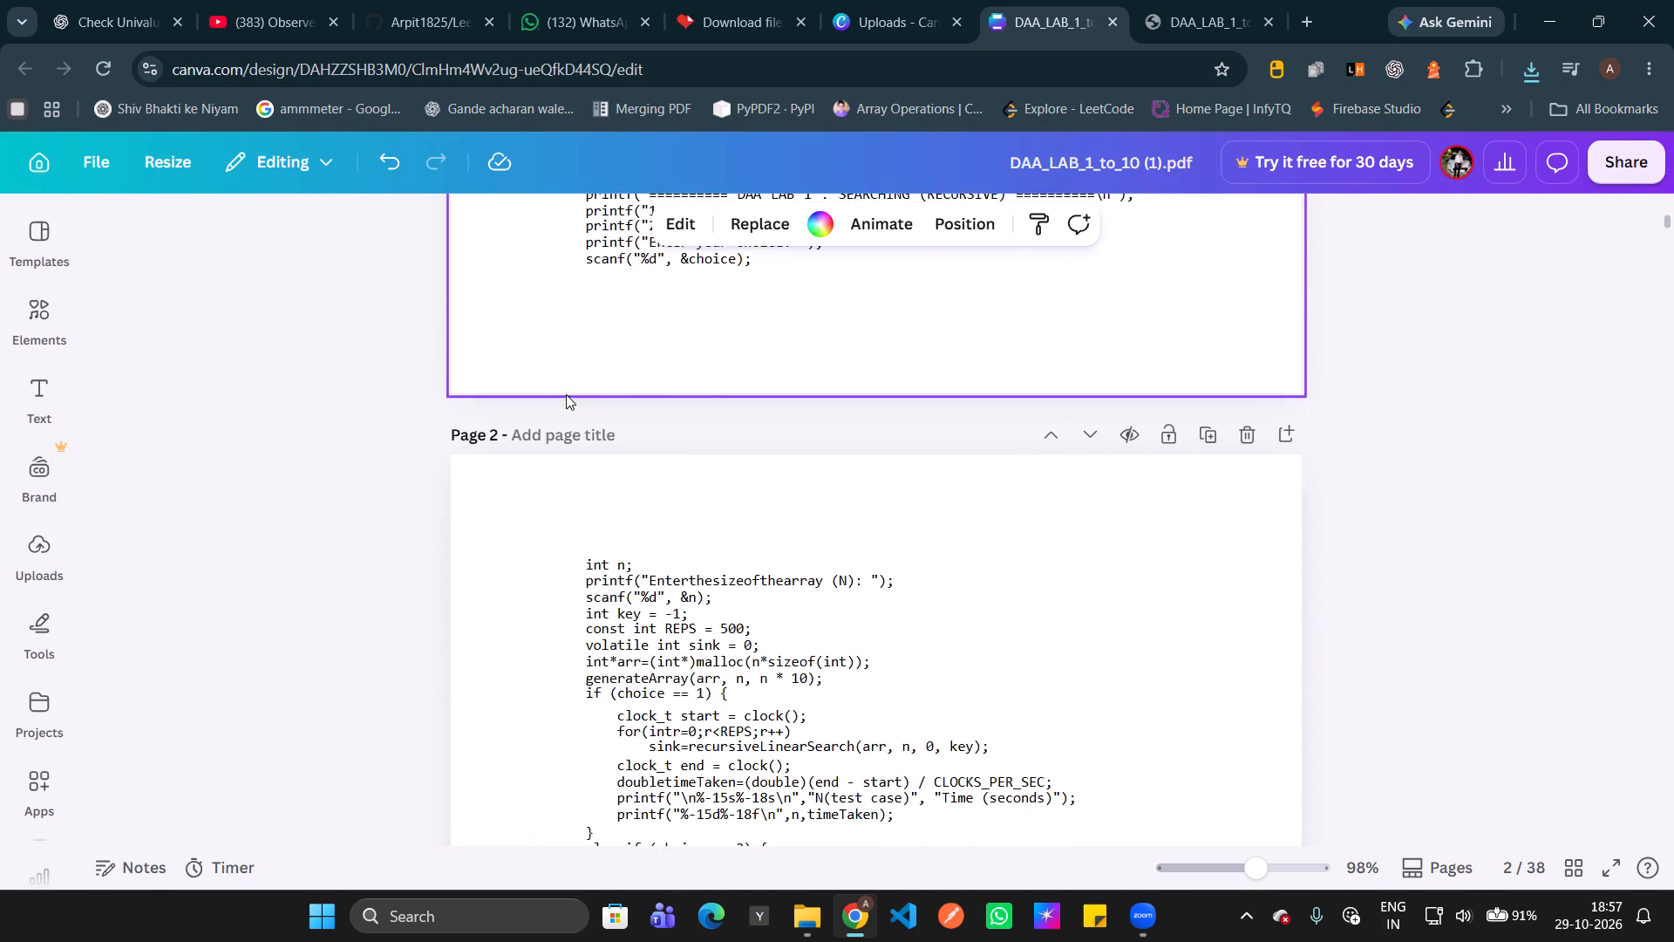
pyautogui.scroll(-19, 581, 390)
pyautogui.scroll(1, 619, 378)
pyautogui.scroll(-4, 619, 378)
pyautogui.scroll(1, 619, 378)
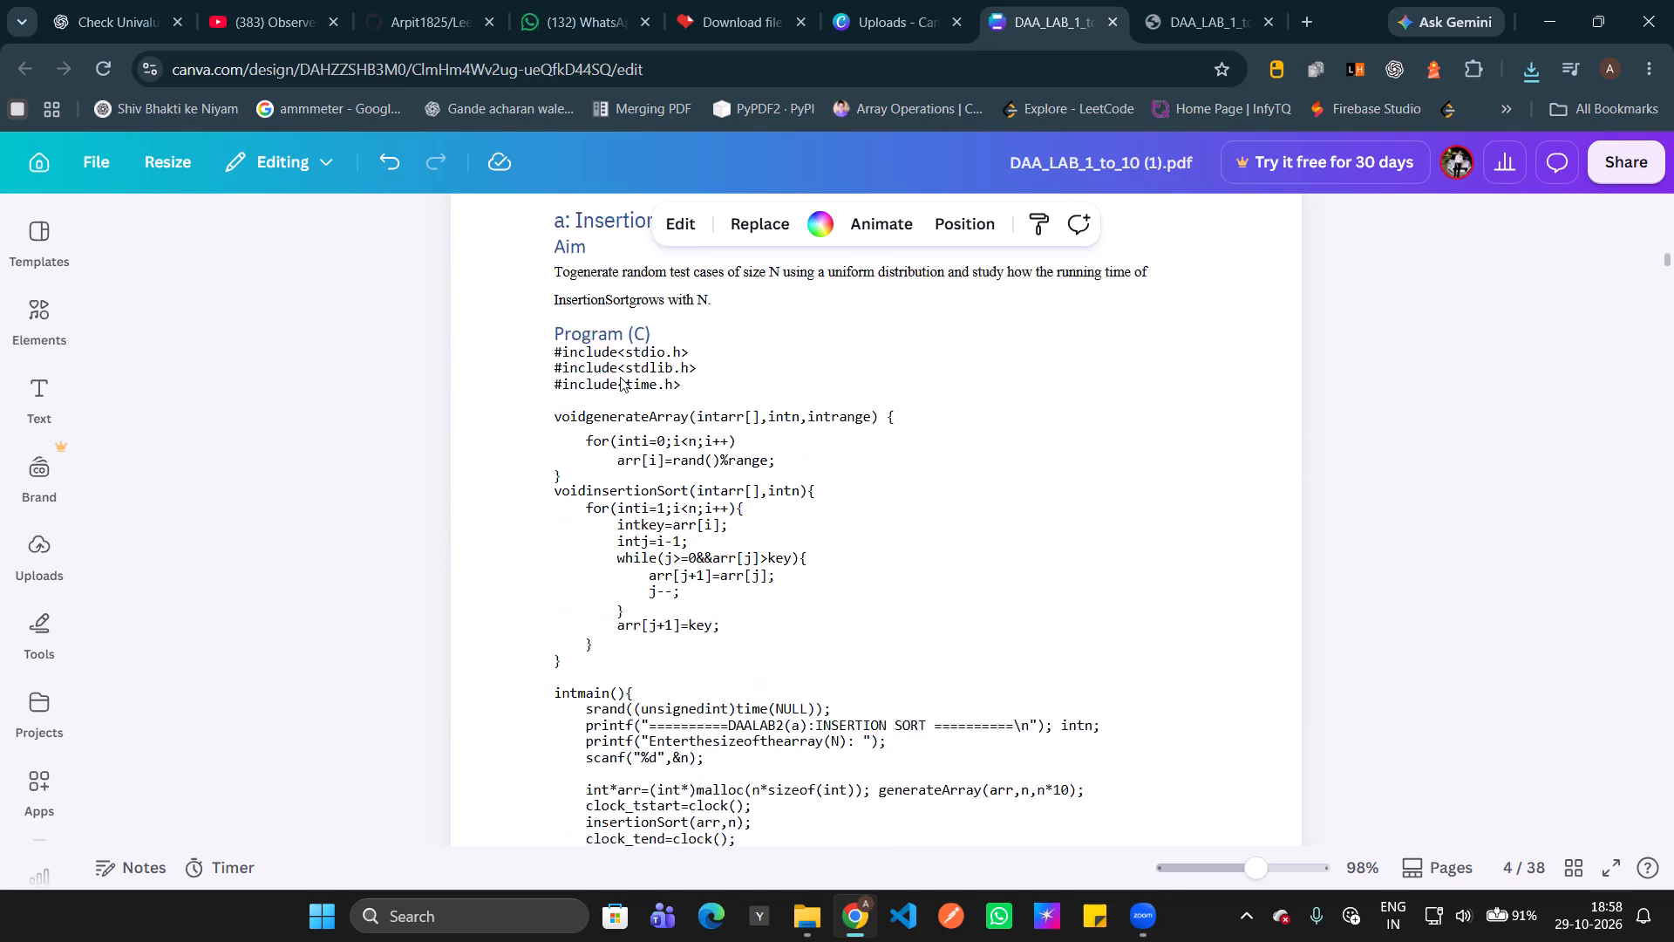
pyautogui.scroll(-1, 621, 377)
pyautogui.scroll(1, 621, 377)
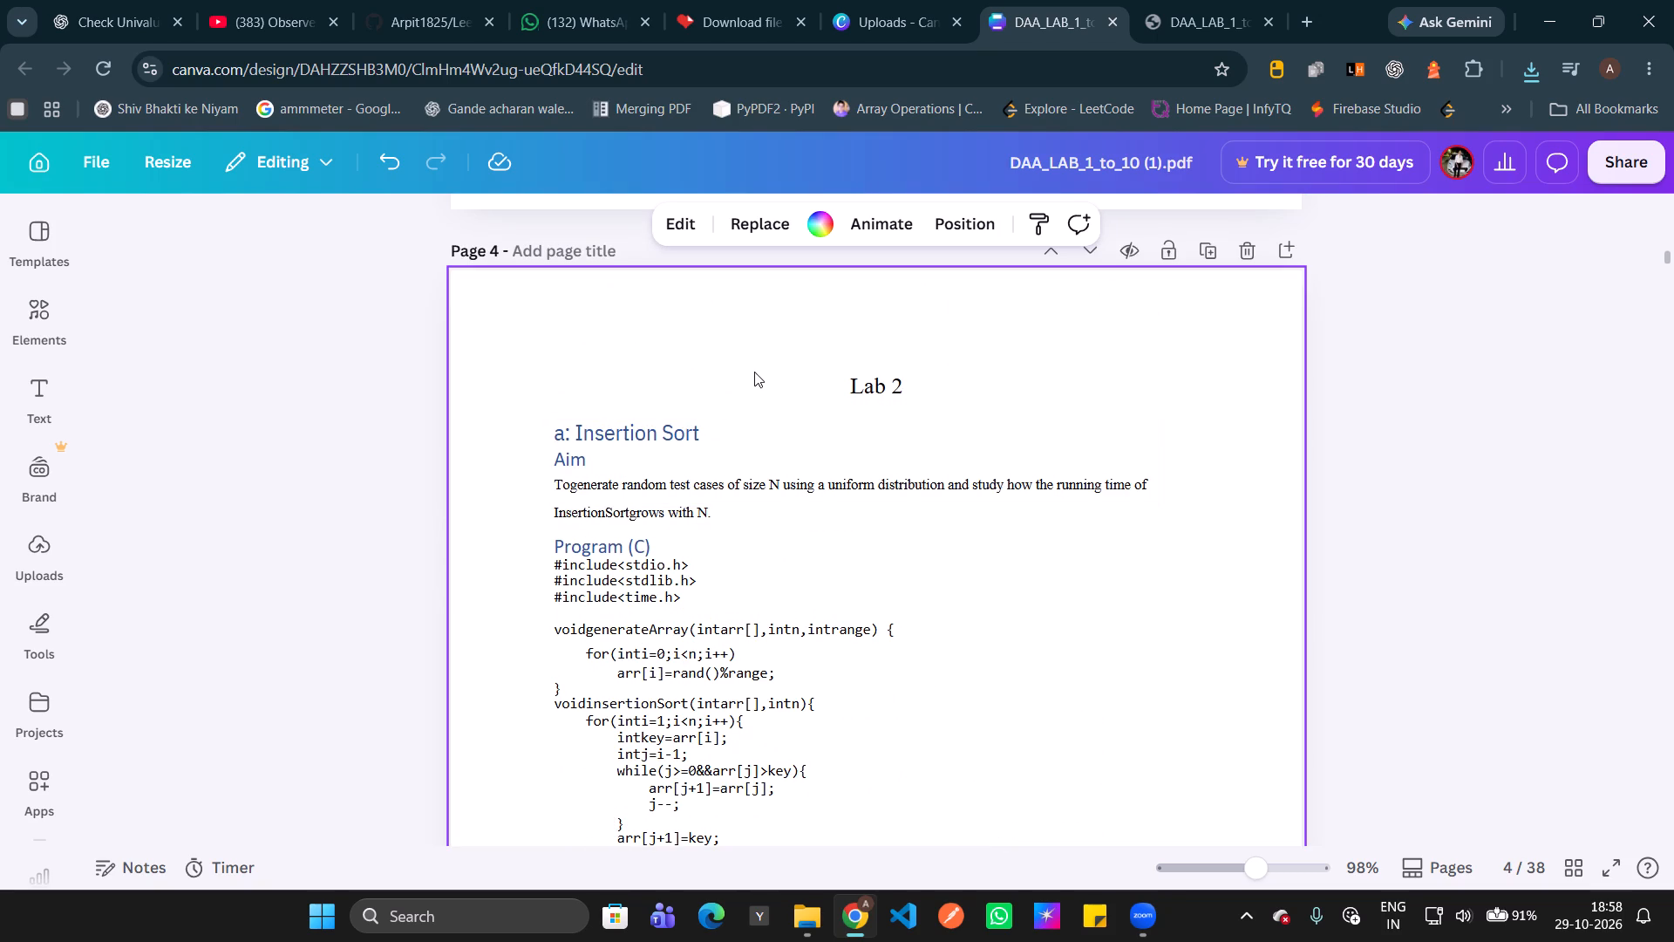
pyautogui.click(18, 240)
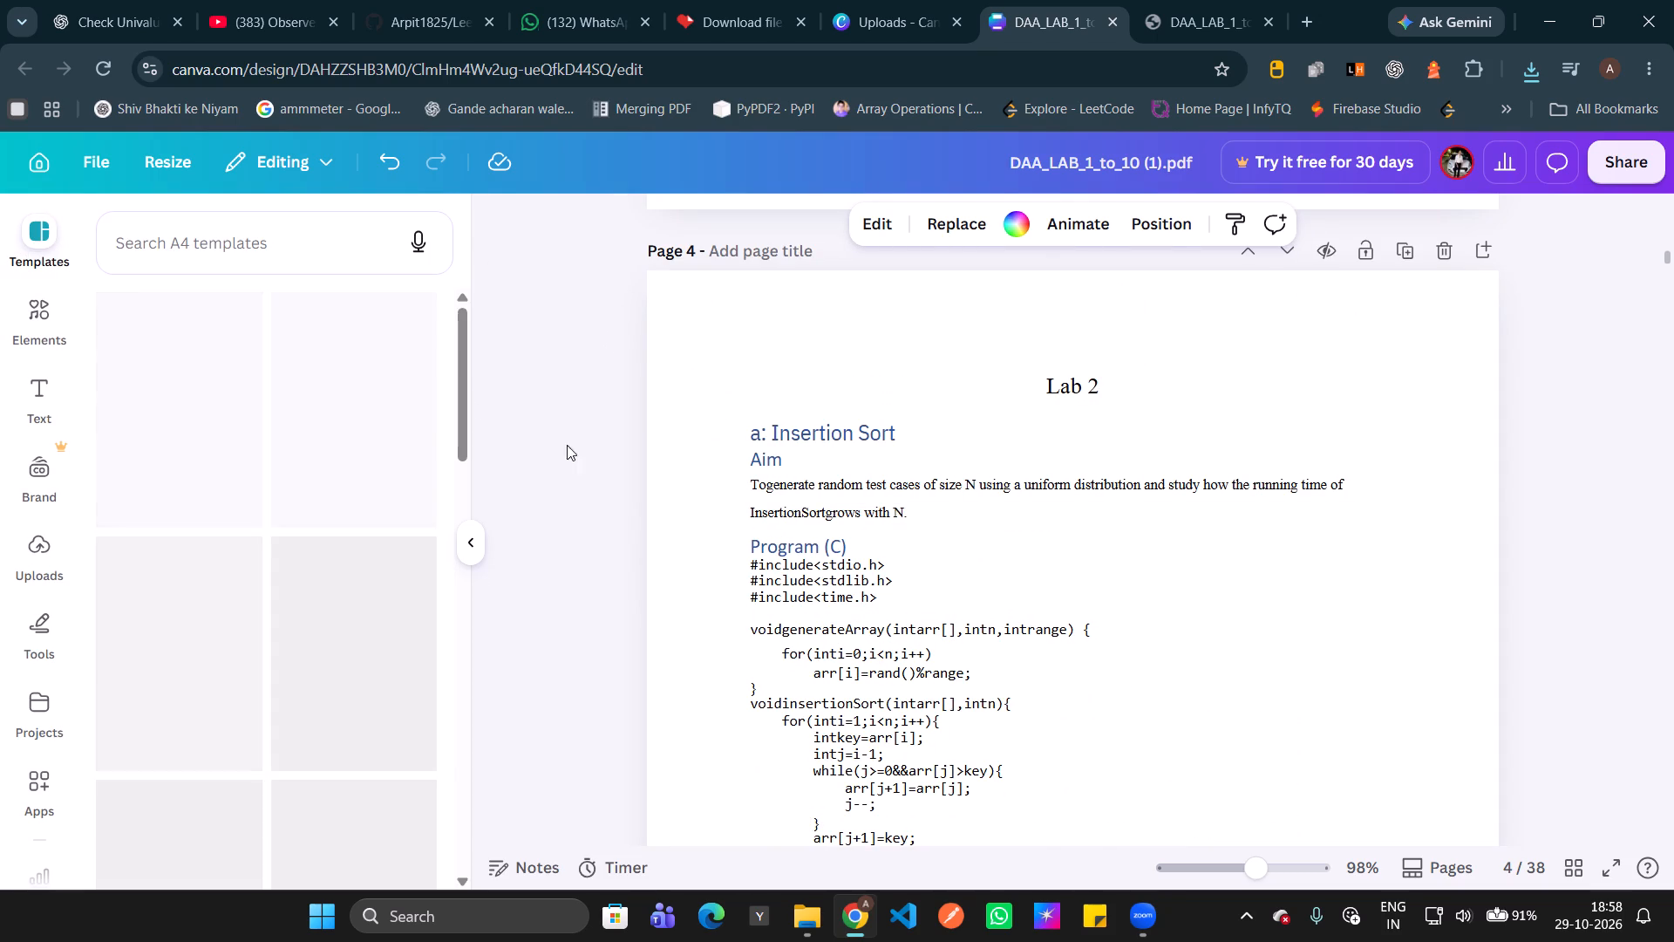
pyautogui.click(53, 331)
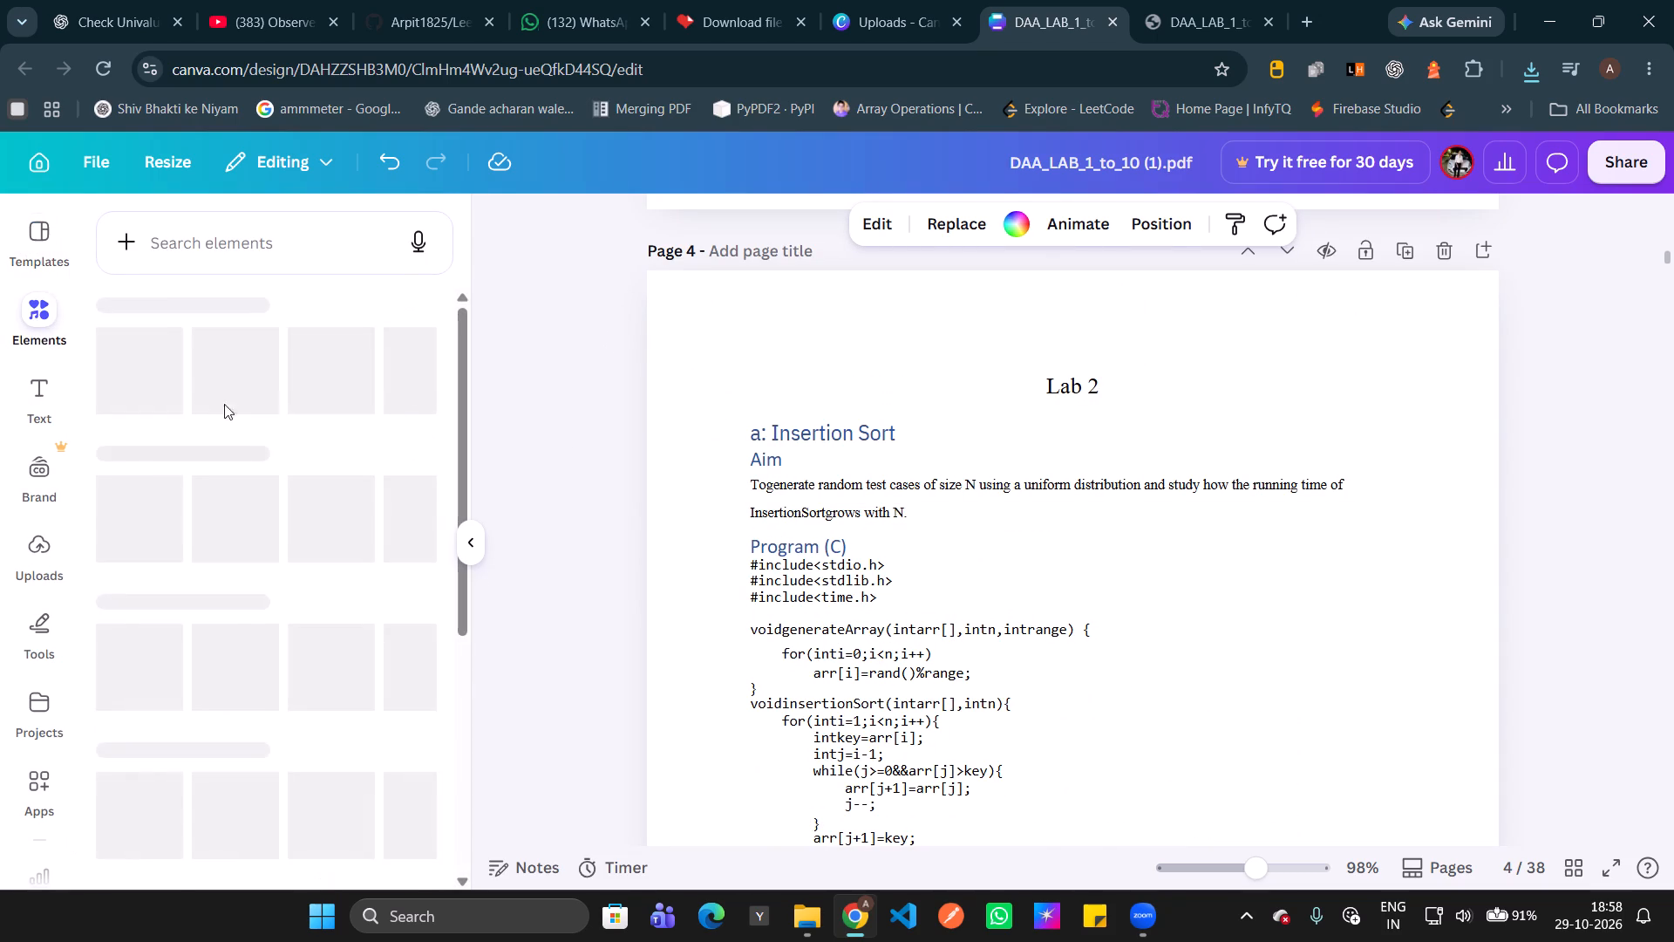
pyautogui.click(126, 352)
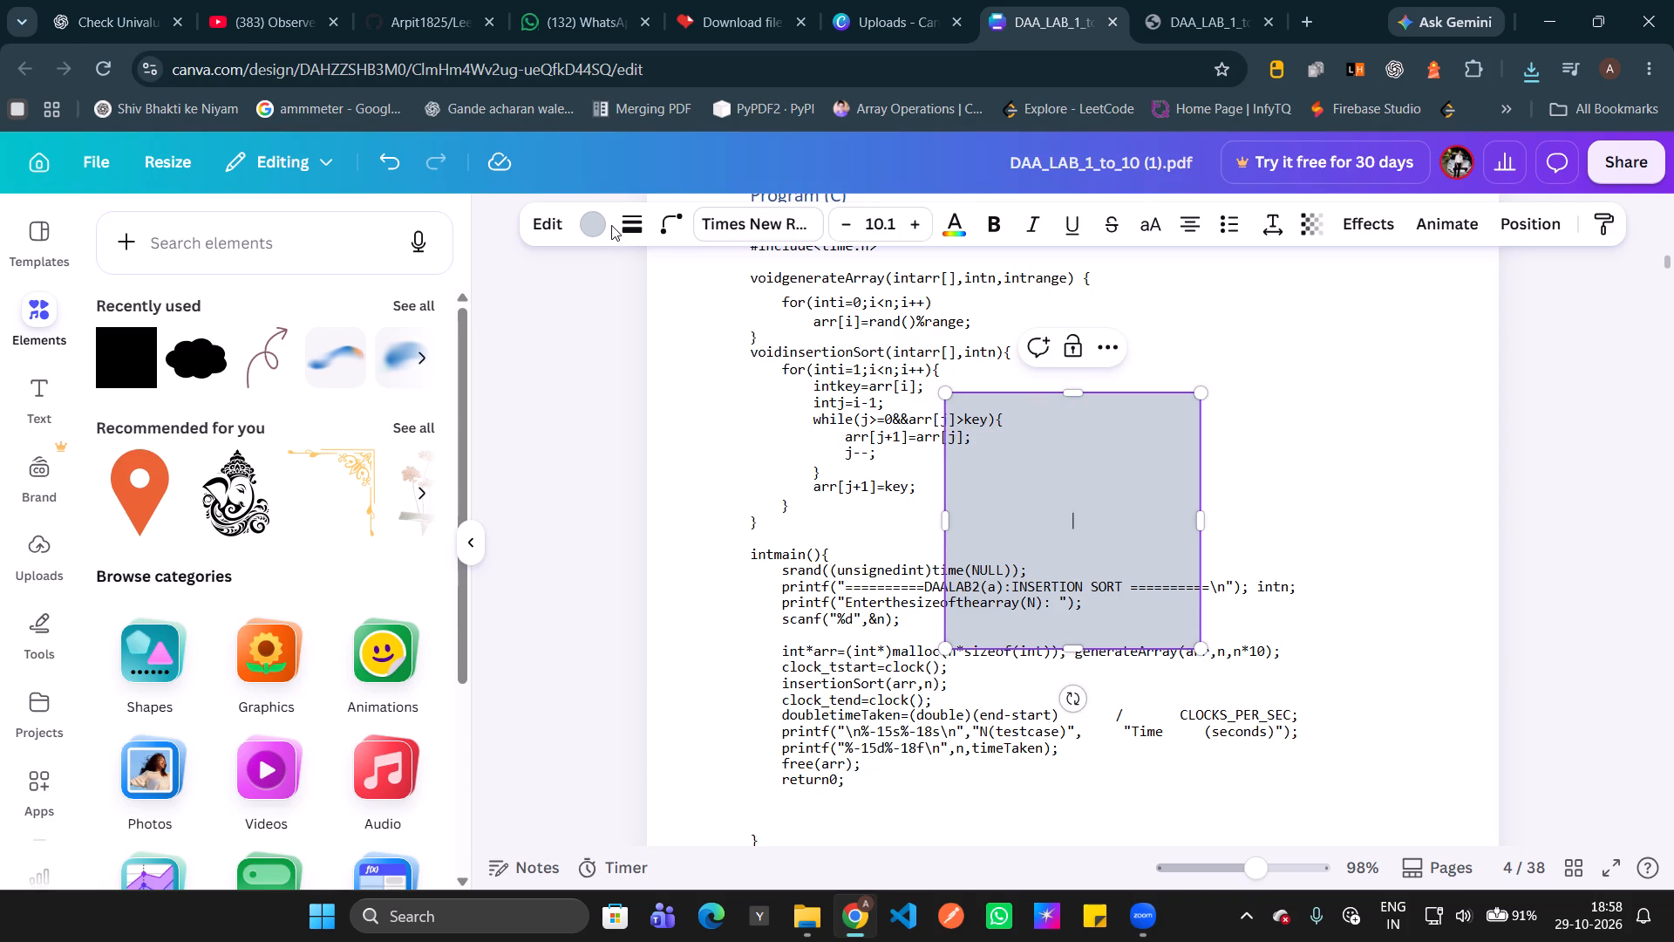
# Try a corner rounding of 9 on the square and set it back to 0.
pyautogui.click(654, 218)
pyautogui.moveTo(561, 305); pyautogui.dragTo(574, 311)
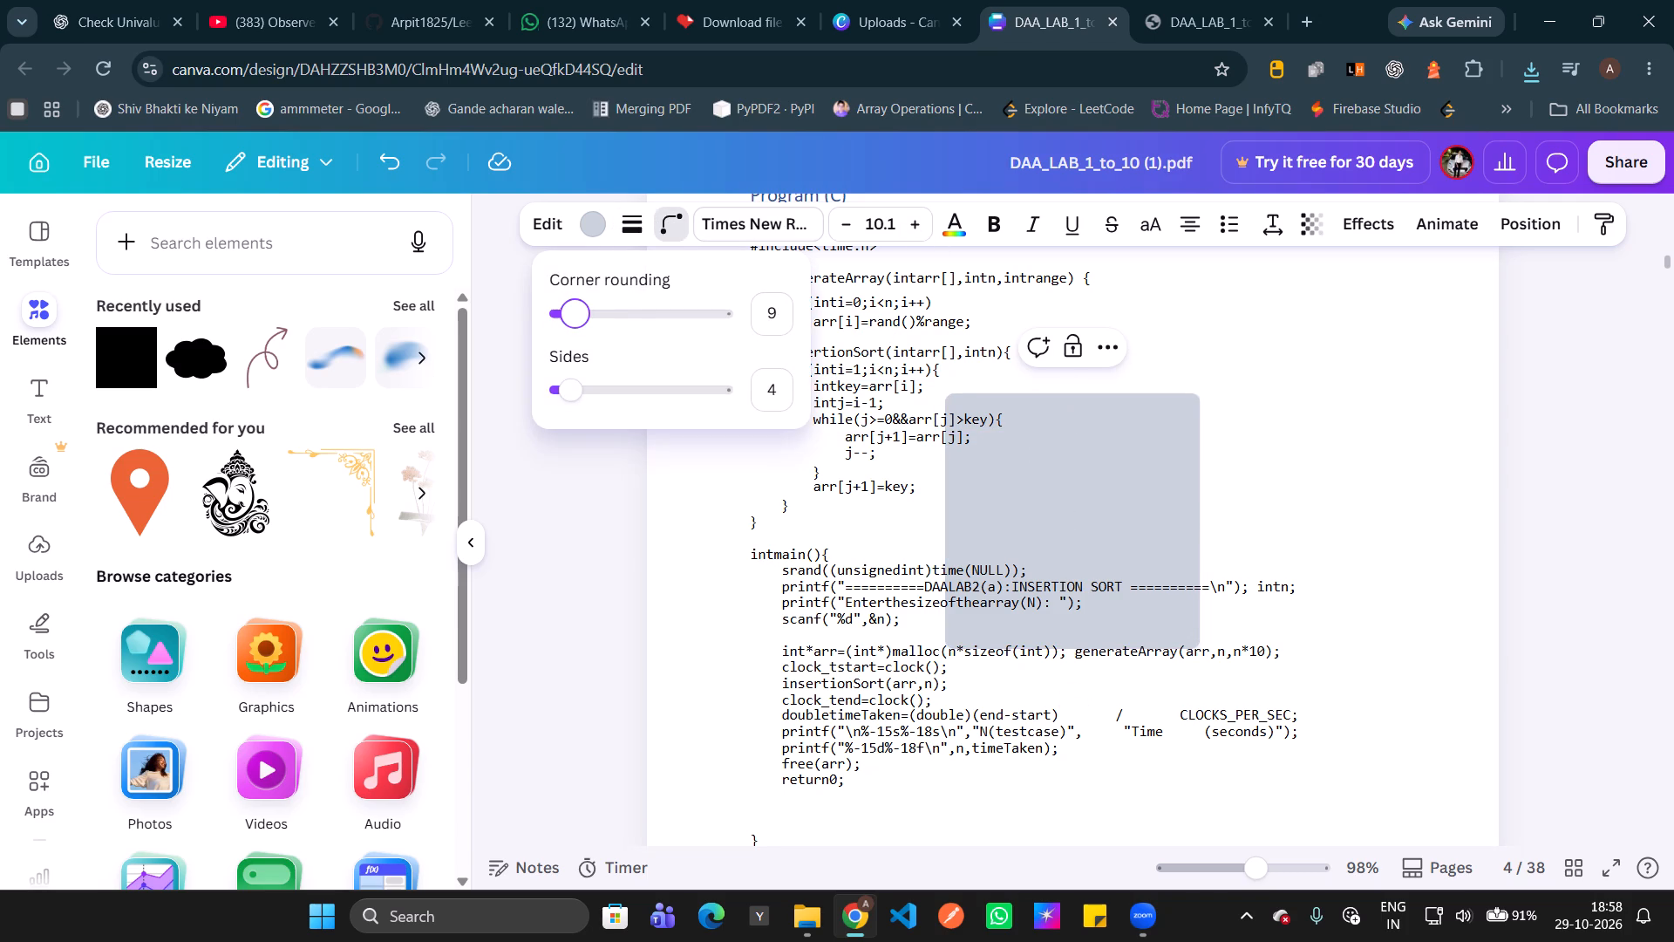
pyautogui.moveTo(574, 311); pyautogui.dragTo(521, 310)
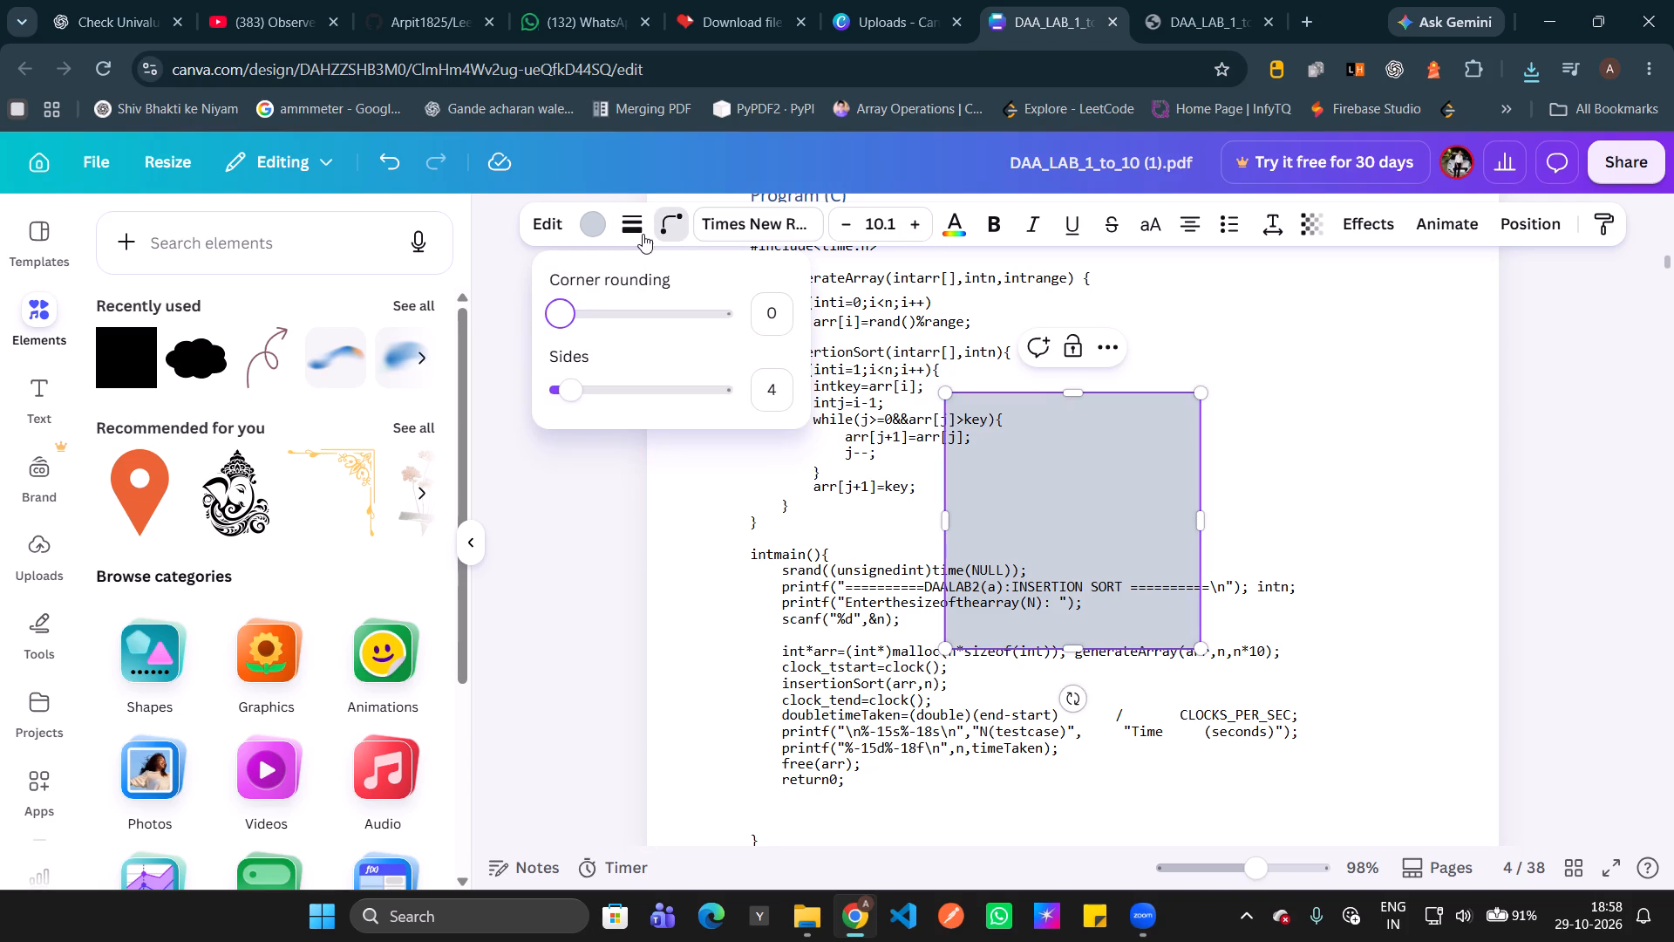
# Give the square a solid border with stroke weight 1.
pyautogui.click(638, 233)
pyautogui.moveTo(499, 371); pyautogui.dragTo(504, 372)
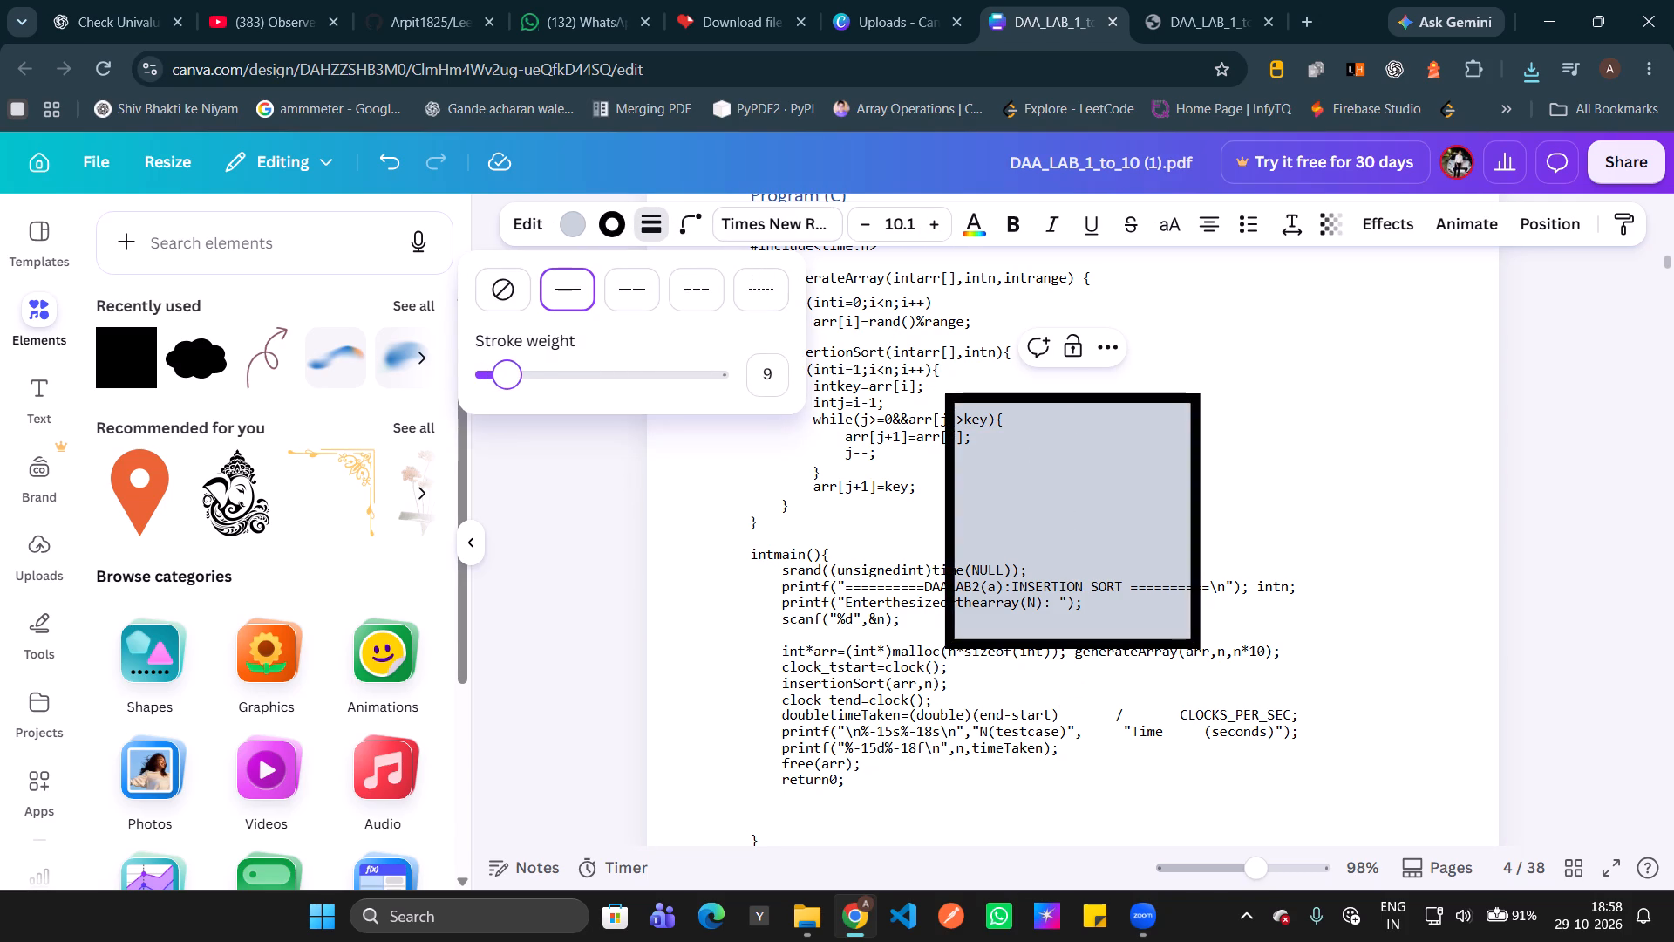
pyautogui.moveTo(504, 372); pyautogui.dragTo(484, 371)
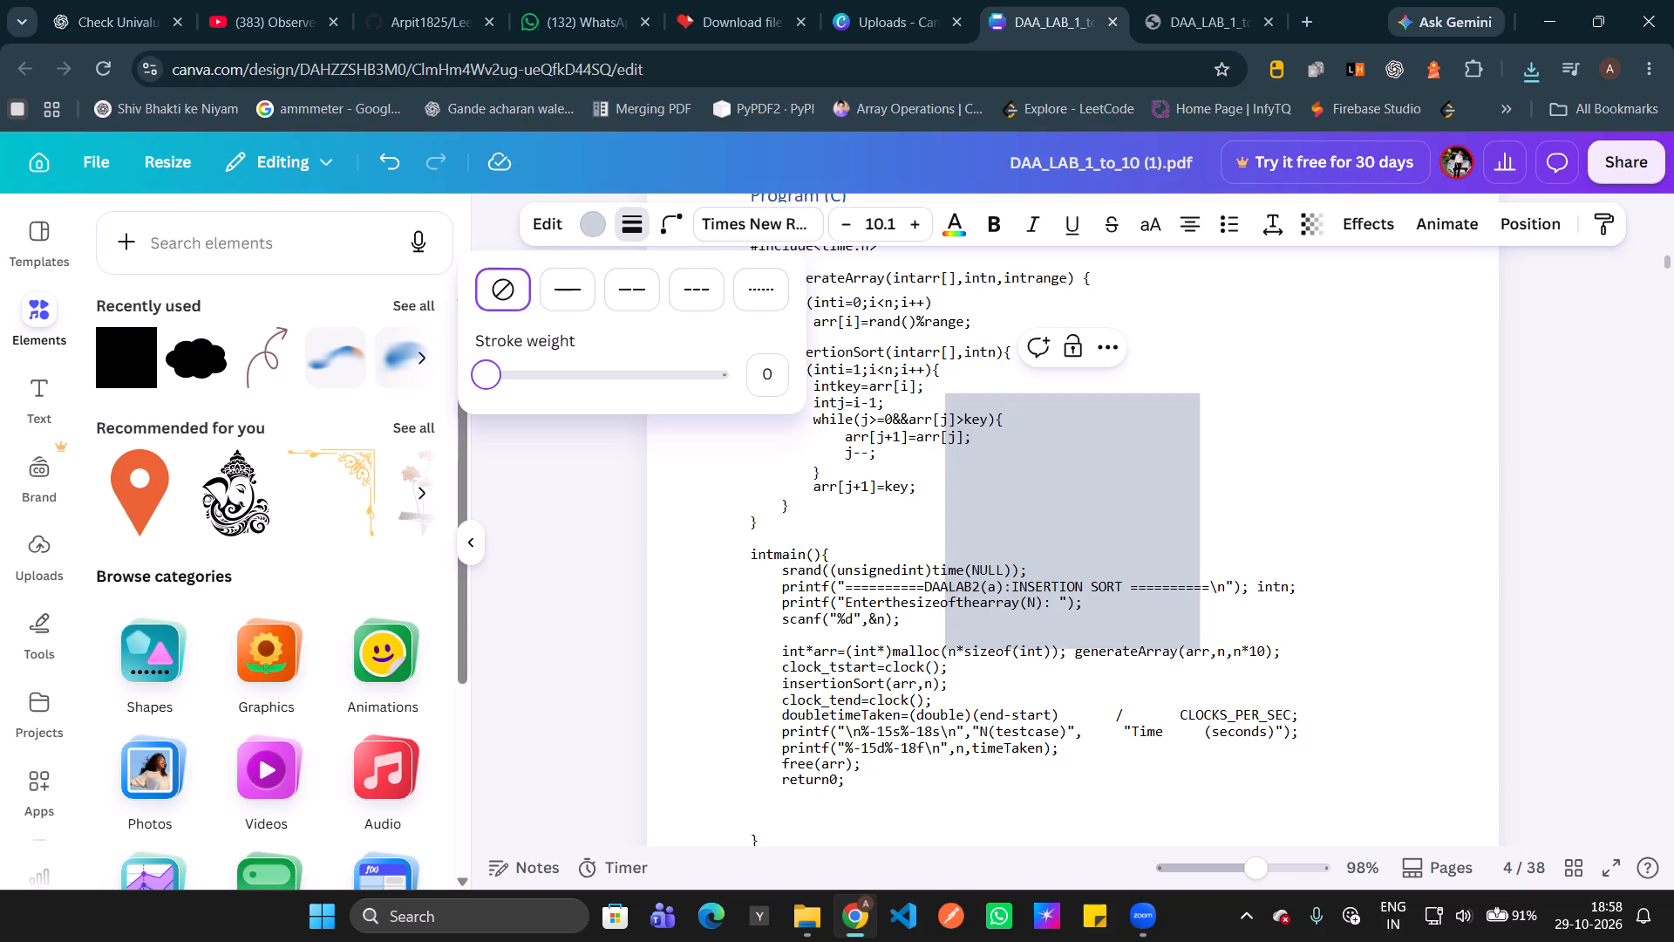
pyautogui.moveTo(484, 371); pyautogui.dragTo(486, 369)
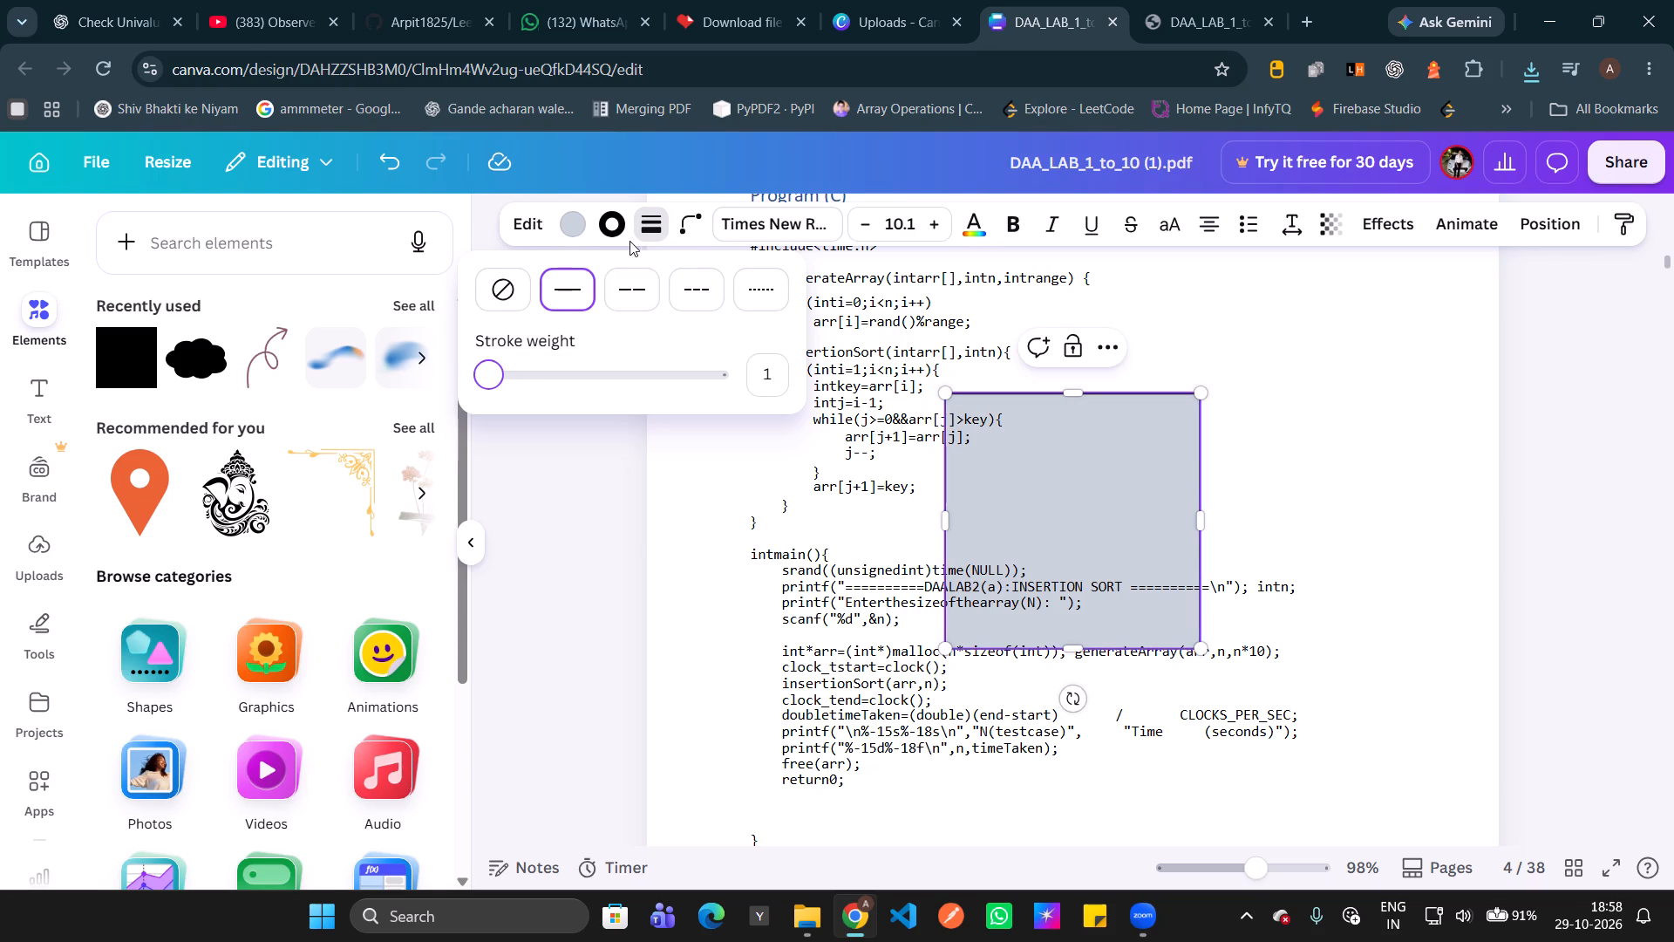
# Replace the square's grey fill with the blank, white-looking swatch from the colors in this design.
pyautogui.click(574, 235)
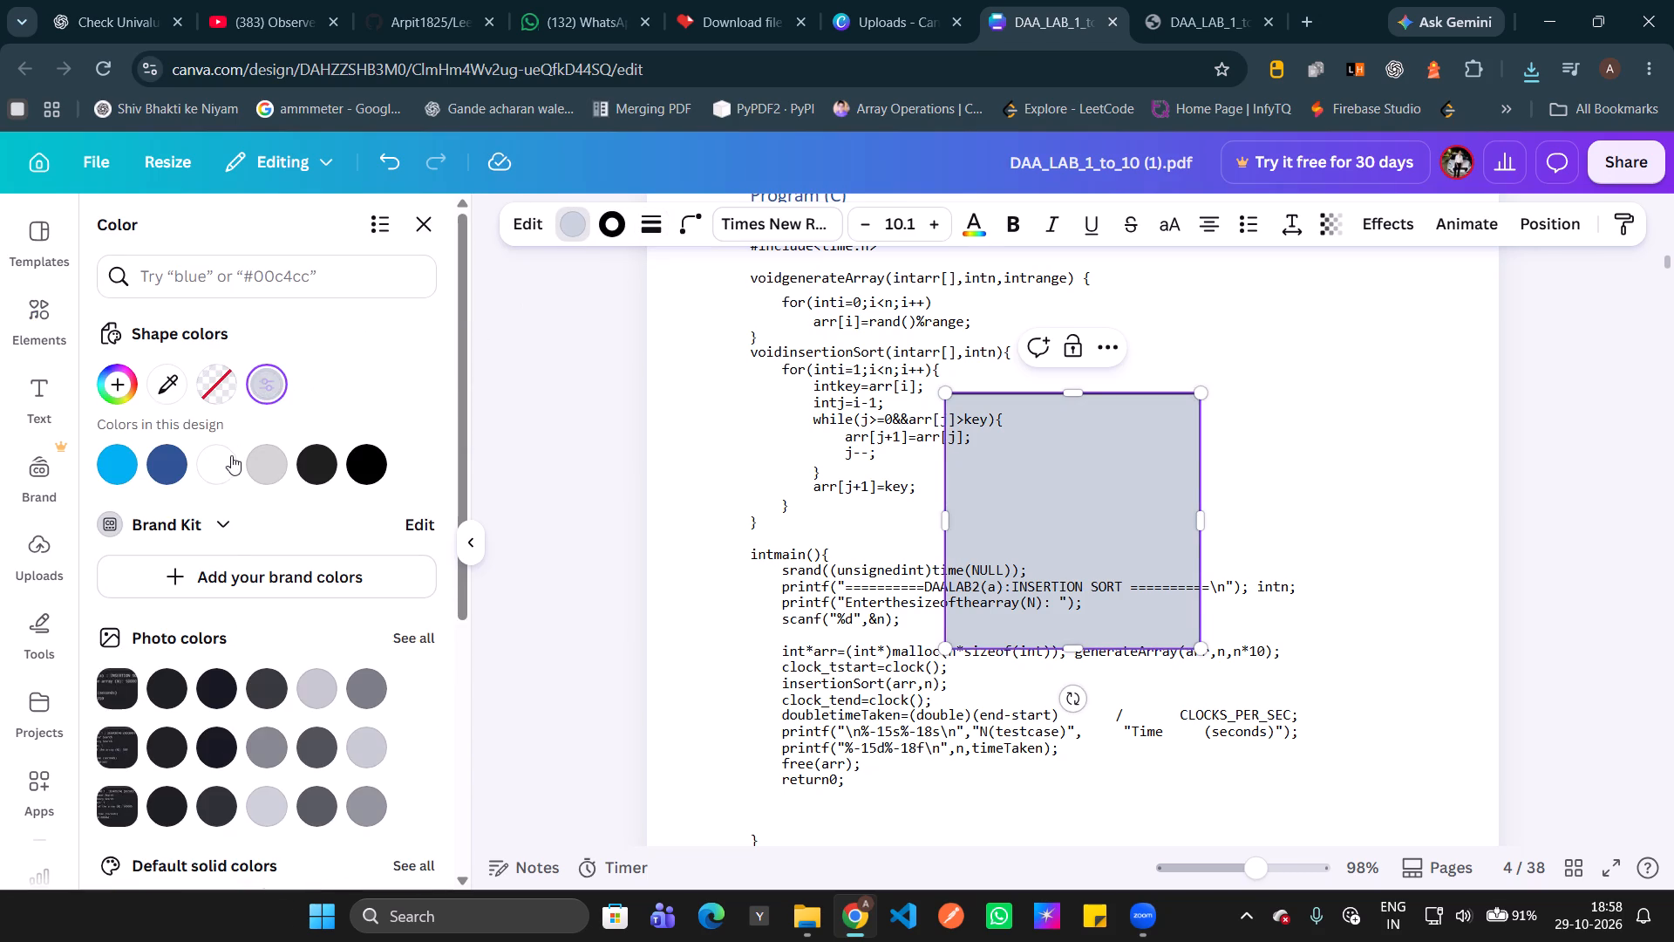
pyautogui.click(231, 458)
pyautogui.click(577, 529)
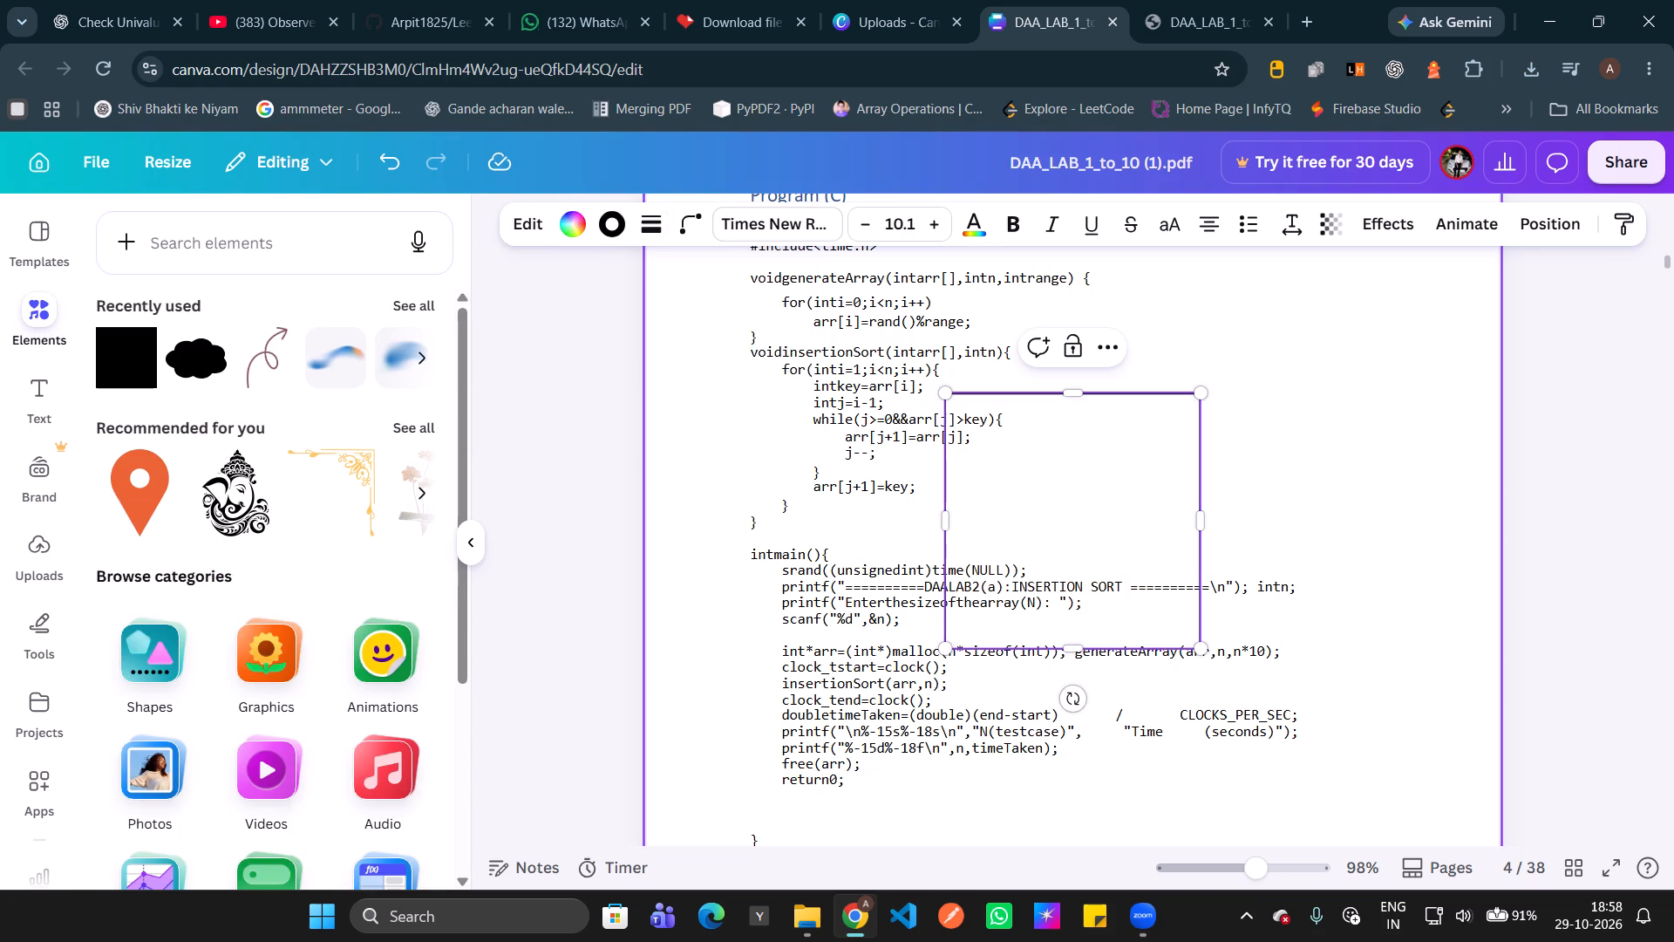
pyautogui.click(1096, 518)
pyautogui.click(623, 509)
# Move the outlined square to the upper-left corner of page 4, just inside the page margins.
pyautogui.click(1022, 497)
pyautogui.moveTo(1023, 495); pyautogui.dragTo(861, 496)
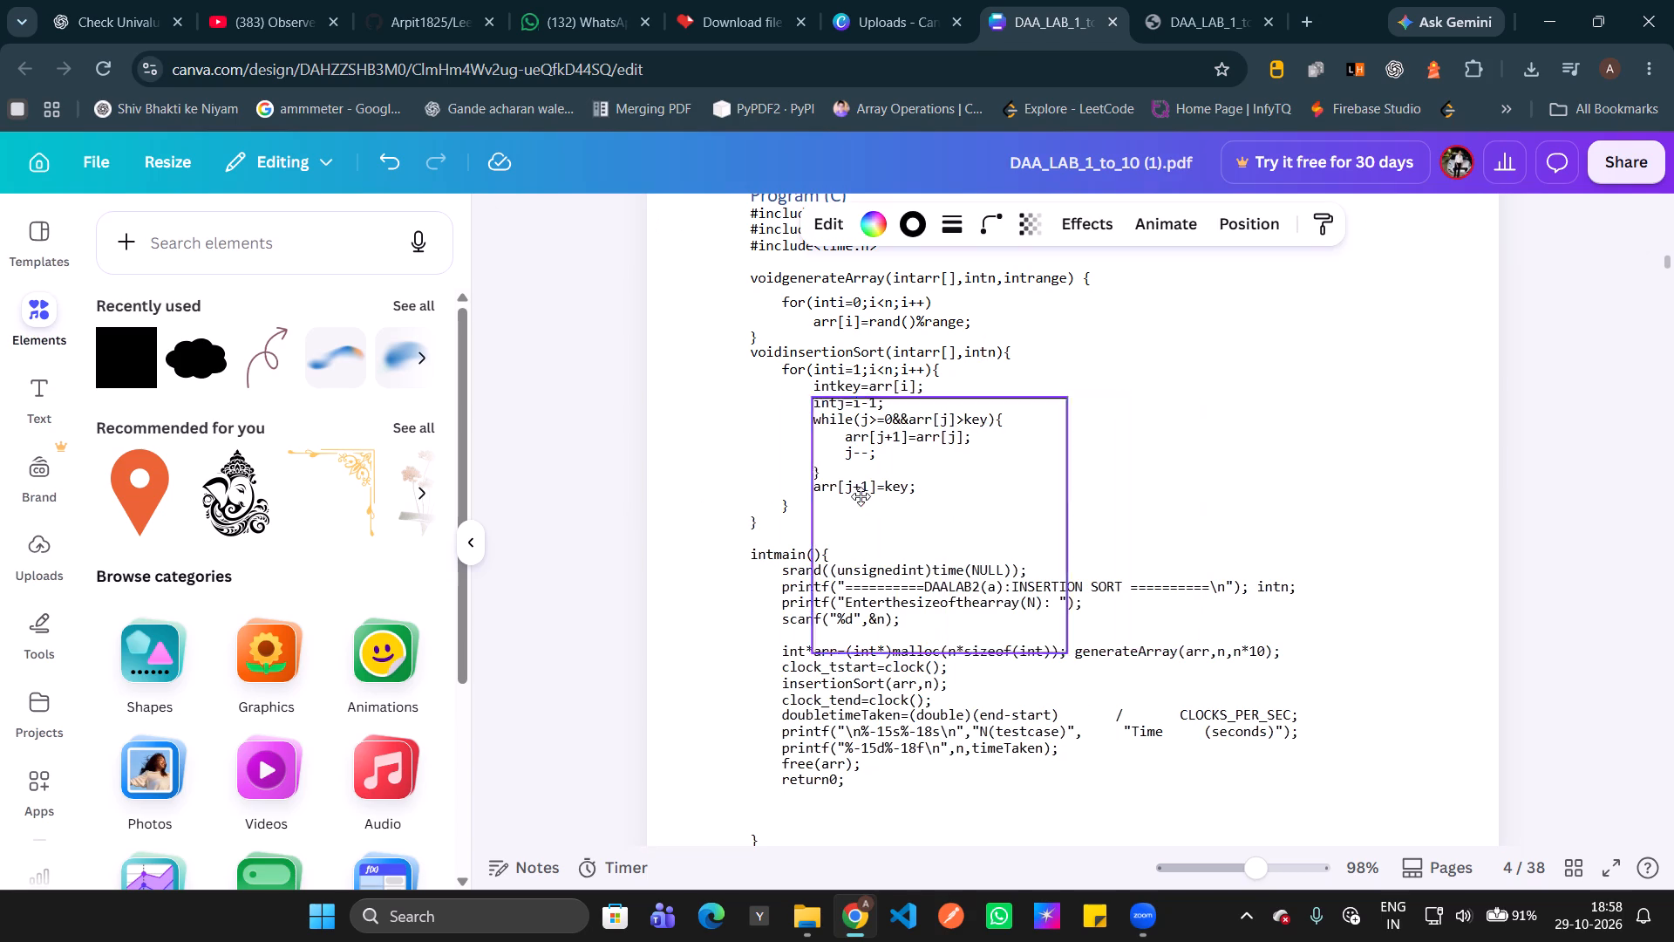
pyautogui.moveTo(861, 496); pyautogui.dragTo(757, 592)
pyautogui.scroll(3, 856, 487)
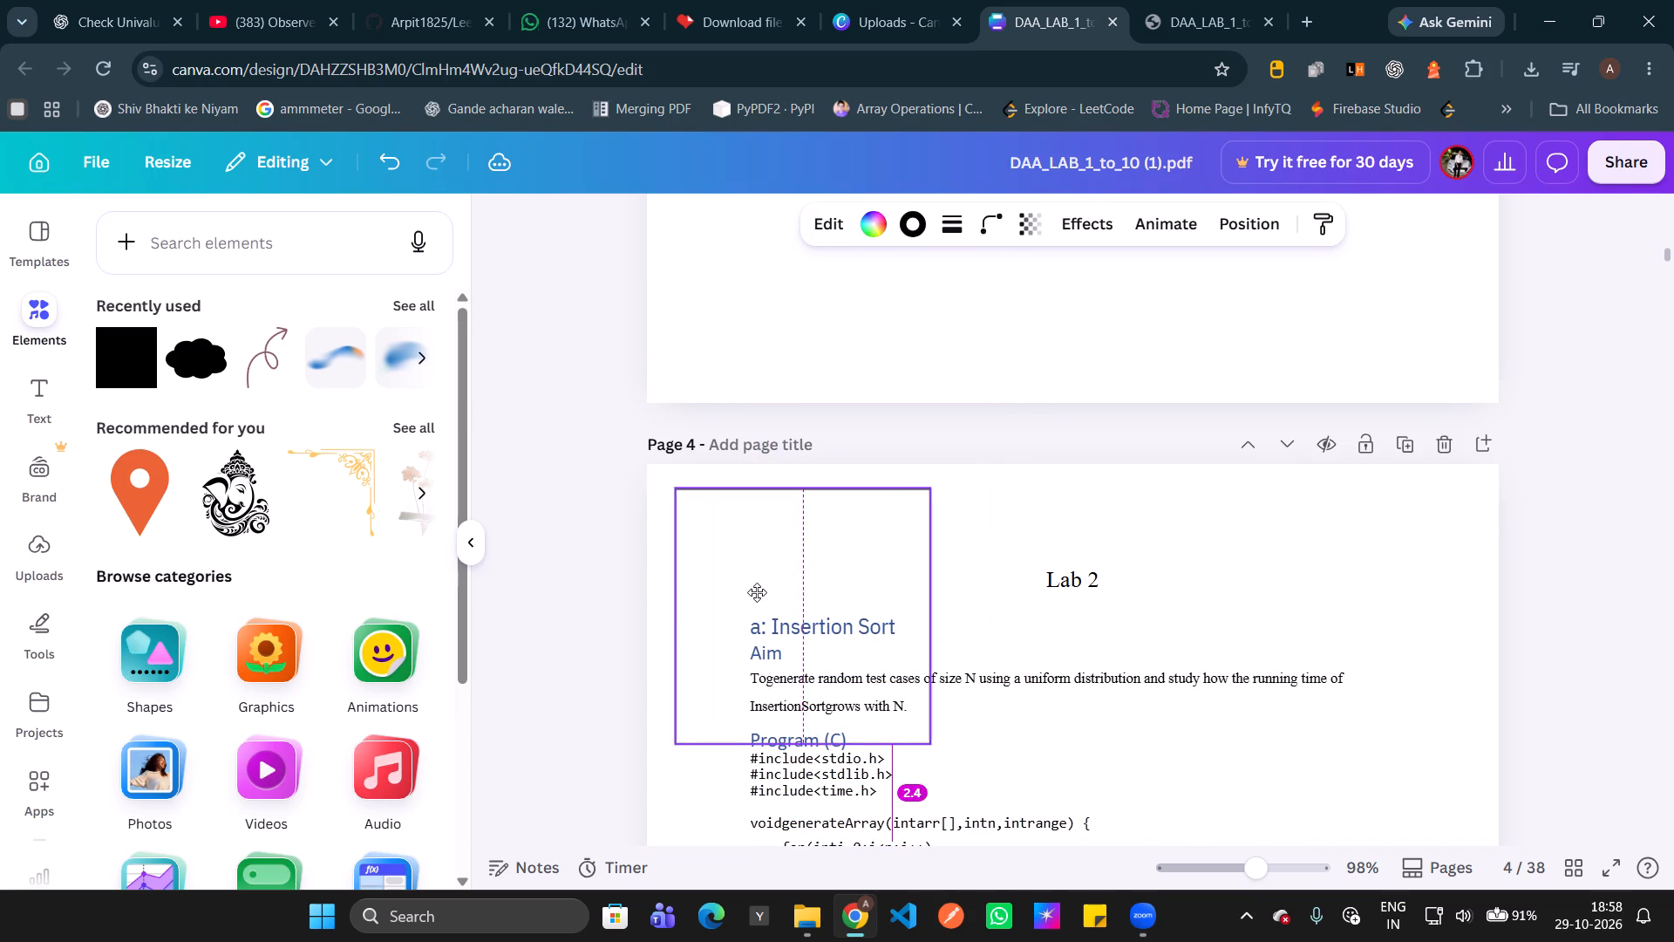
pyautogui.moveTo(757, 592); pyautogui.dragTo(764, 601)
pyautogui.scroll(-3, 766, 599)
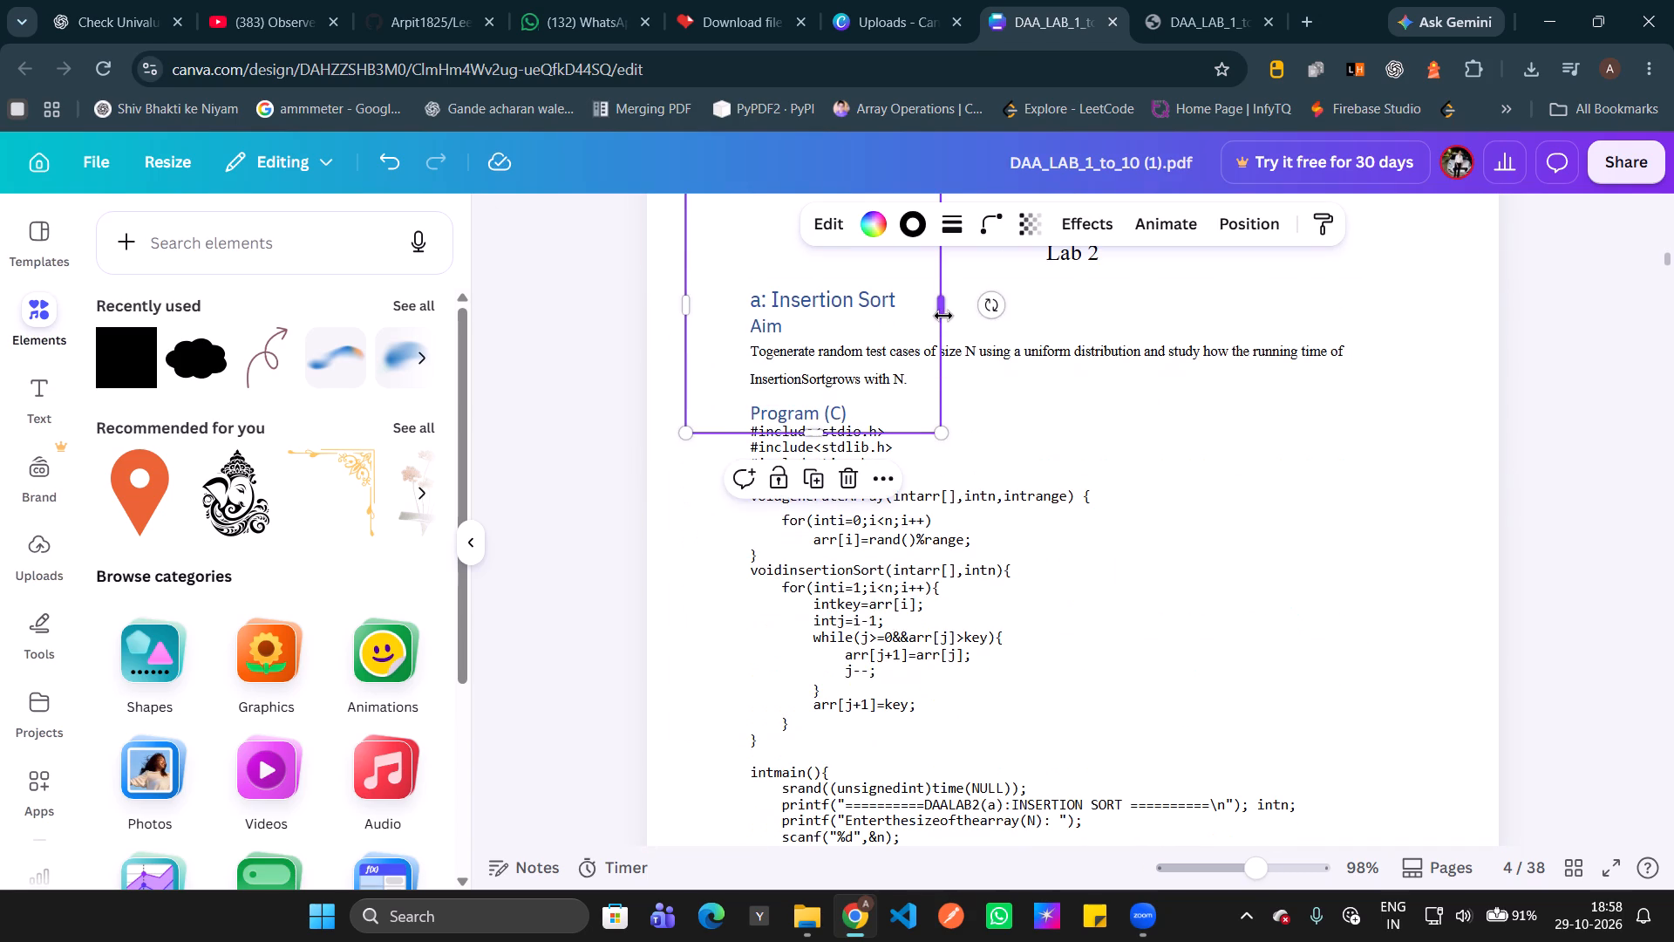
# Stretch the square's right side to near the right edge of page 4, making it about 18.9 wide.
pyautogui.moveTo(943, 316); pyautogui.dragTo(1289, 390)
pyautogui.scroll(1, 1183, 427)
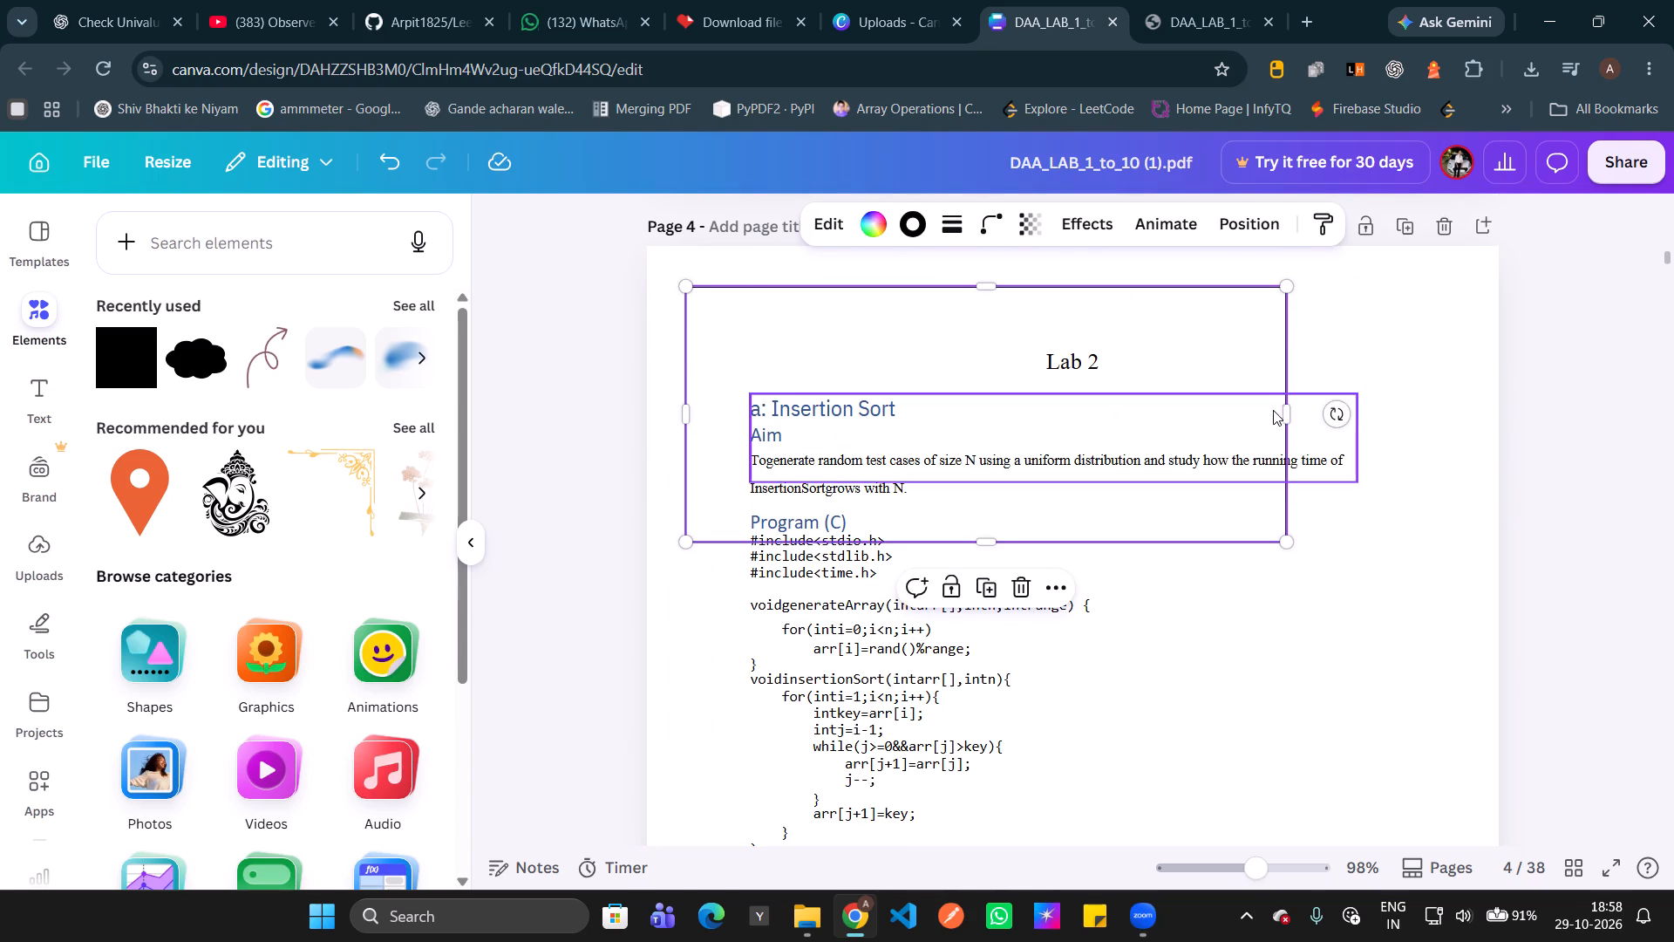
pyautogui.moveTo(1288, 406); pyautogui.dragTo(1453, 431)
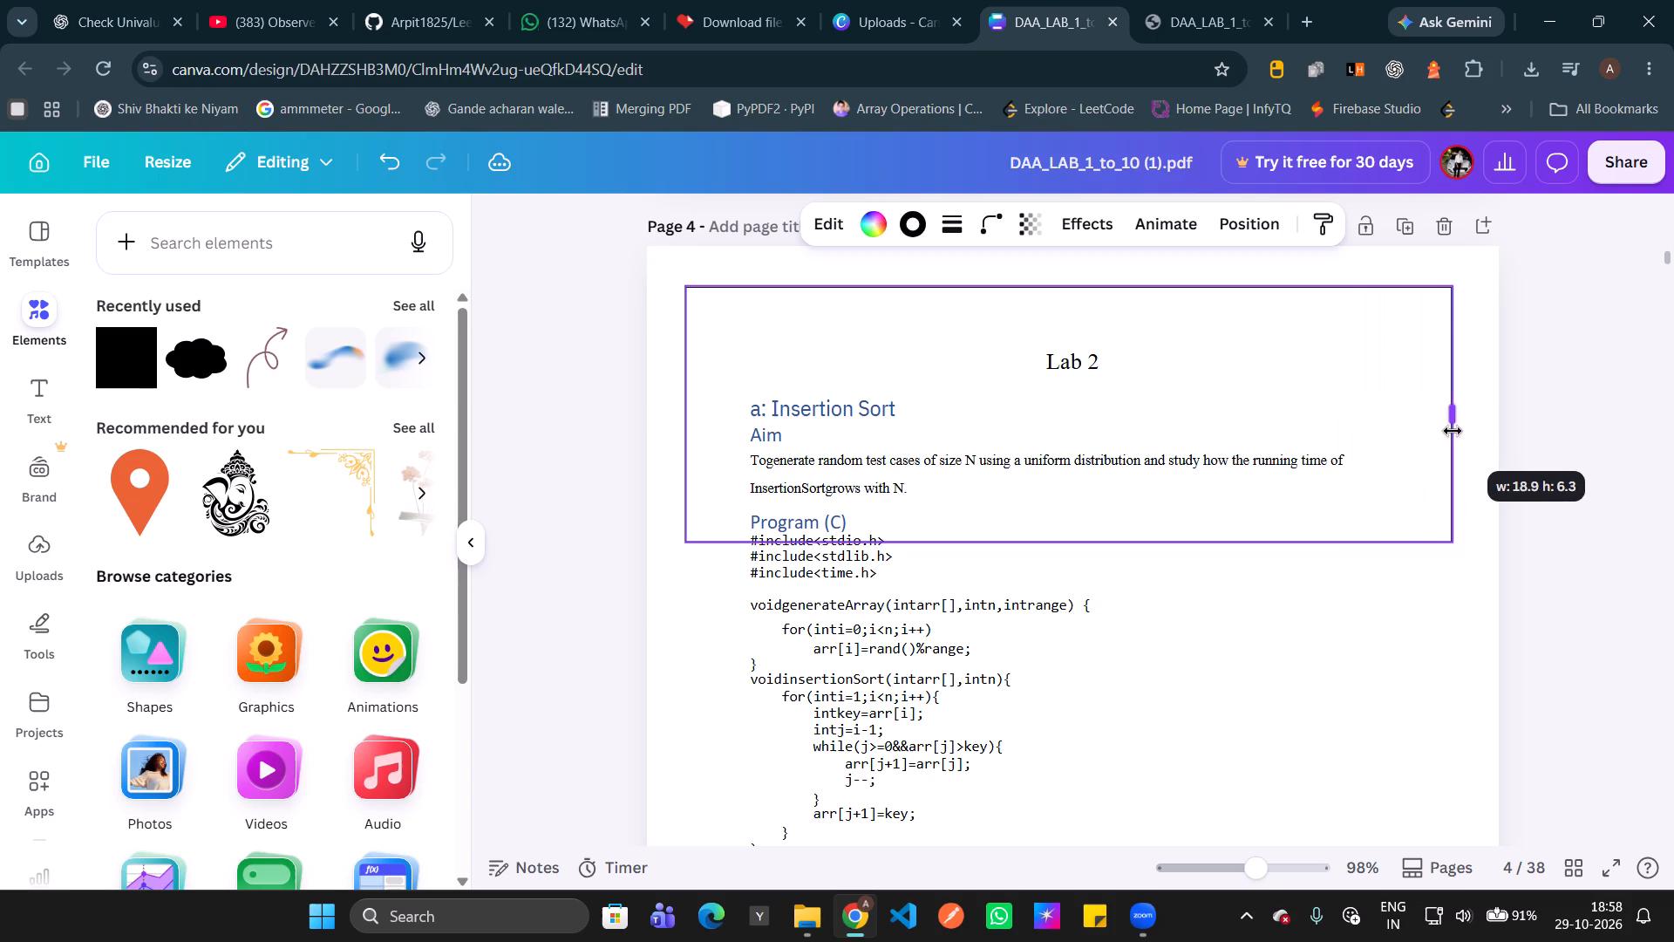
pyautogui.moveTo(1453, 431); pyautogui.dragTo(1453, 434)
pyautogui.scroll(-1, 1302, 433)
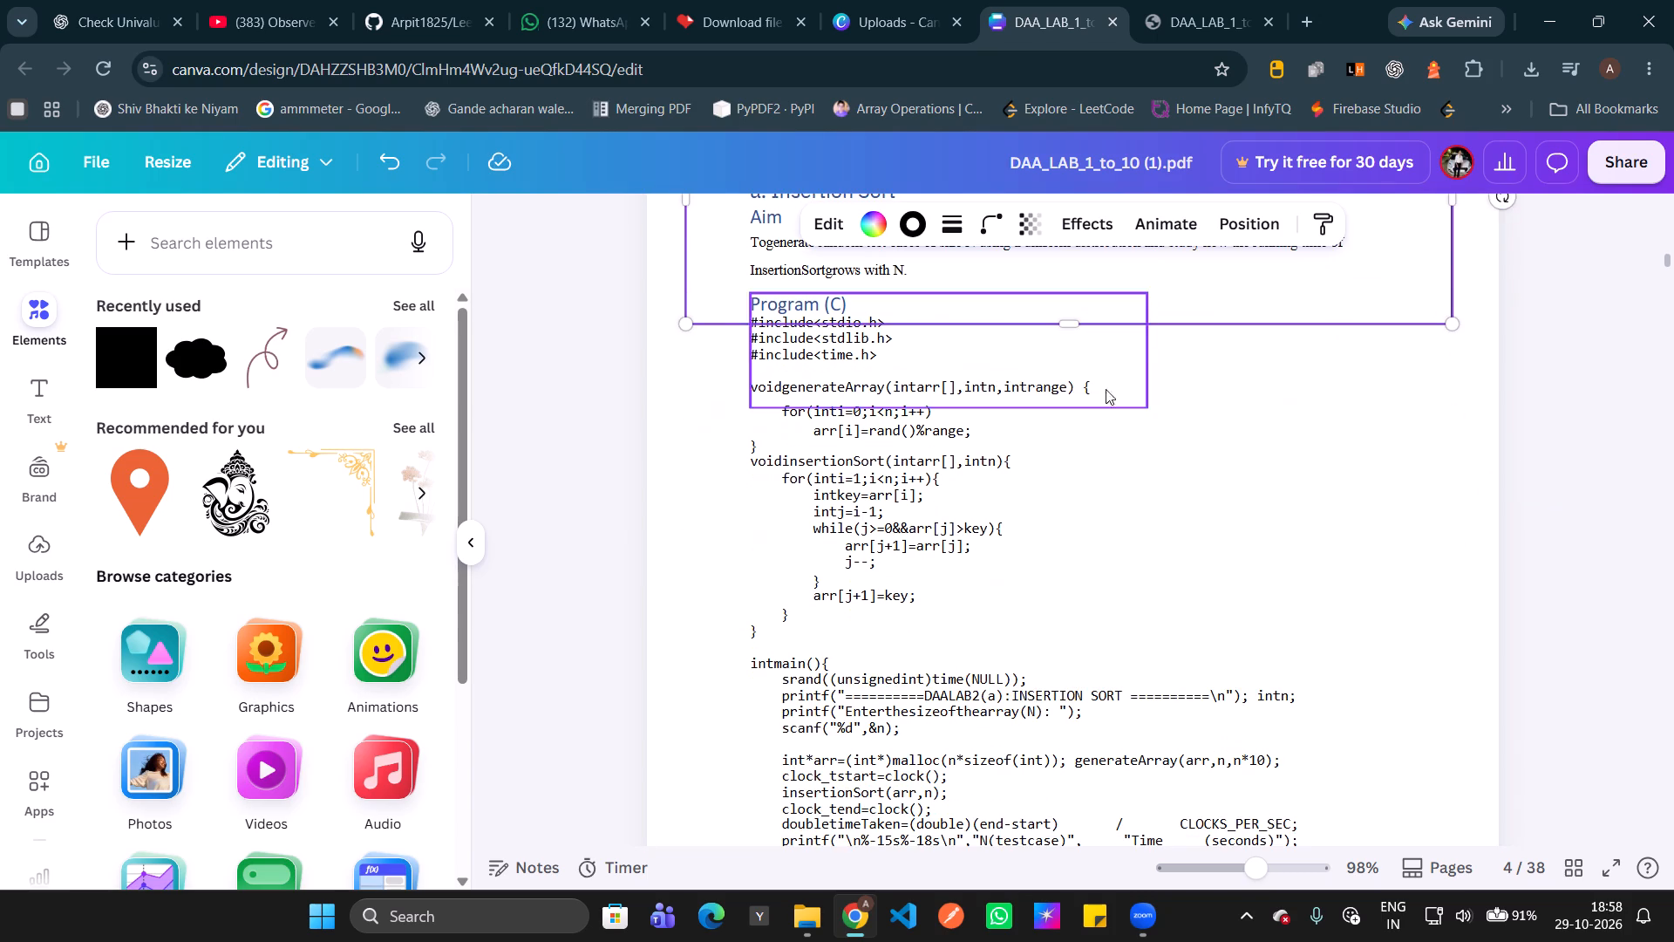
# Stretch the outlined square's bottom edge down to just above the bottom edge of page 4, below the output screenshot.
pyautogui.moveTo(1076, 326); pyautogui.dragTo(1079, 420)
pyautogui.scroll(-6, 1079, 413)
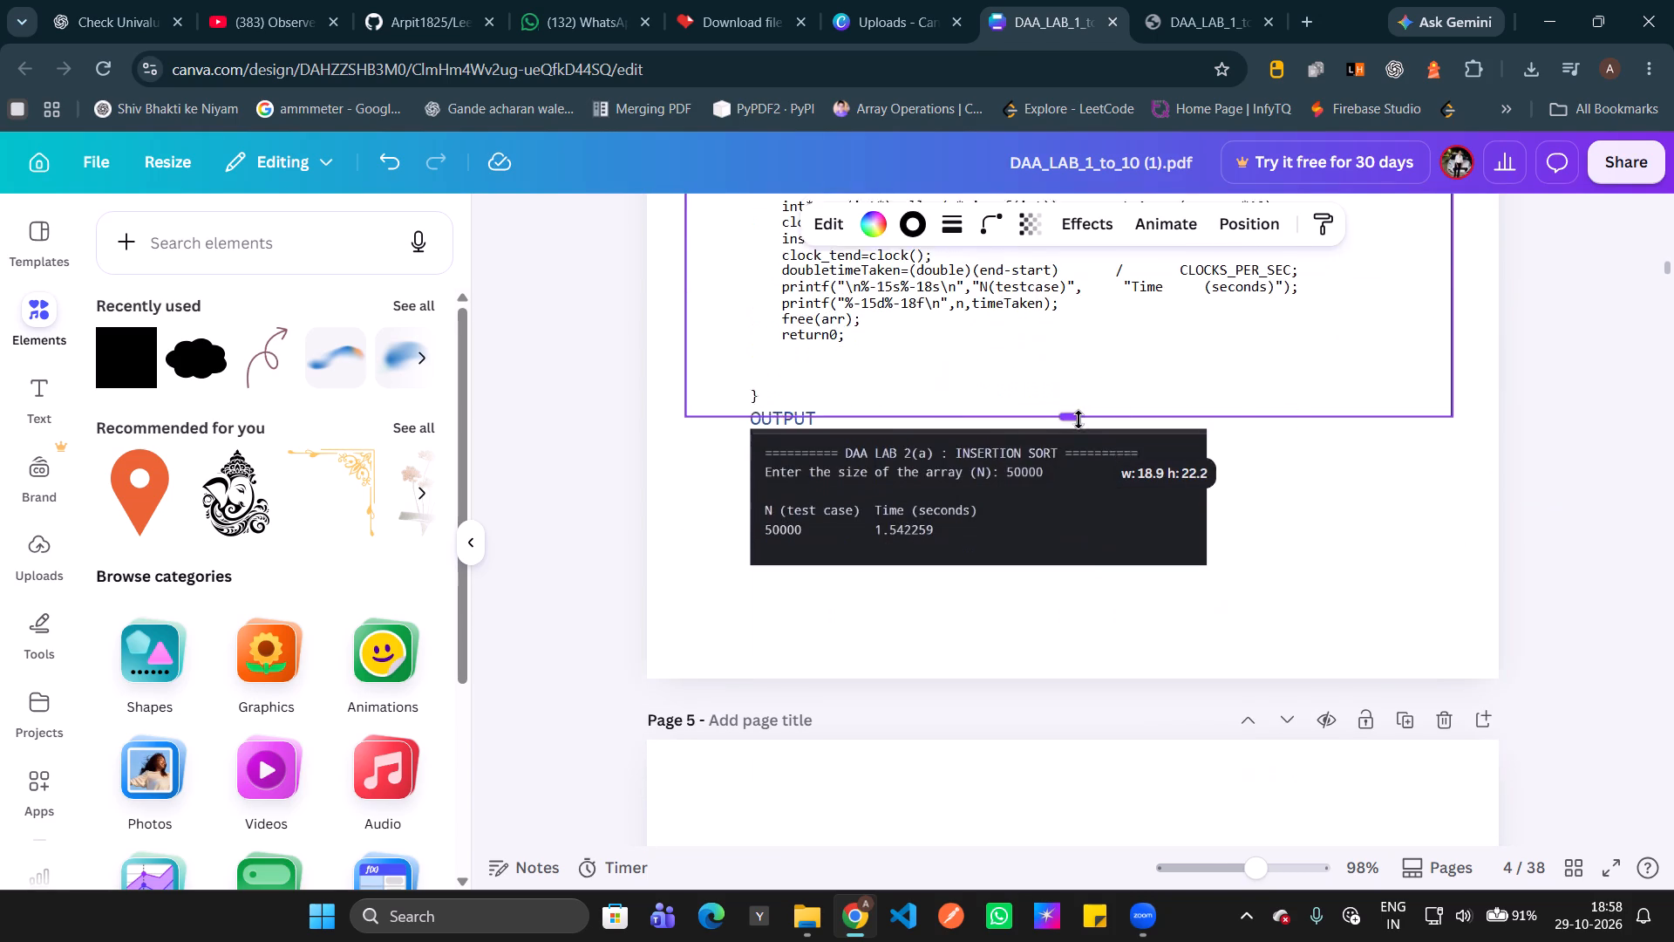
pyautogui.moveTo(1079, 420); pyautogui.dragTo(1092, 548)
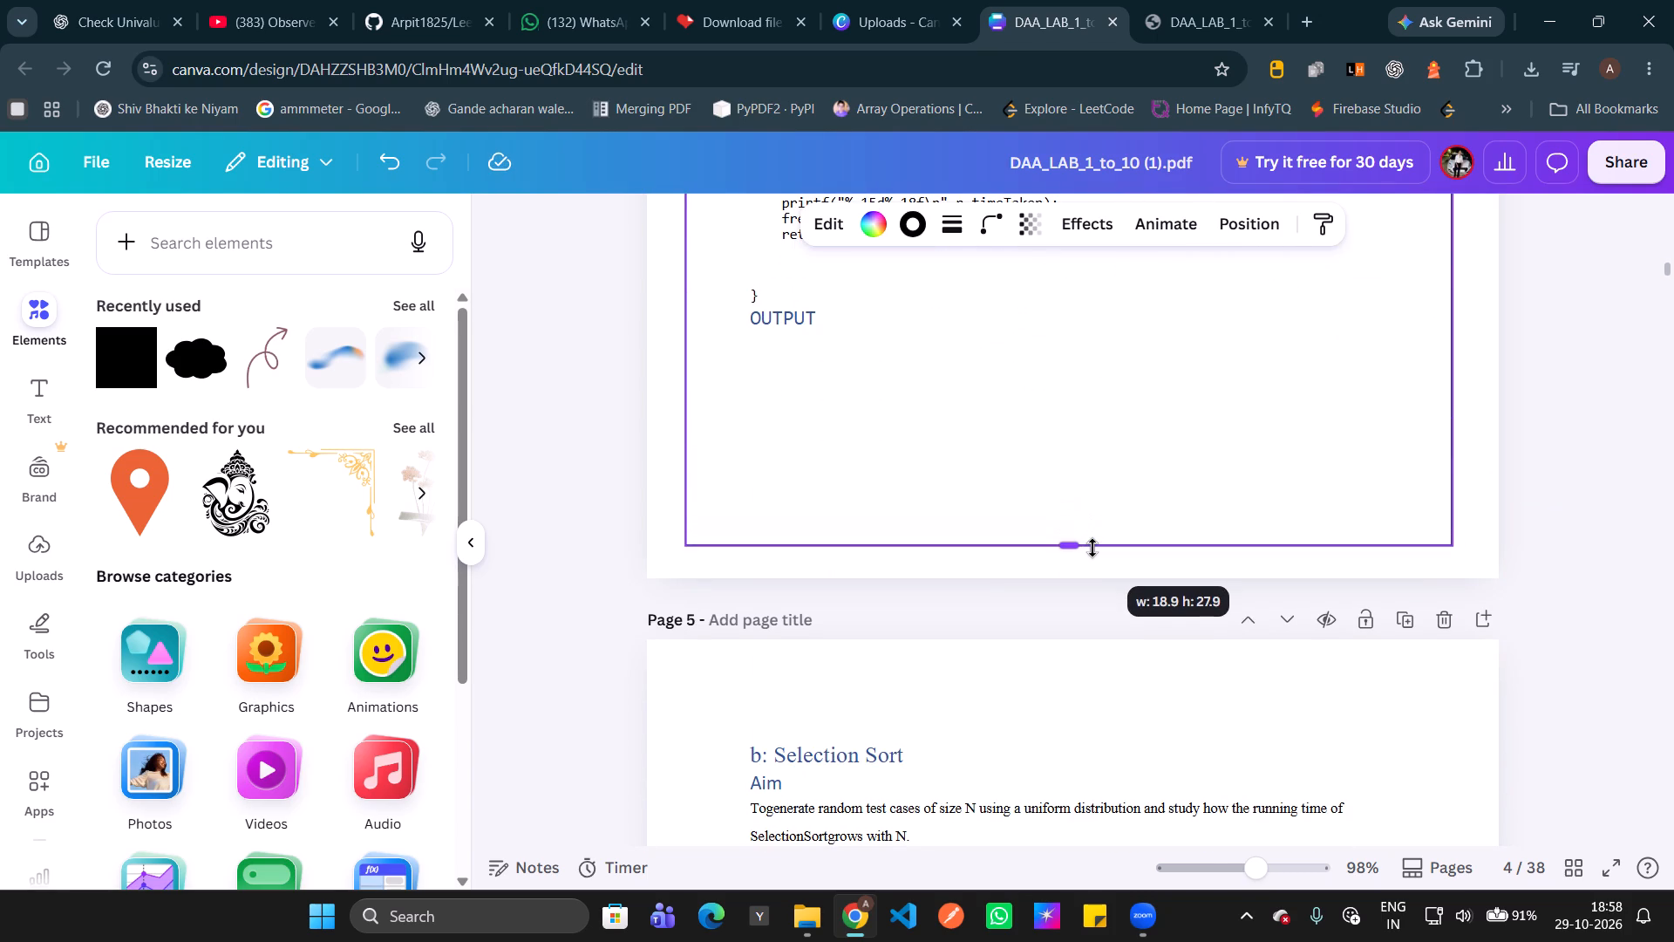
pyautogui.moveTo(1092, 548); pyautogui.dragTo(1092, 534)
# Send the stretched border rectangle on page 4 backward one layer, behind the output screenshot, and deselect it.
pyautogui.rightClick(1116, 461)
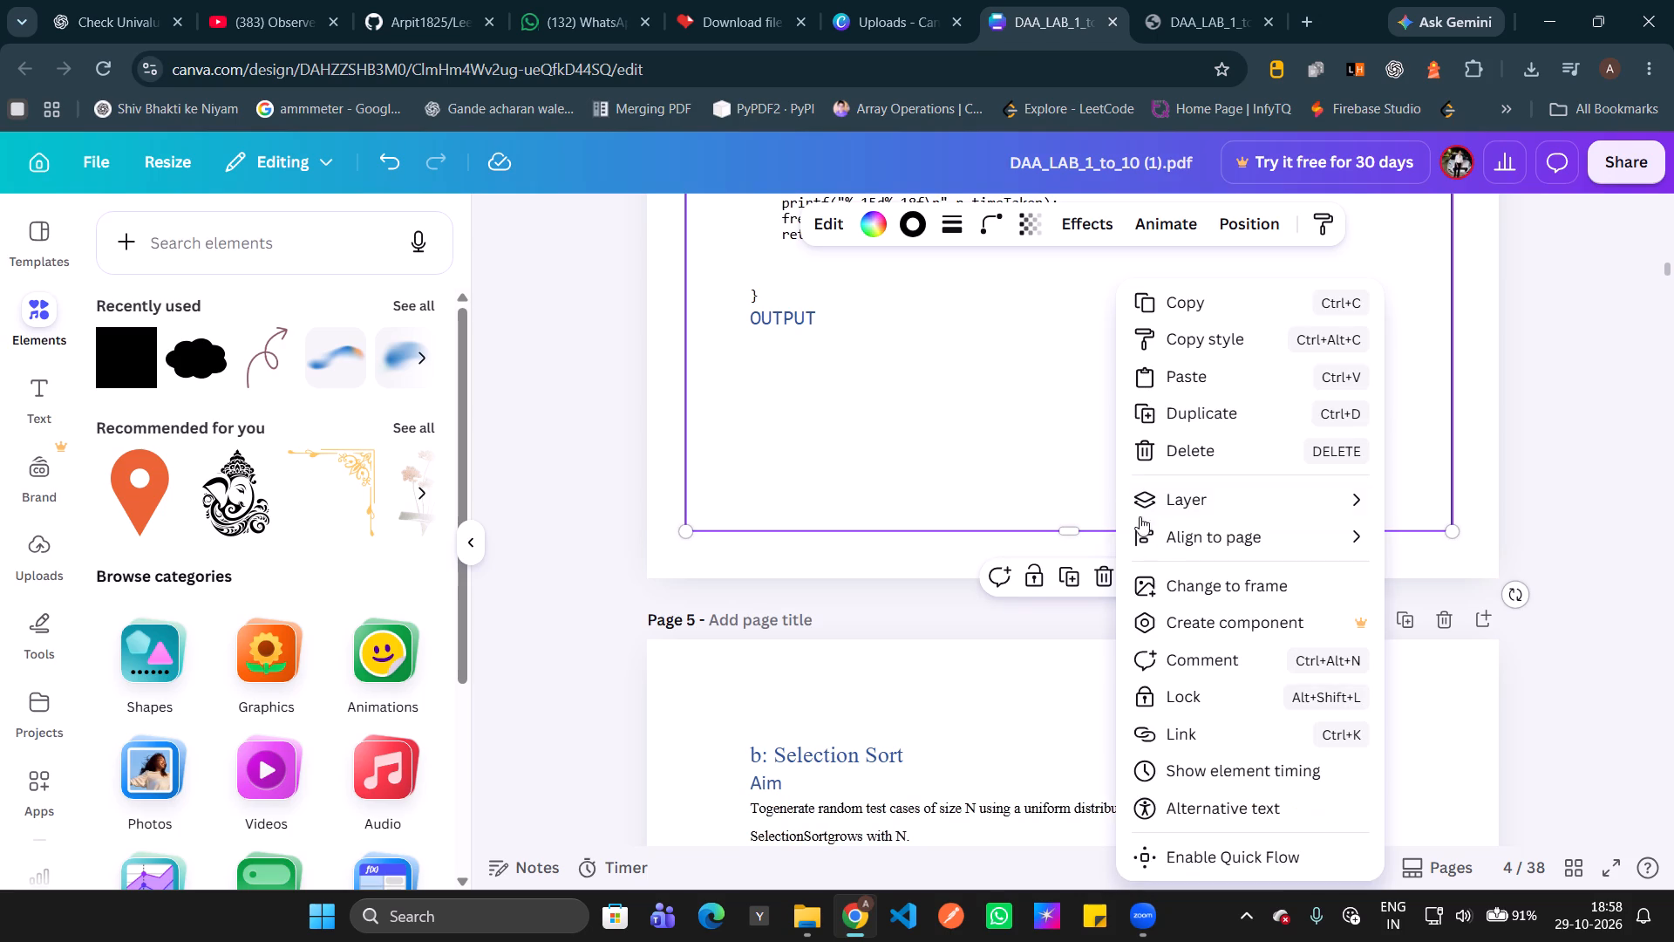
pyautogui.click(1186, 508)
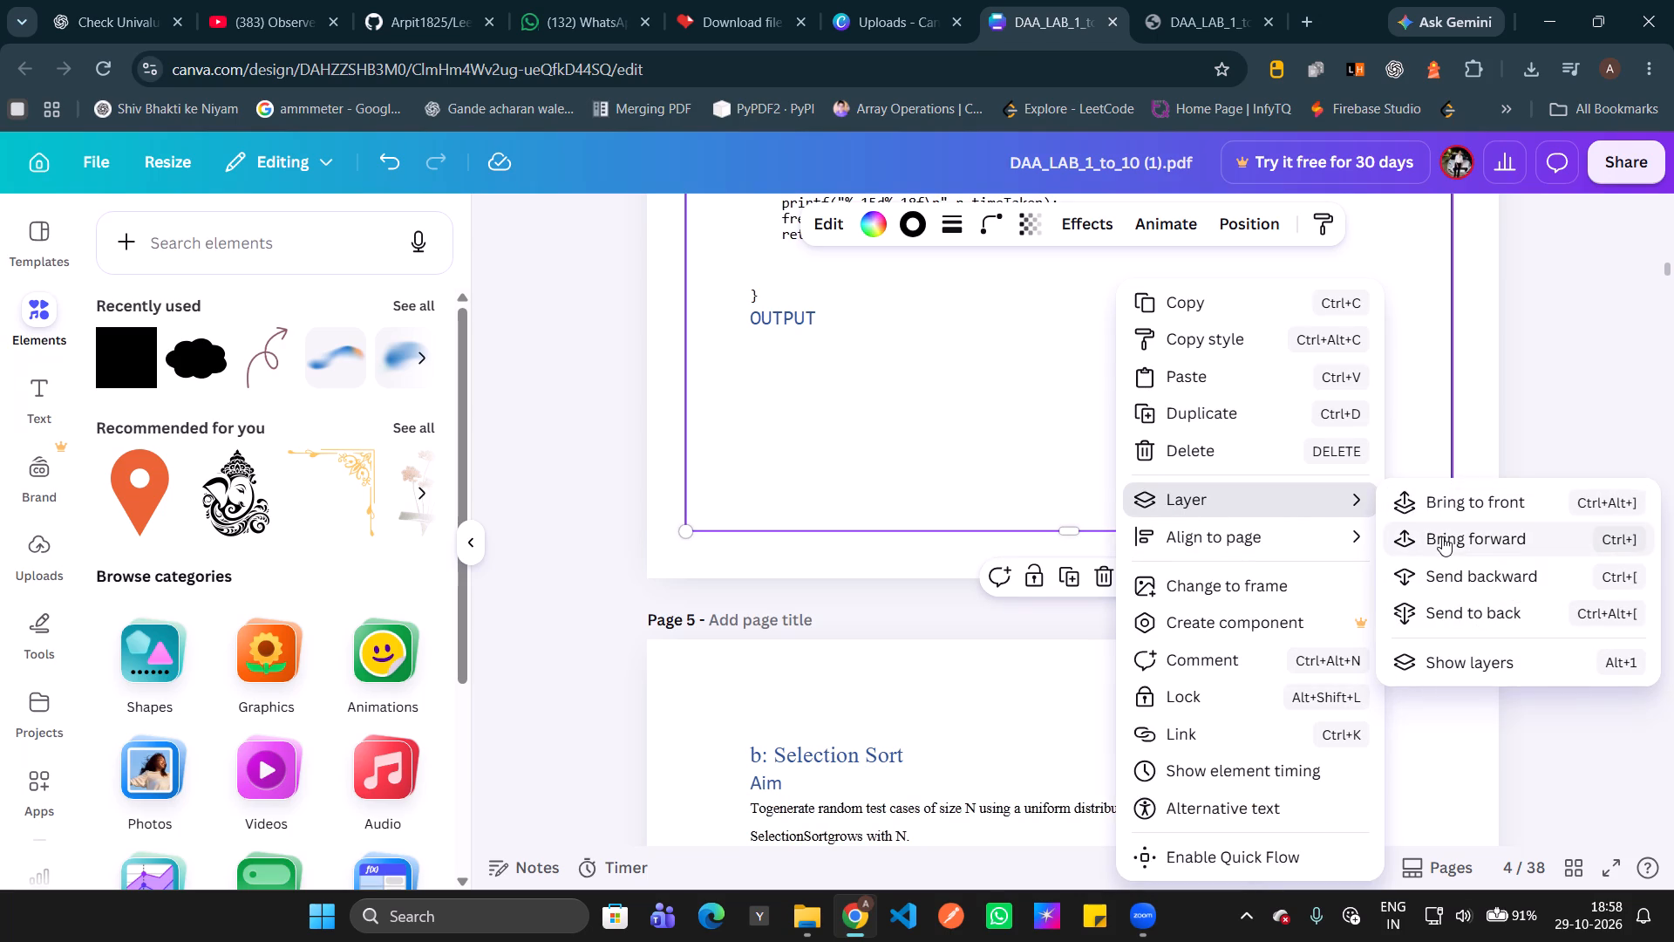
pyautogui.click(1450, 570)
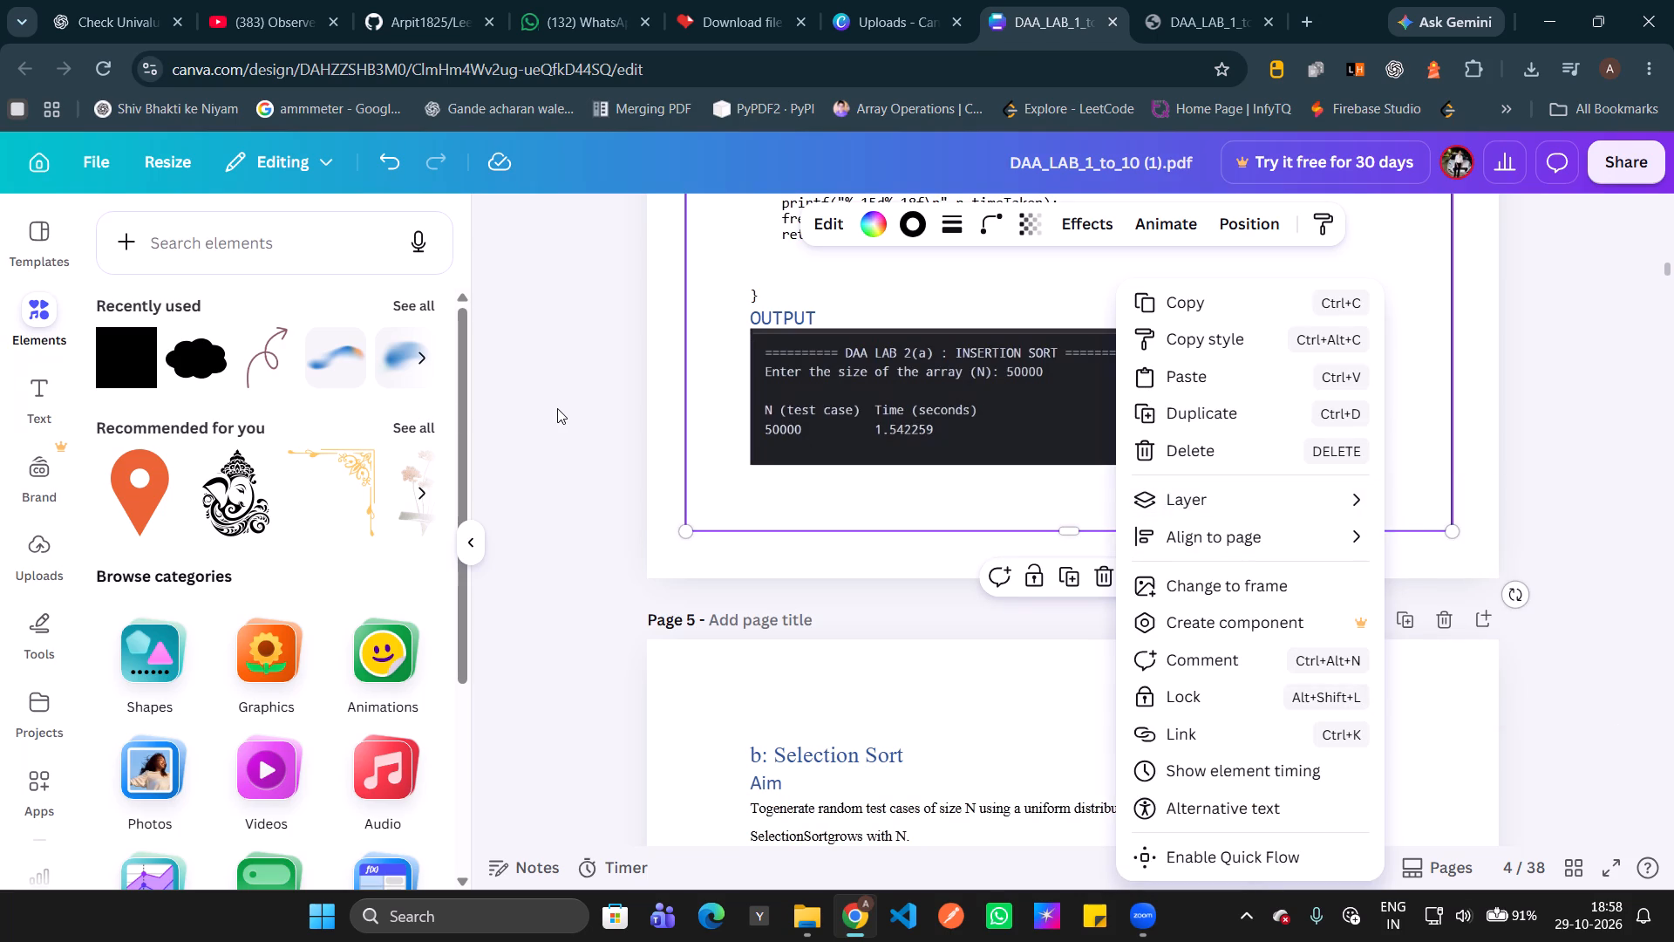
pyautogui.click(557, 408)
pyautogui.scroll(5, 630, 440)
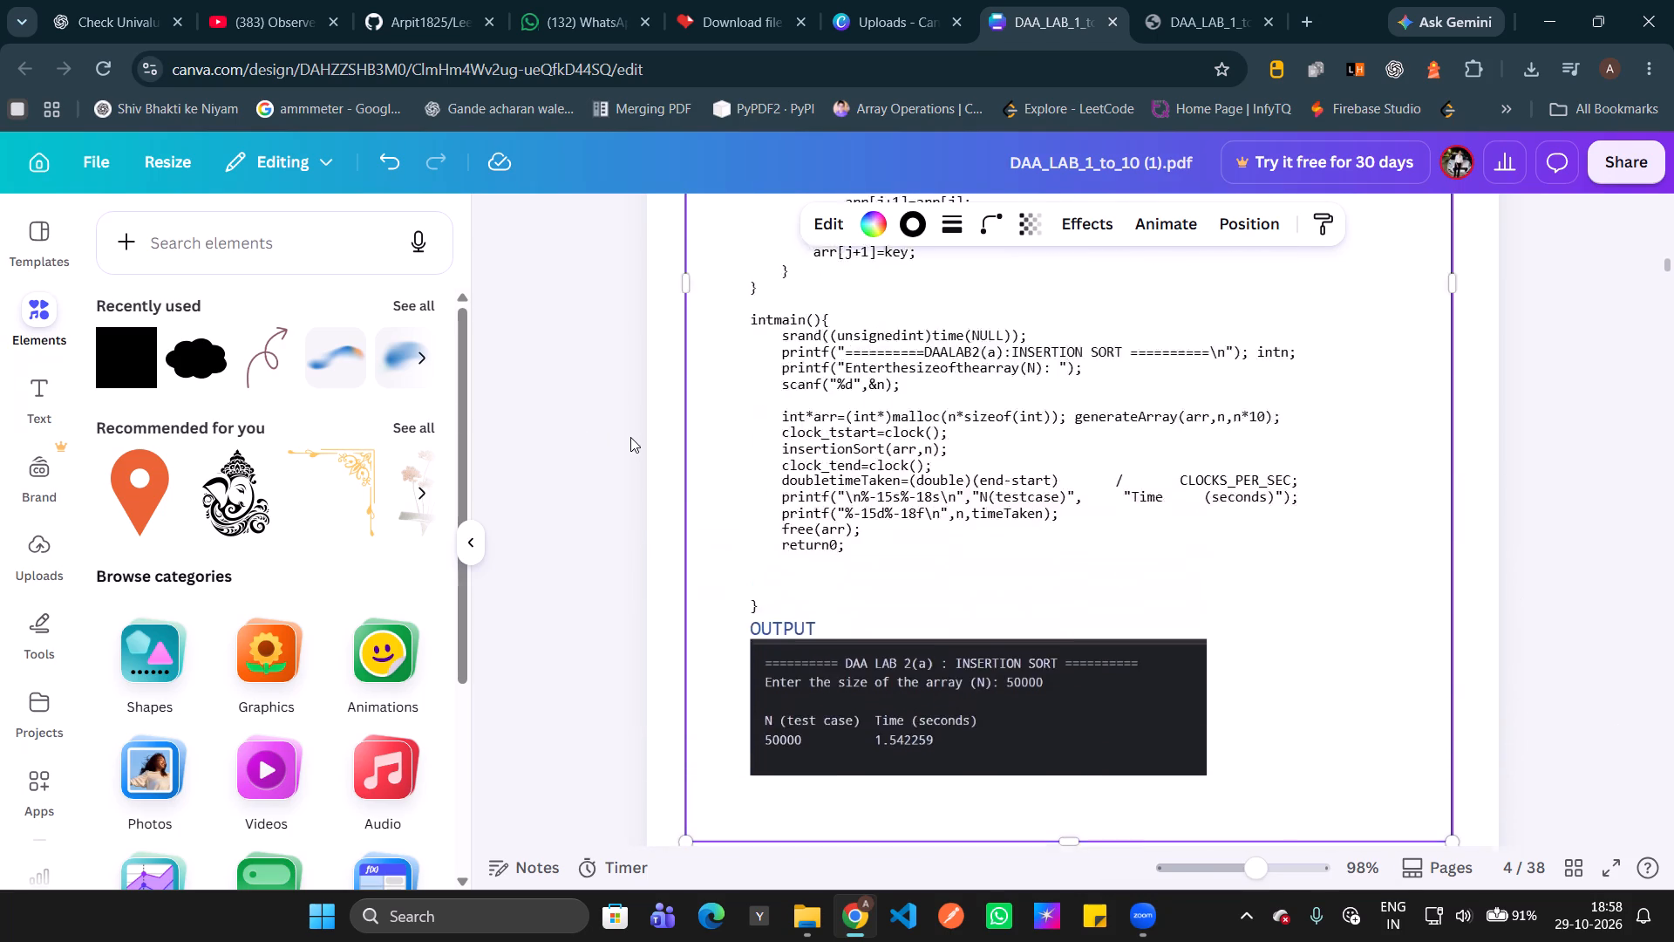
pyautogui.scroll(3, 630, 437)
pyautogui.click(630, 437)
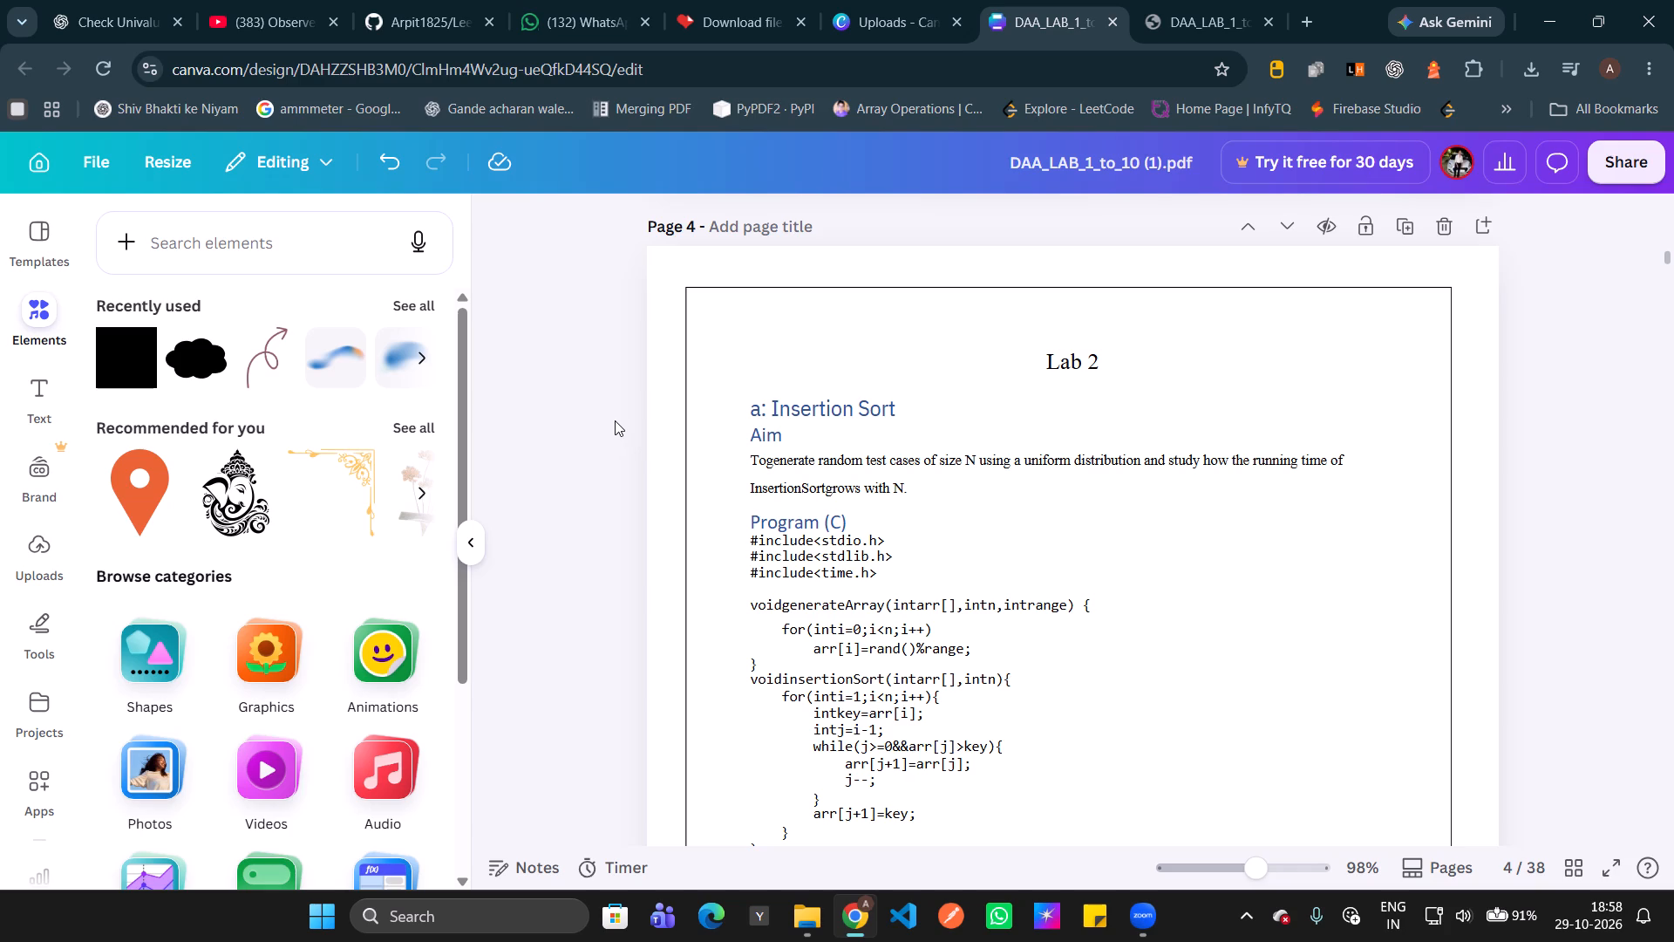
# Duplicate page 4's border rectangle and move the copy onto page 3, just inside the page margins around the OUTPUT section.
pyautogui.click(736, 348)
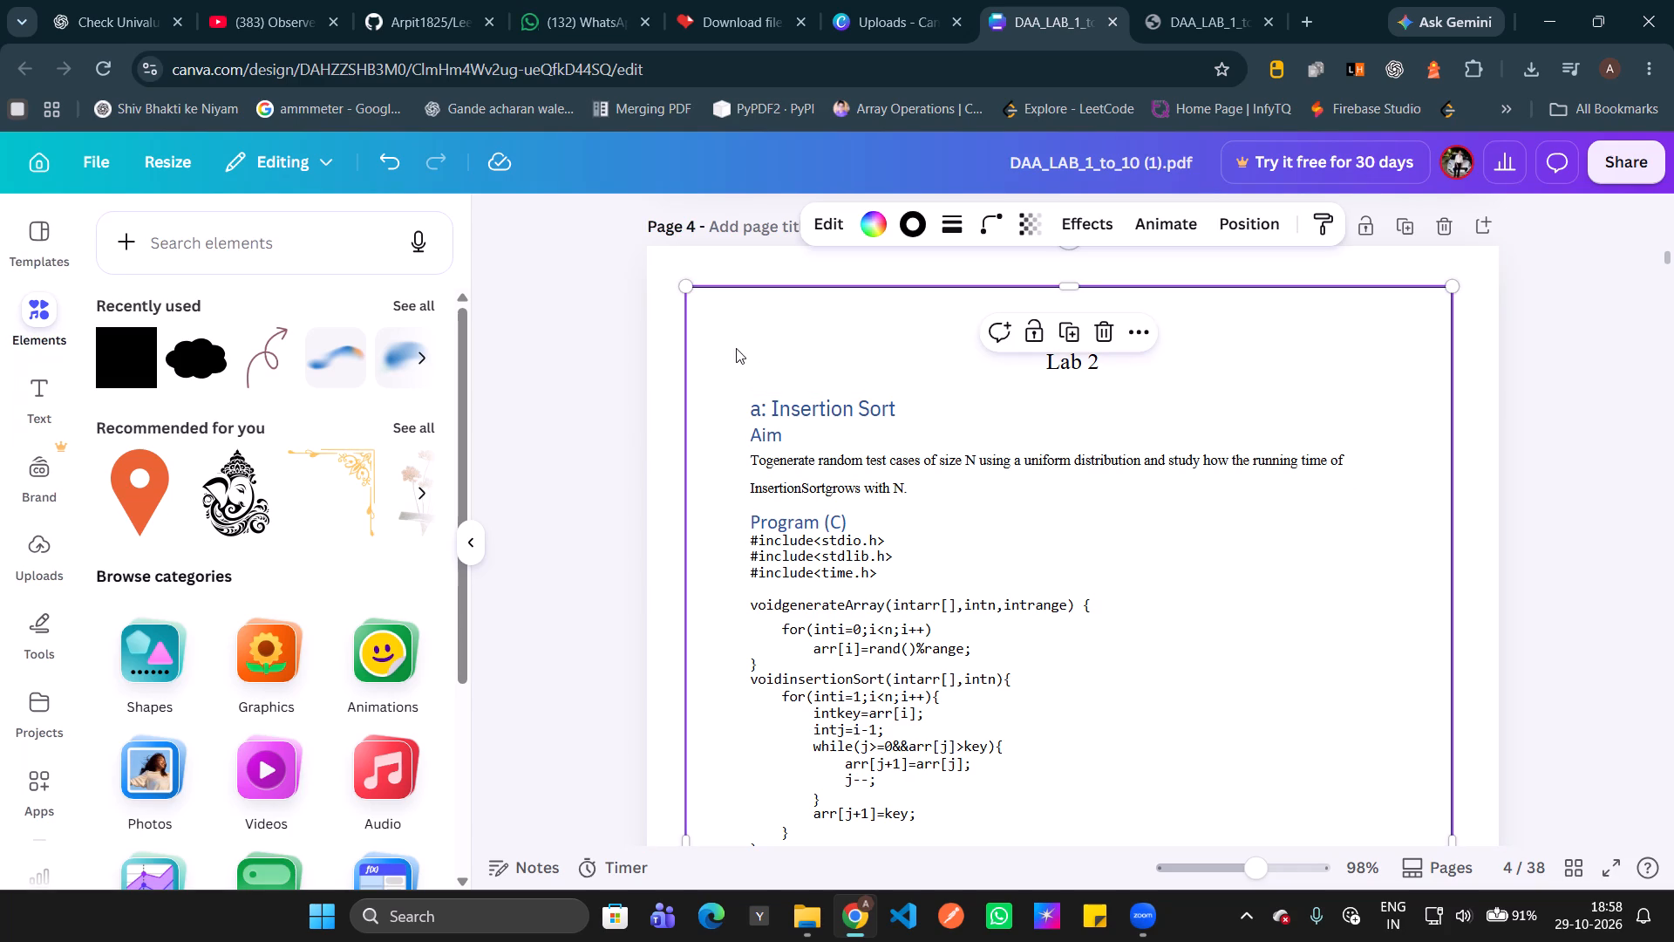
pyautogui.click(1076, 343)
pyautogui.moveTo(1066, 456); pyautogui.dragTo(1066, 435)
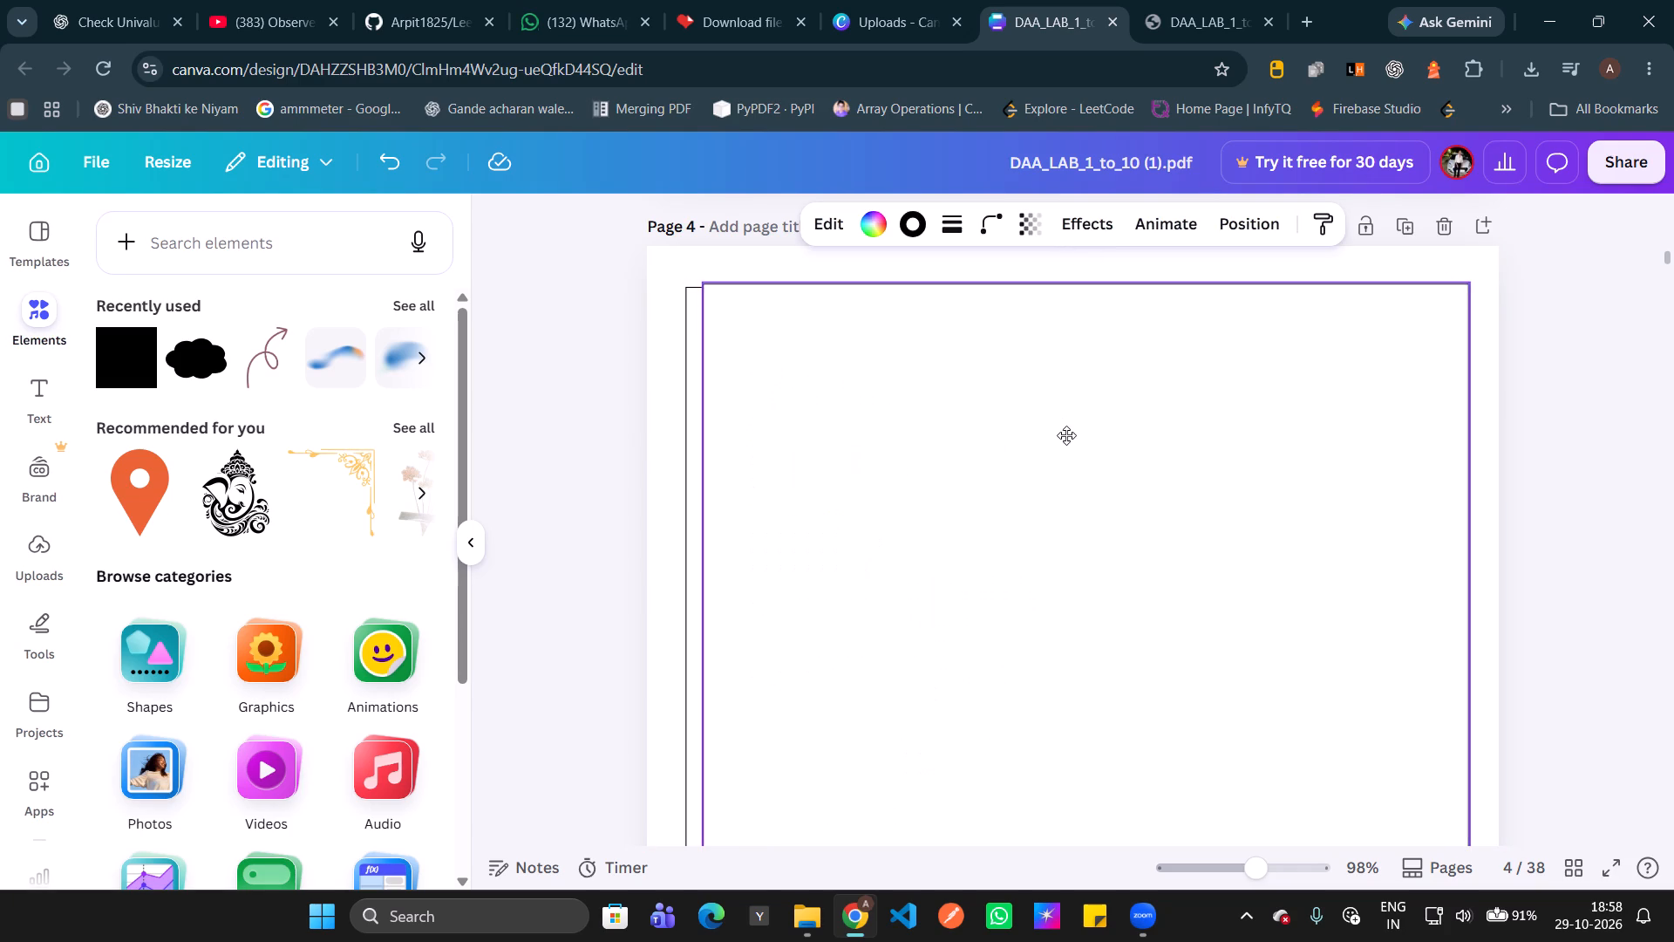
pyautogui.moveTo(1066, 435); pyautogui.dragTo(1055, 570)
pyautogui.scroll(13, 1066, 427)
pyautogui.scroll(-1, 1055, 570)
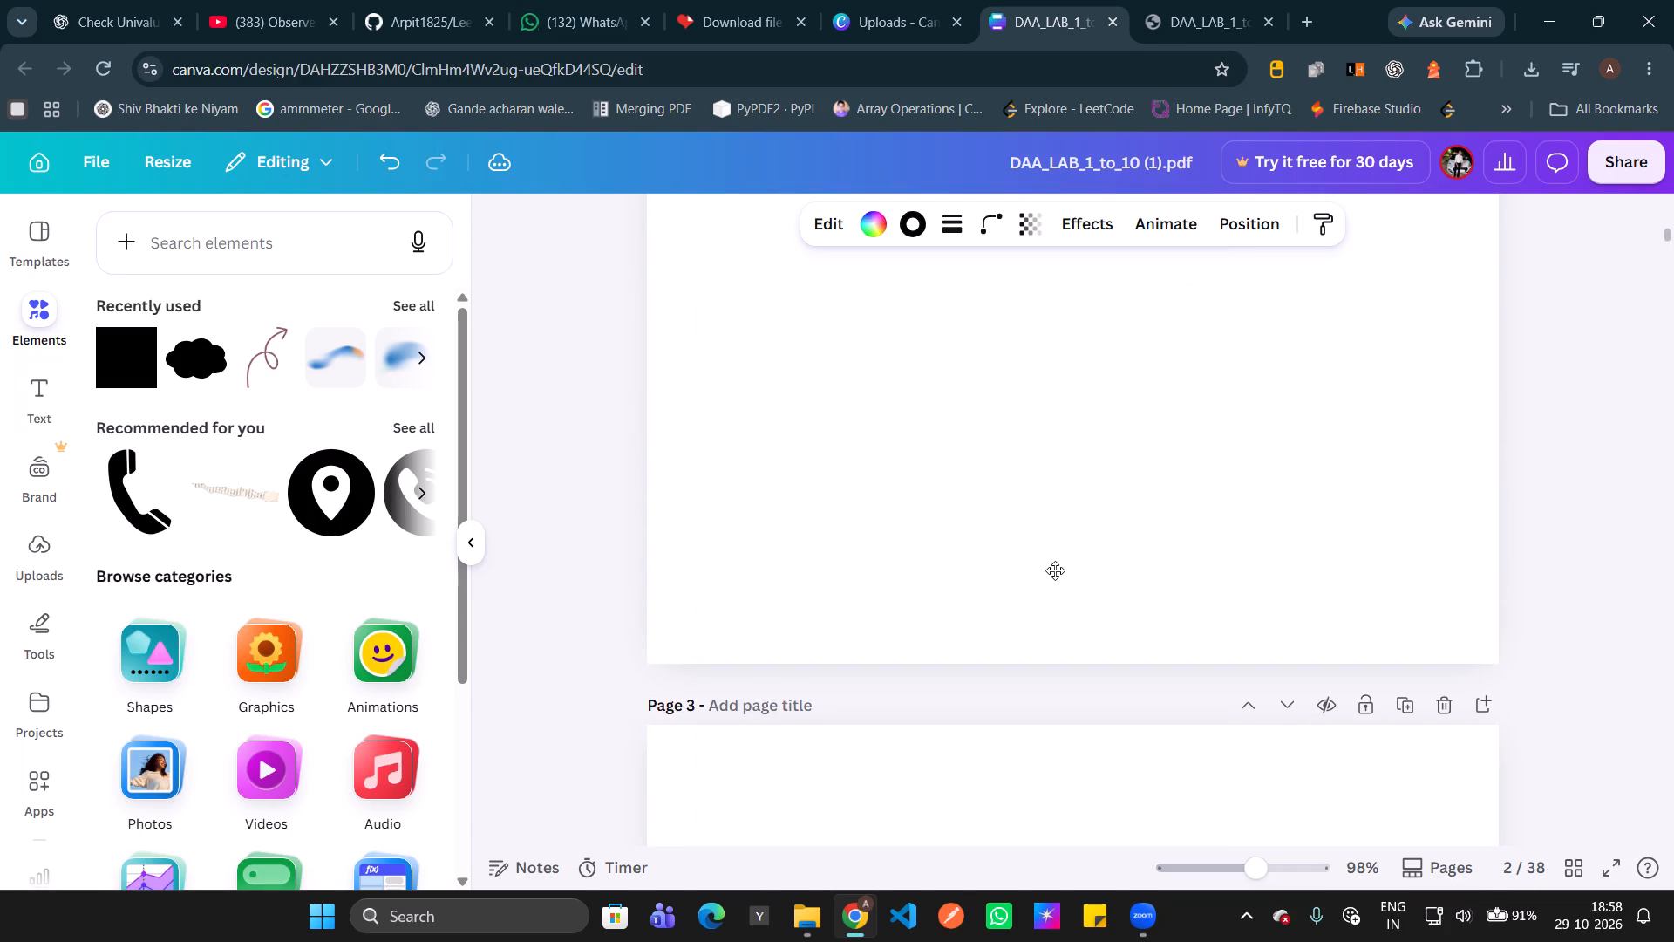
pyautogui.scroll(-2, 1055, 570)
pyautogui.moveTo(1055, 570); pyautogui.dragTo(1046, 590)
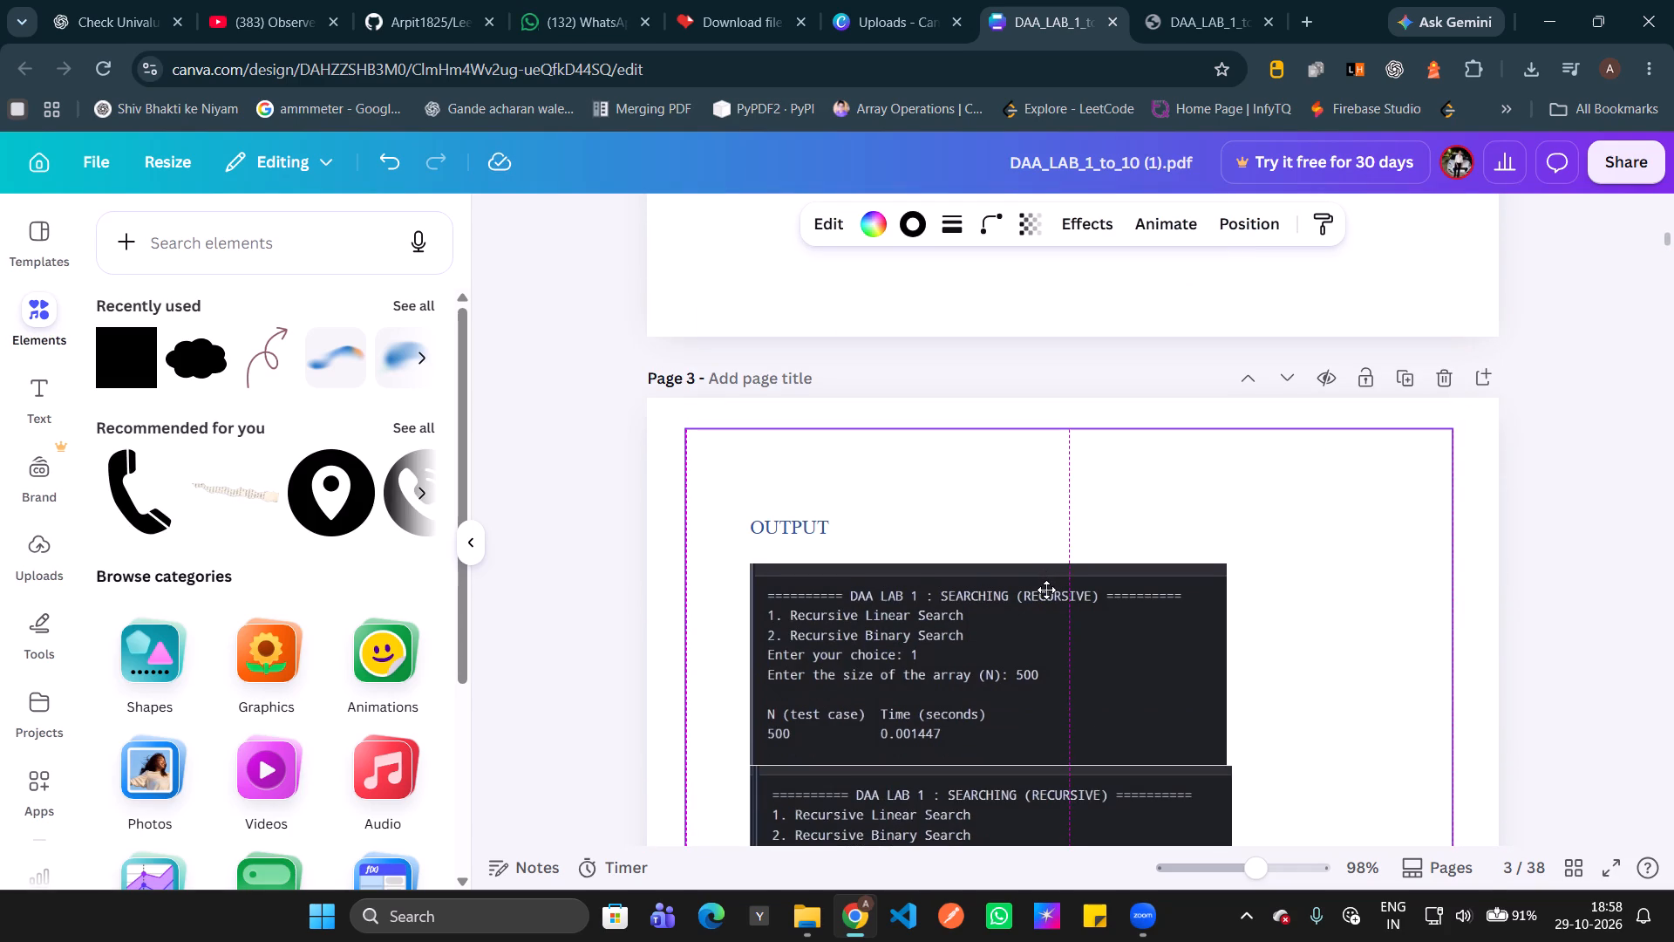
pyautogui.moveTo(1046, 590); pyautogui.dragTo(1048, 590)
# Send the border rectangle on page 3 to the back, behind the OUTPUT heading and both screenshots.
pyautogui.scroll(-2, 1066, 570)
pyautogui.rightClick(1063, 524)
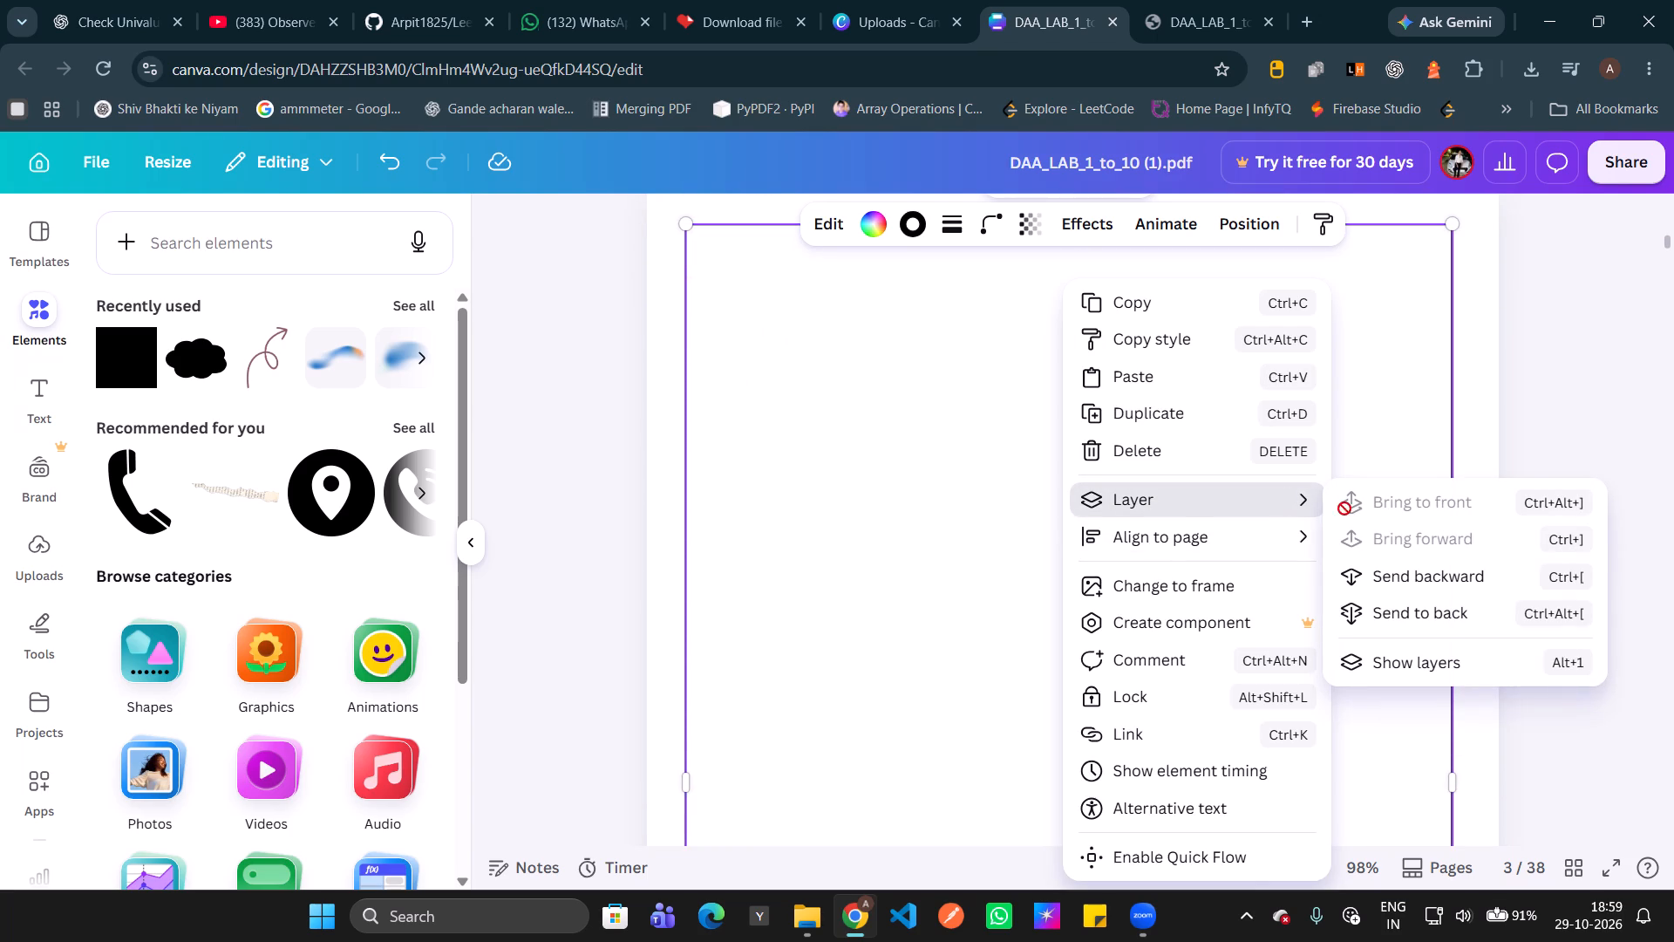
pyautogui.click(1377, 570)
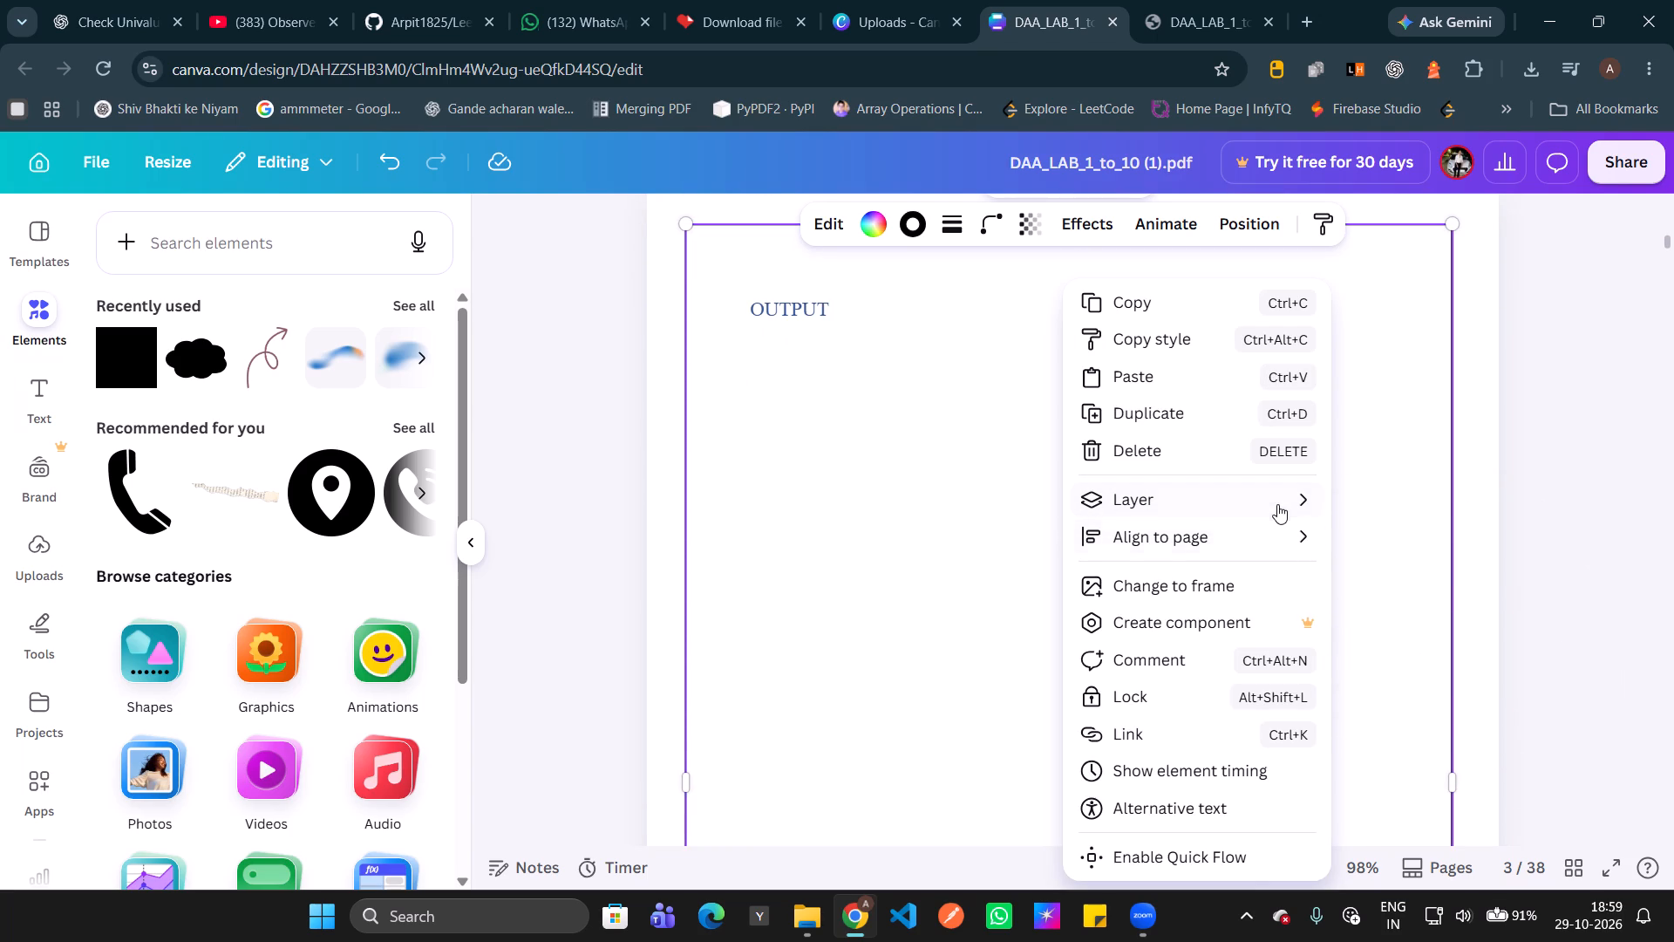
pyautogui.click(1279, 501)
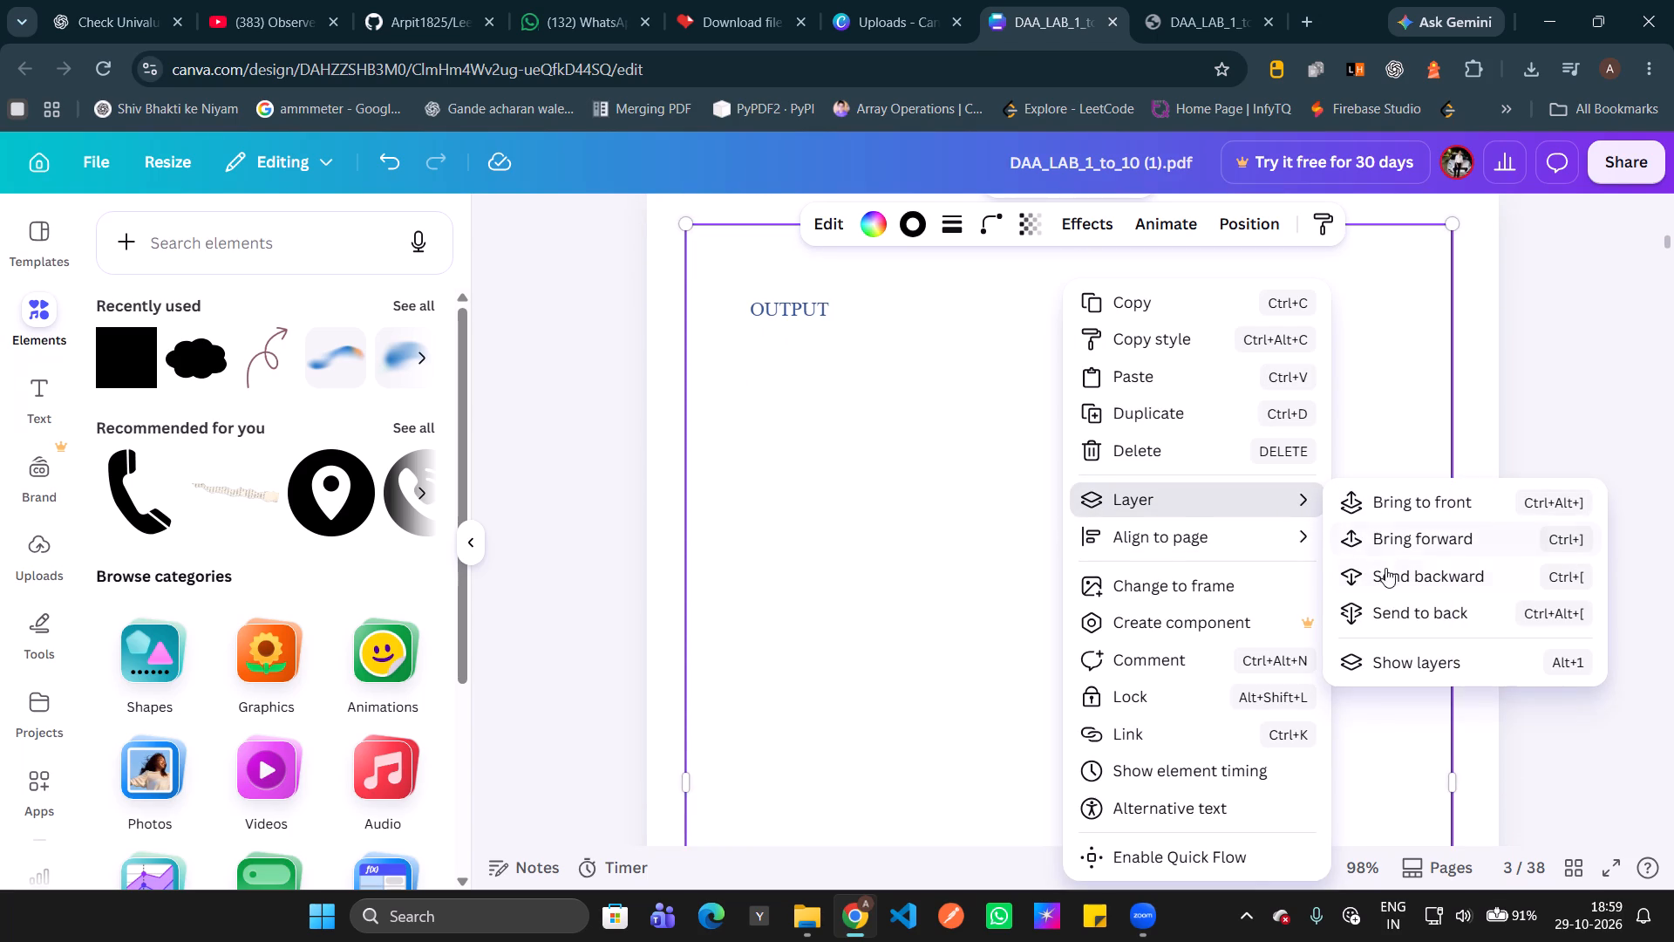
pyautogui.click(1398, 605)
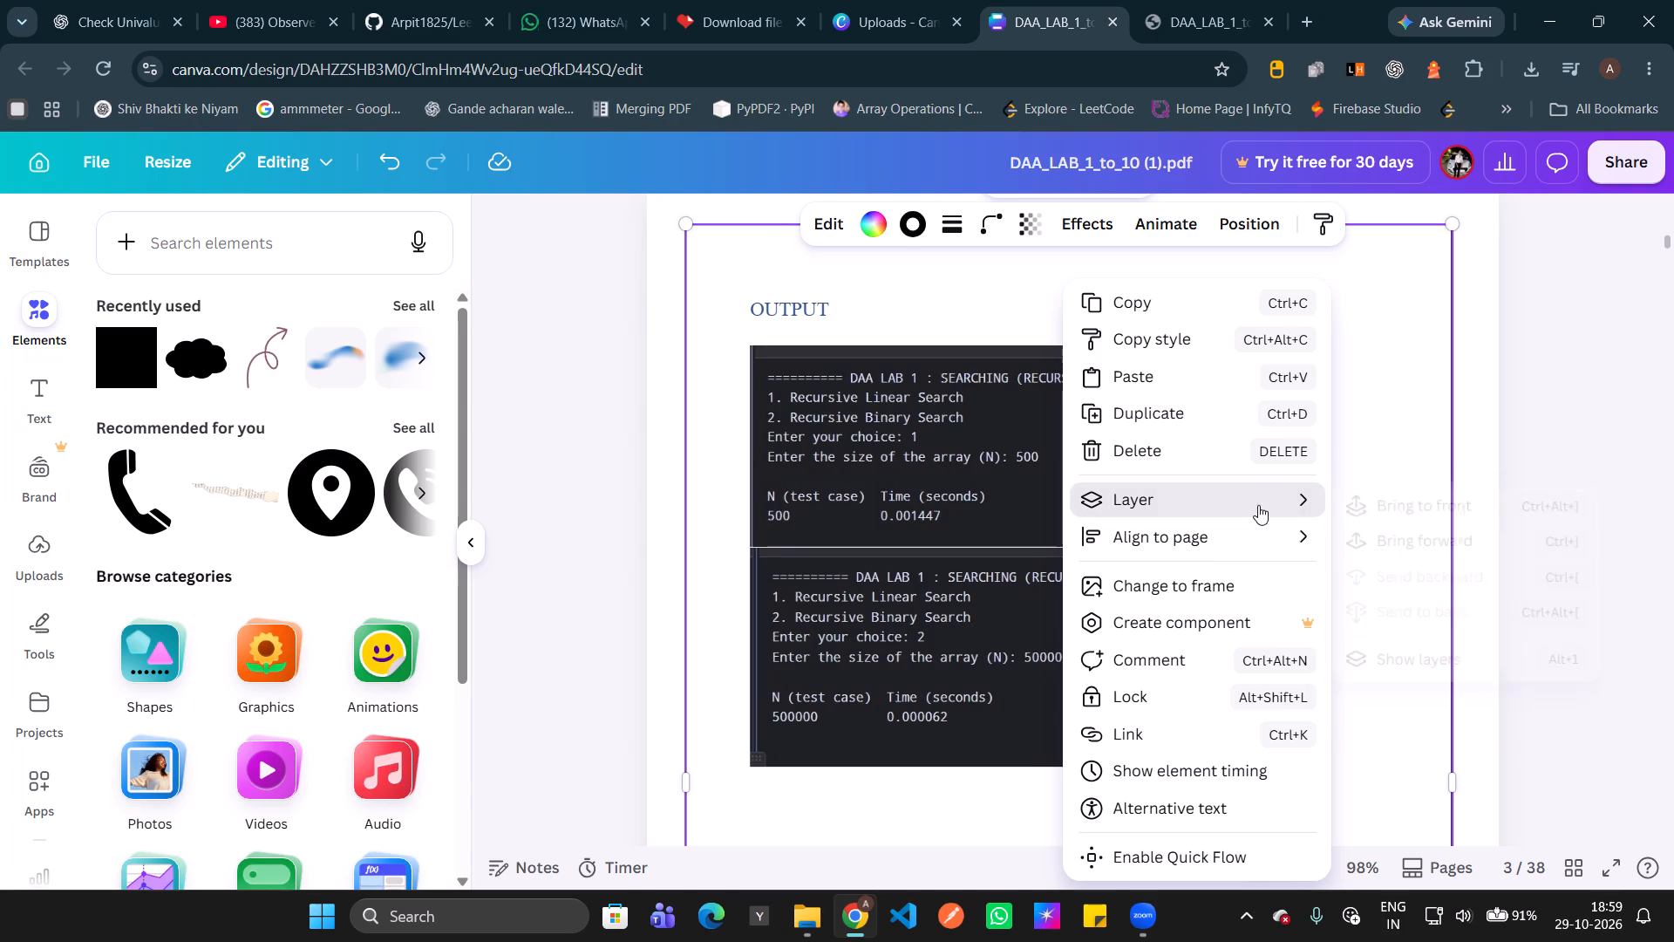
pyautogui.click(637, 465)
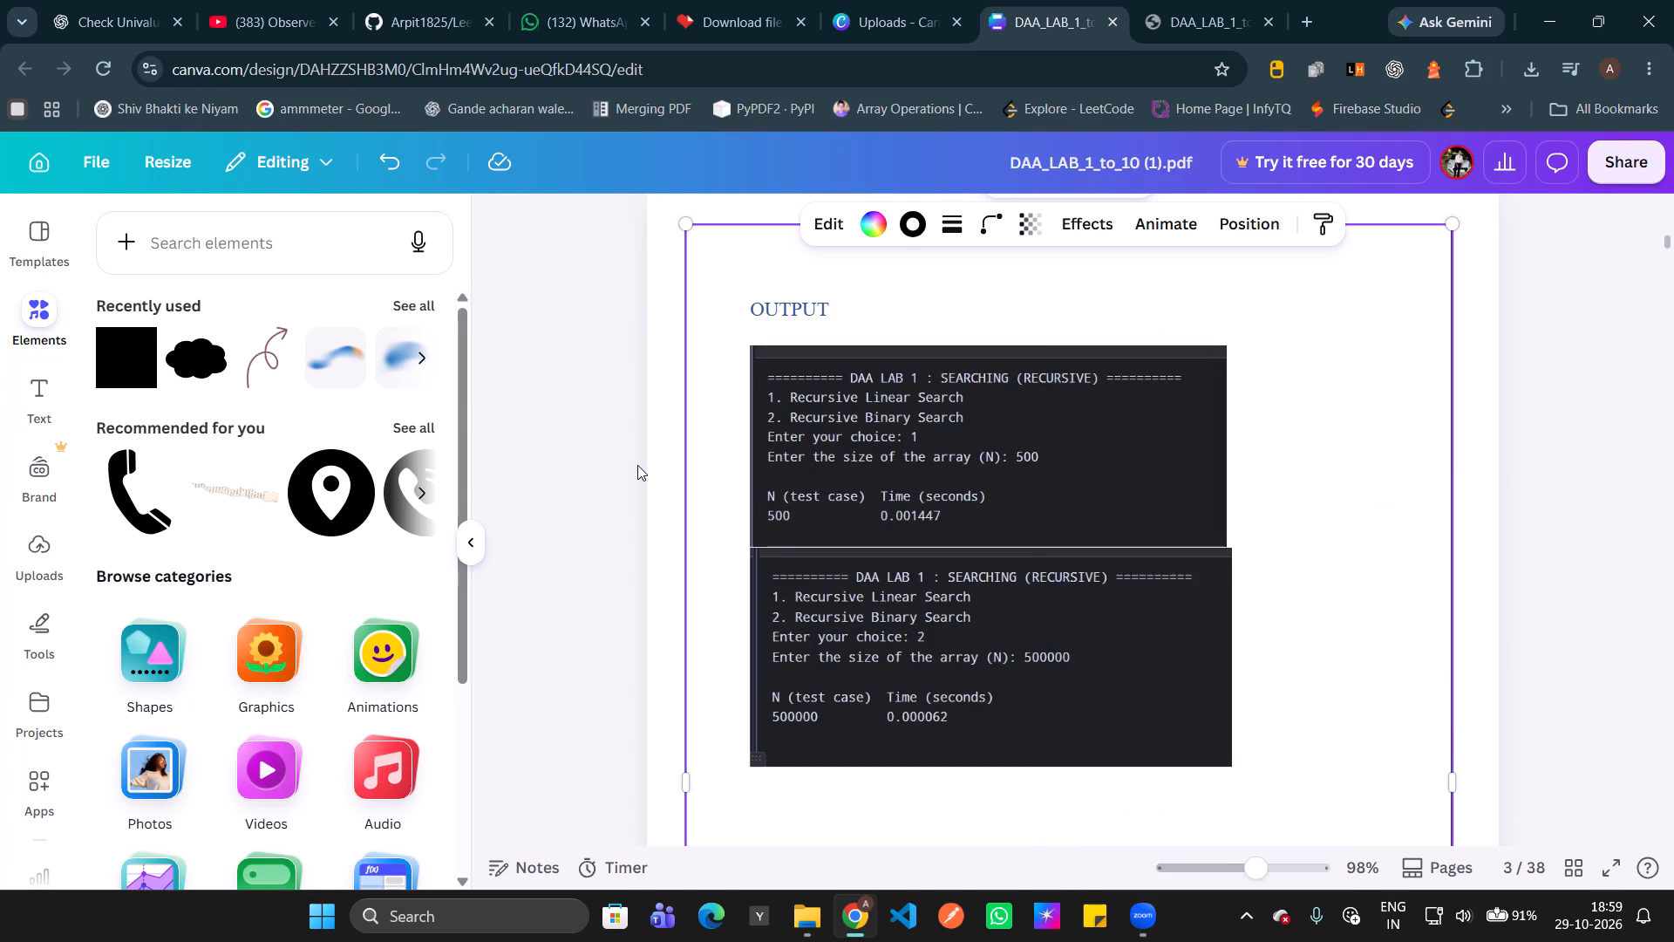
# Nudge the border rectangle on page 3 so that it is centred horizontally on the page.
pyautogui.scroll(1, 637, 461)
pyautogui.click(911, 386)
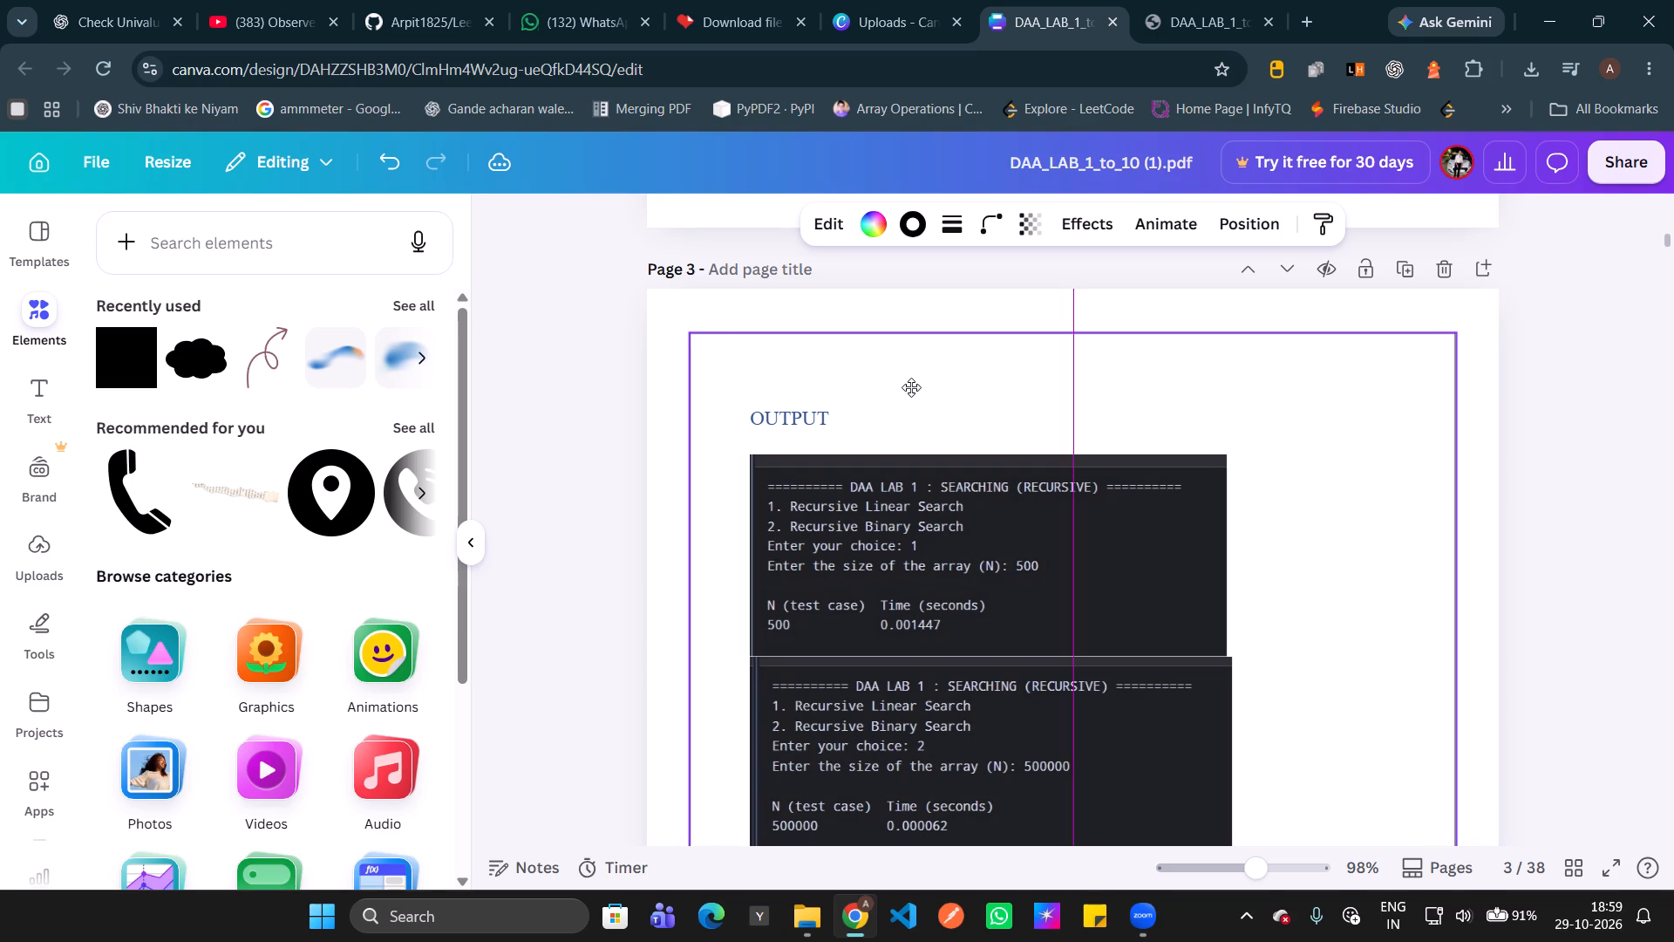
pyautogui.scroll(-8, 911, 387)
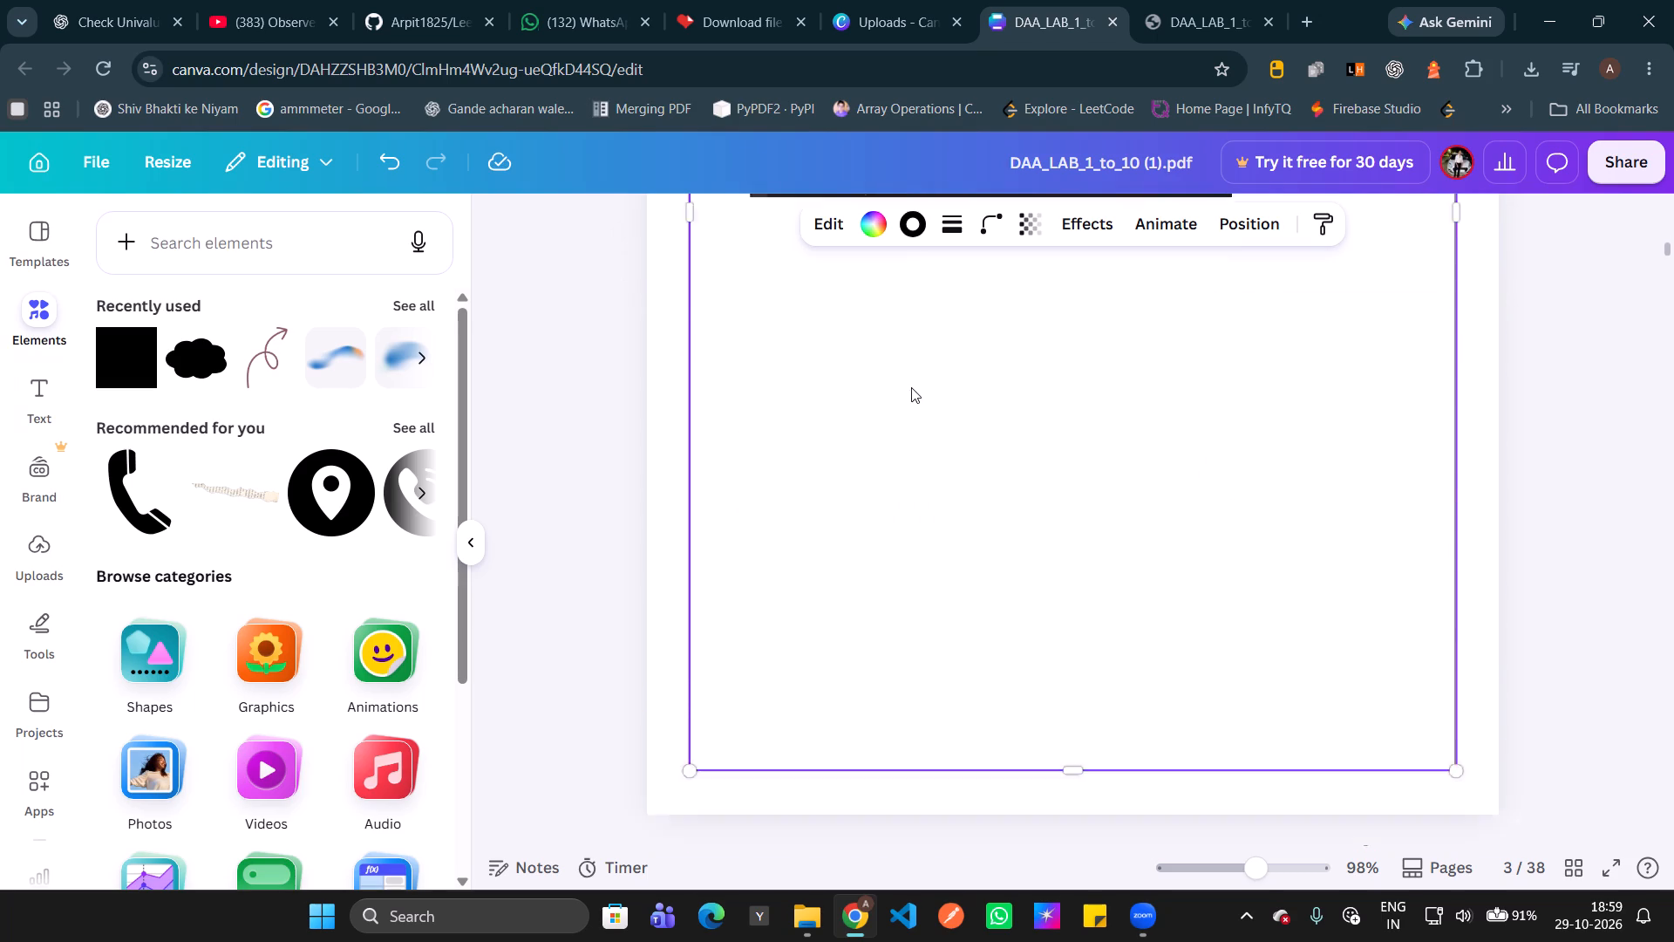
# Zoom out to 56%, duplicate page 3's border rectangle, and place the copy on page 2, centred just inside the page margins.
pyautogui.moveTo(1262, 879); pyautogui.dragTo(1227, 877)
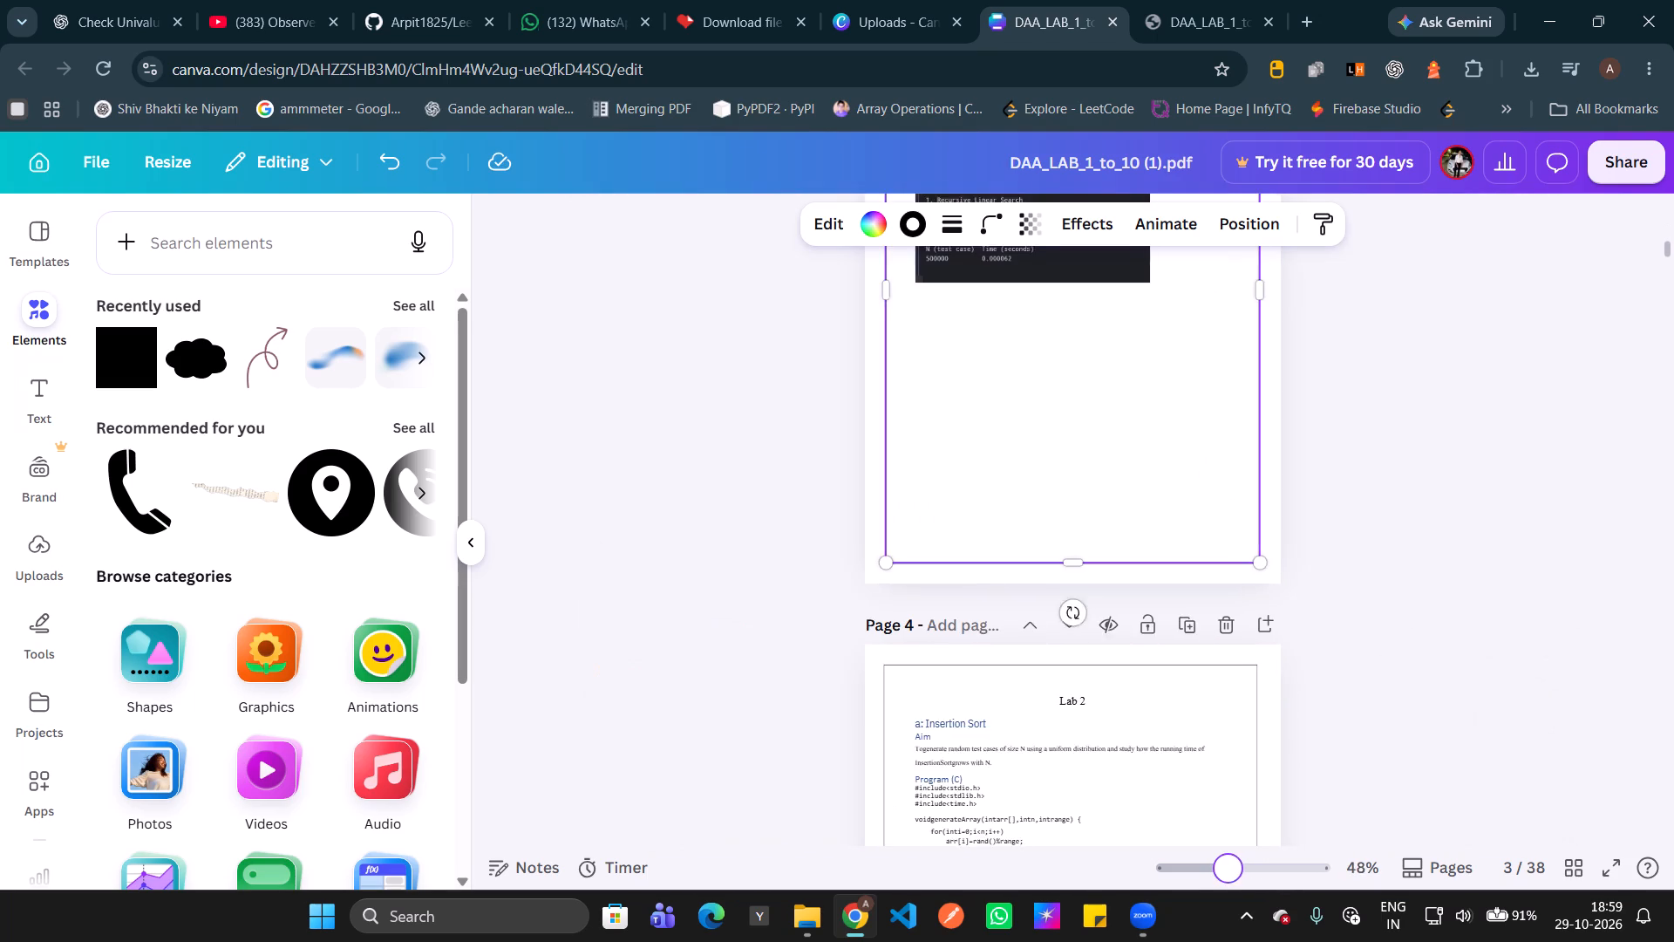
pyautogui.moveTo(1227, 877); pyautogui.dragTo(1234, 866)
pyautogui.scroll(6, 1097, 672)
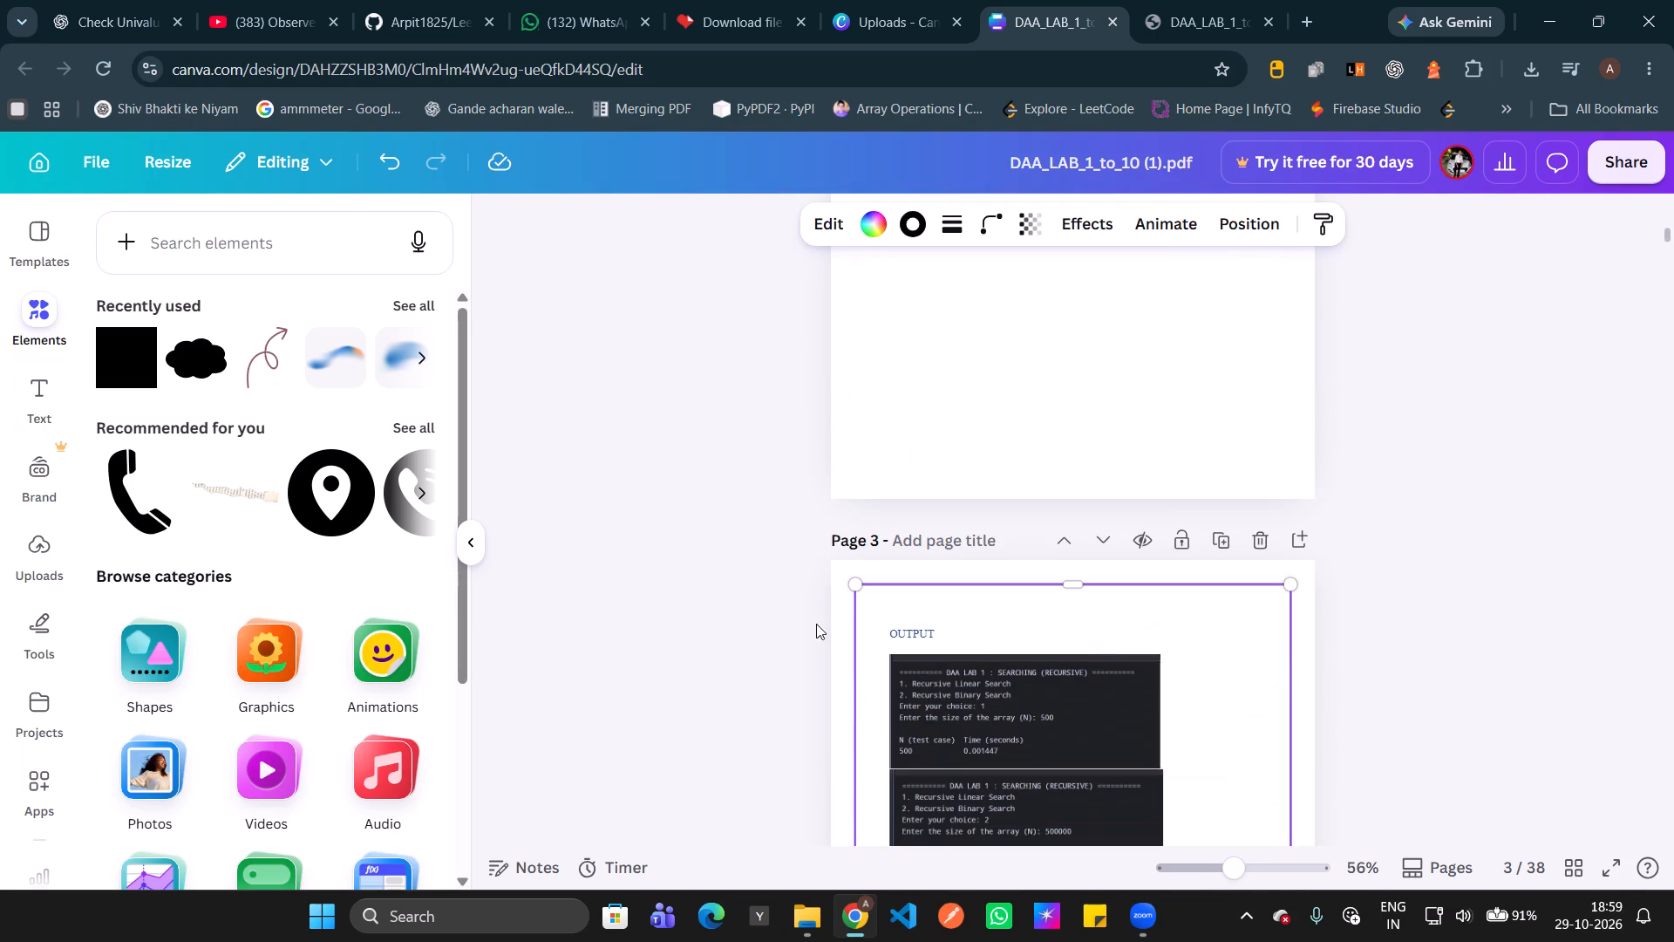
pyautogui.click(610, 582)
pyautogui.click(1197, 648)
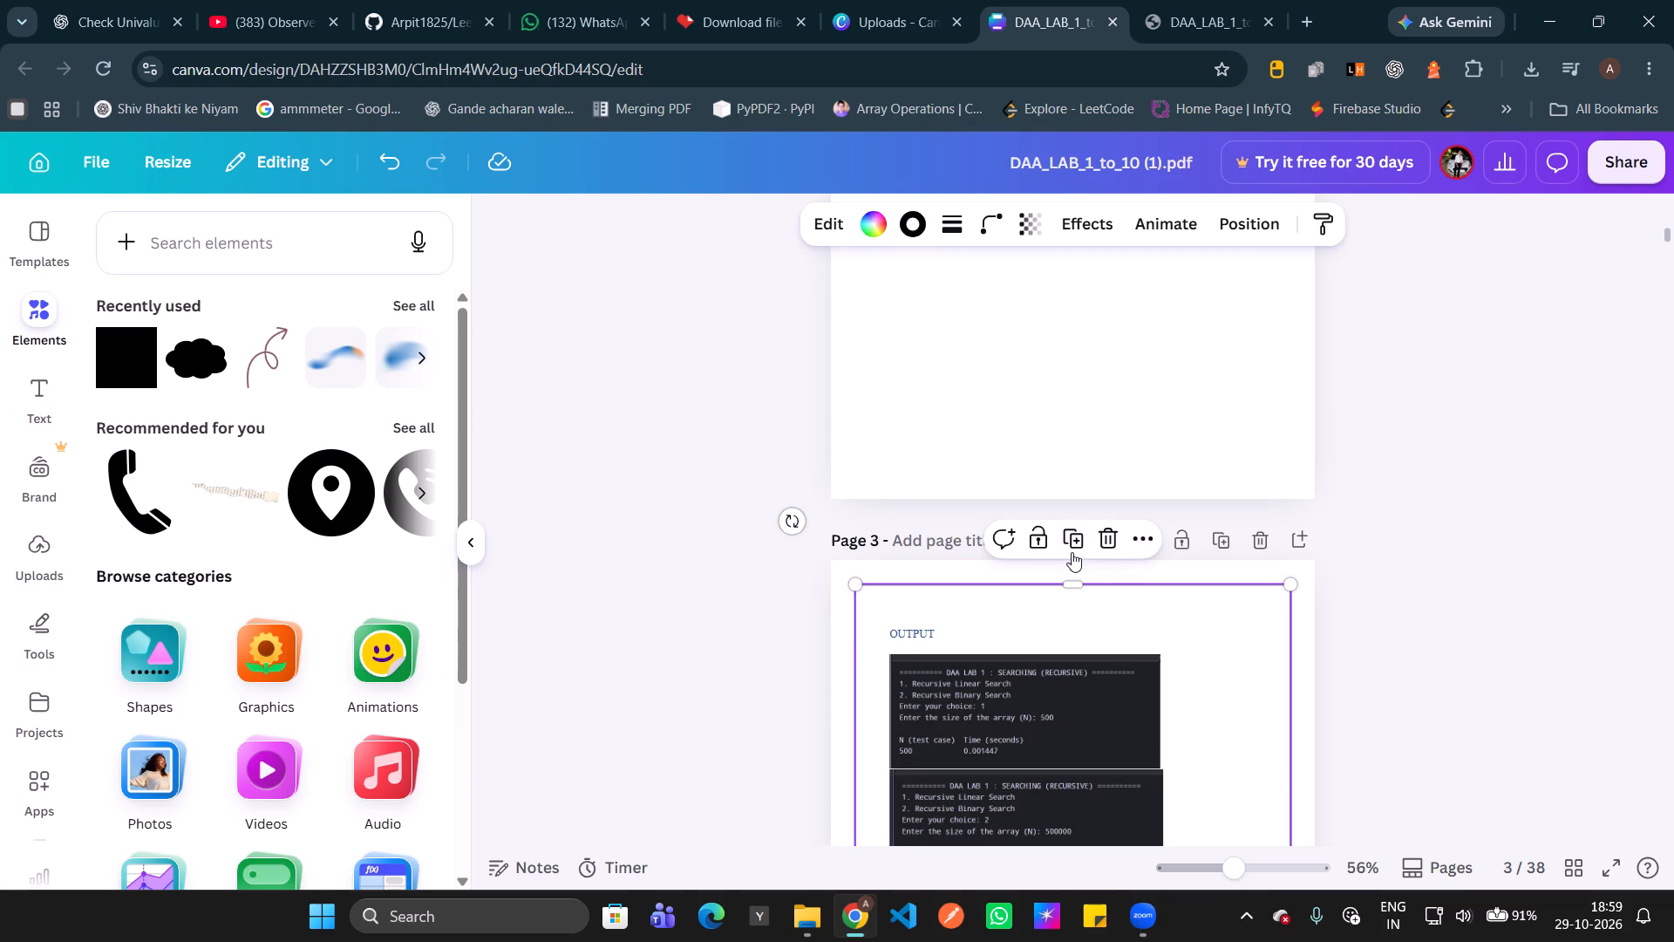
pyautogui.click(1074, 545)
pyautogui.moveTo(1129, 754); pyautogui.dragTo(1126, 716)
pyautogui.scroll(5, 1126, 716)
pyautogui.moveTo(1126, 716); pyautogui.dragTo(1119, 549)
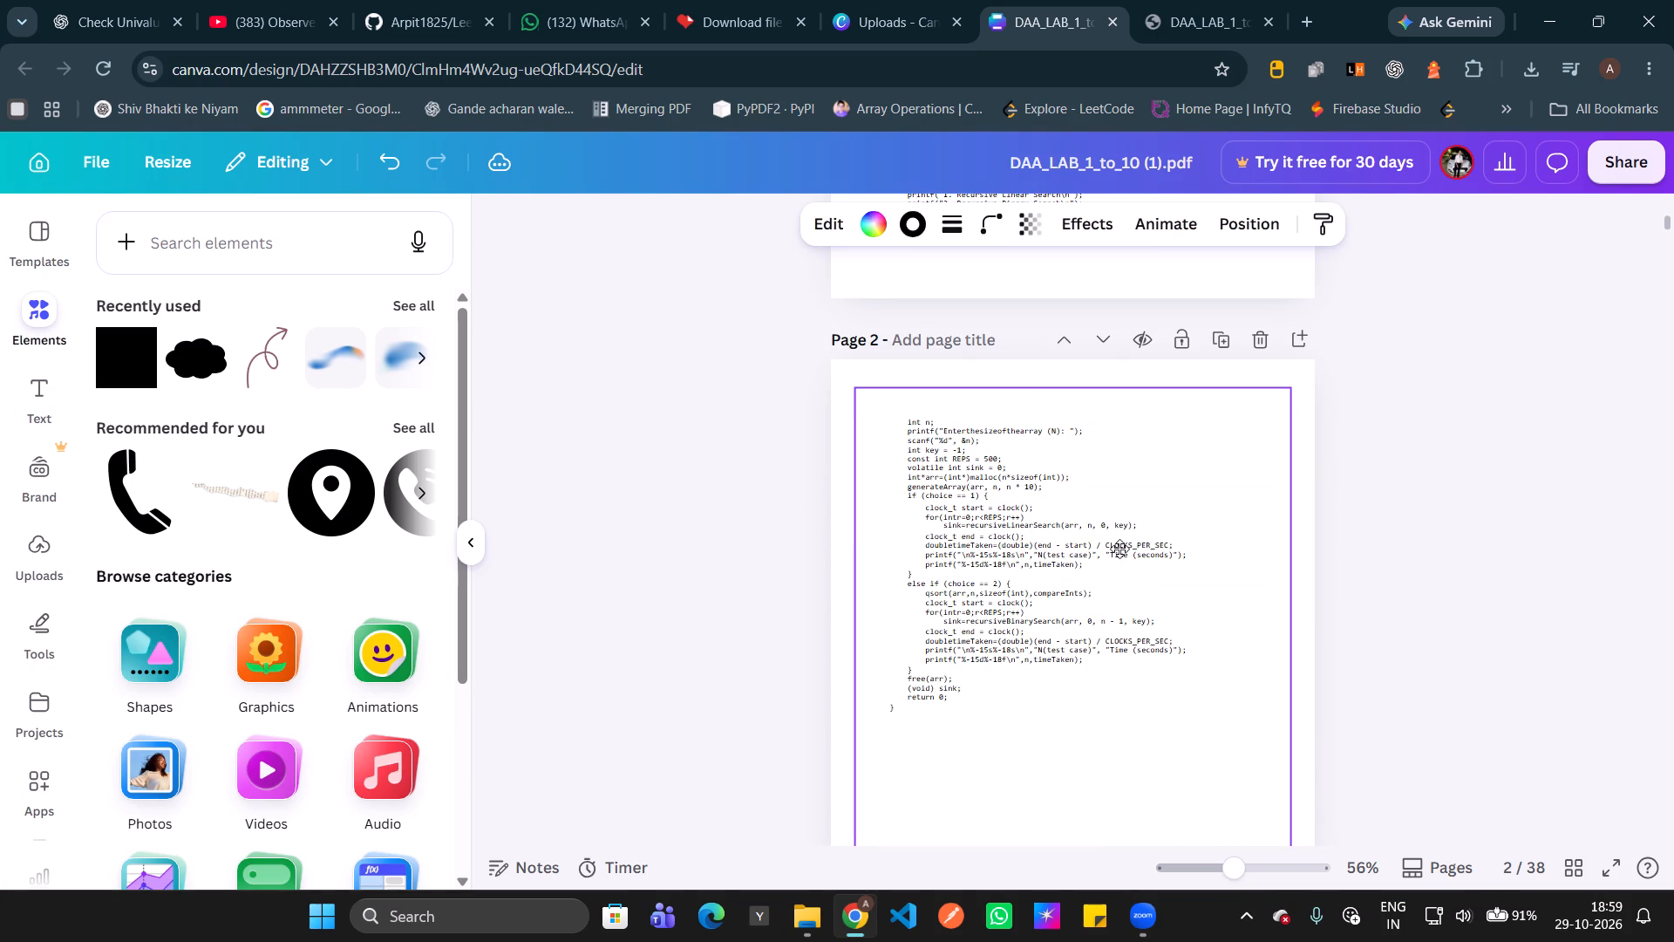
pyautogui.moveTo(1119, 549); pyautogui.dragTo(1119, 545)
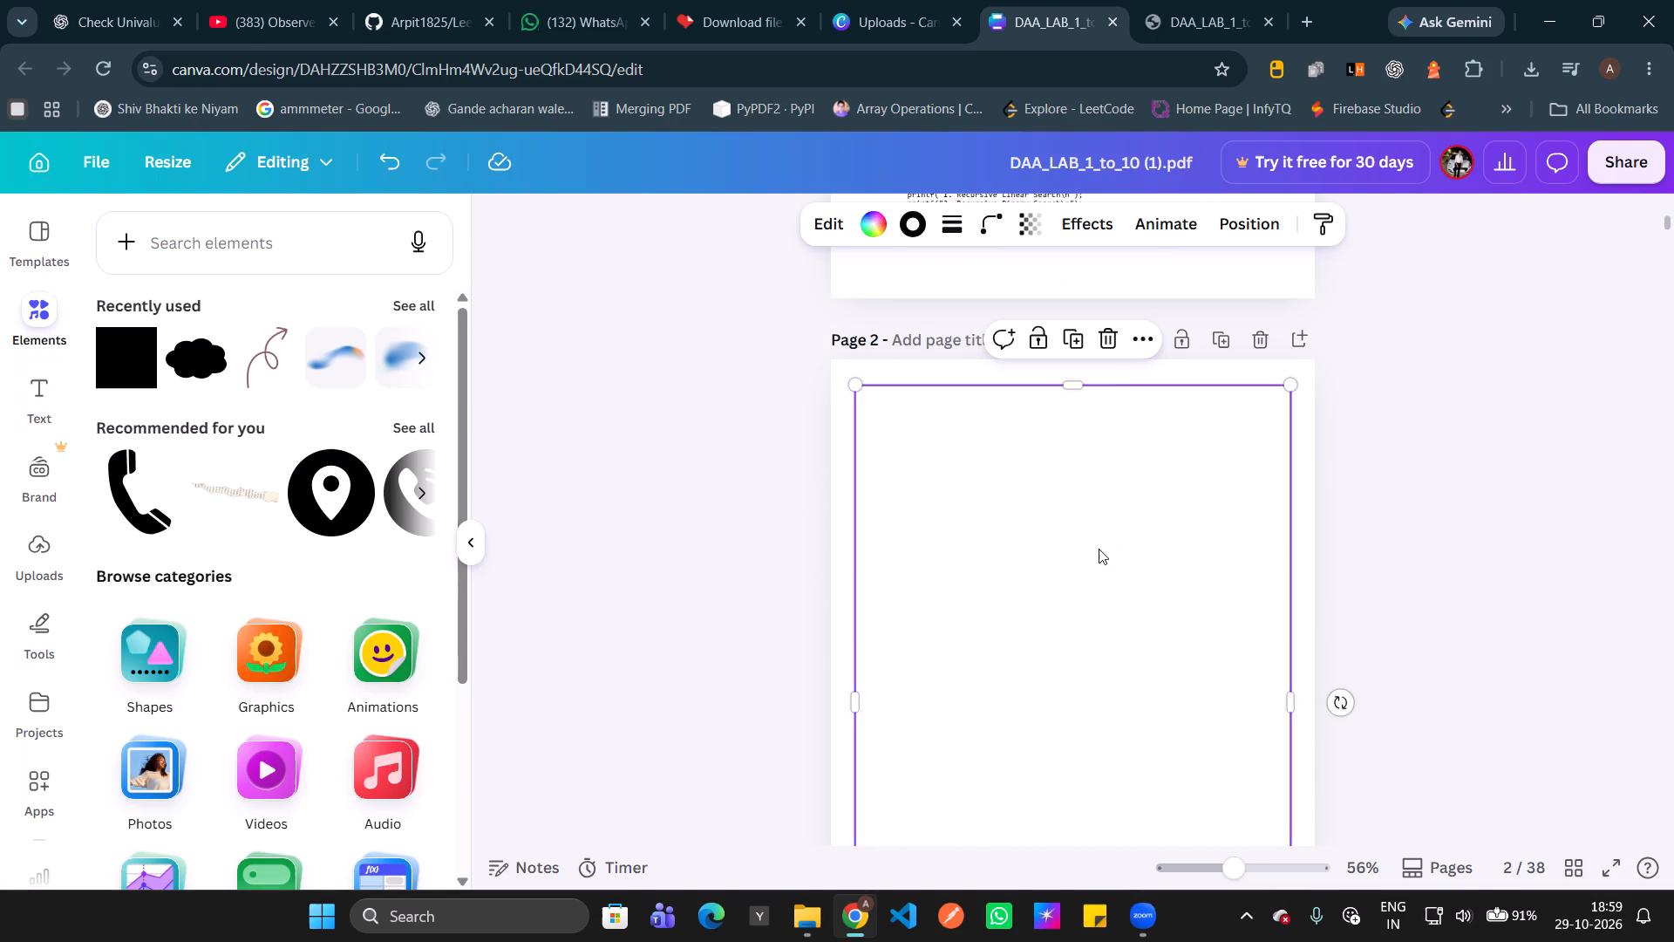
# Send the border rectangle on page 2 to the back, behind all of the program code, and deselect it.
pyautogui.rightClick(1096, 547)
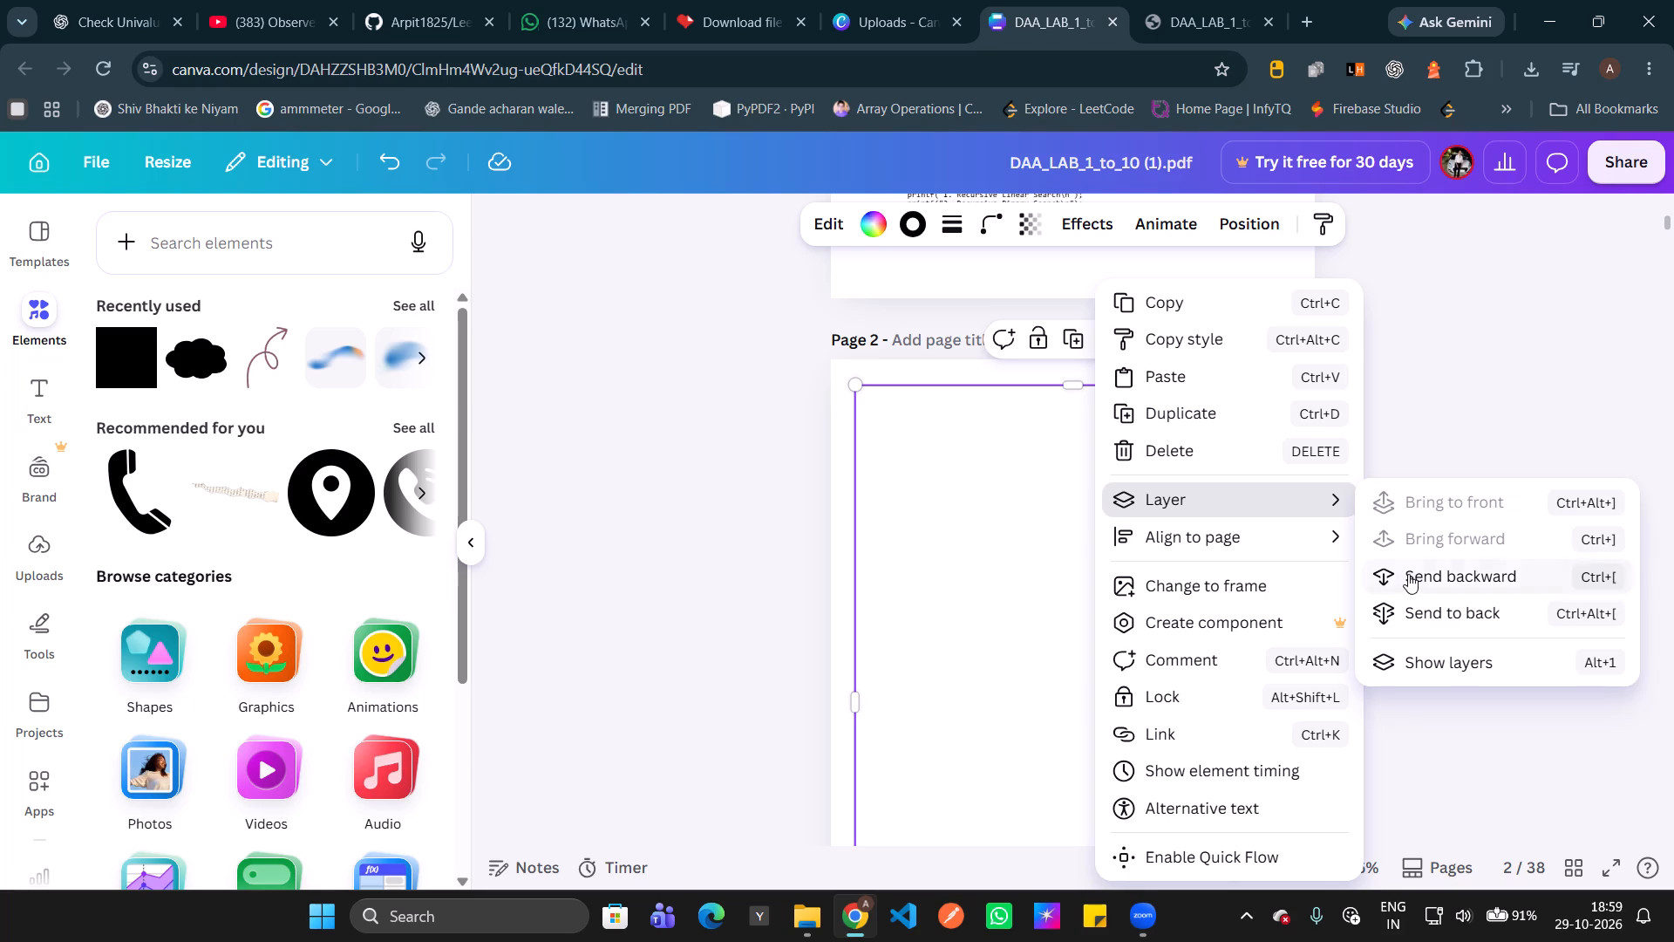
pyautogui.click(1408, 574)
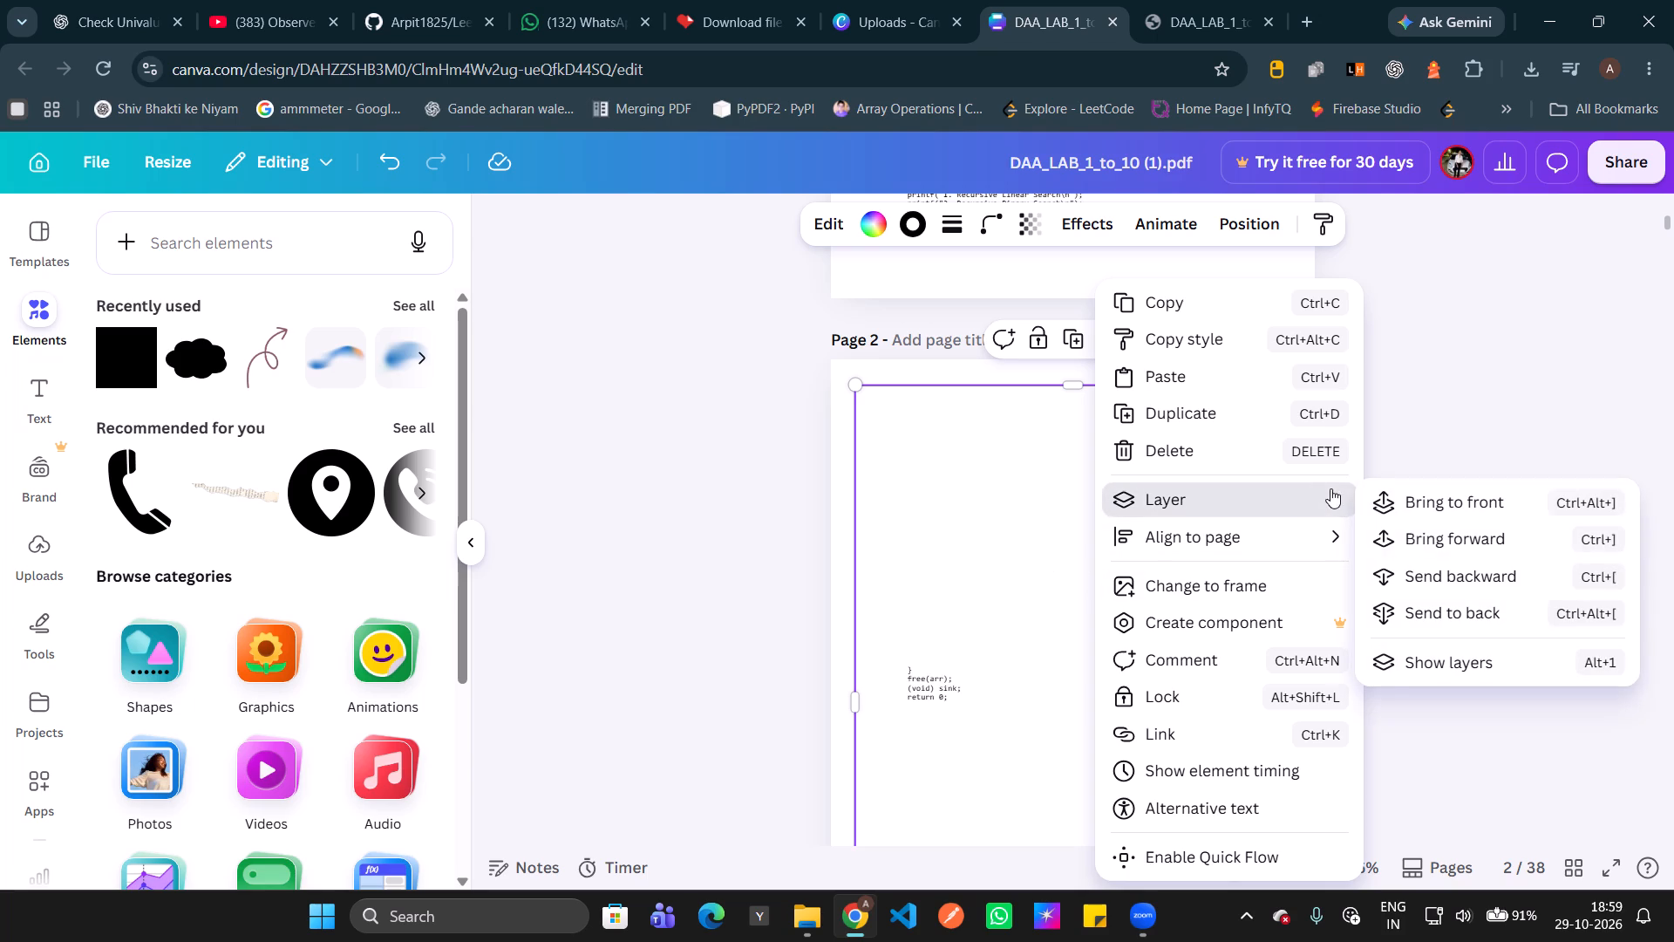
pyautogui.click(1428, 572)
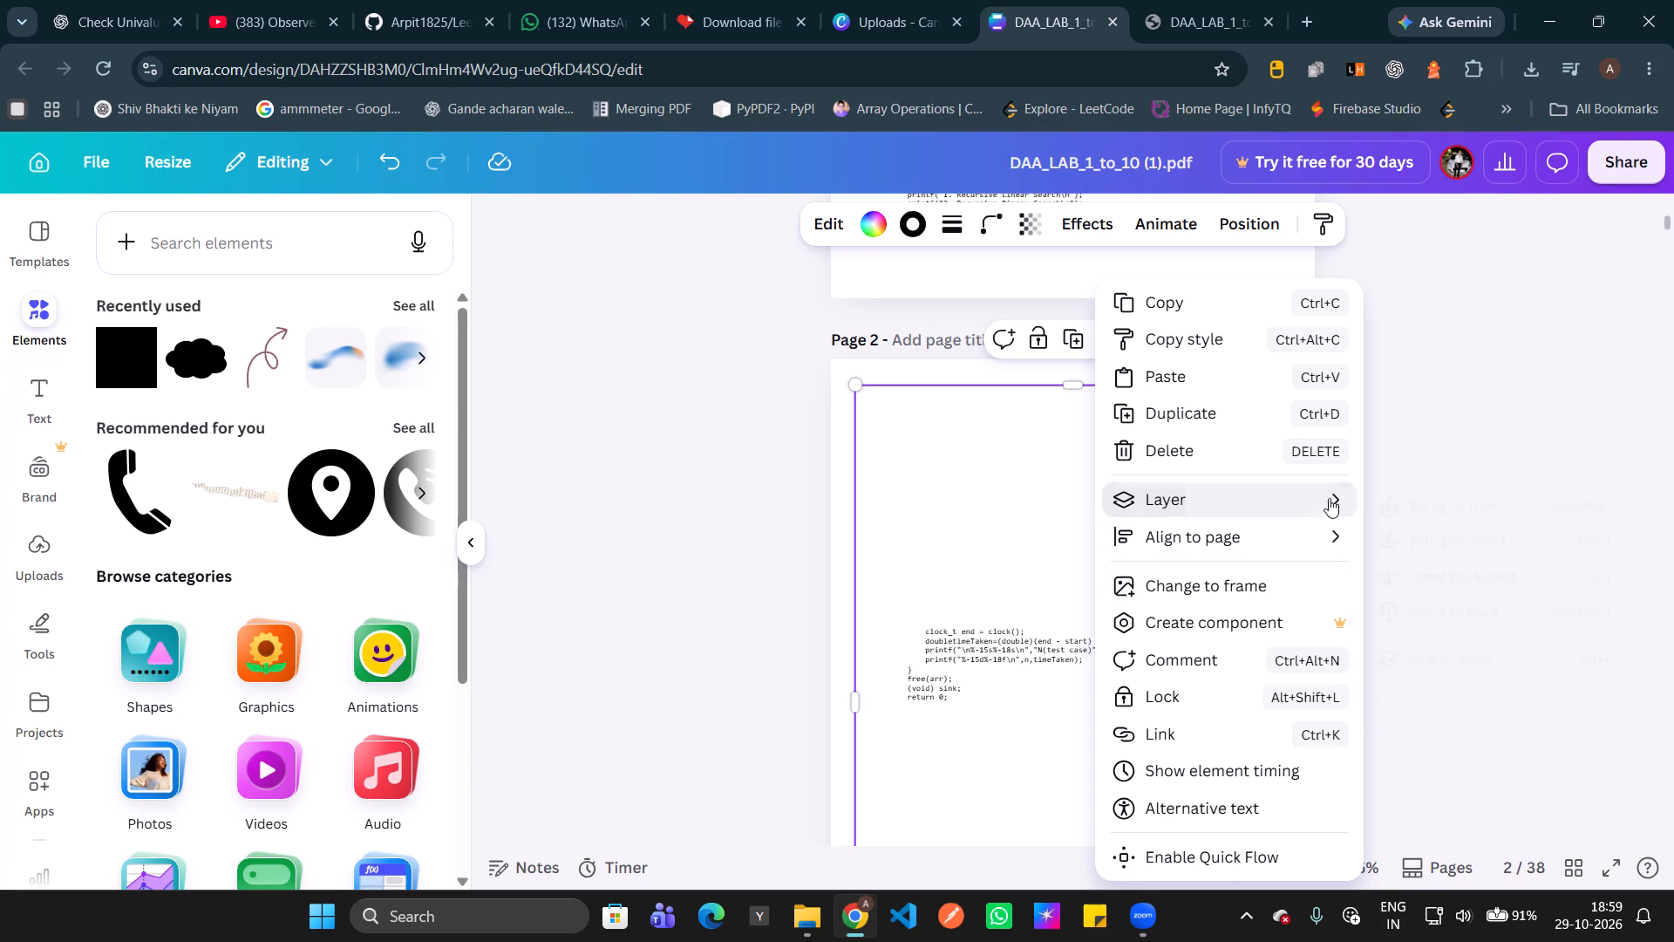
pyautogui.click(1431, 613)
pyautogui.click(684, 607)
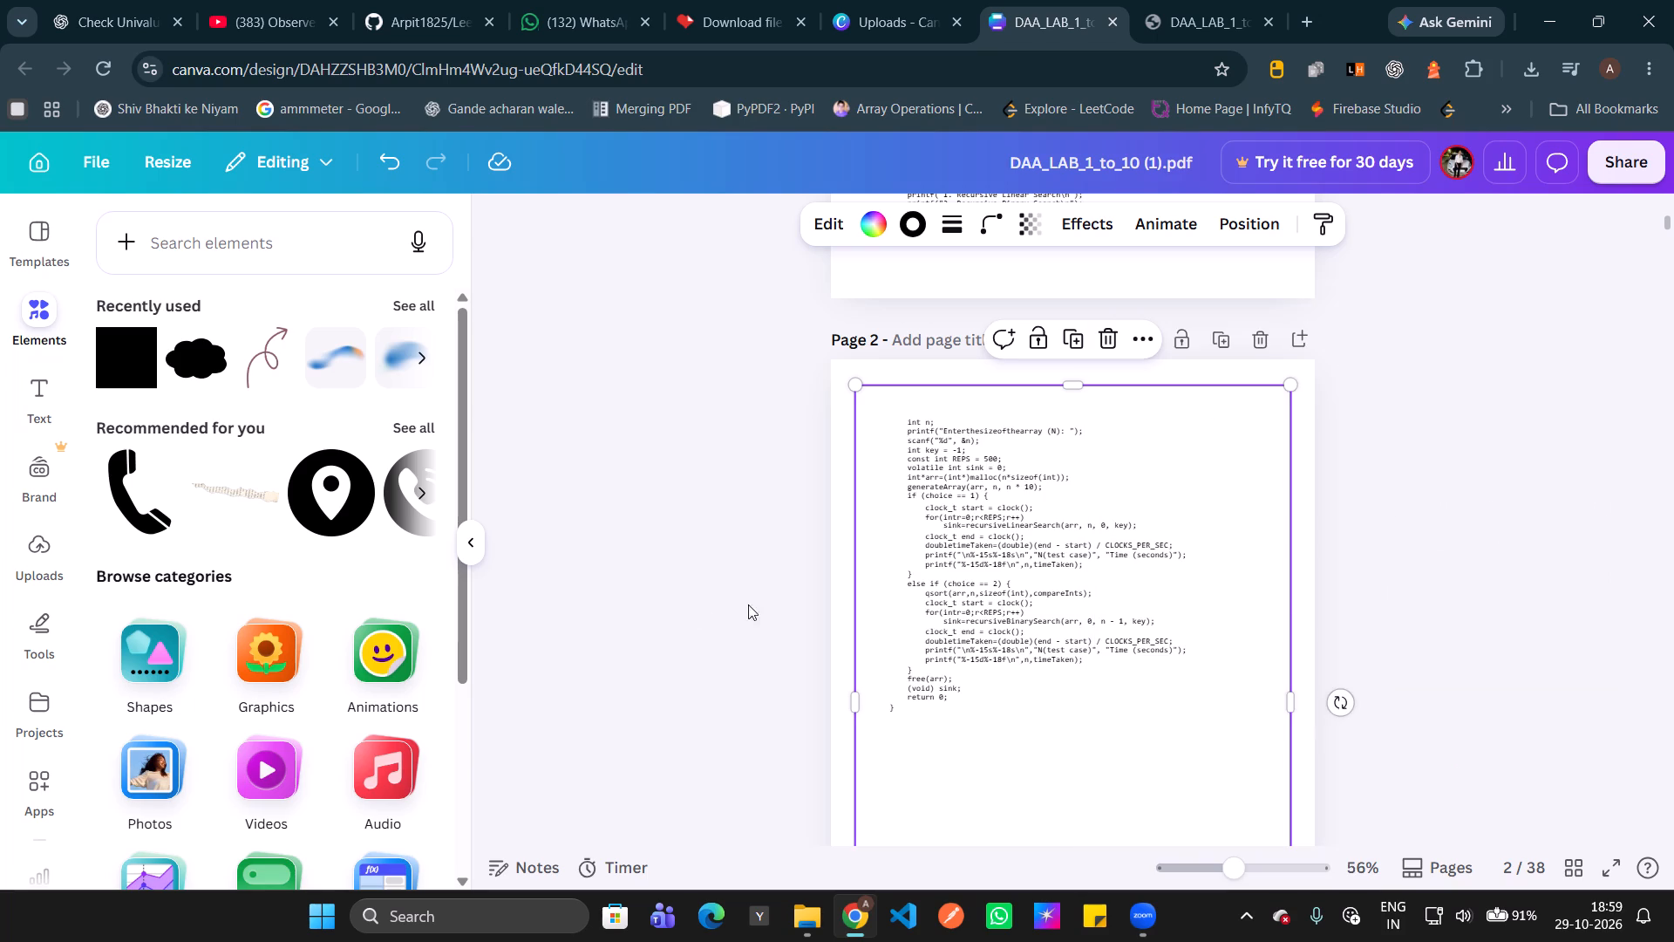
pyautogui.scroll(-1, 963, 632)
pyautogui.click(595, 627)
# Duplicate page 2's border rectangle and place the copy on page 1, centred just inside the page margins and enclosing the Lab 1 heading.
pyautogui.scroll(1, 642, 623)
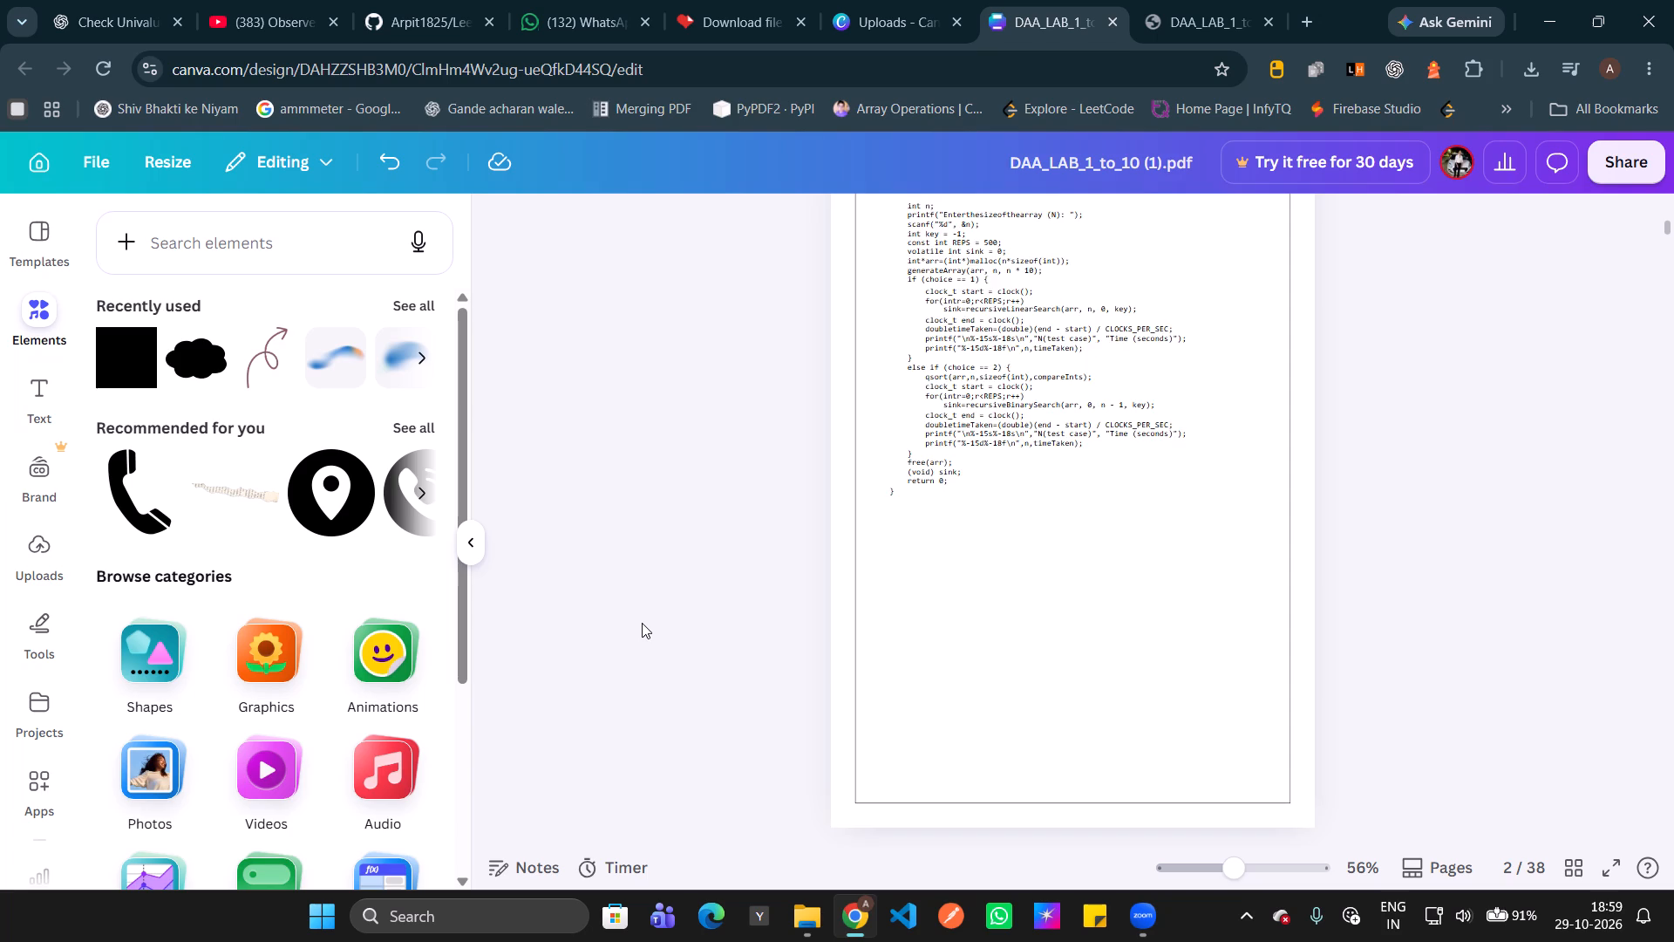
pyautogui.scroll(8, 642, 623)
pyautogui.scroll(-5, 643, 620)
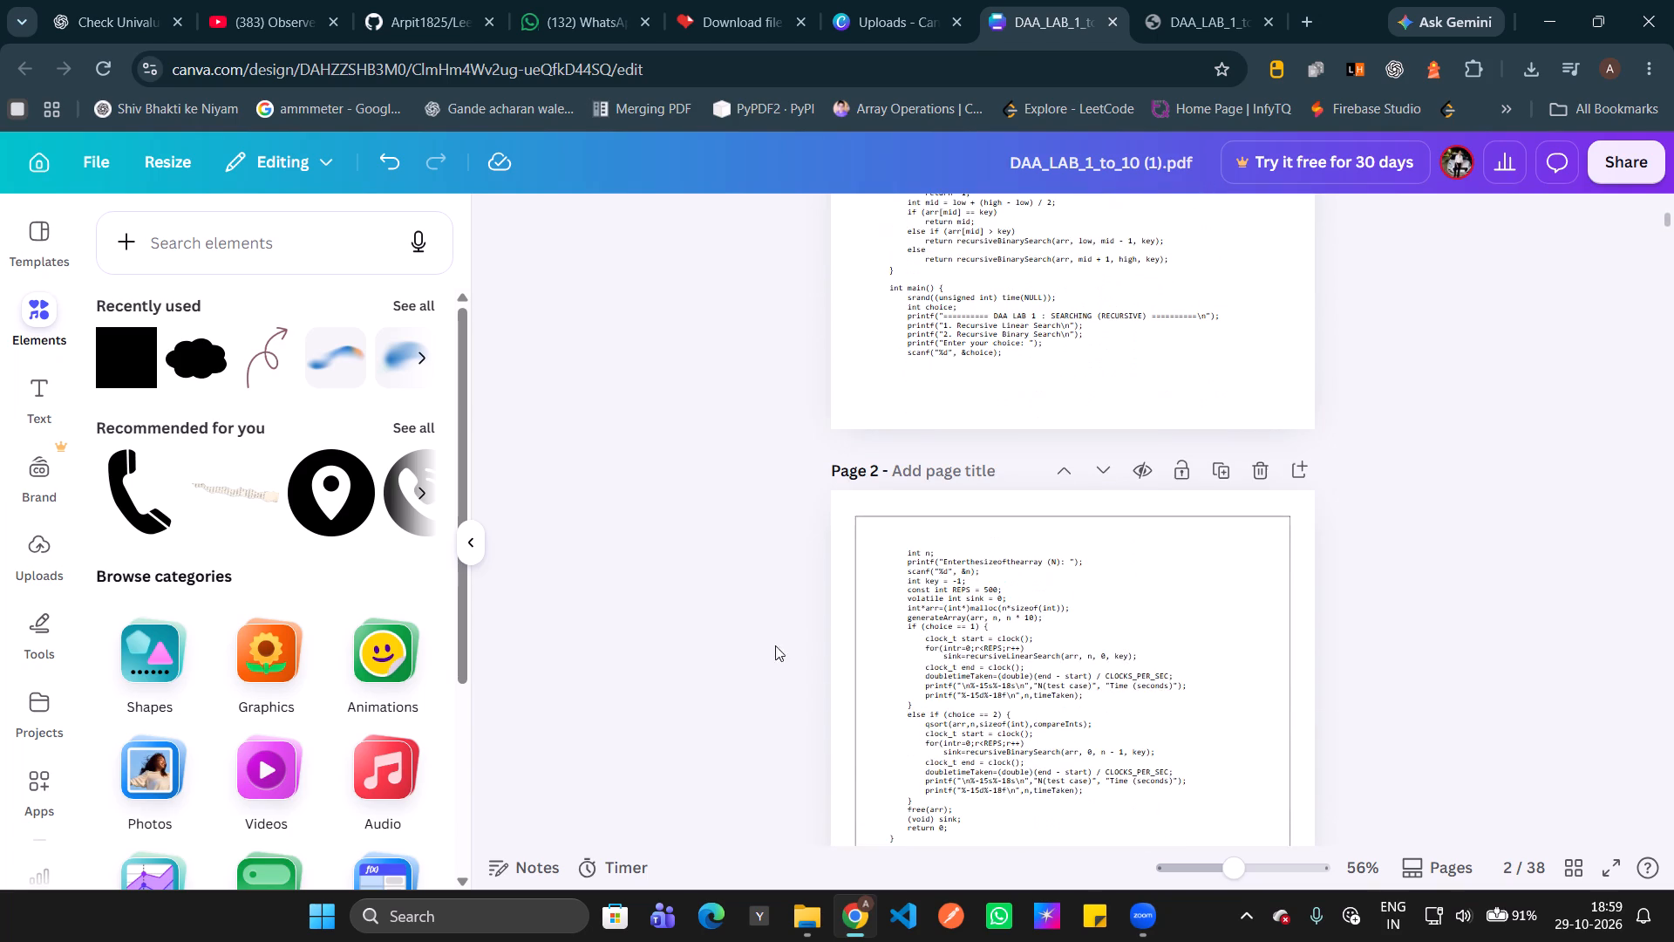
pyautogui.click(1260, 716)
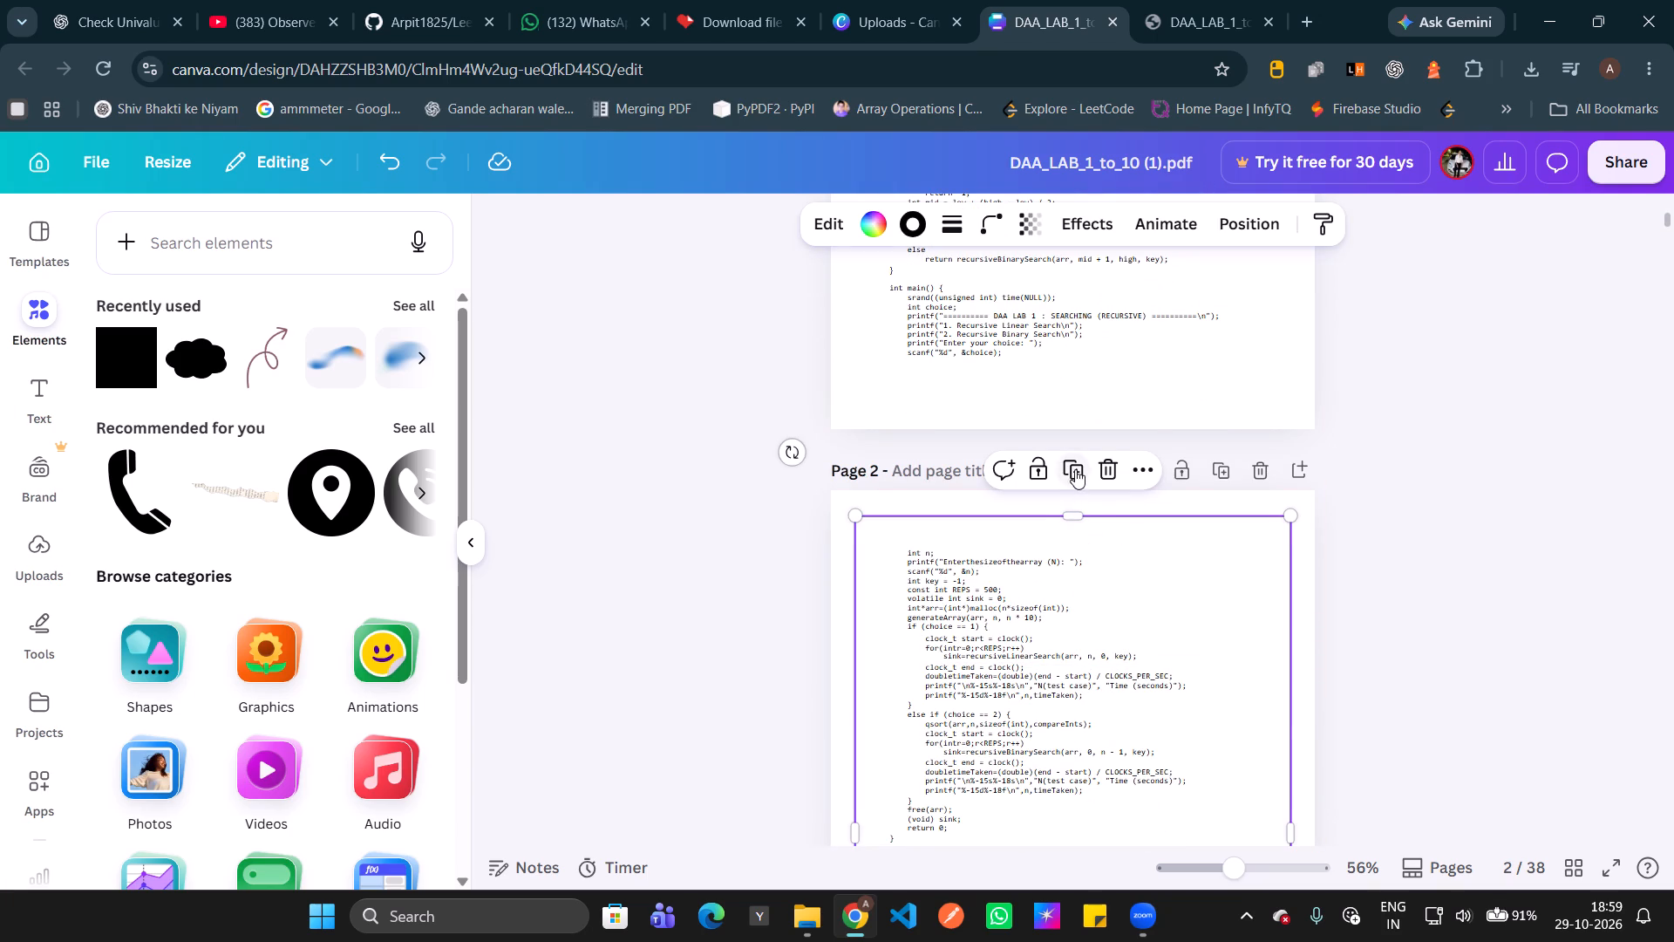
pyautogui.click(1075, 469)
pyautogui.moveTo(1155, 707); pyautogui.dragTo(1144, 533)
pyautogui.scroll(6, 1132, 645)
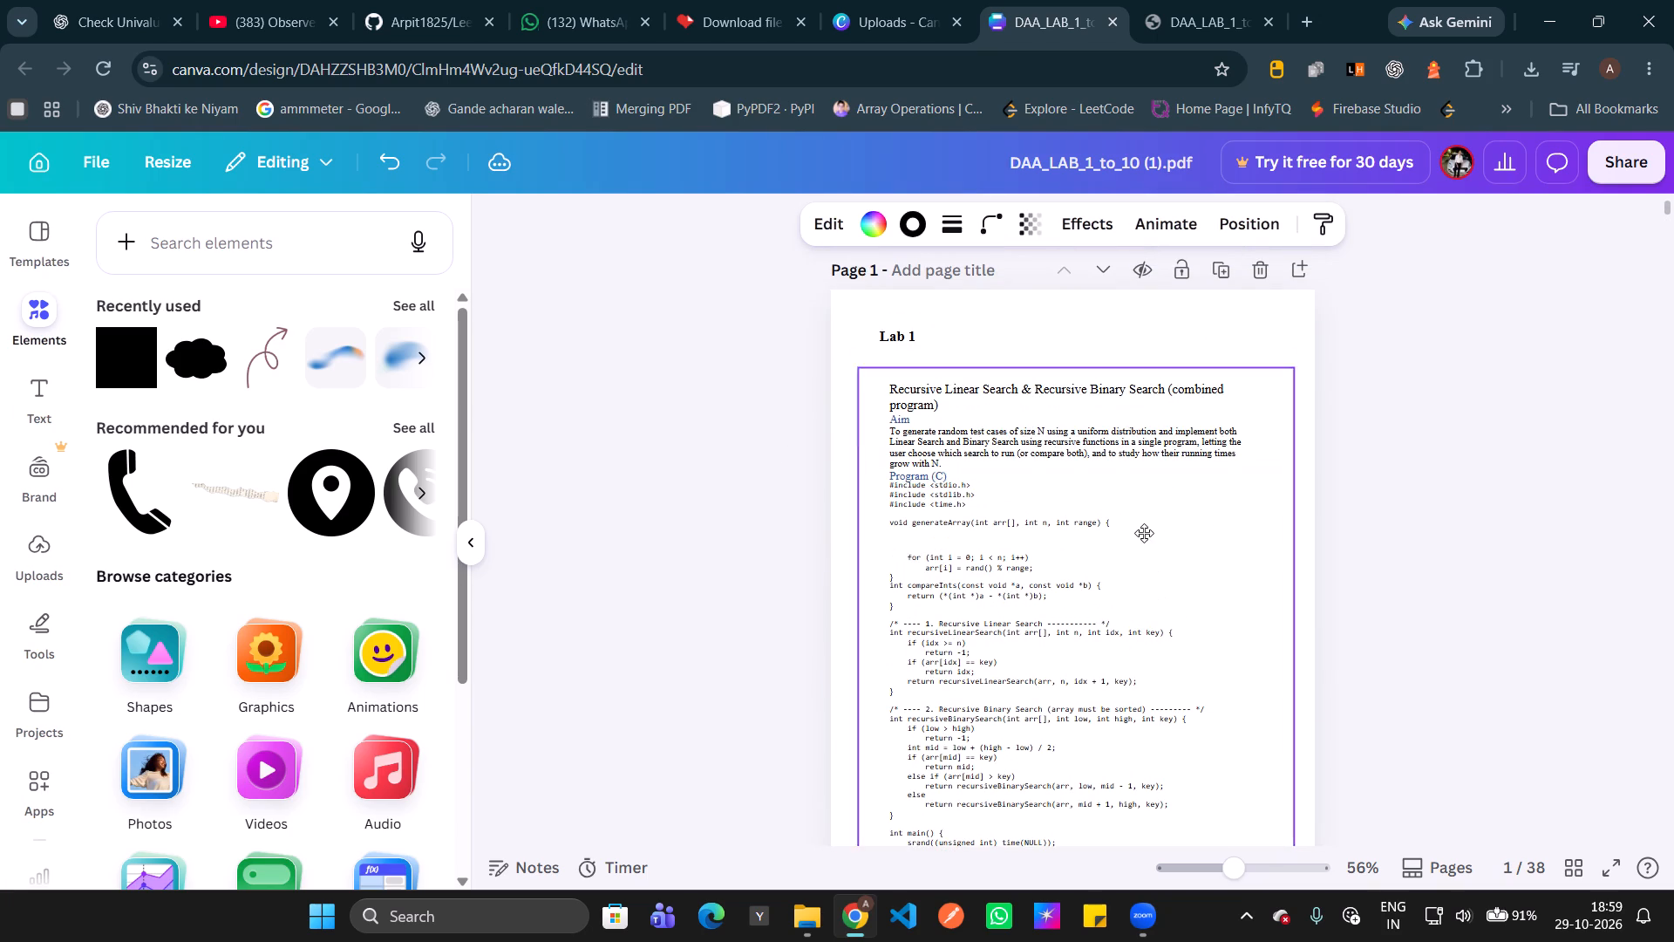
pyautogui.moveTo(1144, 533); pyautogui.dragTo(1146, 495)
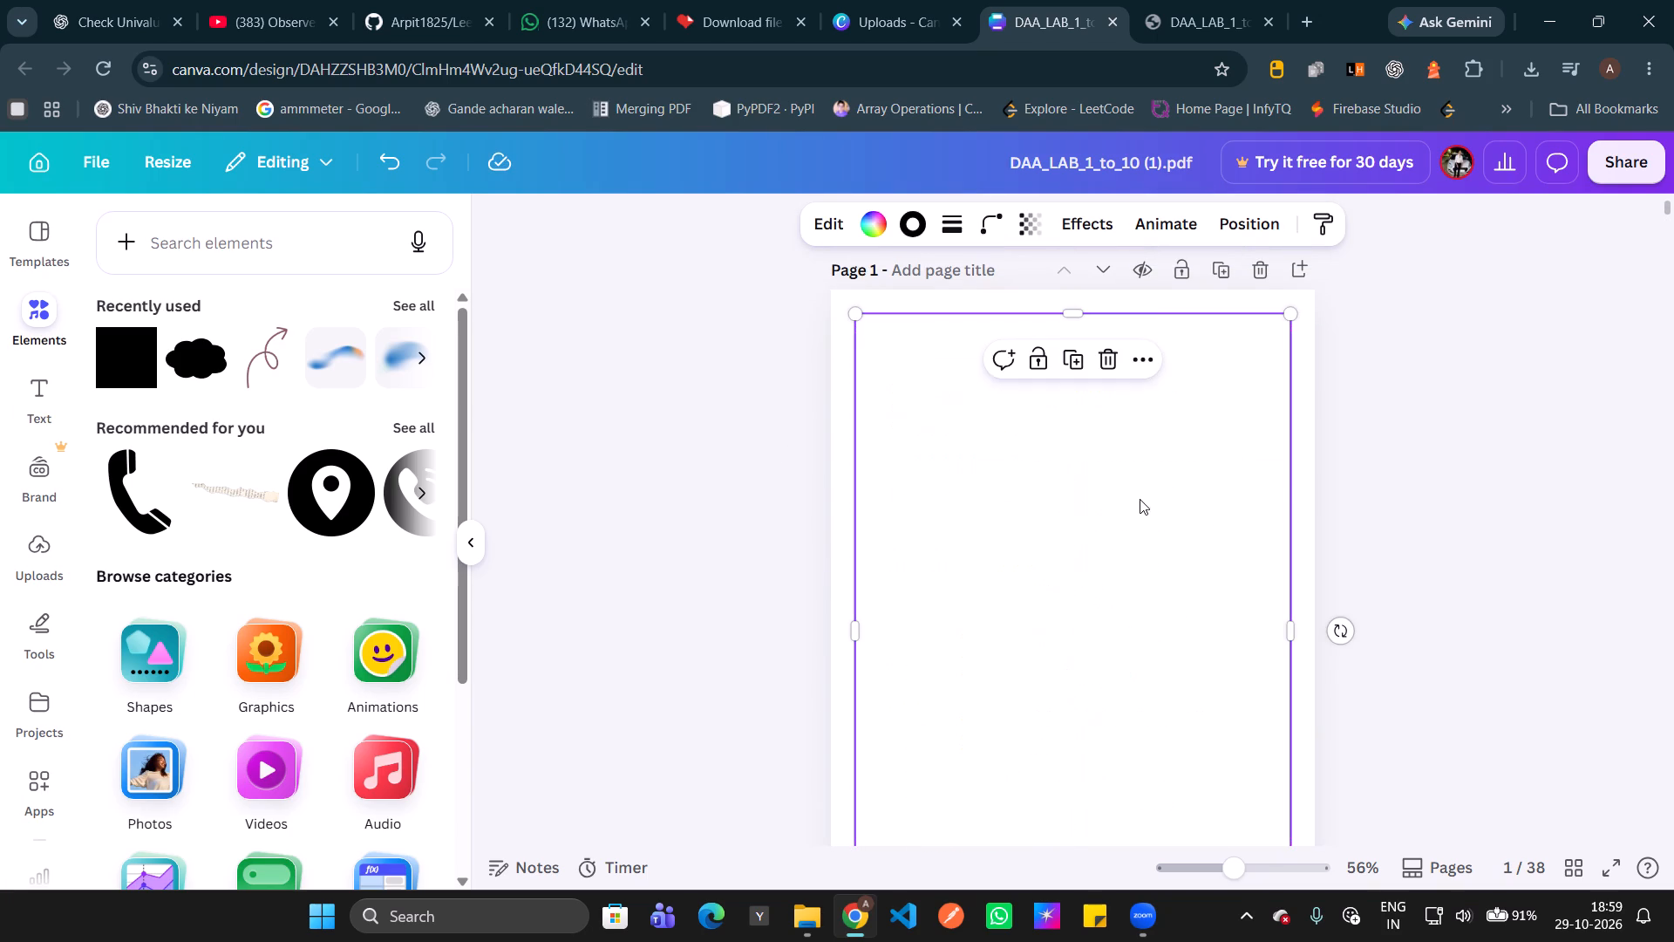
# Send the border rectangle on page 1 to the back, behind the Lab 1 heading and text, and deselect it.
pyautogui.rightClick(1133, 506)
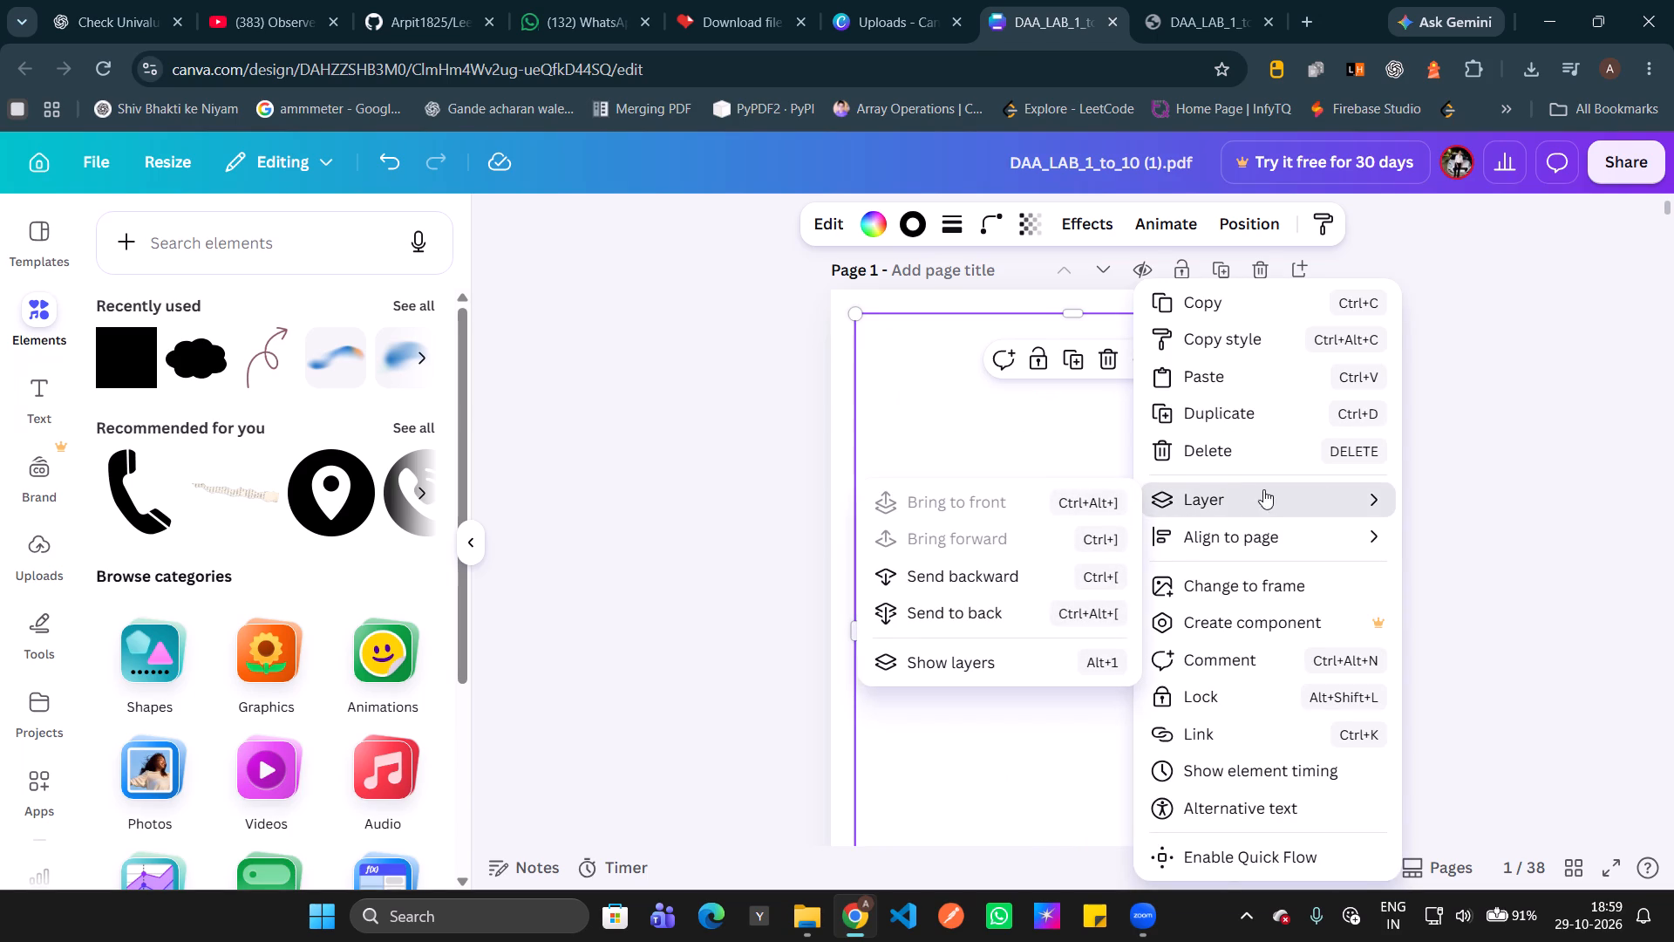
pyautogui.click(1061, 626)
pyautogui.click(759, 549)
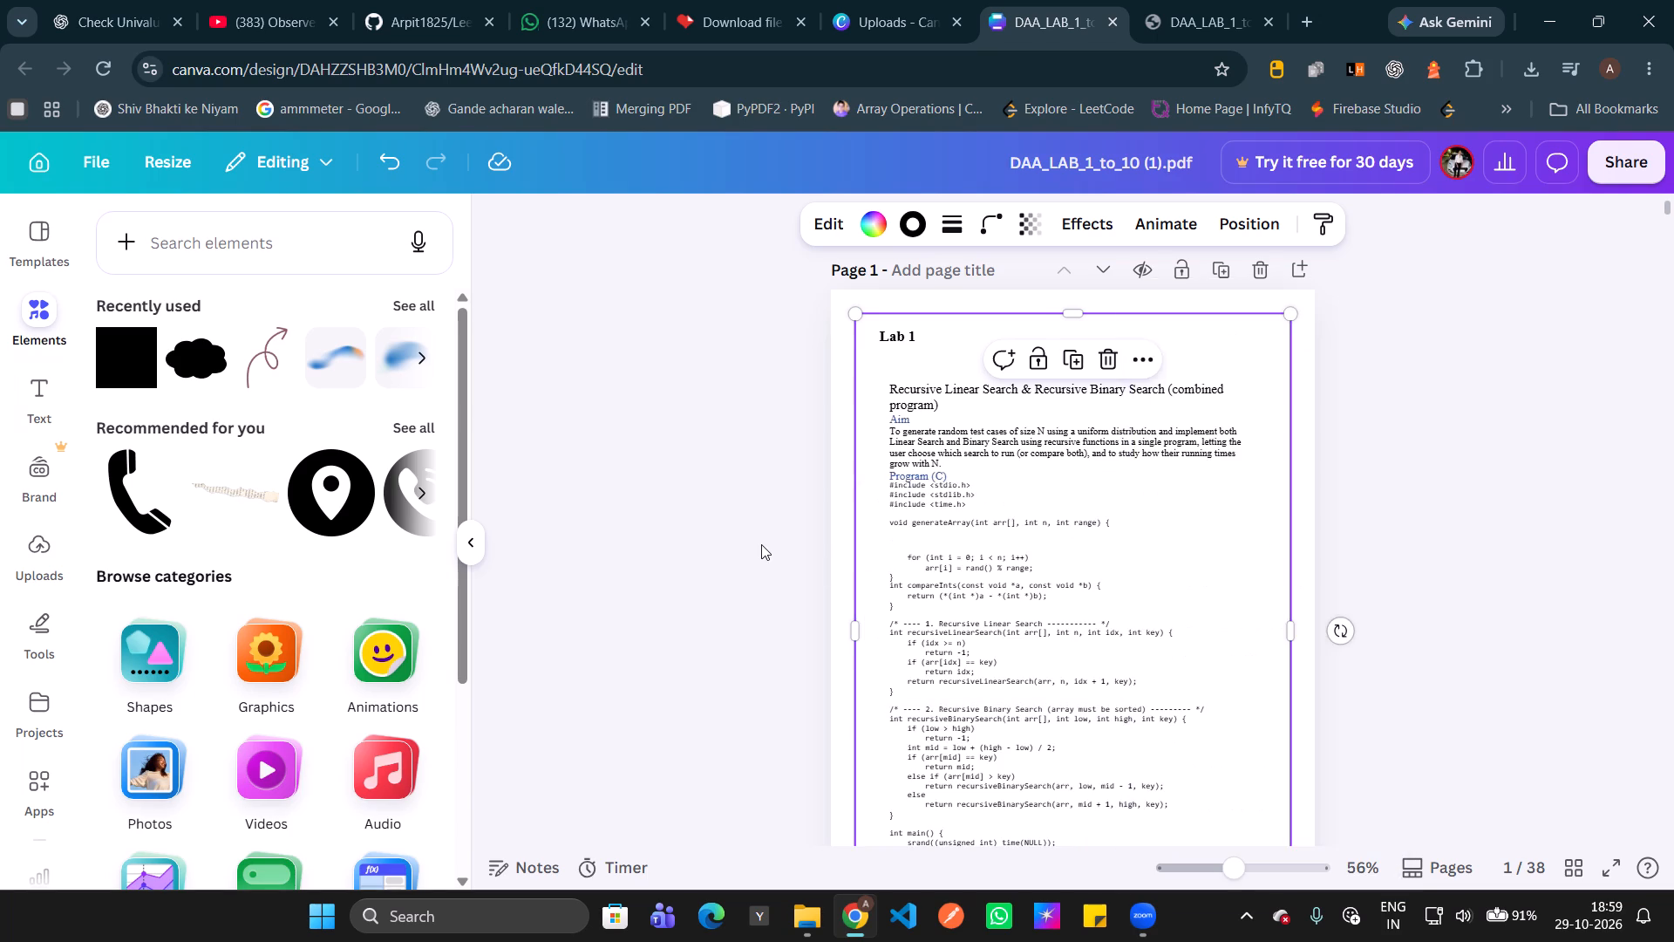
pyautogui.scroll(-2, 763, 543)
pyautogui.click(763, 543)
pyautogui.scroll(3, 720, 551)
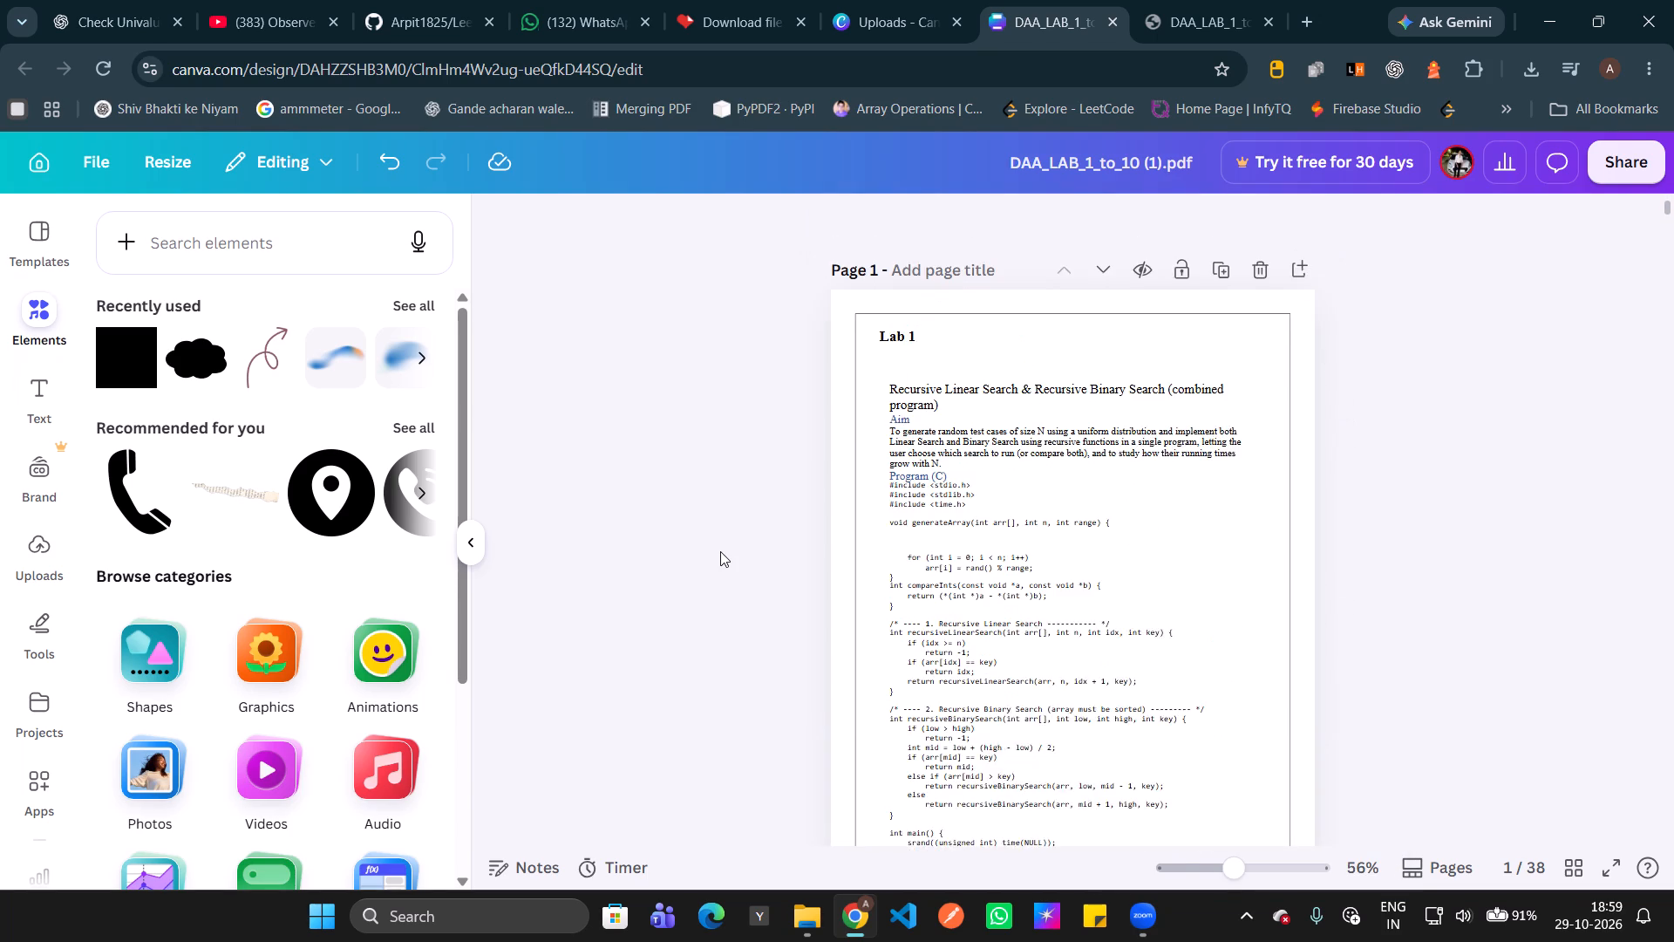
# Move the Lab 1 heading to the horizontal centre of page 1, just inside the border's top edge, and deselect it.
pyautogui.scroll(-6, 720, 551)
pyautogui.scroll(7, 720, 551)
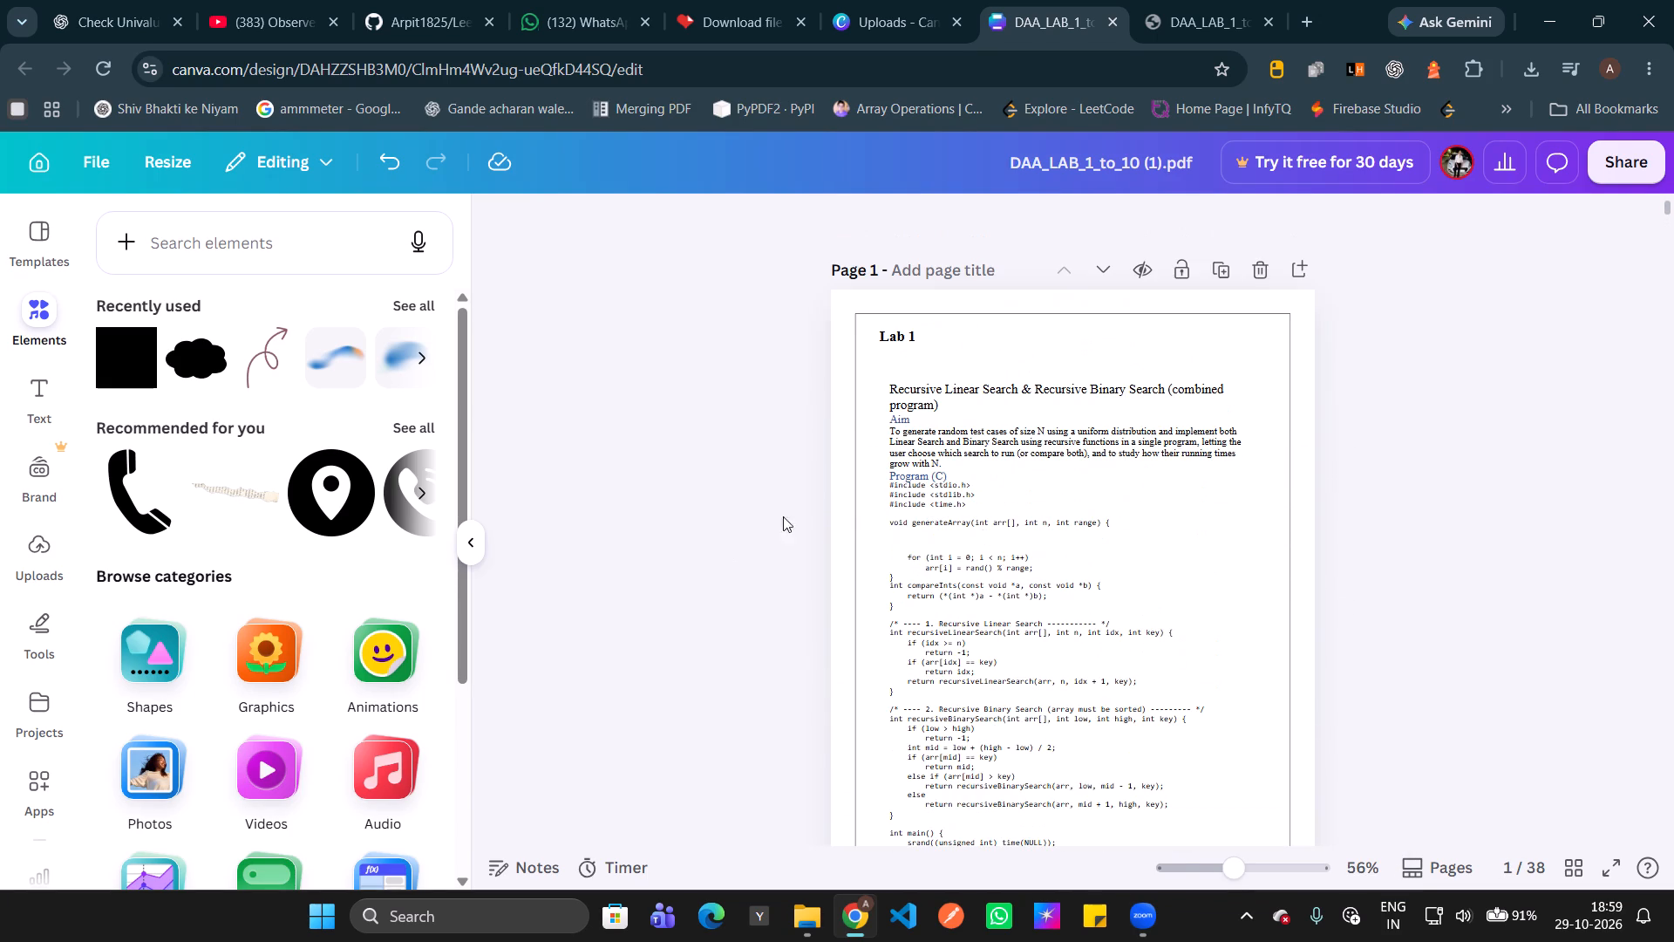
pyautogui.moveTo(893, 342); pyautogui.dragTo(1061, 354)
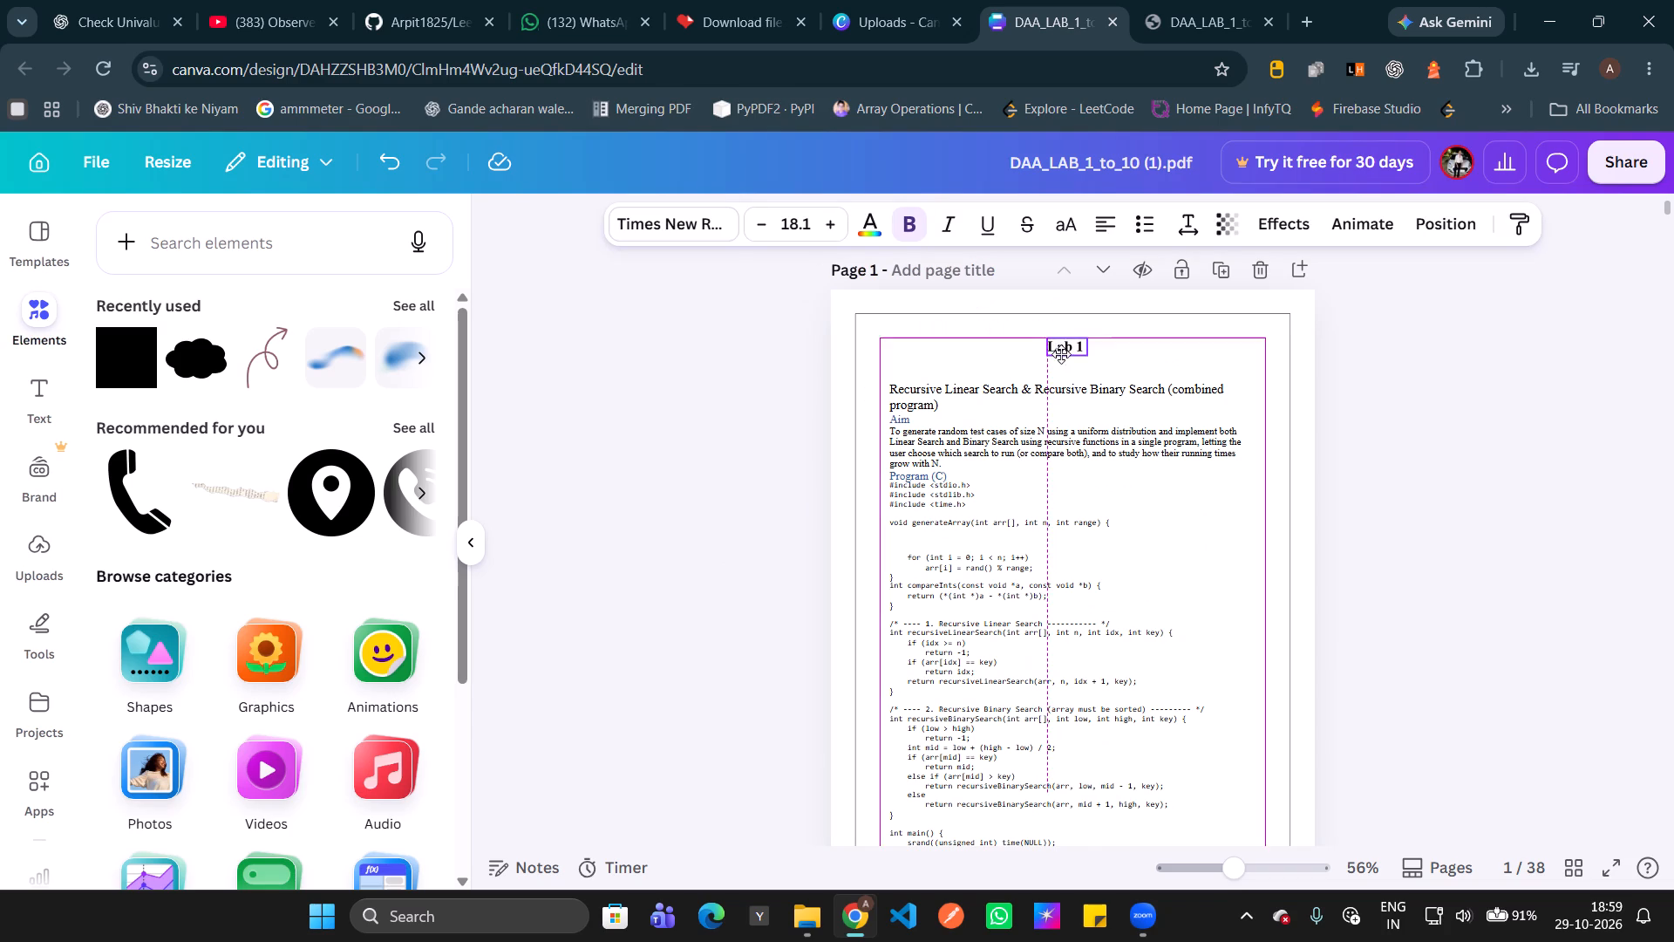
pyautogui.moveTo(1061, 354); pyautogui.dragTo(1052, 347)
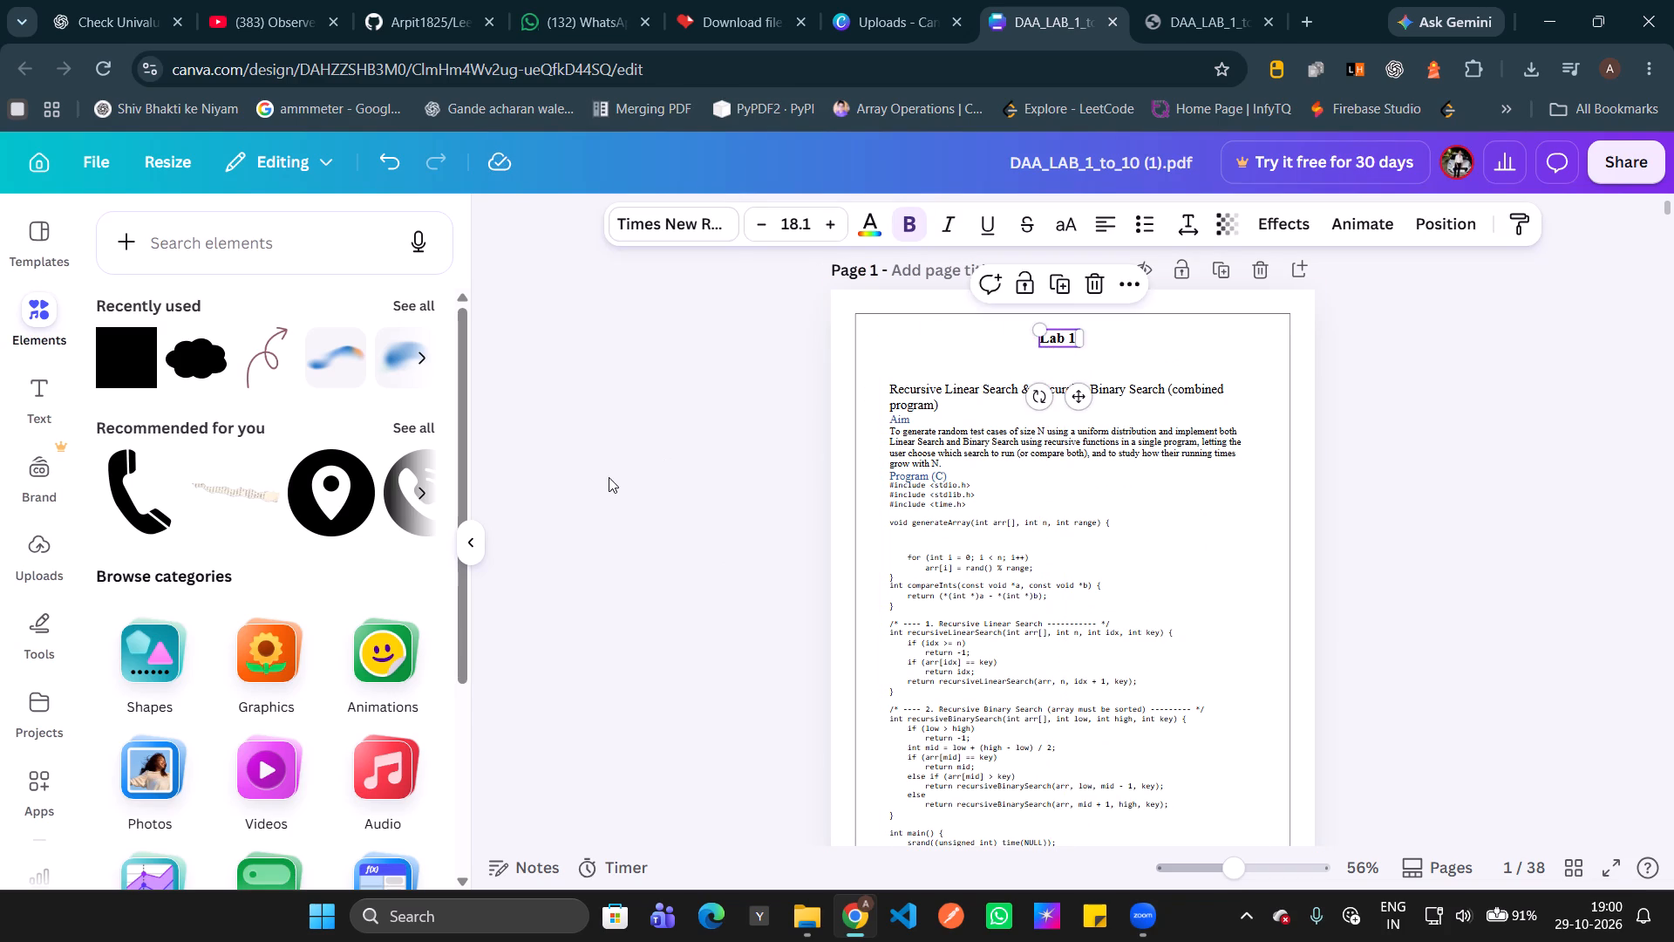
pyautogui.click(609, 477)
# Duplicate page 4's border rectangle and place the copy on page 5, centred just inside the page edges, and deselect it.
pyautogui.scroll(-15, 747, 477)
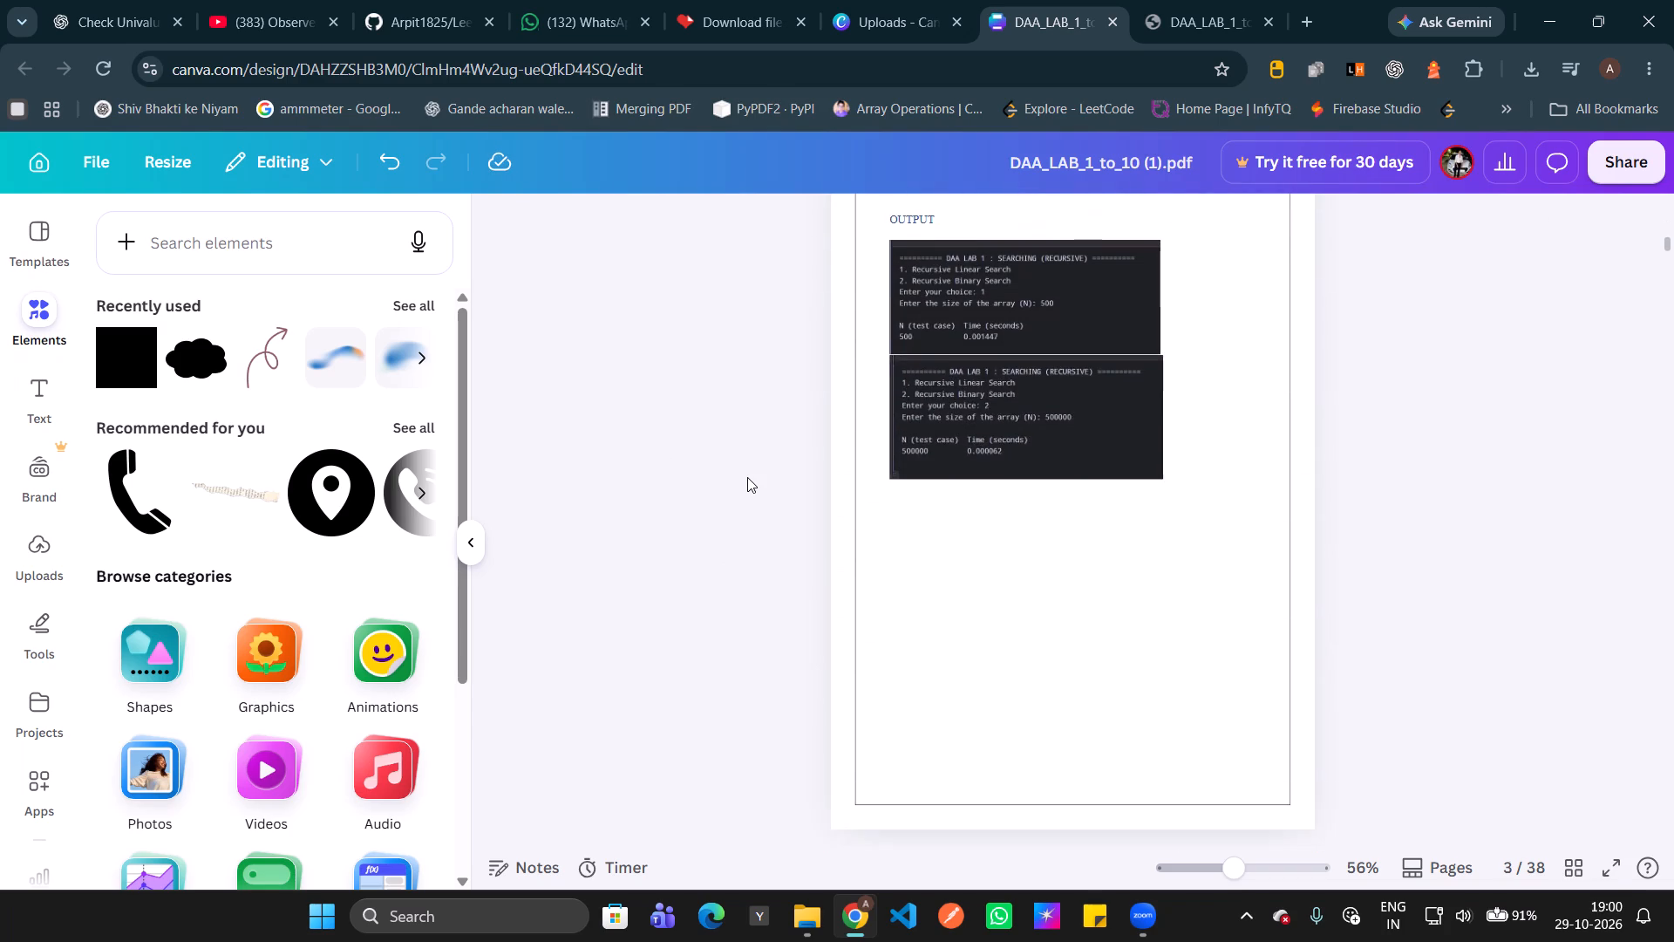
pyautogui.scroll(-11, 763, 476)
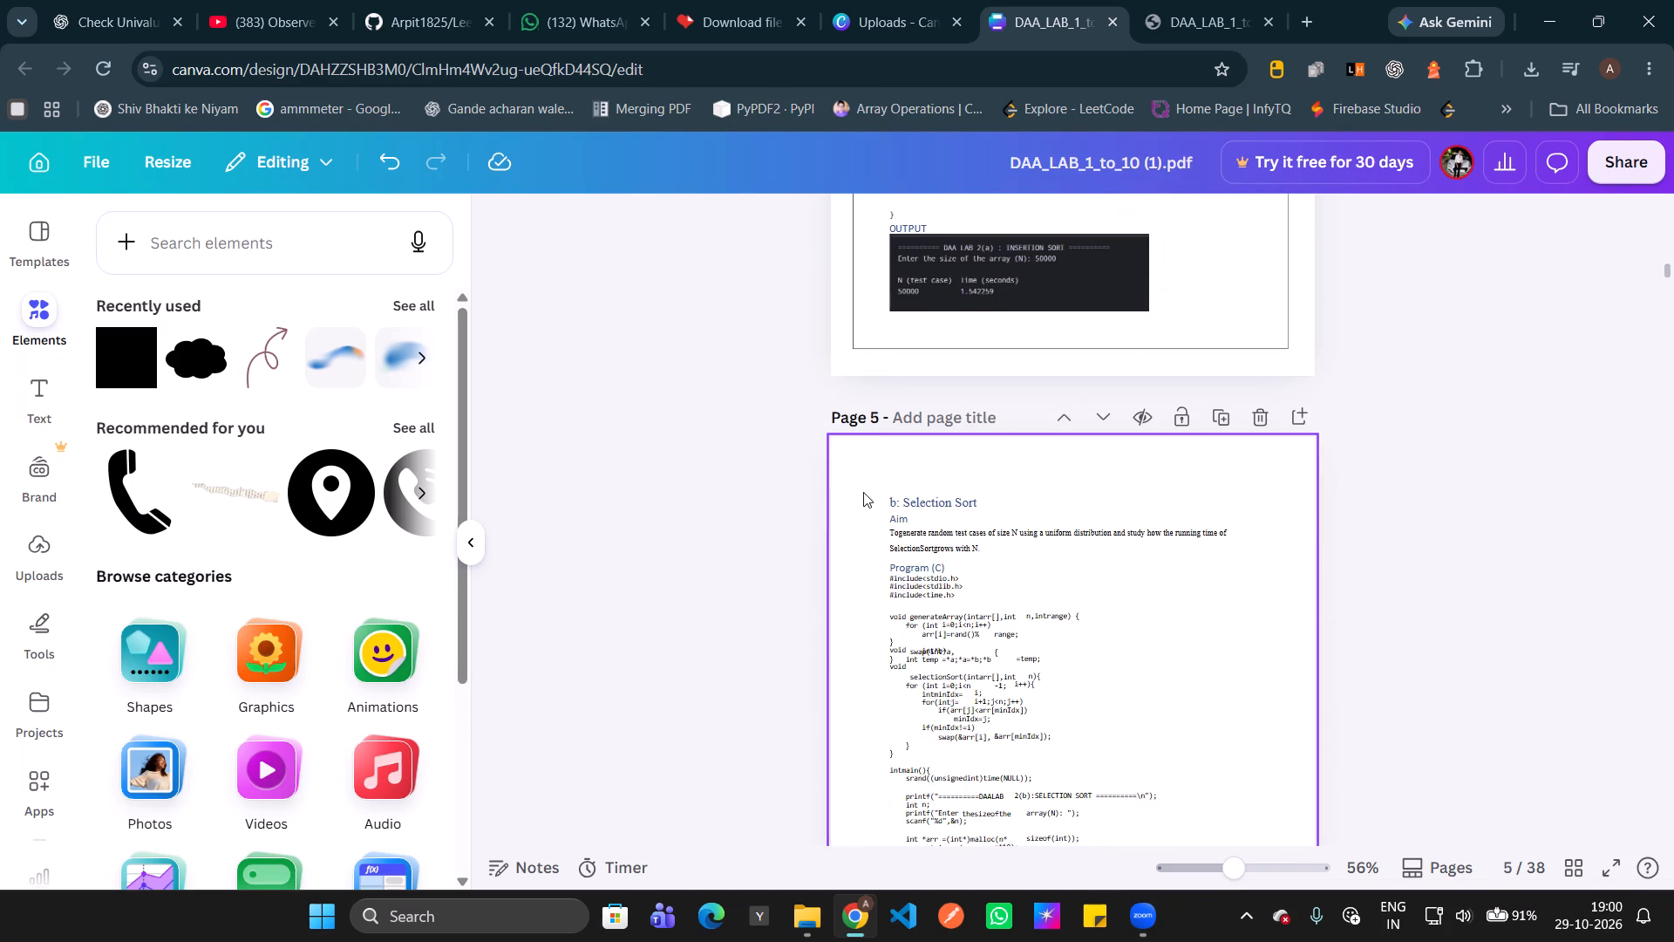
pyautogui.scroll(2, 861, 490)
pyautogui.click(867, 469)
pyautogui.click(1079, 613)
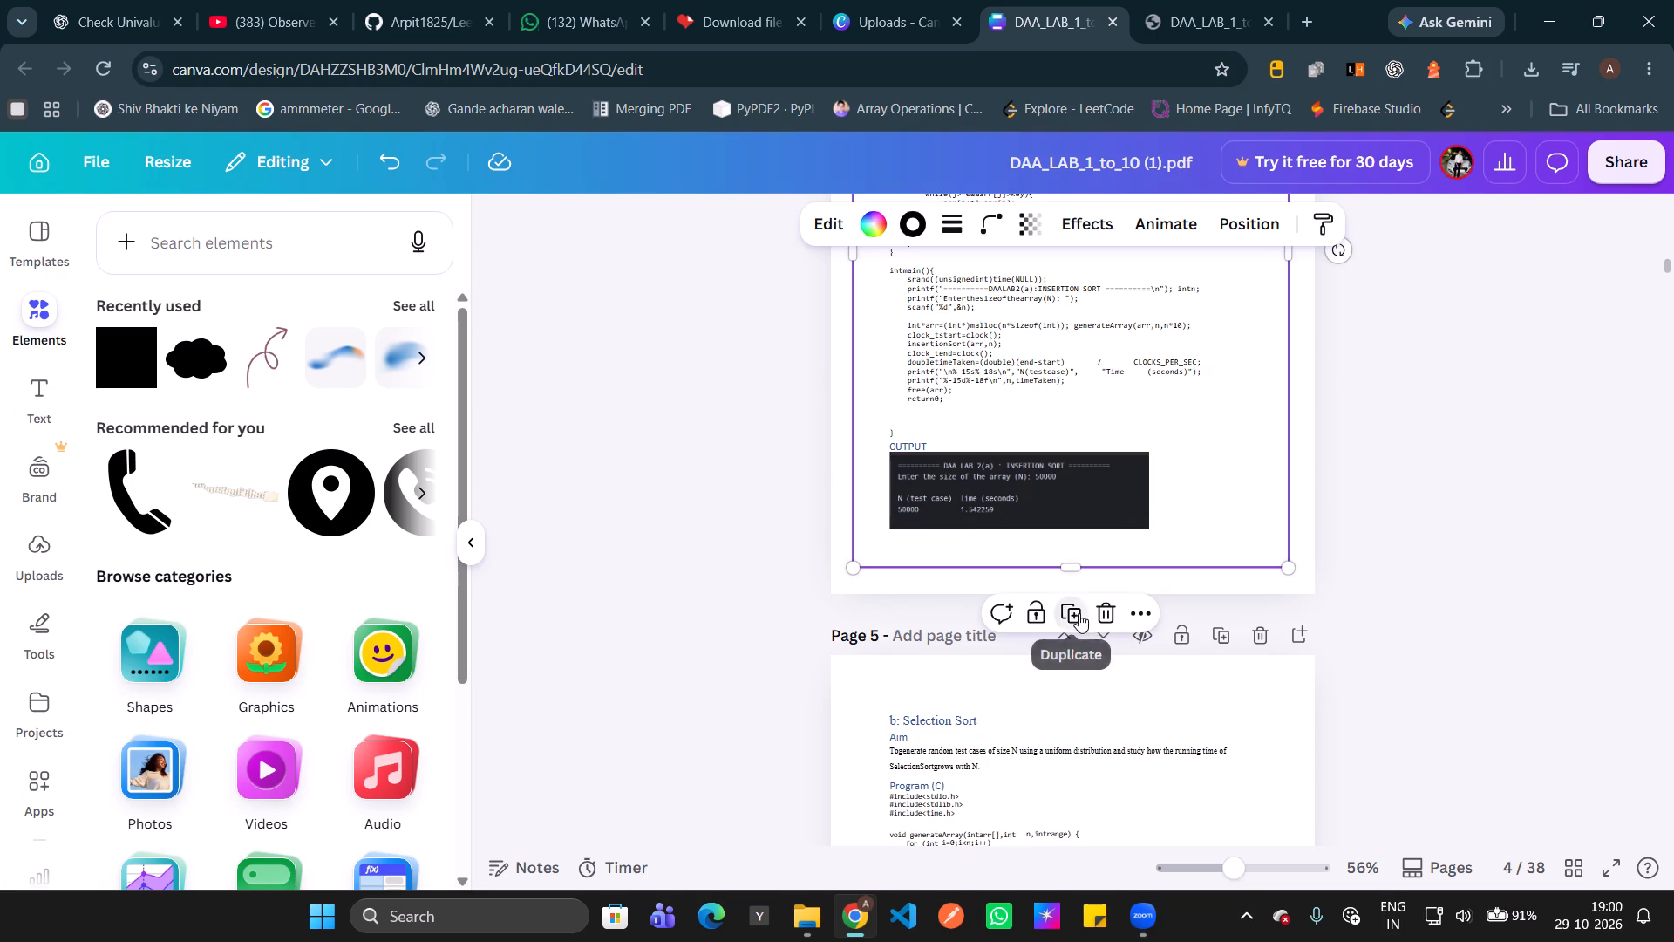
pyautogui.moveTo(1075, 486); pyautogui.dragTo(1077, 672)
pyautogui.scroll(-5, 1072, 634)
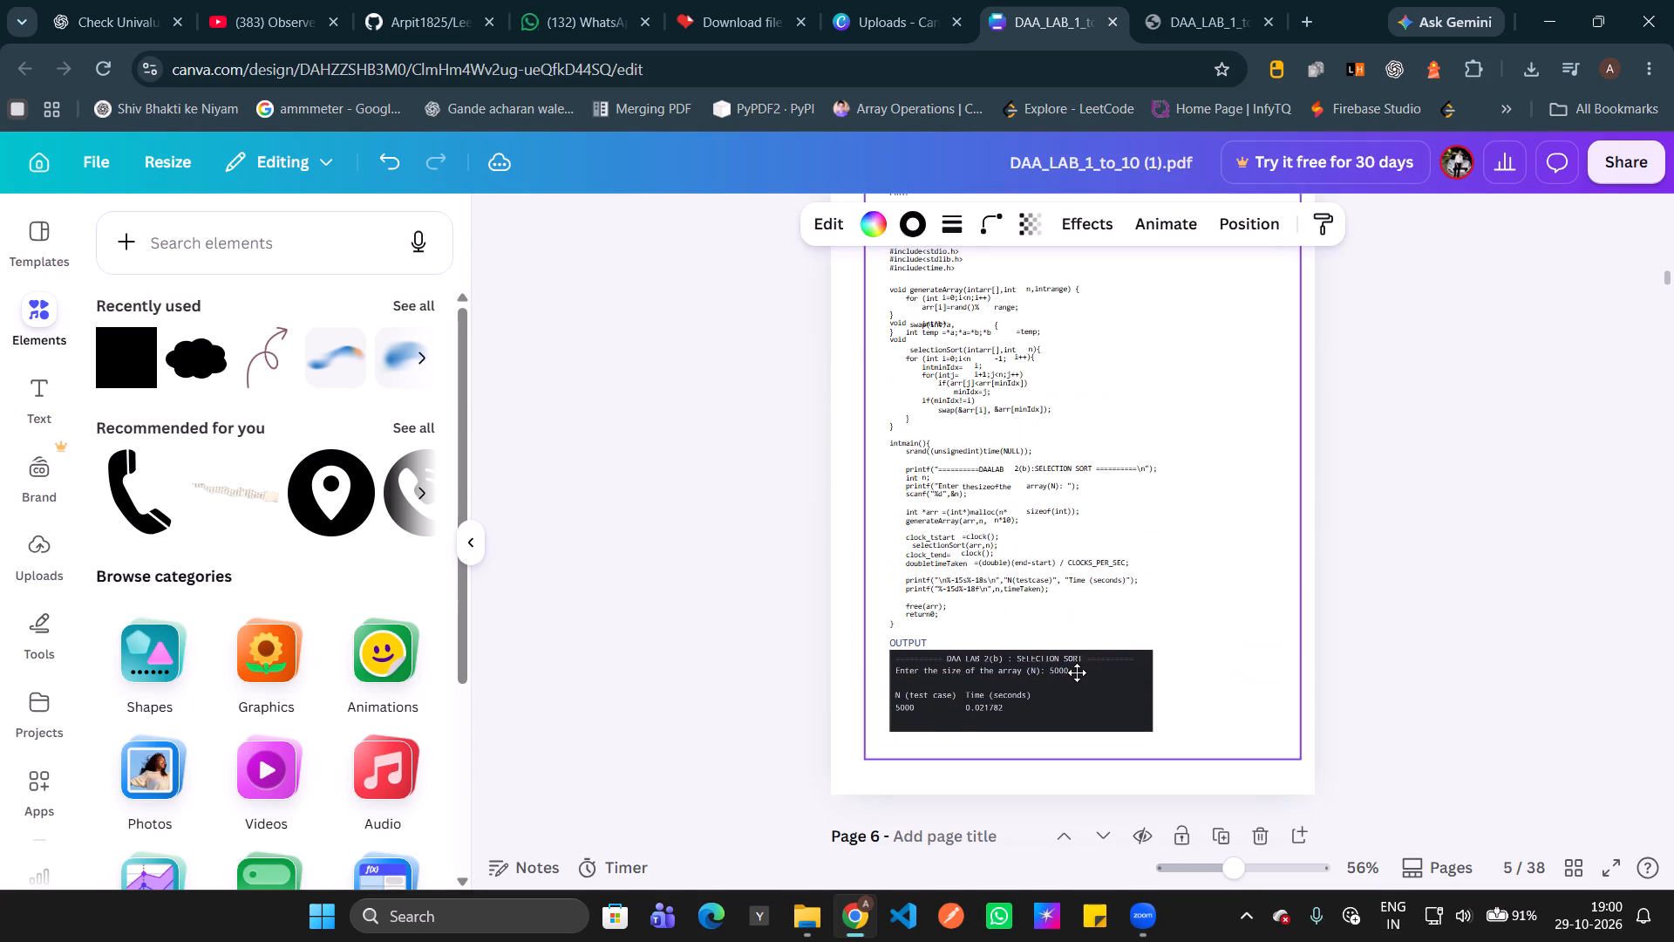
pyautogui.moveTo(1077, 672); pyautogui.dragTo(1070, 689)
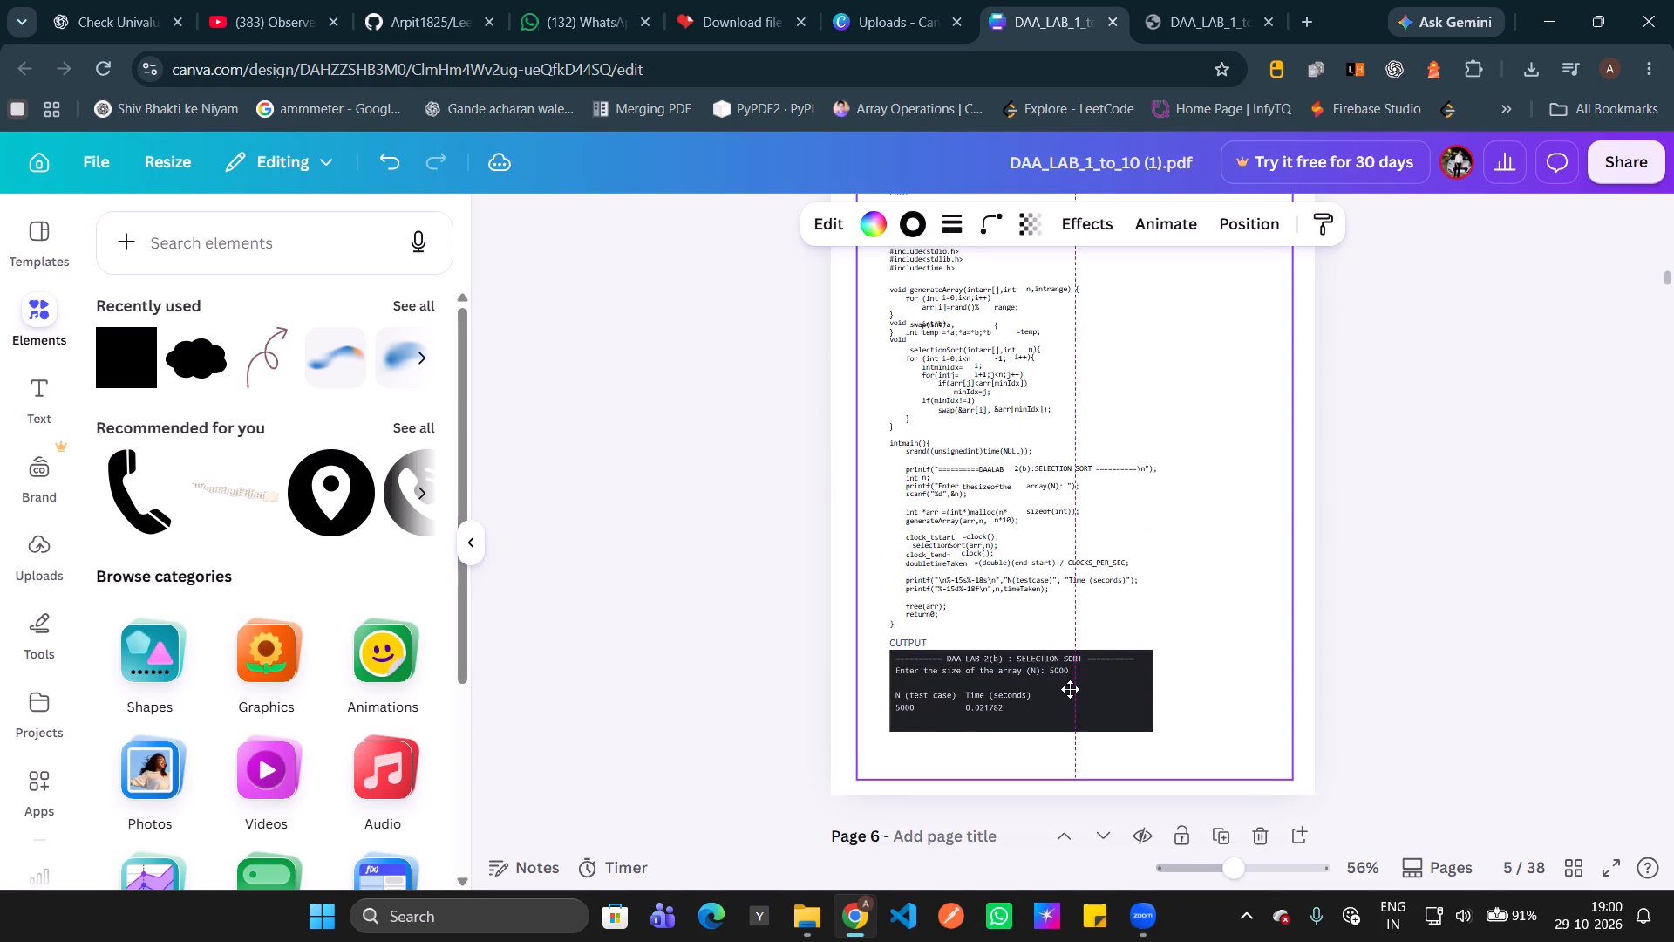
pyautogui.moveTo(1070, 689); pyautogui.dragTo(1069, 678)
pyautogui.scroll(2, 1069, 678)
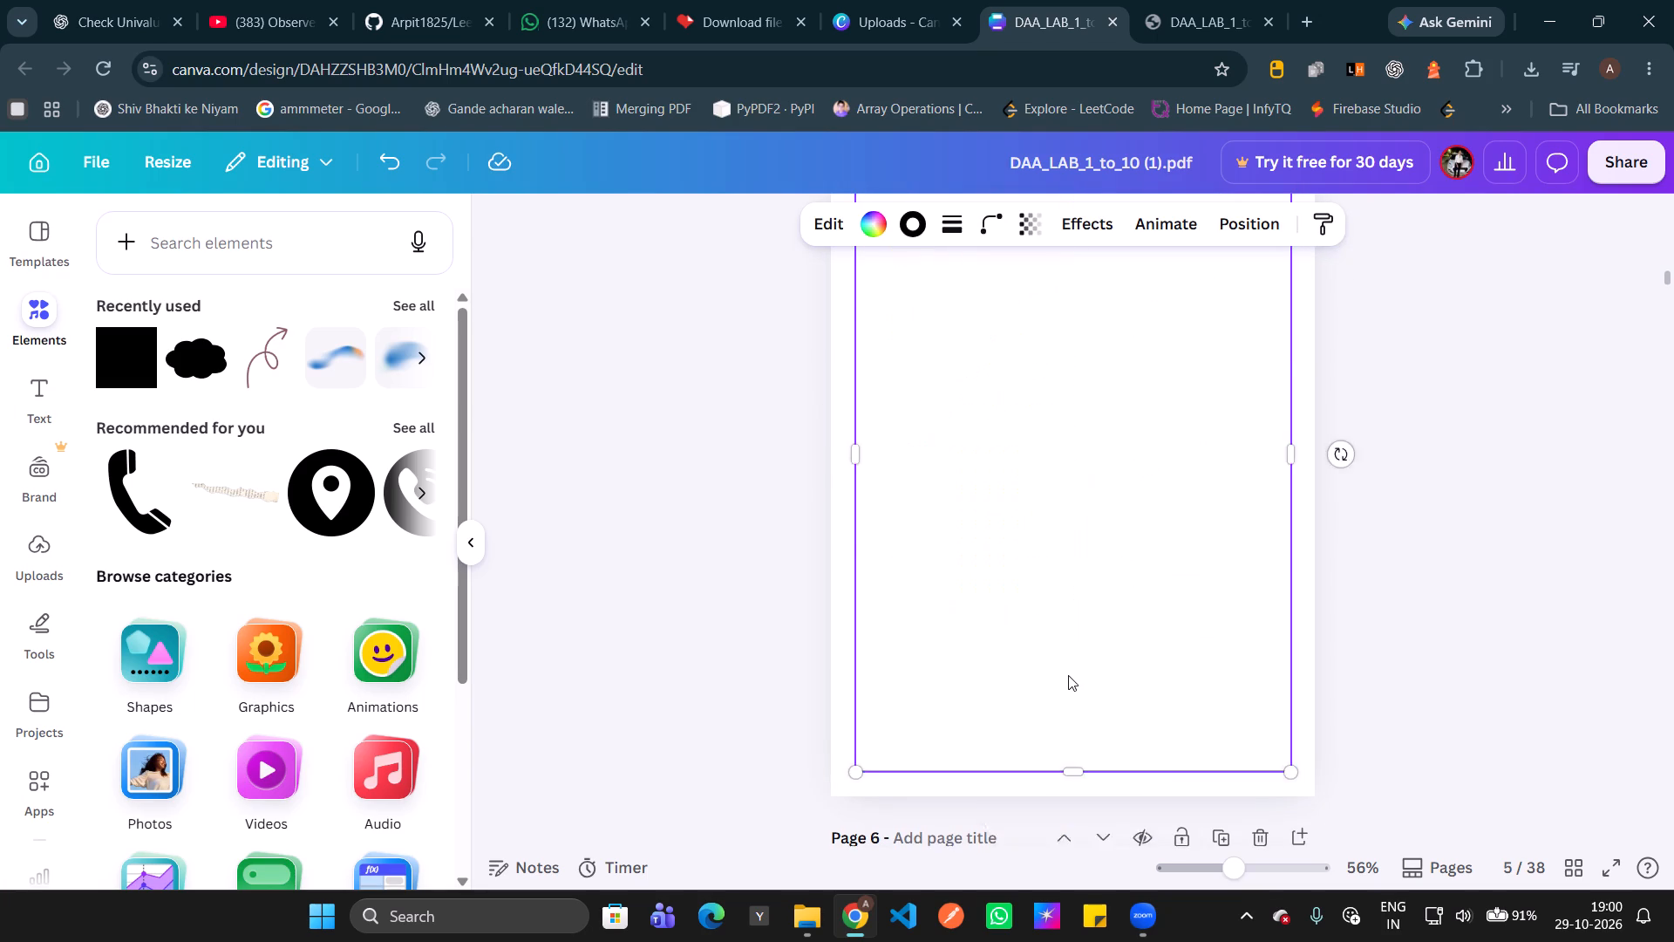
pyautogui.click(647, 603)
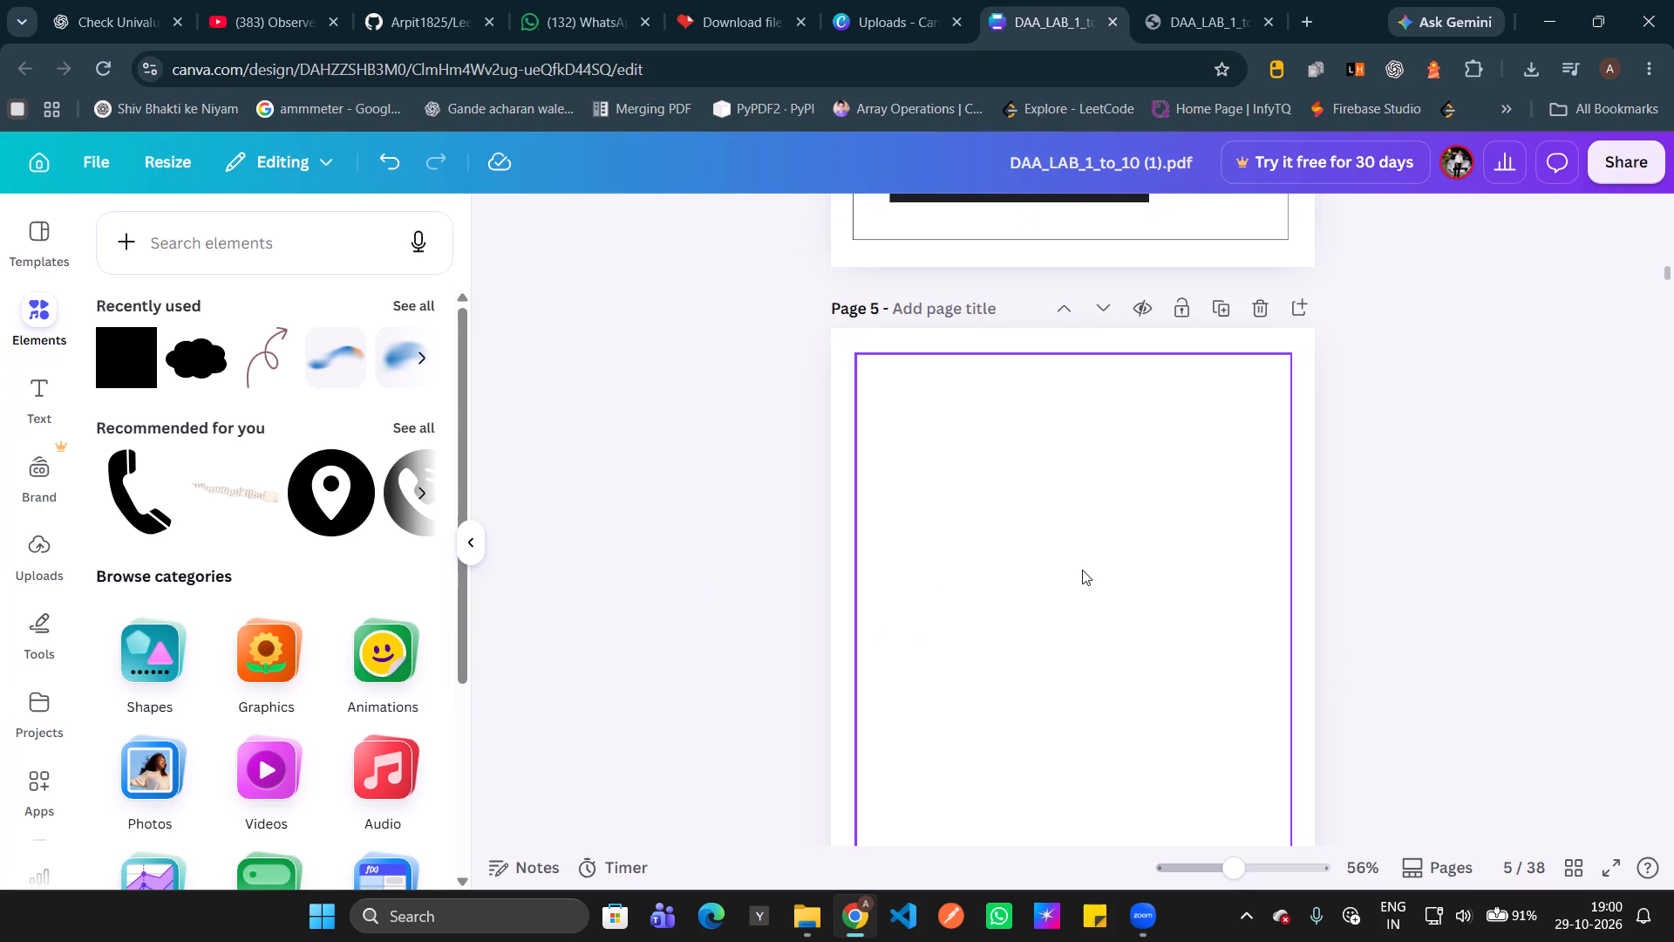
# Duplicate page 5's border rectangle and place the copy on page 6, centred just inside the page edges around the Bubble Sort content.
pyautogui.click(1082, 570)
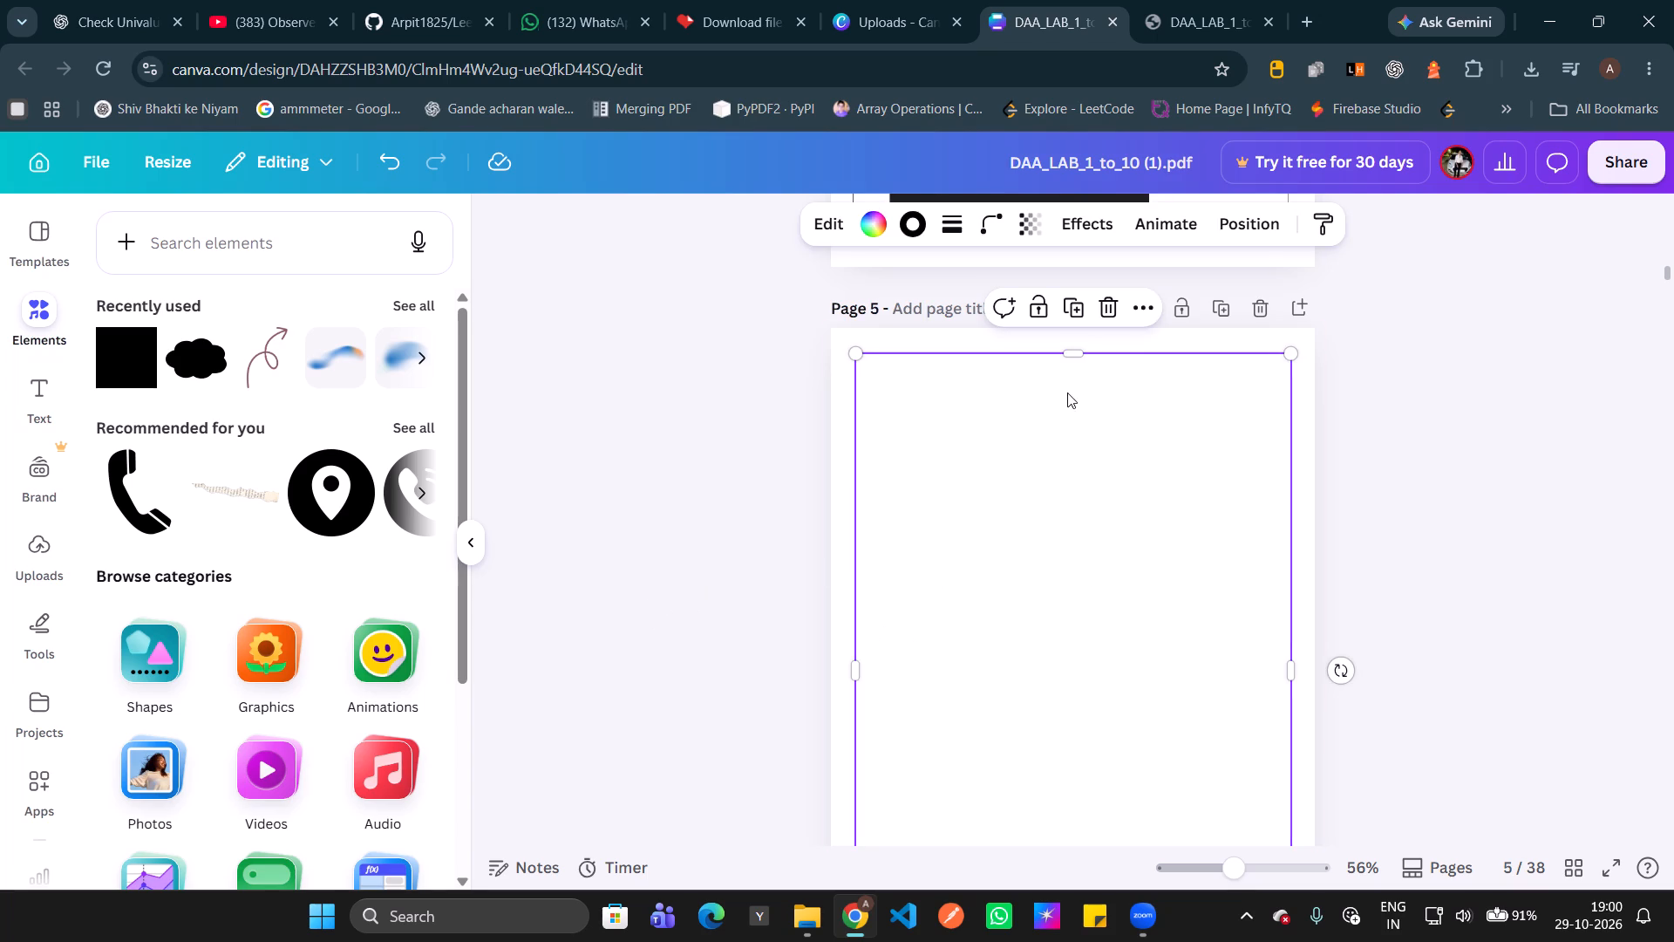
pyautogui.click(1073, 313)
pyautogui.moveTo(1031, 514); pyautogui.dragTo(1024, 491)
pyautogui.scroll(-7, 1031, 514)
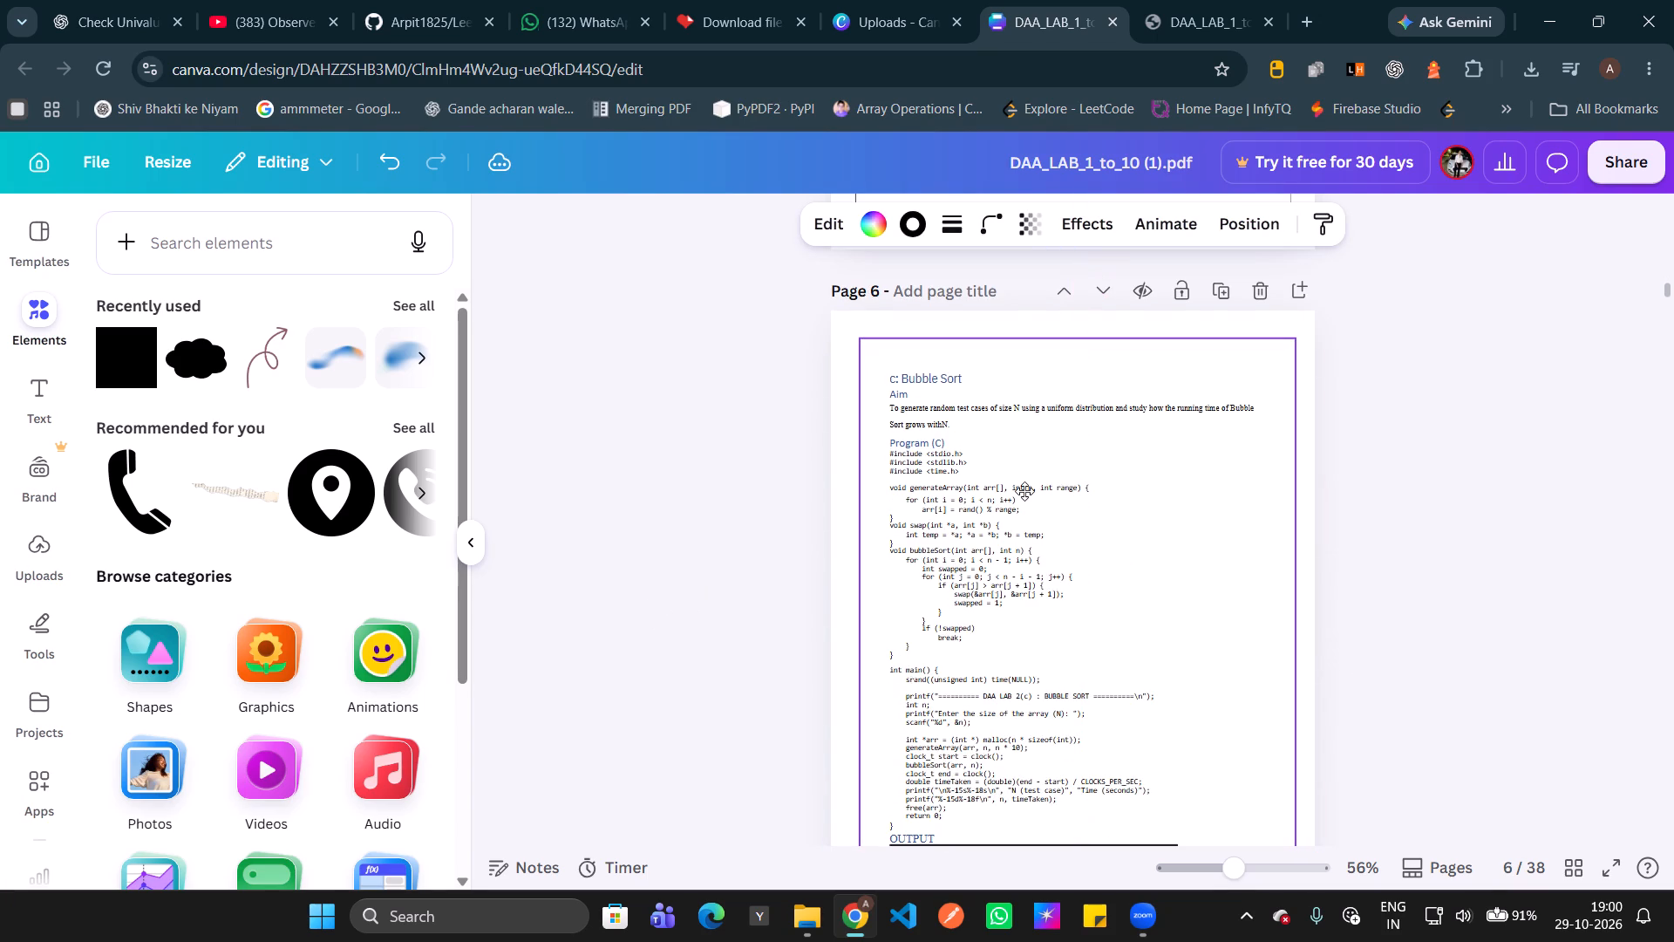
pyautogui.moveTo(1024, 491); pyautogui.dragTo(1024, 490)
pyautogui.scroll(-4, 1024, 490)
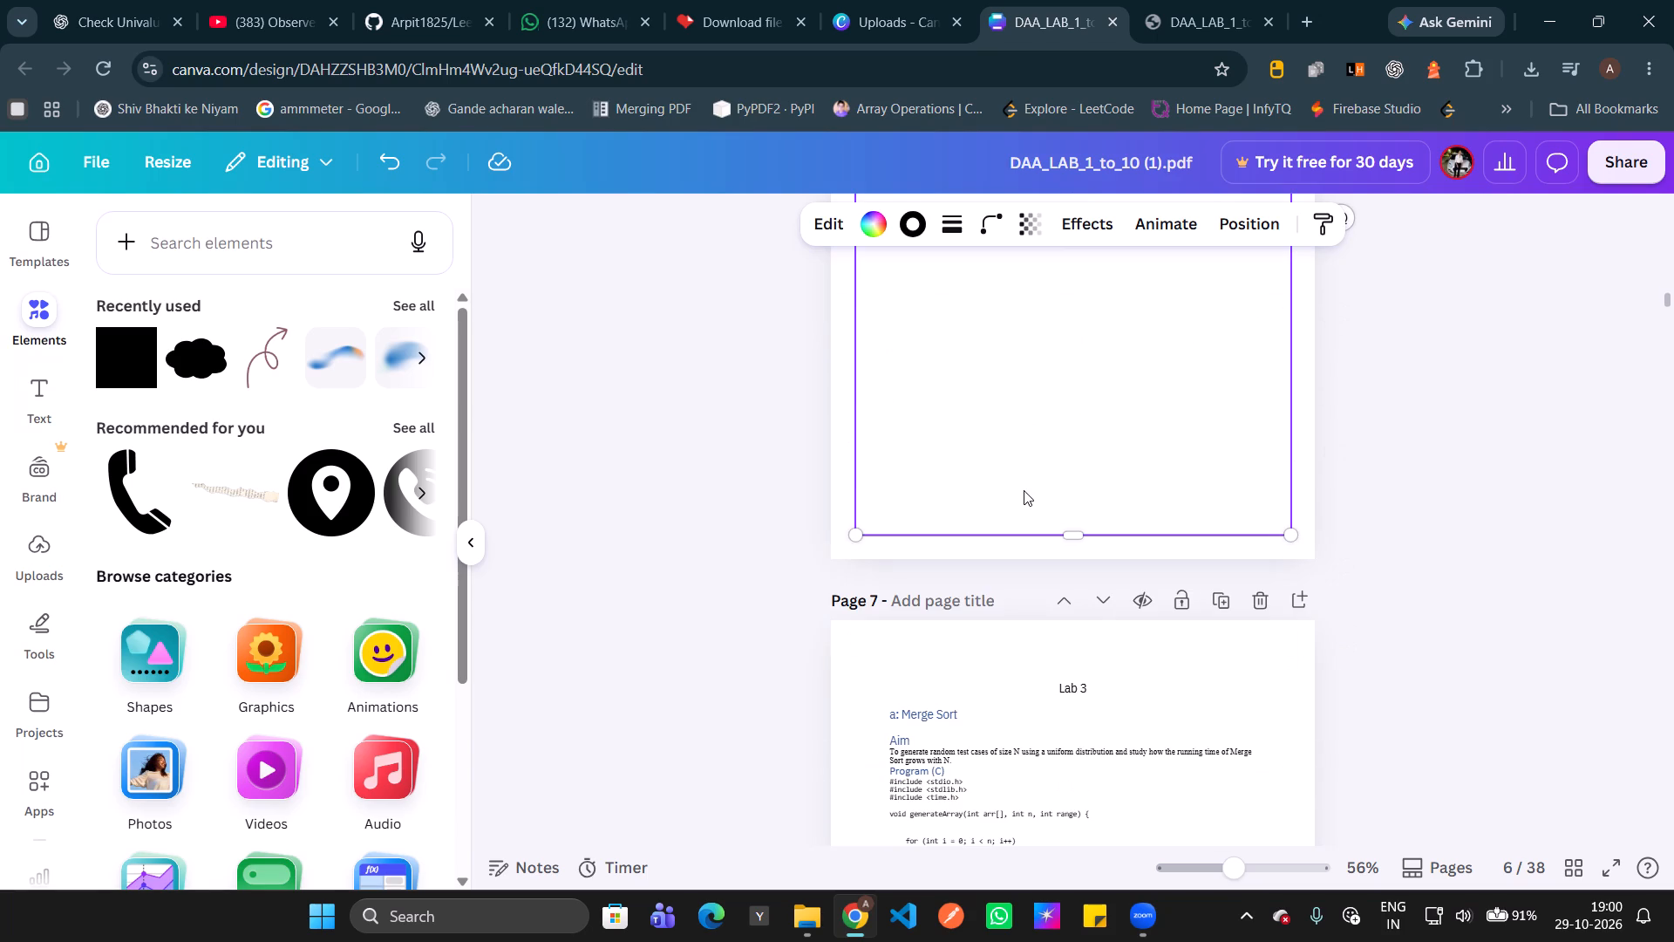
# Duplicate page 6's border rectangle and place the copy on page 7, enclosing the Lab 3 heading and the Merge Sort program.
pyautogui.scroll(6, 1024, 490)
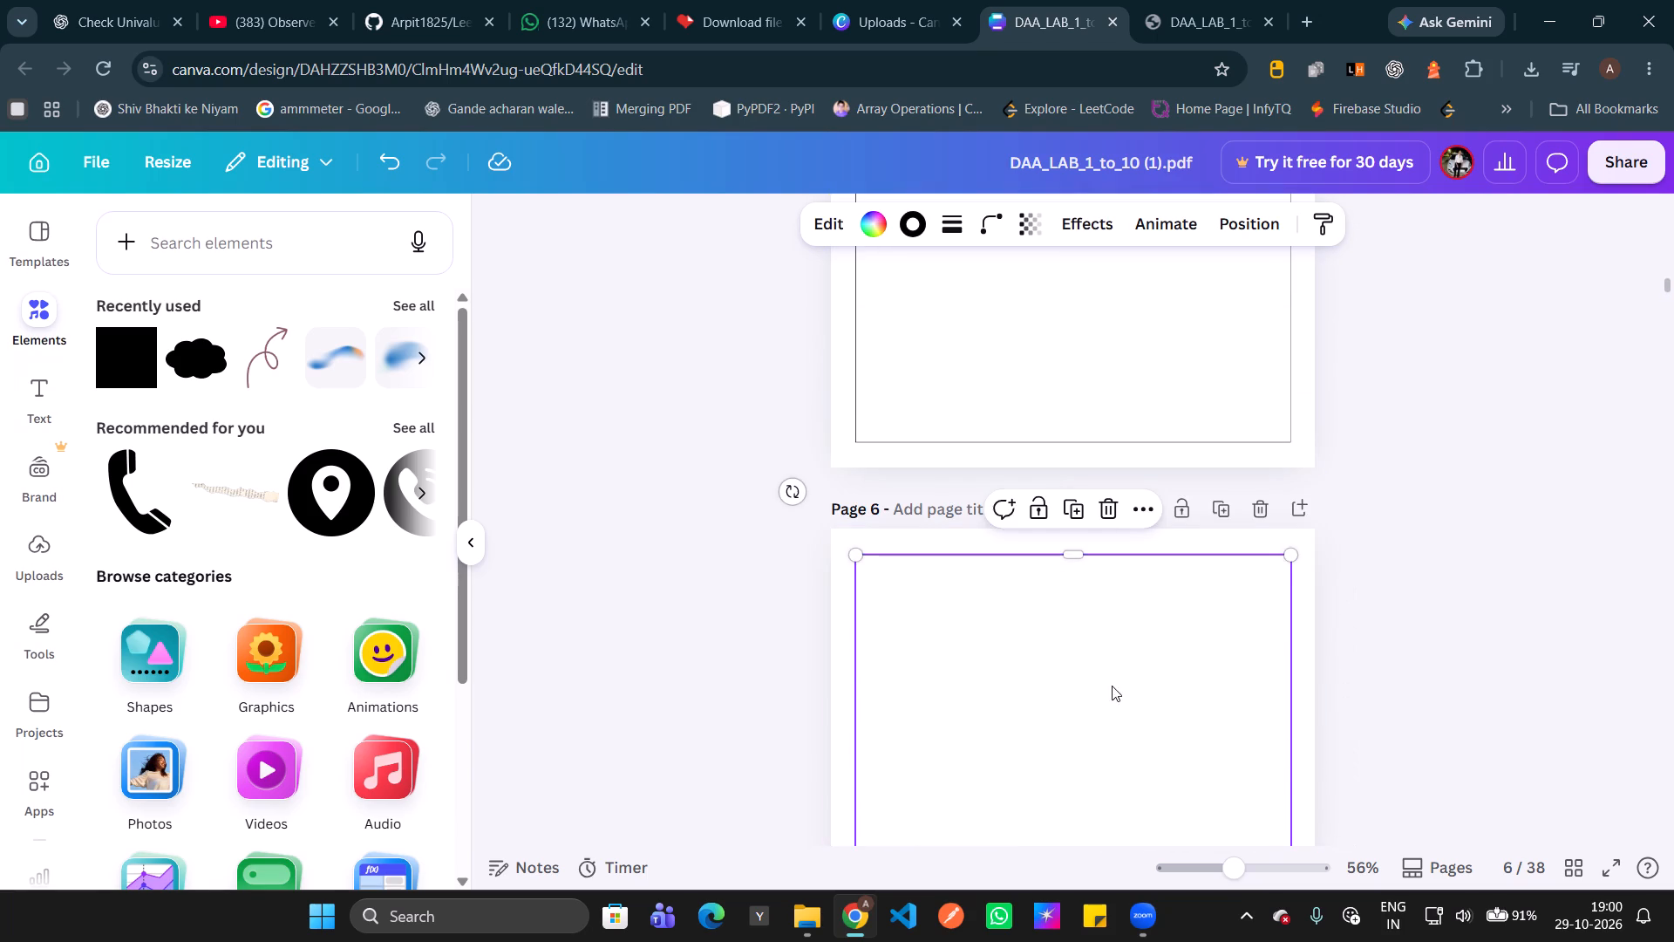
pyautogui.click(1079, 519)
pyautogui.moveTo(1095, 659); pyautogui.dragTo(1090, 429)
pyautogui.scroll(-3, 1095, 659)
pyautogui.scroll(2, 1095, 659)
pyautogui.scroll(-8, 1095, 659)
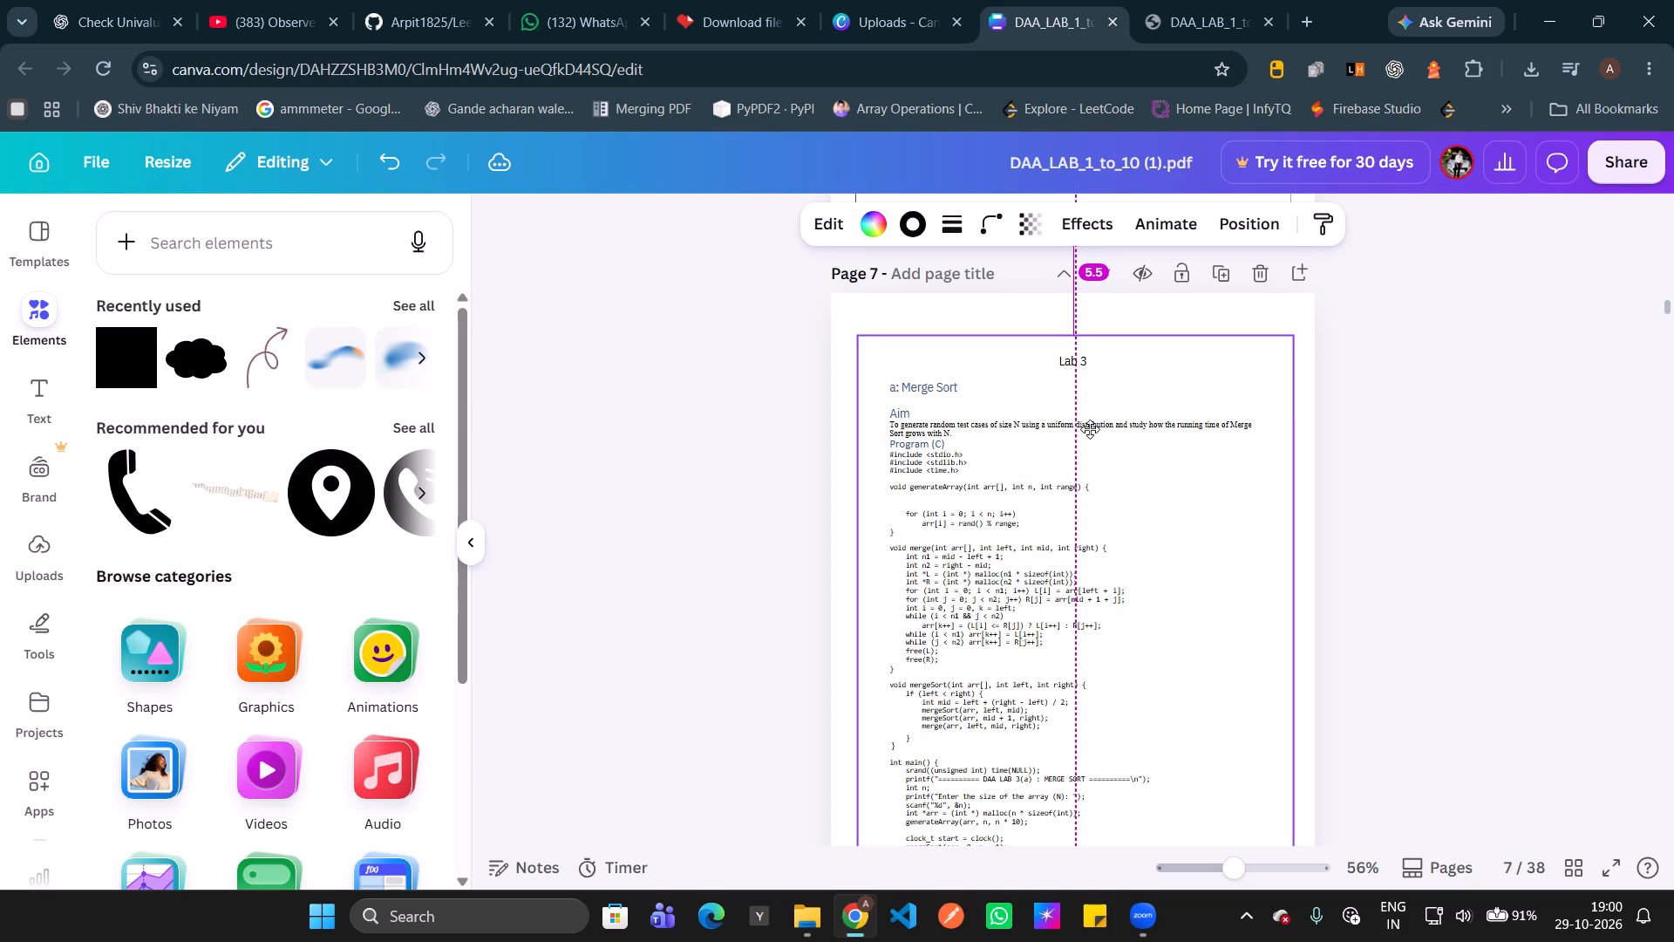
pyautogui.moveTo(1090, 429); pyautogui.dragTo(1088, 423)
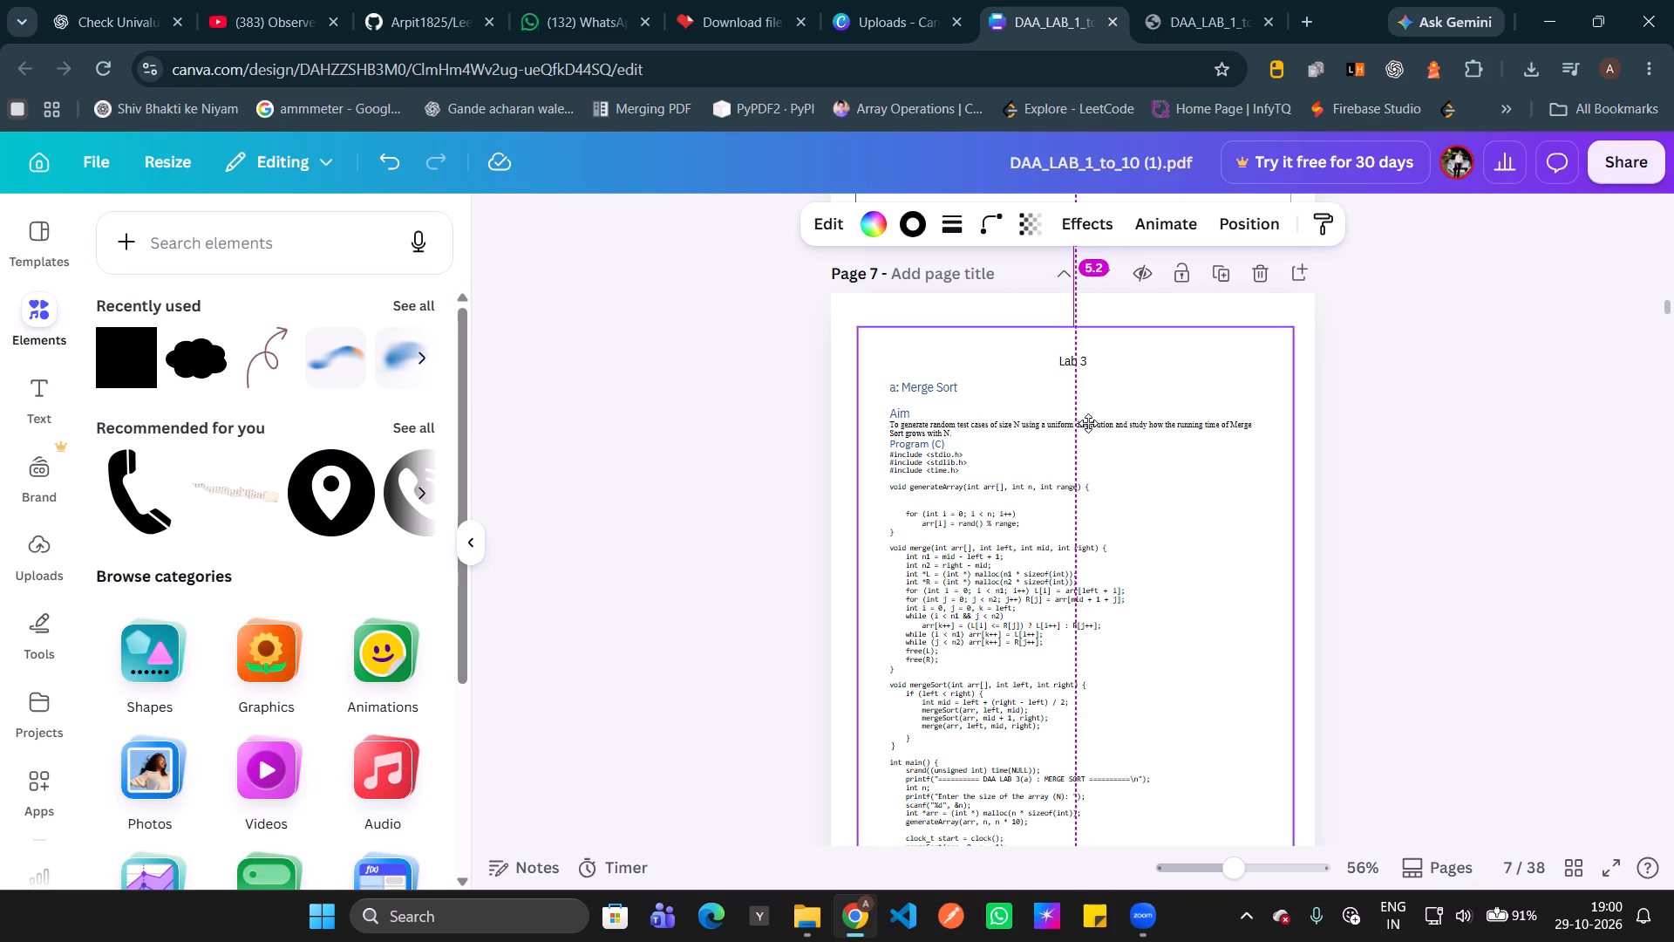
pyautogui.moveTo(1088, 423); pyautogui.dragTo(1087, 424)
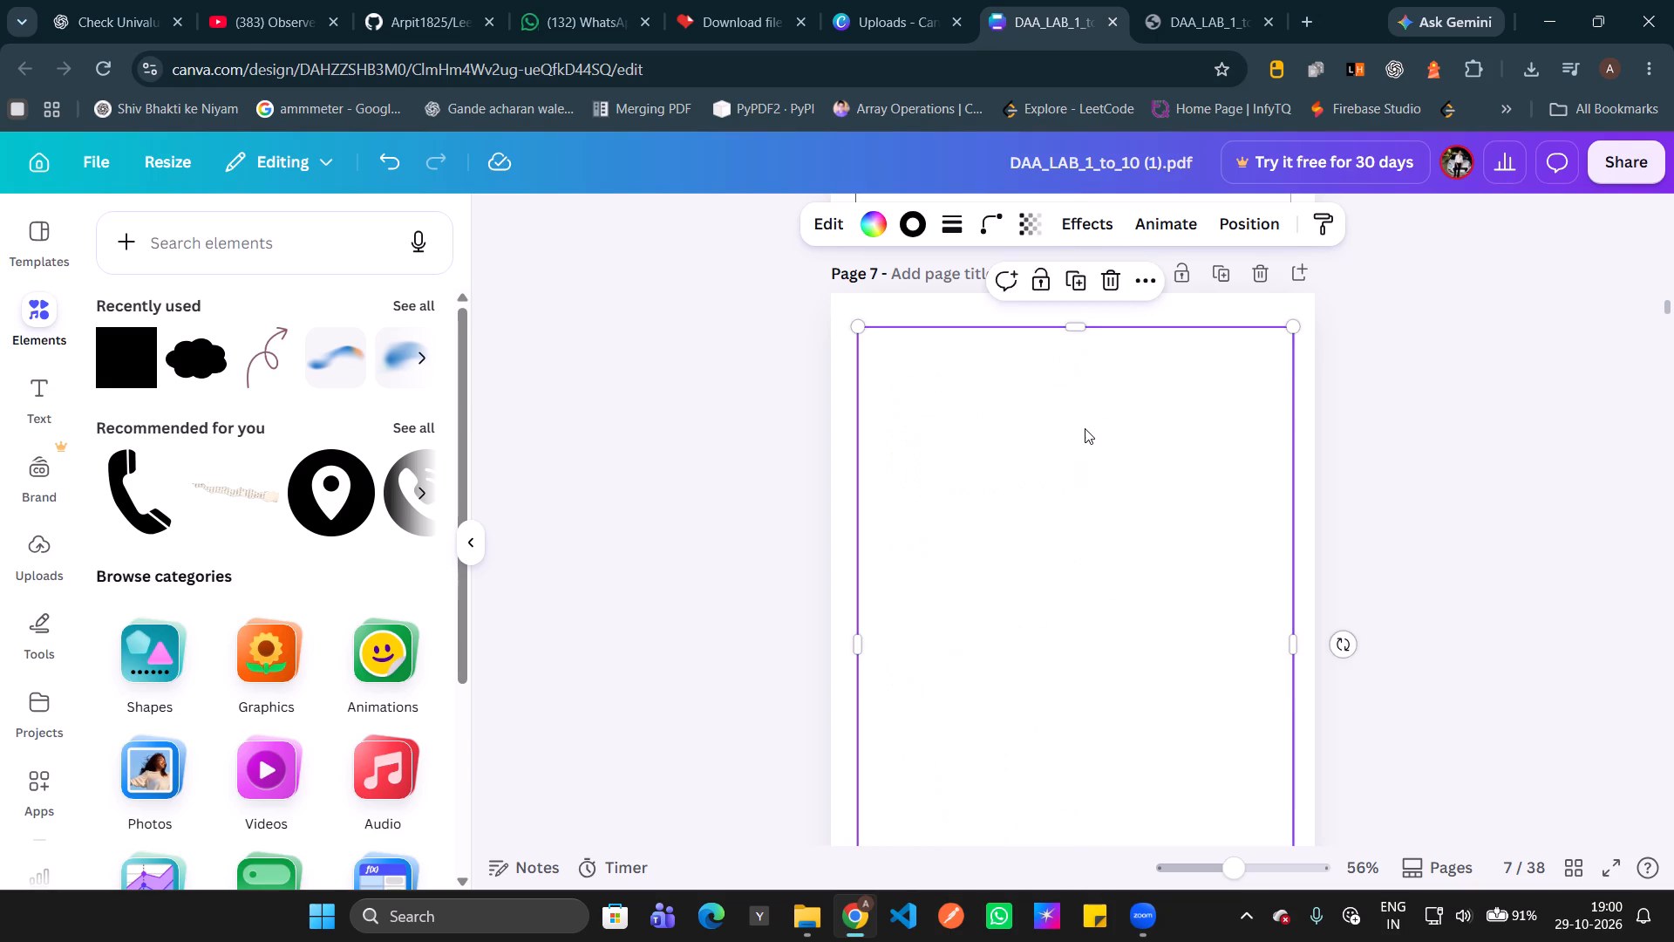
# Send the border rectangle on page 5 to the back, behind the Selection Sort text and code, and deselect it.
pyautogui.scroll(15, 1080, 433)
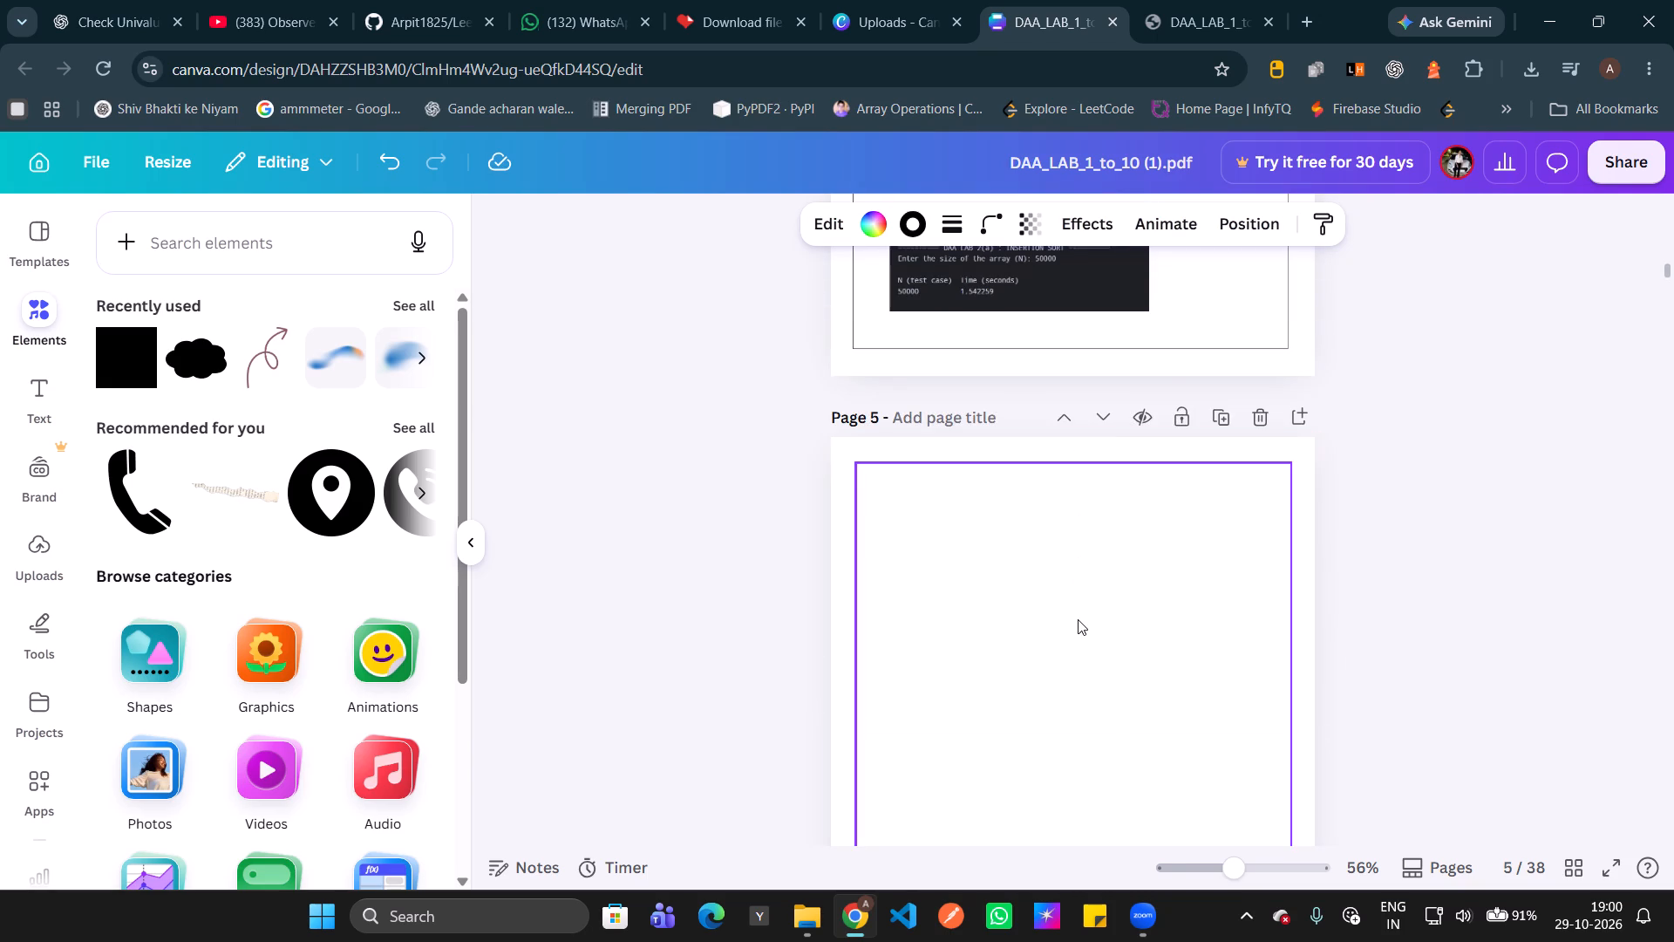
pyautogui.rightClick(1078, 619)
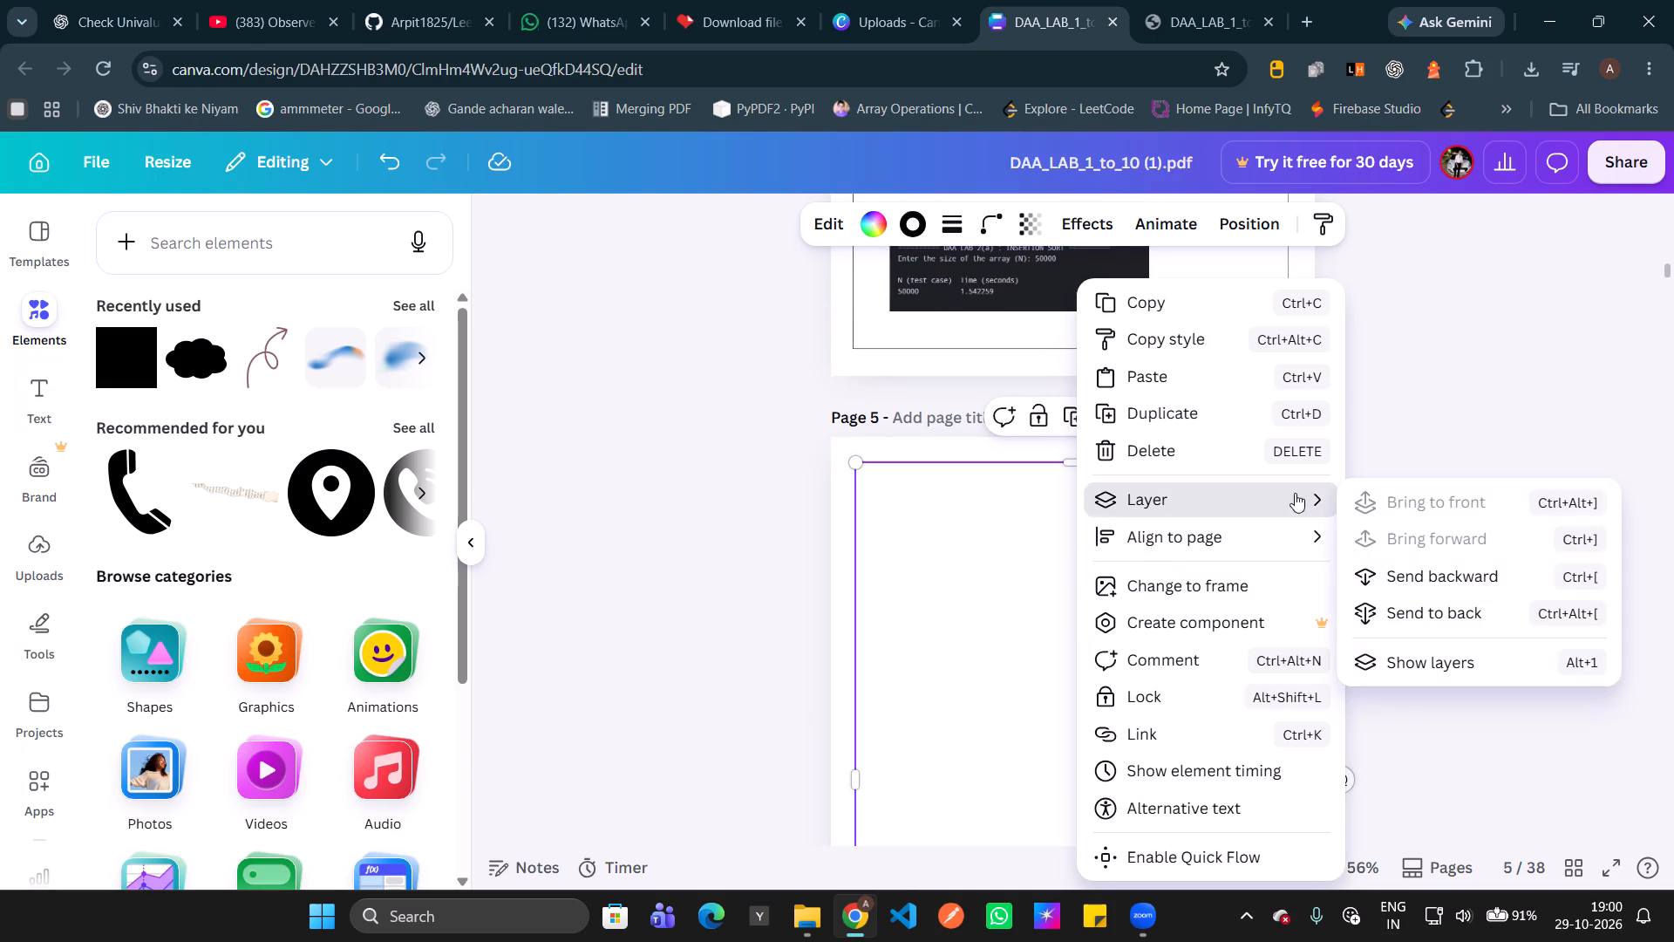
pyautogui.click(1376, 601)
pyautogui.scroll(-5, 994, 595)
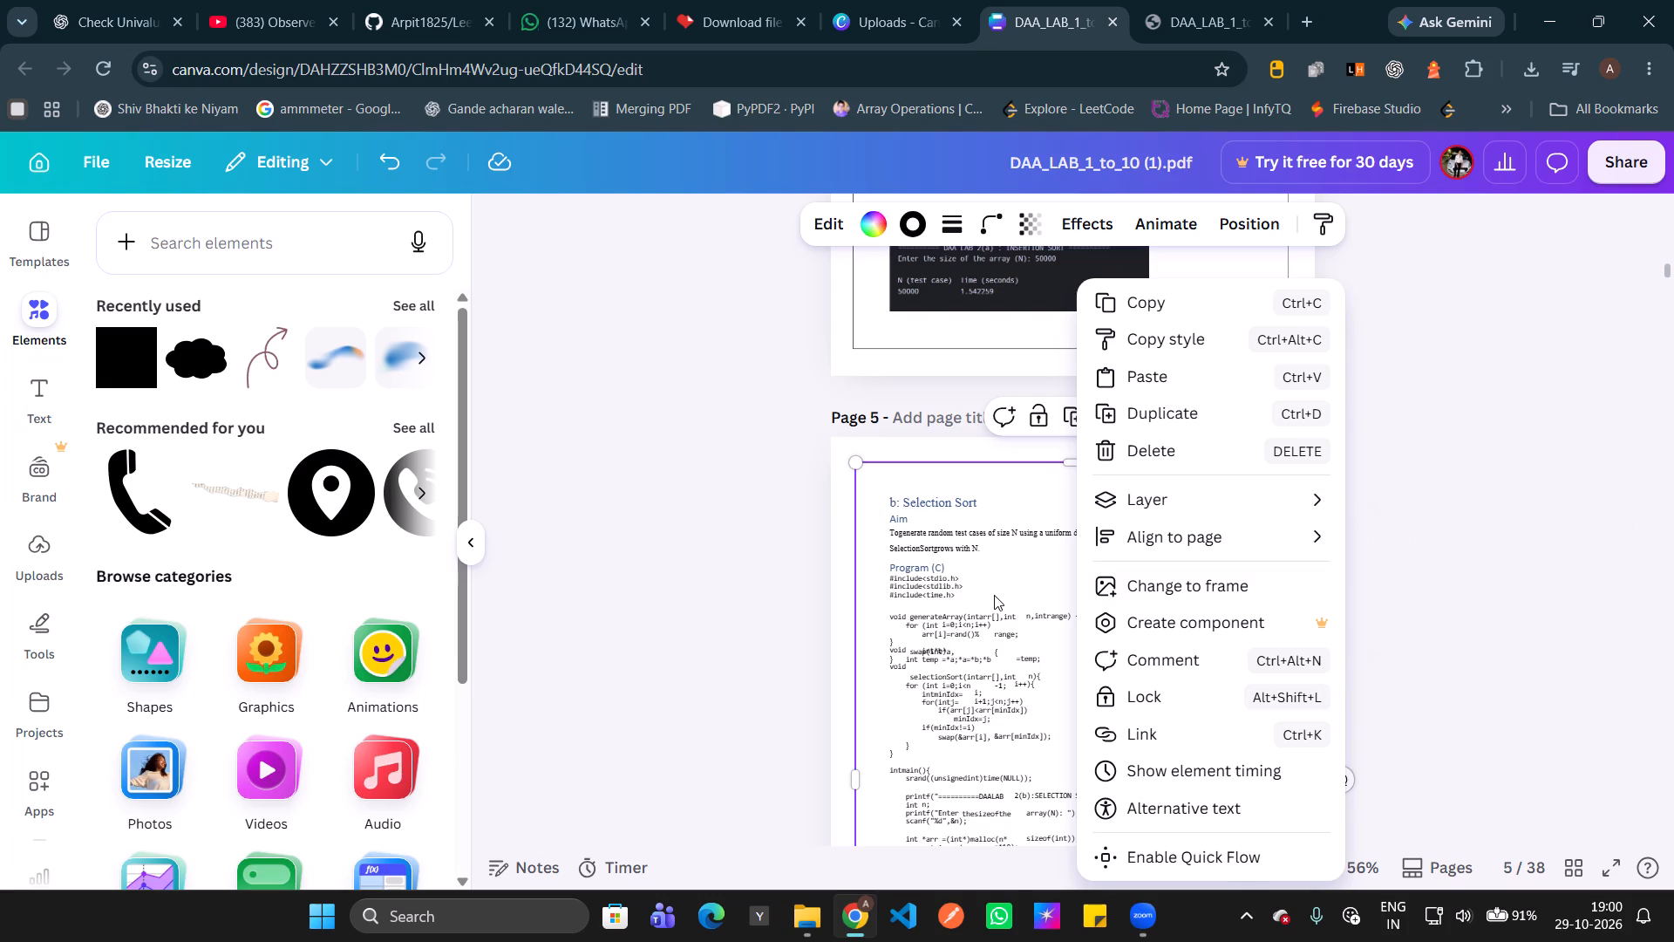
pyautogui.scroll(-1, 992, 591)
pyautogui.click(575, 641)
pyautogui.scroll(-6, 599, 625)
pyautogui.click(671, 619)
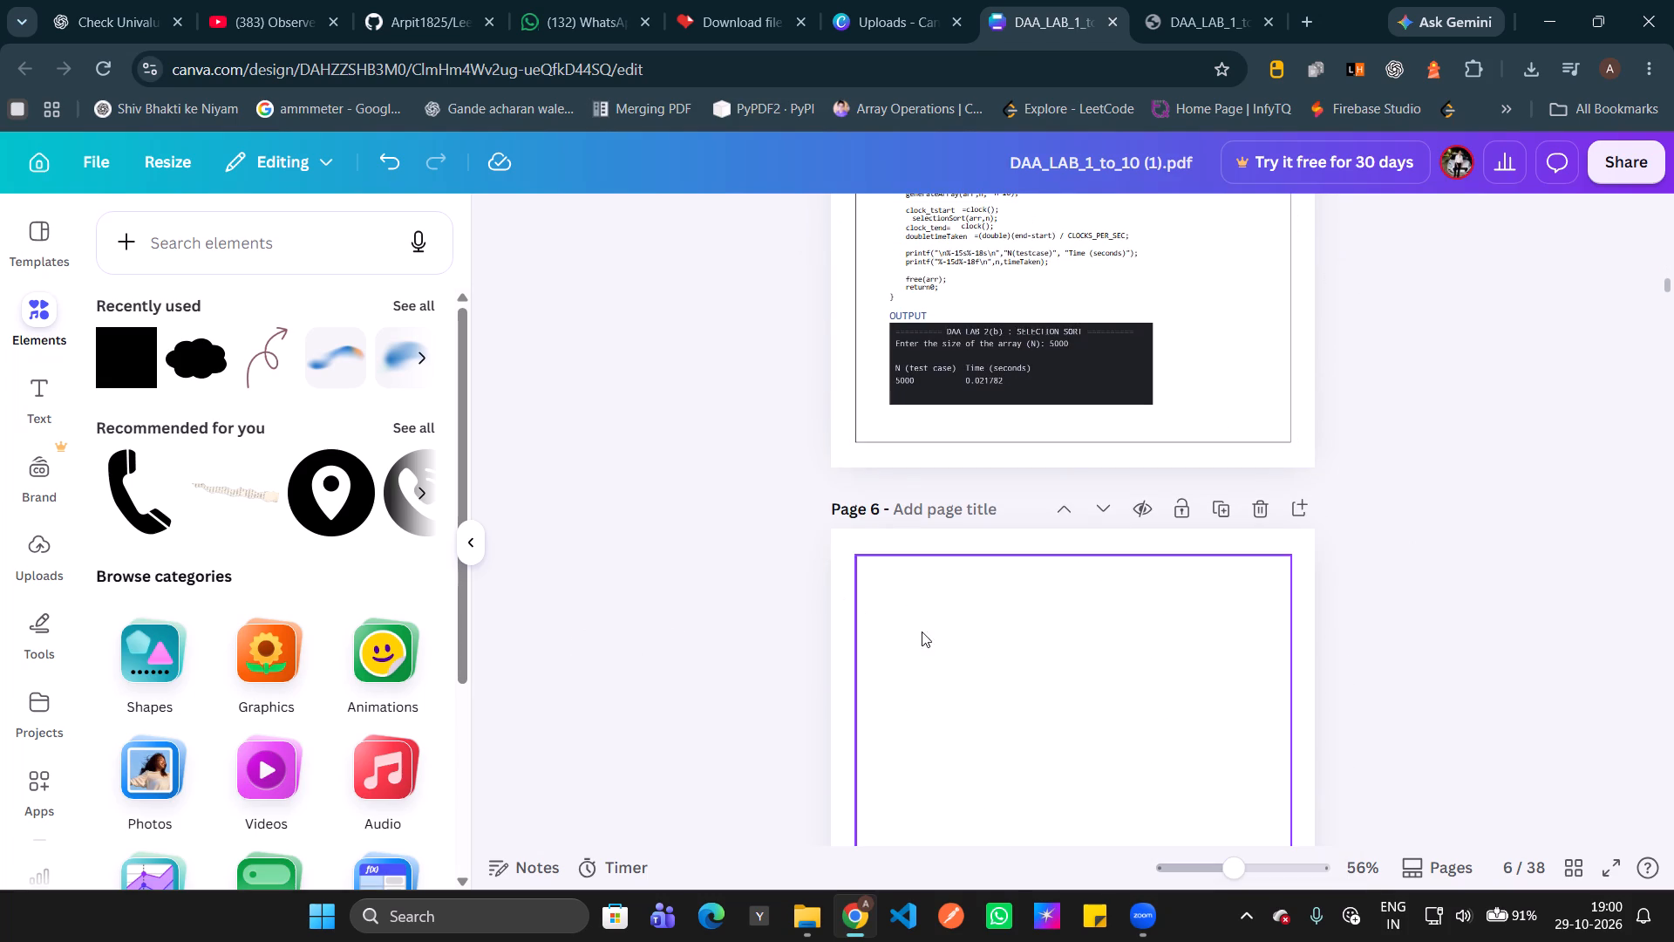
# Send the border rectangle on page 6 to the back, behind the Bubble Sort text and code, and deselect it.
pyautogui.click(977, 644)
pyautogui.click(1139, 515)
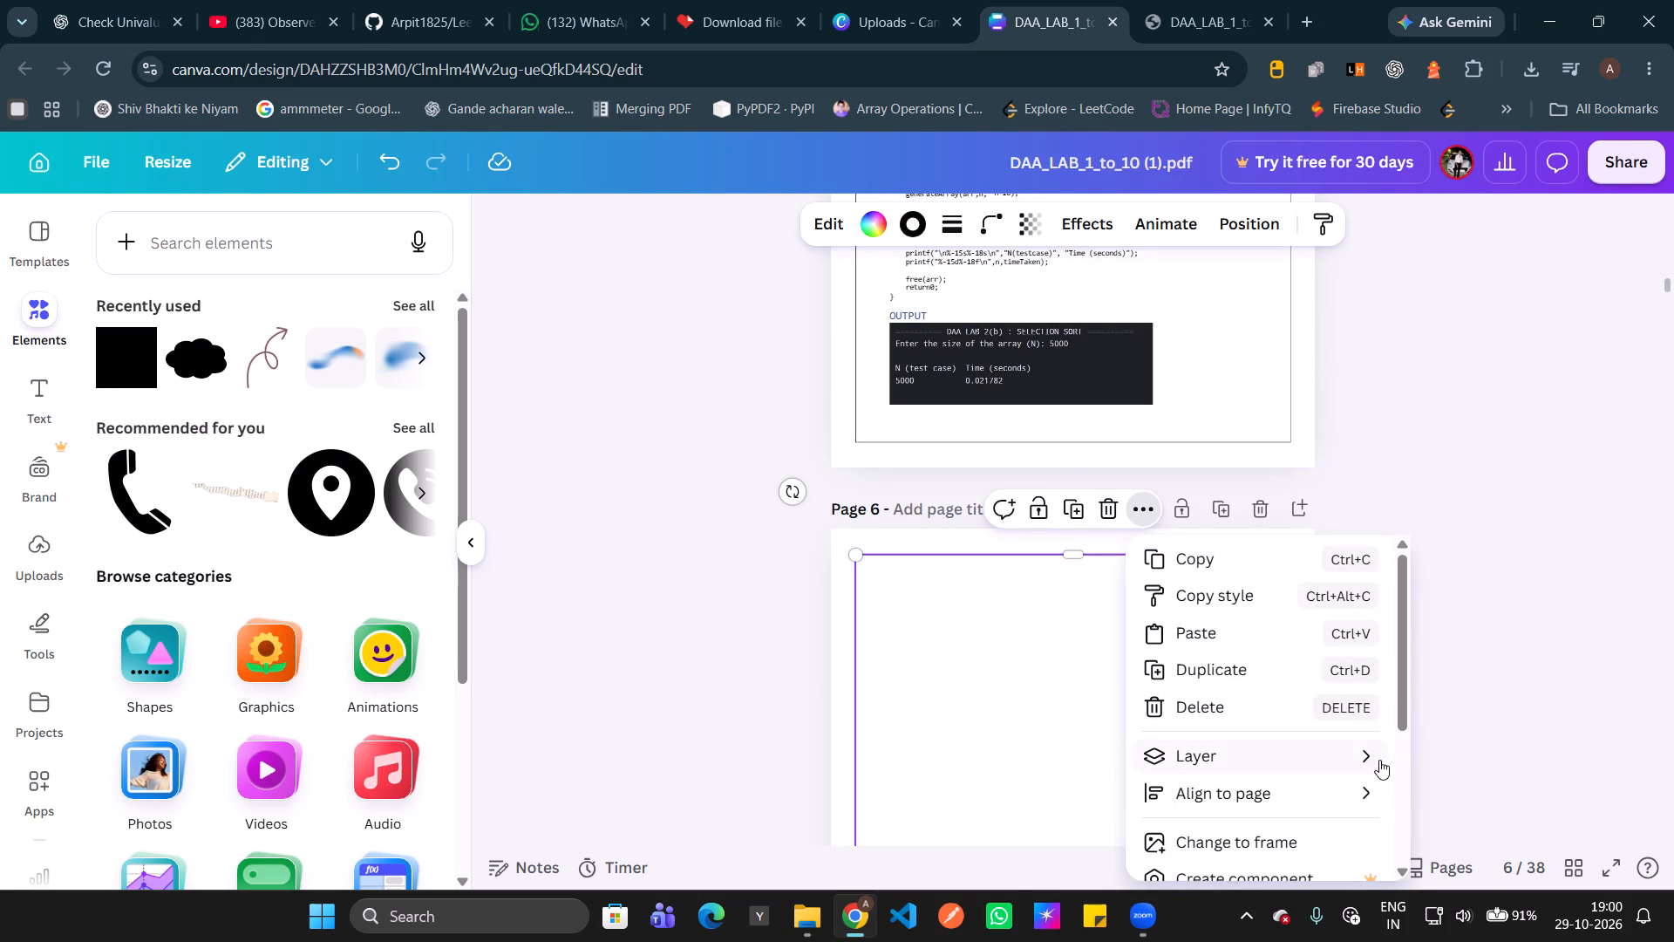
pyautogui.click(1051, 802)
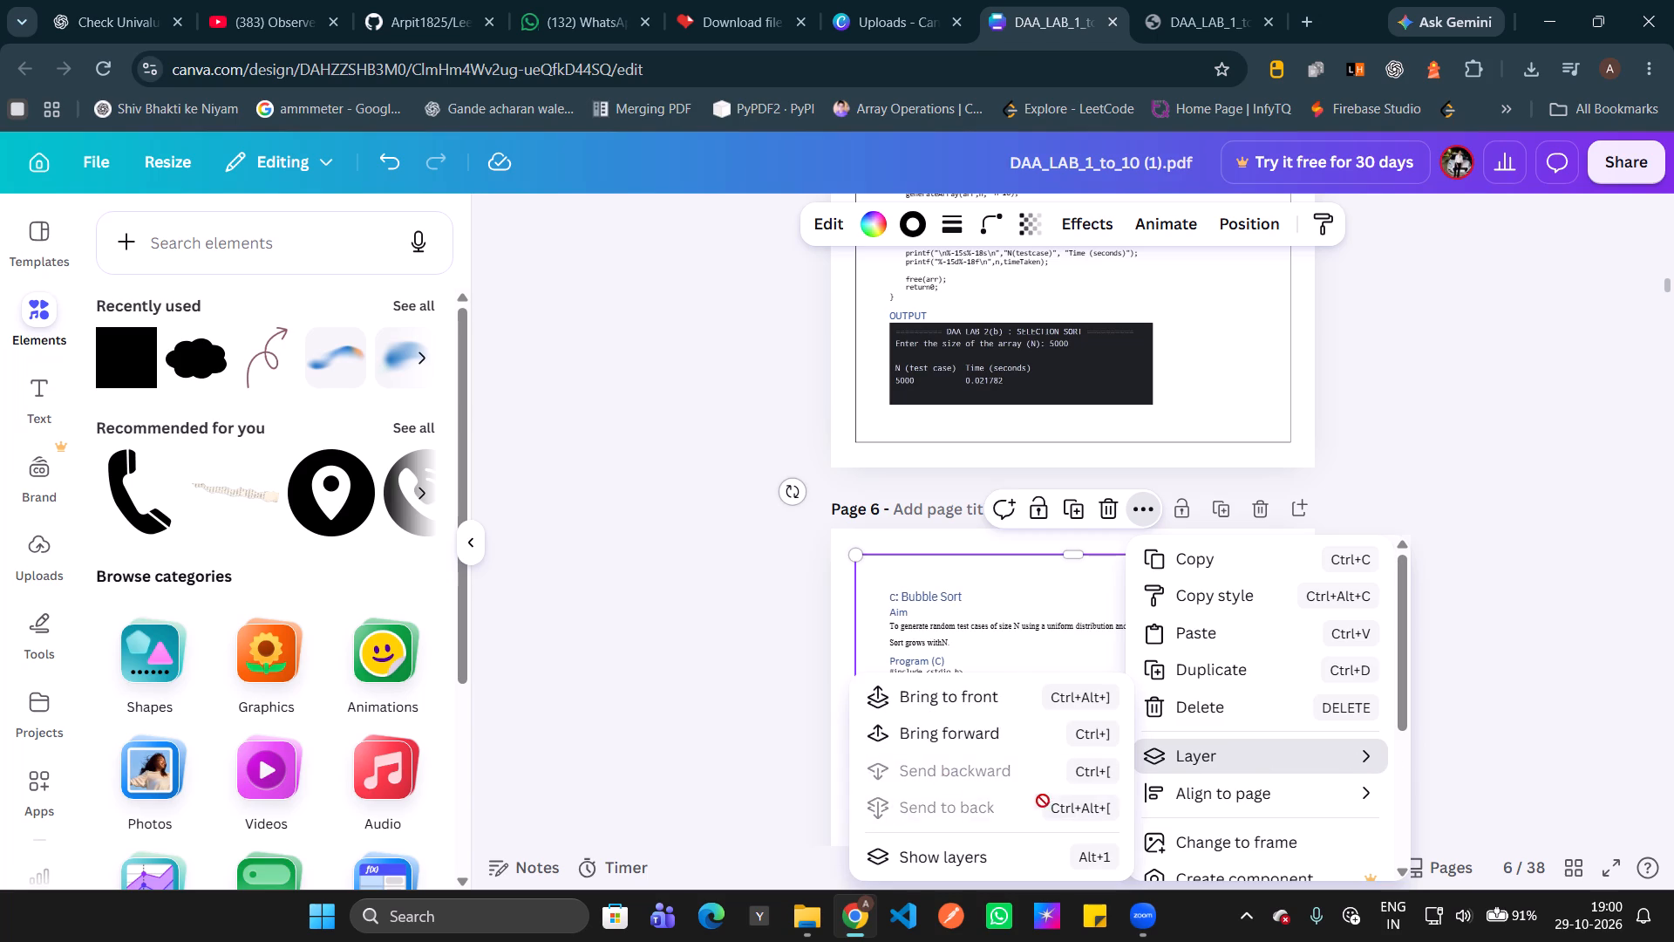
pyautogui.click(668, 755)
pyautogui.scroll(-1, 681, 724)
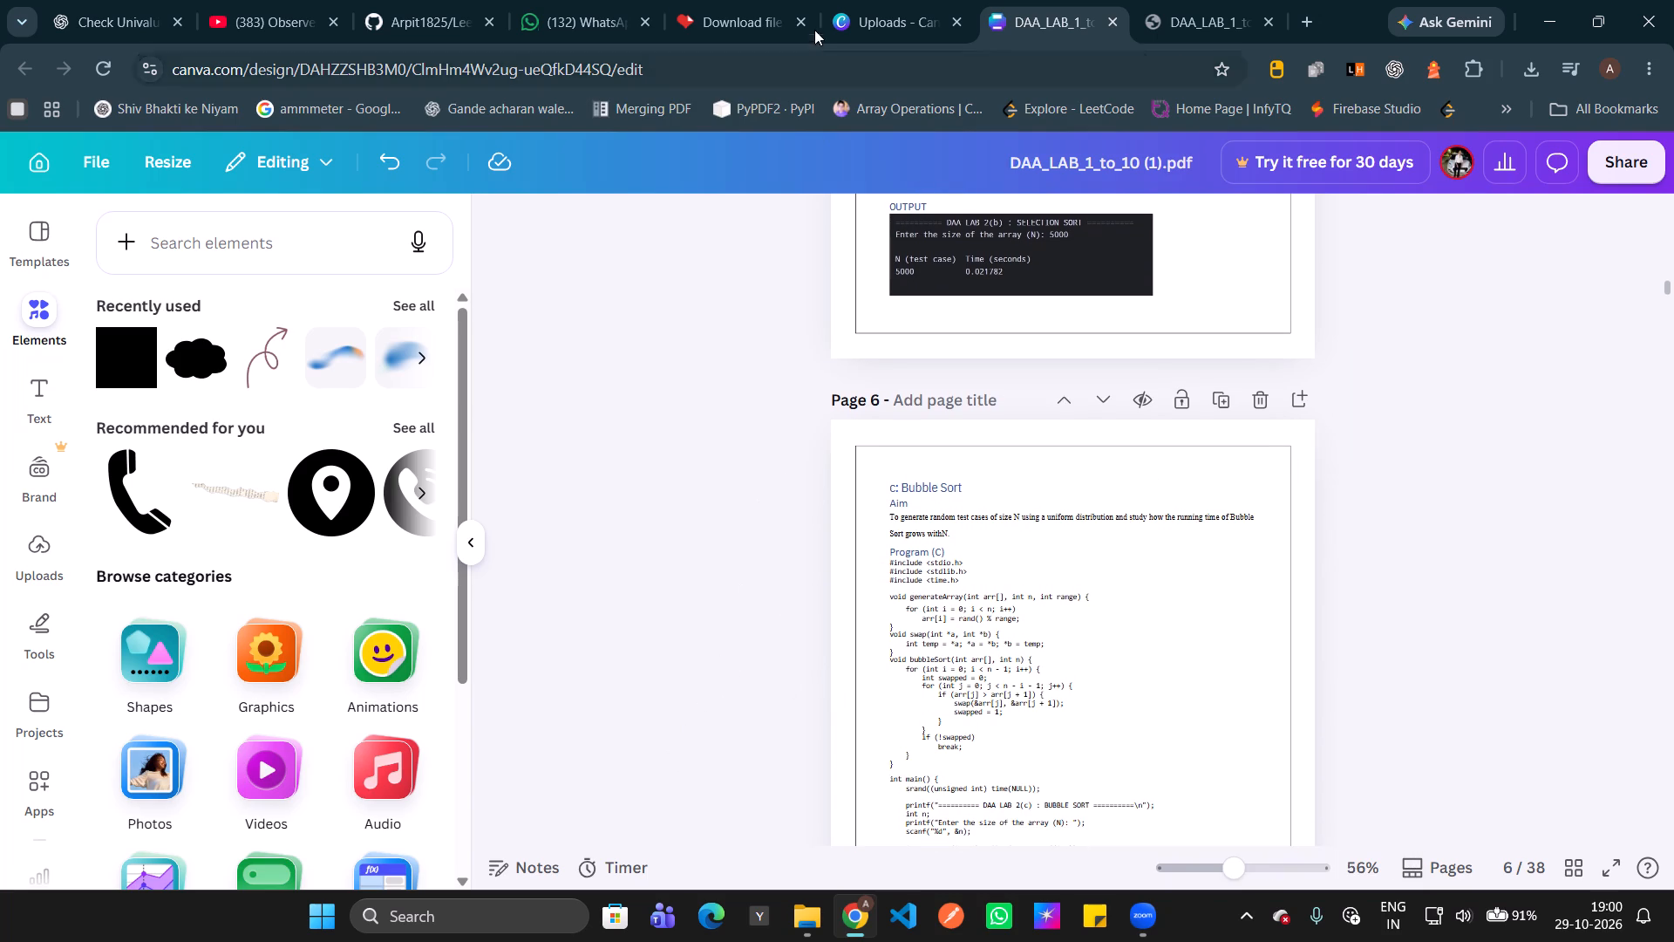
# Open a design from the Canva Uploads page in a new browser tab, and return to the DAA_LAB_1_to_10 (1).pdf design.
pyautogui.click(834, 0)
pyautogui.click(549, 542)
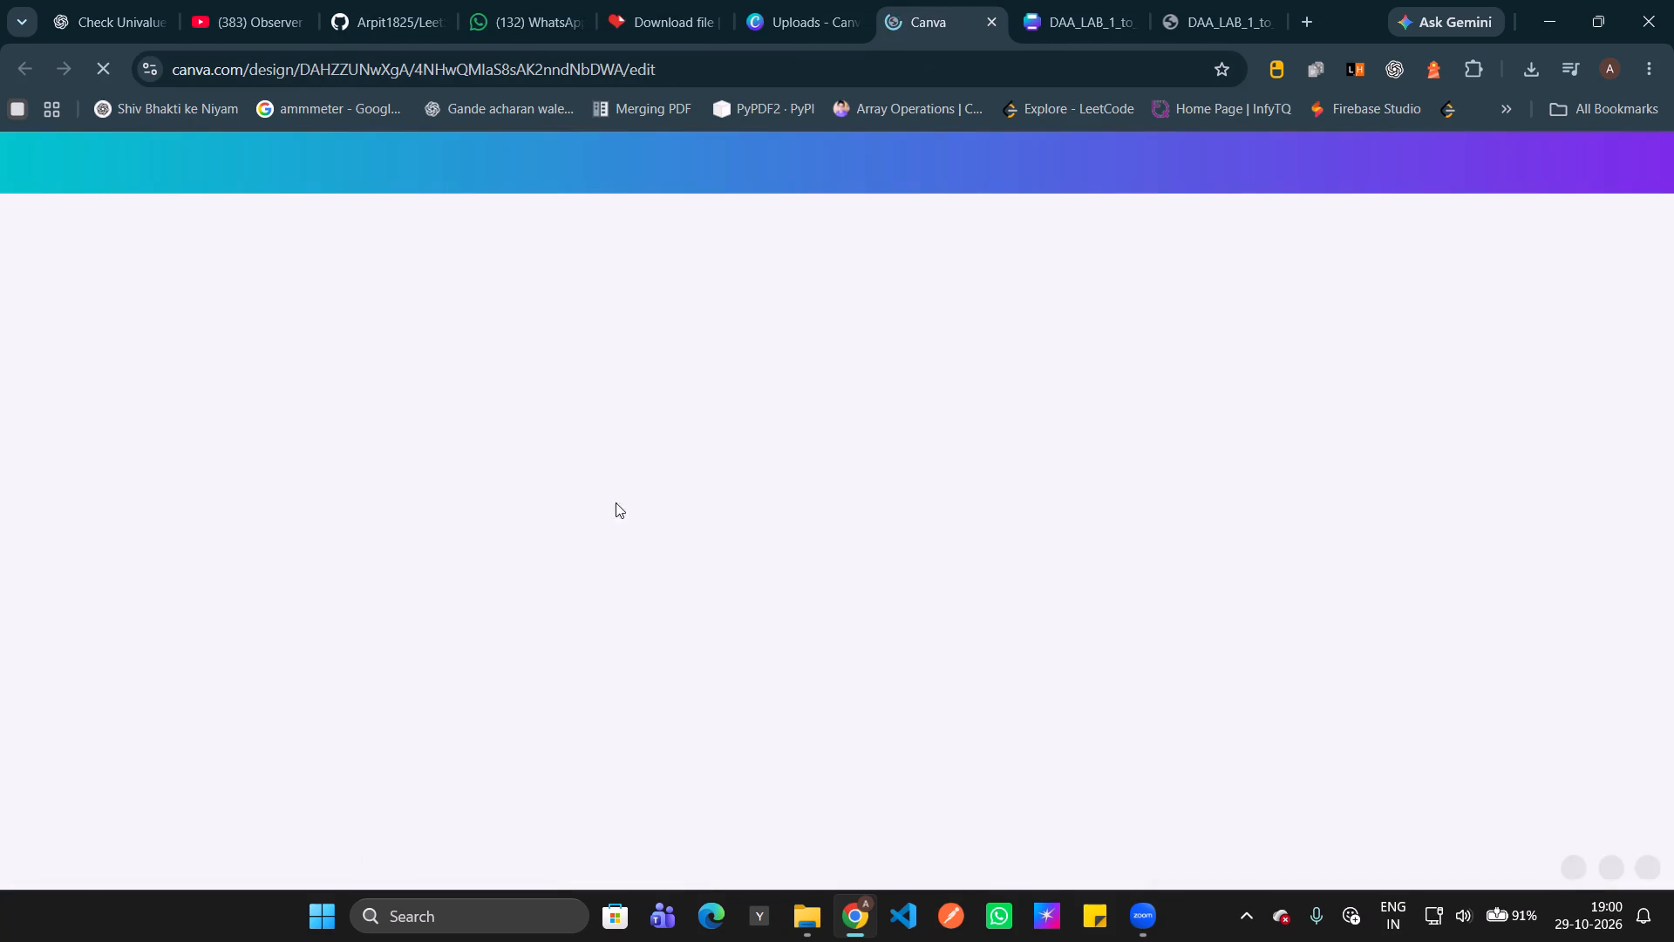
pyautogui.click(1058, 0)
# Send the border rectangle on page 7 to the back, behind the Lab 3 heading and Merge Sort code, and deselect it.
pyautogui.scroll(-2, 1008, 510)
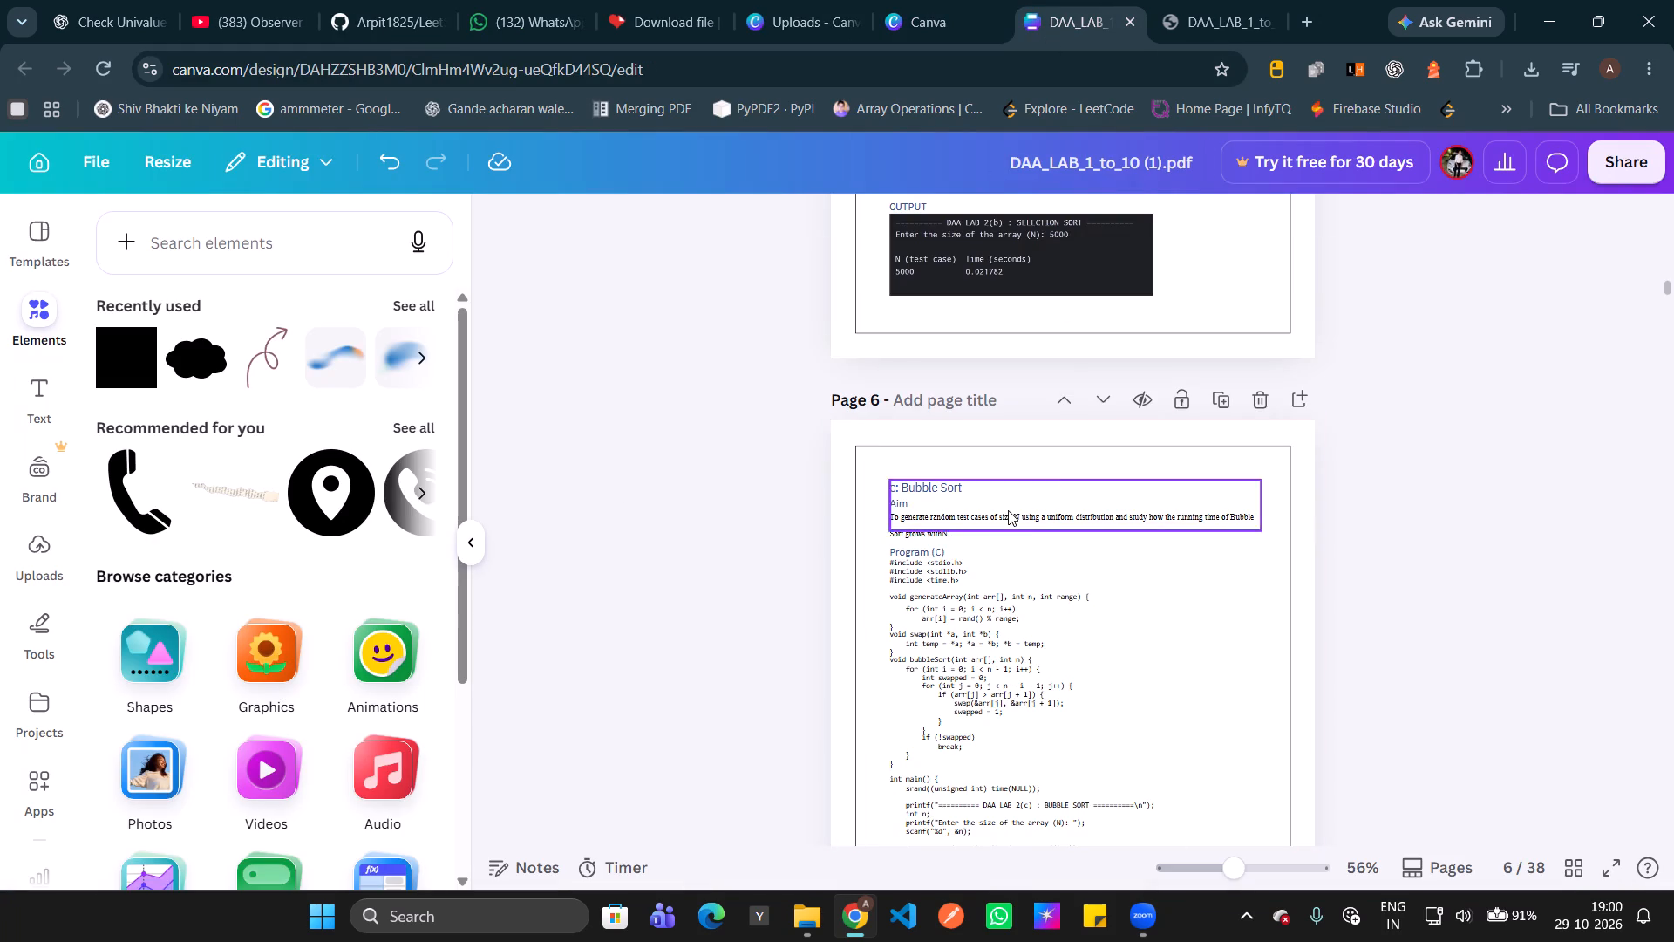
pyautogui.scroll(-4, 1008, 510)
pyautogui.rightClick(1004, 493)
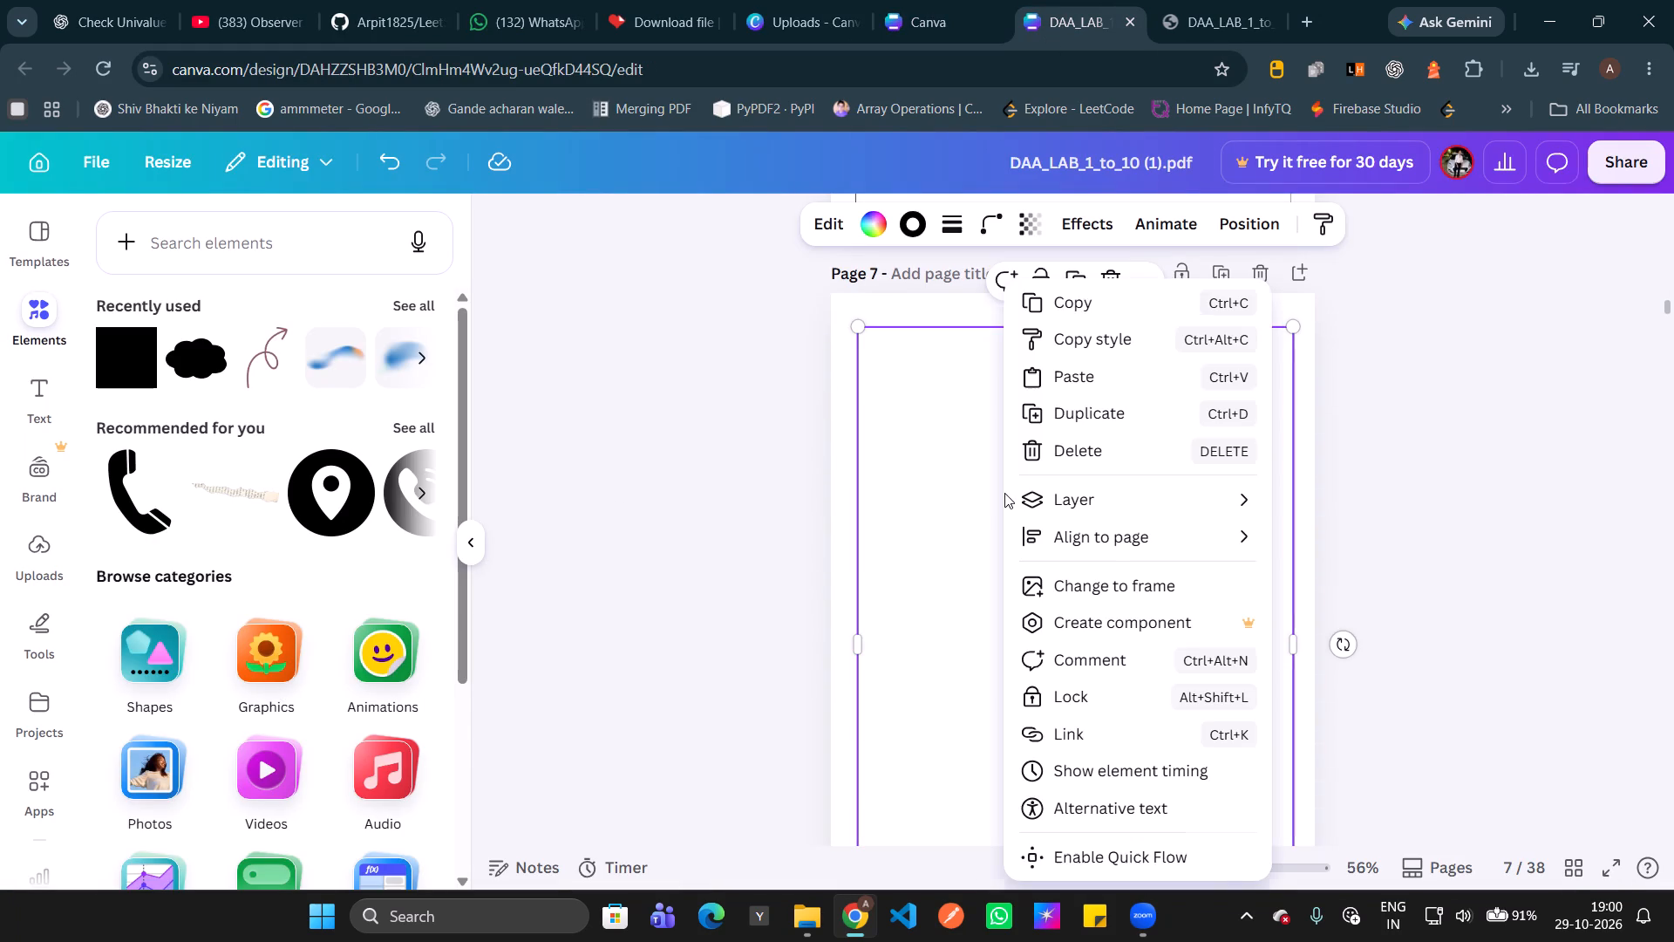
pyautogui.click(990, 368)
pyautogui.click(1138, 287)
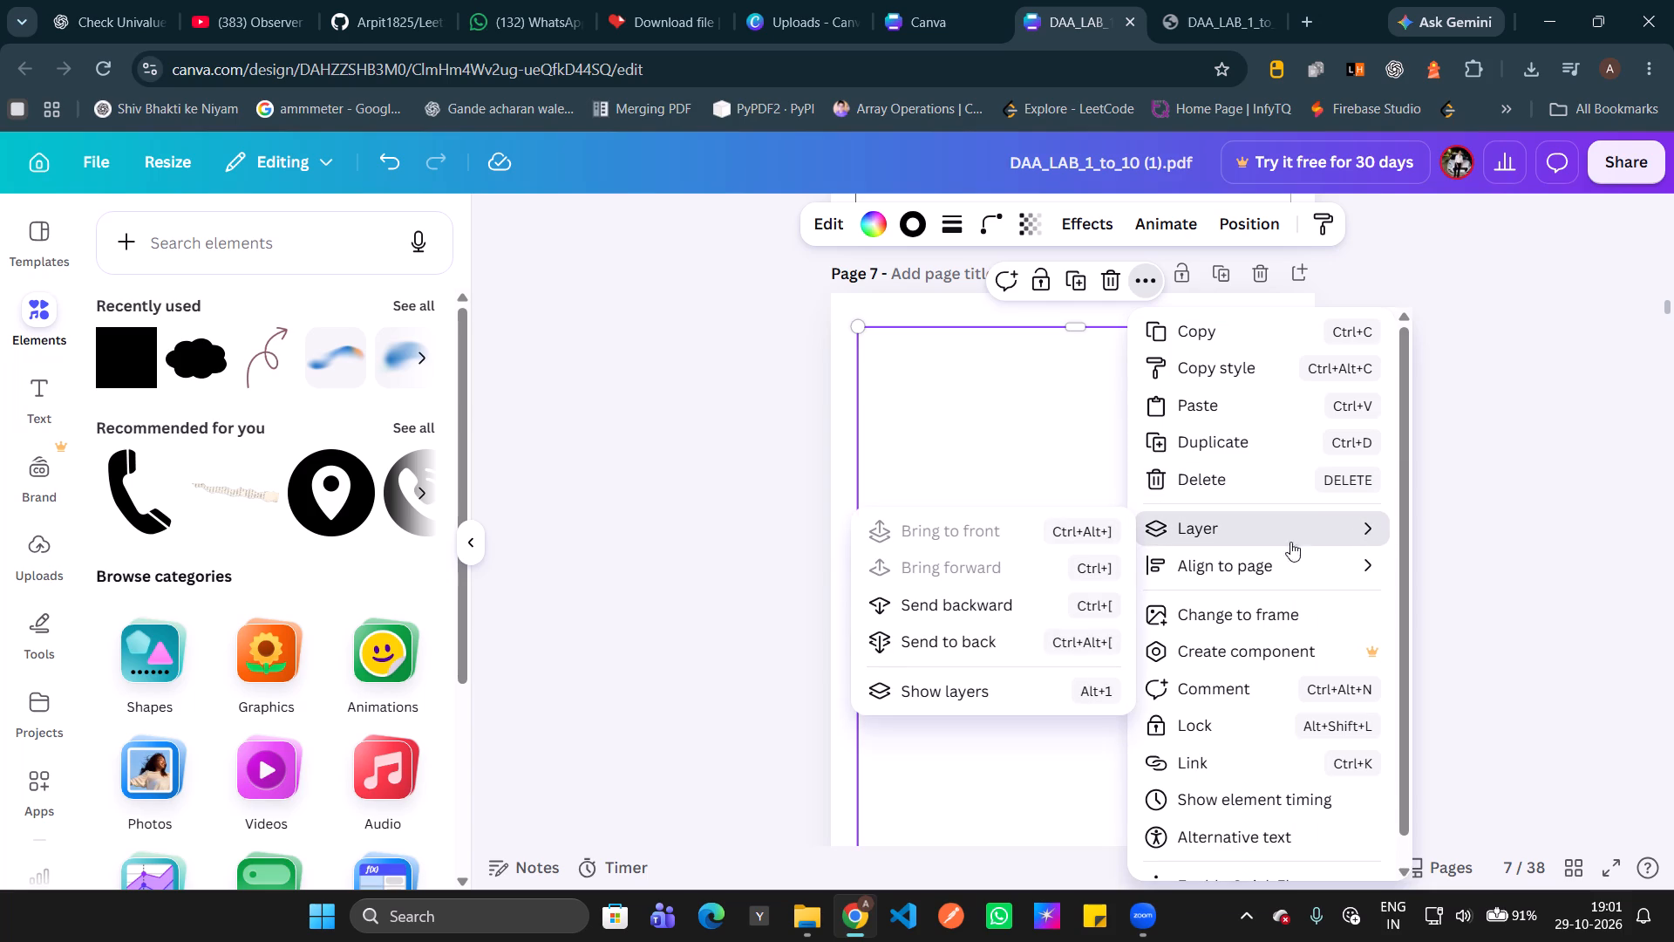
pyautogui.click(1058, 631)
pyautogui.click(714, 588)
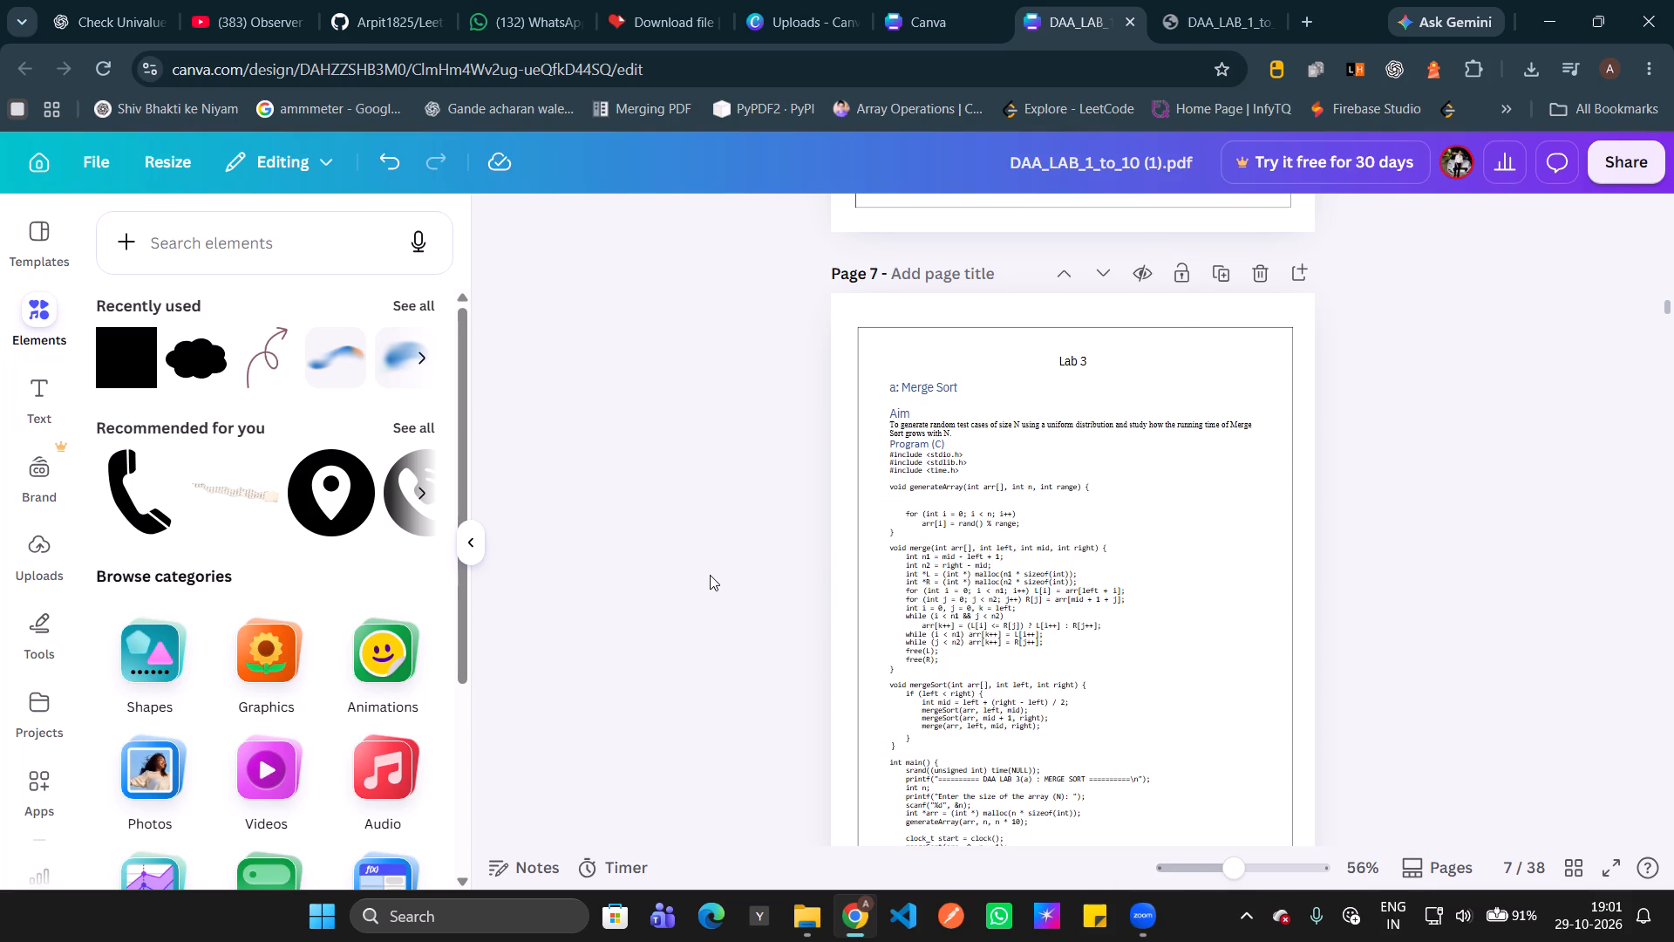
# Duplicate page 7's border rectangle and place the copy on page 8, centred just inside the page edges around the Merge Sort output.
pyautogui.scroll(-7, 720, 600)
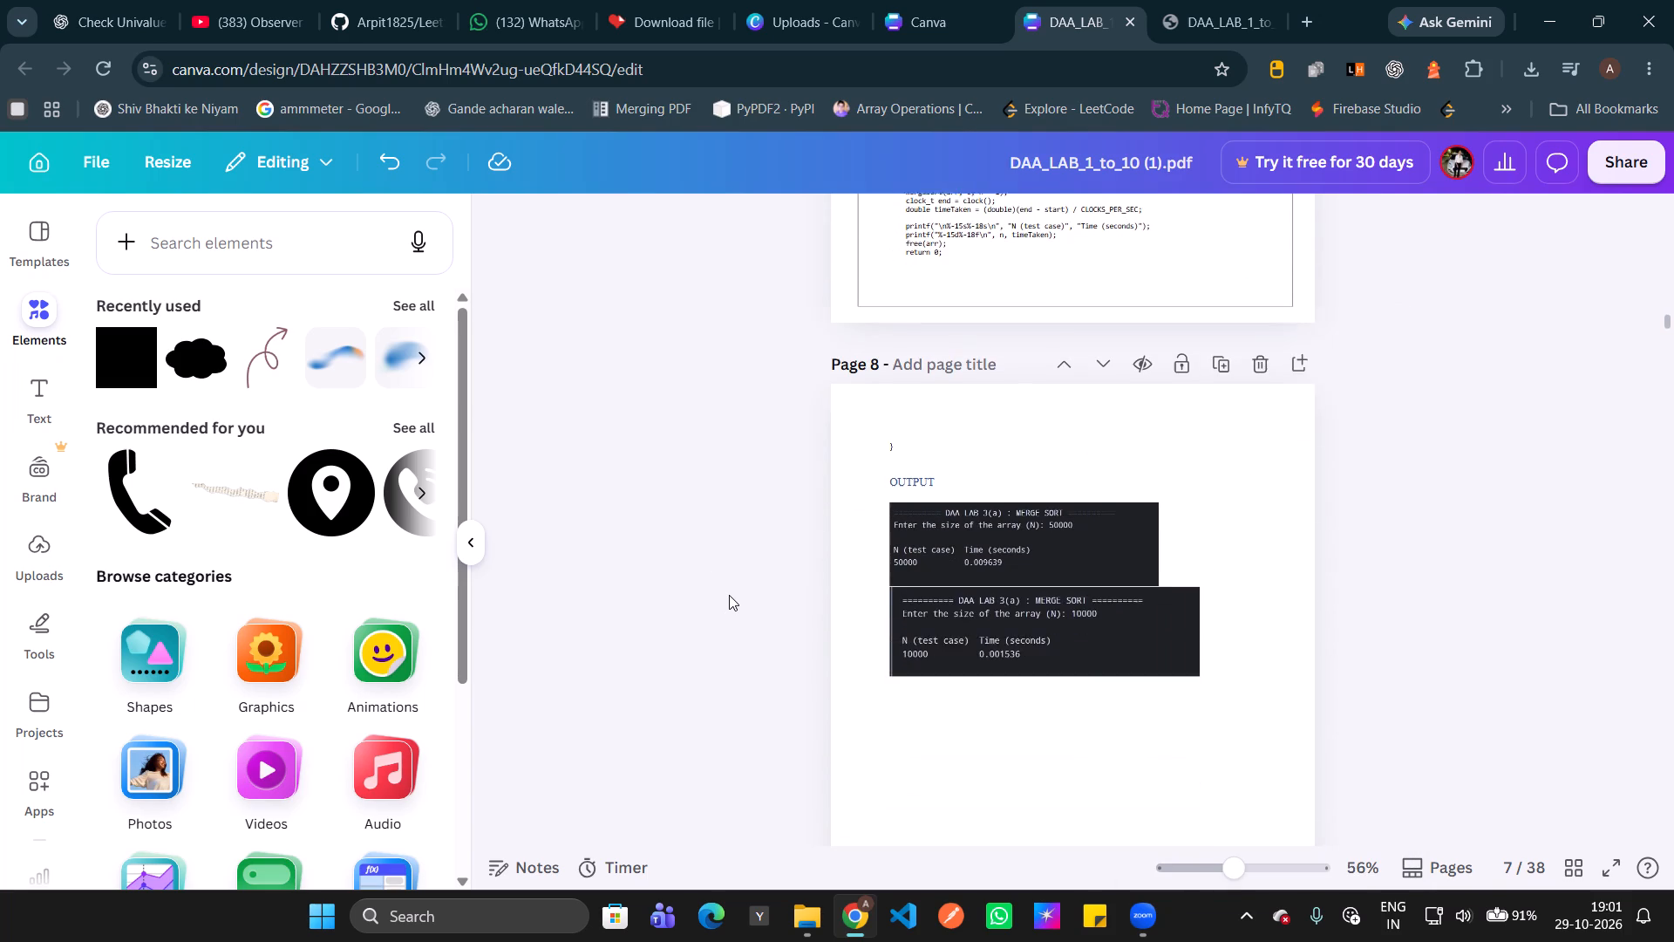
pyautogui.scroll(2, 918, 345)
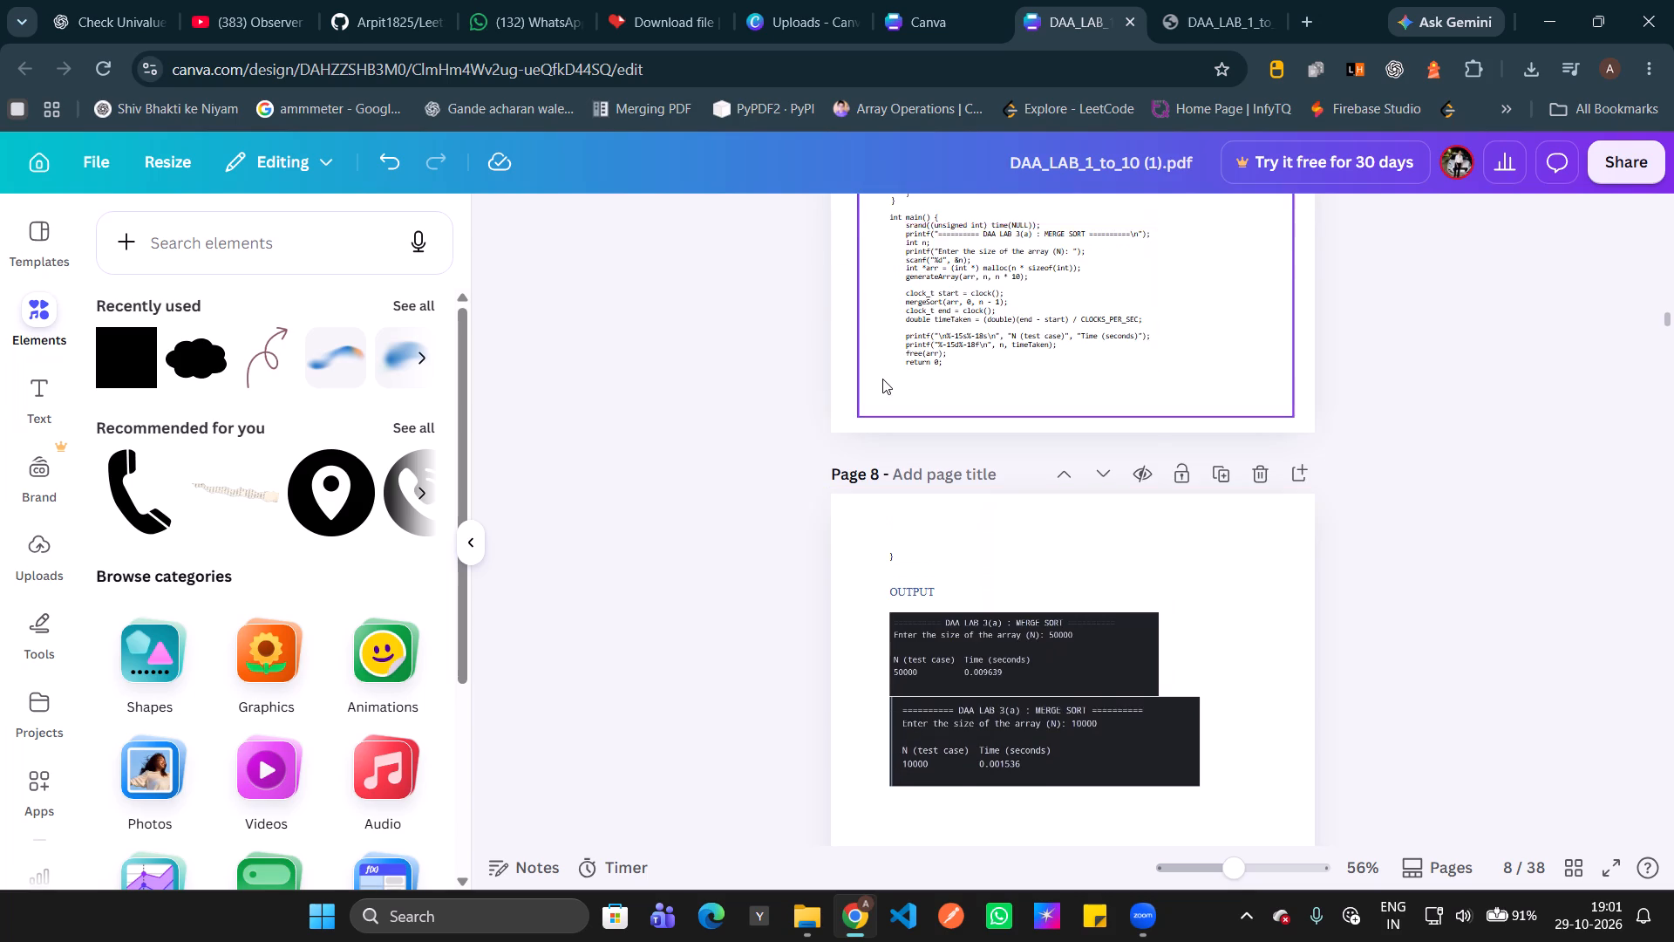
pyautogui.click(882, 379)
pyautogui.click(1078, 469)
pyautogui.moveTo(1045, 352); pyautogui.dragTo(1035, 369)
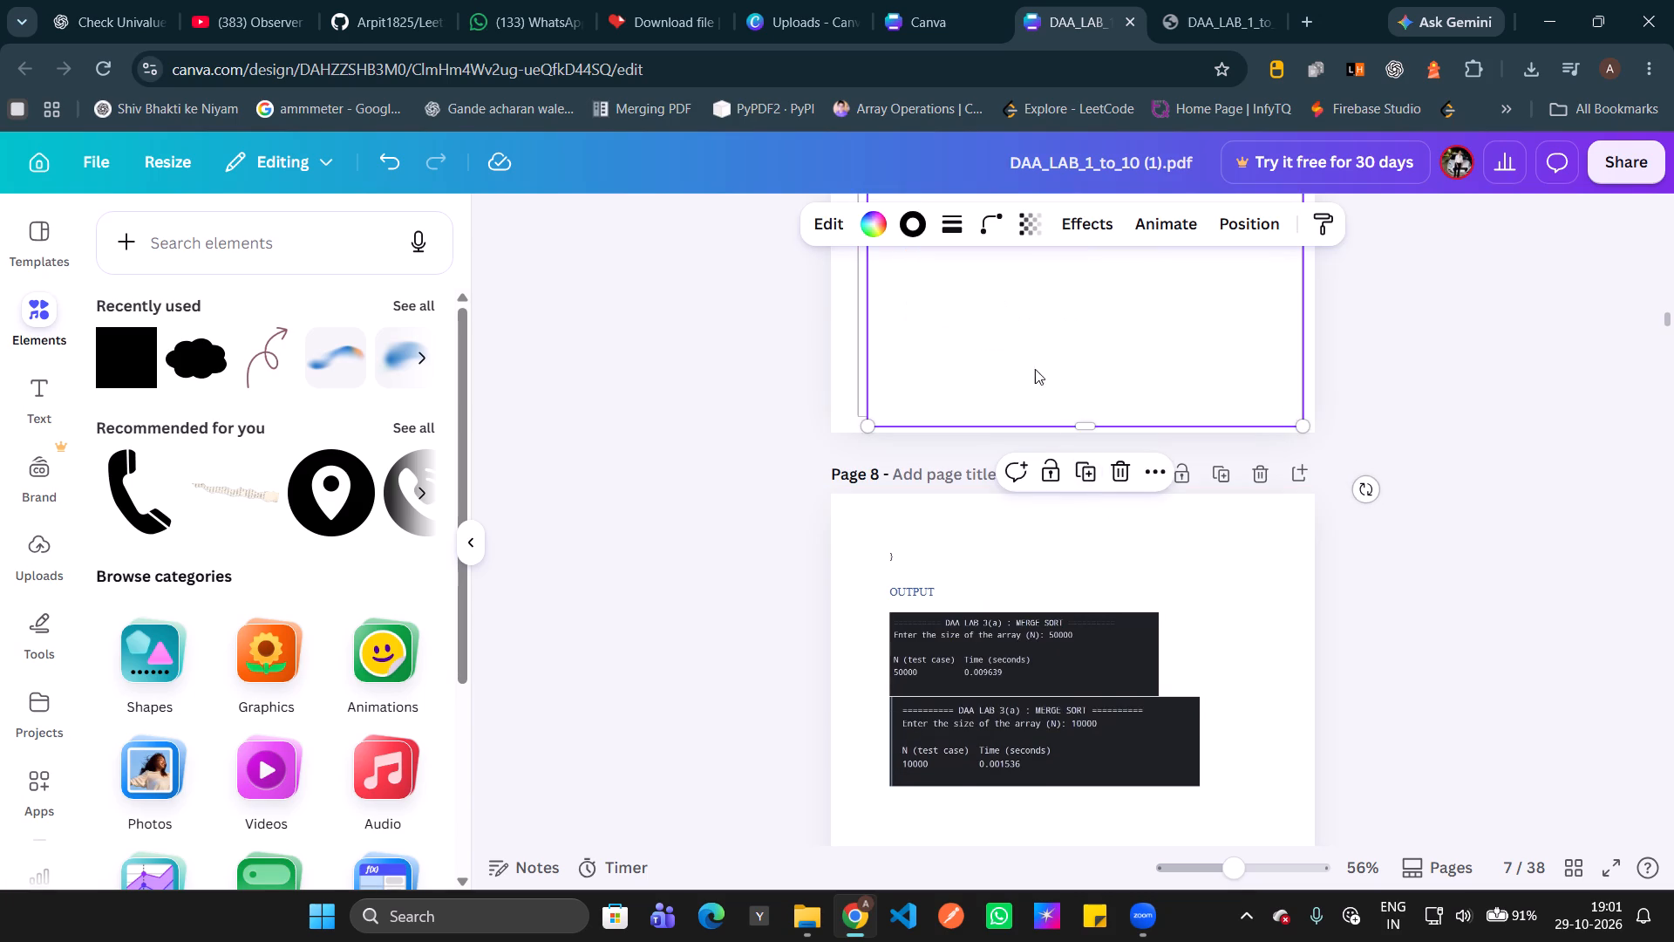
pyautogui.moveTo(1035, 369); pyautogui.dragTo(1034, 707)
pyautogui.scroll(-5, 1045, 654)
pyautogui.scroll(3, 1045, 652)
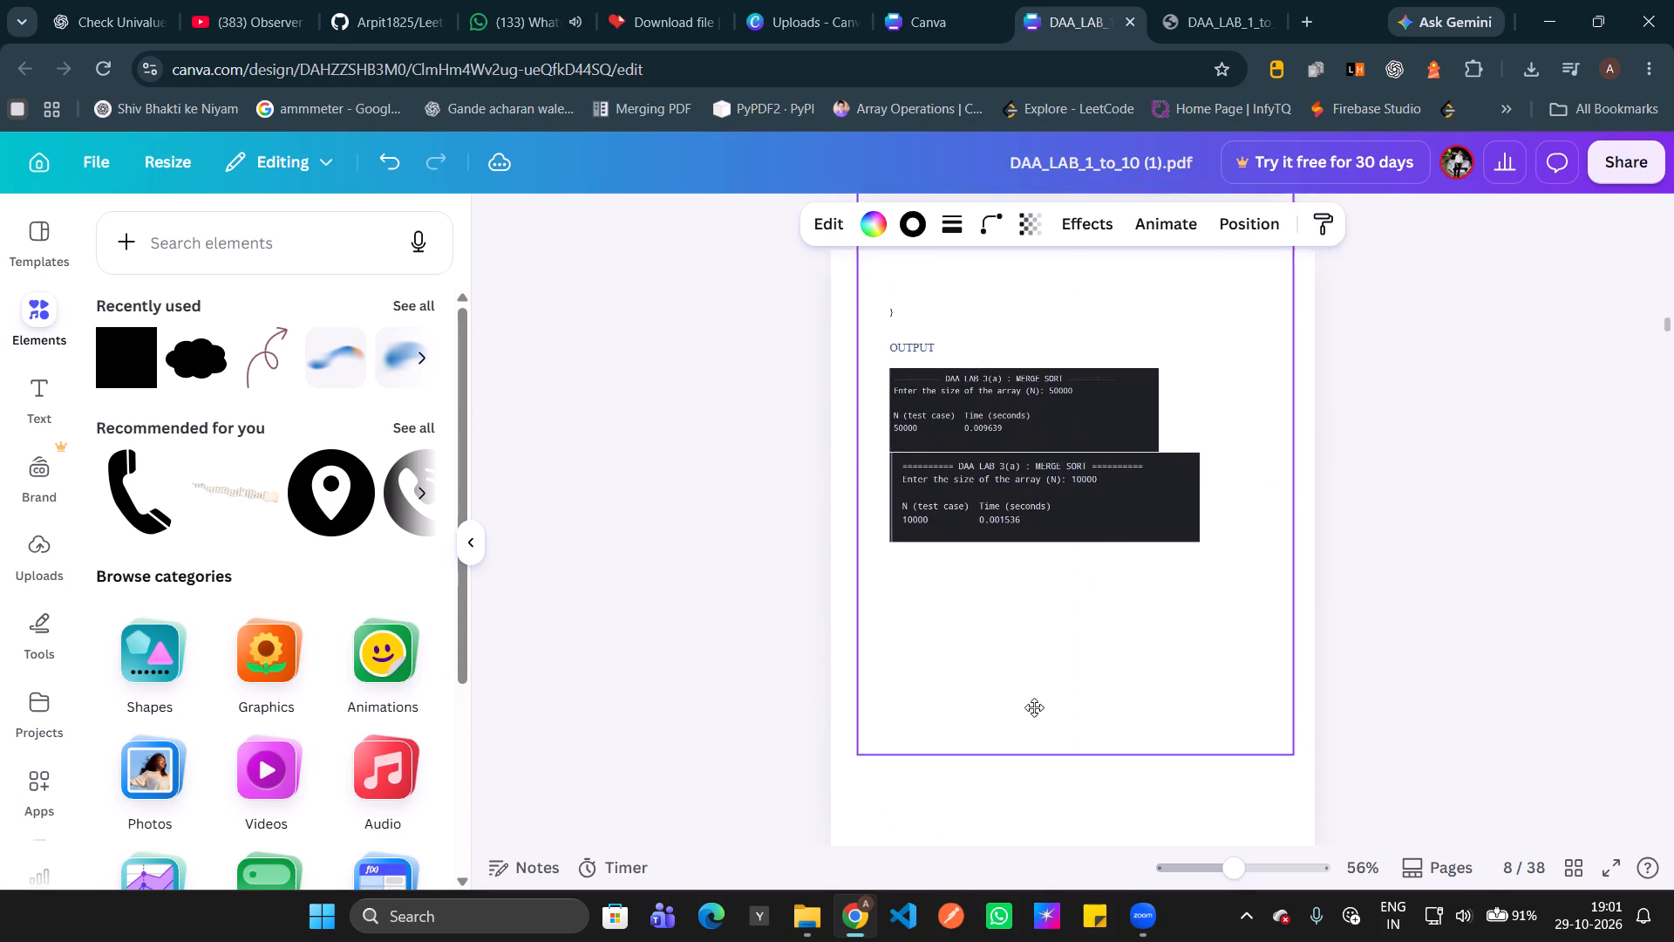
pyautogui.moveTo(1034, 707); pyautogui.dragTo(1030, 861)
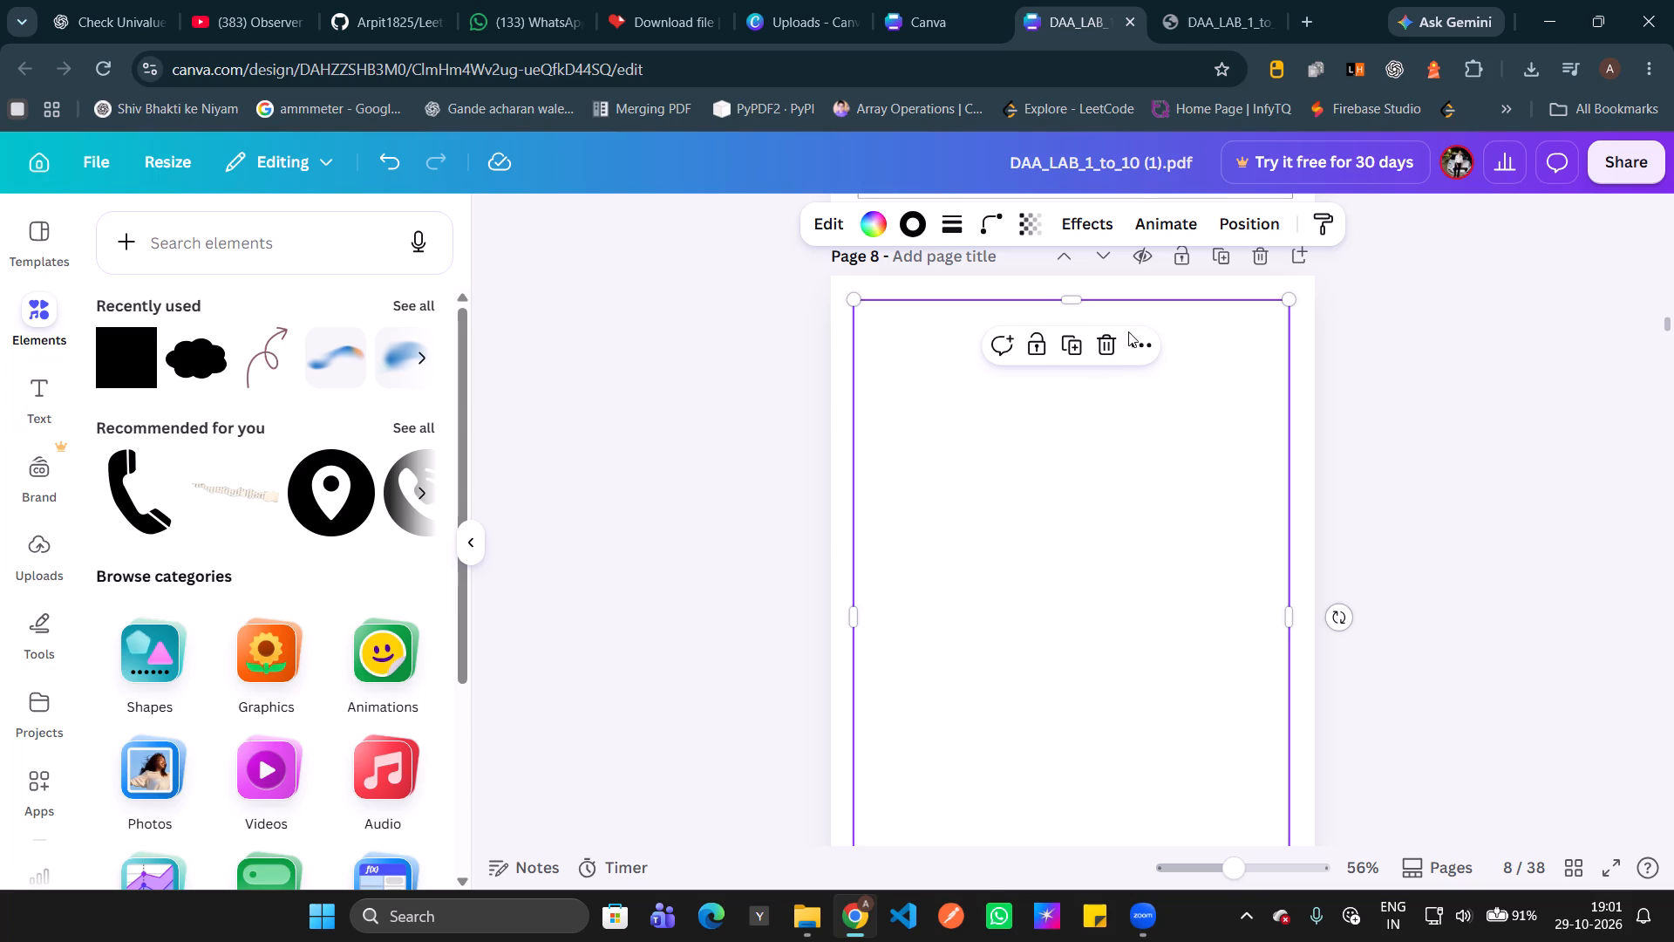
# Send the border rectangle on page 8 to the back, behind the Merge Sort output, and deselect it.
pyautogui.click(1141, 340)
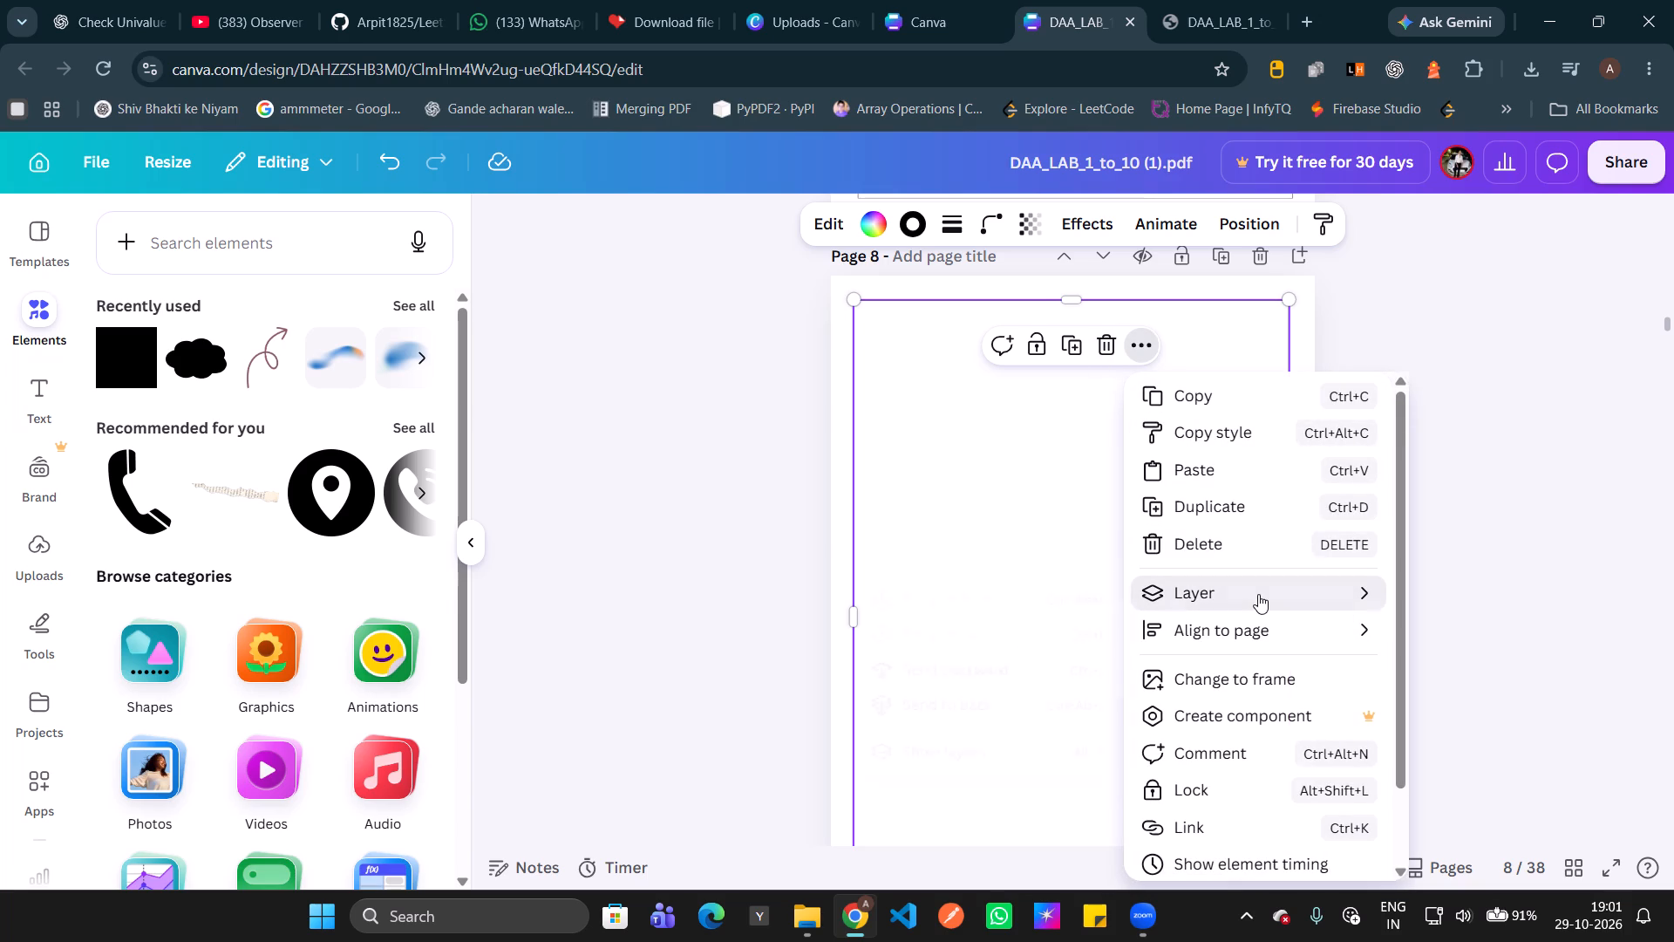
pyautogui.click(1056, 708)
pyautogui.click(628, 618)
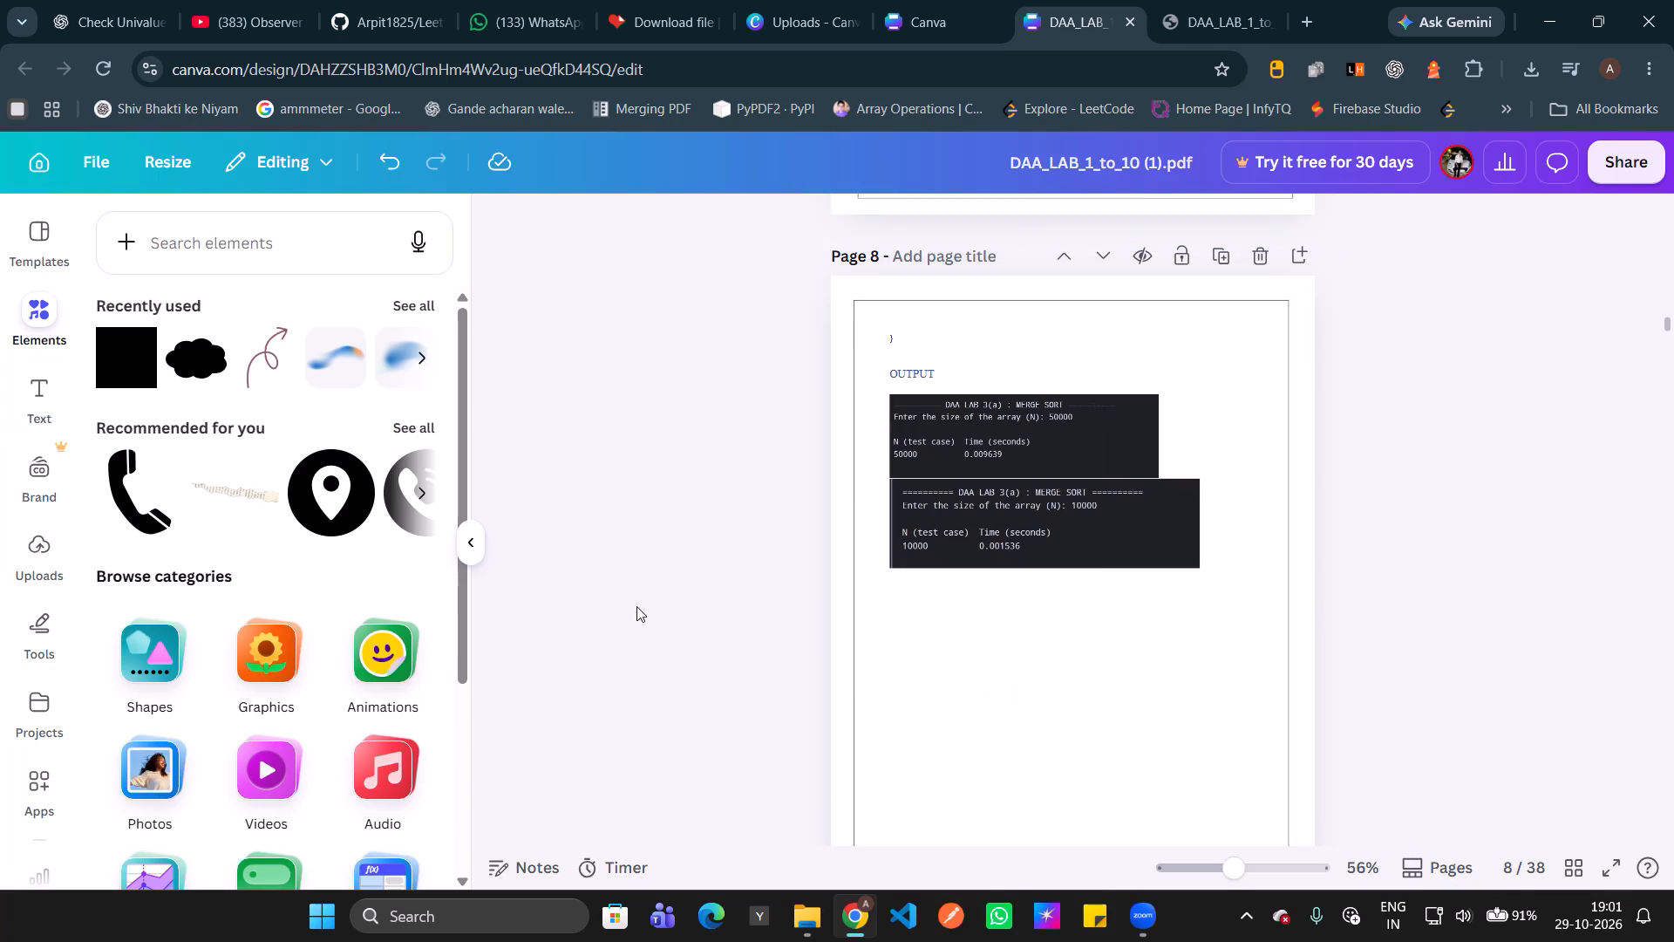
# Look through the remaining pages from page 9 to page 38, and return to page 1.
pyautogui.scroll(-7, 820, 570)
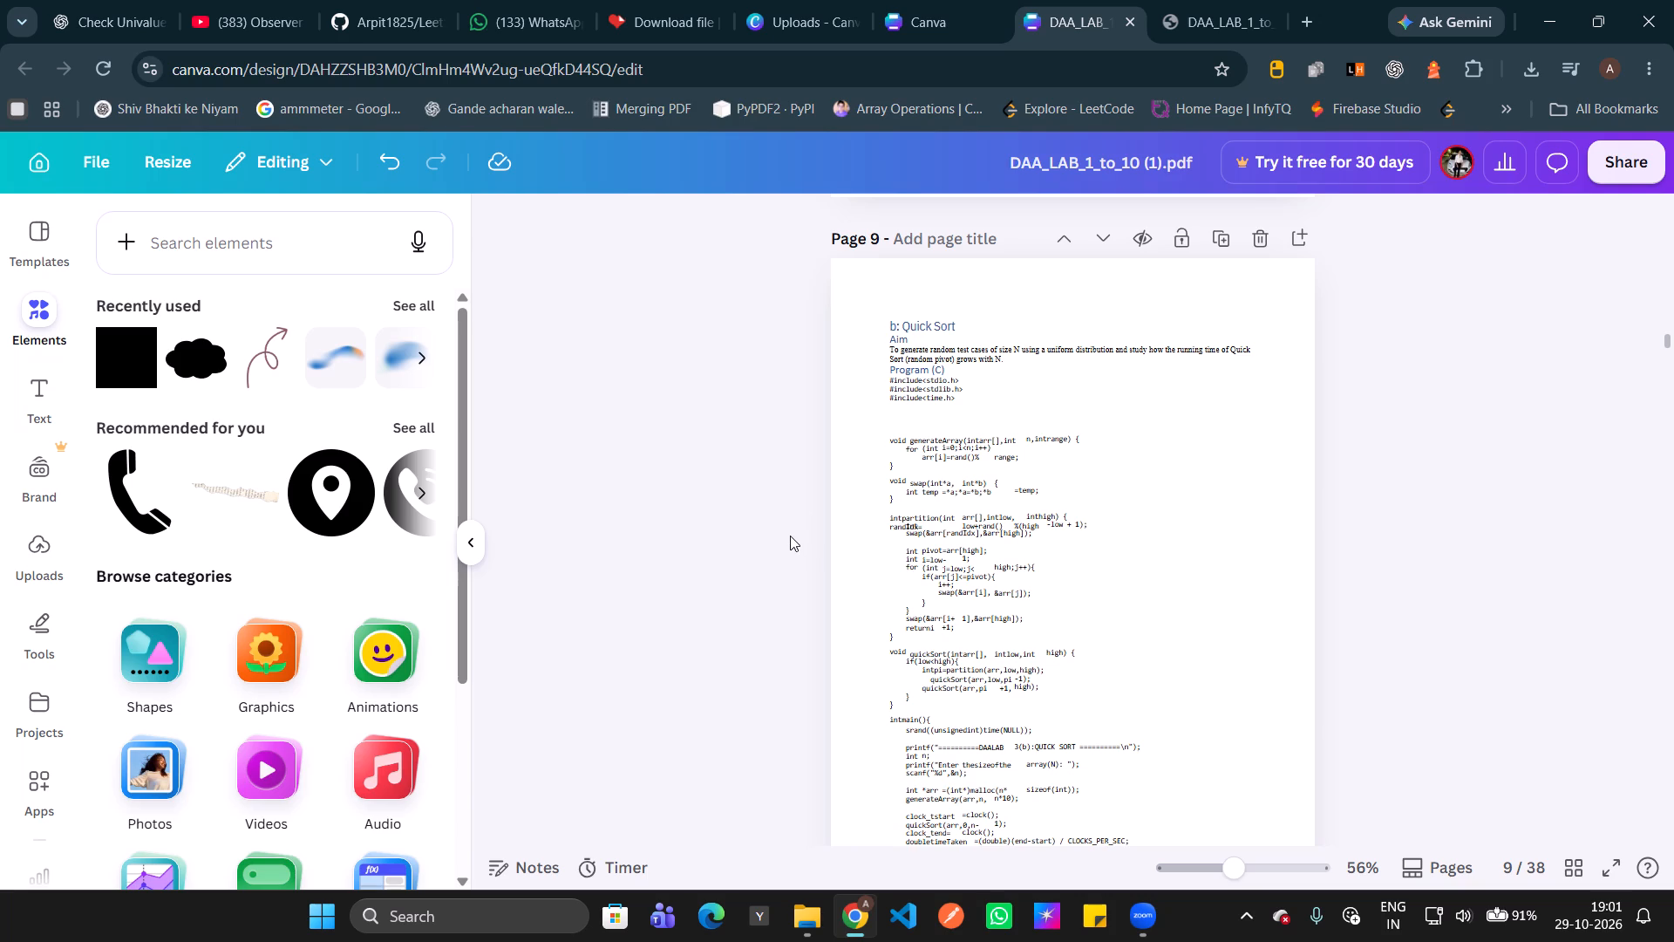
pyautogui.scroll(-8, 810, 399)
pyautogui.scroll(1, 810, 399)
pyautogui.scroll(-1, 810, 399)
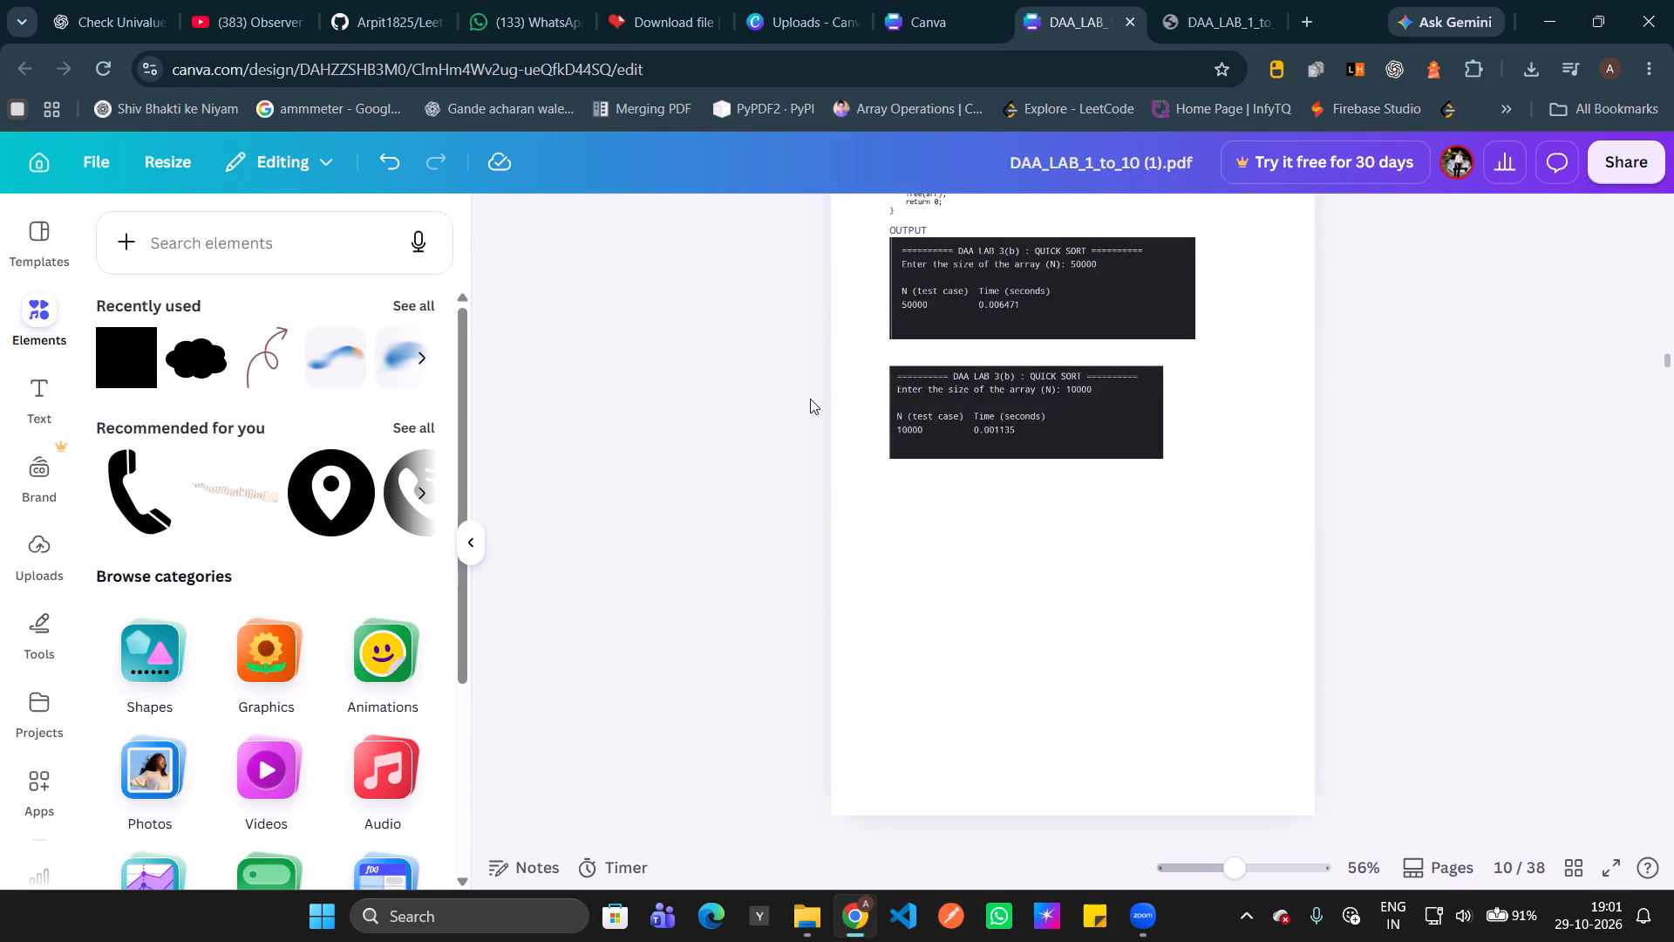
pyautogui.scroll(-13, 810, 399)
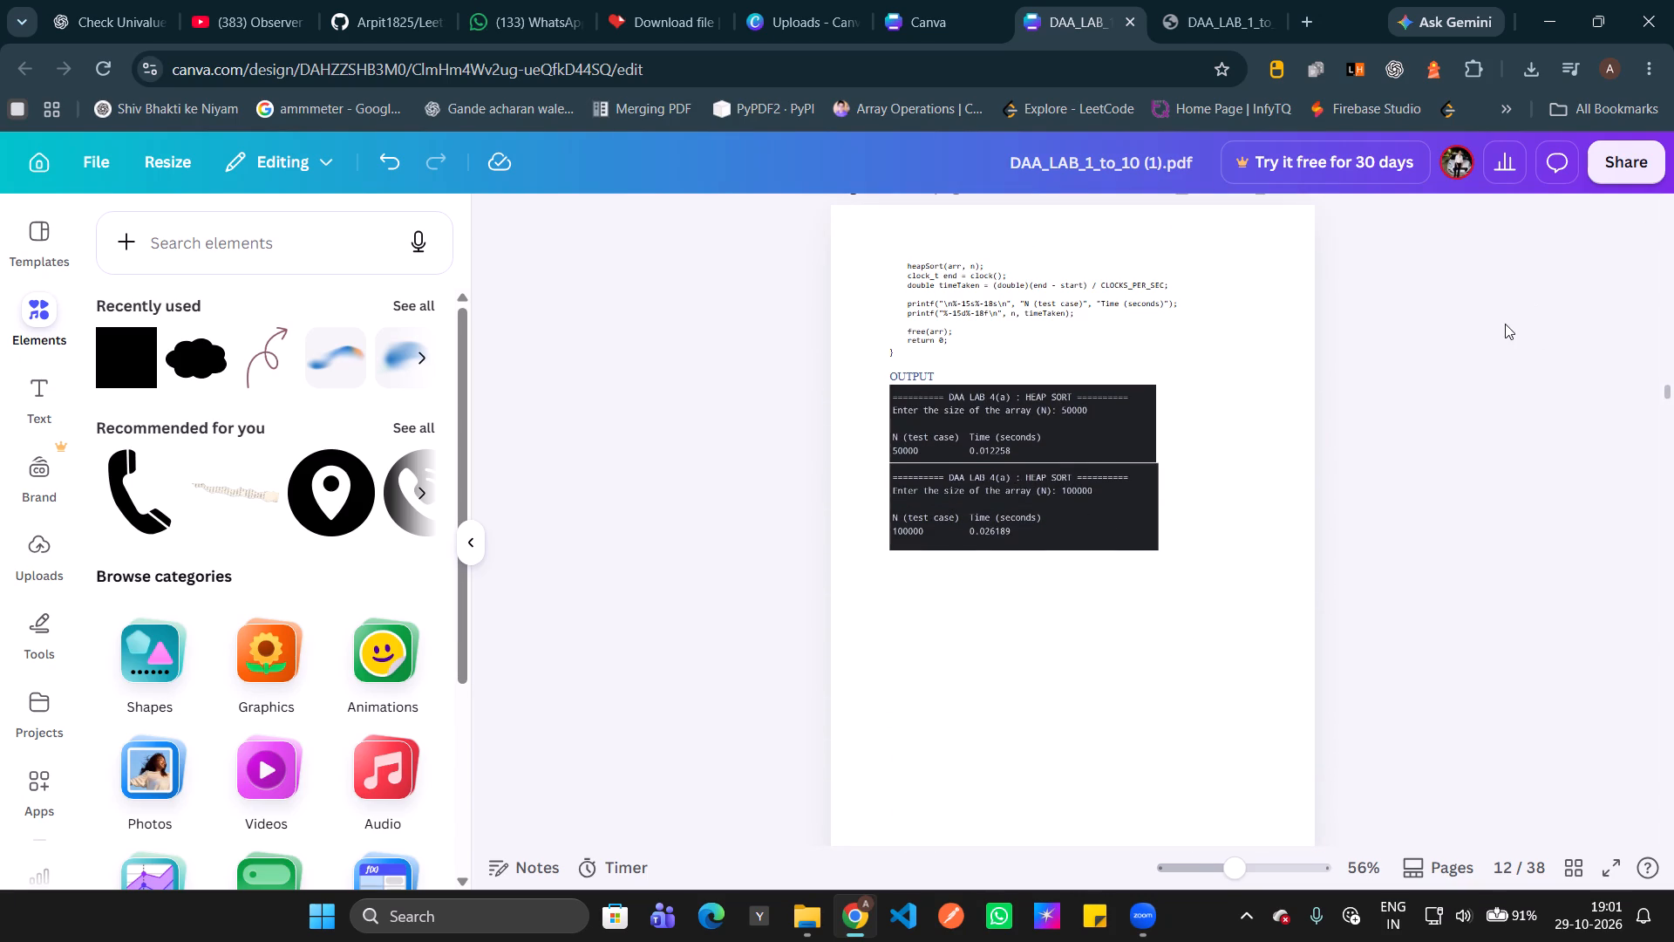
pyautogui.moveTo(1672, 390); pyautogui.dragTo(1673, 904)
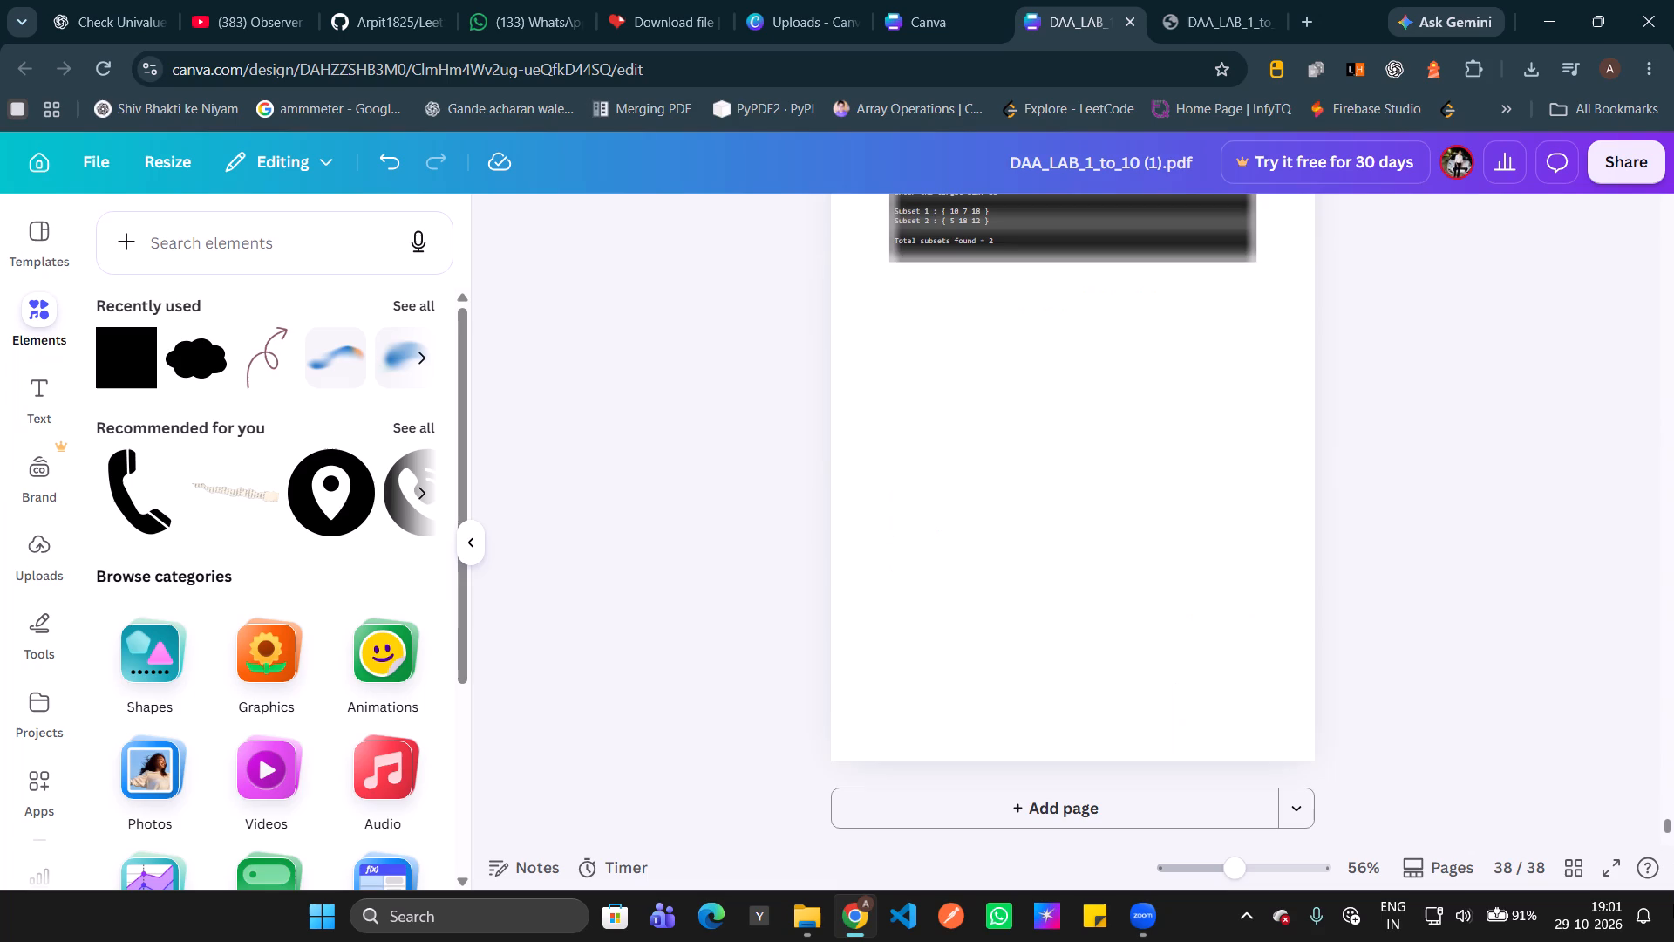
pyautogui.moveTo(1673, 904); pyautogui.dragTo(1673, 869)
pyautogui.scroll(3, 1171, 458)
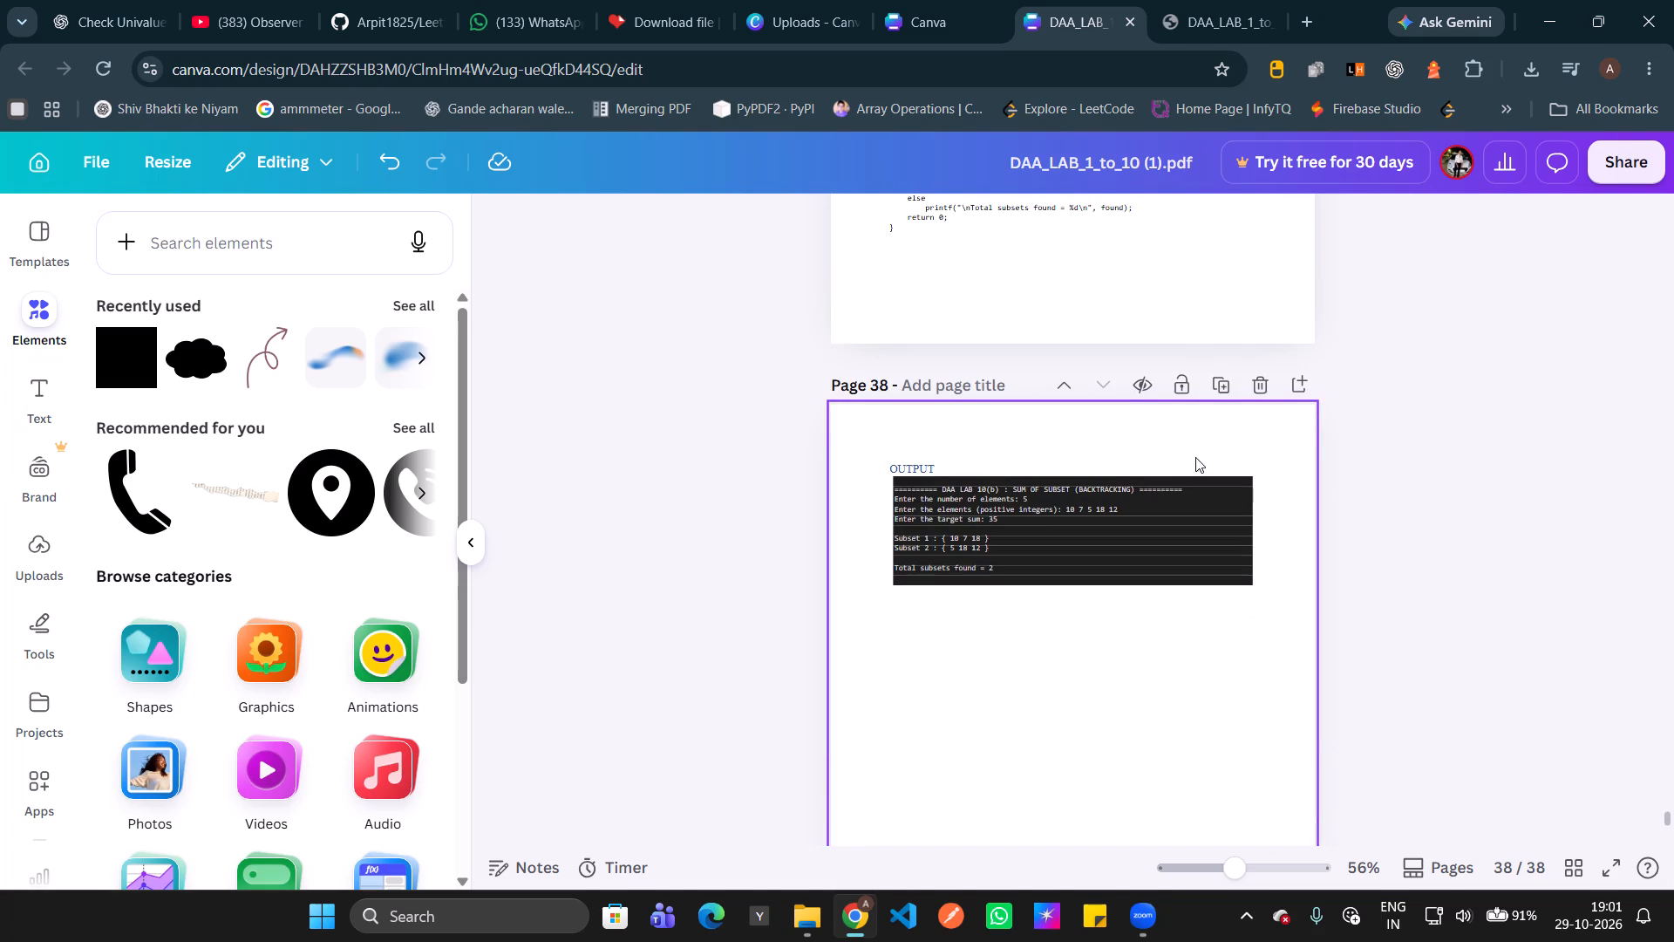
pyautogui.moveTo(1670, 822); pyautogui.dragTo(1668, 612)
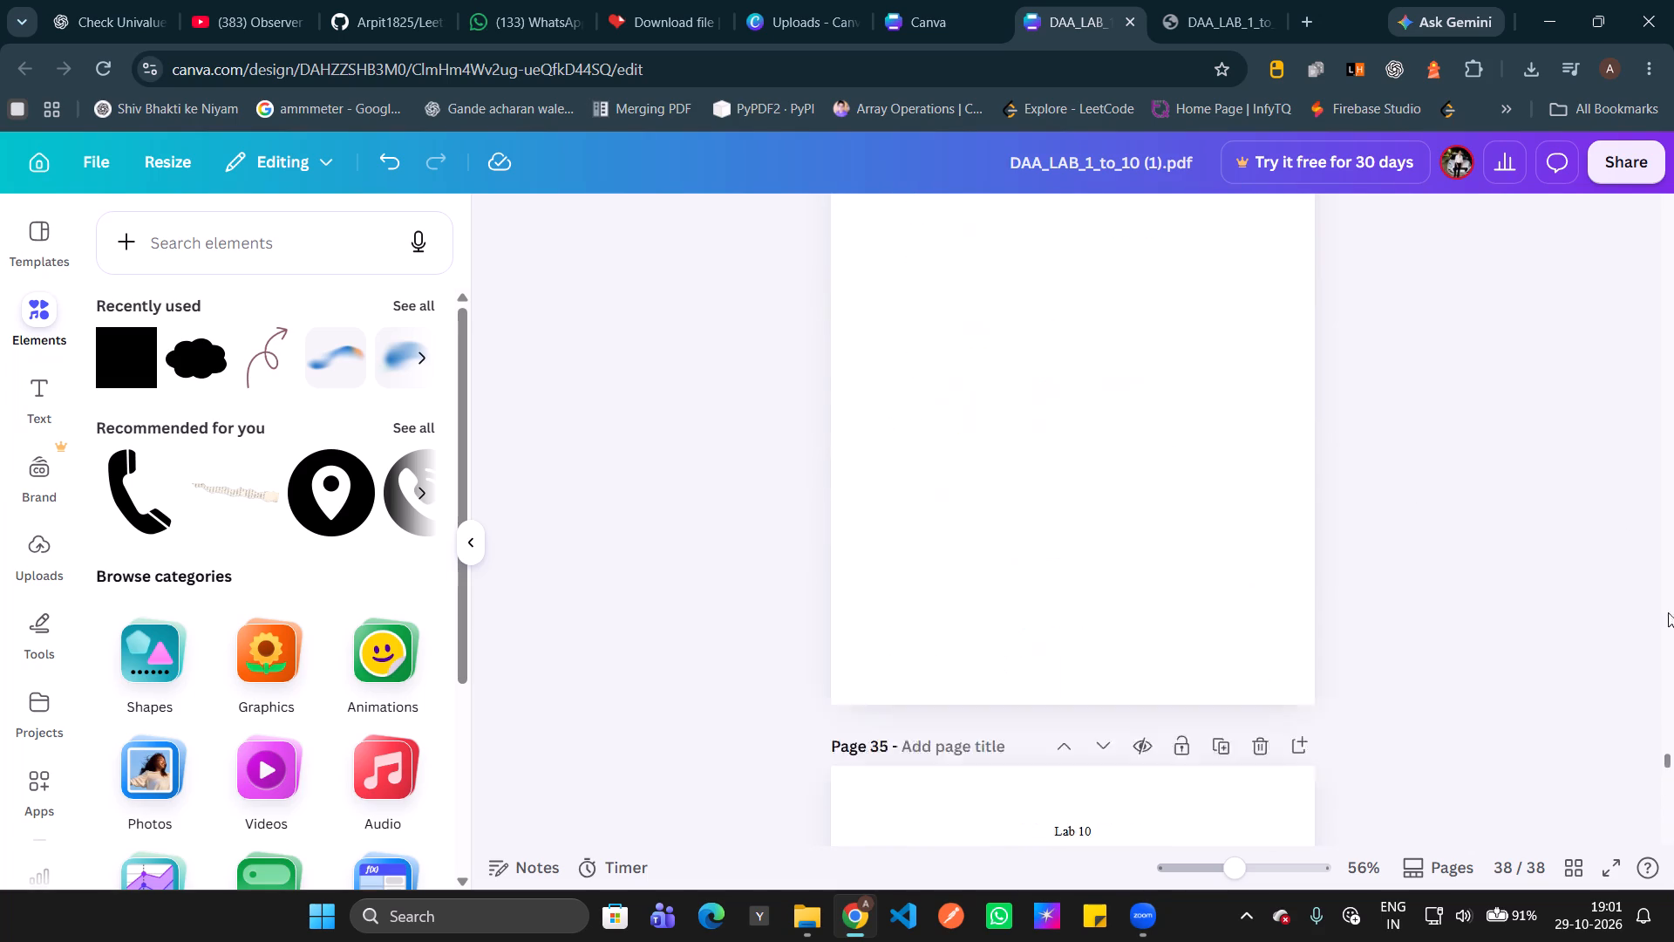
pyautogui.moveTo(1668, 612); pyautogui.dragTo(1651, 190)
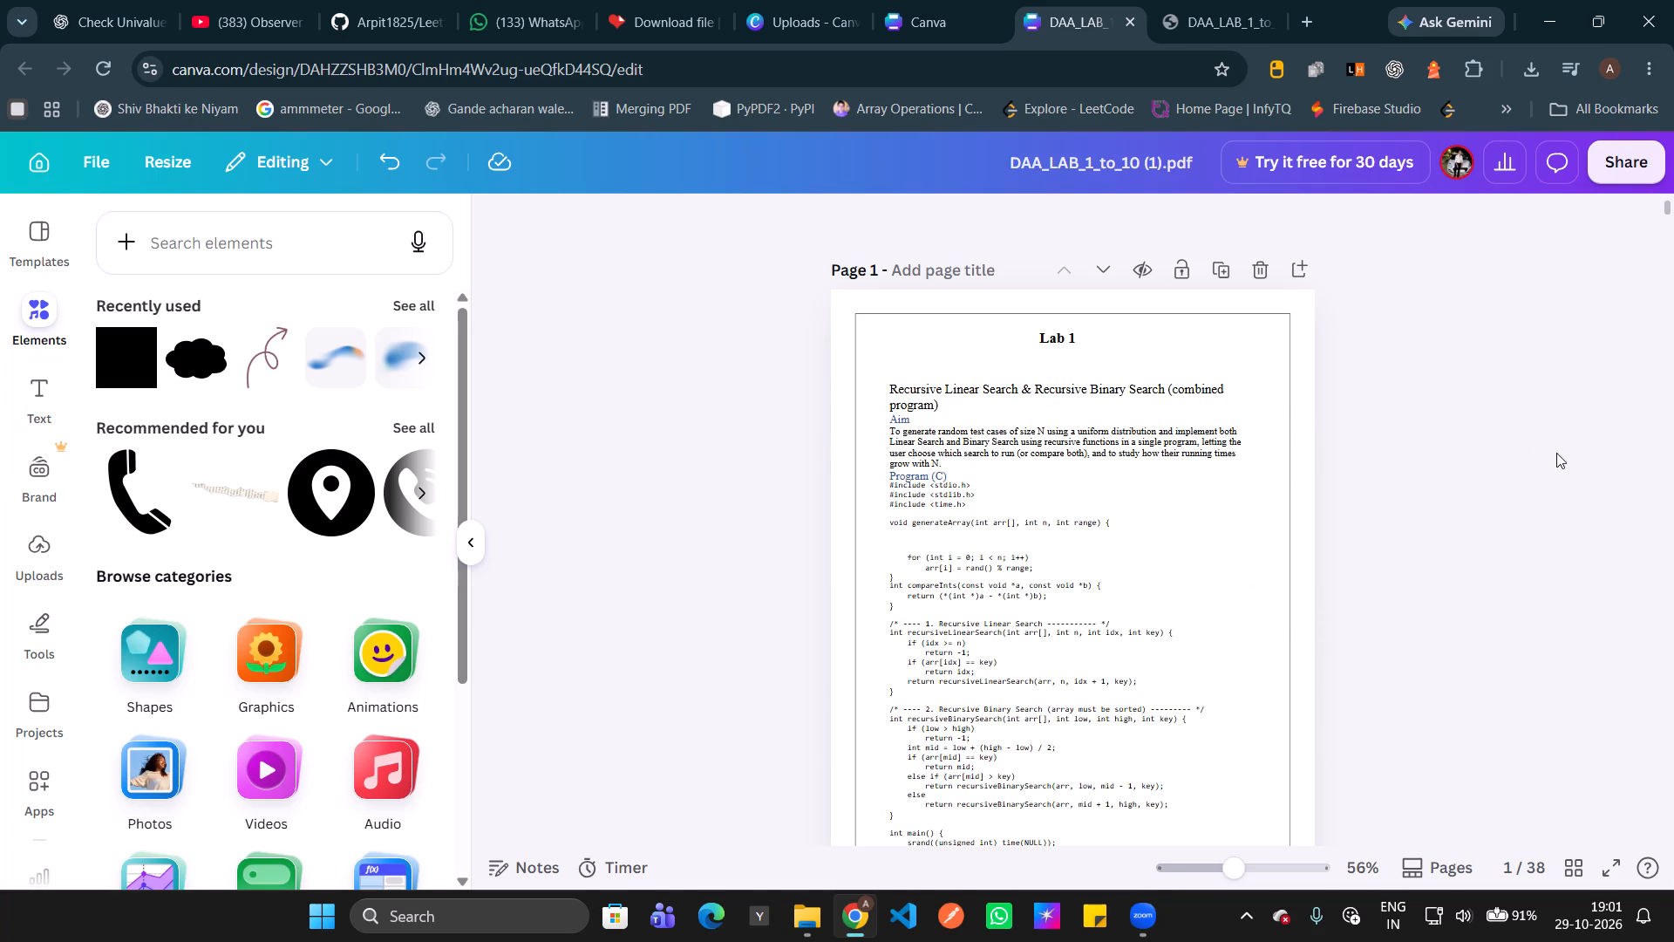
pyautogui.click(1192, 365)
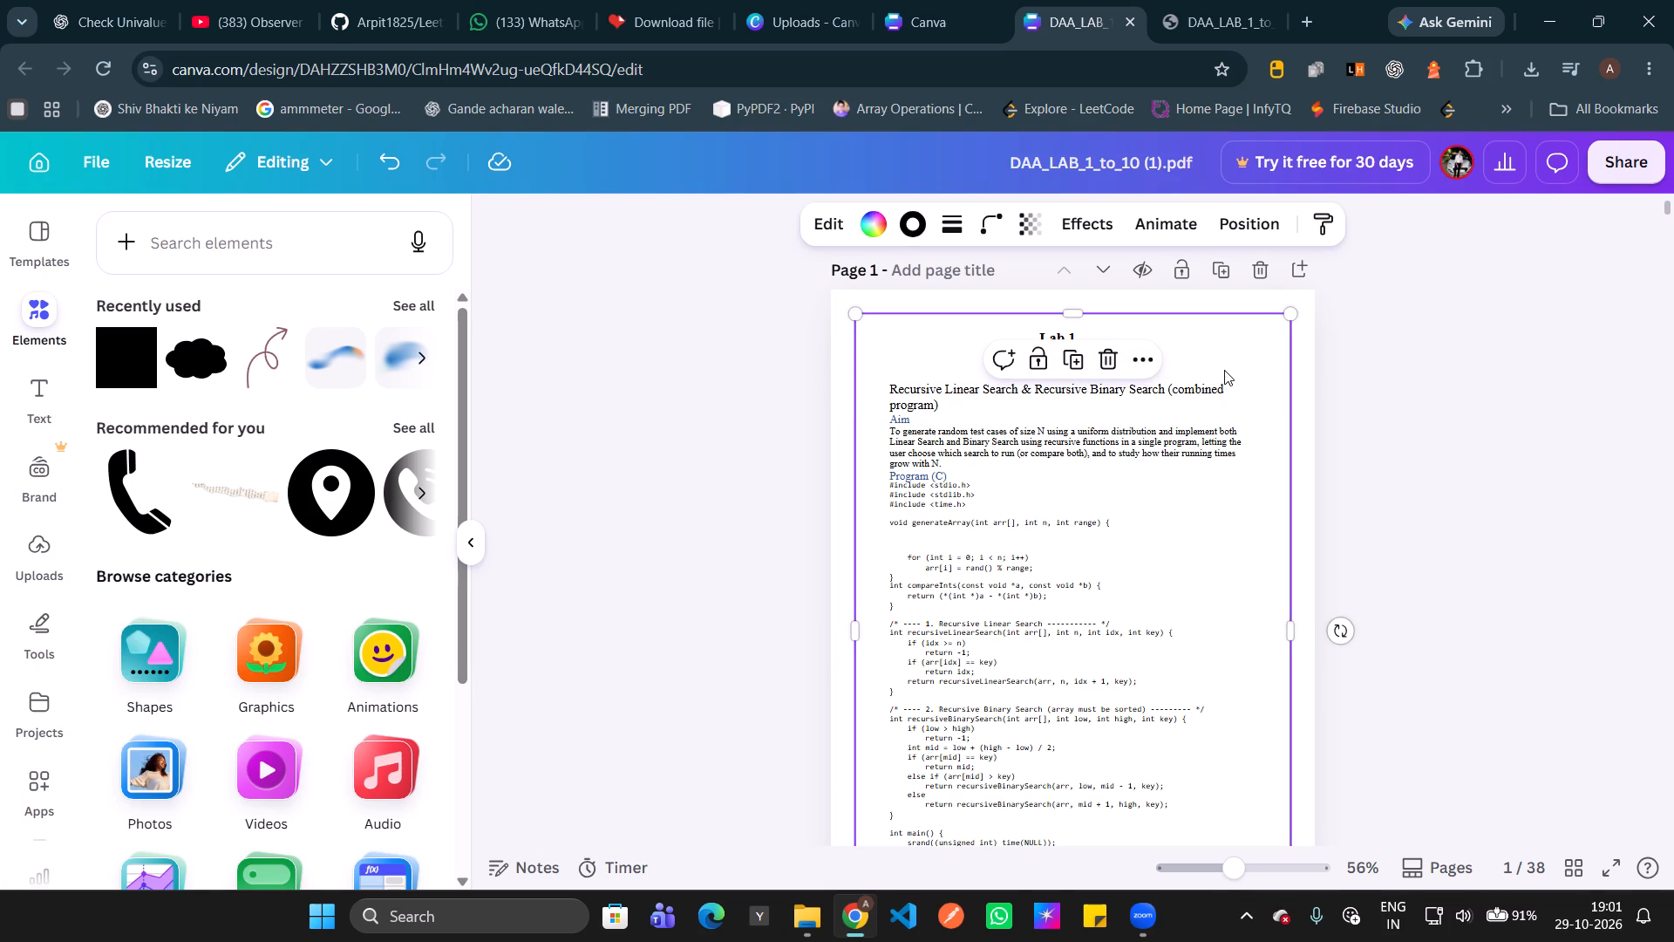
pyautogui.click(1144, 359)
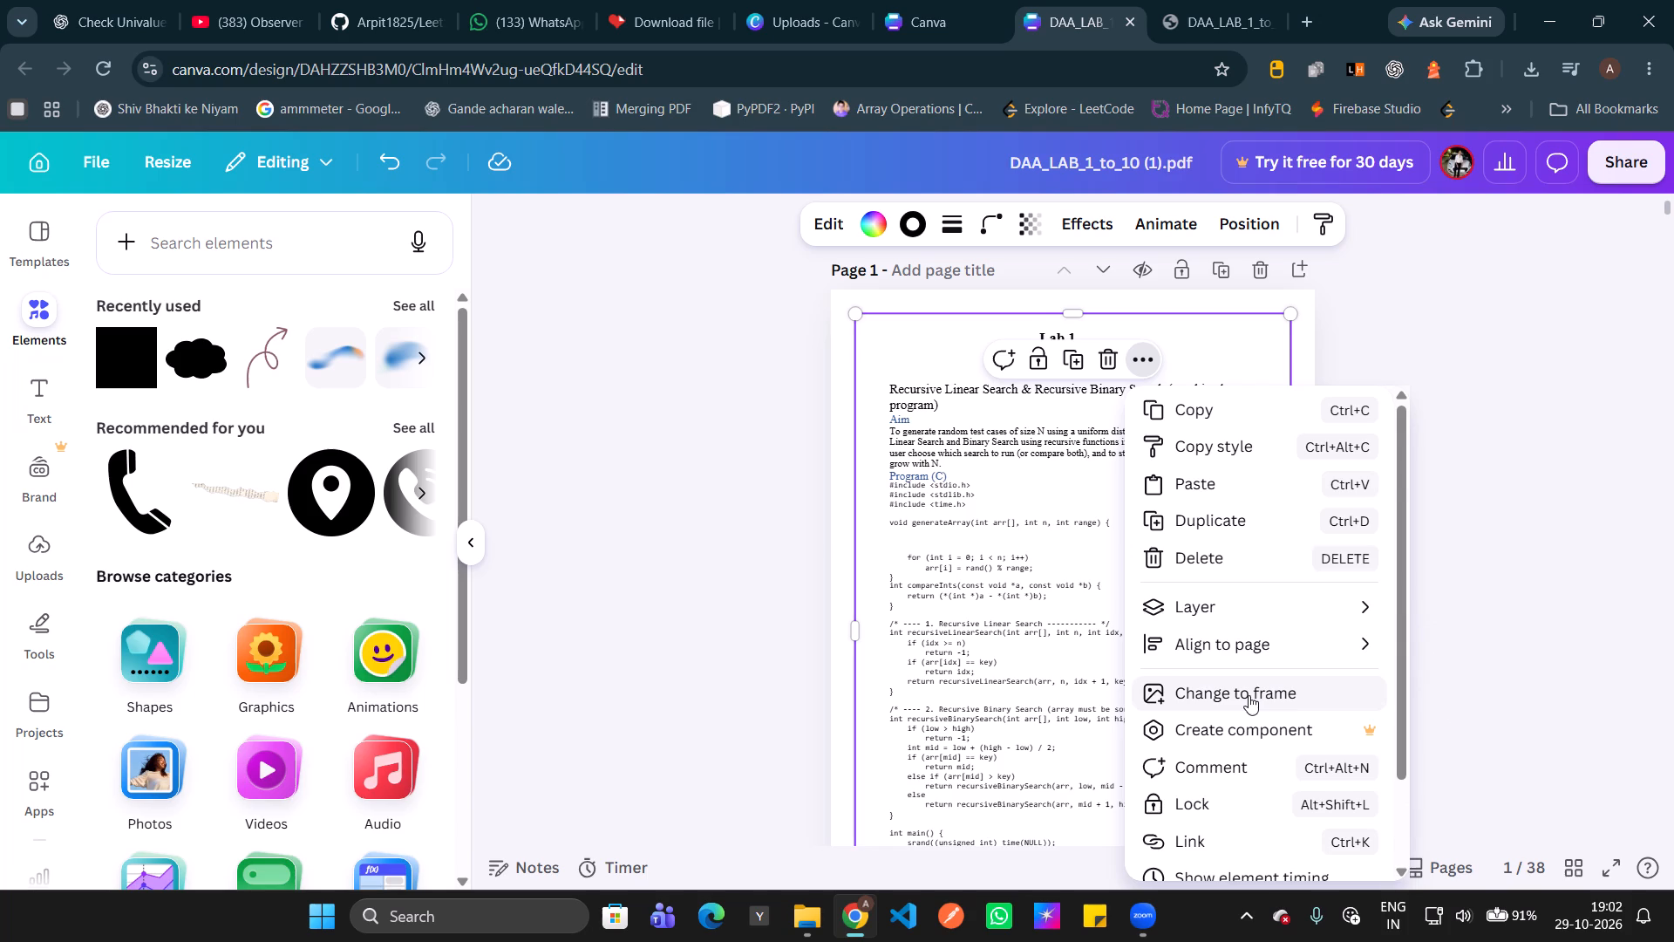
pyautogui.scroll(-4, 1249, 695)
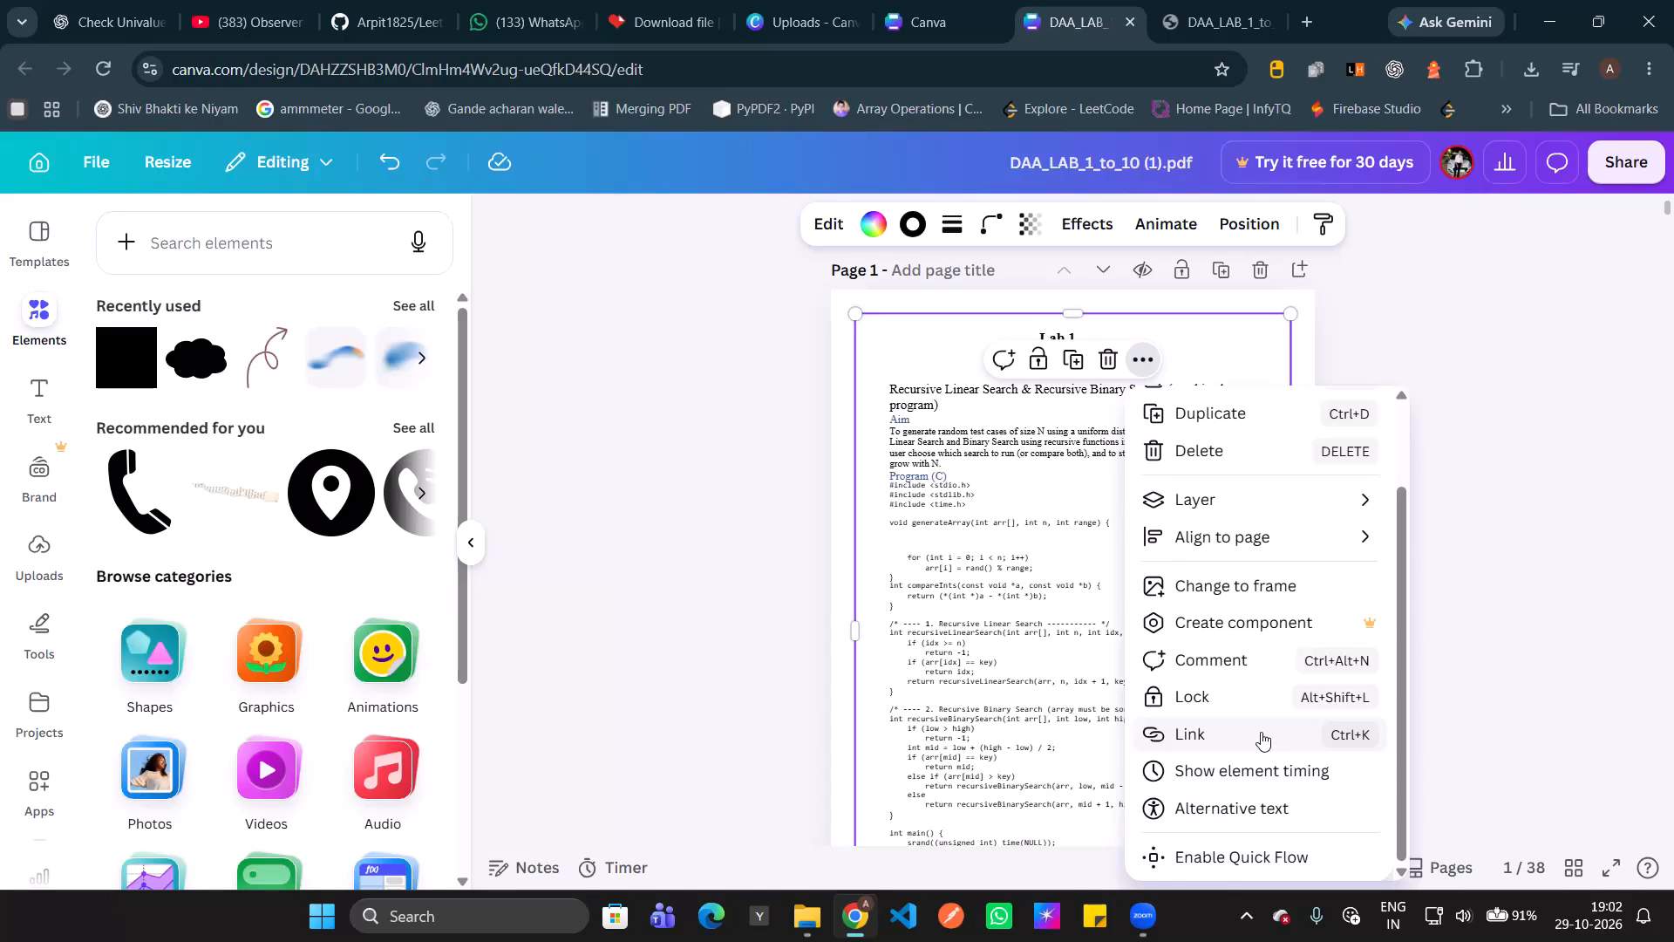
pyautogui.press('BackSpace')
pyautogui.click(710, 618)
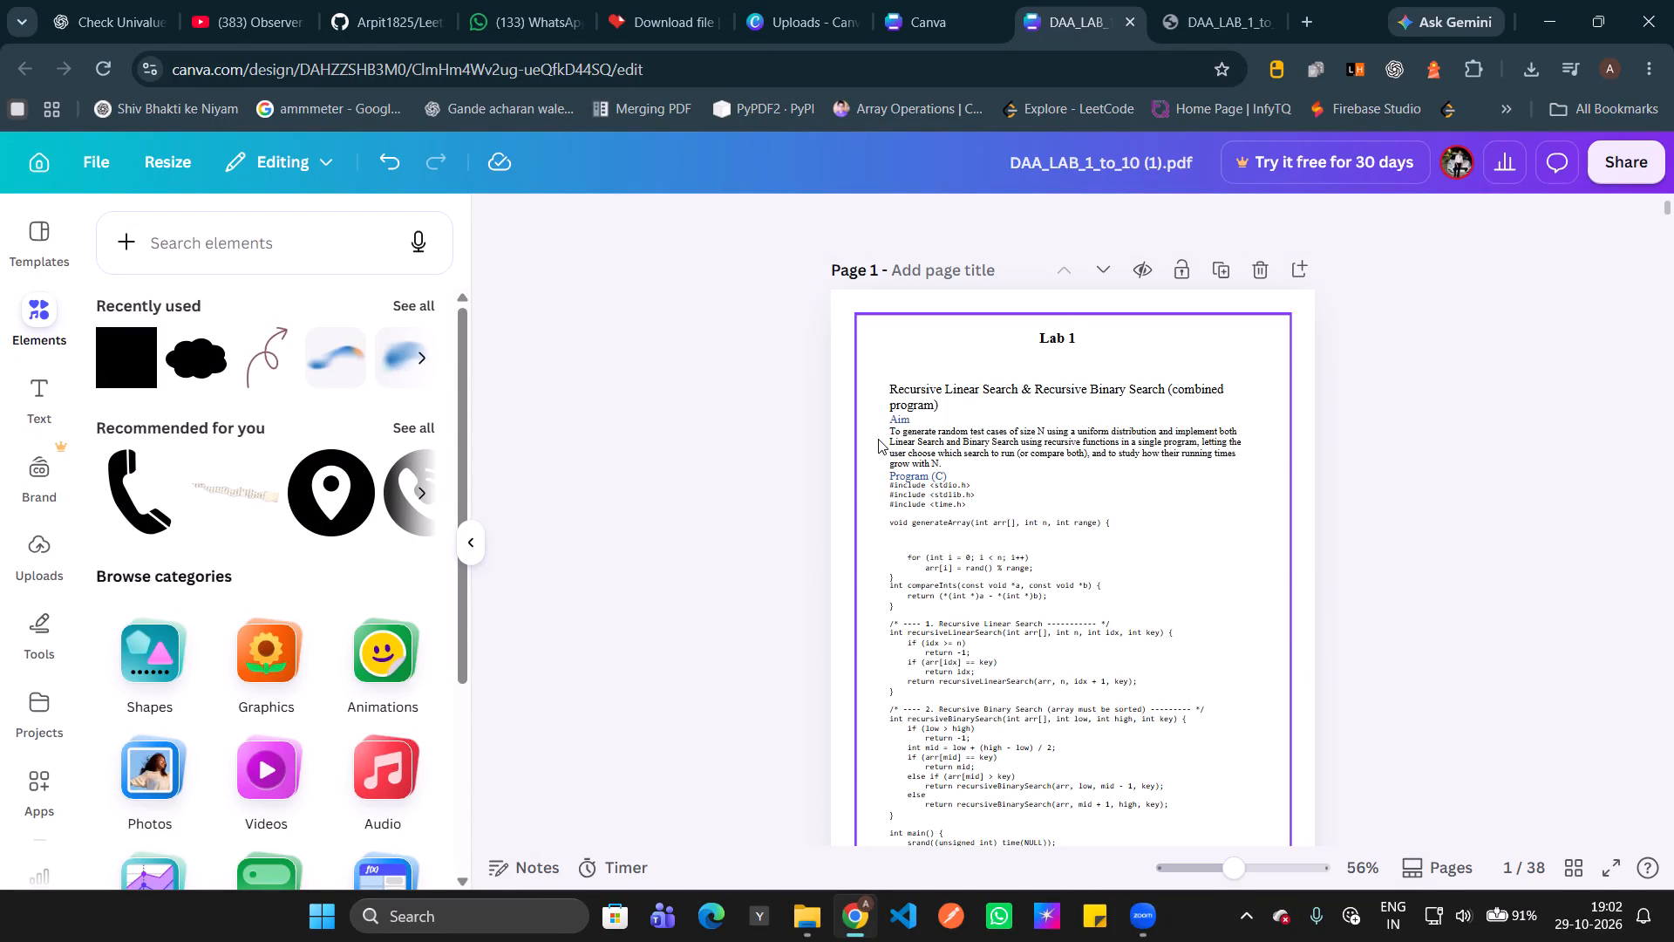
# Delete the border rectangles on pages 1 to 4, around the Lab 1 content and the Lab 2 Insertion Sort content.
pyautogui.click(878, 439)
pyautogui.press('BackSpace')
pyautogui.scroll(-4, 908, 479)
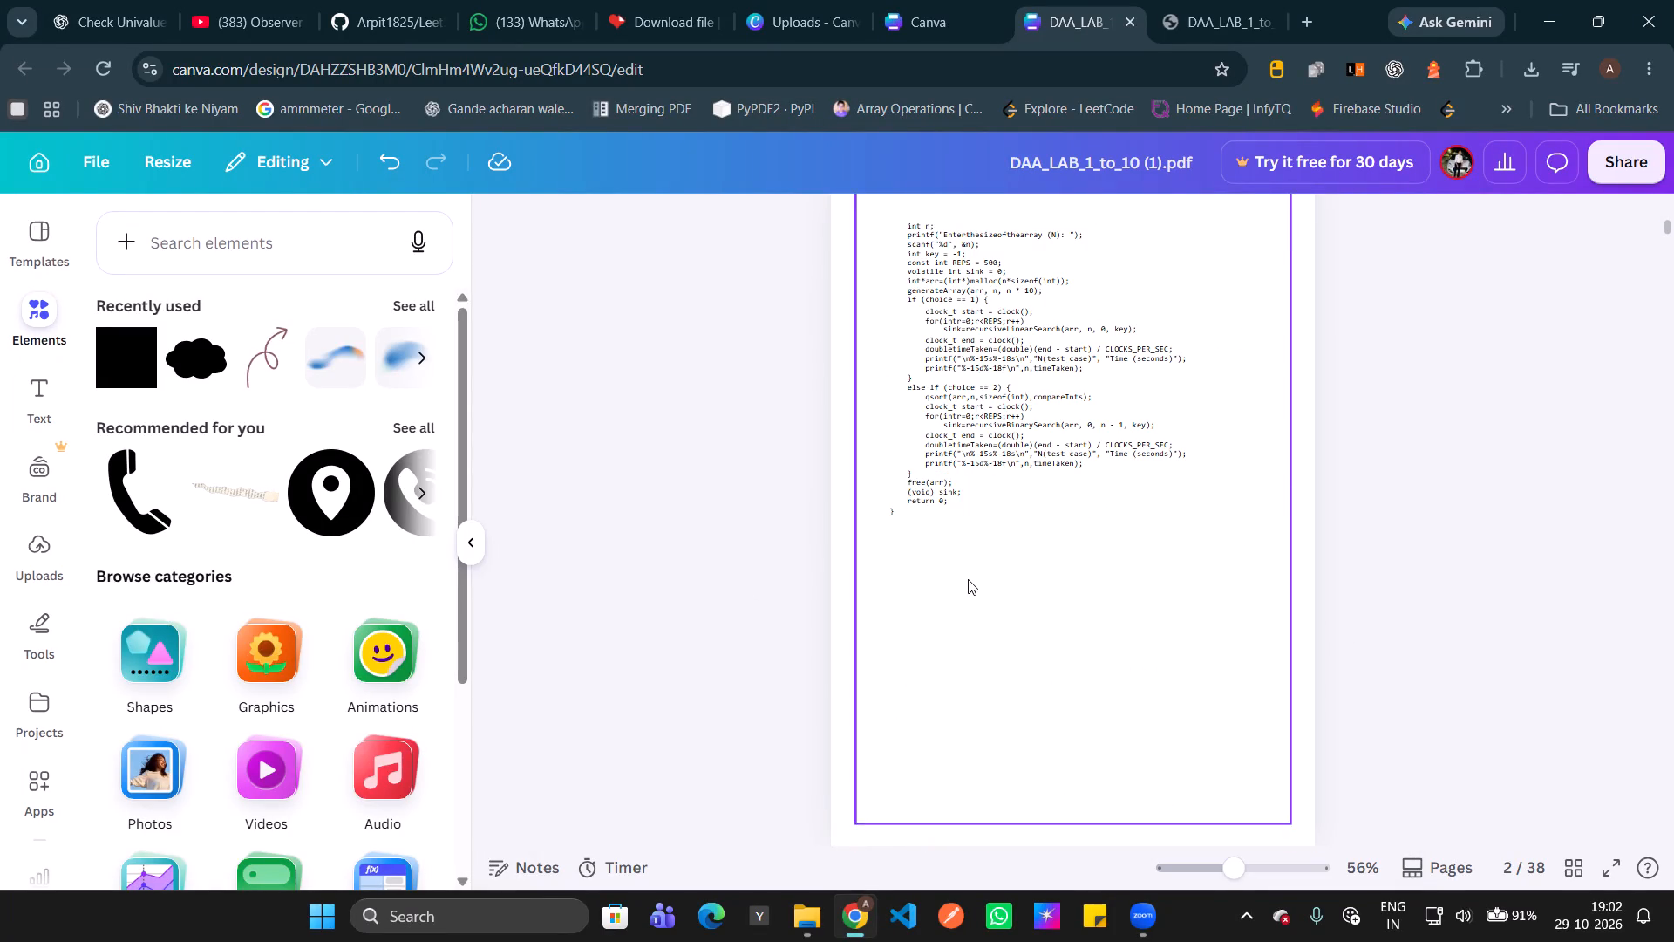
pyautogui.click(968, 579)
pyautogui.press('BackSpace')
pyautogui.scroll(-5, 970, 581)
pyautogui.click(1017, 755)
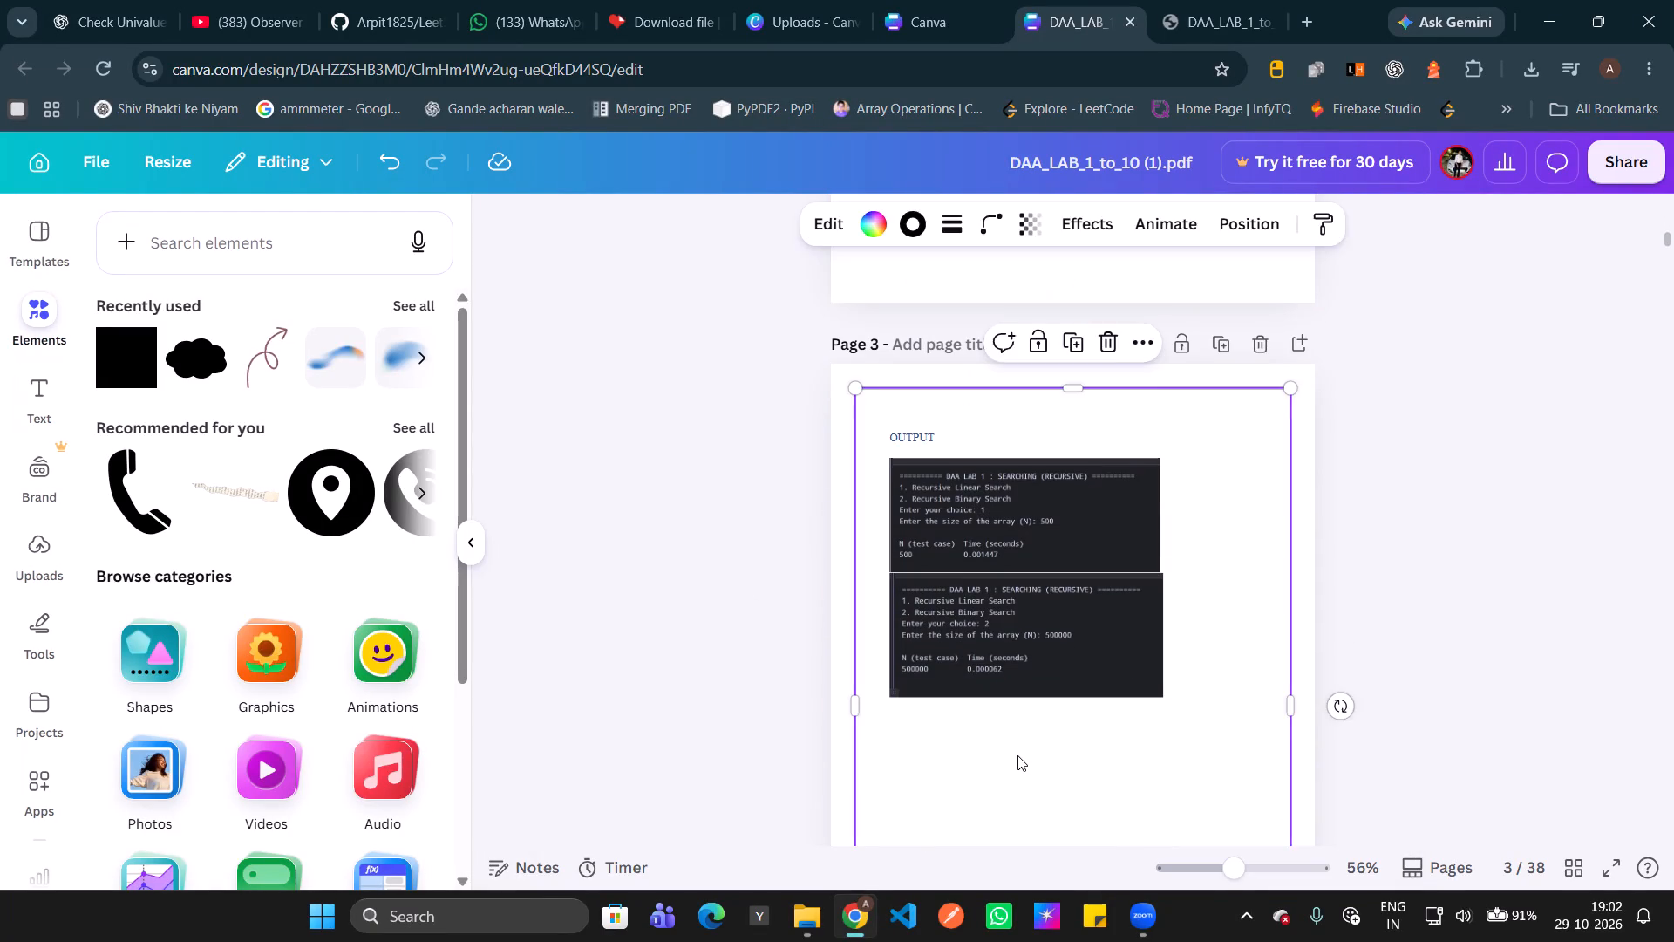
pyautogui.press('BackSpace')
pyautogui.scroll(-5, 1051, 666)
pyautogui.click(1278, 687)
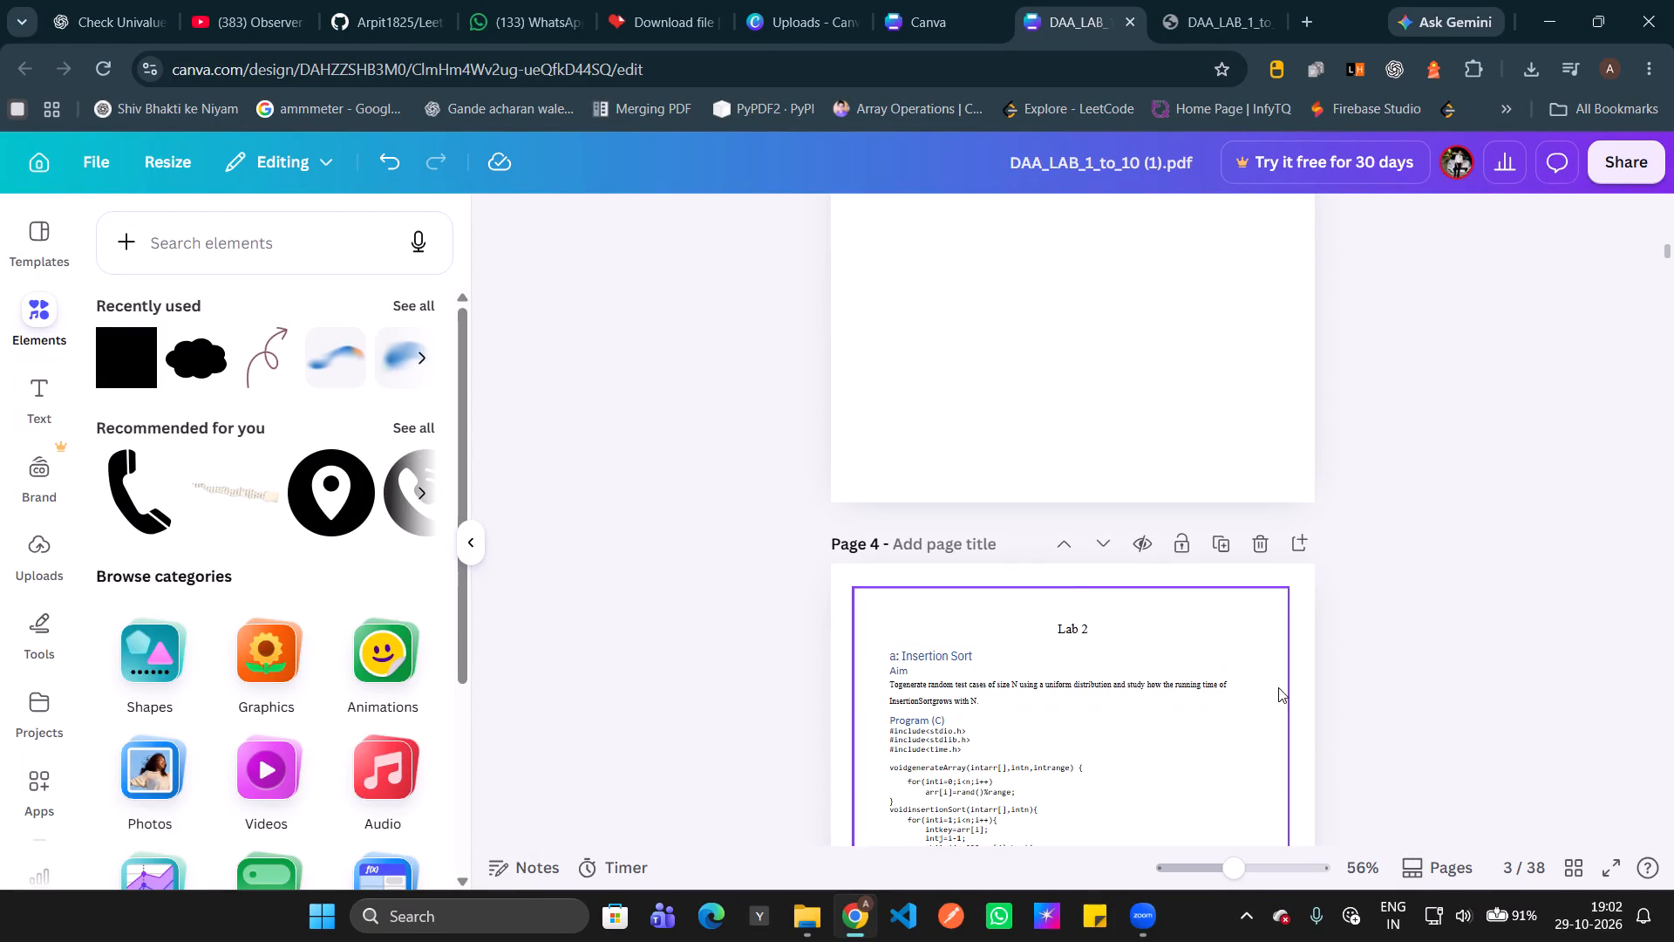
pyautogui.press('BackSpace')
# Delete the border rectangles on pages 5 to 8, around the Selection Sort, Bubble Sort and Merge Sort content.
pyautogui.scroll(-5, 1166, 662)
pyautogui.click(1164, 647)
pyautogui.press('BackSpace')
pyautogui.scroll(-5, 1164, 646)
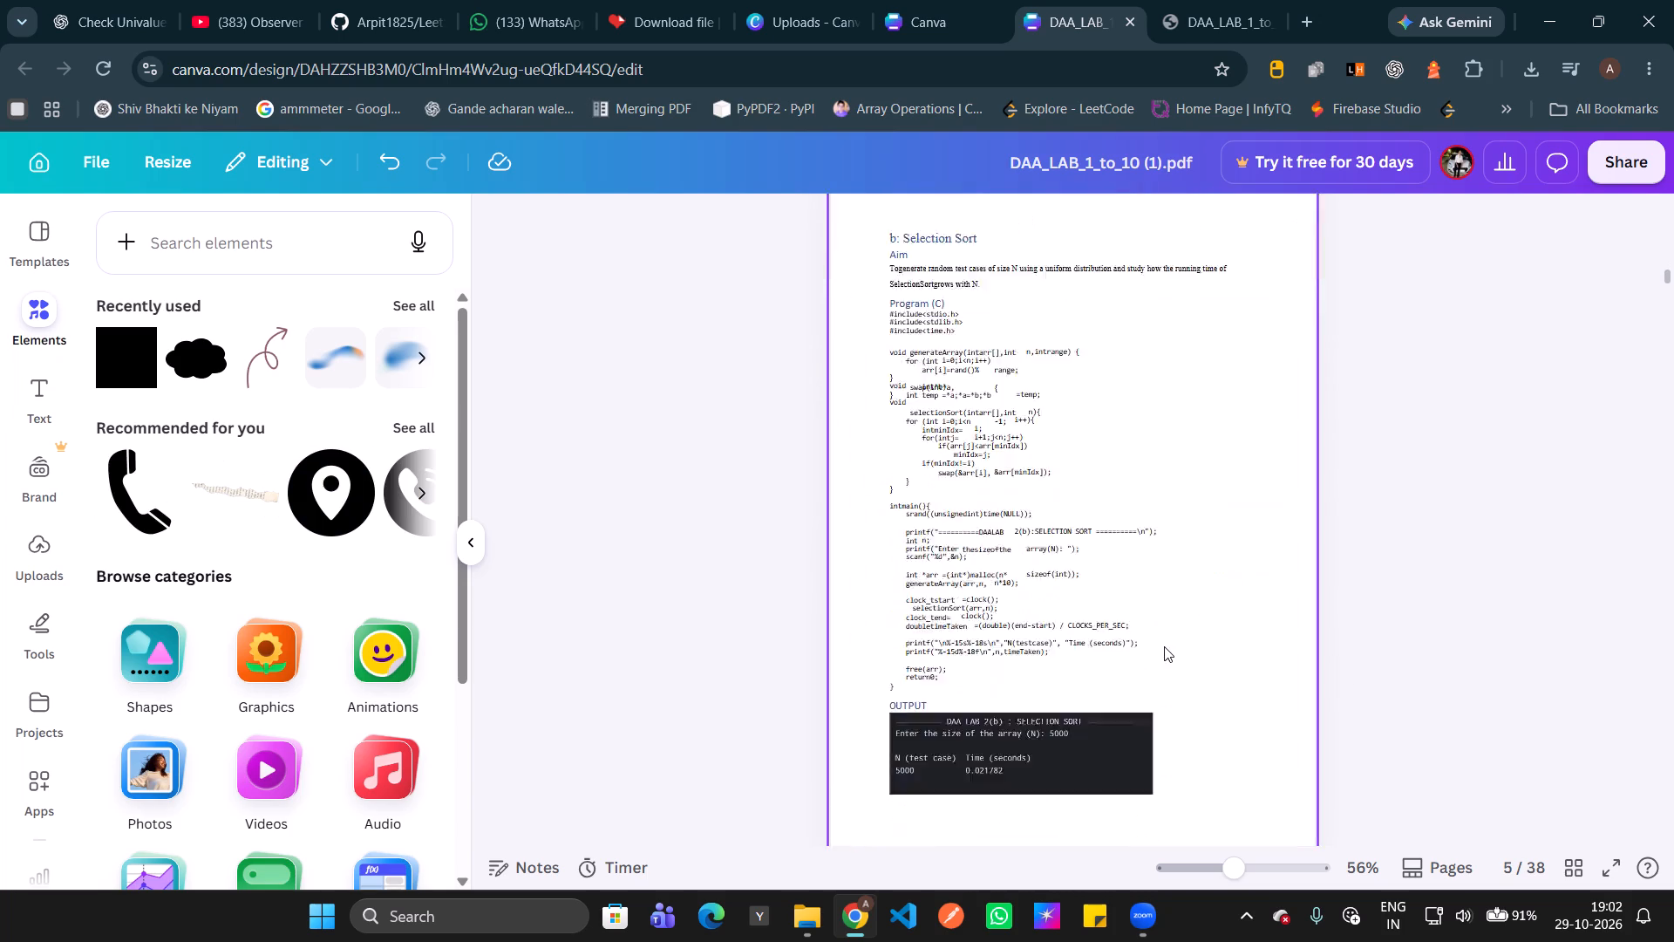
pyautogui.click(1167, 641)
pyautogui.press('BackSpace')
pyautogui.scroll(-5, 1167, 641)
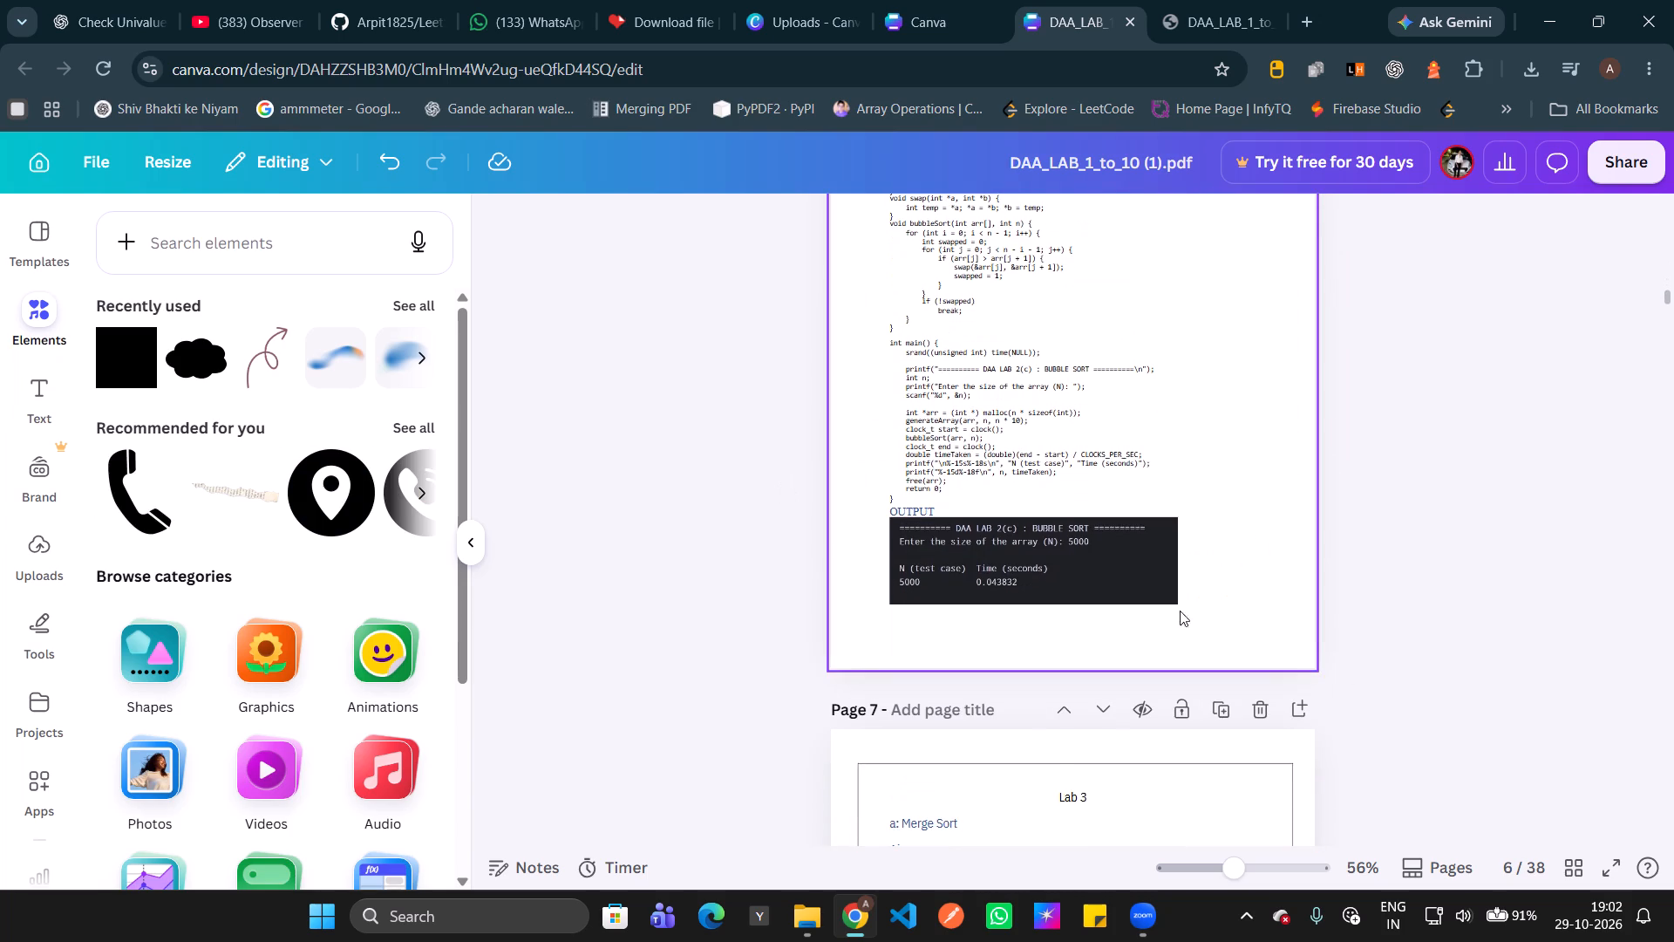
pyautogui.scroll(-4, 1199, 592)
pyautogui.click(1215, 588)
pyautogui.press('BackSpace')
pyautogui.scroll(-6, 1215, 588)
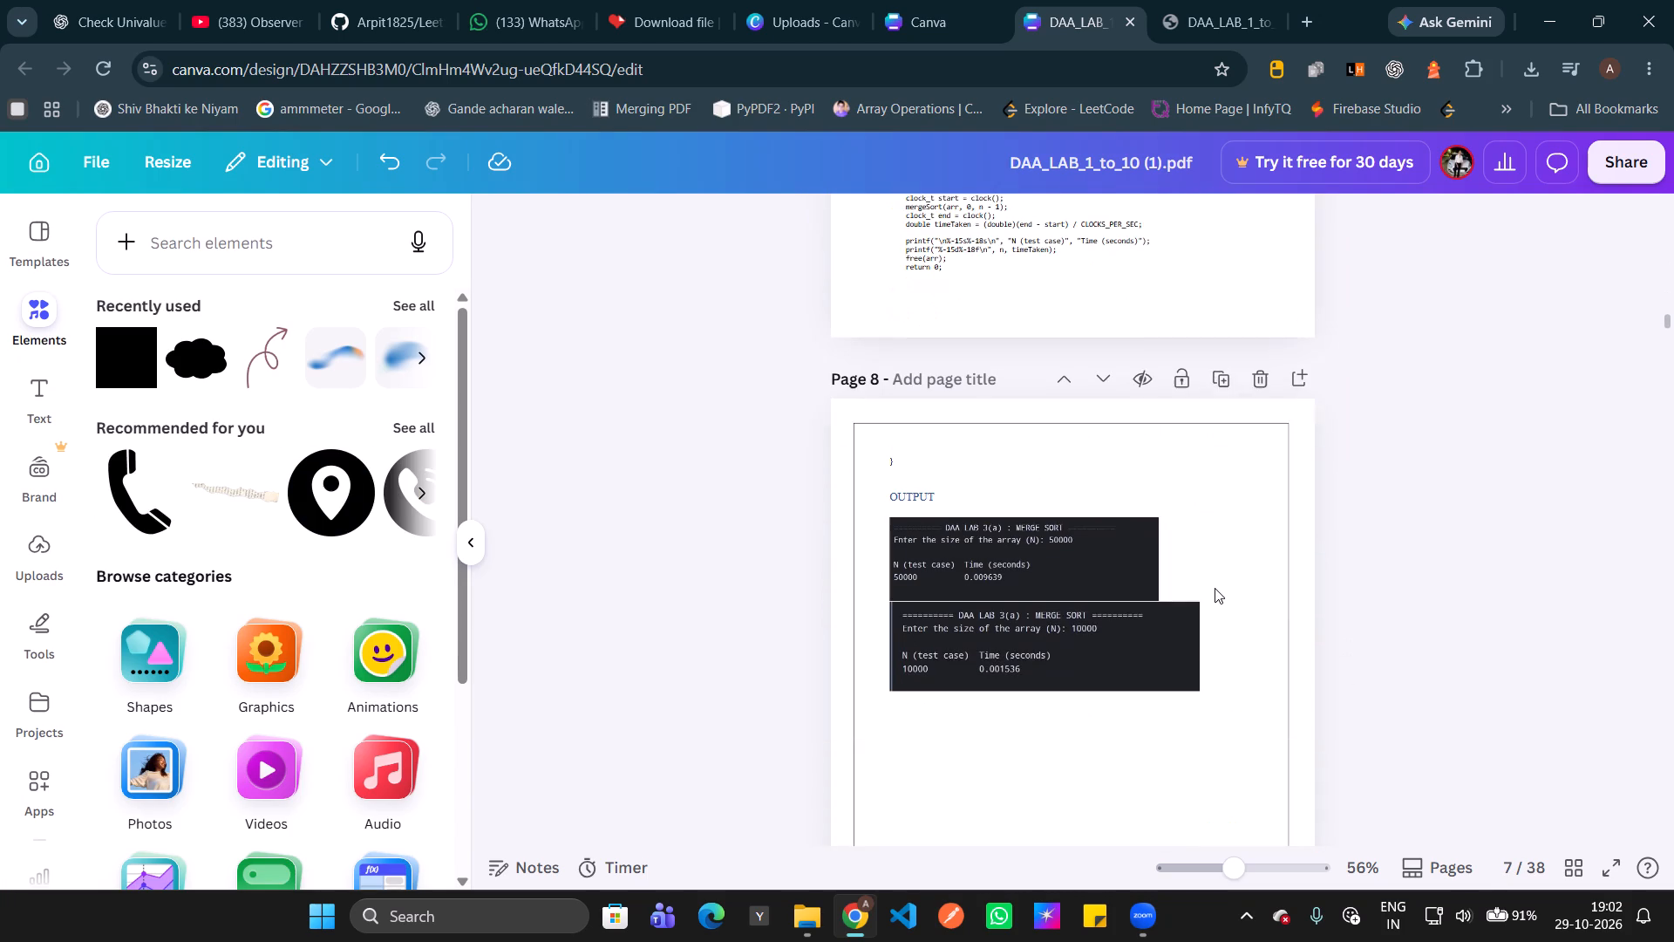
pyautogui.click(1215, 588)
pyautogui.press('BackSpace')
# Check pages 1 to 10 for leftover border rectangles, finishing at page 1.
pyautogui.scroll(-6, 1215, 588)
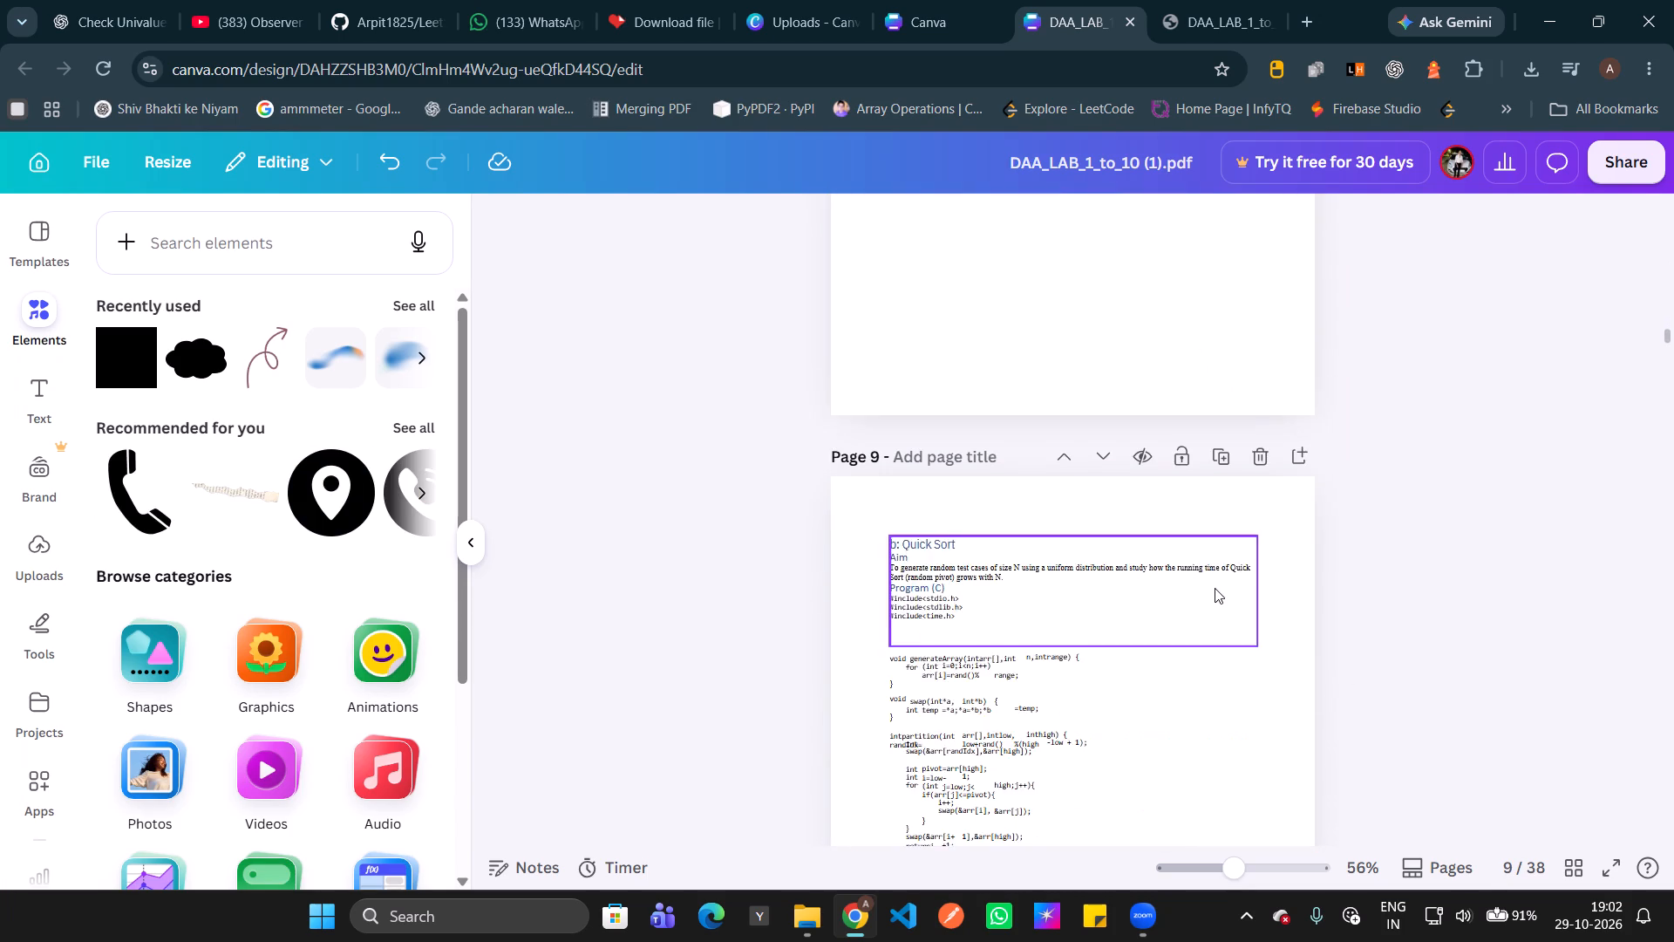
pyautogui.scroll(-11, 1215, 588)
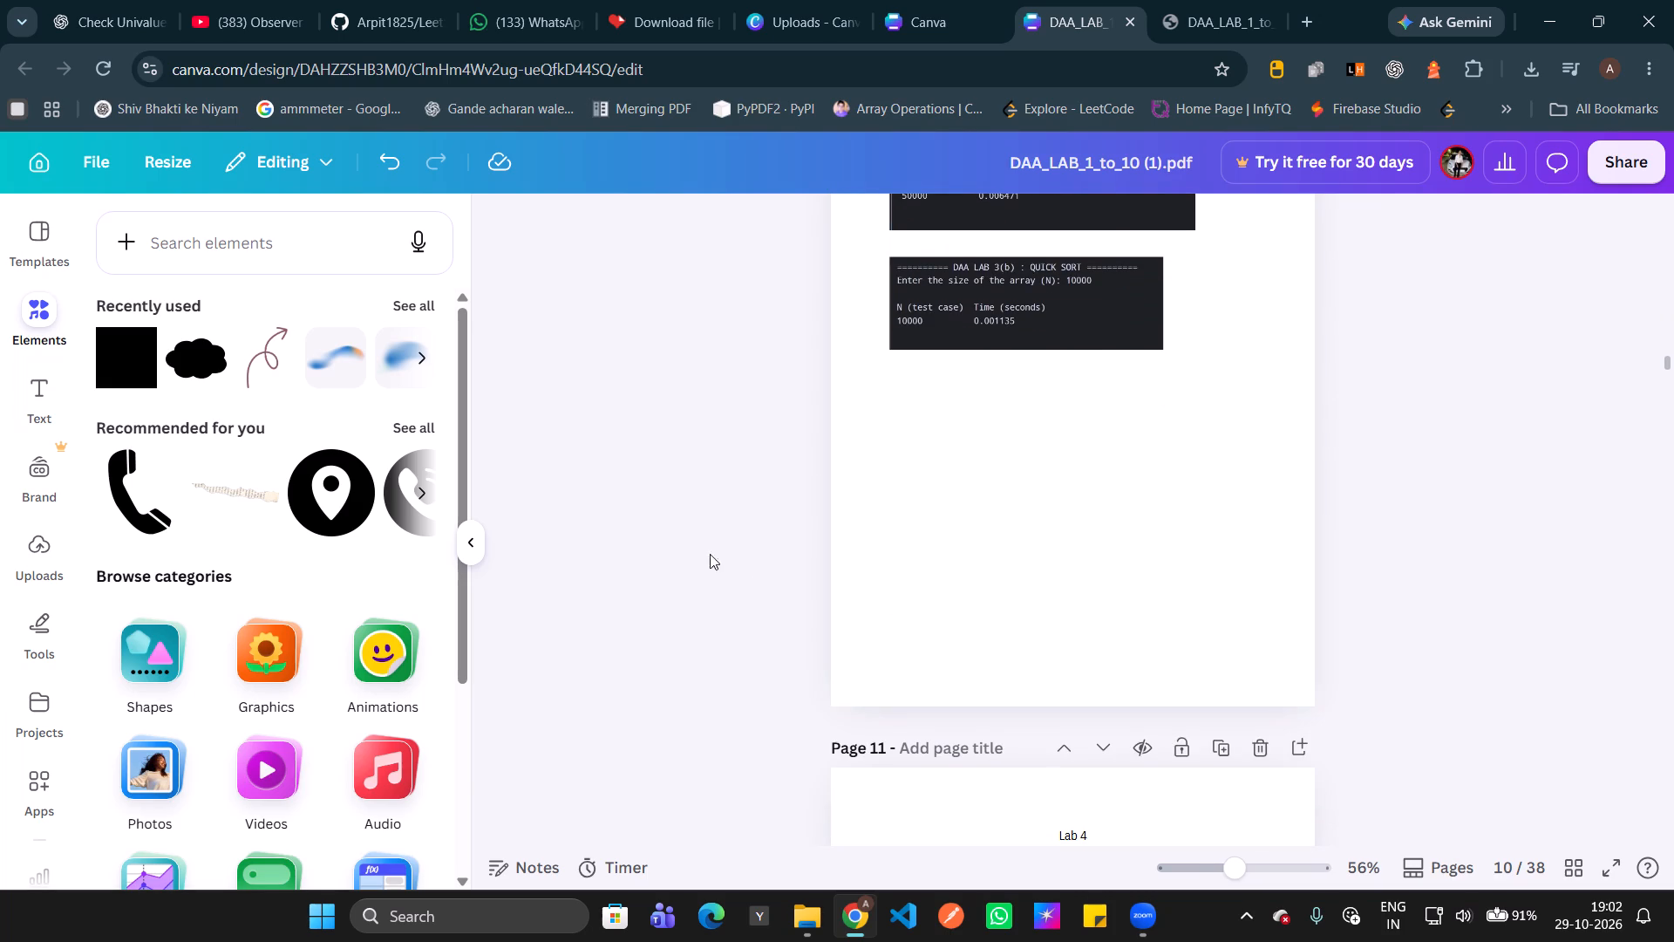
pyautogui.scroll(3, 662, 544)
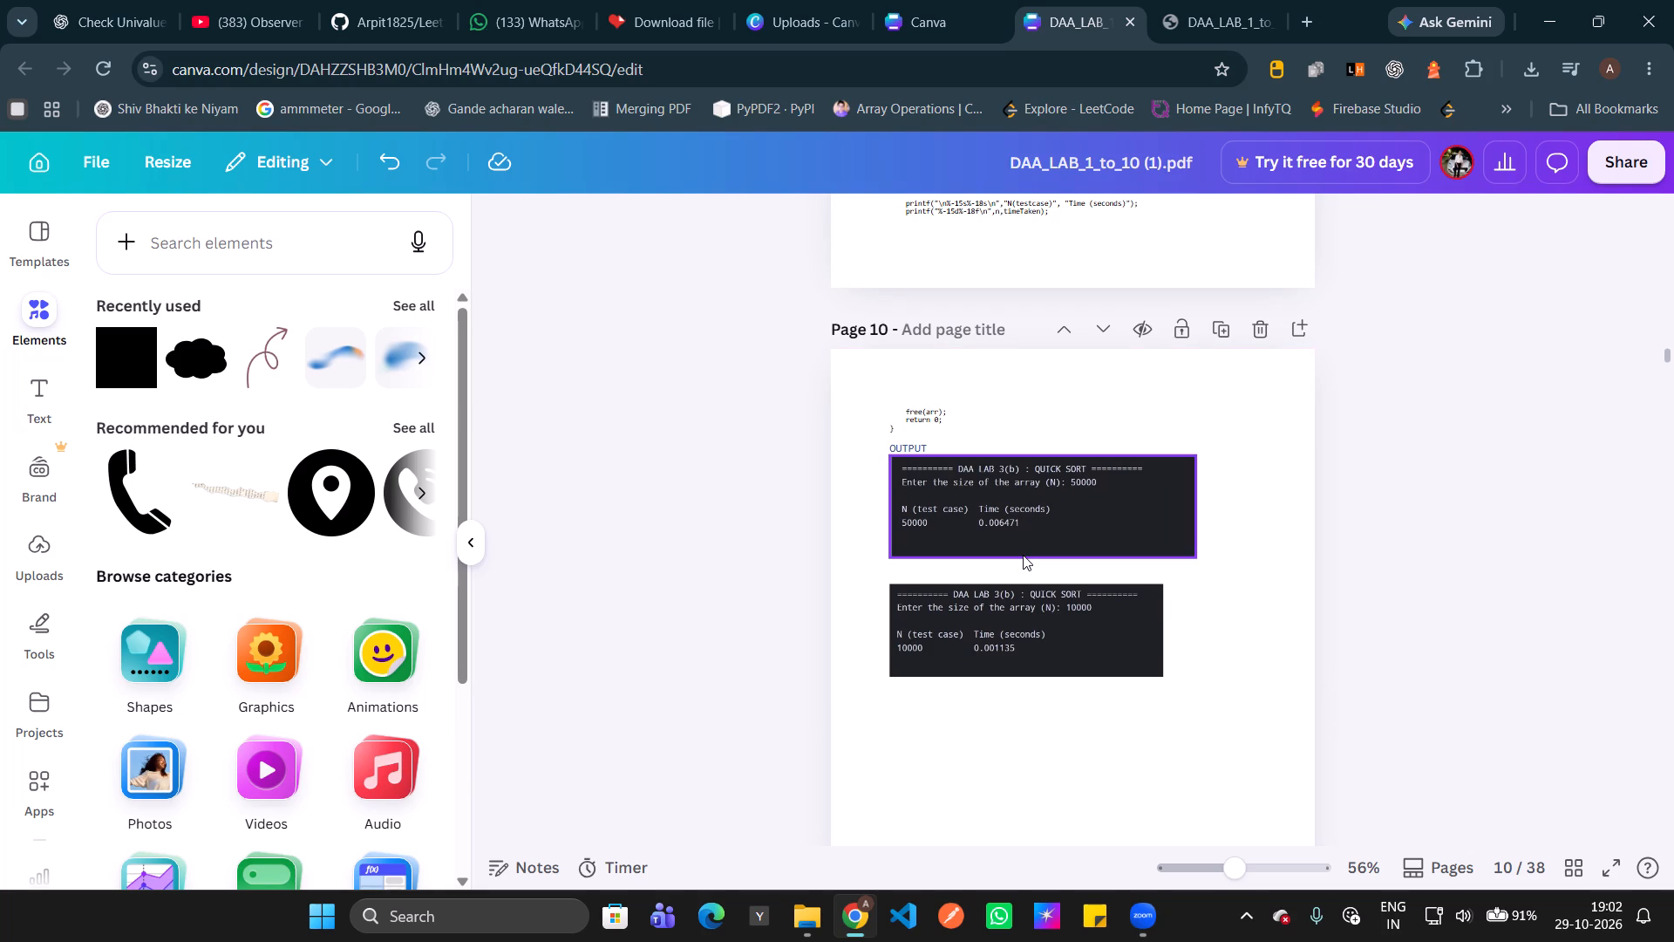
pyautogui.scroll(16, 1019, 552)
pyautogui.scroll(5, 1015, 550)
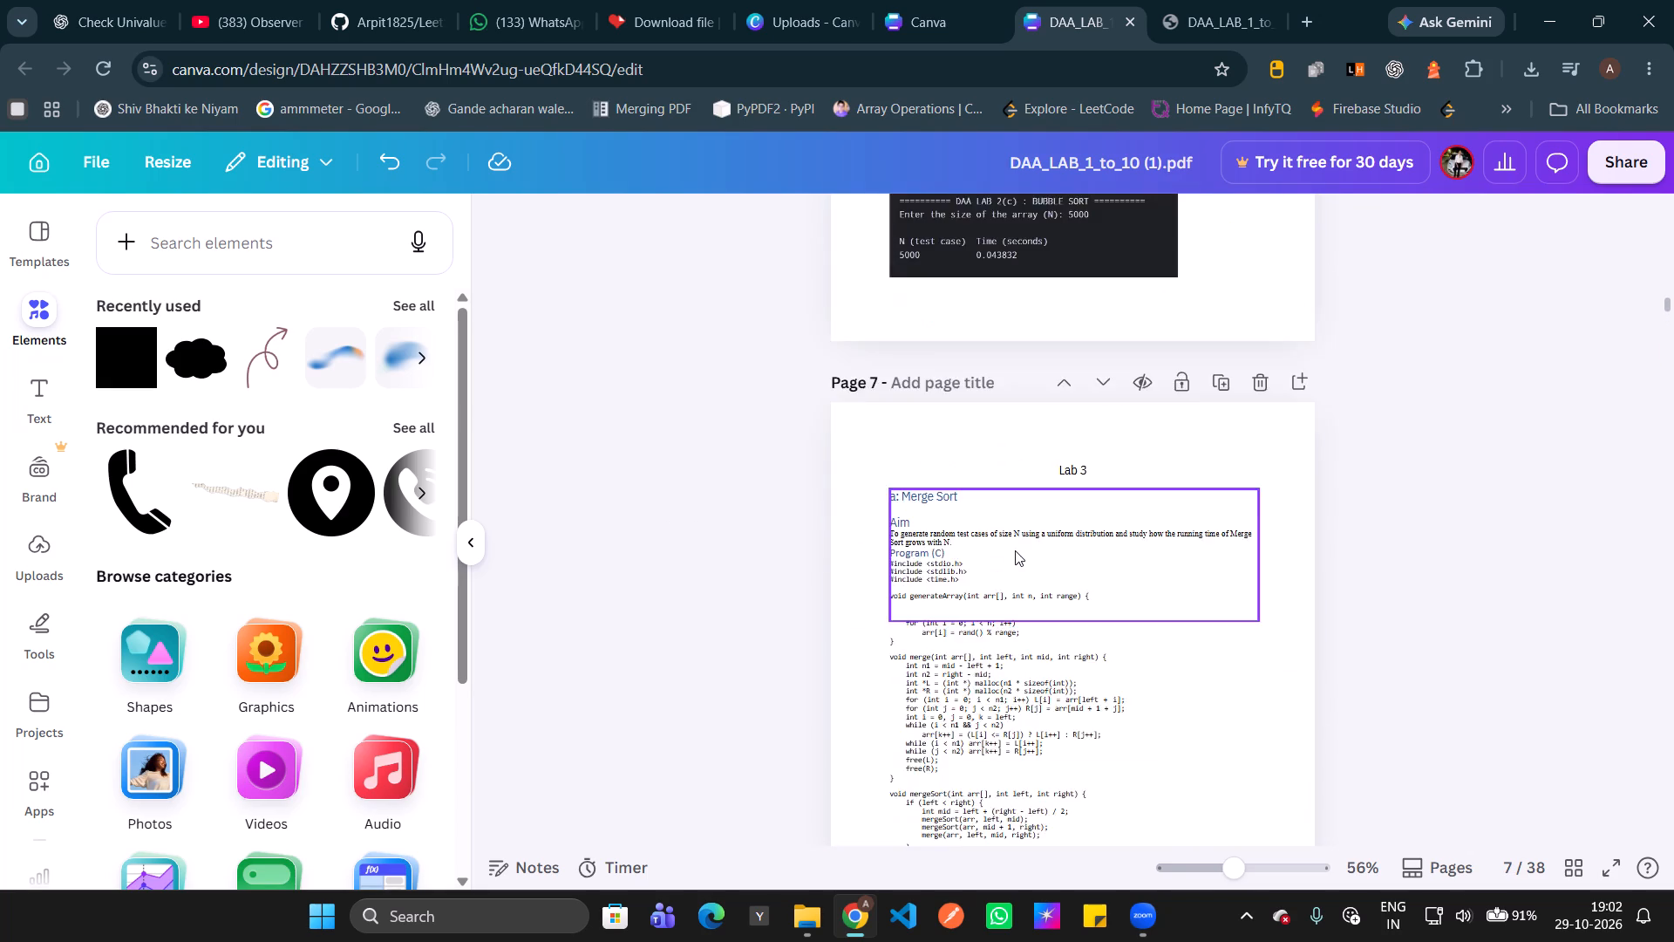
pyautogui.scroll(20, 1015, 550)
pyautogui.scroll(6, 1015, 550)
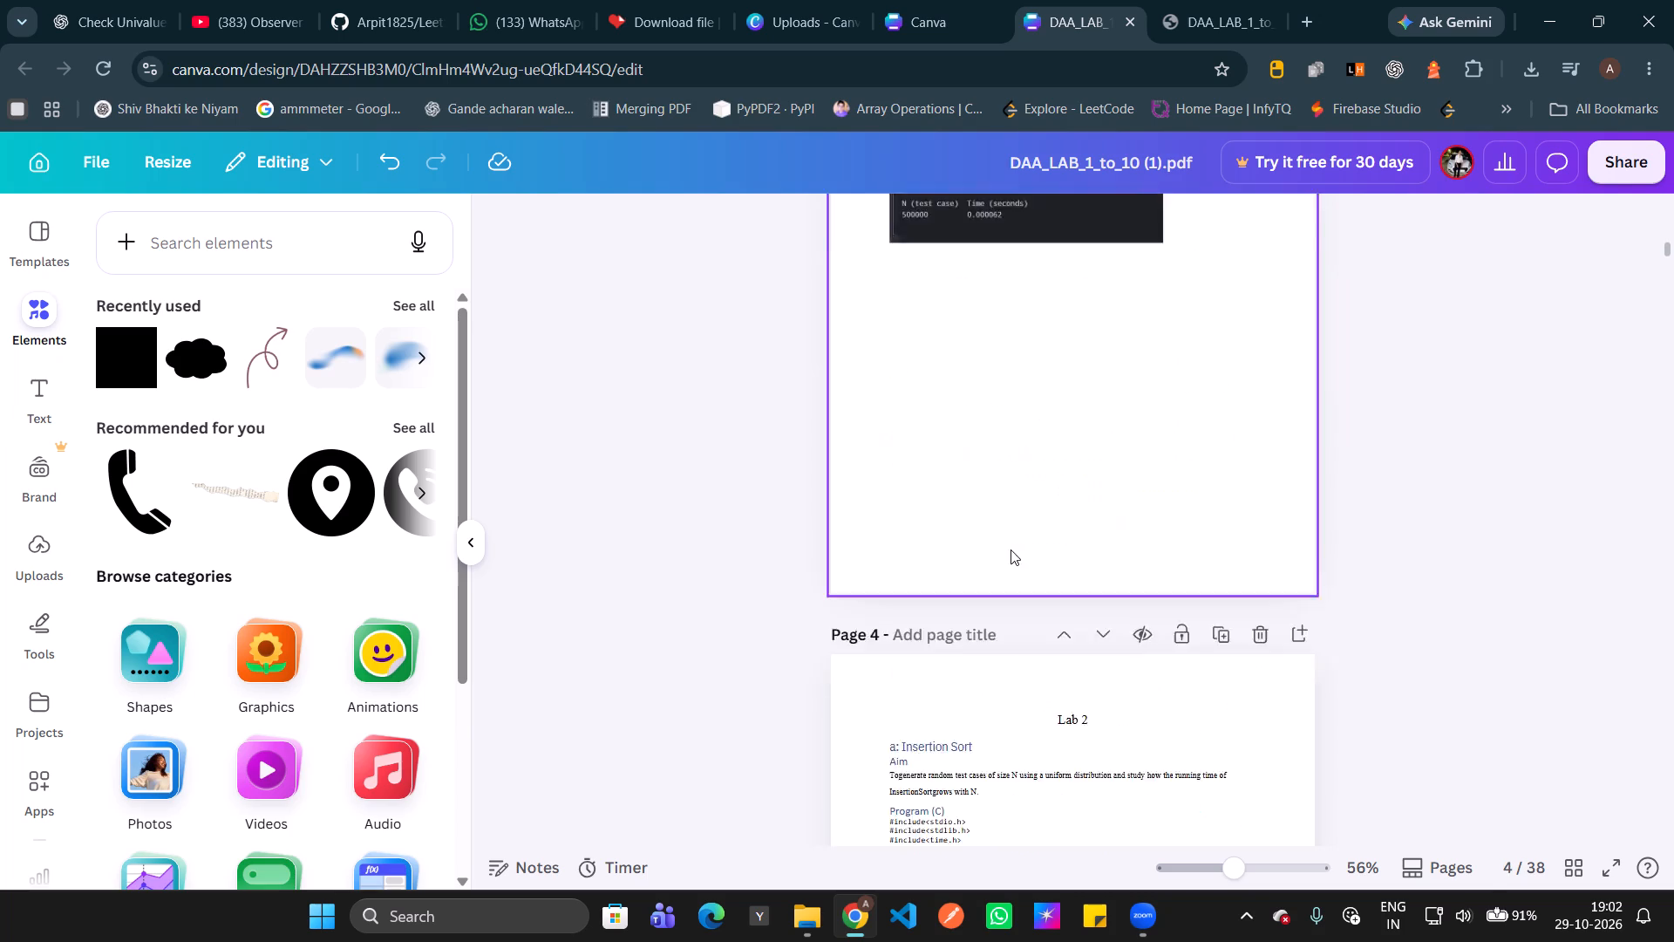
pyautogui.scroll(17, 1011, 549)
pyautogui.scroll(5, 1011, 552)
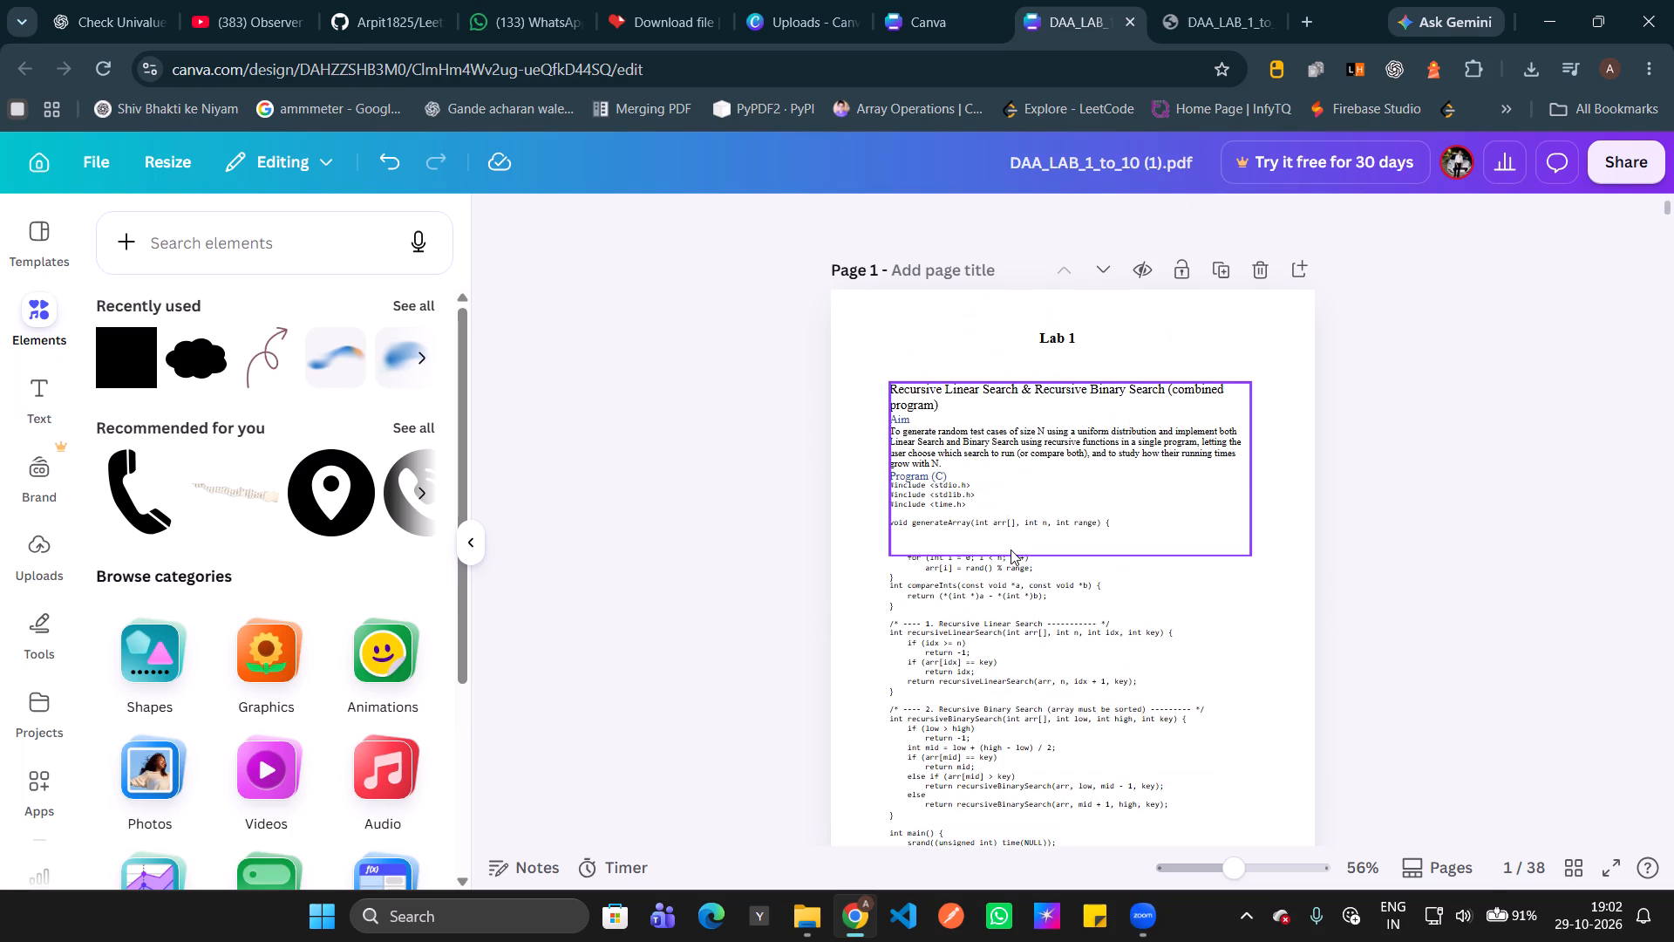
# Switch to the DAA_Lab_file_template_2026-27.pdf design and enter the faculty member's name on the cover page's Faculty Name line.
pyautogui.click(881, 0)
pyautogui.scroll(3, 912, 423)
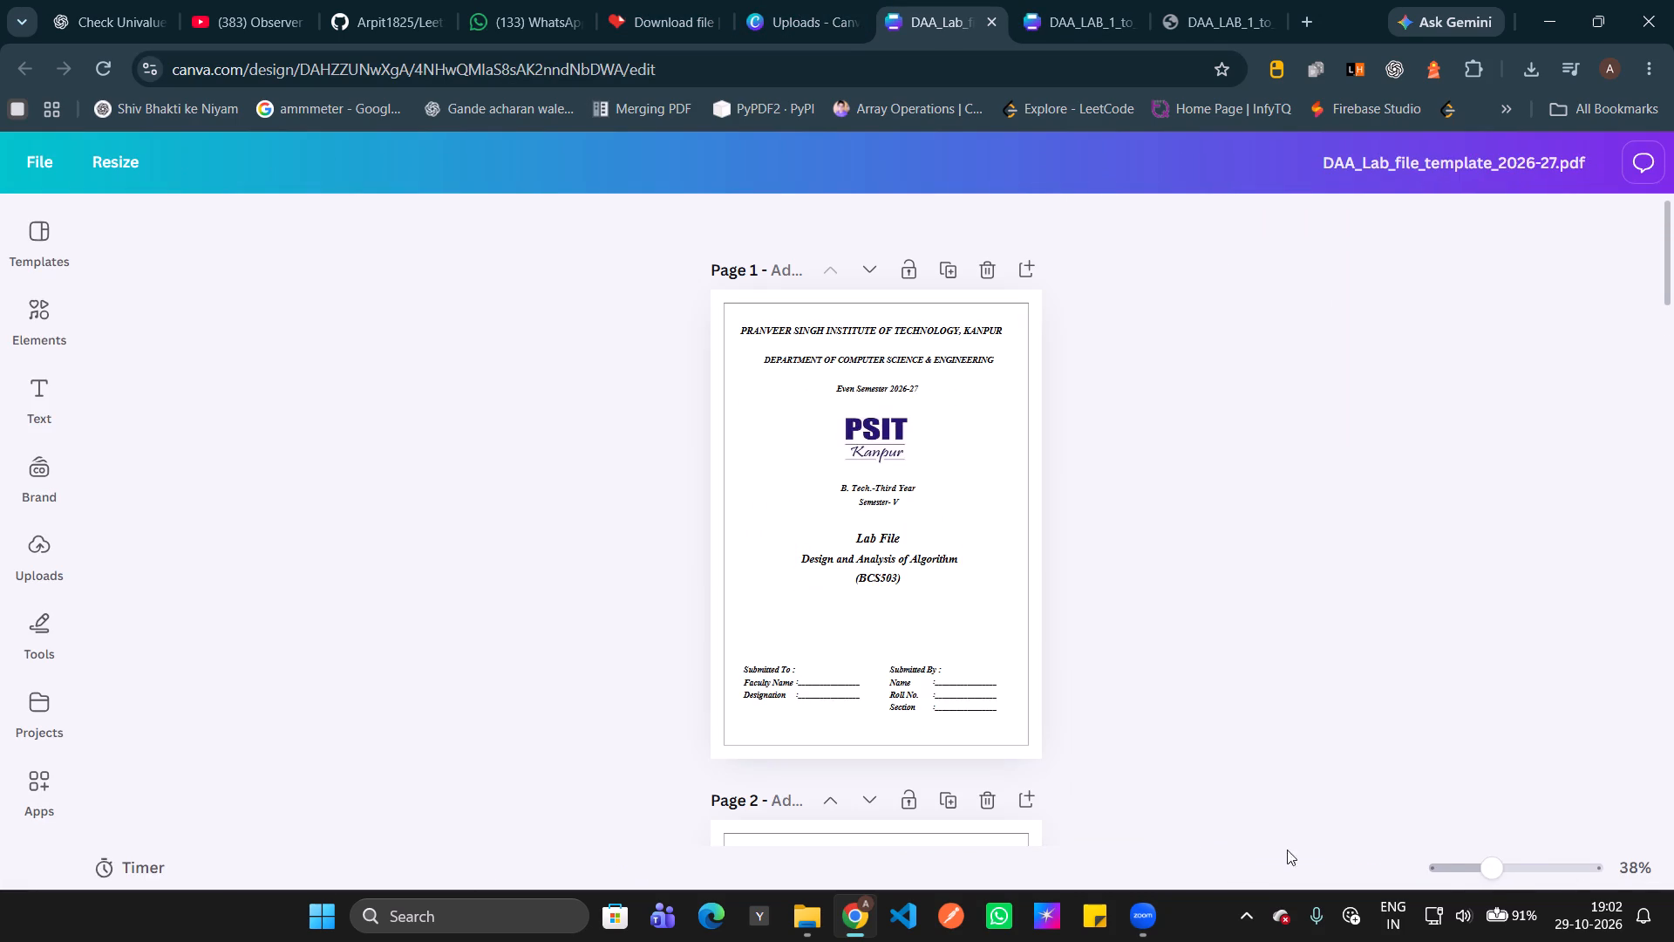
pyautogui.moveTo(1249, 870); pyautogui.dragTo(1247, 869)
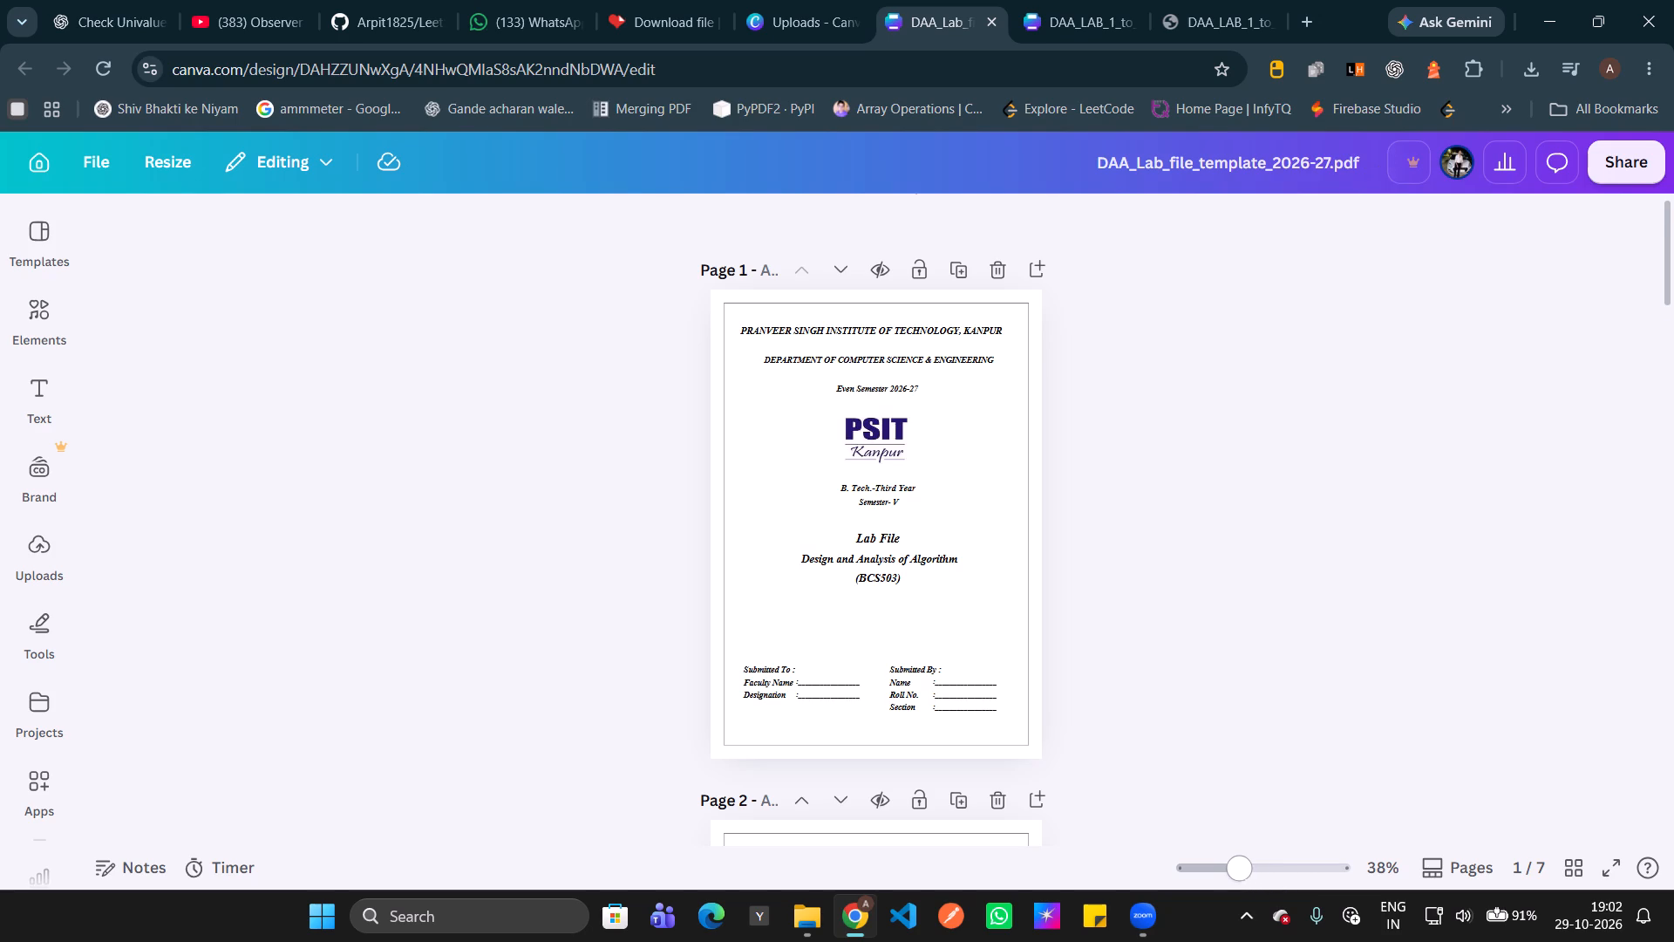
pyautogui.moveTo(1247, 869); pyautogui.dragTo(1261, 858)
pyautogui.doubleClick(772, 762)
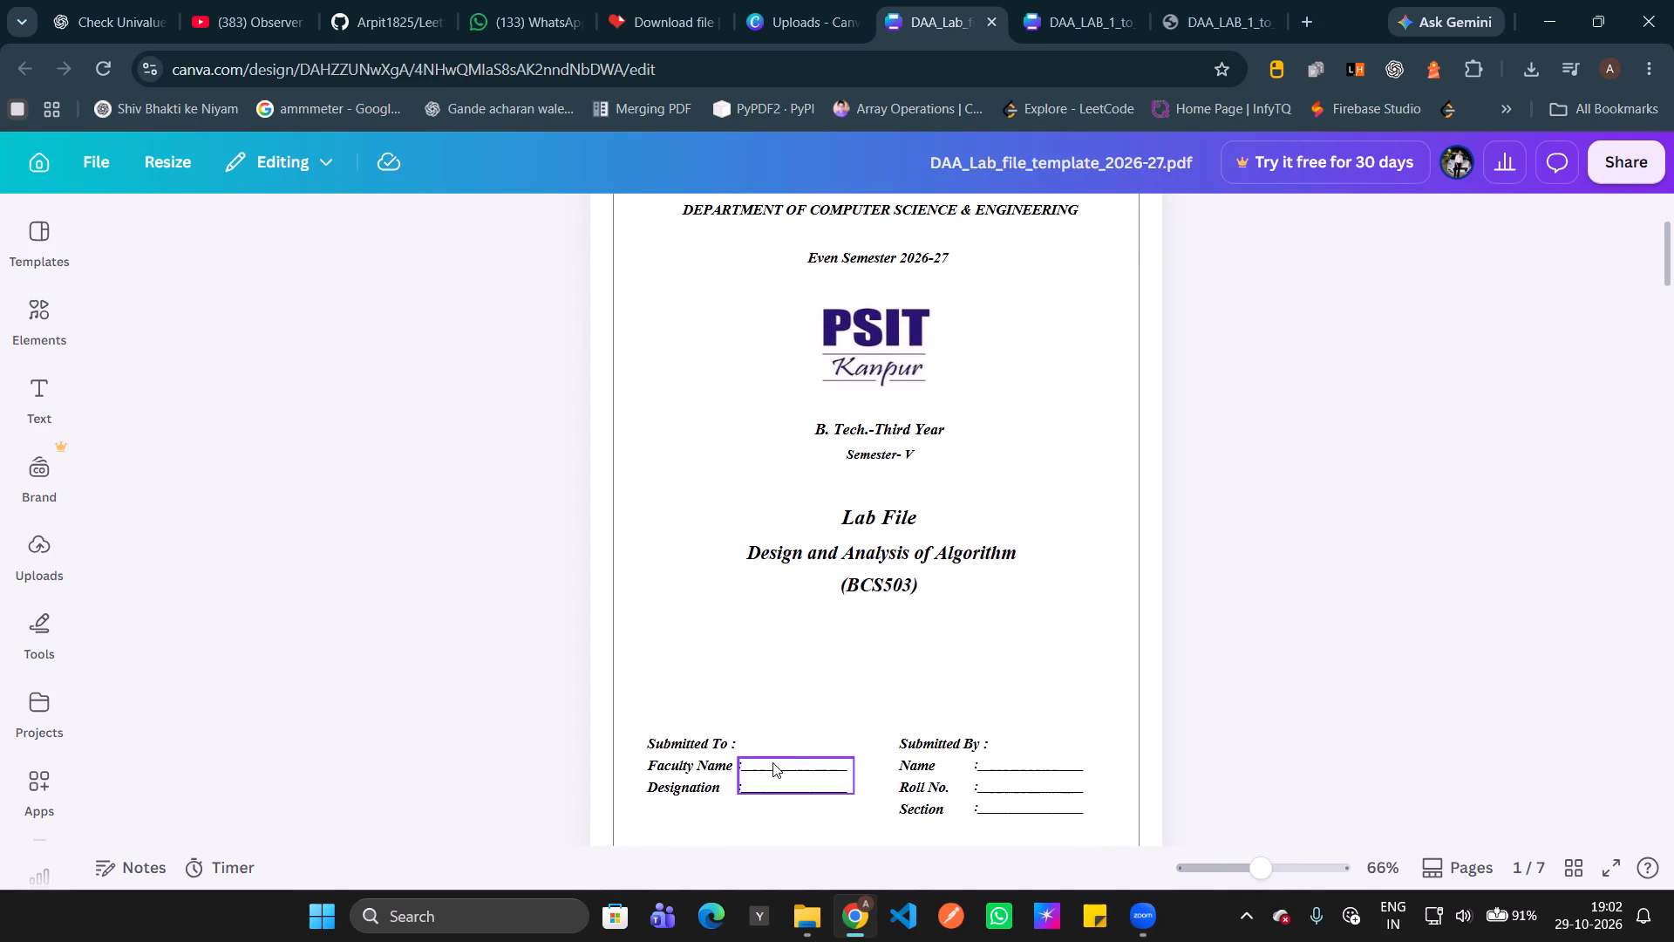
pyautogui.click(772, 762)
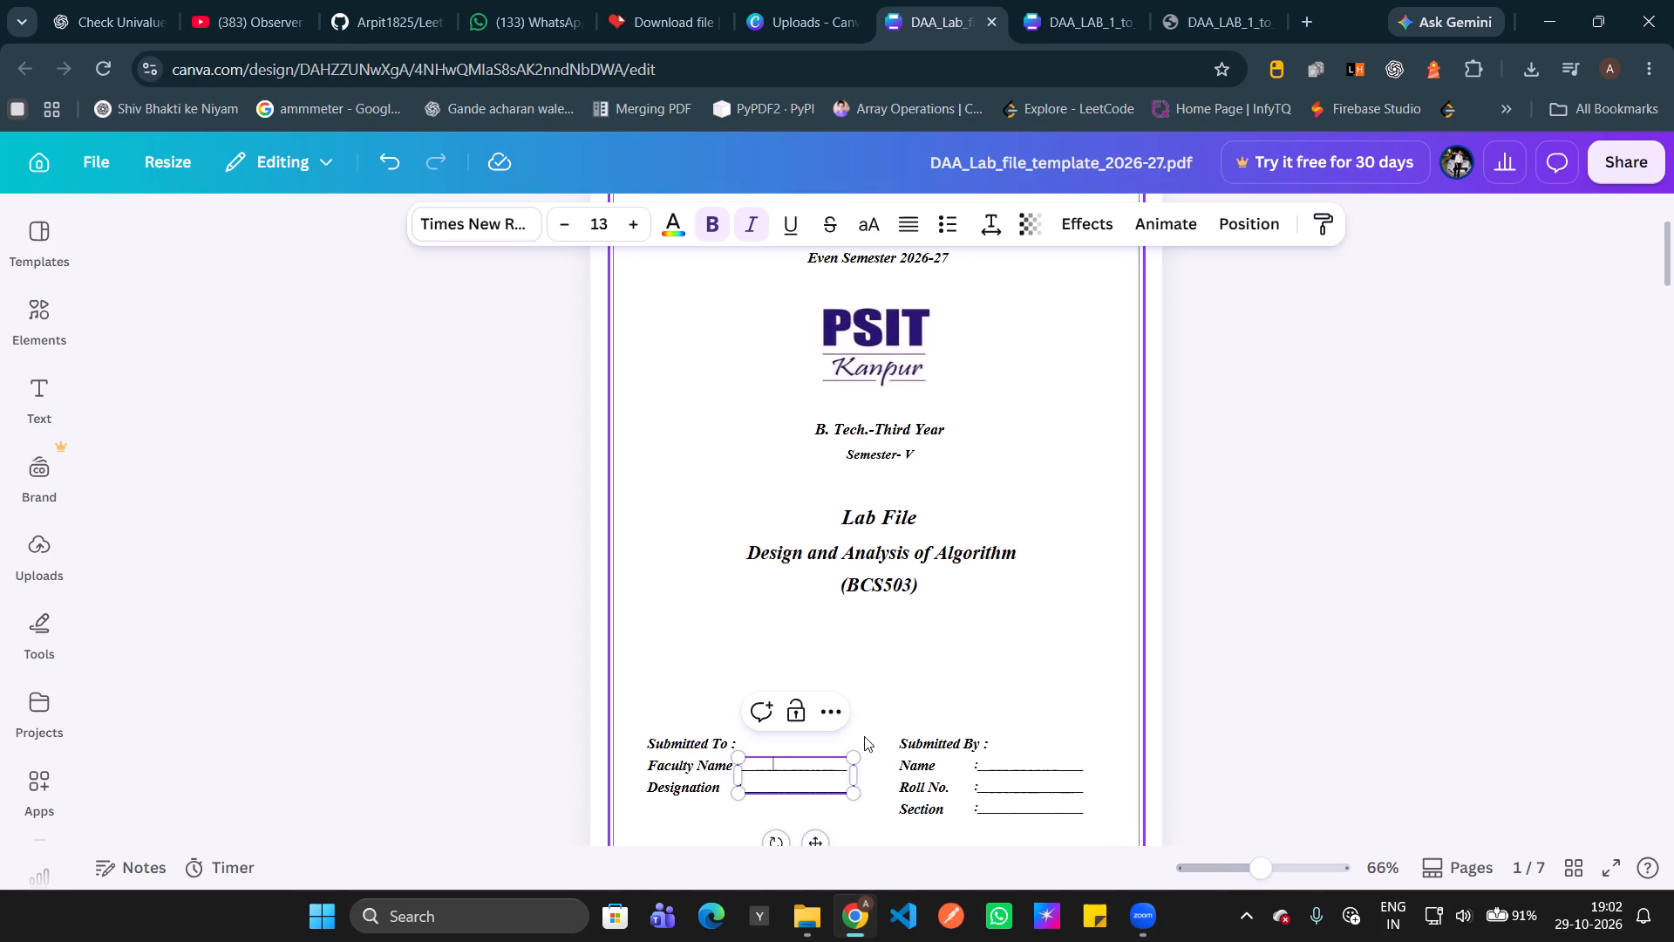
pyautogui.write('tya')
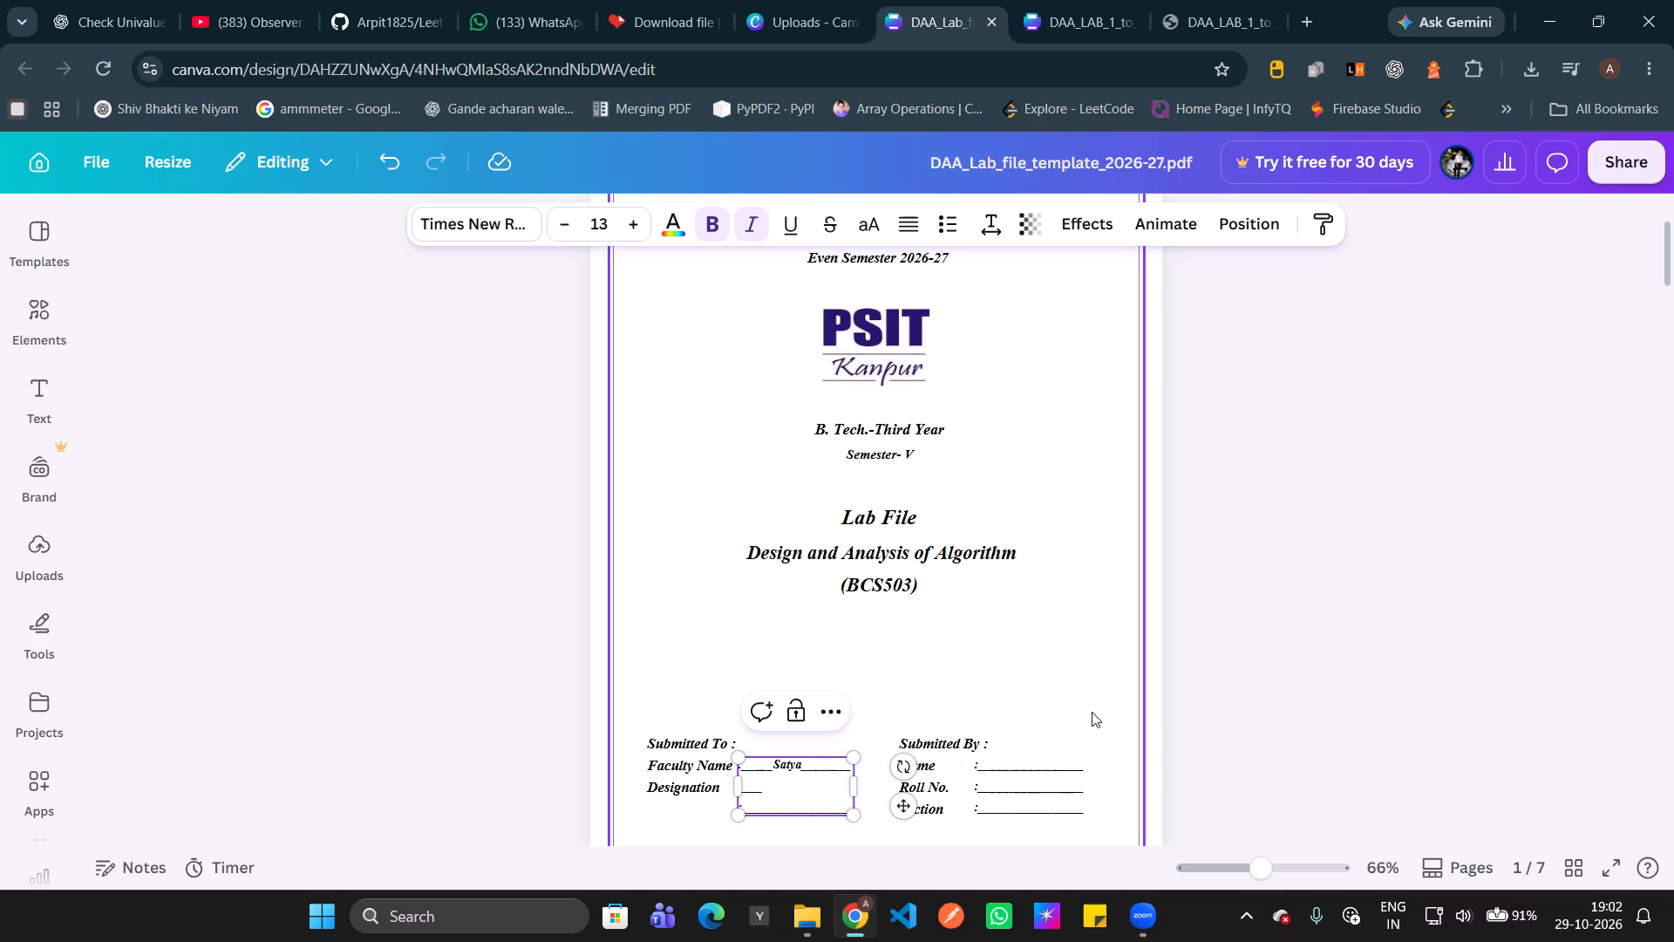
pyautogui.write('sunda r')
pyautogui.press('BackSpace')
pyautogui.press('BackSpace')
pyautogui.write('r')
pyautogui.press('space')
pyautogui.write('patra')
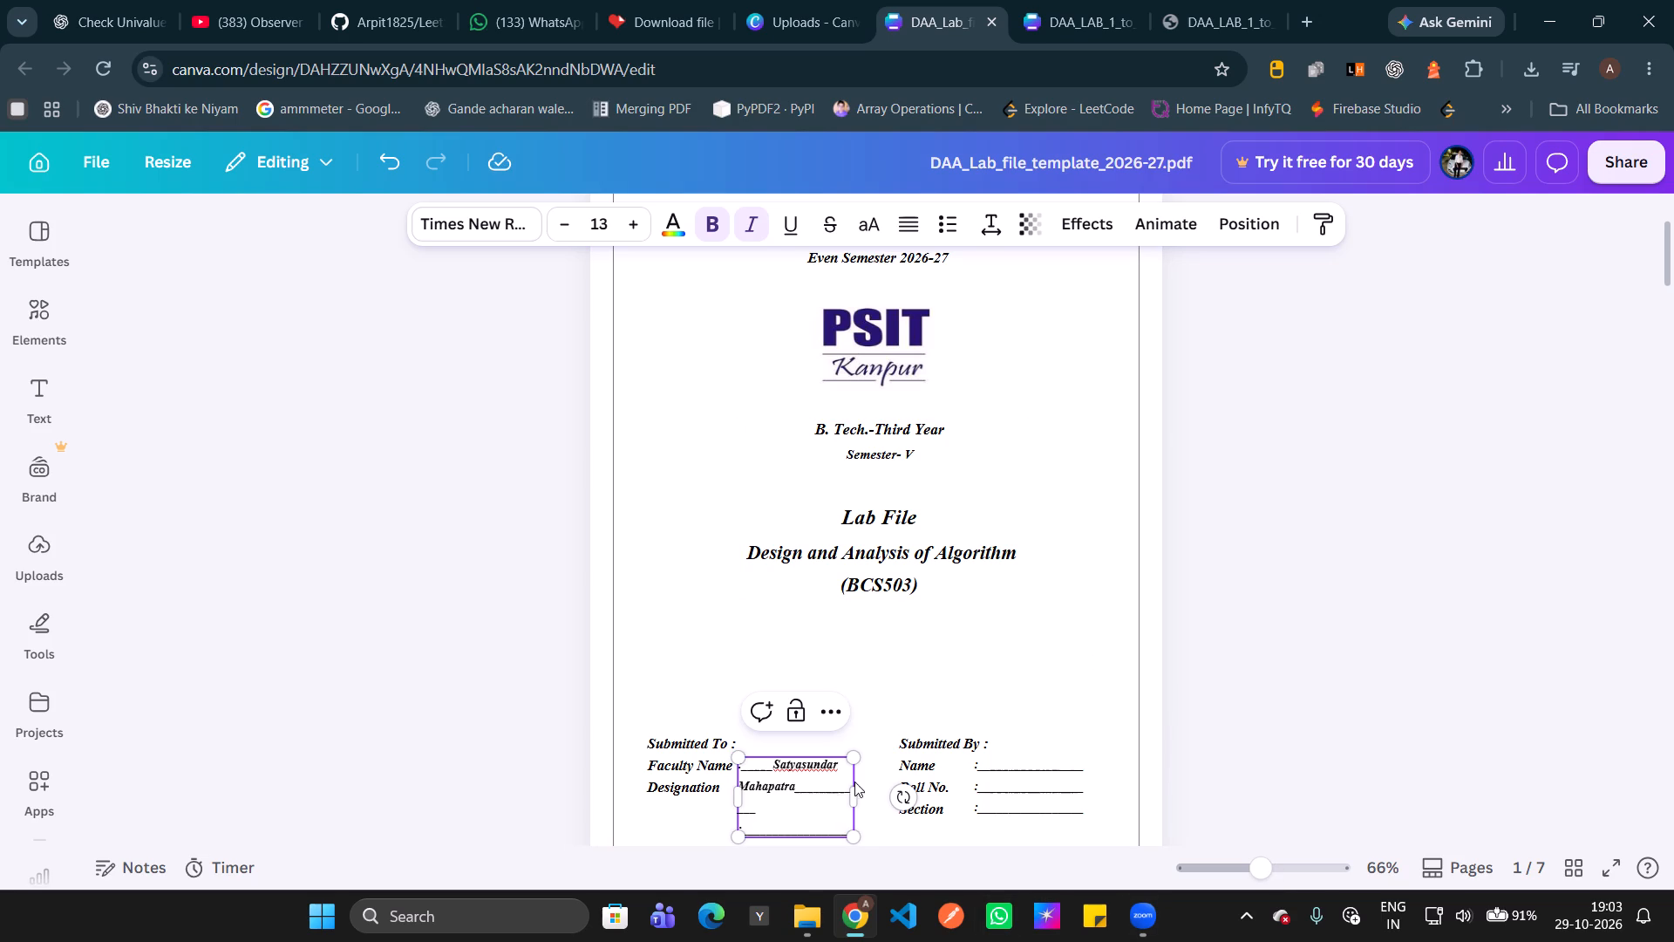
# Widen the faculty details text box to about 8.7 and delete the underscores before the faculty name and the gap between its two words.
pyautogui.moveTo(858, 782); pyautogui.dragTo(1125, 827)
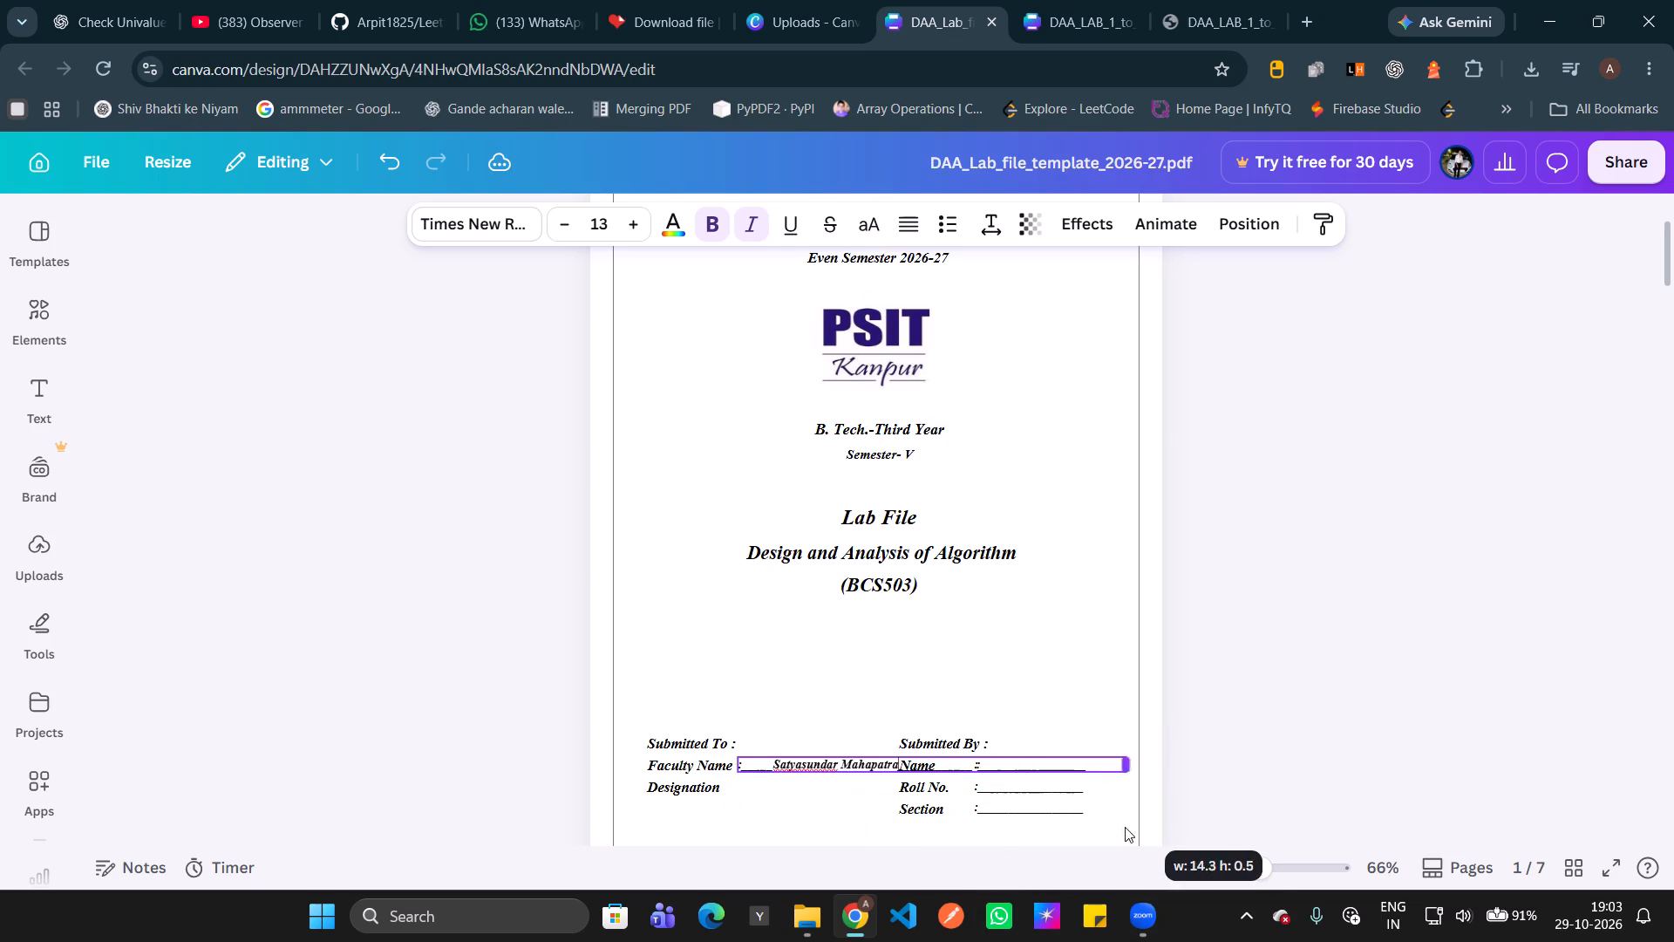
pyautogui.moveTo(1125, 827); pyautogui.dragTo(962, 823)
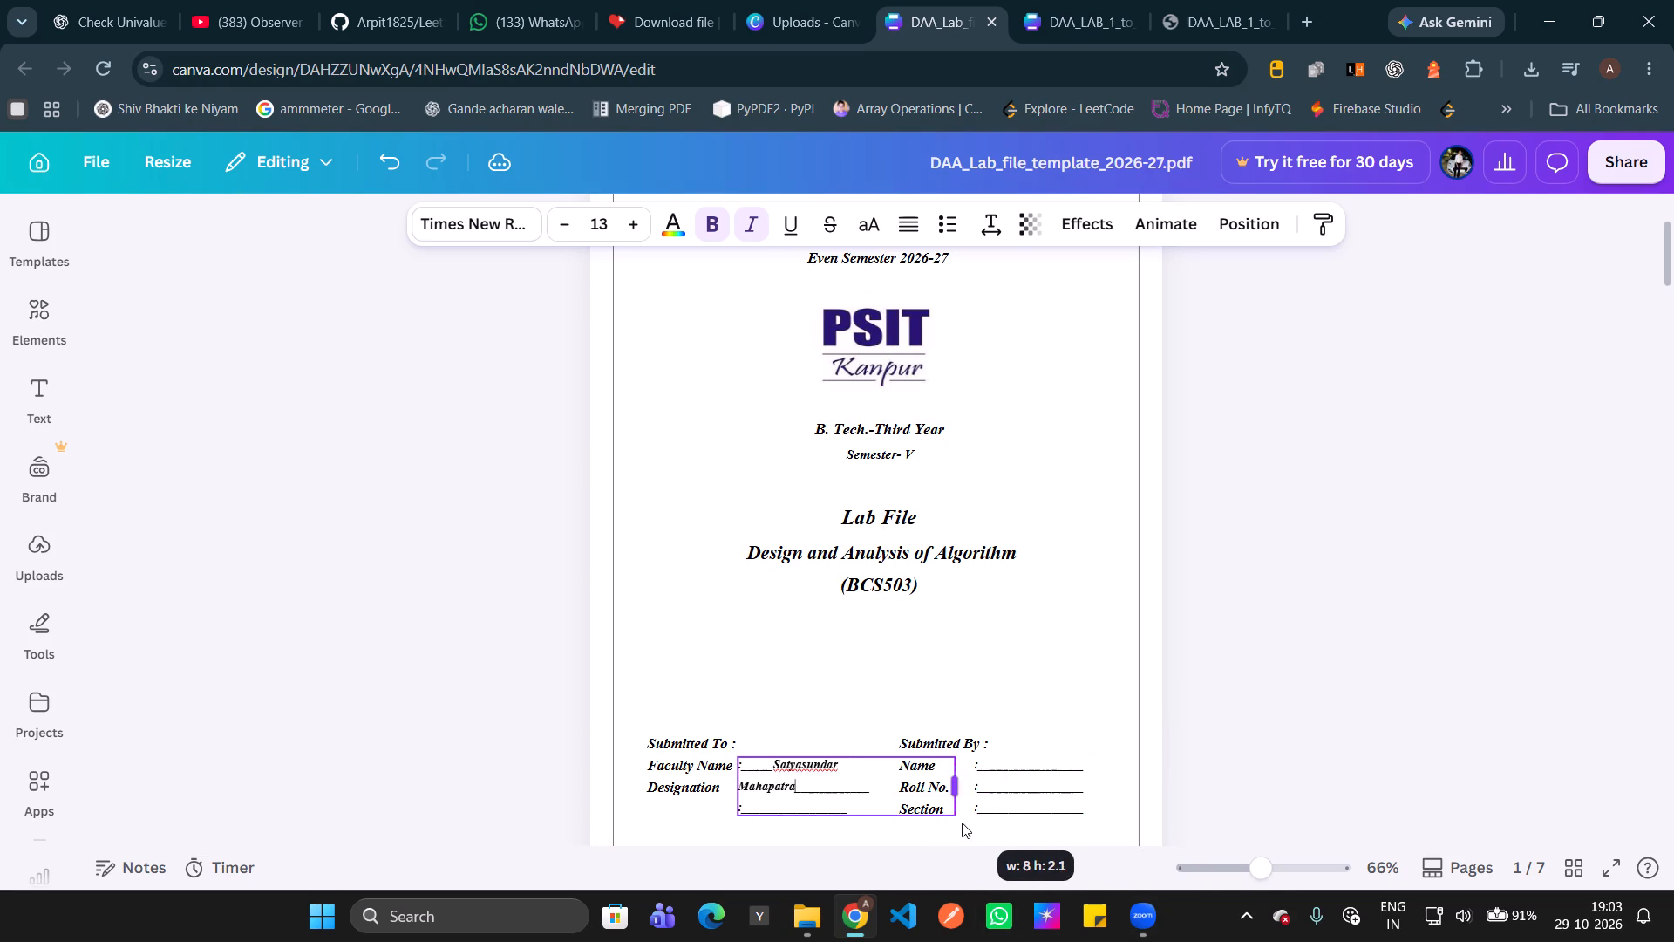
pyautogui.moveTo(962, 823); pyautogui.dragTo(983, 809)
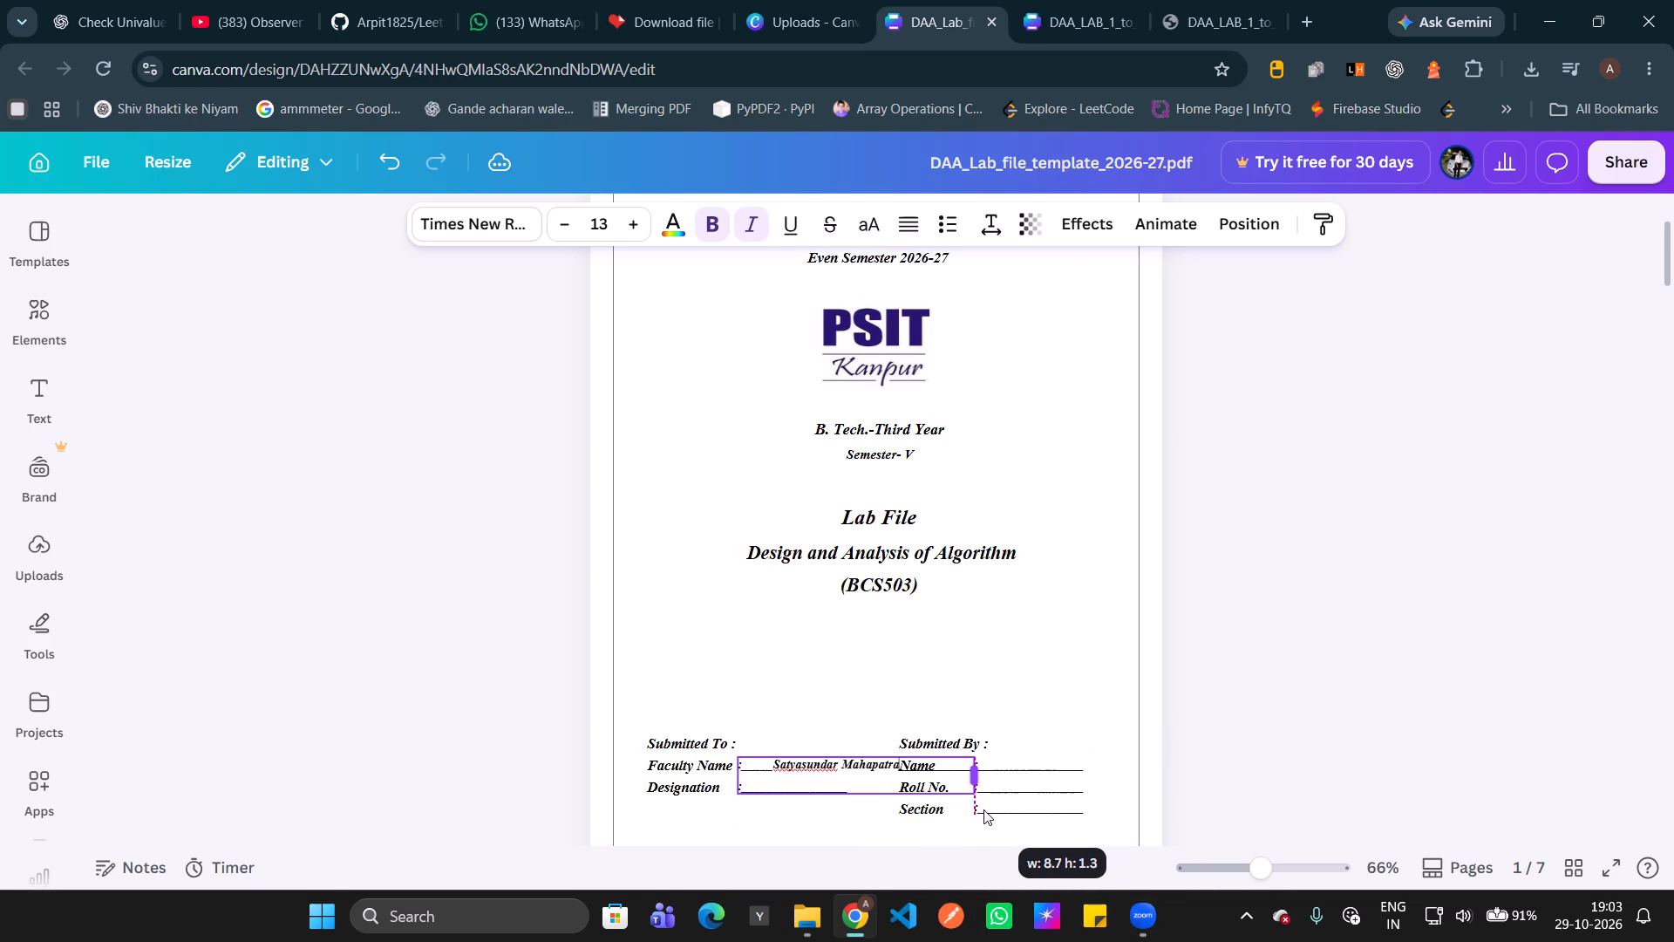
pyautogui.moveTo(983, 809); pyautogui.dragTo(979, 809)
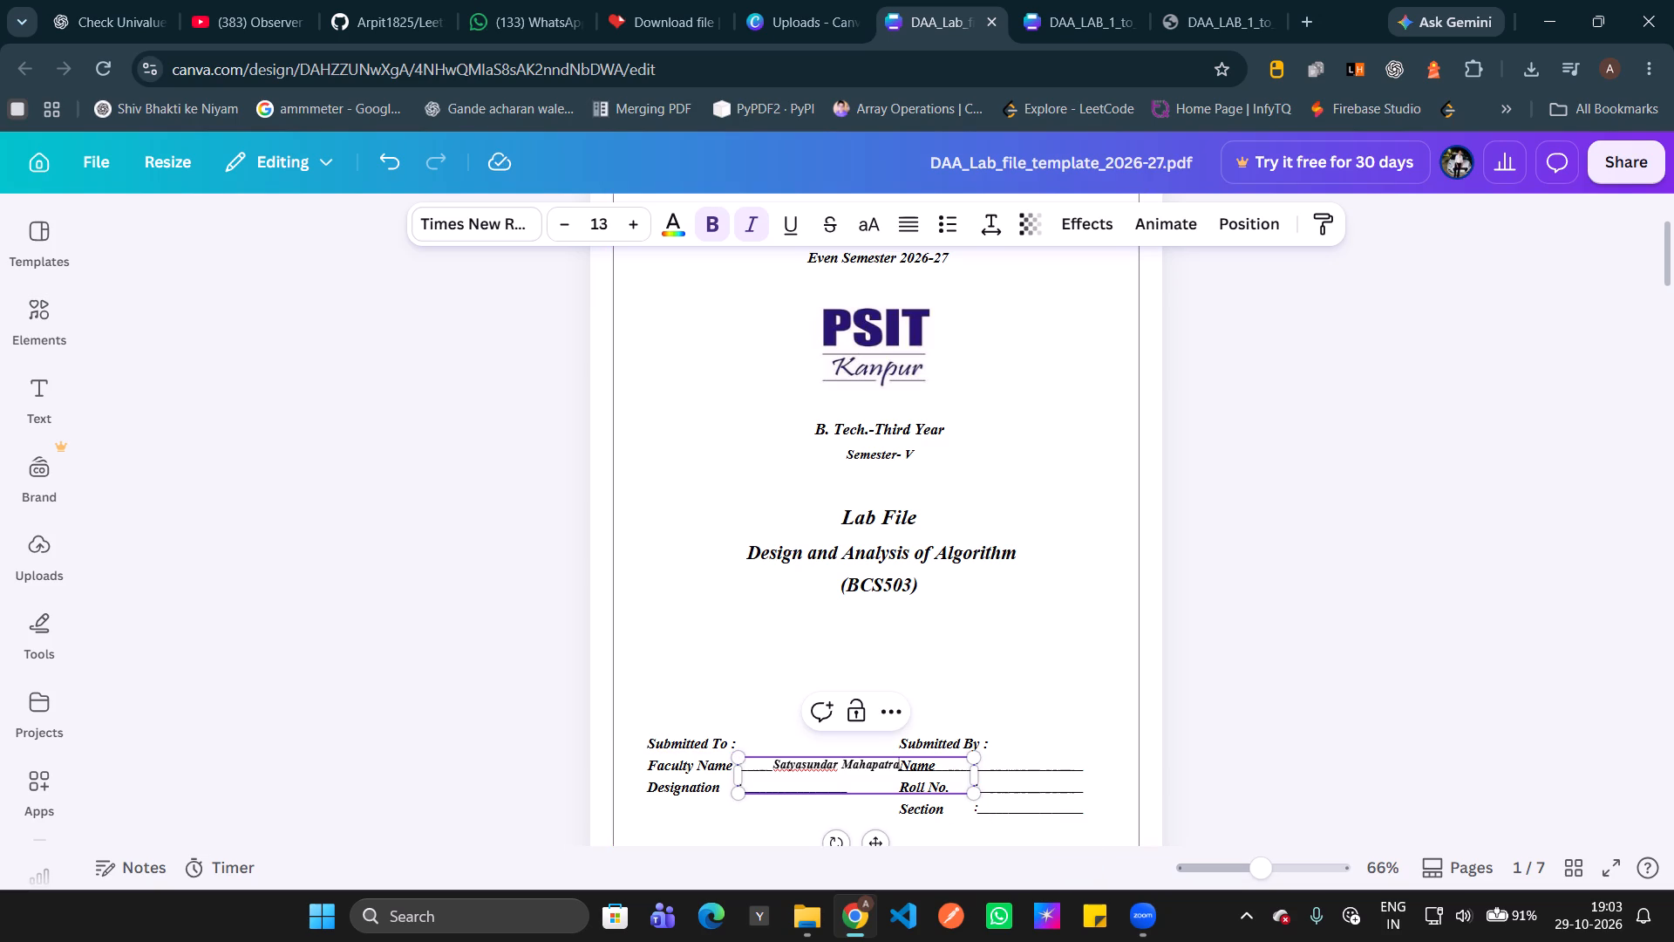
pyautogui.click(775, 773)
pyautogui.press('BackSpace')
pyautogui.press('BackSpace')
pyautogui.press('BackSpace')
pyautogui.press('BackSpace')
pyautogui.press('BackSpace')
pyautogui.click(844, 766)
pyautogui.press('BackSpace')
# Delete the underscores trailing after the faculty name on the Faculty Name line.
pyautogui.click(958, 770)
pyautogui.press('BackSpace')
pyautogui.press('BackSpace')
pyautogui.press('BackSpace')
pyautogui.press('BackSpace')
pyautogui.press('BackSpace')
pyautogui.press('BackSpace')
pyautogui.press('BackSpace')
pyautogui.press('BackSpace')
pyautogui.press('BackSpace')
pyautogui.press('BackSpace')
pyautogui.press('BackSpace')
pyautogui.click(889, 771)
pyautogui.press('BackSpace')
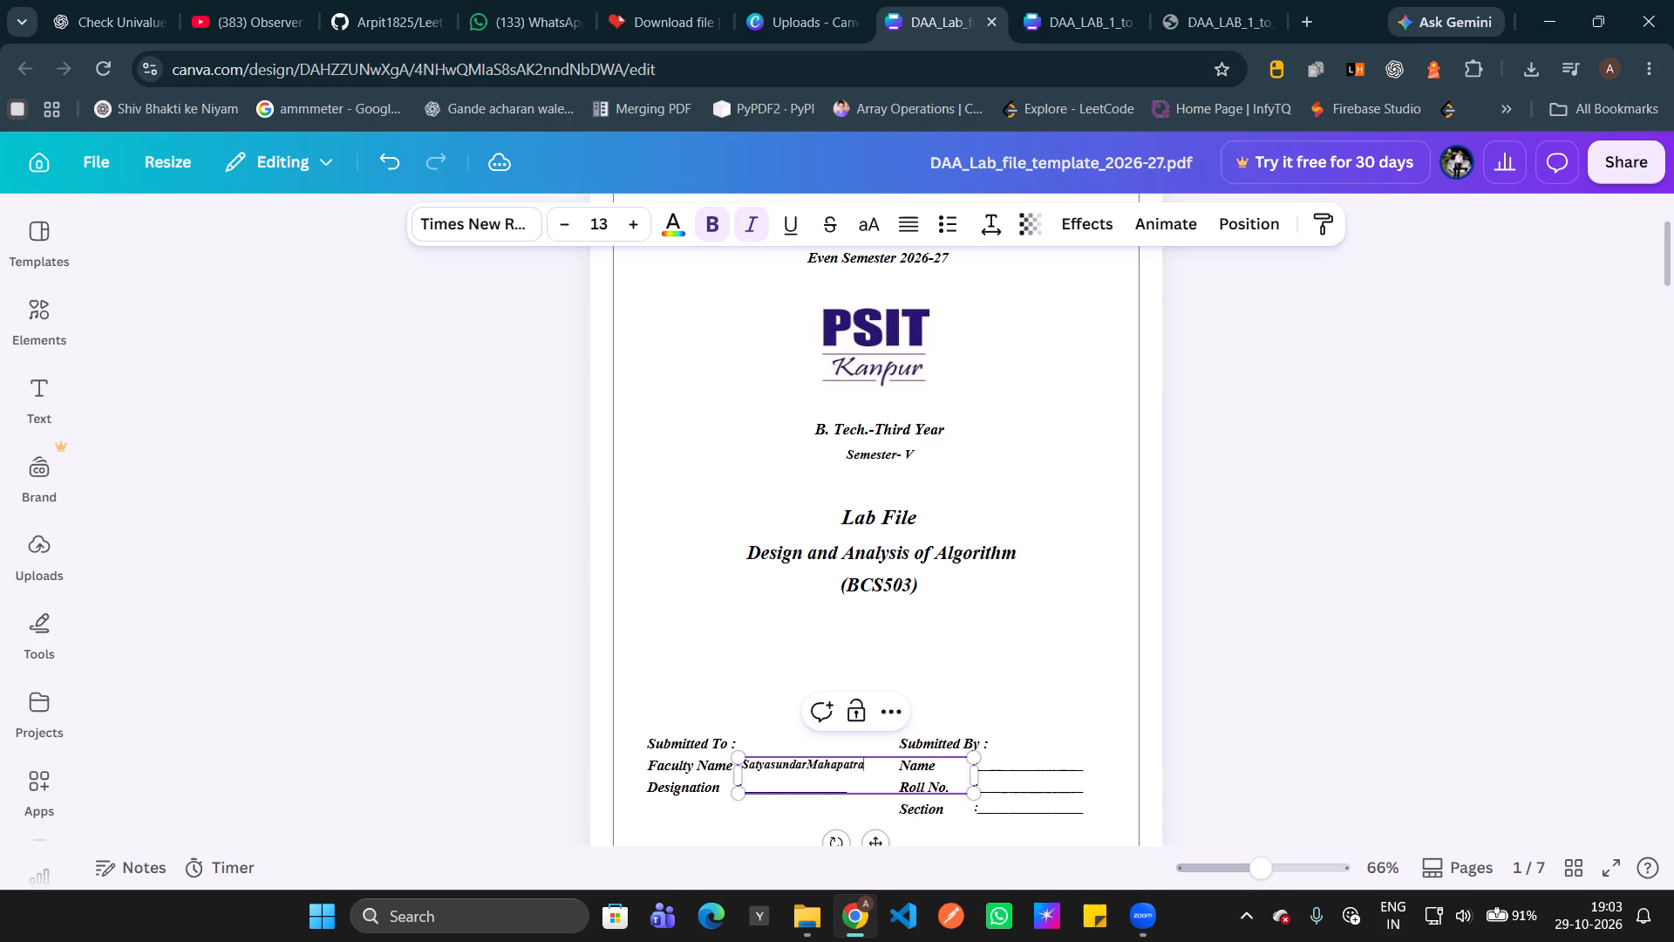
# Narrow the faculty details text box to about 5 wide so it ends before the Submitted By column.
pyautogui.moveTo(977, 775); pyautogui.dragTo(890, 769)
pyautogui.moveTo(983, 779); pyautogui.dragTo(890, 774)
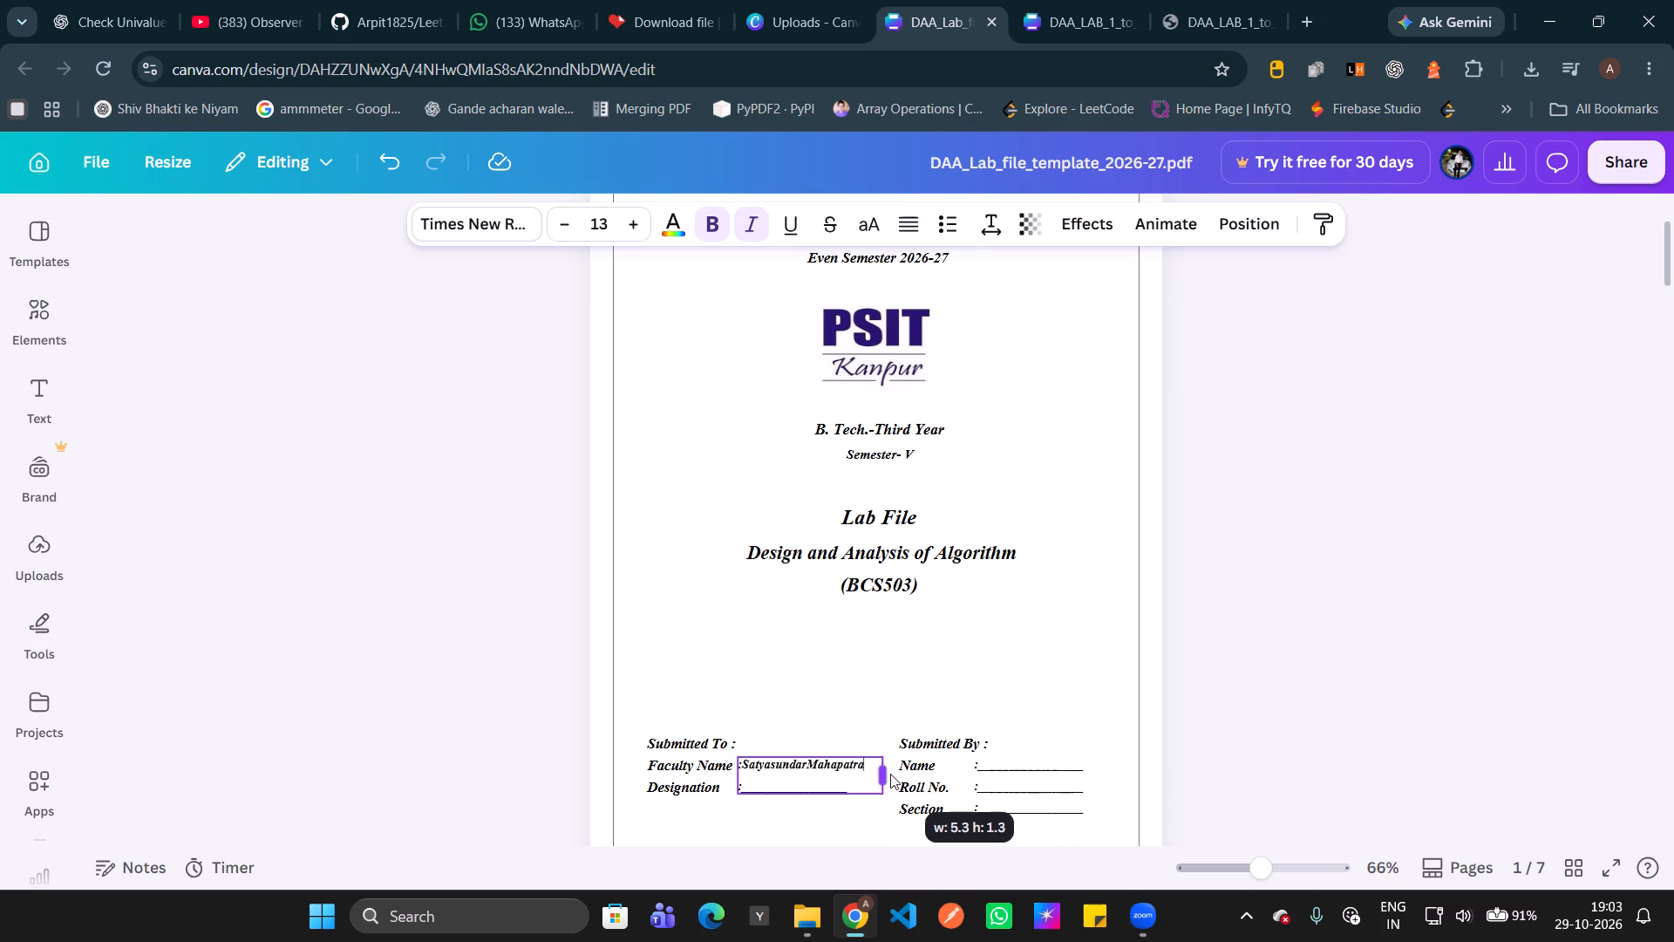
pyautogui.moveTo(890, 774); pyautogui.dragTo(884, 774)
# Insert a single space between the faculty member's first name and surname.
pyautogui.click(807, 765)
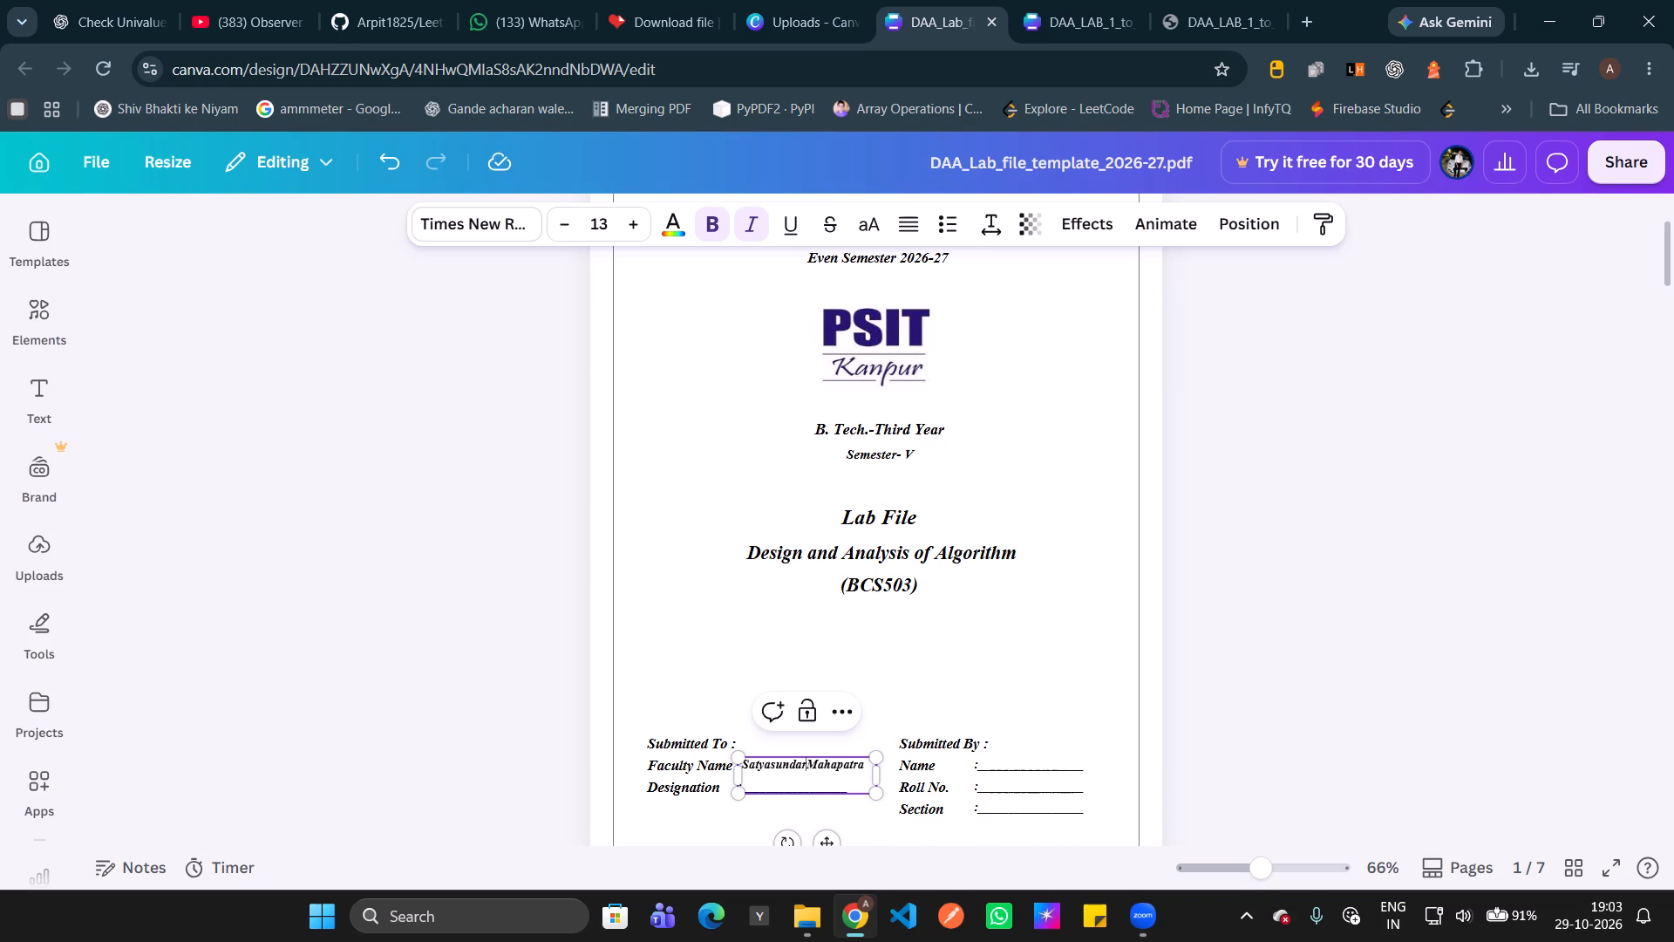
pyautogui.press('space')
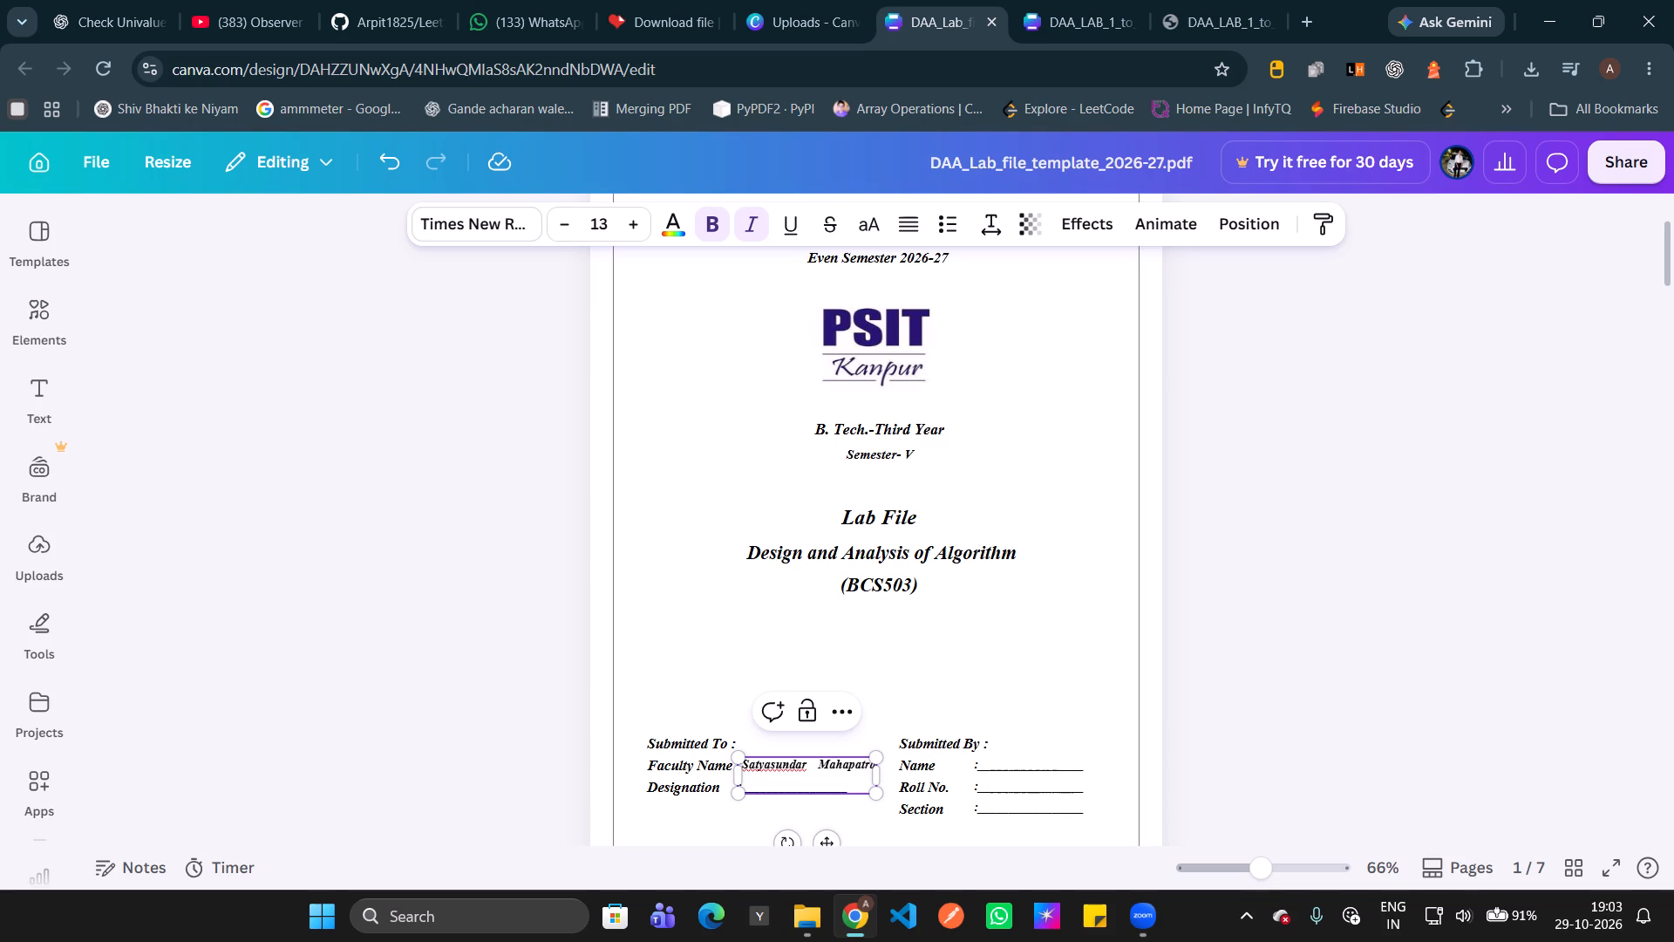
pyautogui.click(776, 791)
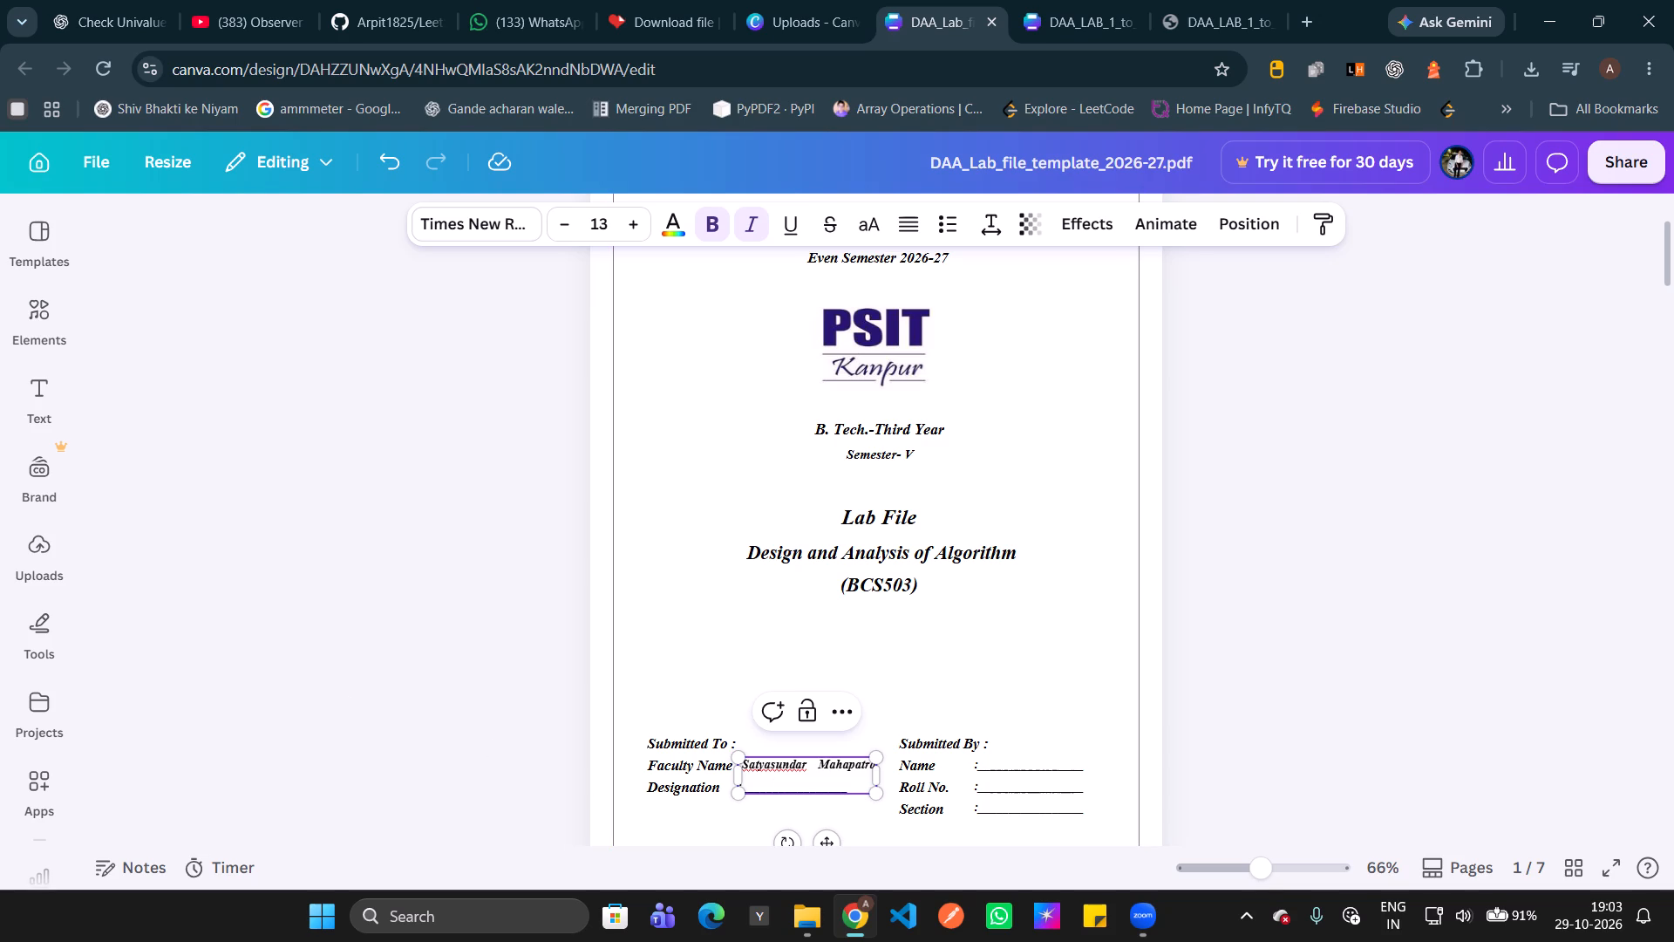
pyautogui.click(850, 784)
pyautogui.click(812, 766)
pyautogui.click(815, 761)
pyautogui.press('BackSpace')
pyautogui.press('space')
# Delete the blank underscores from the Designation line in the faculty details text box.
pyautogui.click(862, 782)
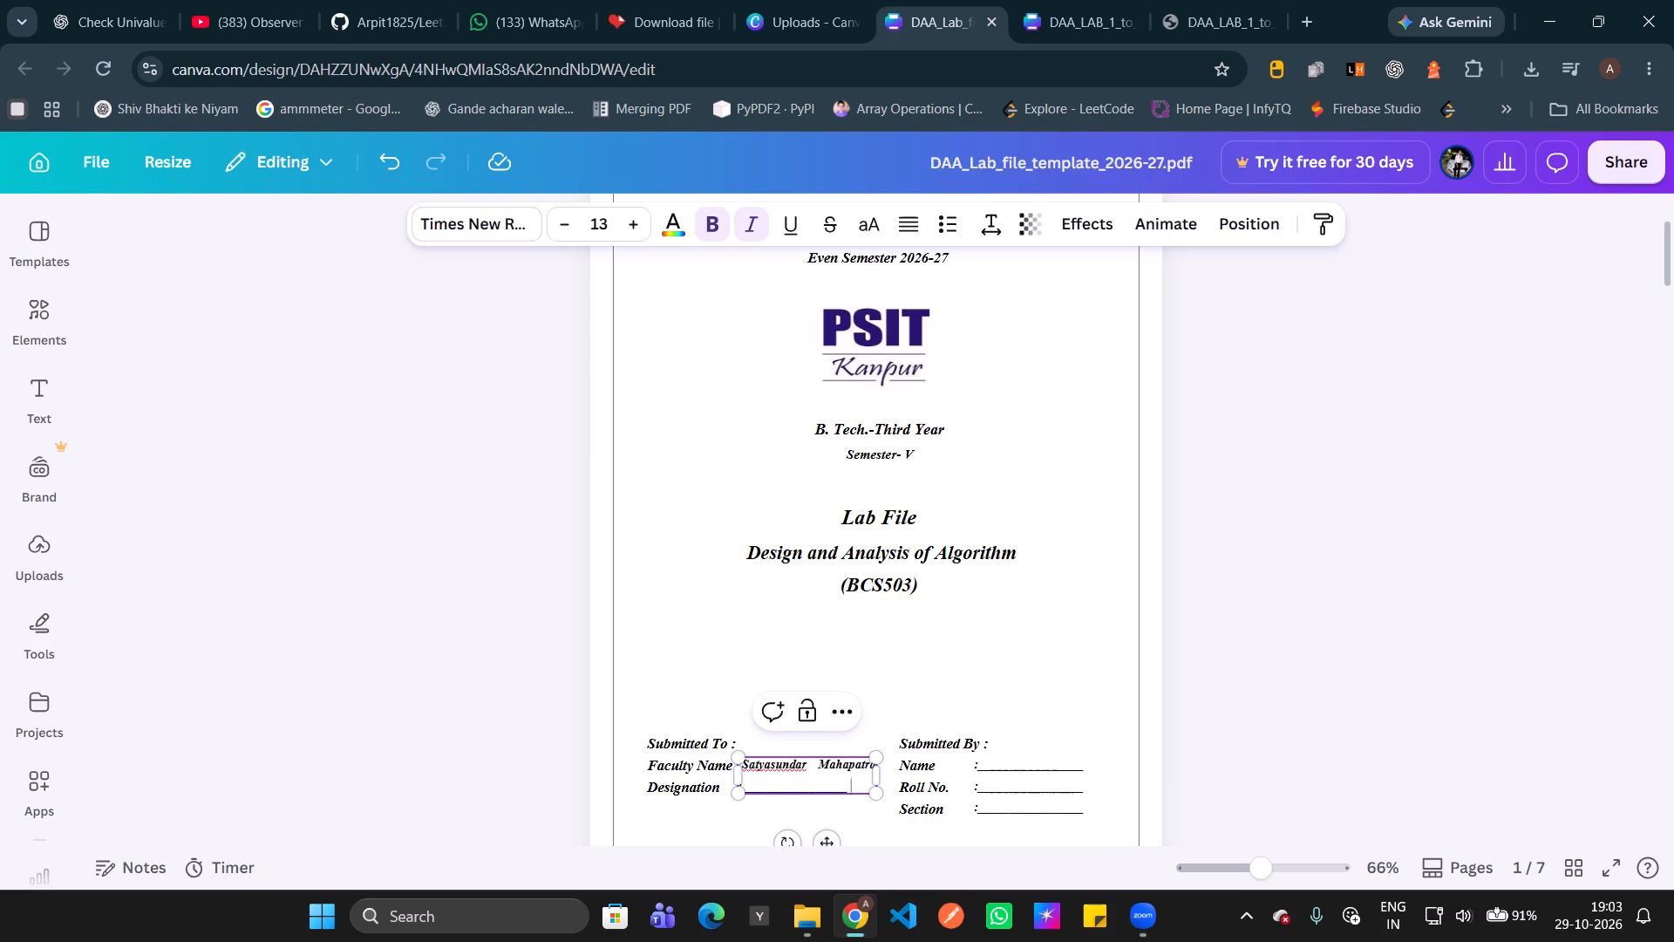
pyautogui.moveTo(862, 782); pyautogui.dragTo(775, 784)
pyautogui.press('BackSpace')
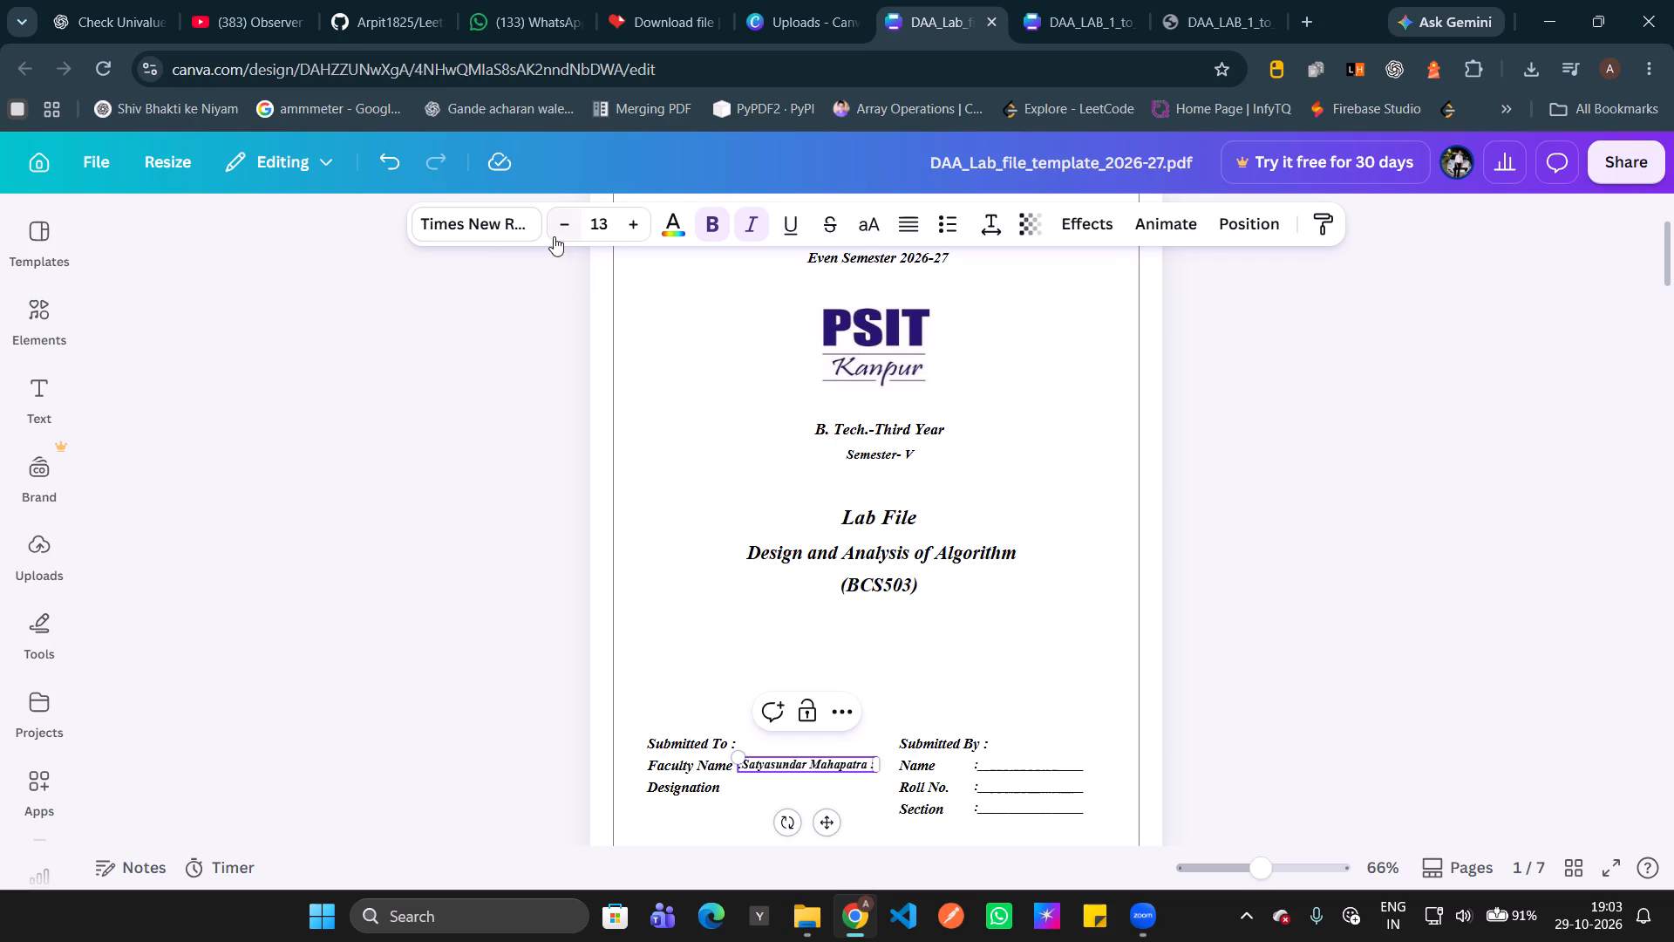
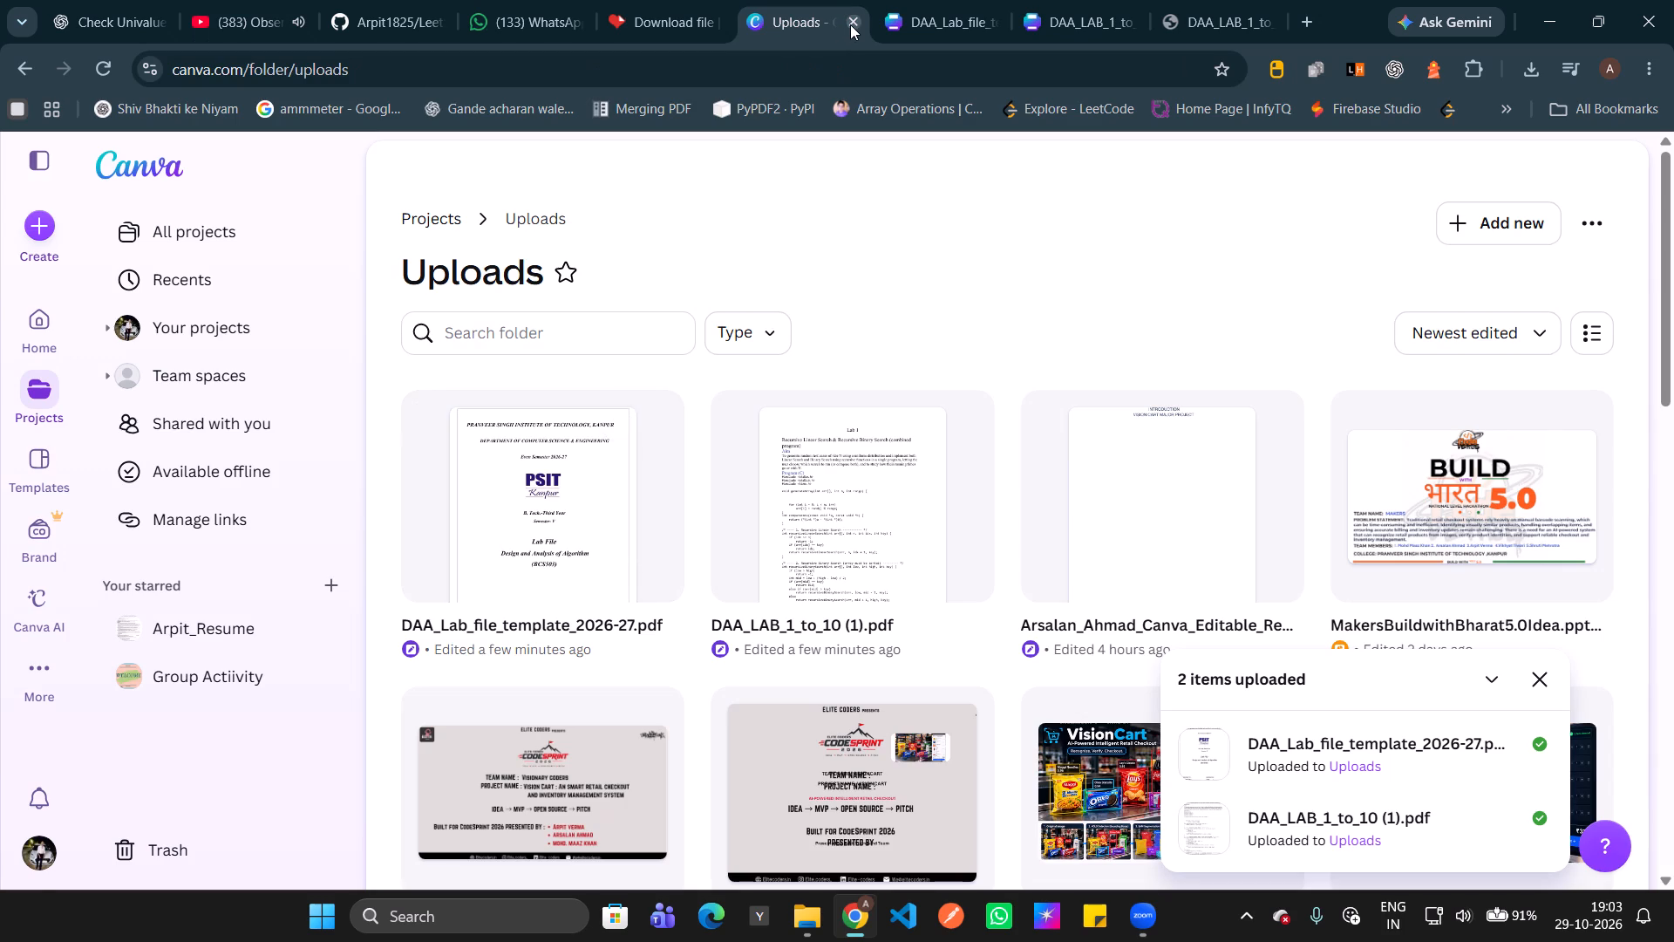
# Close the browser tab showing the Canva Uploads folder.
pyautogui.click(850, 24)
# Switch to YouTube and watch part of the Observer Design Pattern video, raising its volume and skipping ahead, and pause it.
pyautogui.click(242, 0)
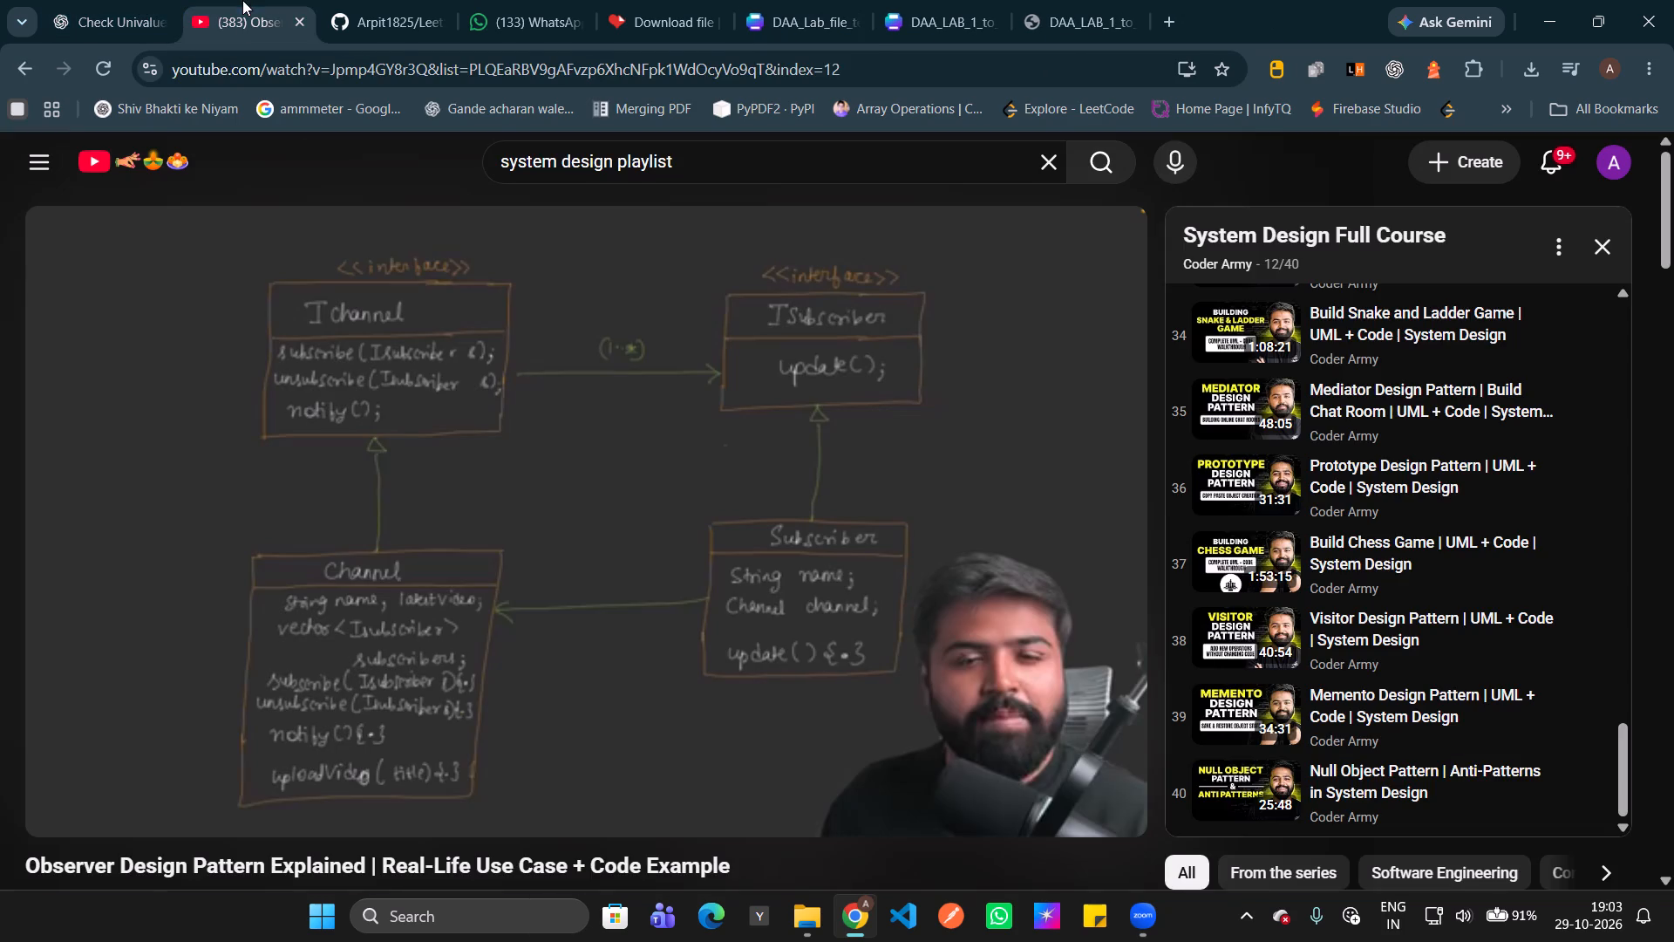
pyautogui.moveTo(537, 503); pyautogui.dragTo(538, 494)
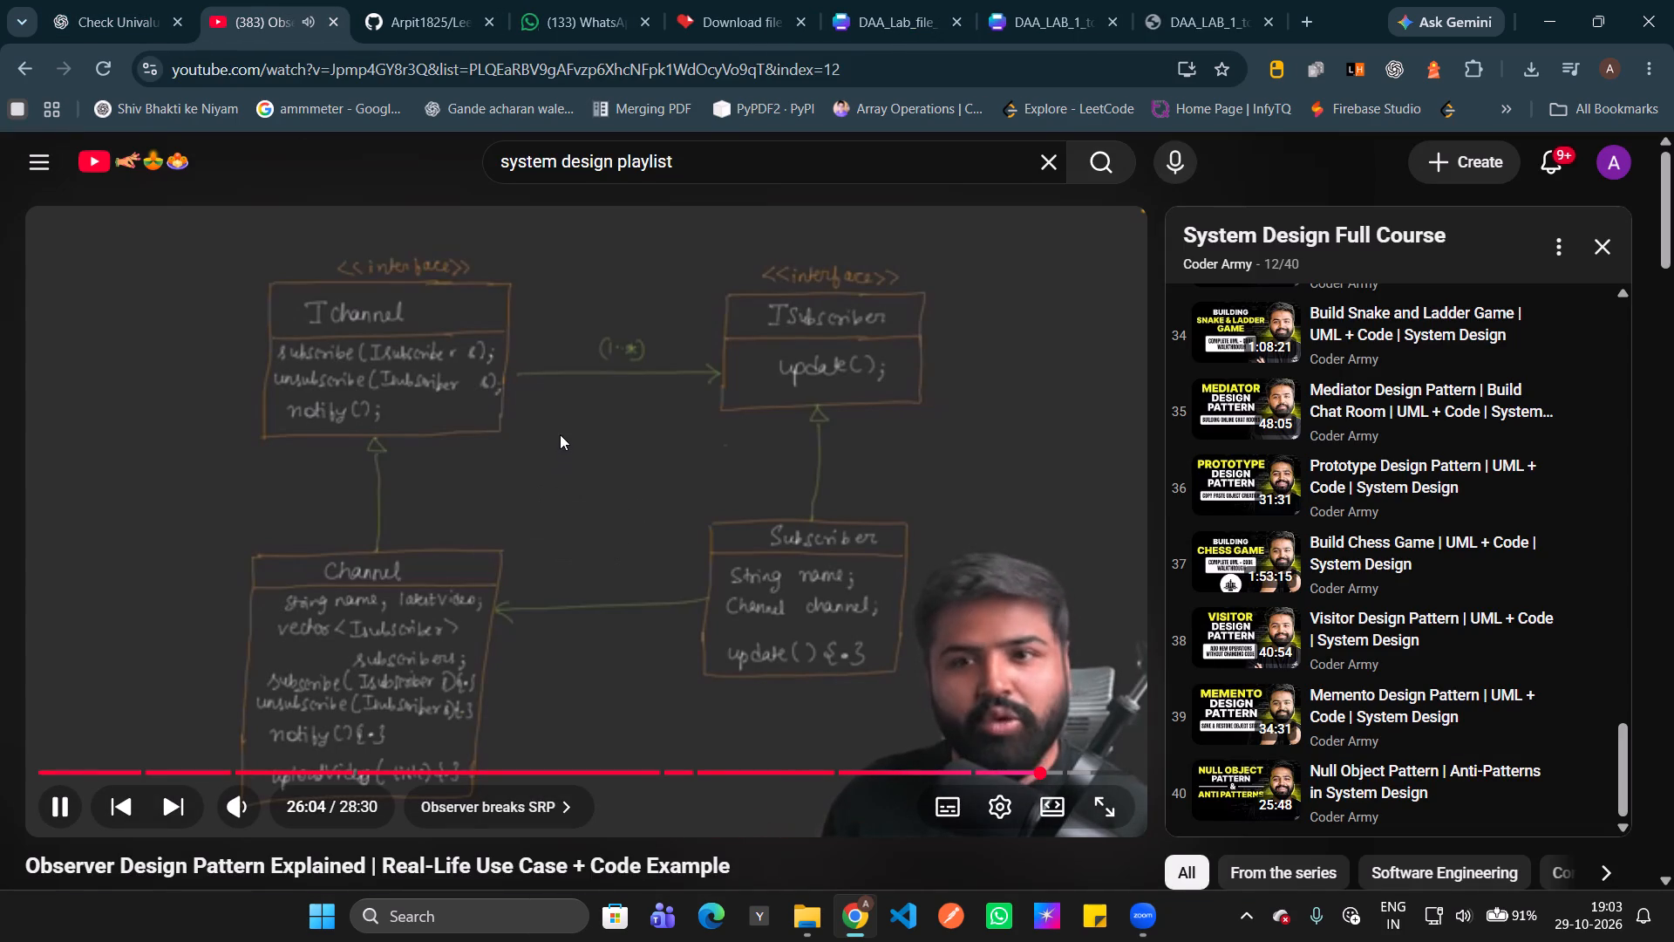
pyautogui.click(560, 434)
pyautogui.click(542, 423)
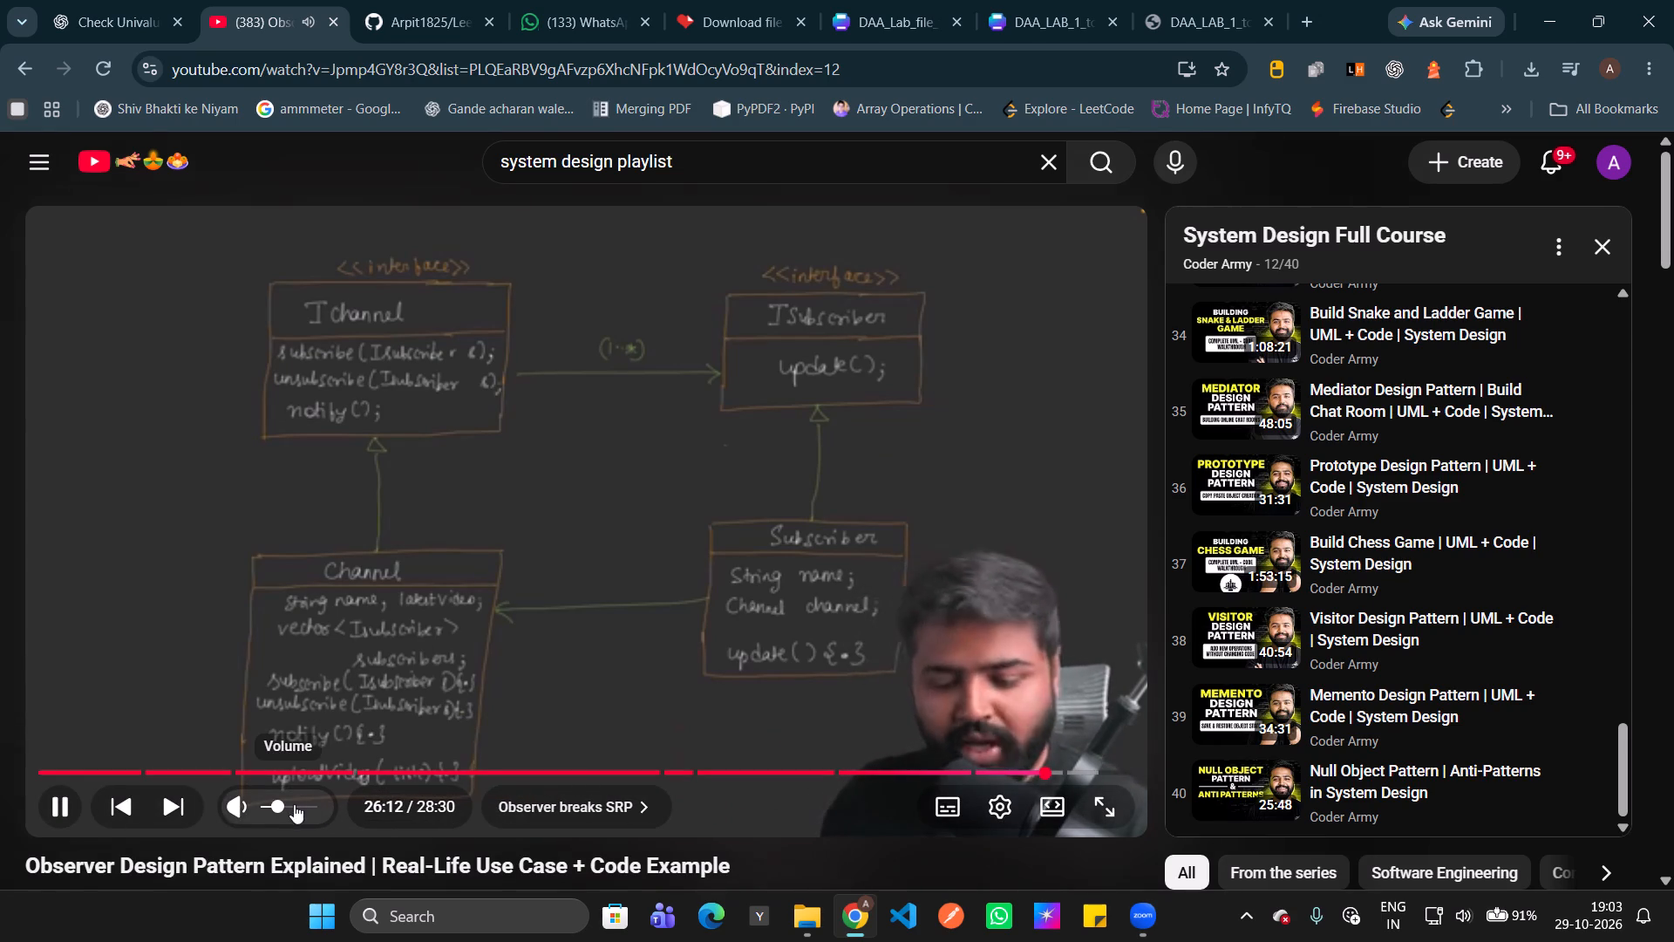
pyautogui.moveTo(282, 802); pyautogui.dragTo(296, 803)
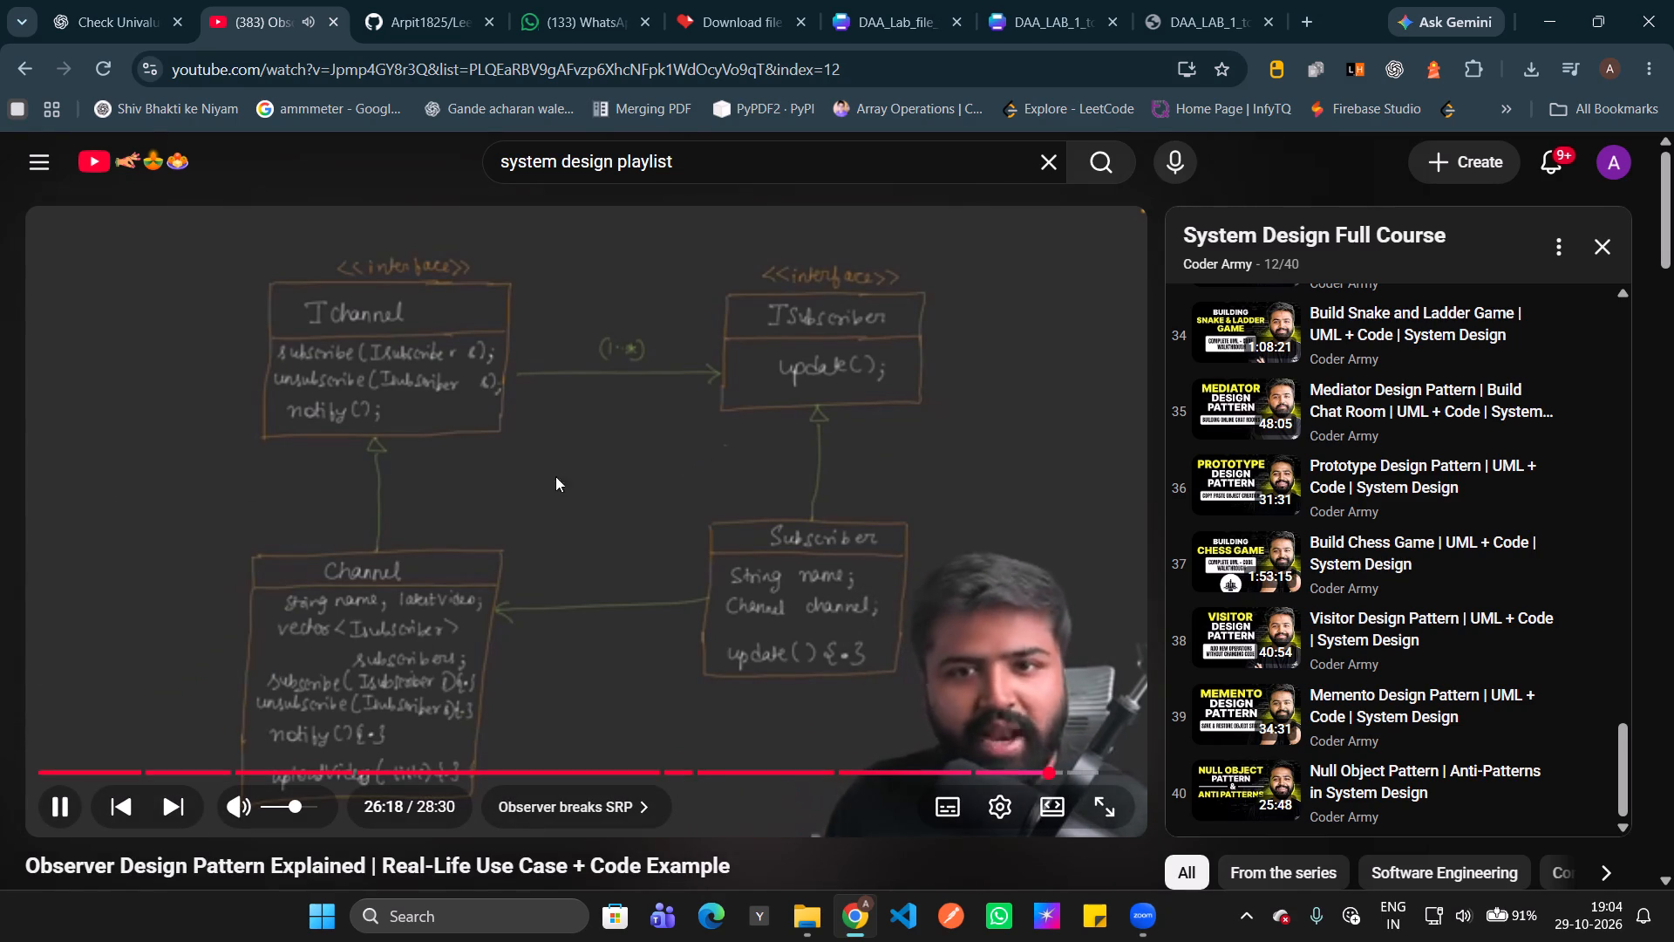
pyautogui.press('Right')
pyautogui.press('Right')
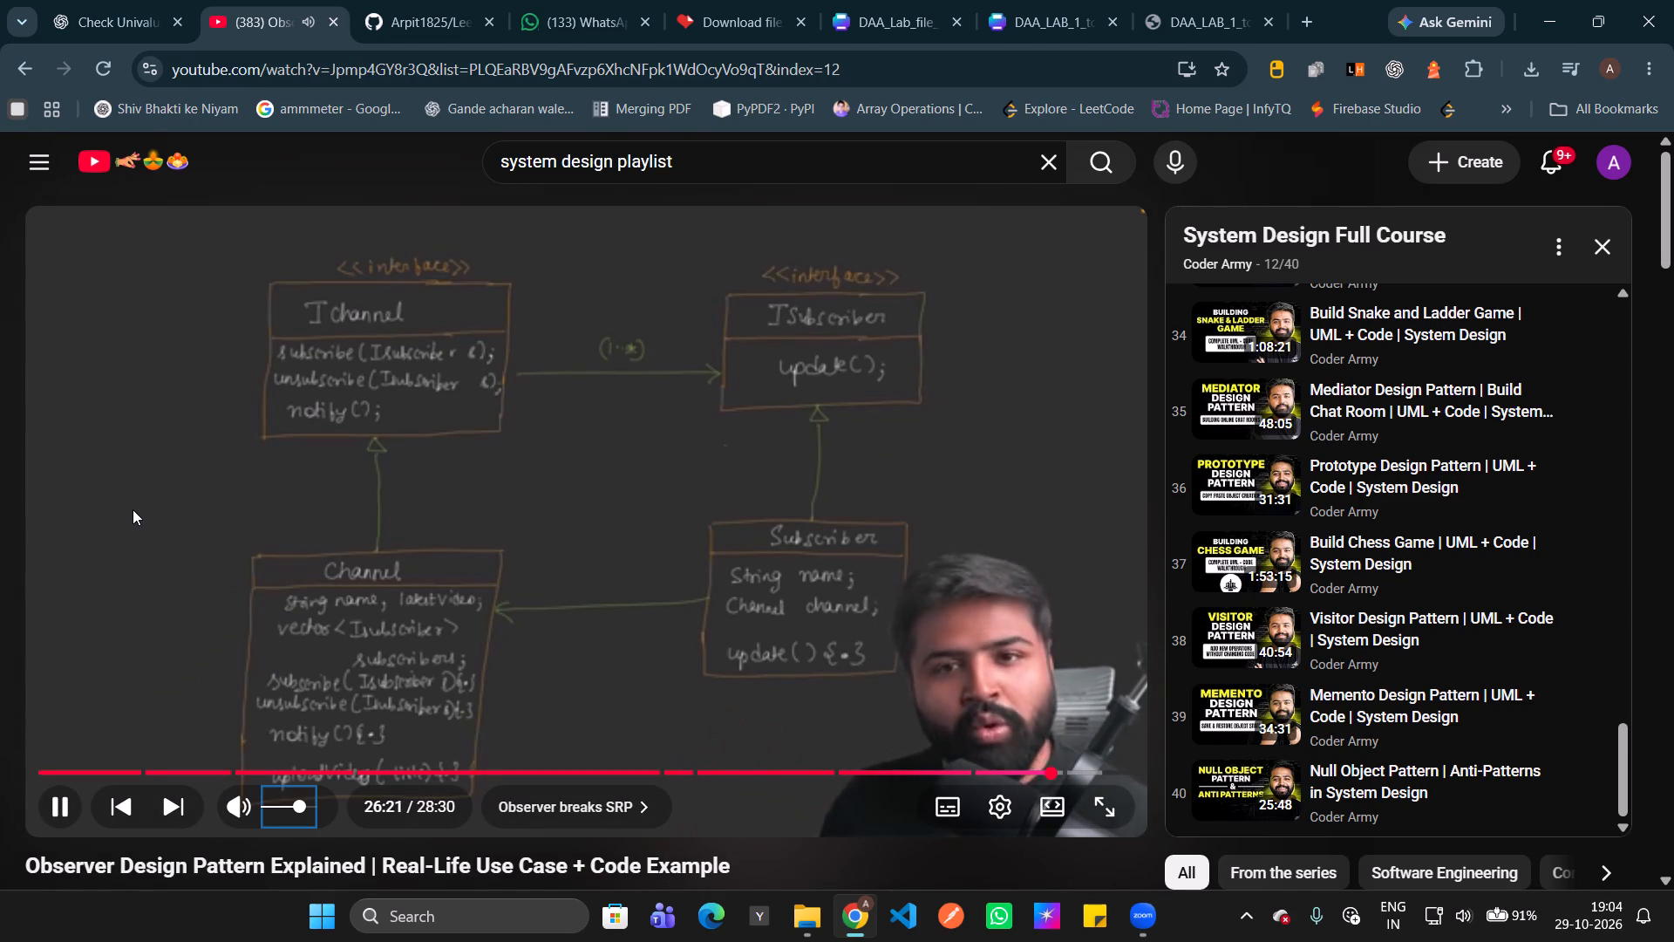
pyautogui.click(335, 548)
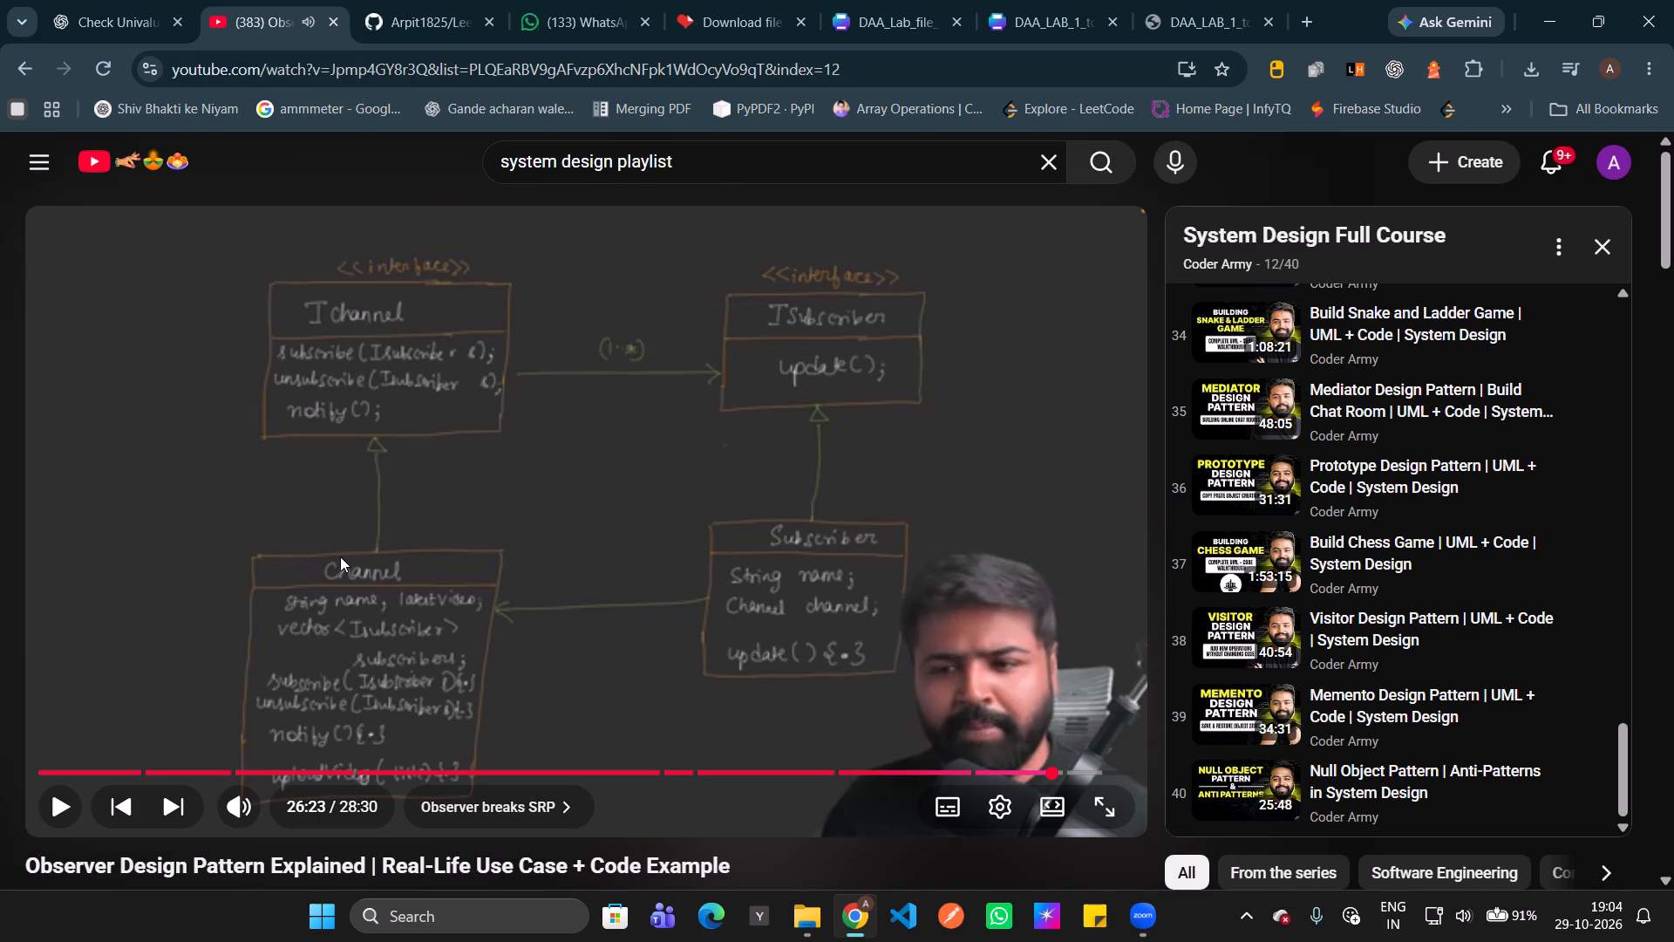
pyautogui.click(359, 532)
pyautogui.press('Right')
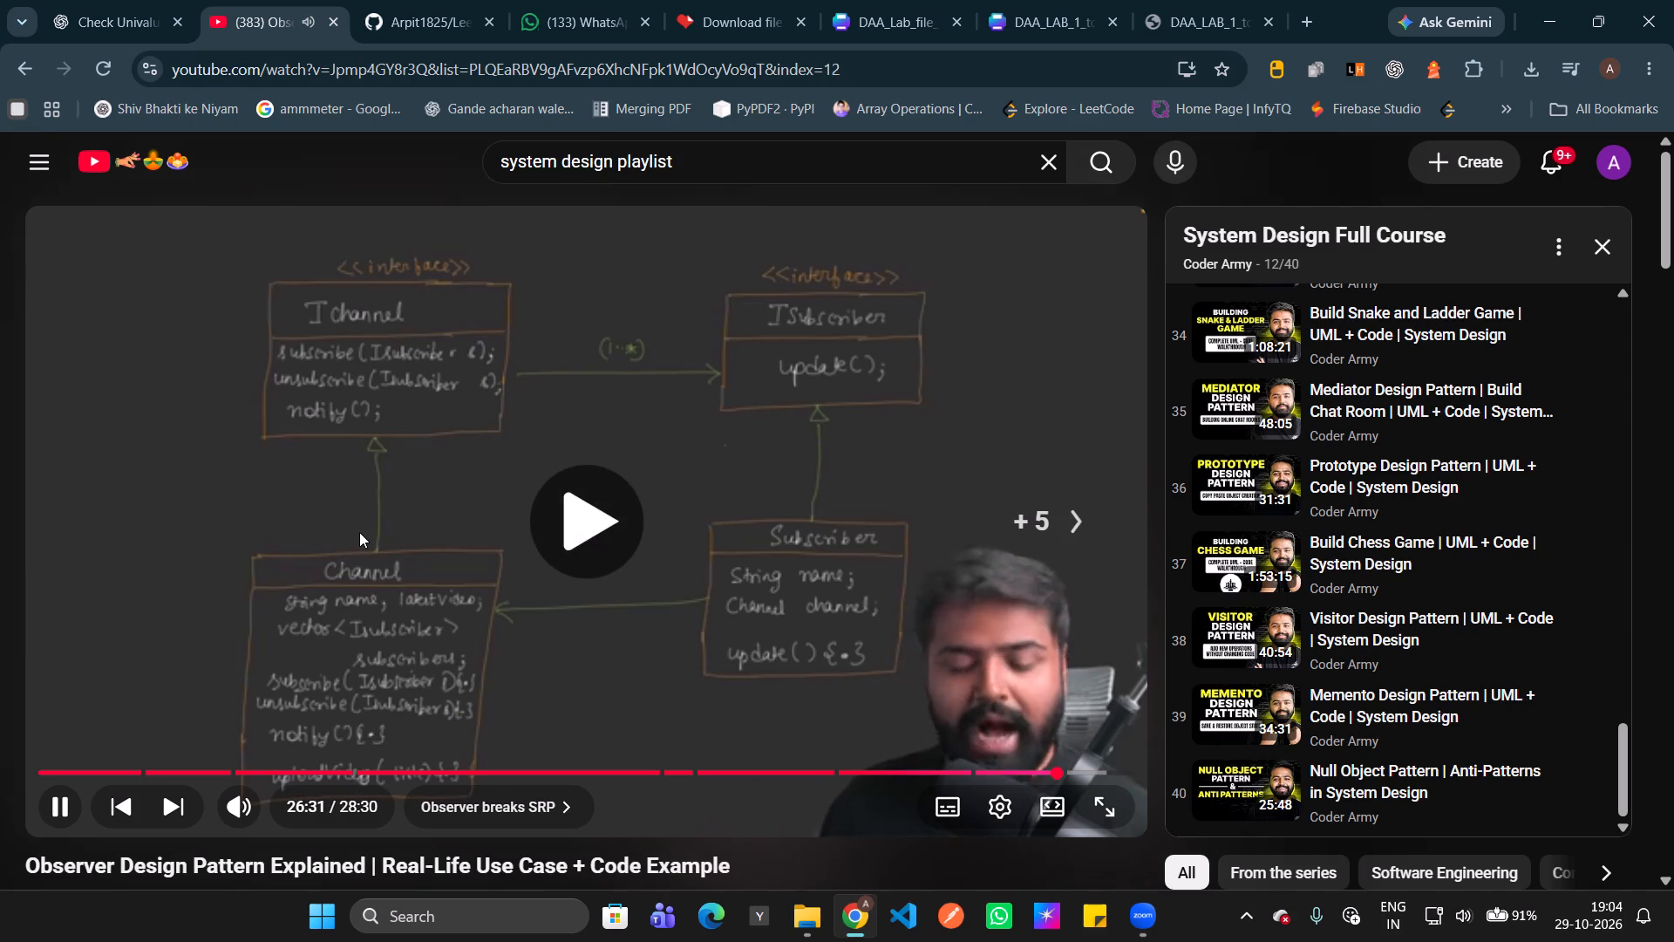
pyautogui.click(359, 532)
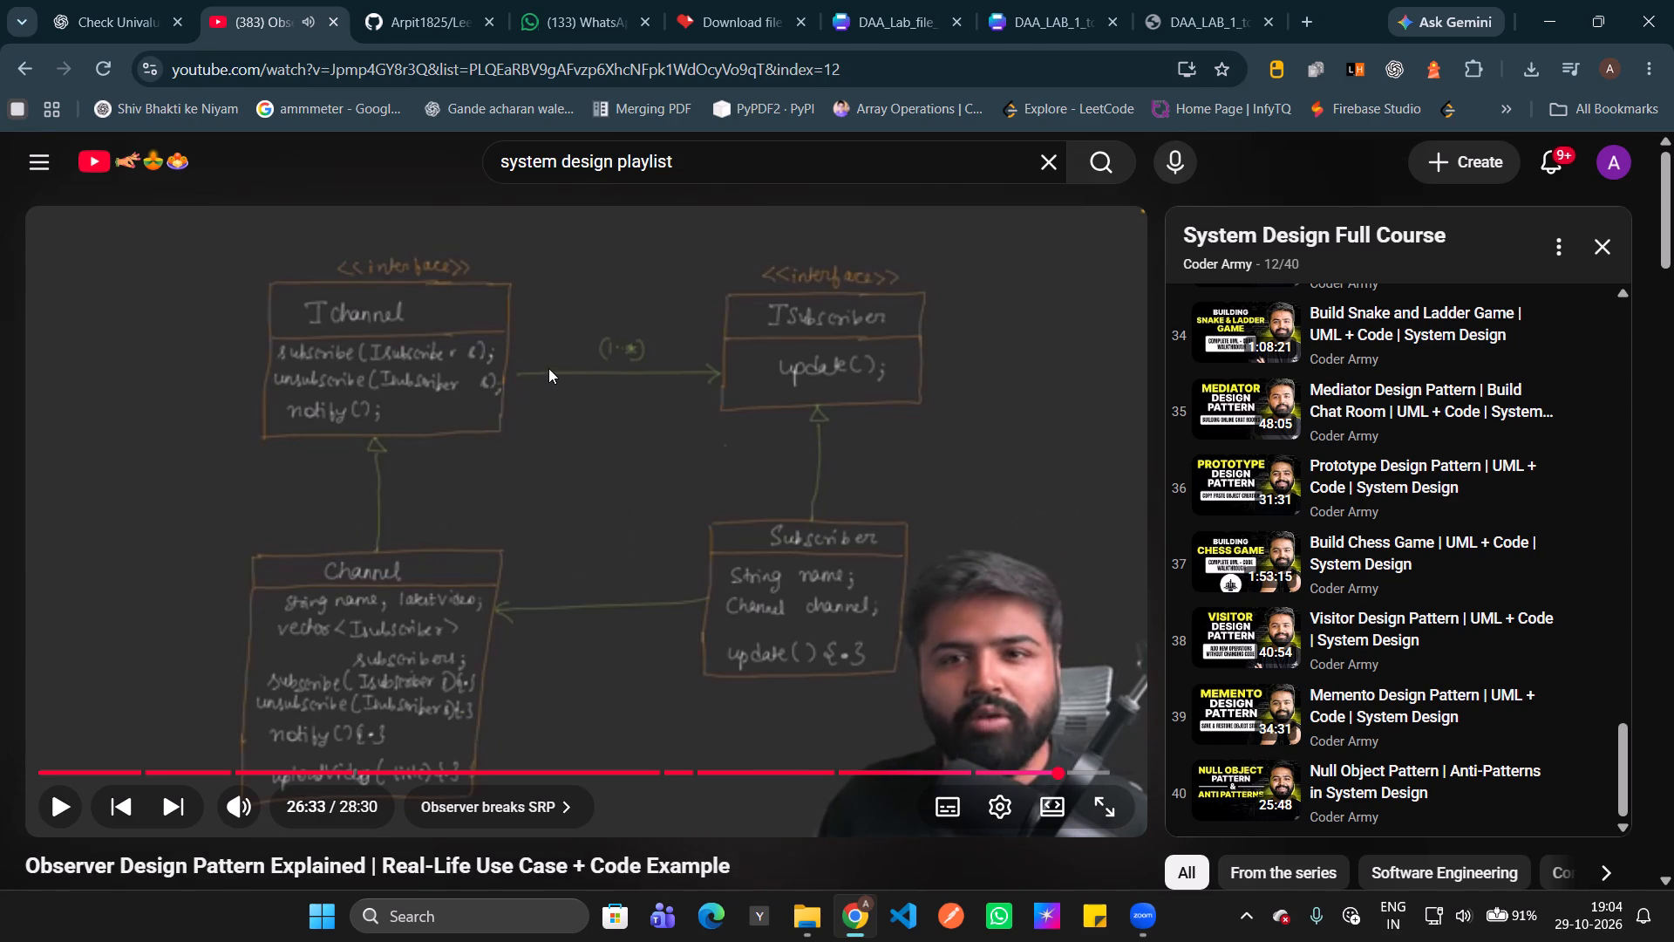
# Switch back to the DAA lab file template in Canva and delete the stray colon after the faculty member's name.
pyautogui.click(924, 0)
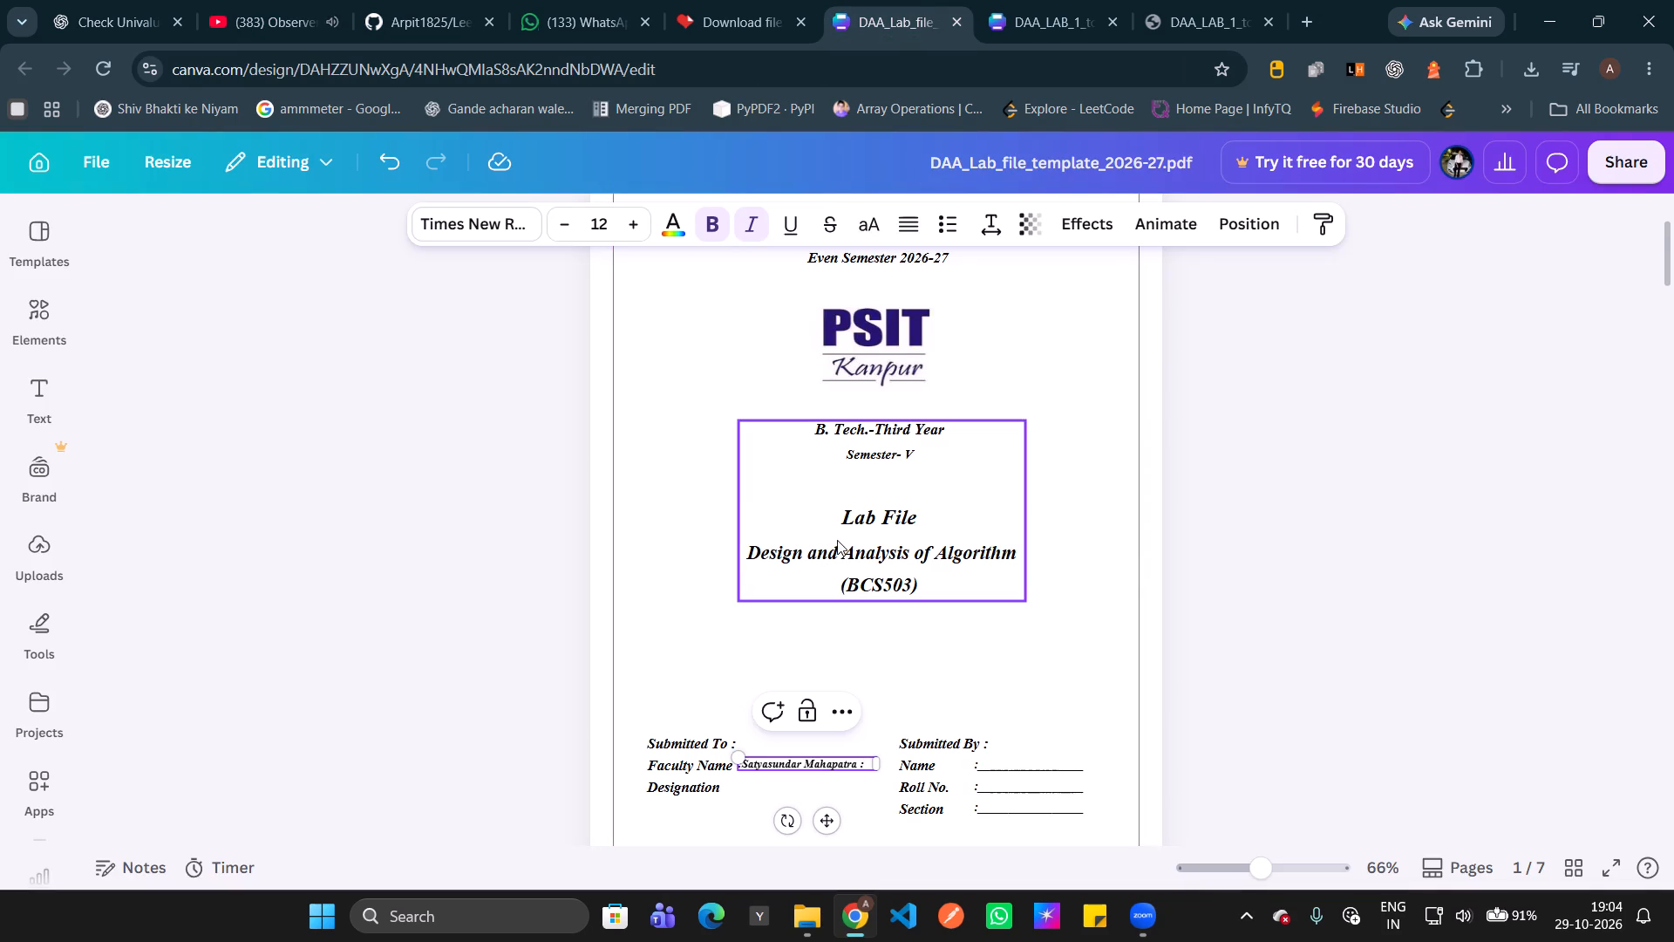
pyautogui.scroll(-2, 837, 540)
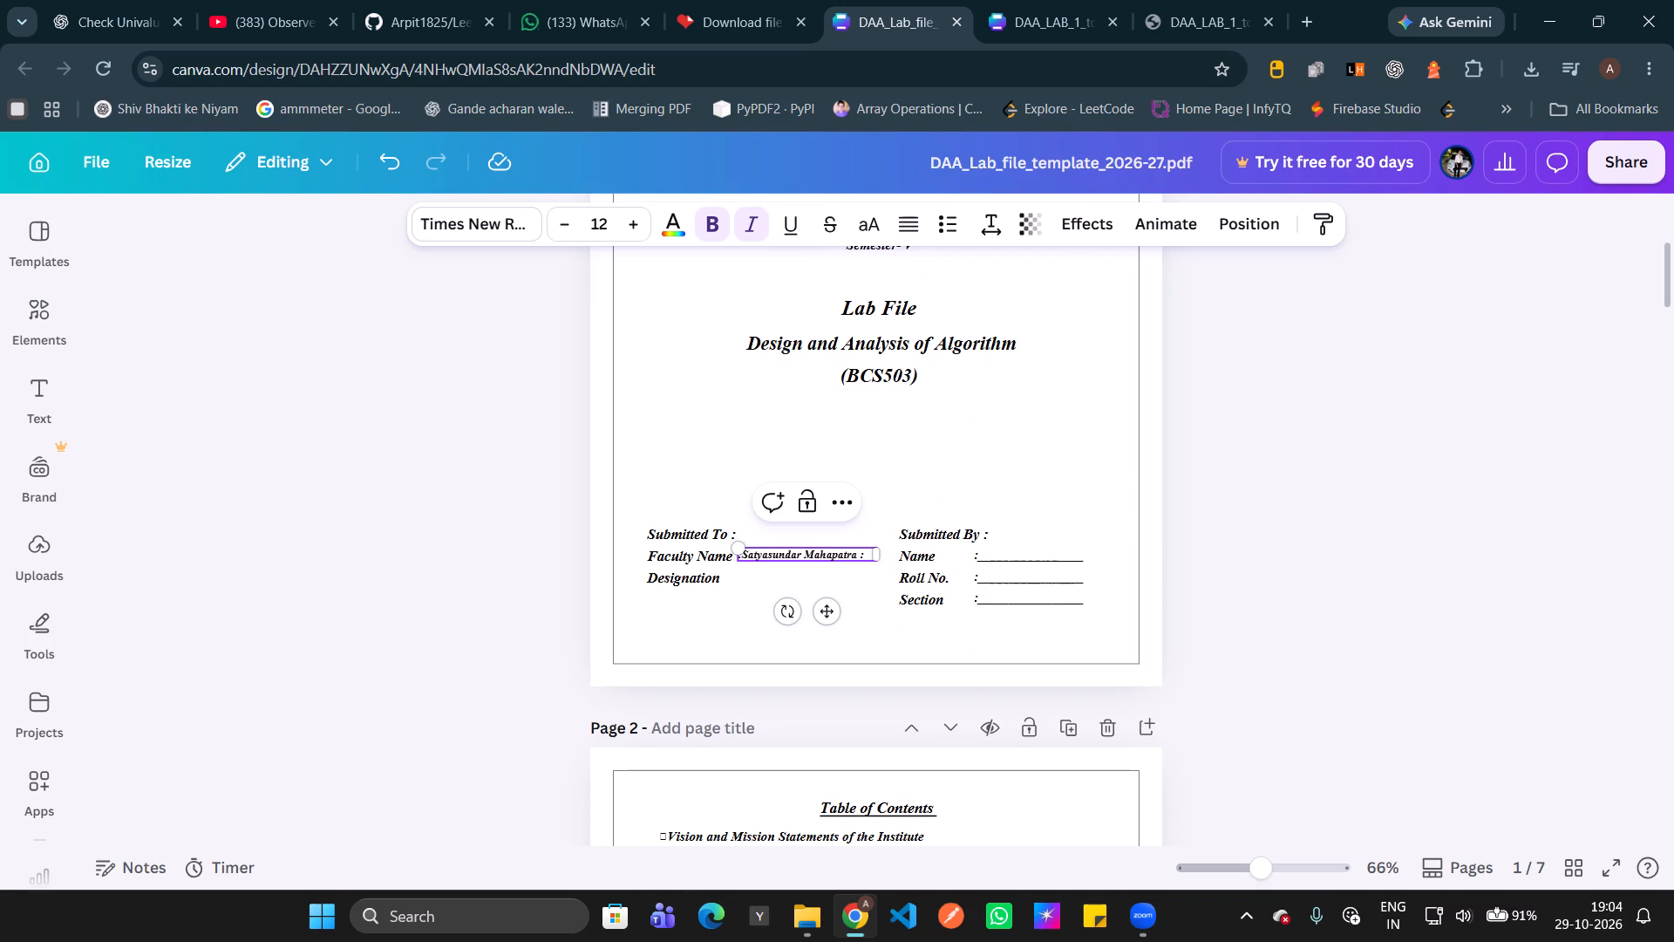
pyautogui.press('BackSpace')
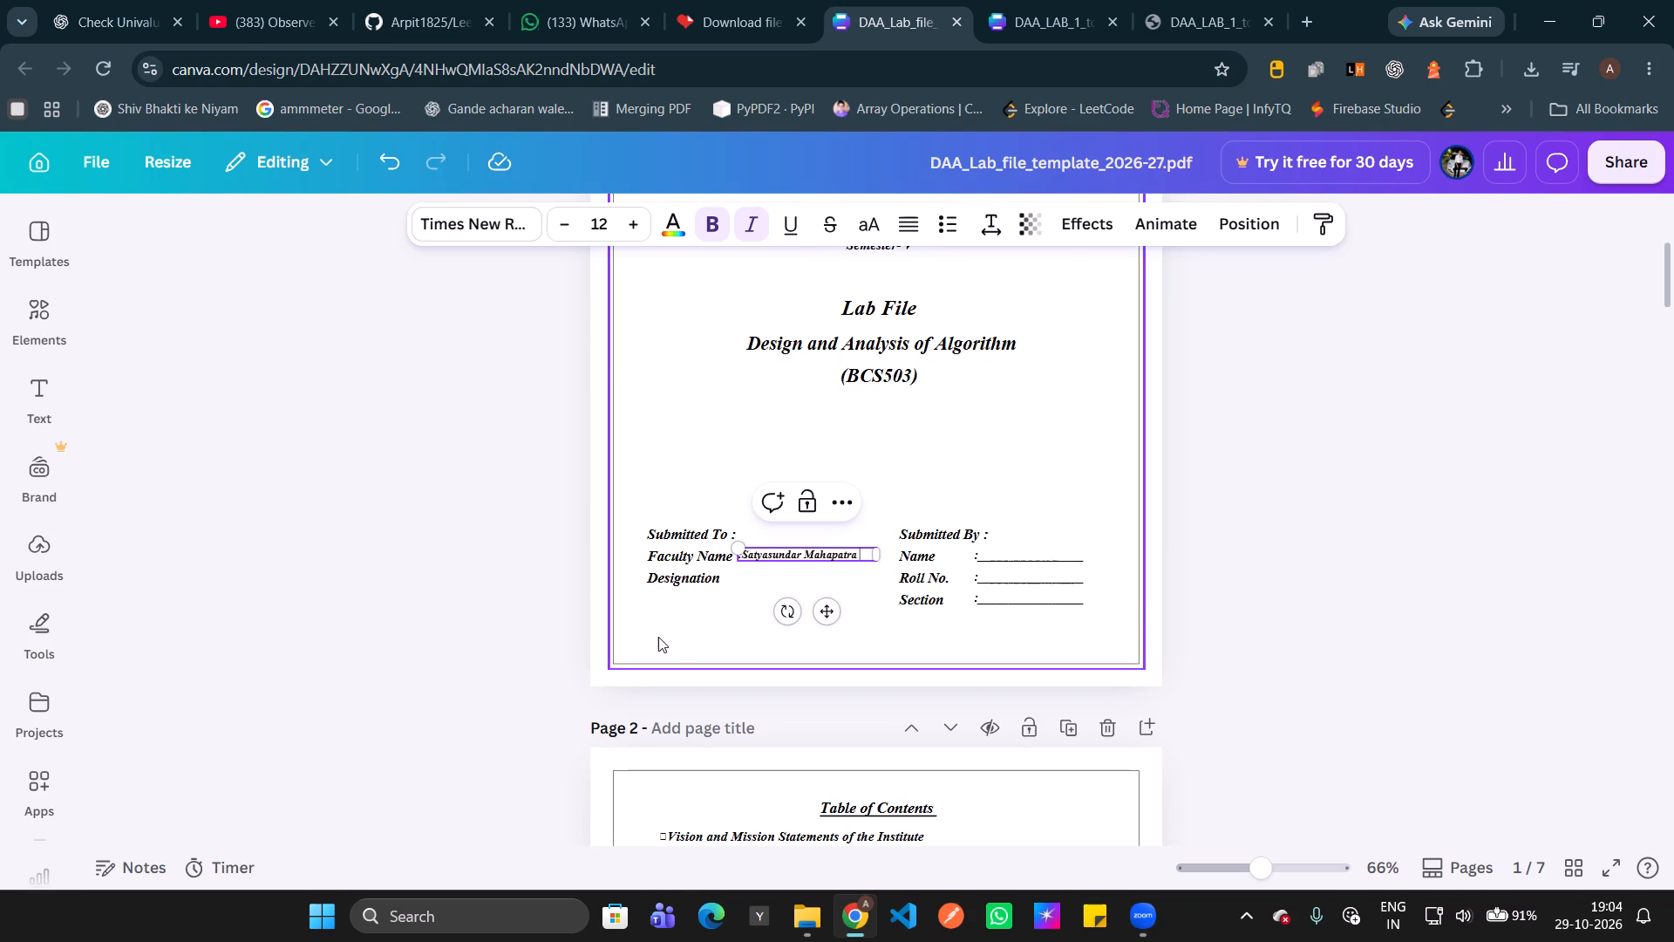
pyautogui.click(468, 605)
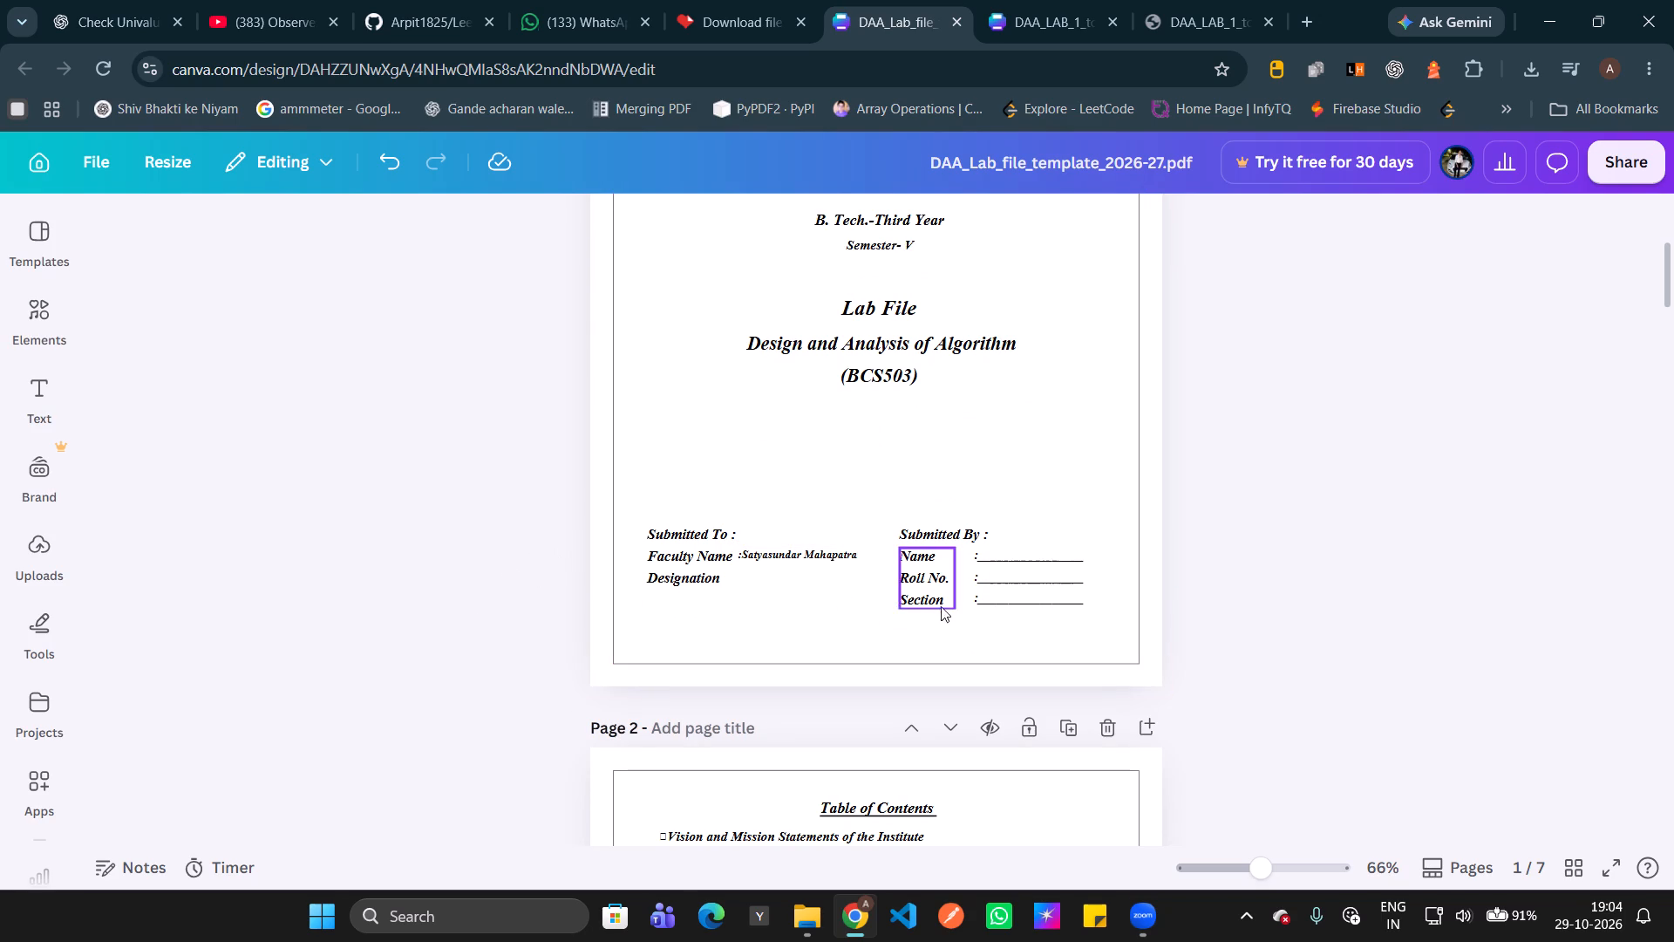
# Shift the Faculty Name and Designation label block slightly left, away from the faculty member's name.
pyautogui.click(794, 550)
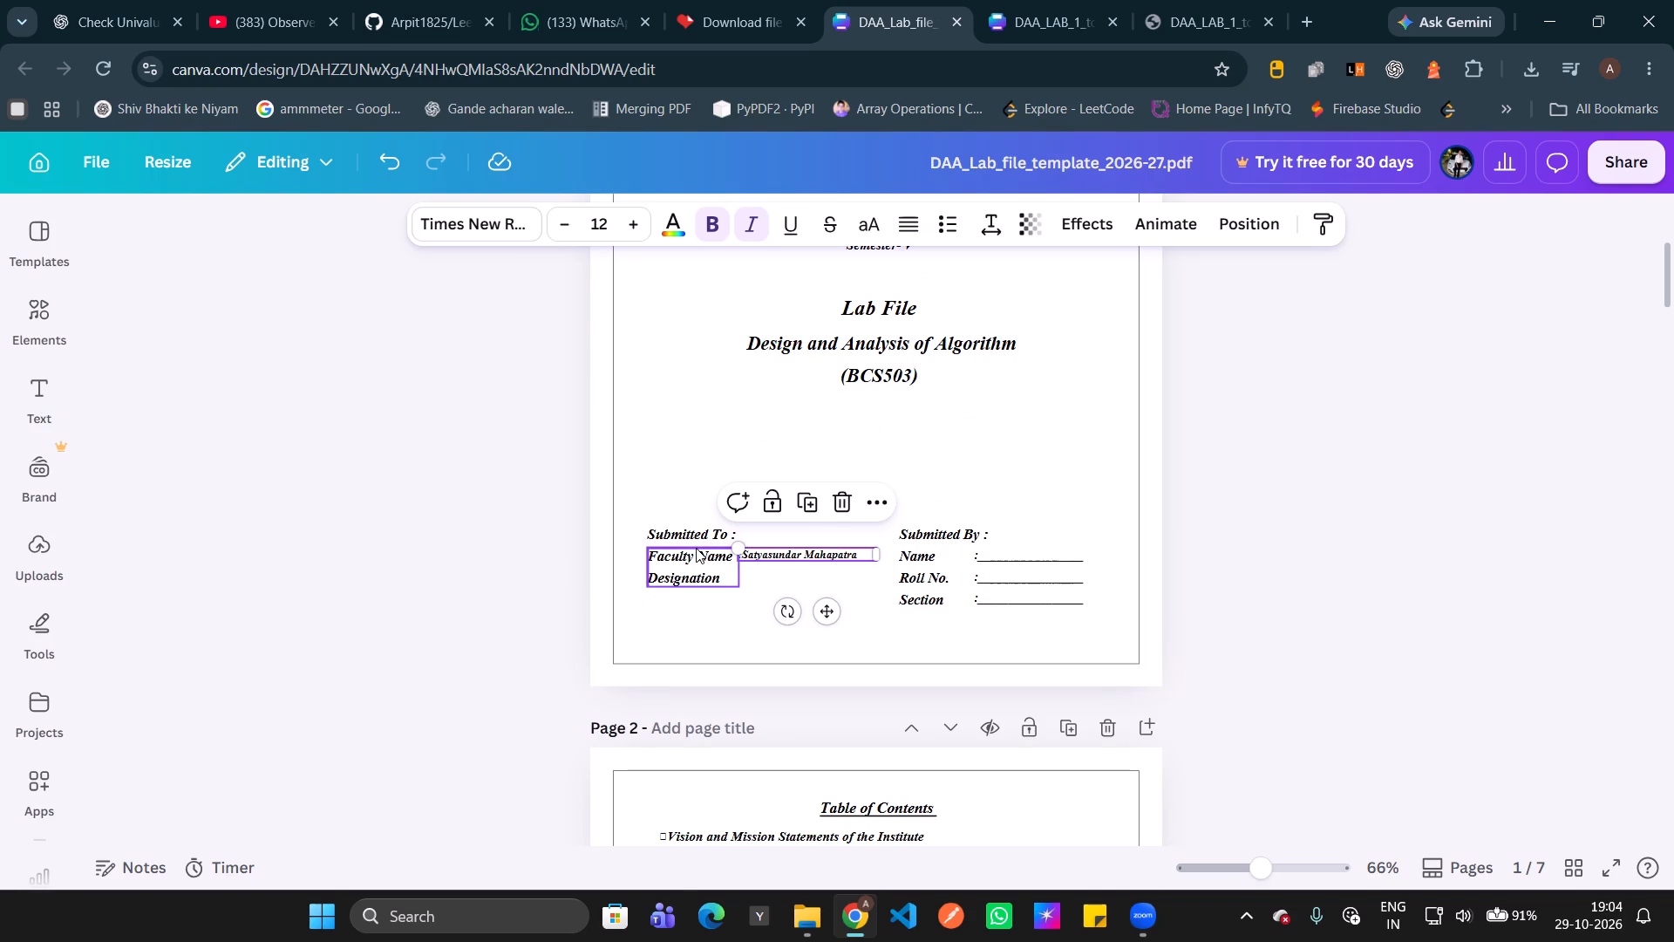
pyautogui.click(696, 548)
pyautogui.moveTo(695, 565); pyautogui.dragTo(687, 563)
# Increase the font size of the faculty member's name to 14.
pyautogui.click(766, 554)
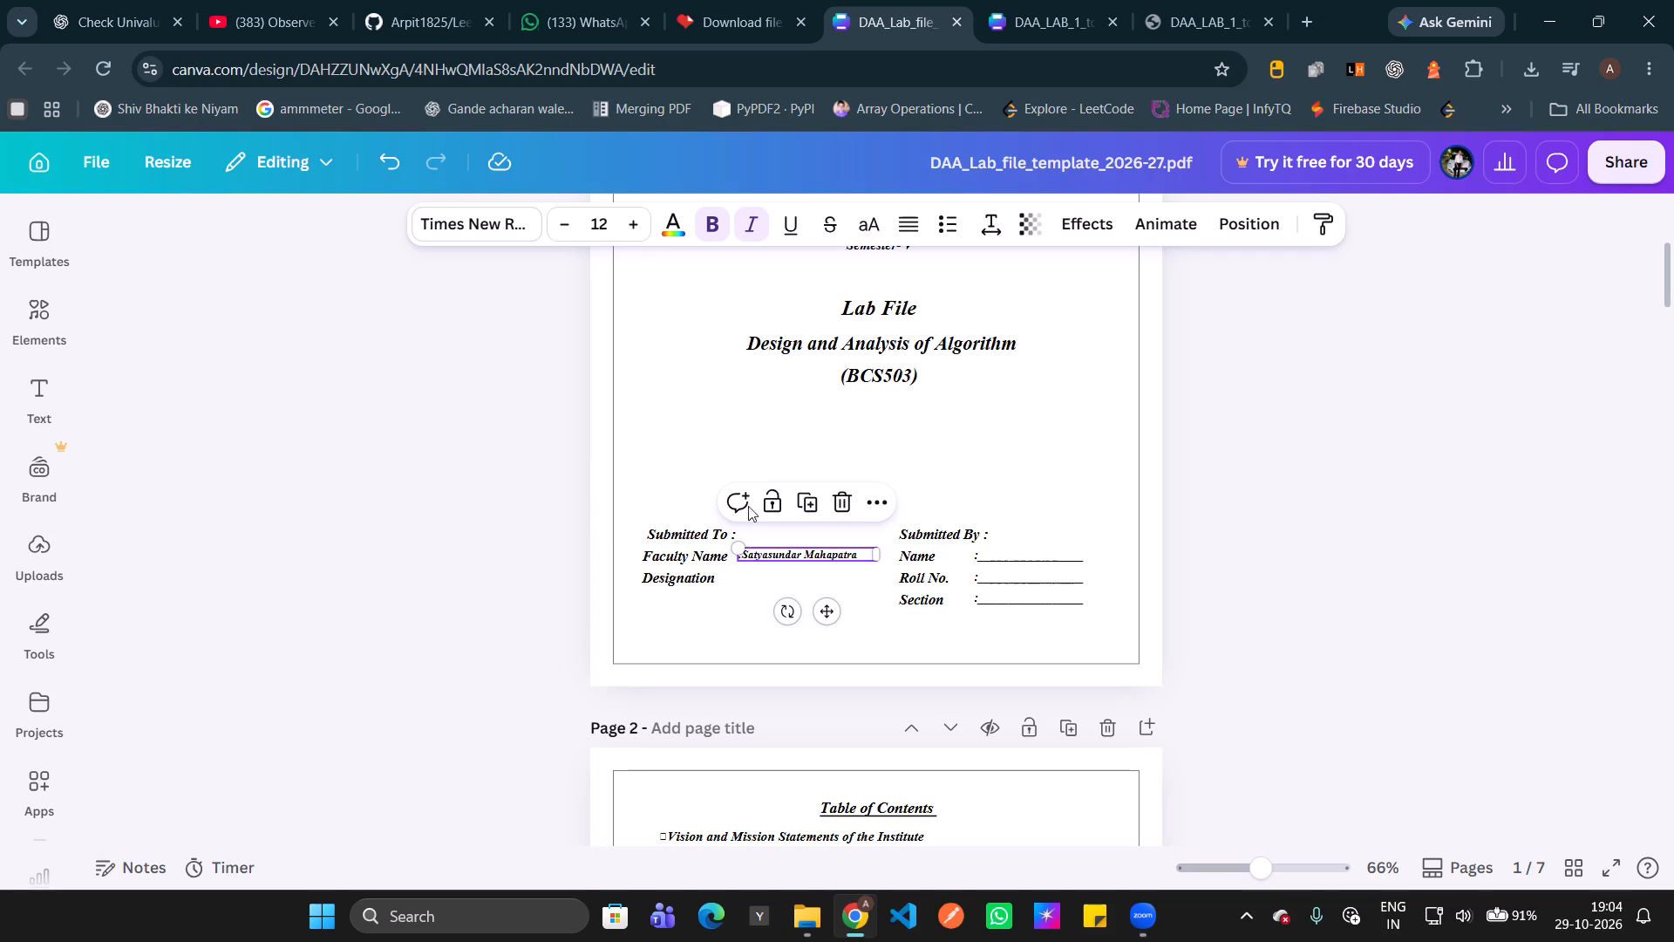
pyautogui.doubleClick(674, 553)
pyautogui.click(450, 544)
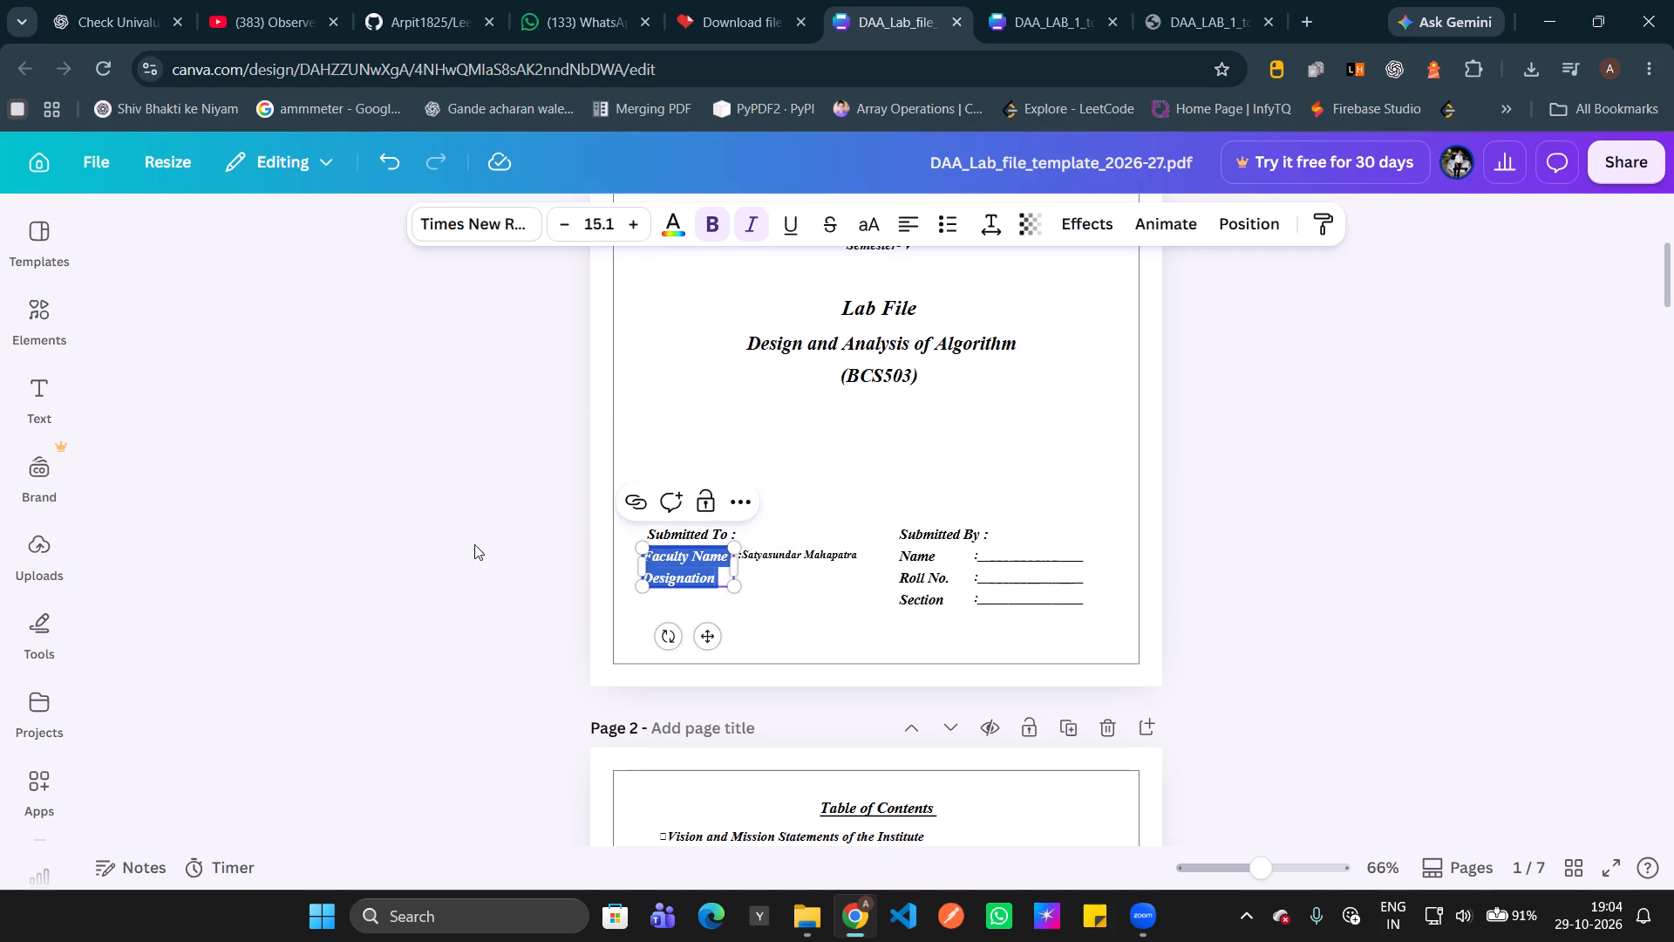
pyautogui.click(851, 546)
pyautogui.click(626, 223)
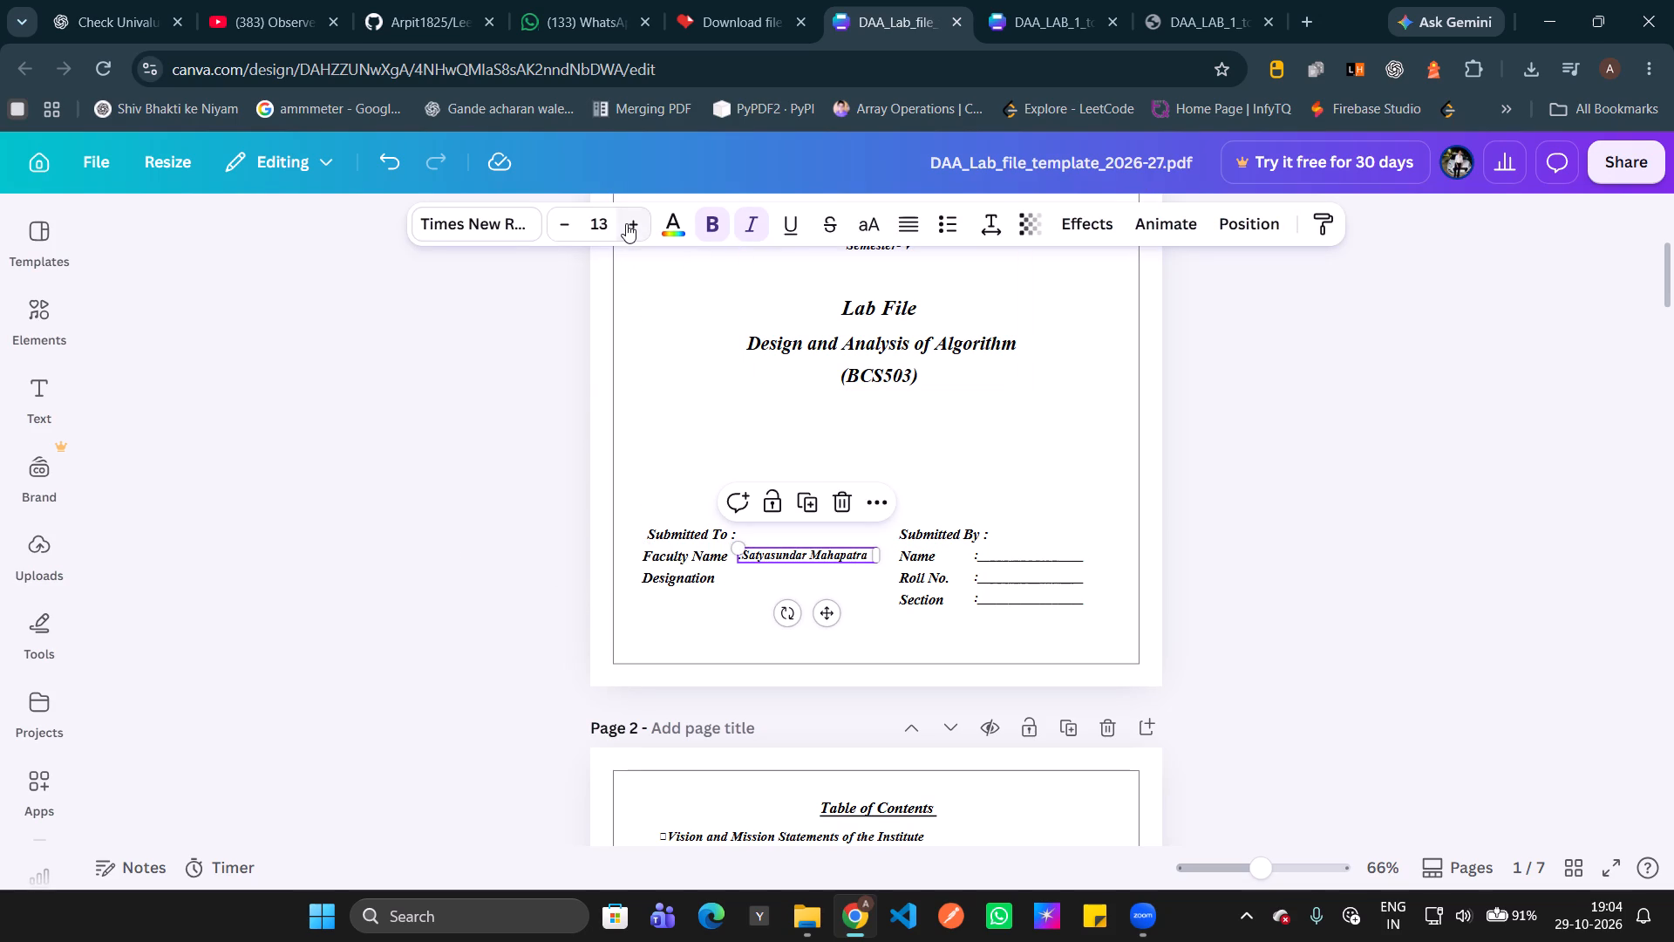
pyautogui.click(626, 223)
# Widen the faculty name text box so the name fits on one line, and place it right beside the Faculty Name label.
pyautogui.moveTo(882, 570); pyautogui.dragTo(881, 570)
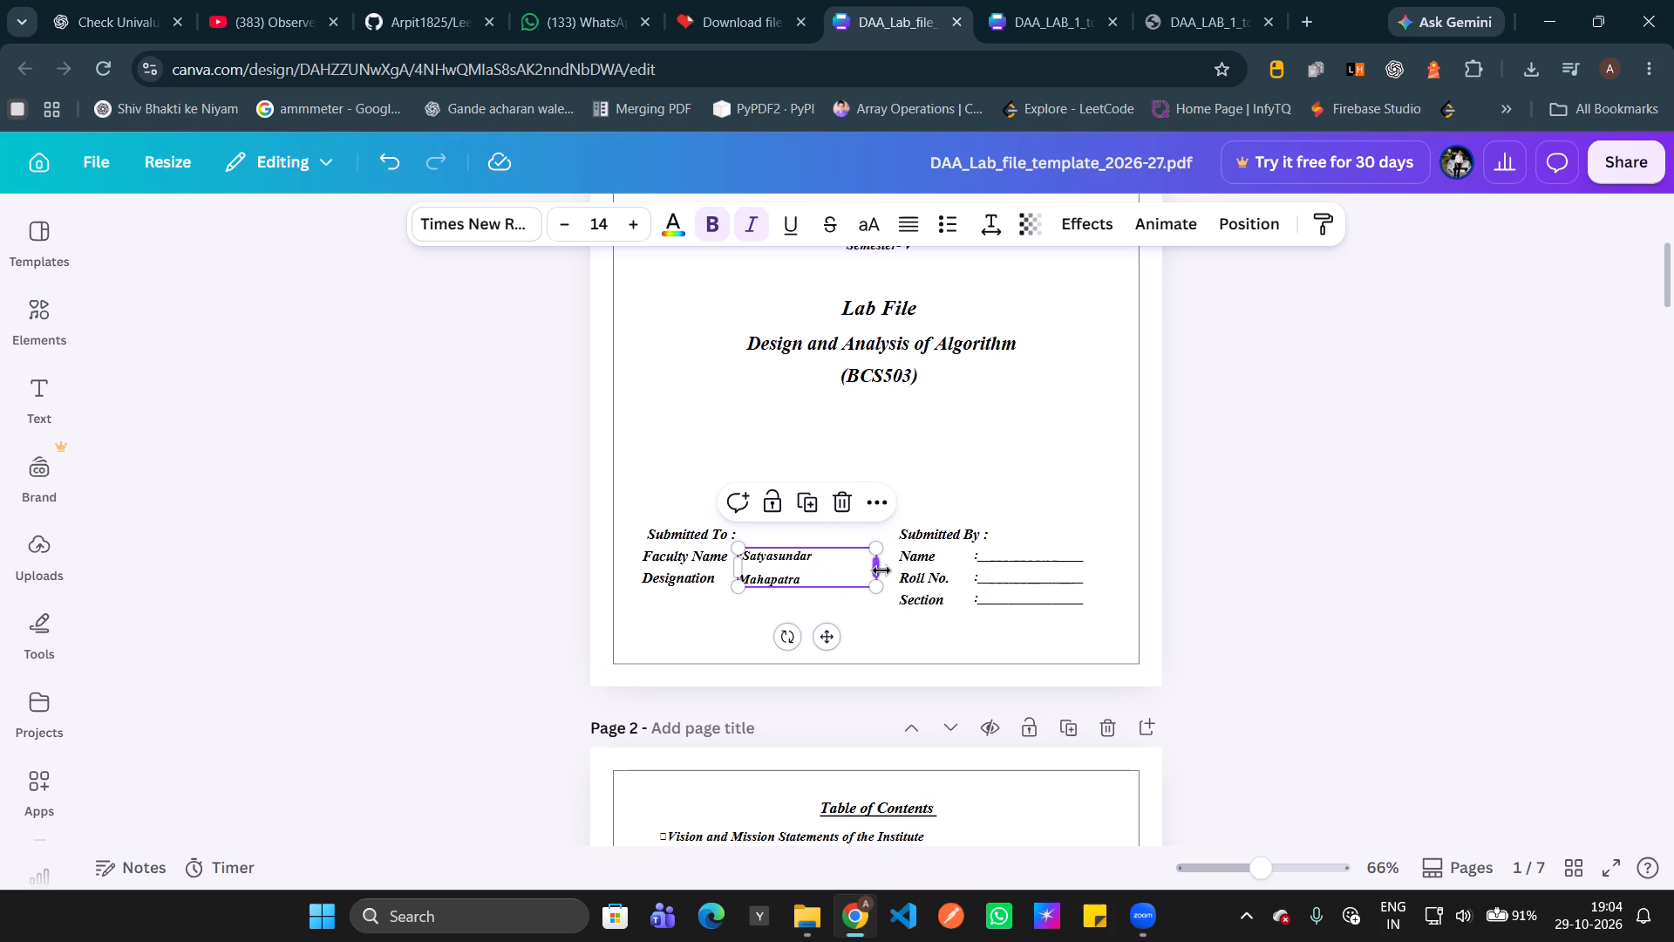
pyautogui.moveTo(881, 570); pyautogui.dragTo(895, 567)
pyautogui.moveTo(831, 614); pyautogui.dragTo(827, 615)
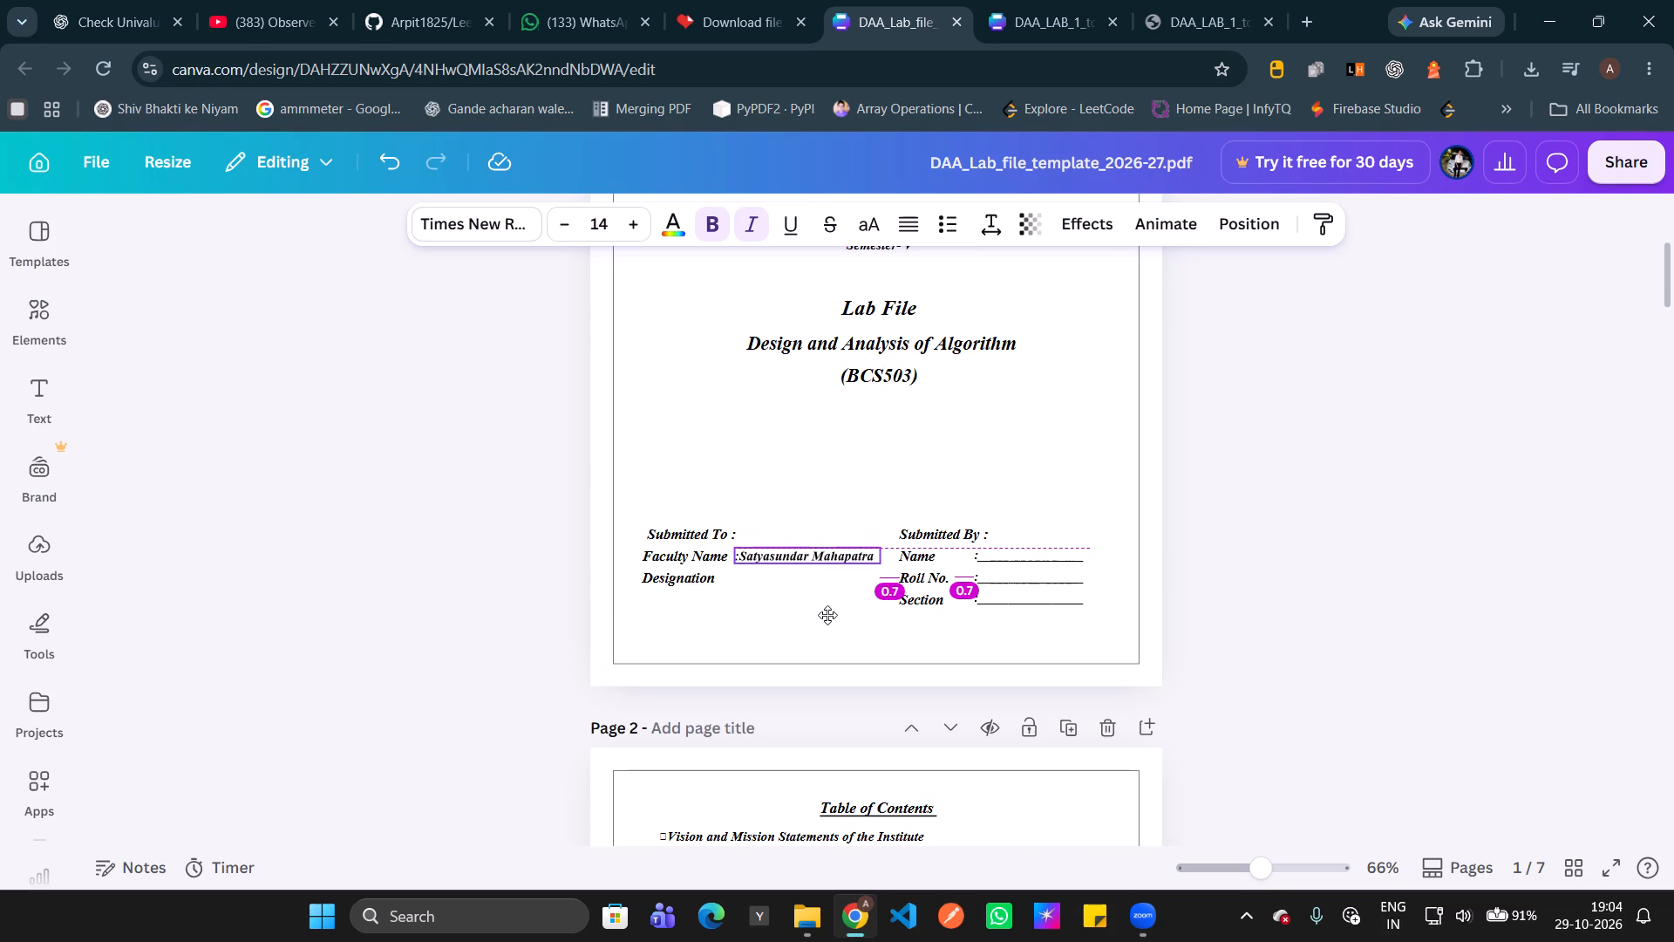
pyautogui.moveTo(827, 615); pyautogui.dragTo(823, 614)
pyautogui.click(331, 511)
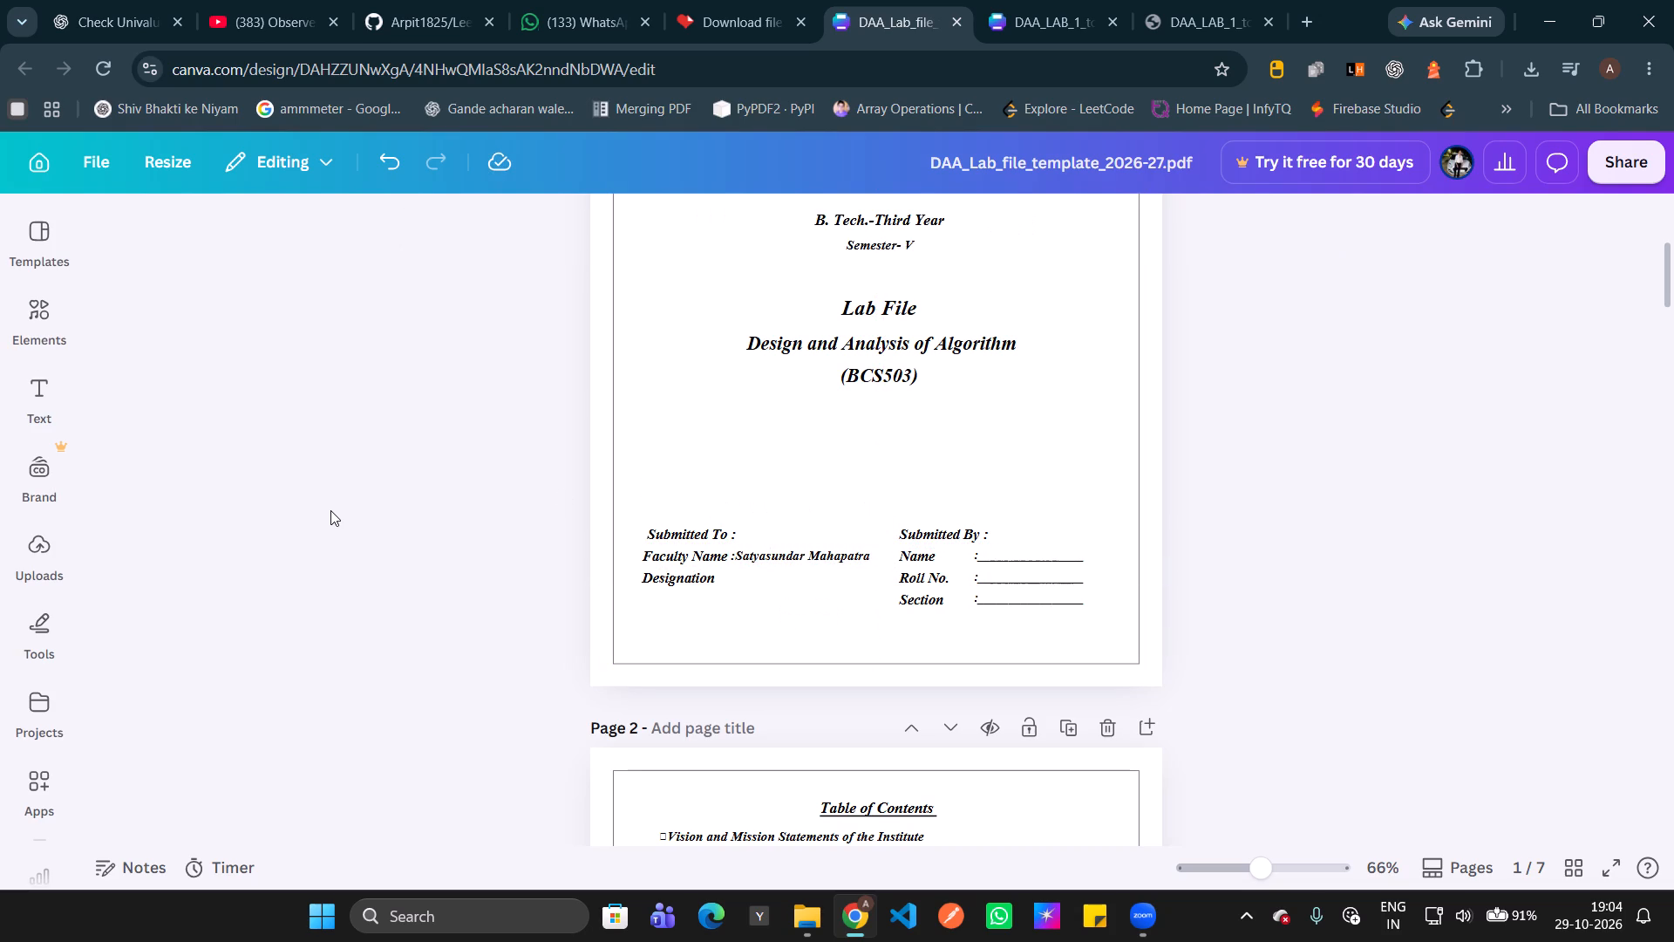
# Replace all the blank underscores in the Submitted By details box with the student's name on the first line.
pyautogui.doubleClick(1006, 552)
pyautogui.click(1006, 553)
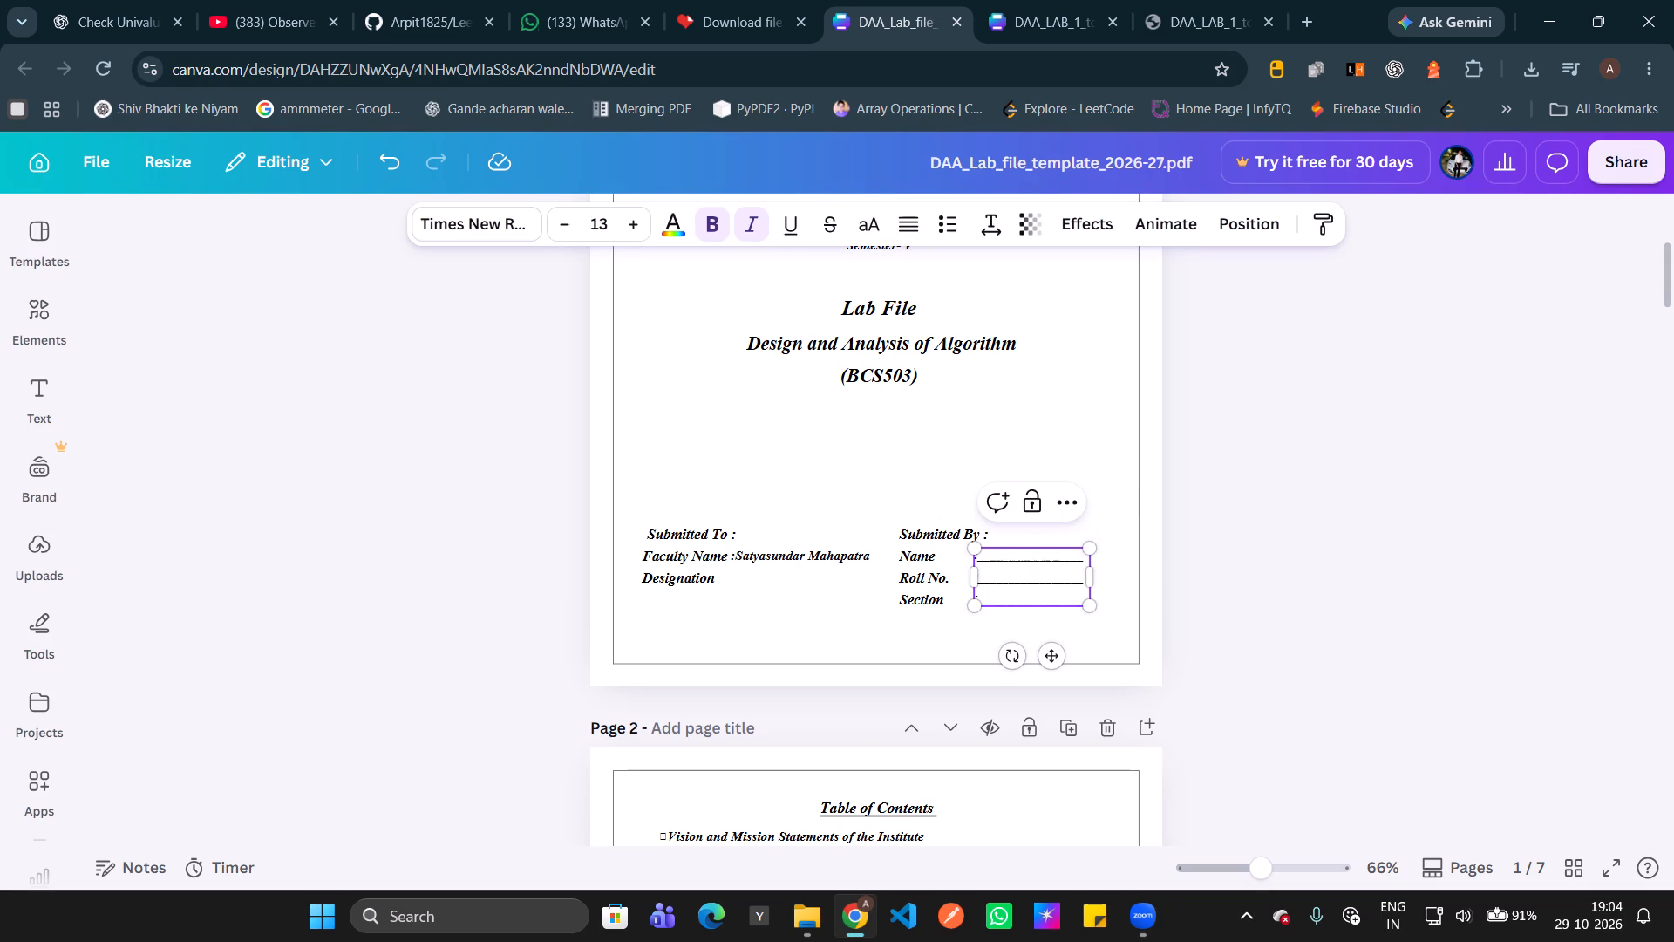
pyautogui.hotkey('ctrl', 'a')
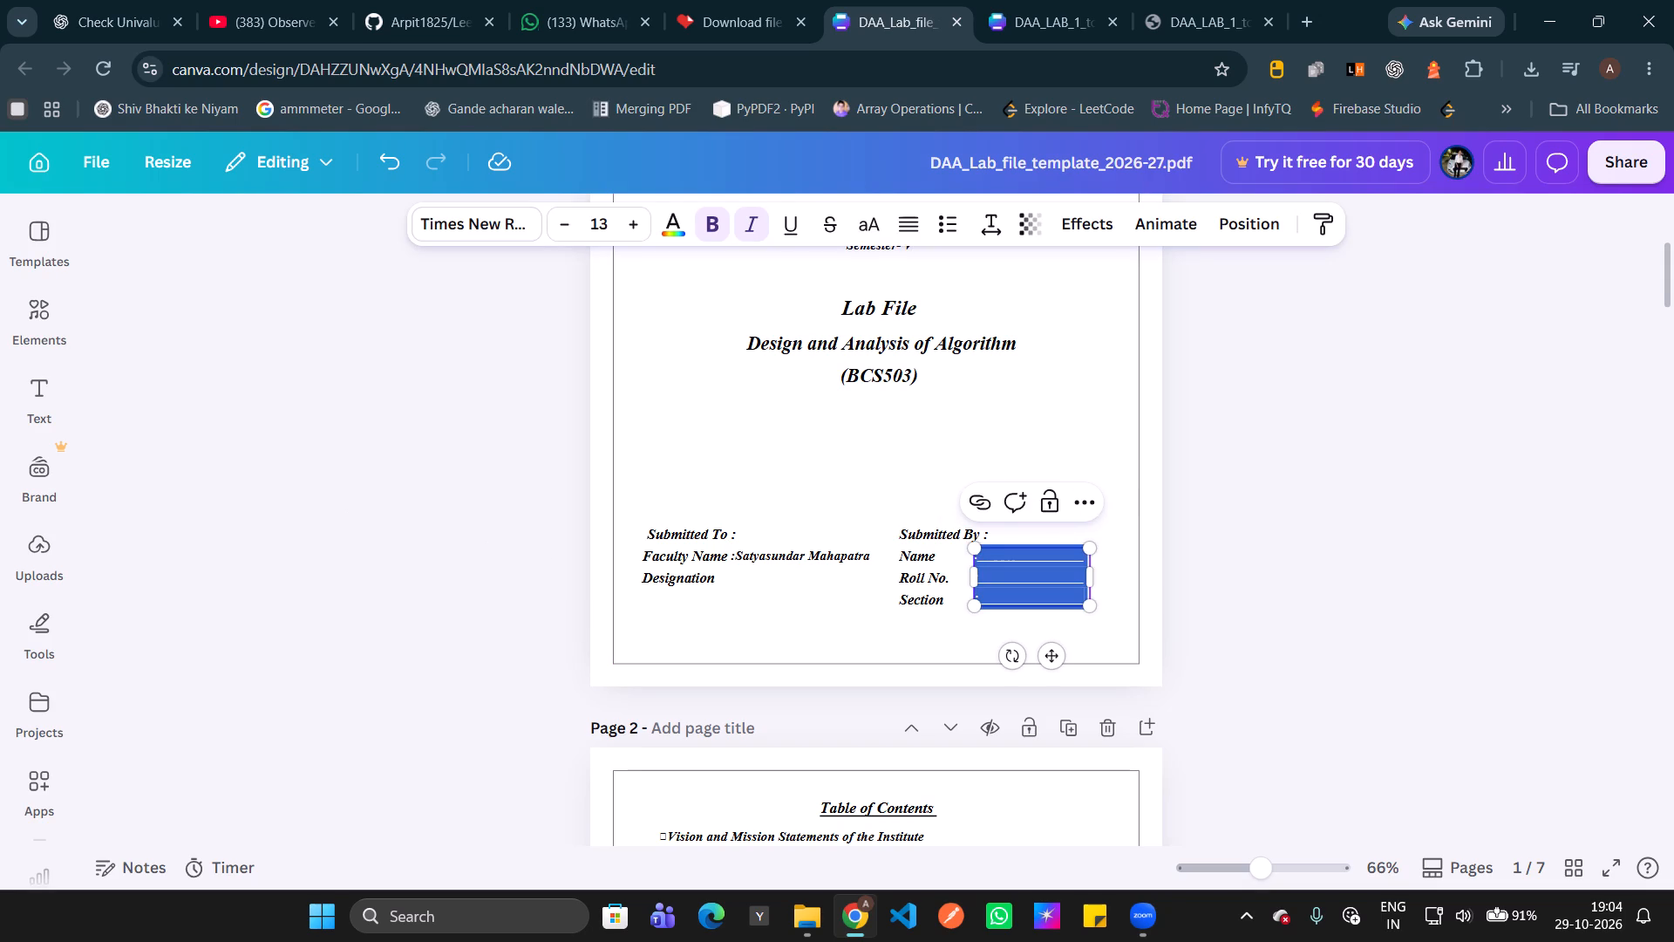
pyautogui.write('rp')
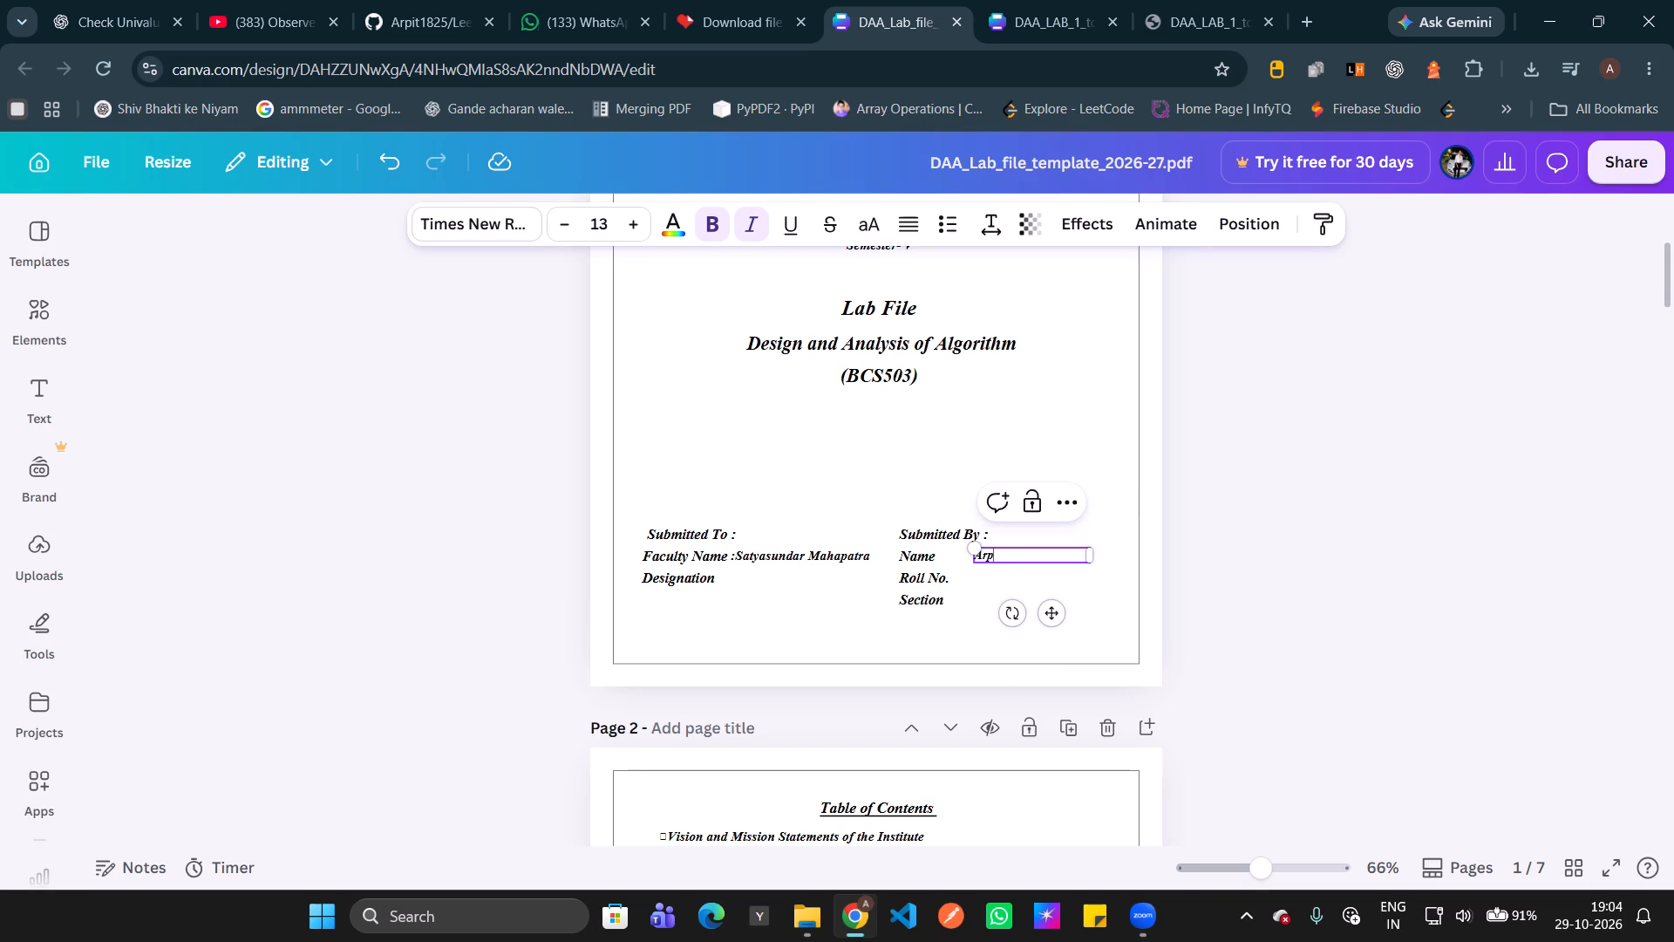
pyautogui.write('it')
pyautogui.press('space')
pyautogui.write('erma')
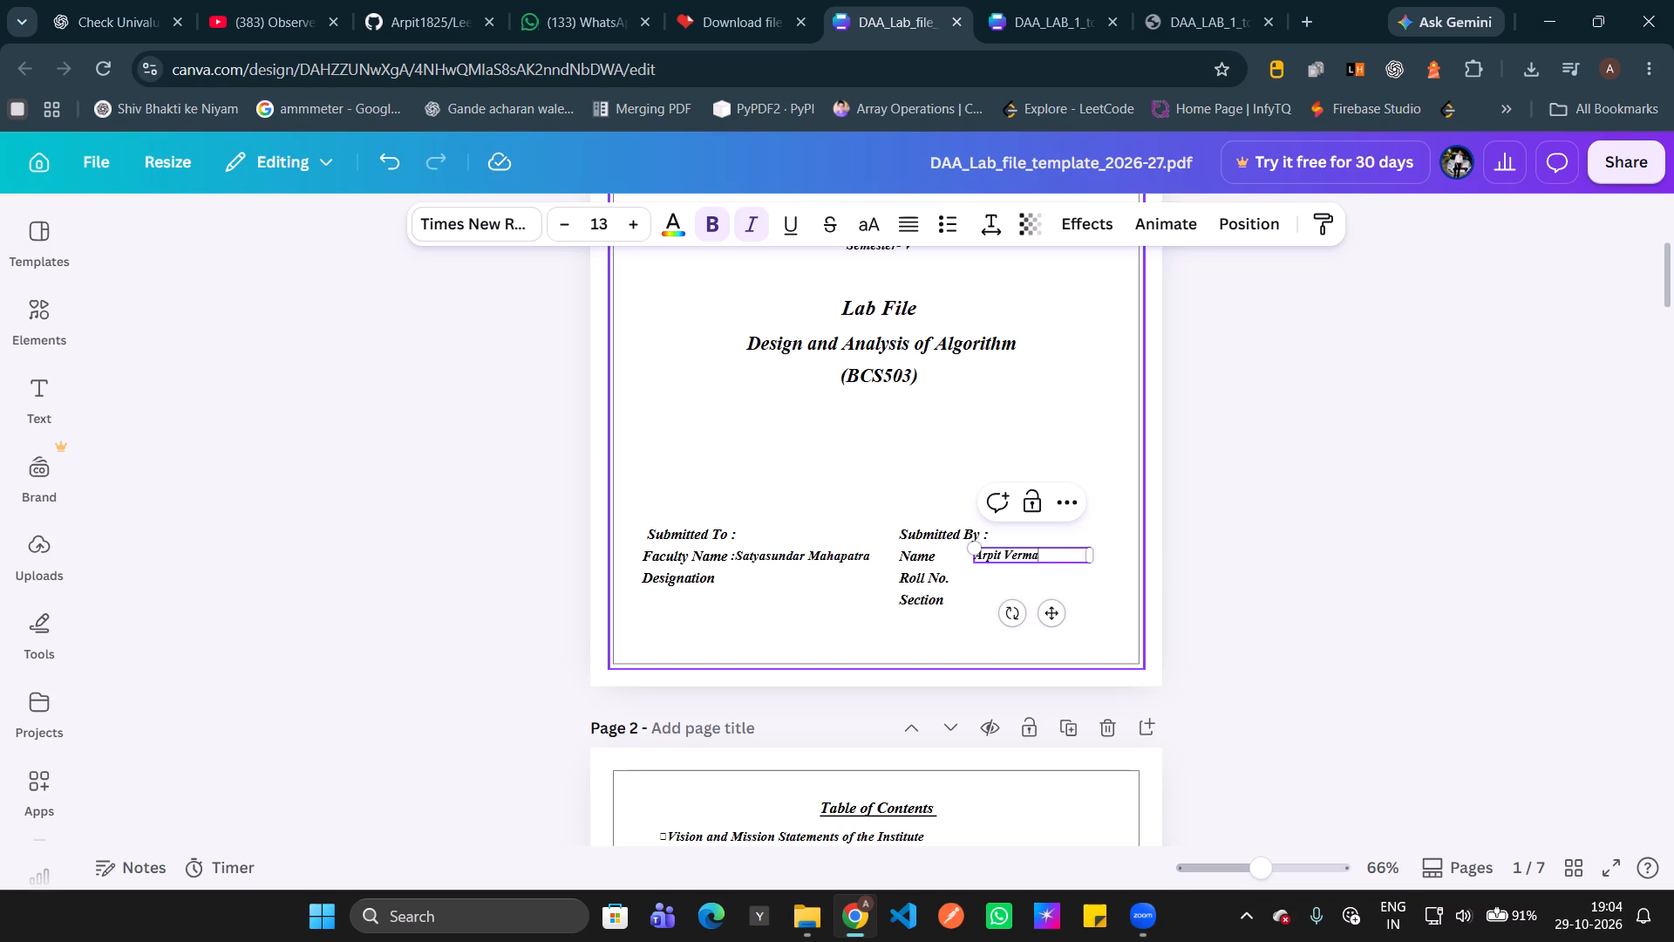
# Add the student's roll number on a second line, level with the Roll No. label.
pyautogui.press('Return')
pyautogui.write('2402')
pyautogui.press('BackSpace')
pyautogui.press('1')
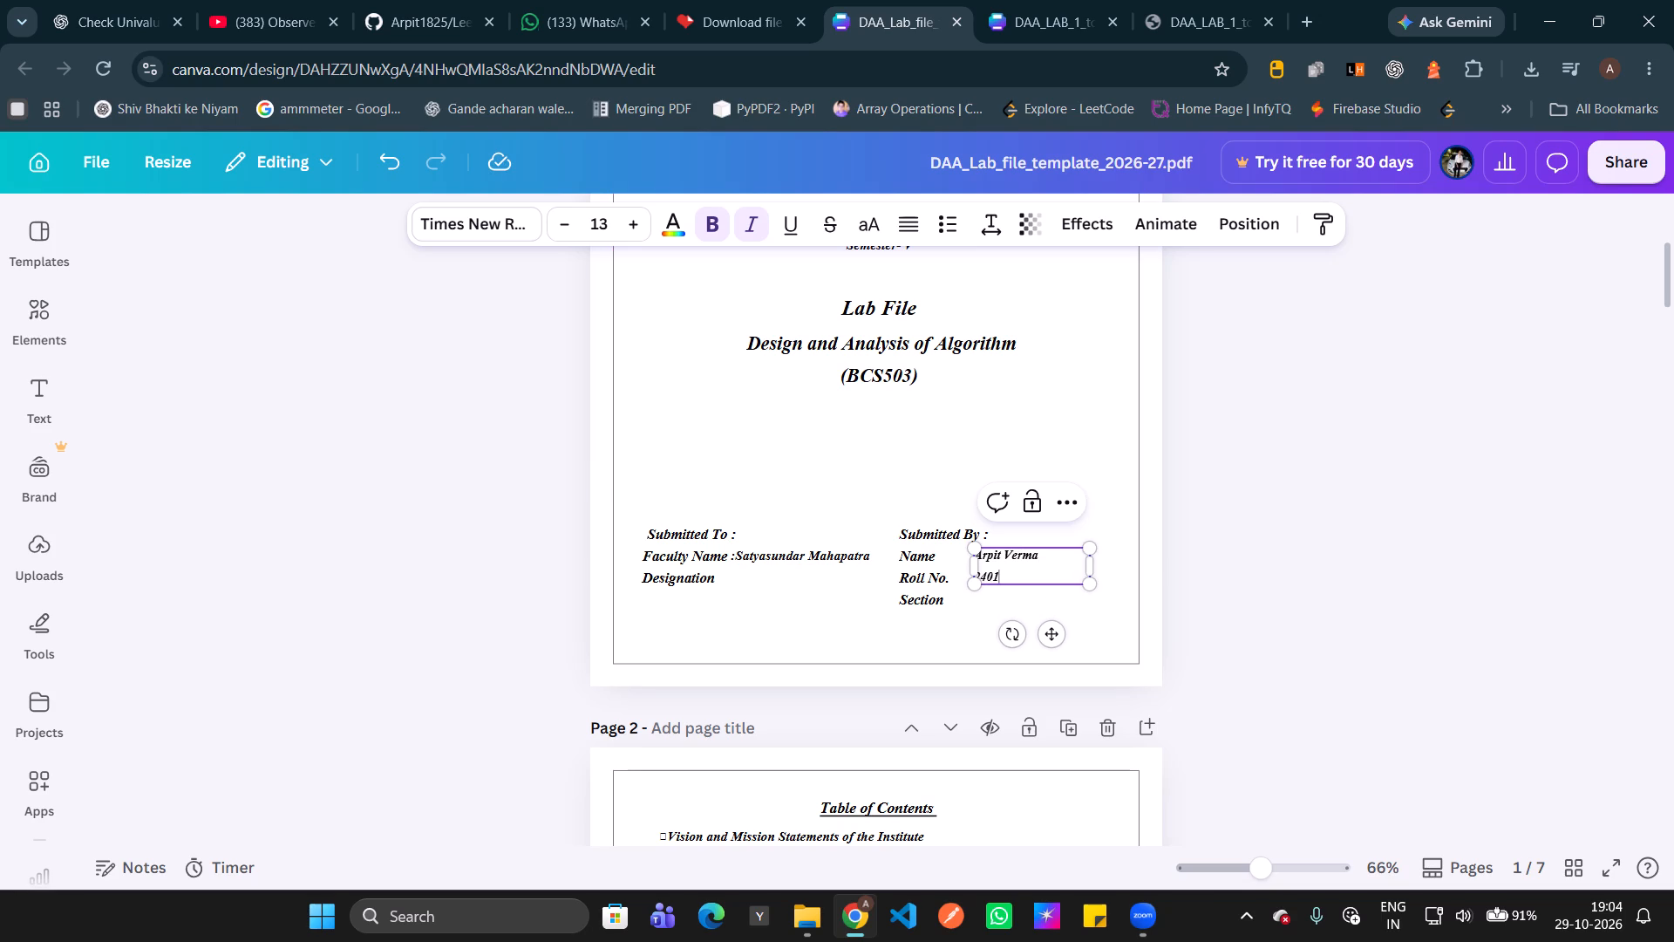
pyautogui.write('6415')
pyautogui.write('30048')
# Add the section CS-AIML-ELITE-III on a third line of the student details, level with the Section label.
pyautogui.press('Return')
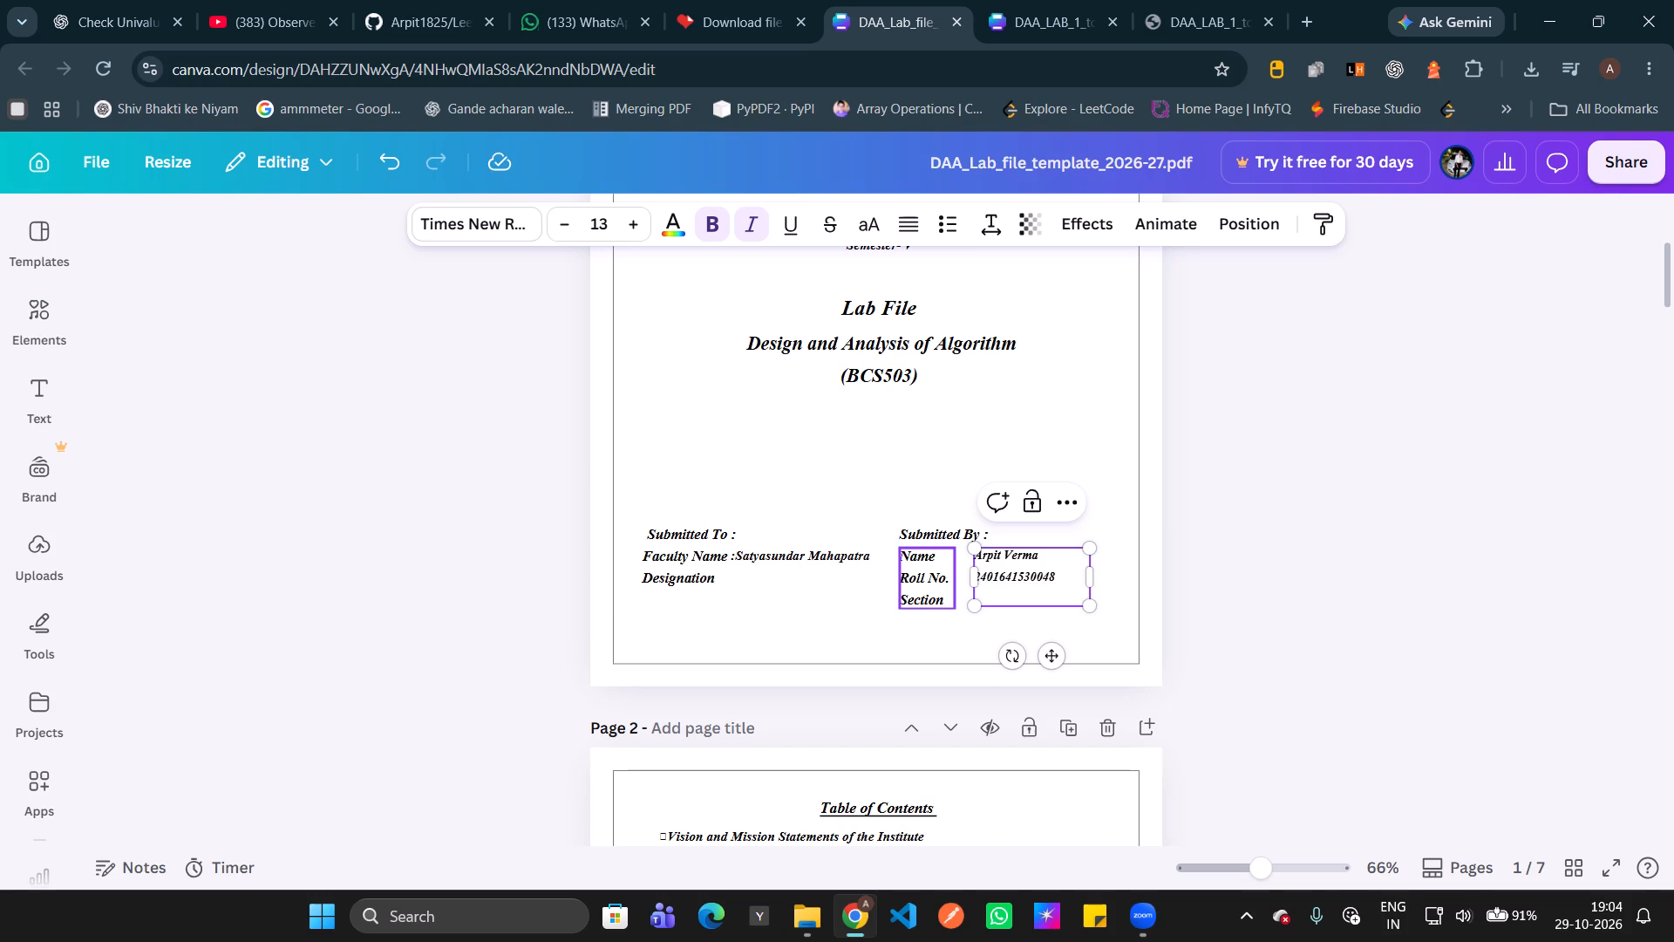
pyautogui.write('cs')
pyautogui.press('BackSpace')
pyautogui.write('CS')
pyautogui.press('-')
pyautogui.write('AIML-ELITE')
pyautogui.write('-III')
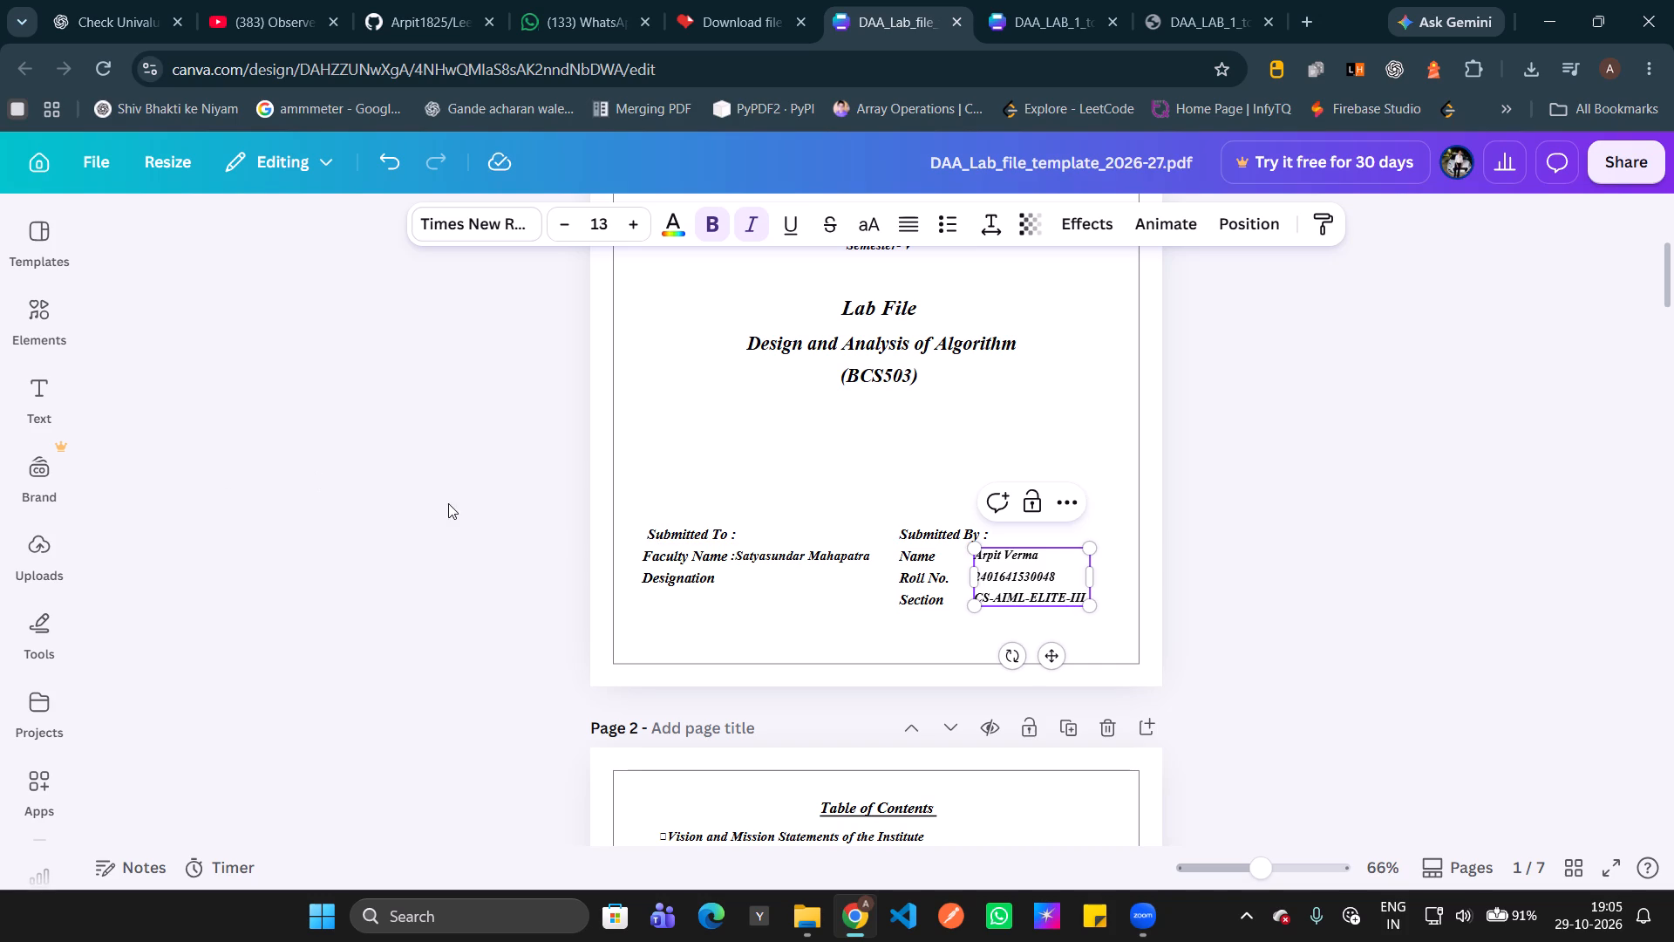
pyautogui.click(450, 504)
# Move the student details box left so its lines sit just after the Name, Roll No. and Section labels.
pyautogui.moveTo(1032, 575); pyautogui.dragTo(1021, 576)
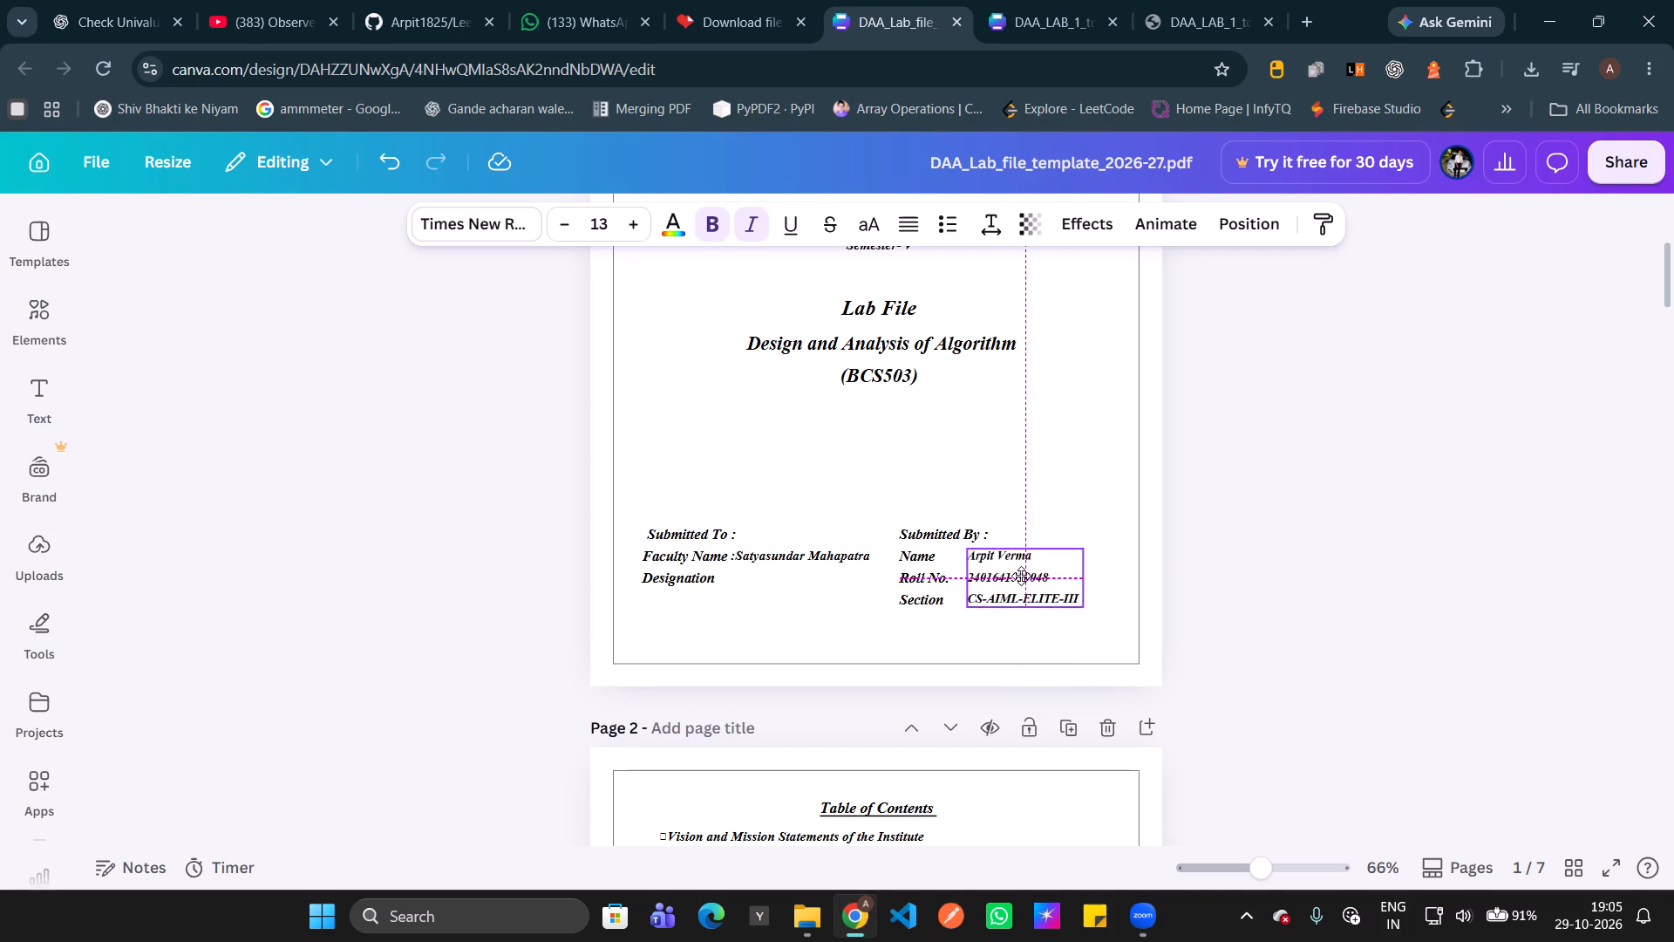
pyautogui.moveTo(1021, 576); pyautogui.dragTo(1007, 578)
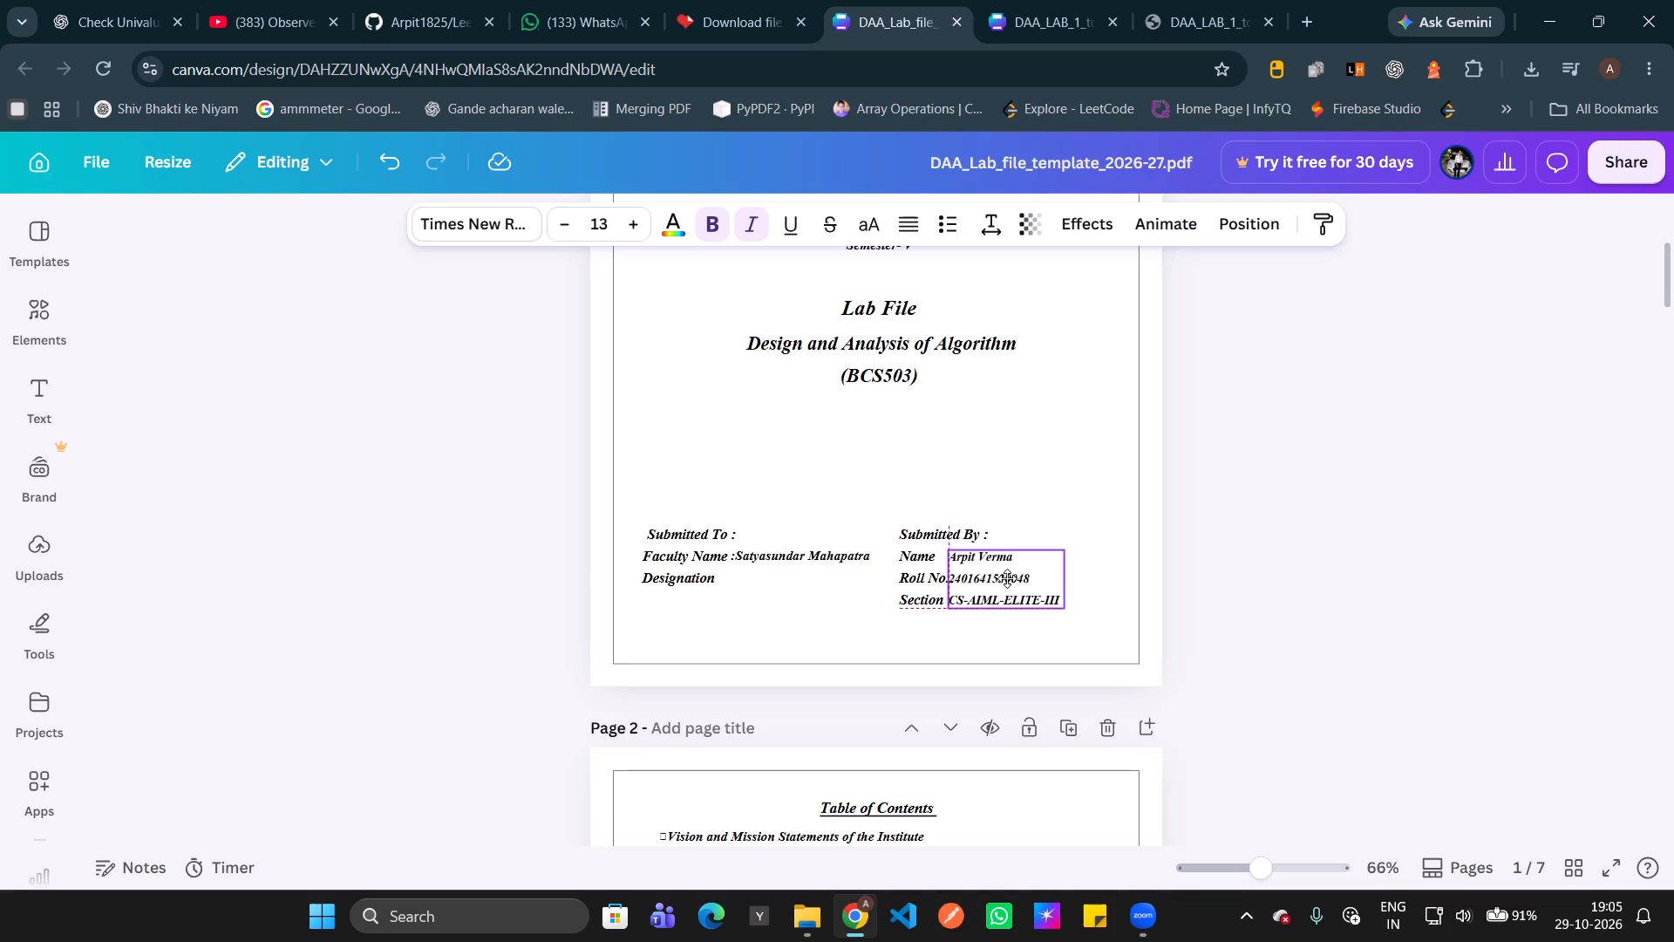
pyautogui.moveTo(1007, 578); pyautogui.dragTo(1010, 575)
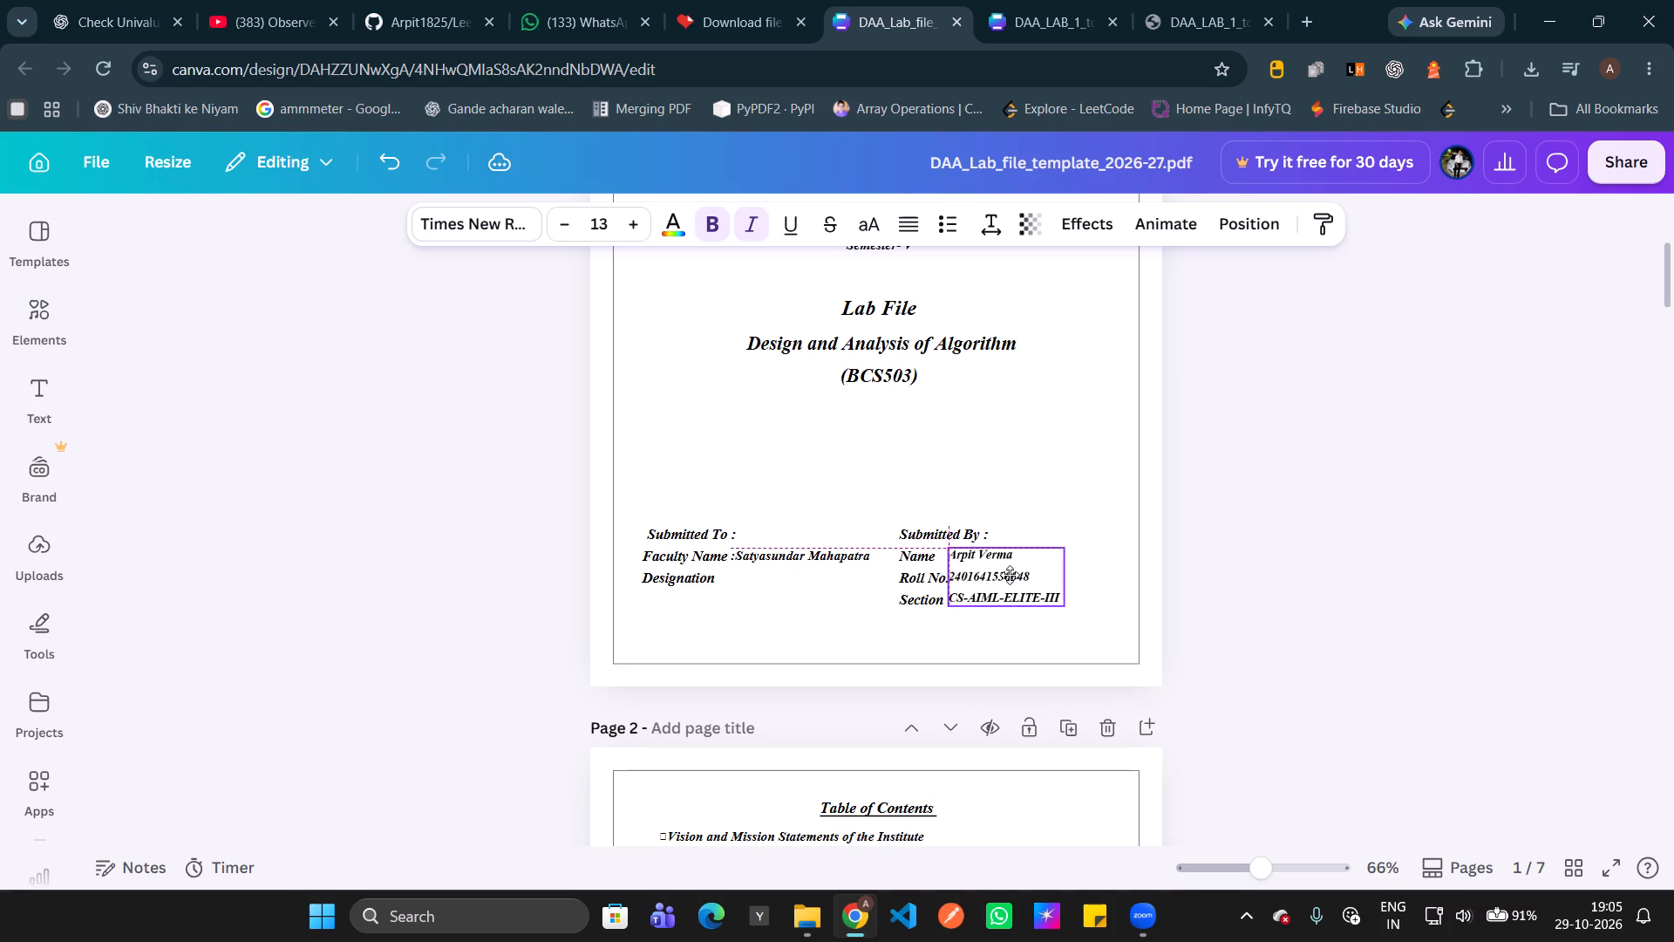
pyautogui.moveTo(1010, 575); pyautogui.dragTo(1011, 577)
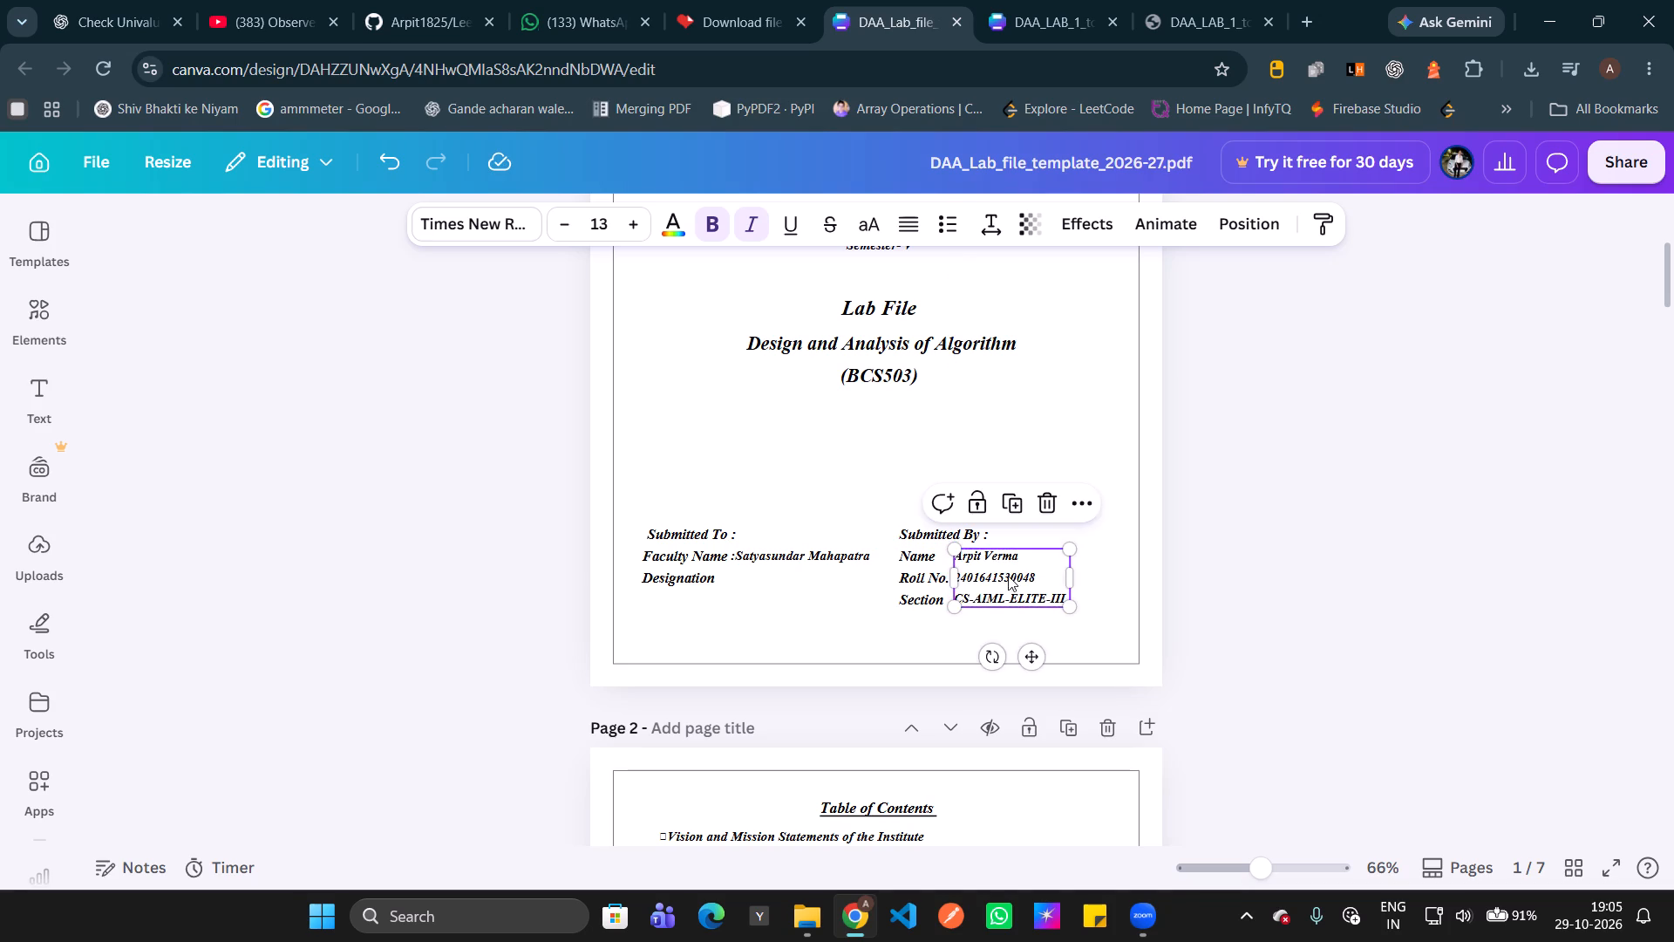
pyautogui.click(484, 564)
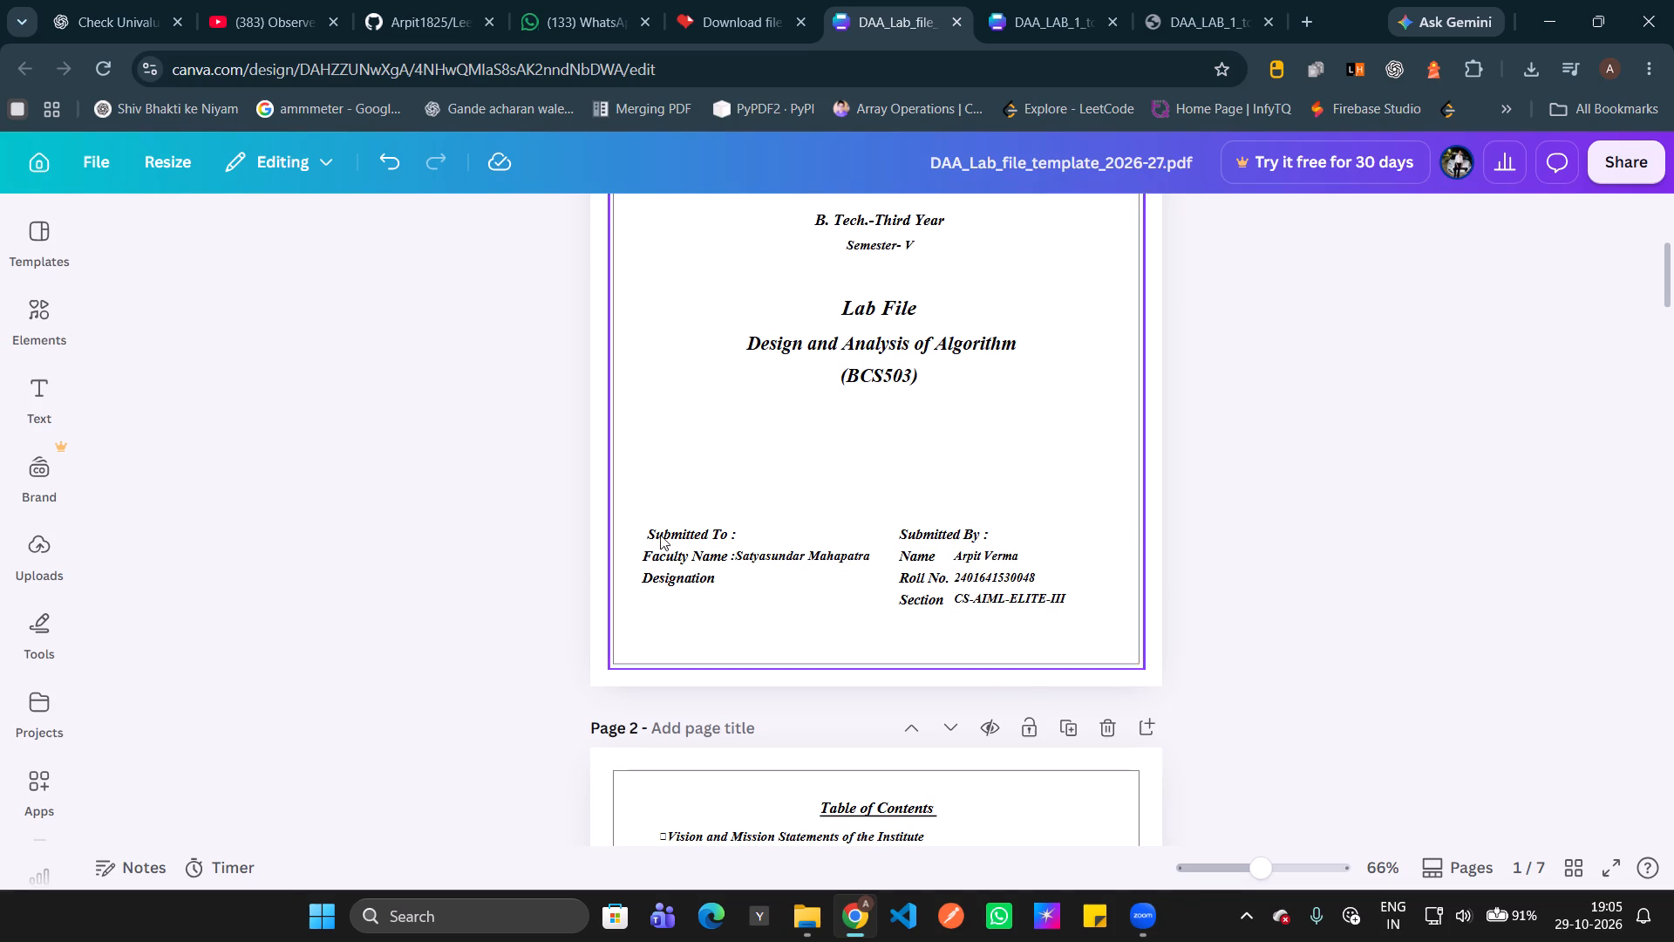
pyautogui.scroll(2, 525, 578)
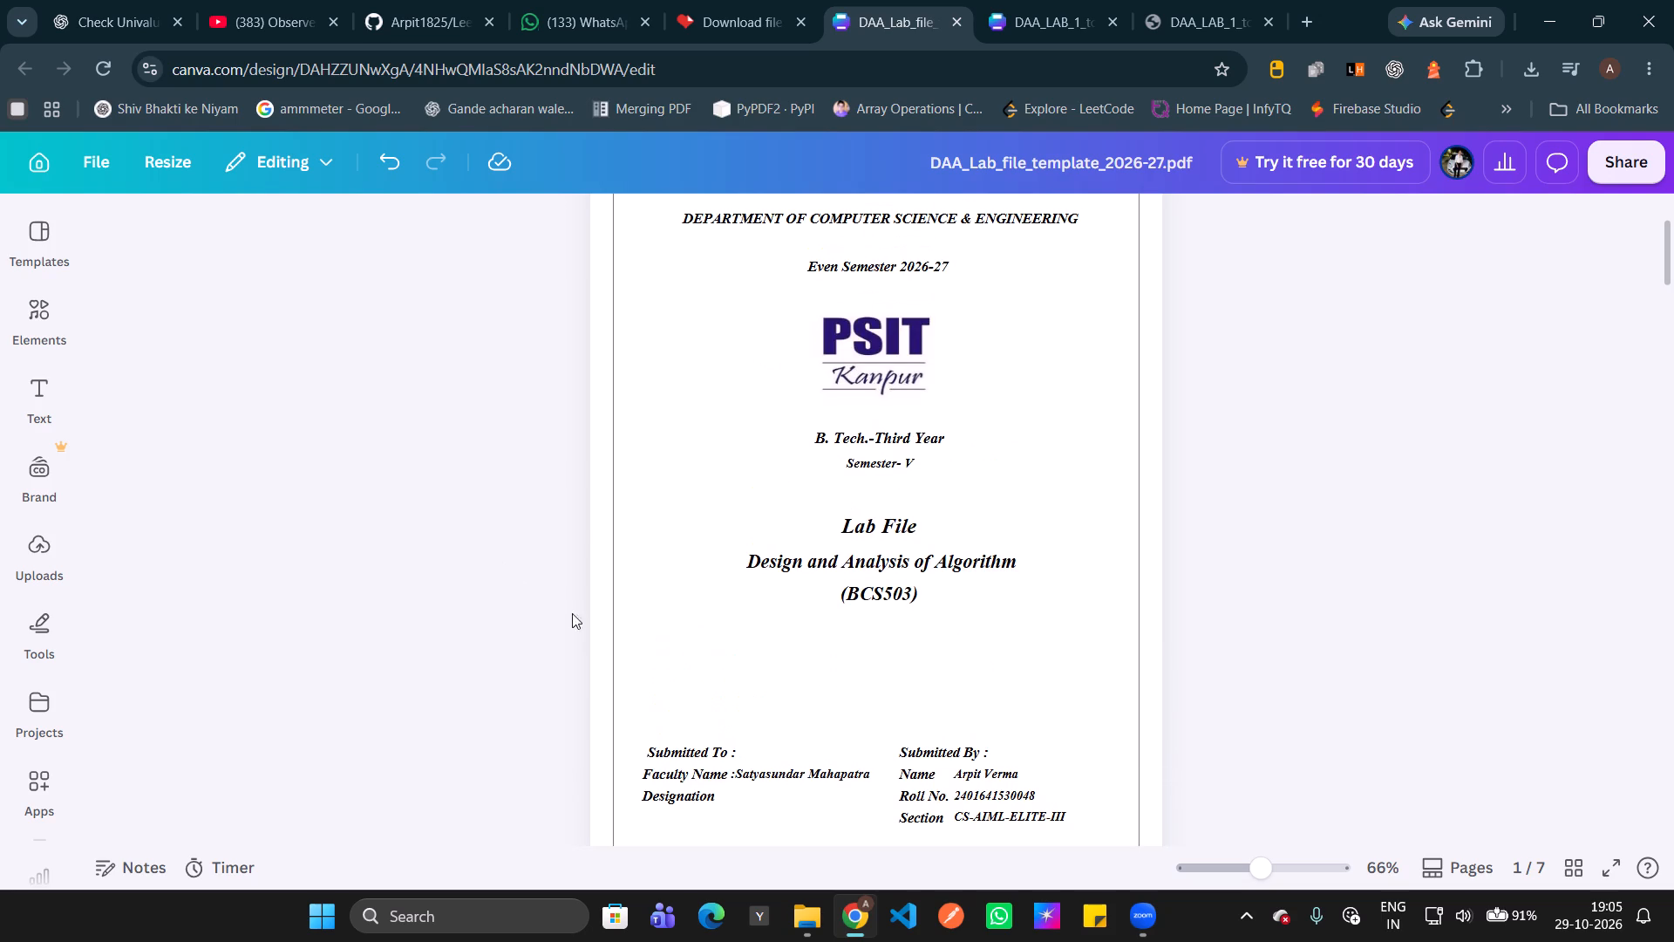
# Shift the Submitted To heading slightly left to line up with the Faculty Name and Designation labels.
pyautogui.moveTo(1255, 865); pyautogui.dragTo(1244, 864)
pyautogui.moveTo(1244, 864); pyautogui.dragTo(1247, 859)
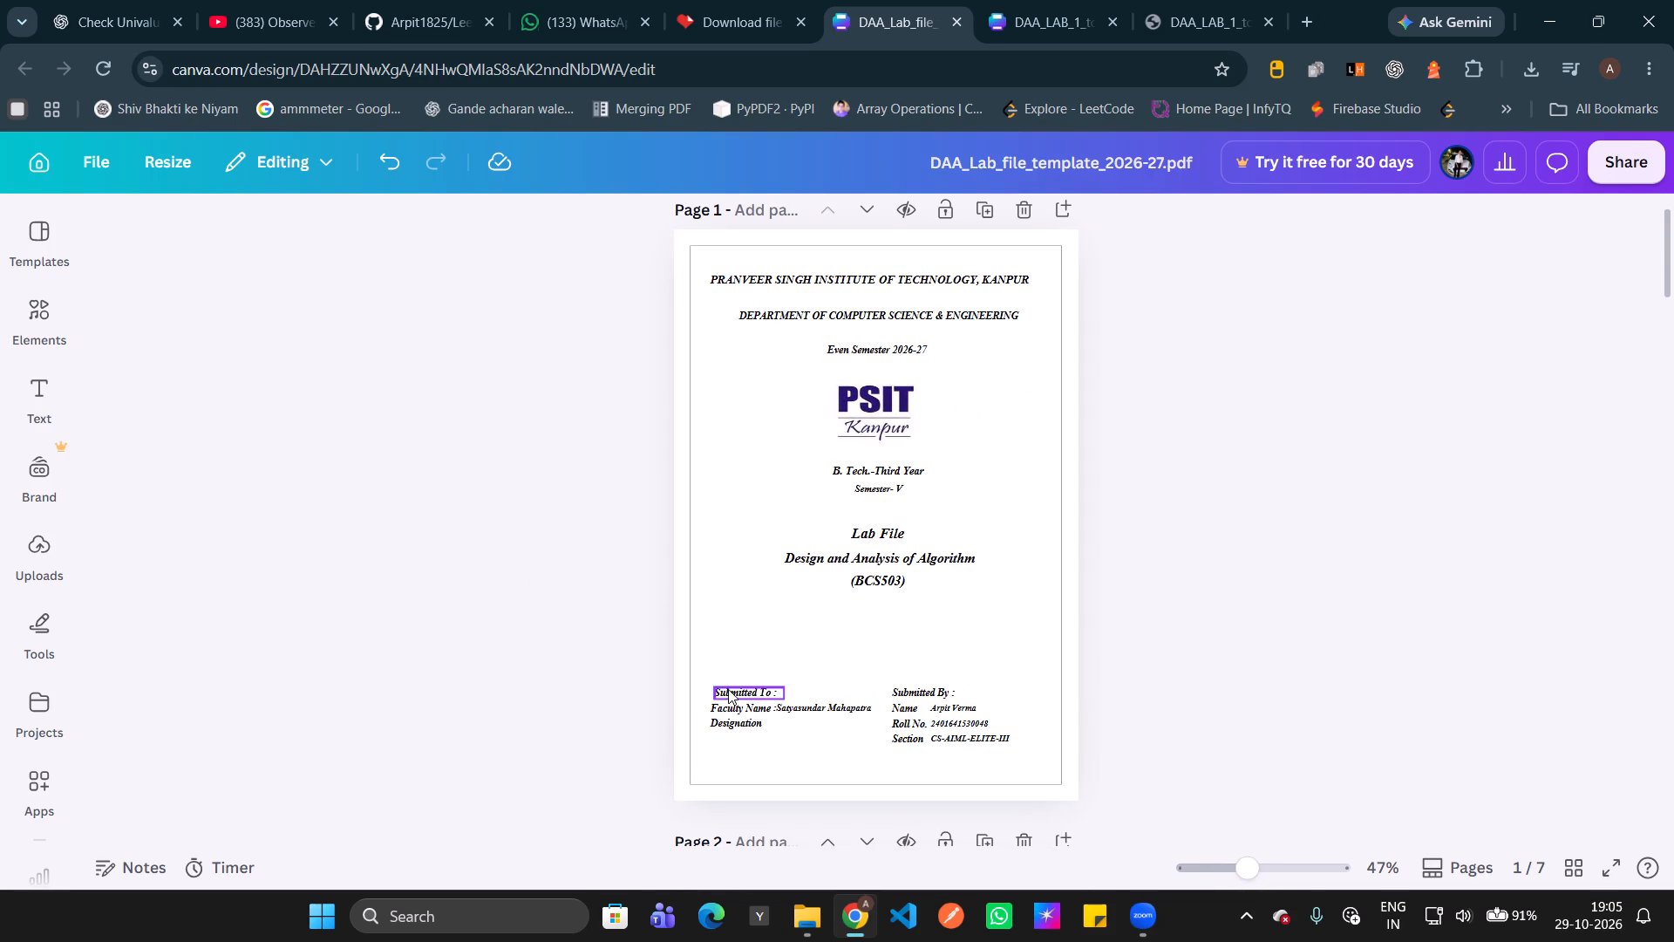
pyautogui.click(728, 689)
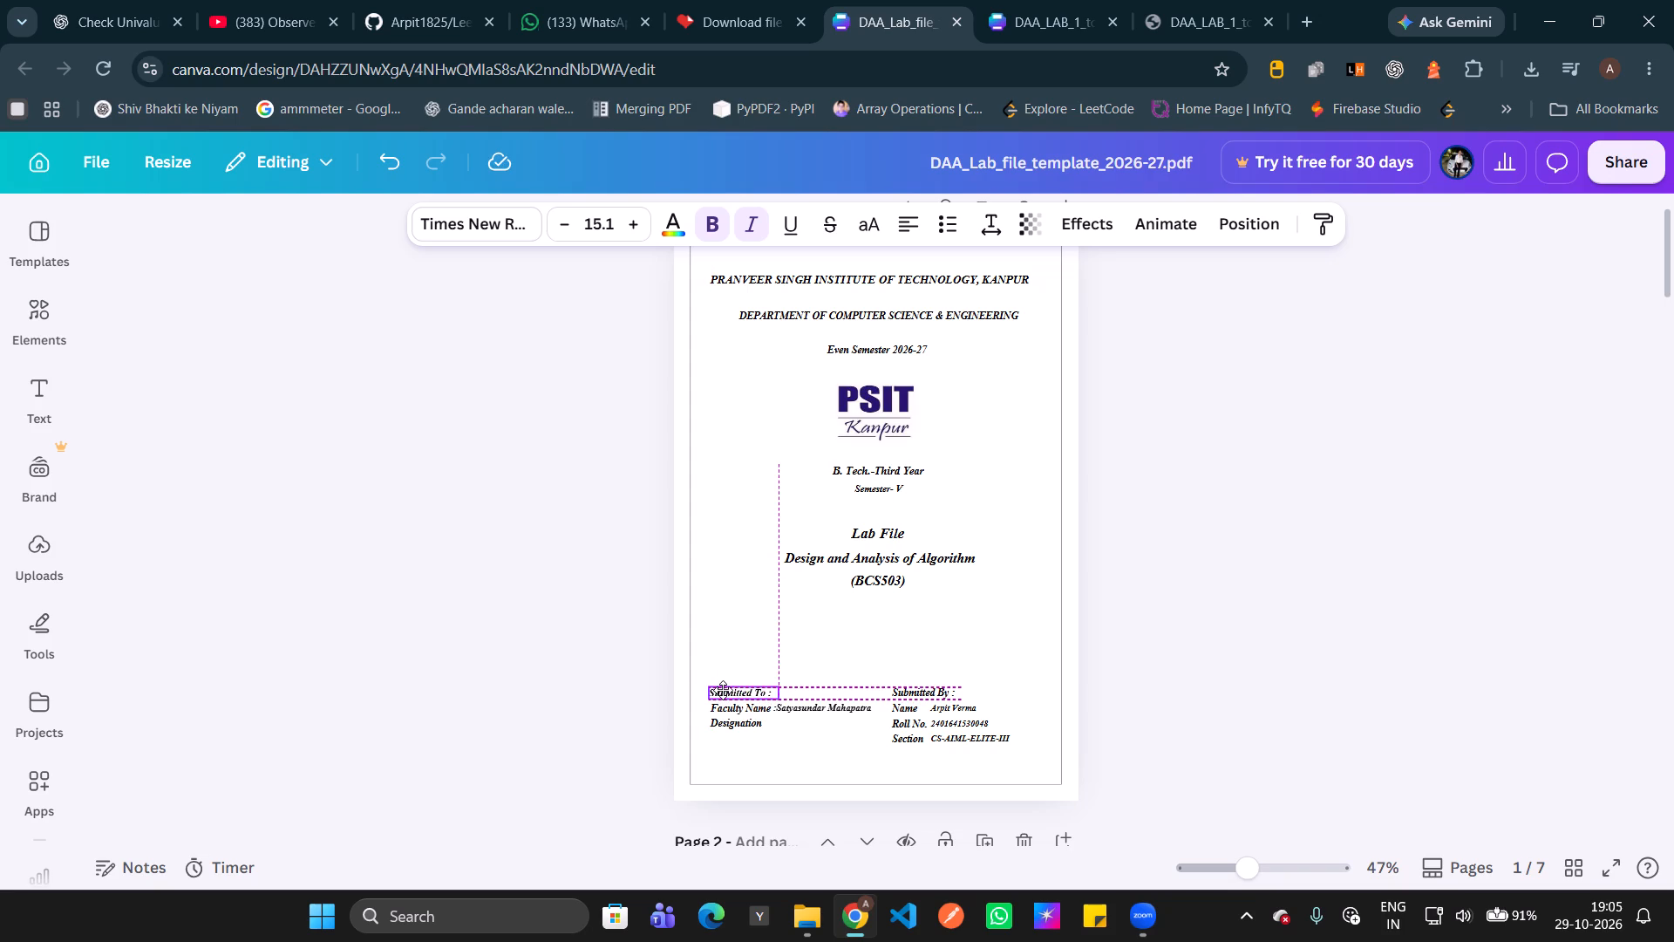
# Move the Submitted By heading right on the same line, so it sits more centrally above the student details.
pyautogui.click(908, 692)
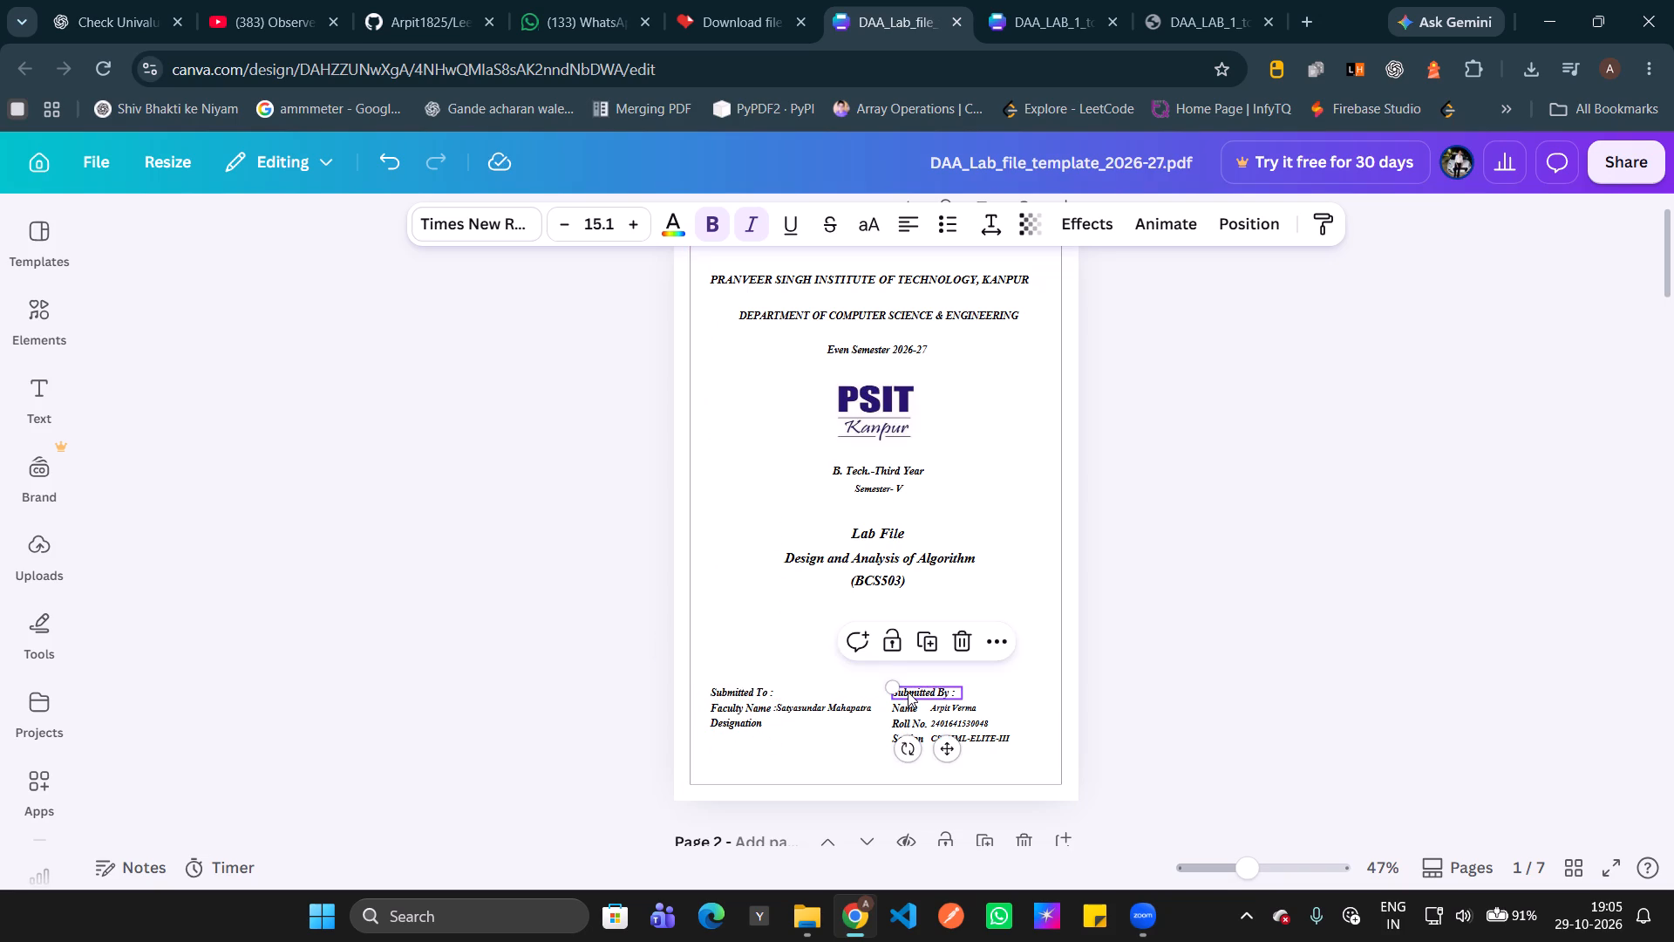
pyautogui.moveTo(908, 692); pyautogui.dragTo(946, 688)
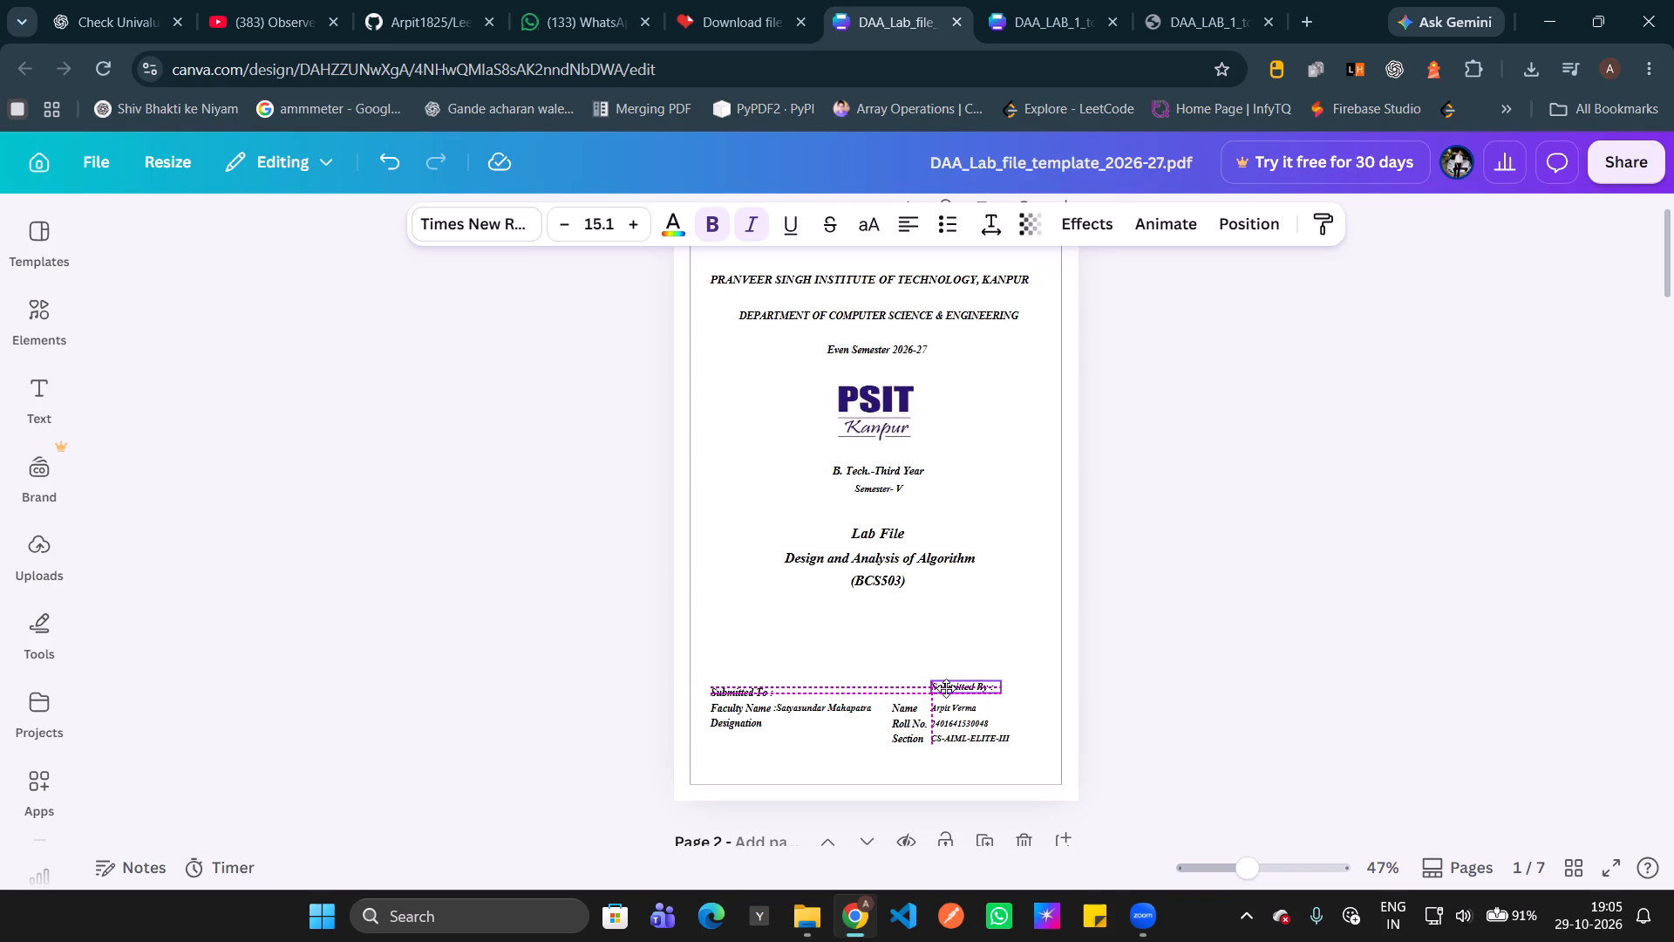
pyautogui.moveTo(946, 688); pyautogui.dragTo(950, 691)
# Shift the student details and the Name, Roll No. and Section labels slightly right beneath the Submitted By heading.
pyautogui.click(916, 714)
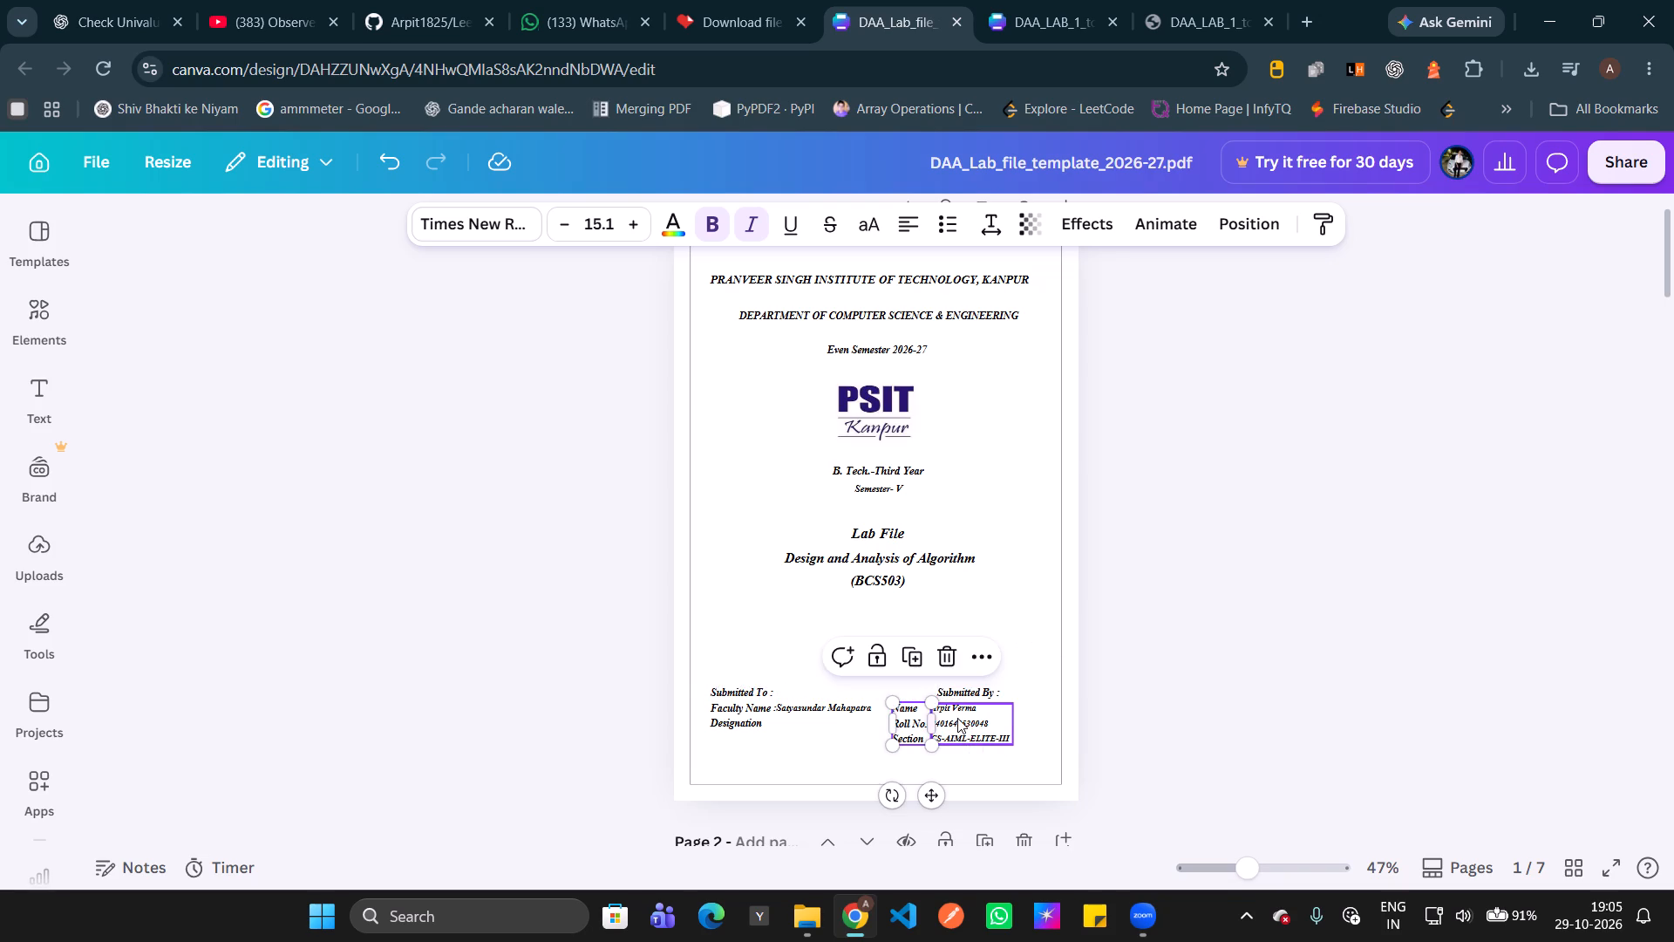
pyautogui.click(957, 718)
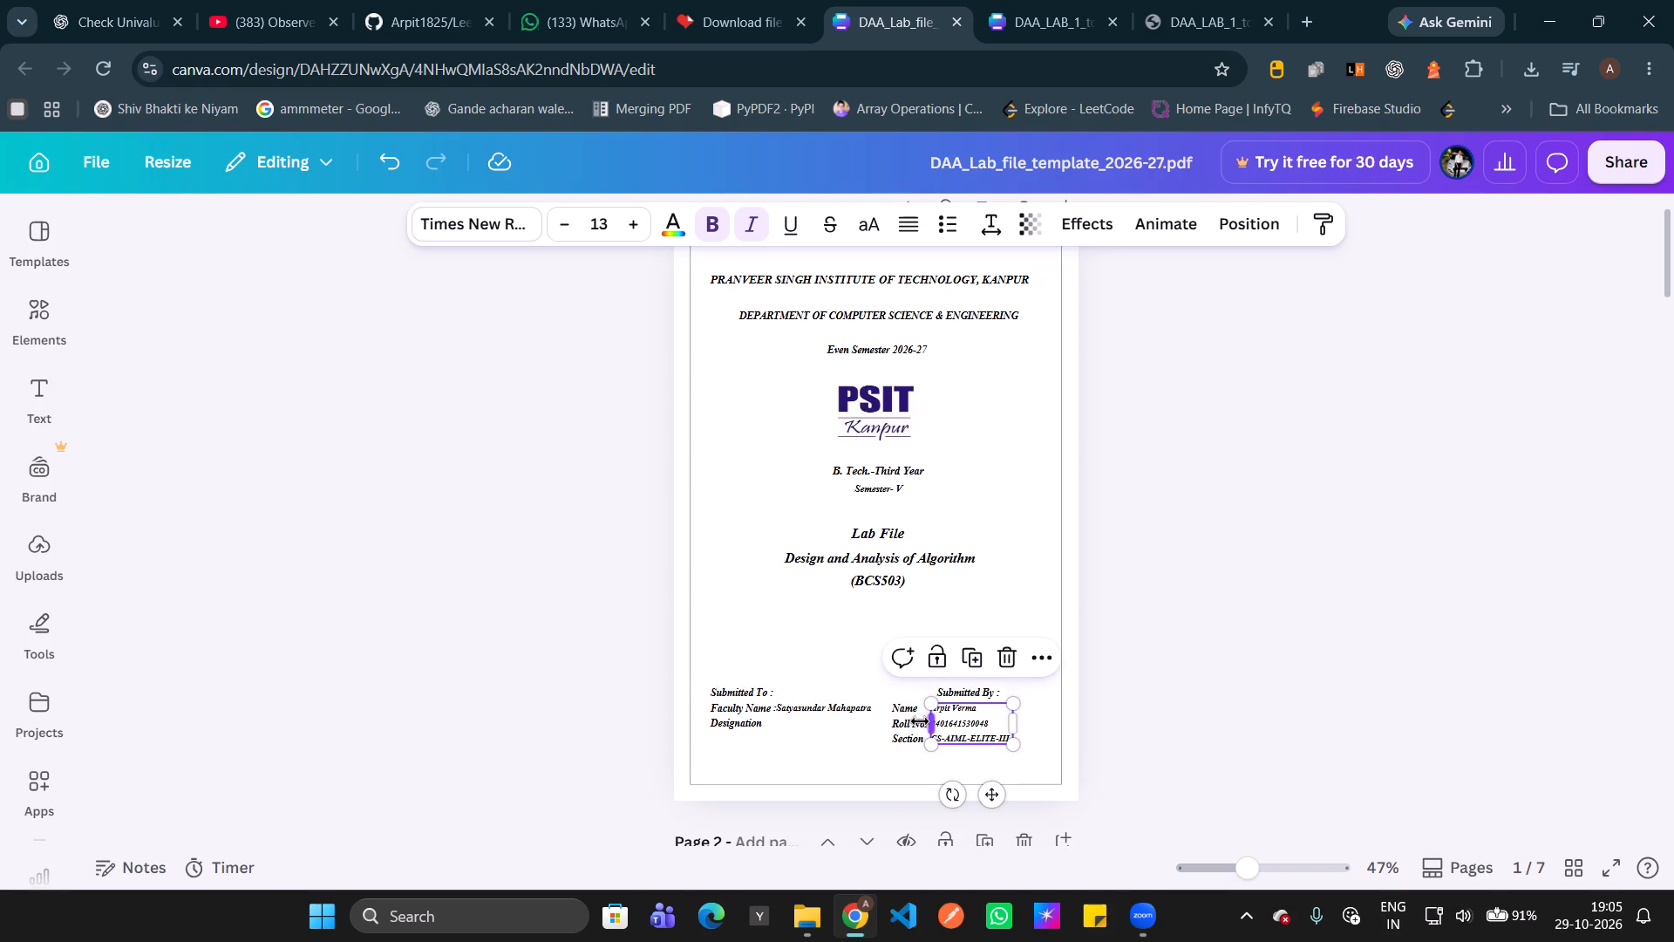
pyautogui.moveTo(955, 720); pyautogui.dragTo(970, 720)
pyautogui.click(921, 726)
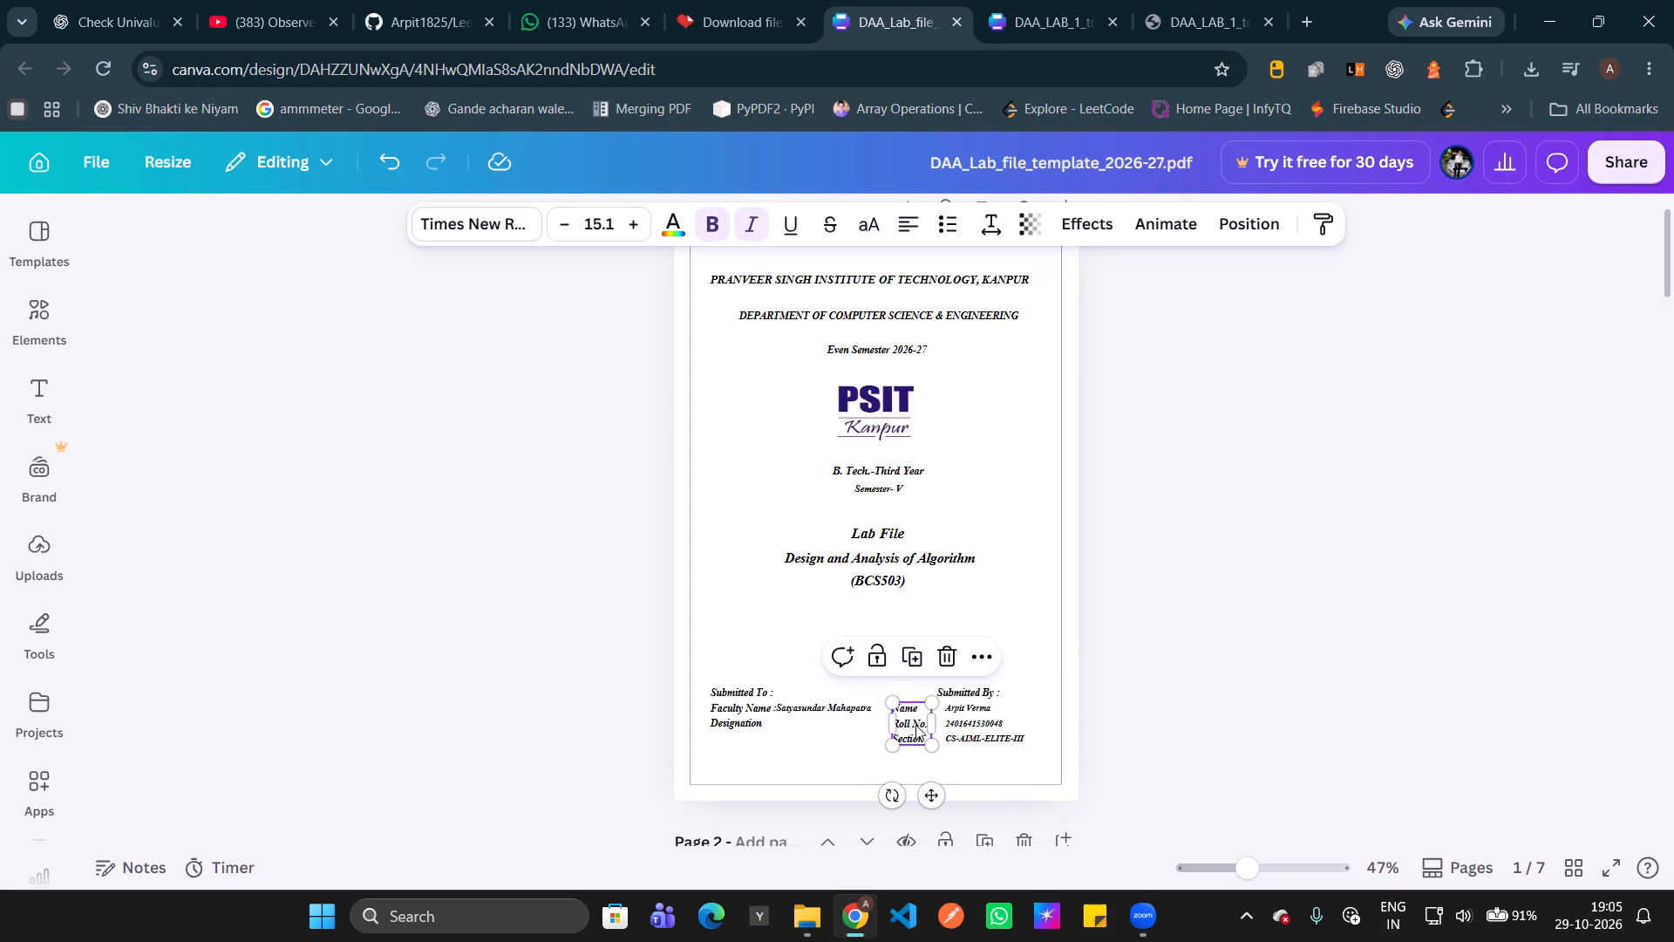
pyautogui.moveTo(915, 725); pyautogui.dragTo(932, 724)
pyautogui.click(609, 672)
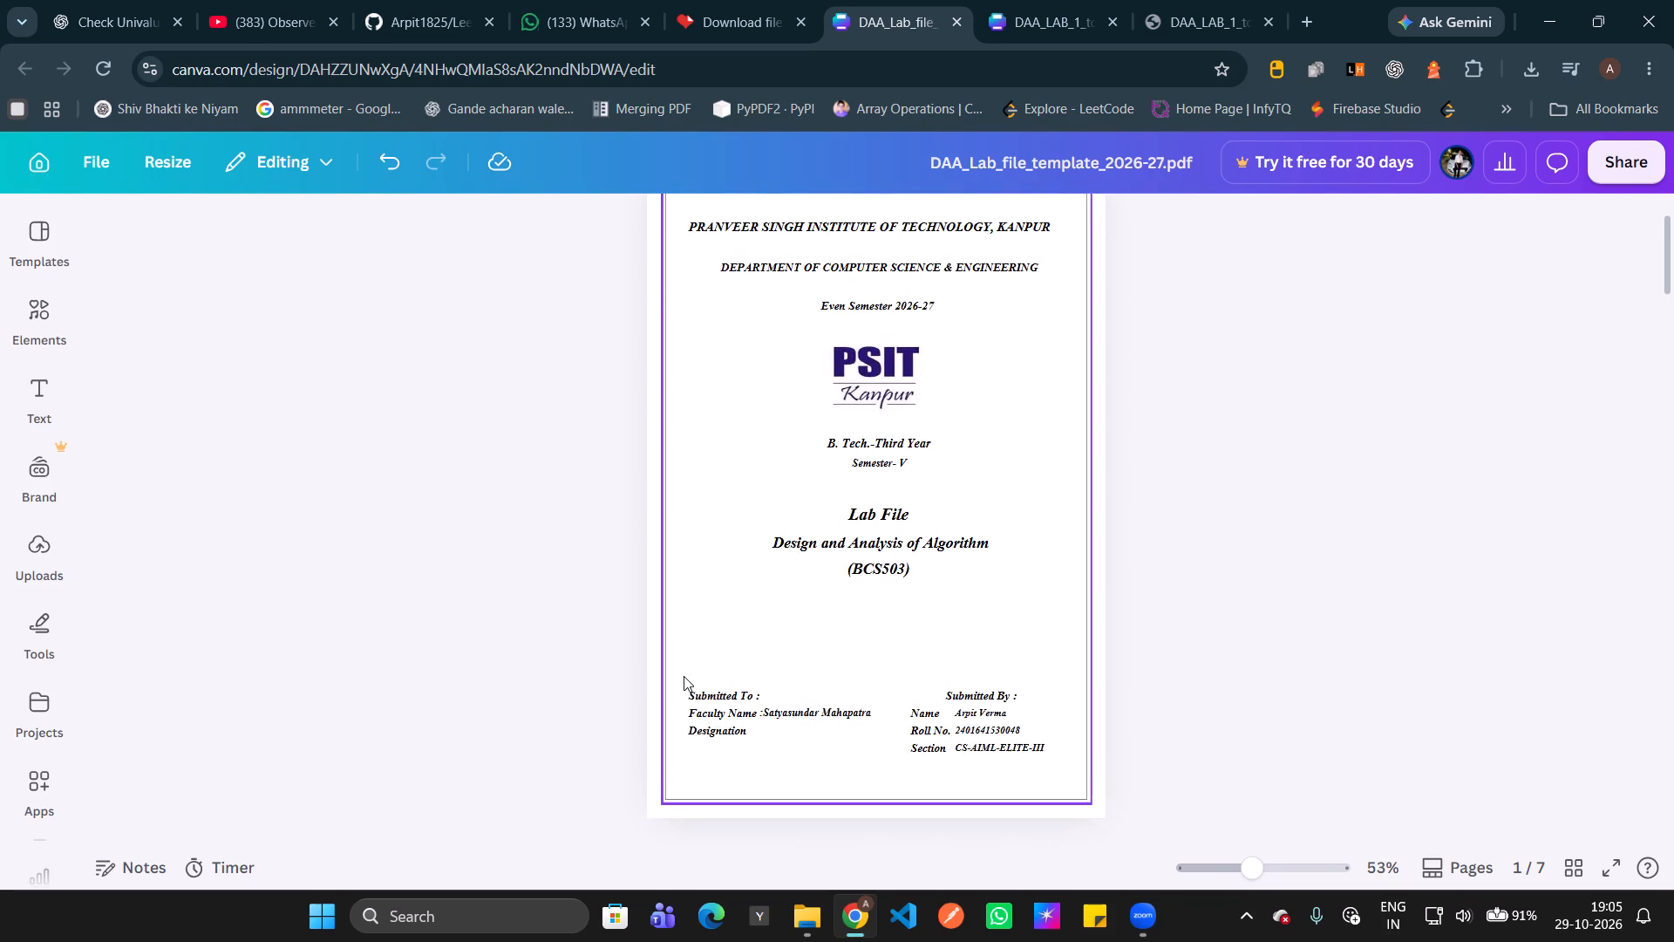
# Add a hyphen after each of the Name, Roll No. and Section labels.
pyautogui.click(947, 720)
pyautogui.click(950, 720)
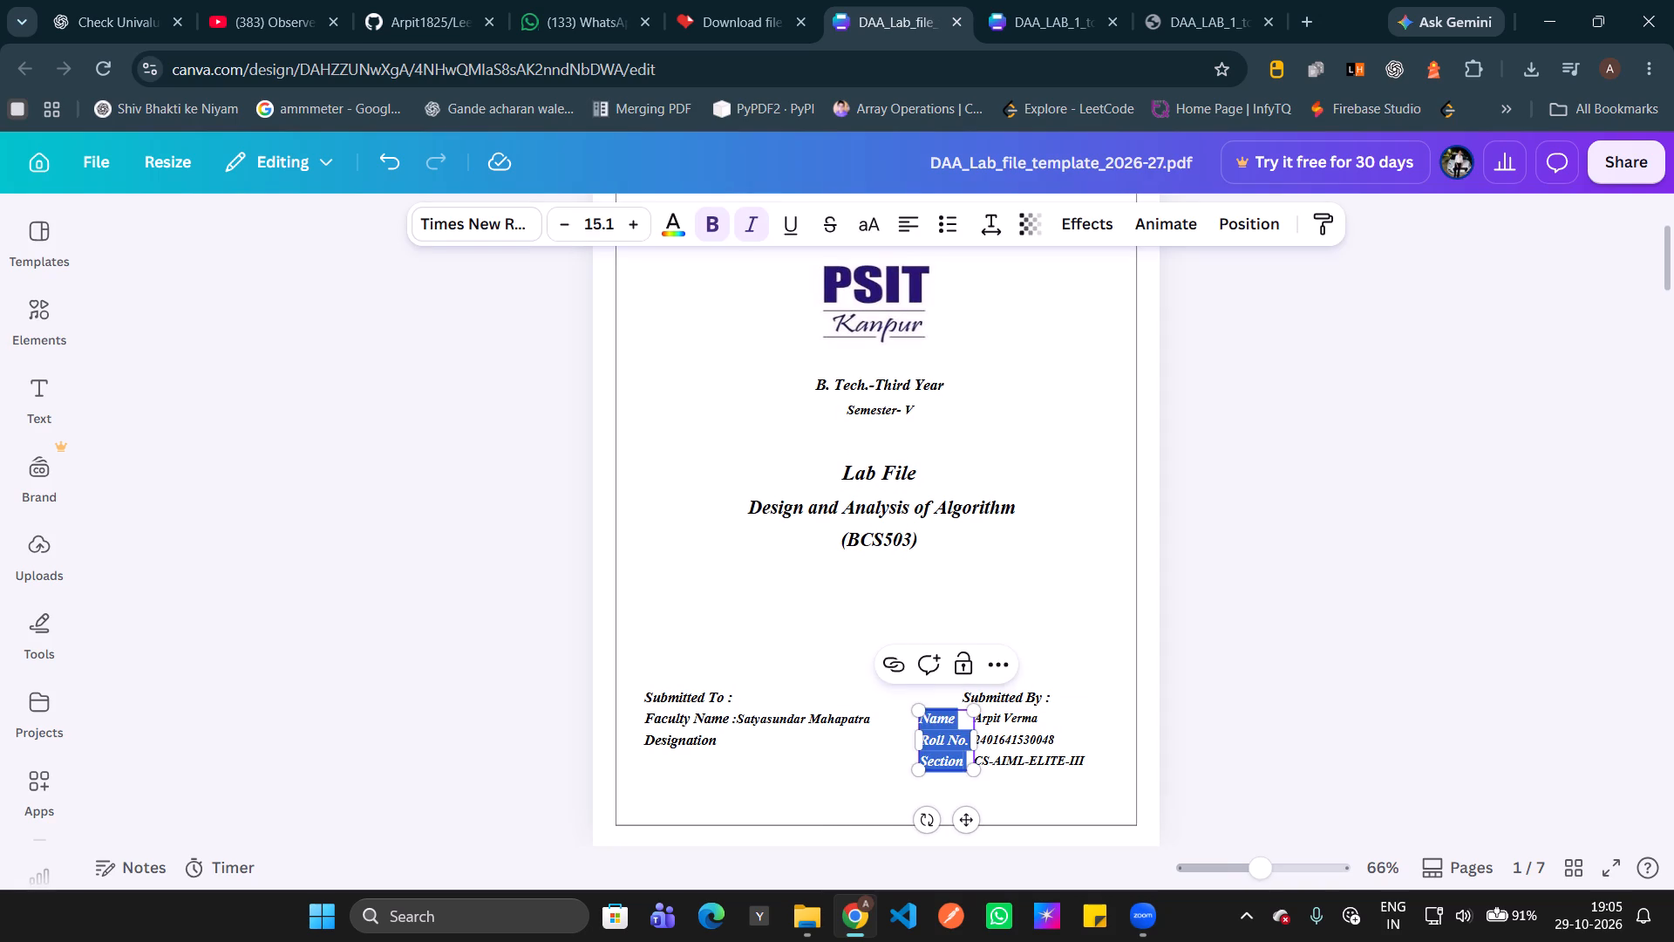
pyautogui.click(960, 720)
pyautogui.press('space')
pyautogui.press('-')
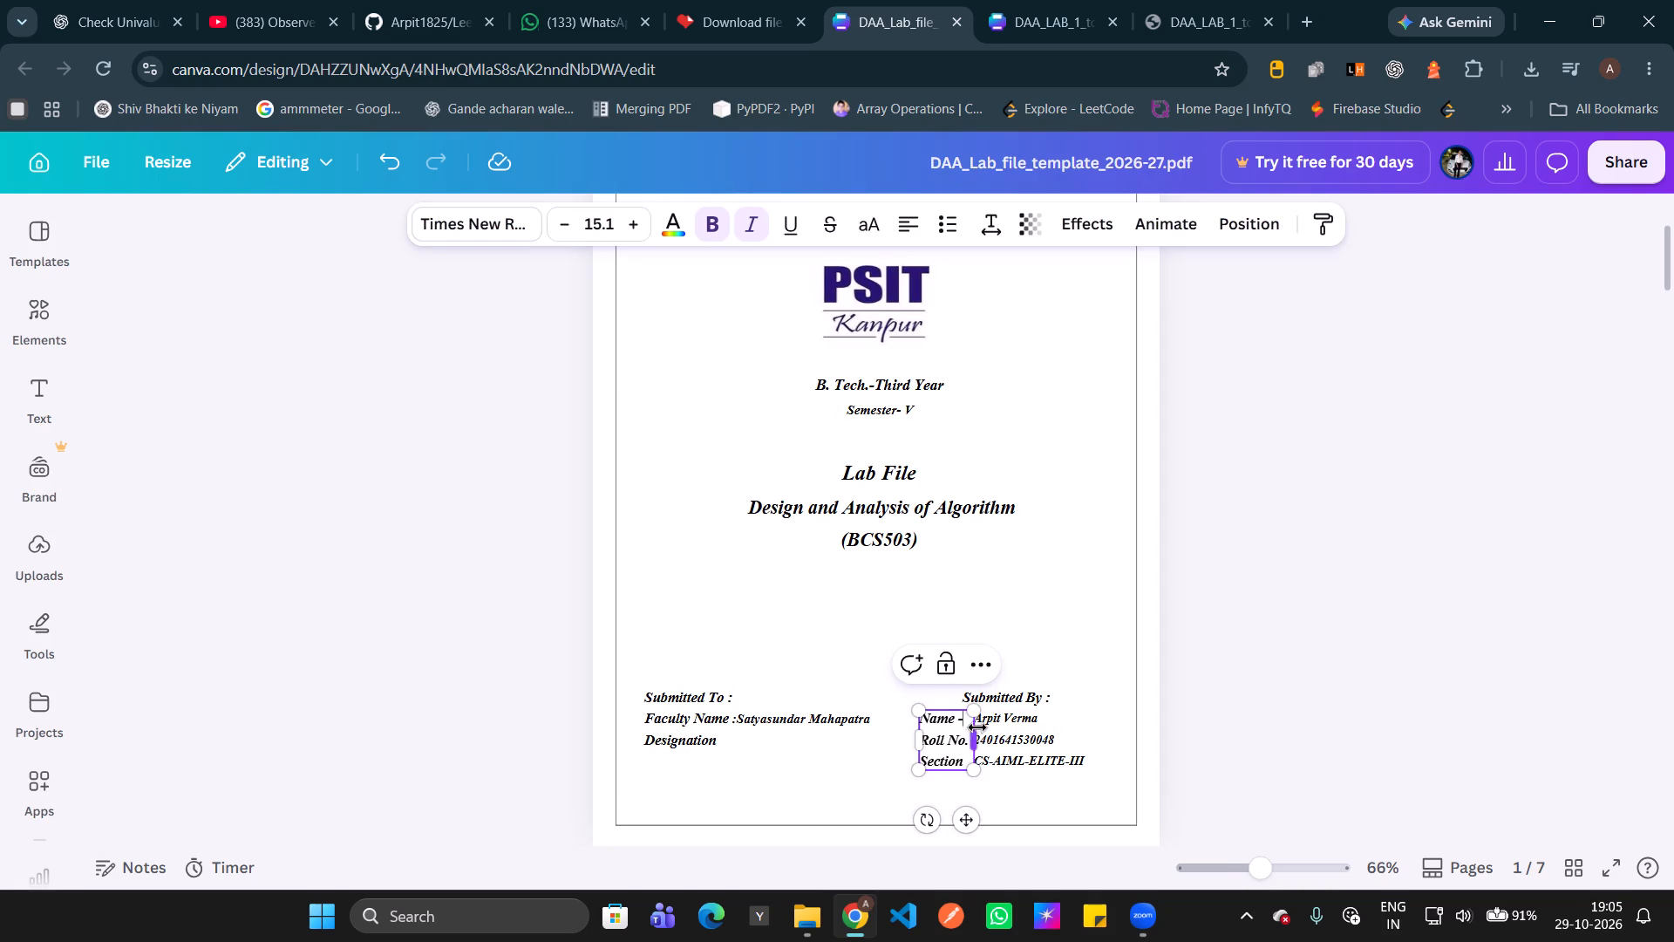
pyautogui.click(965, 739)
pyautogui.press('Right')
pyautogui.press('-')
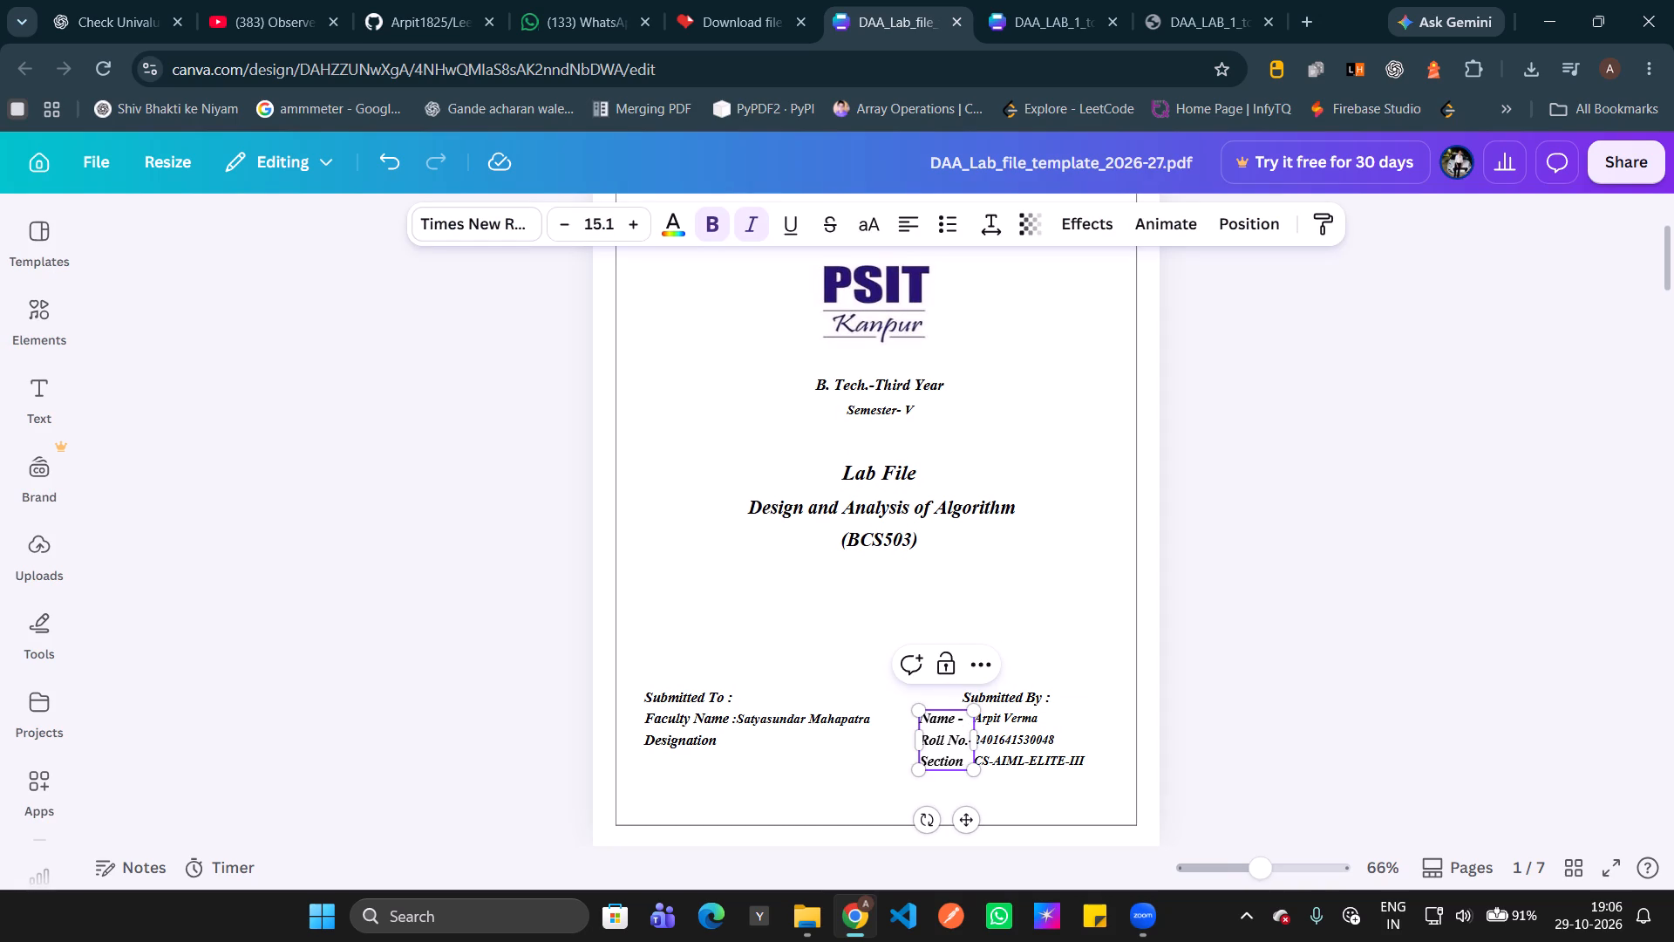
pyautogui.click(970, 761)
pyautogui.press('=')
pyautogui.press('BackSpace')
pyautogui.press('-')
pyautogui.click(370, 658)
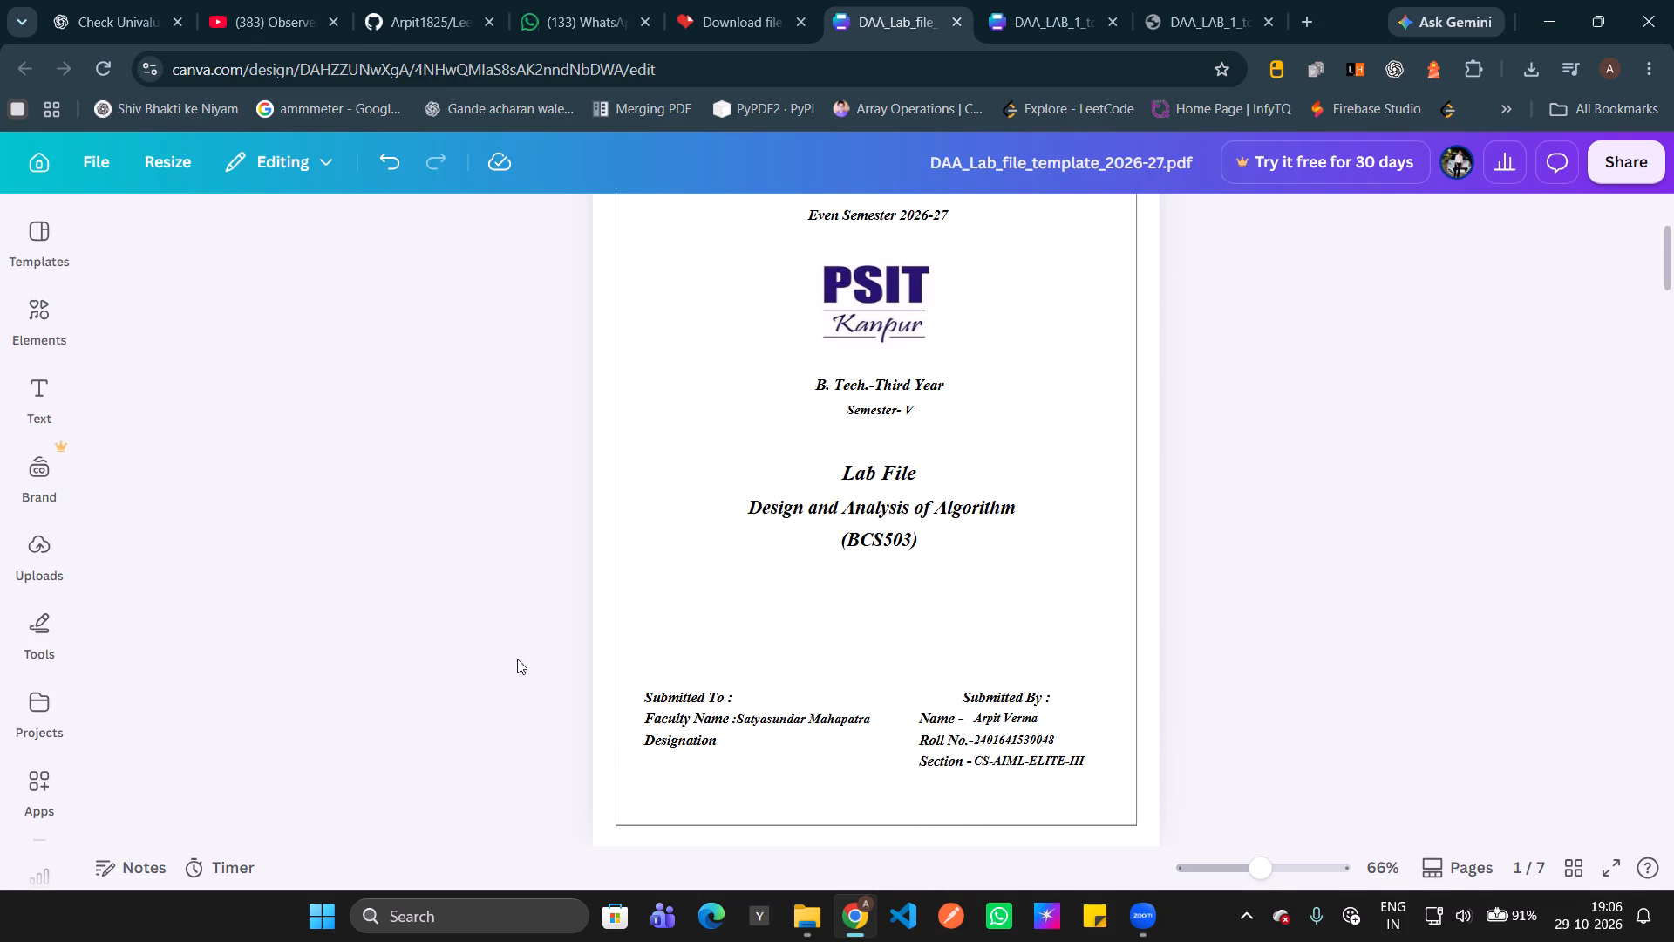
# Move the student details and their hyphenated labels further right, with the details starting just after the hyphens.
pyautogui.click(937, 741)
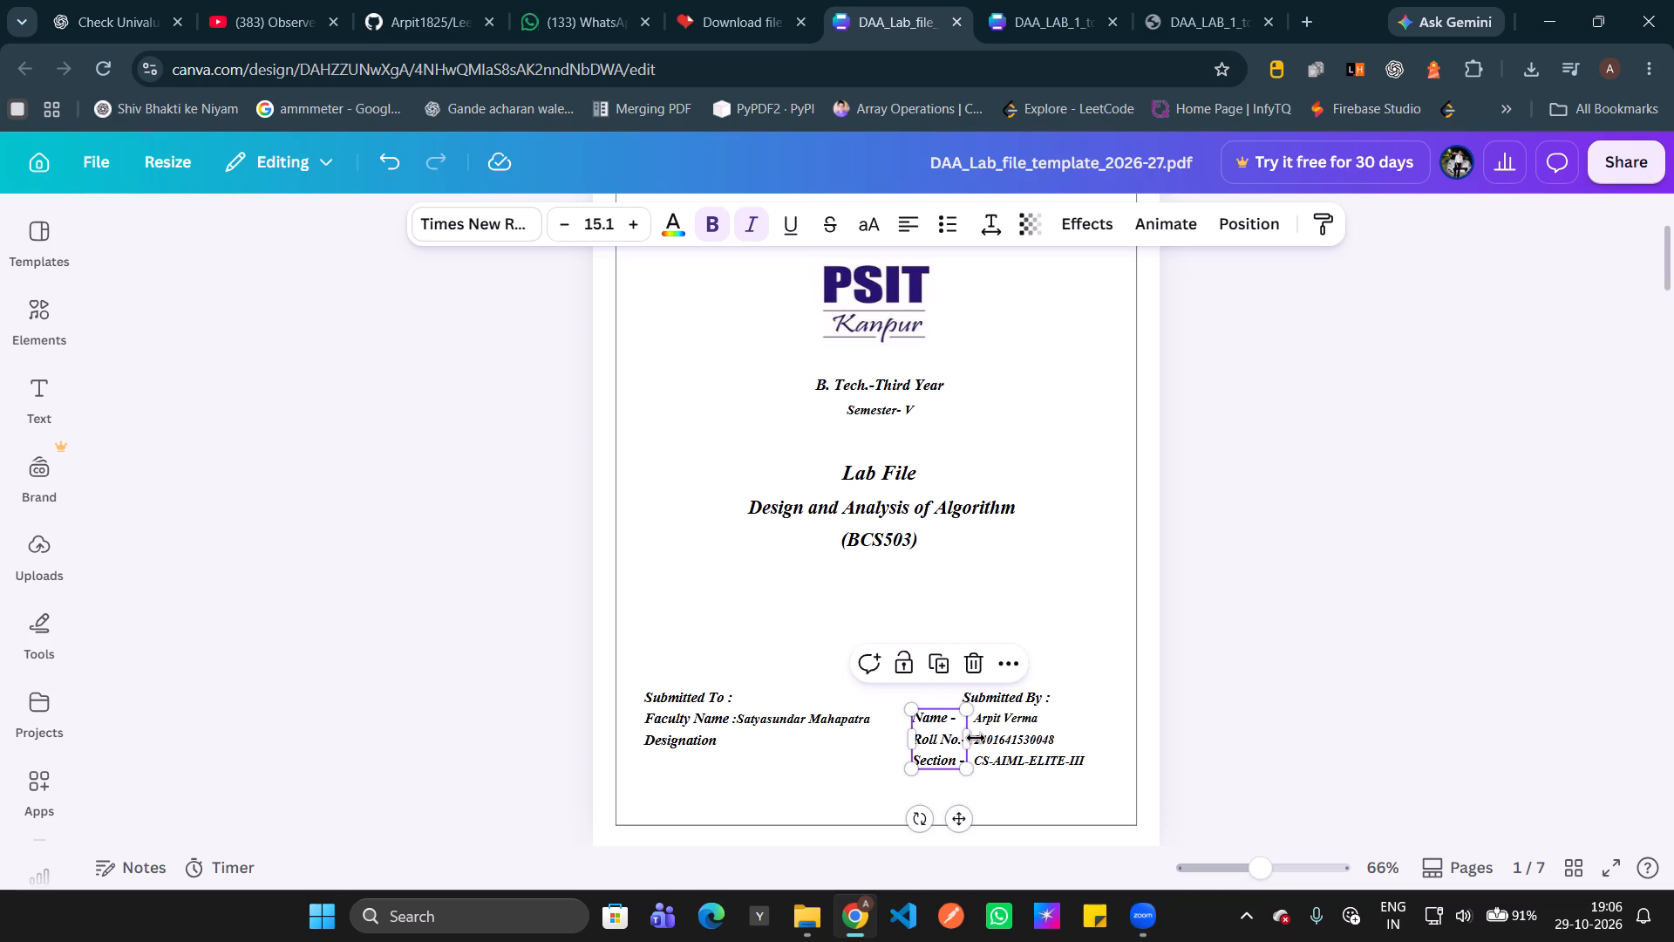
pyautogui.moveTo(1013, 738); pyautogui.dragTo(1022, 738)
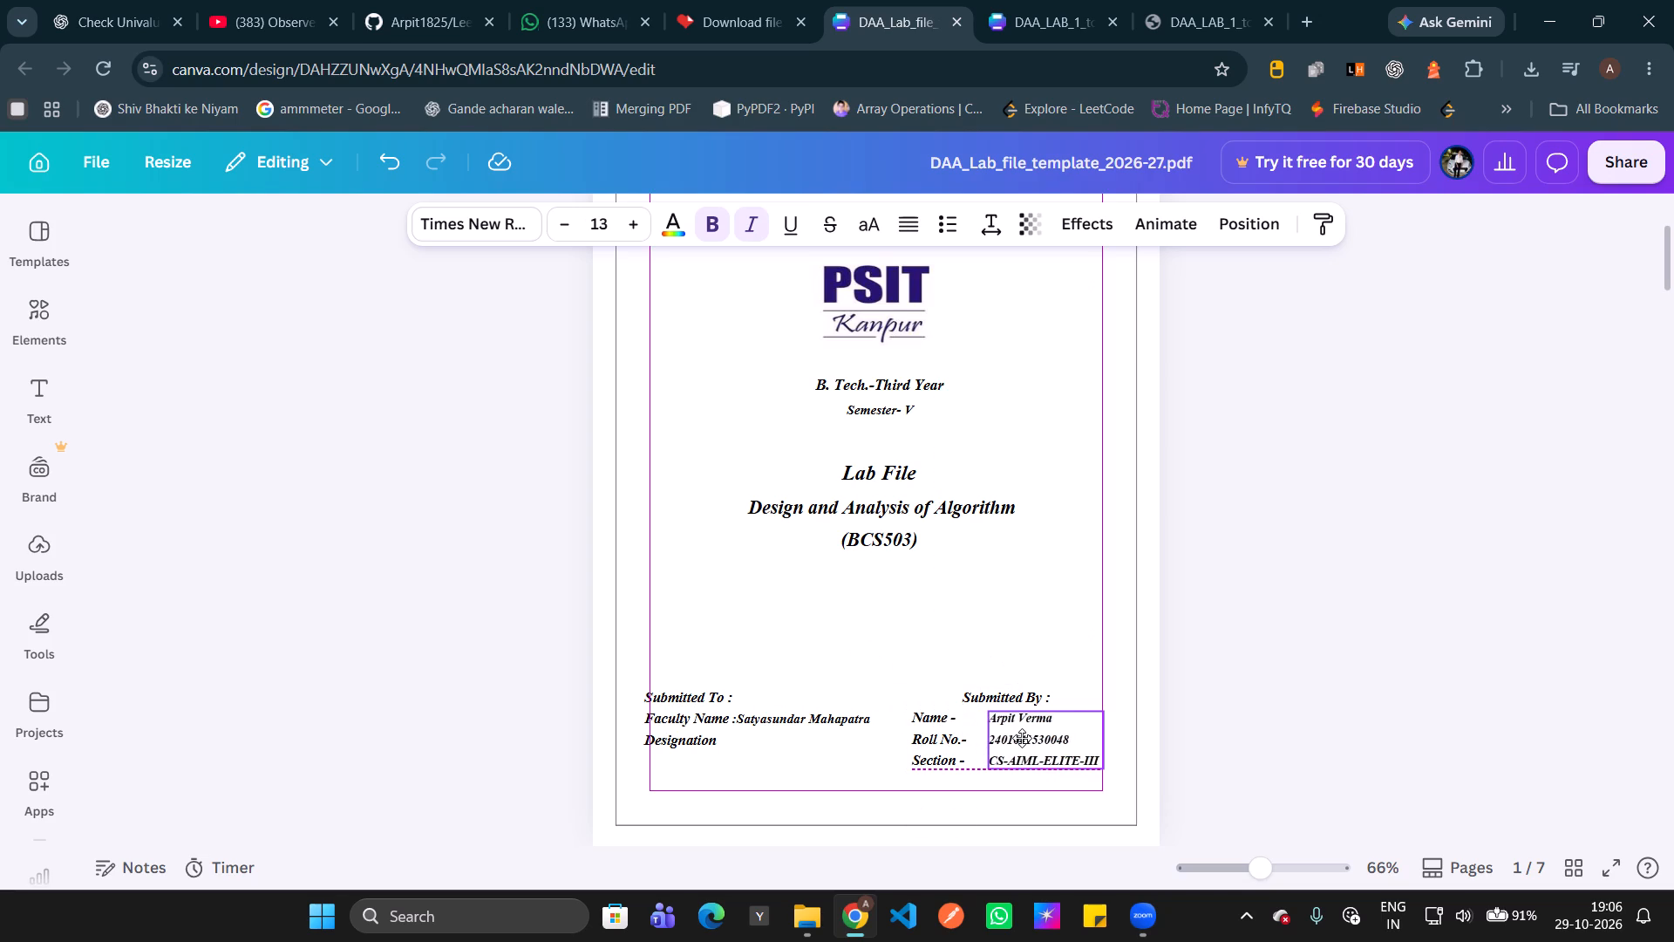
pyautogui.moveTo(1022, 738); pyautogui.dragTo(1025, 739)
pyautogui.click(956, 743)
pyautogui.moveTo(956, 743); pyautogui.dragTo(970, 746)
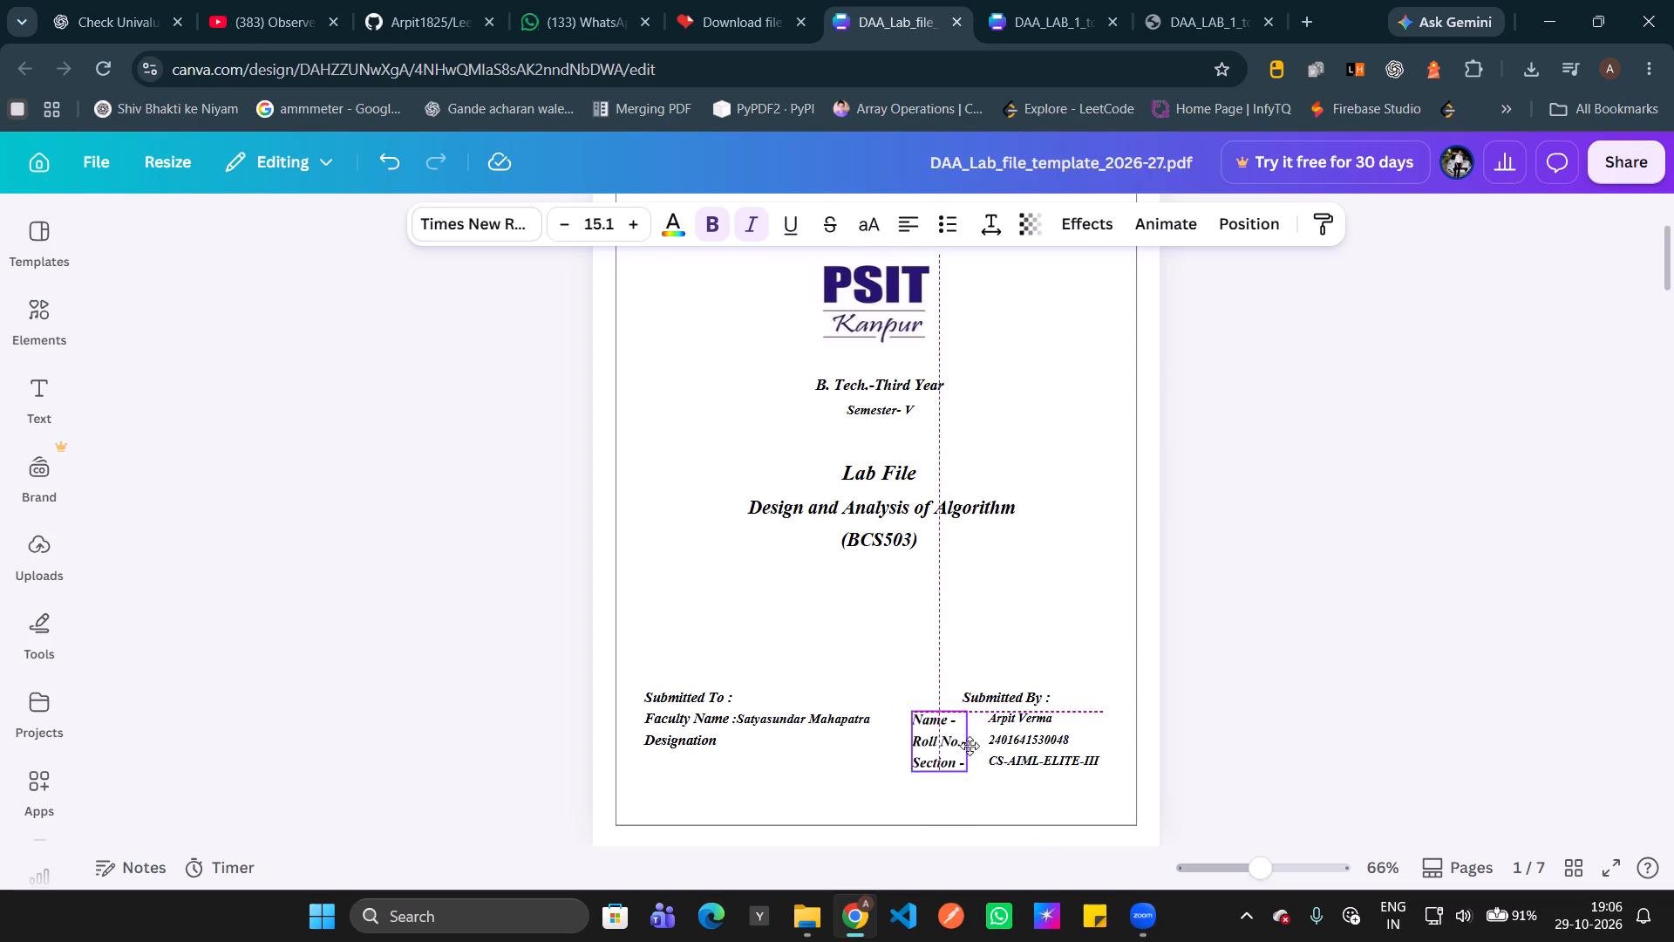
pyautogui.moveTo(970, 746); pyautogui.dragTo(982, 745)
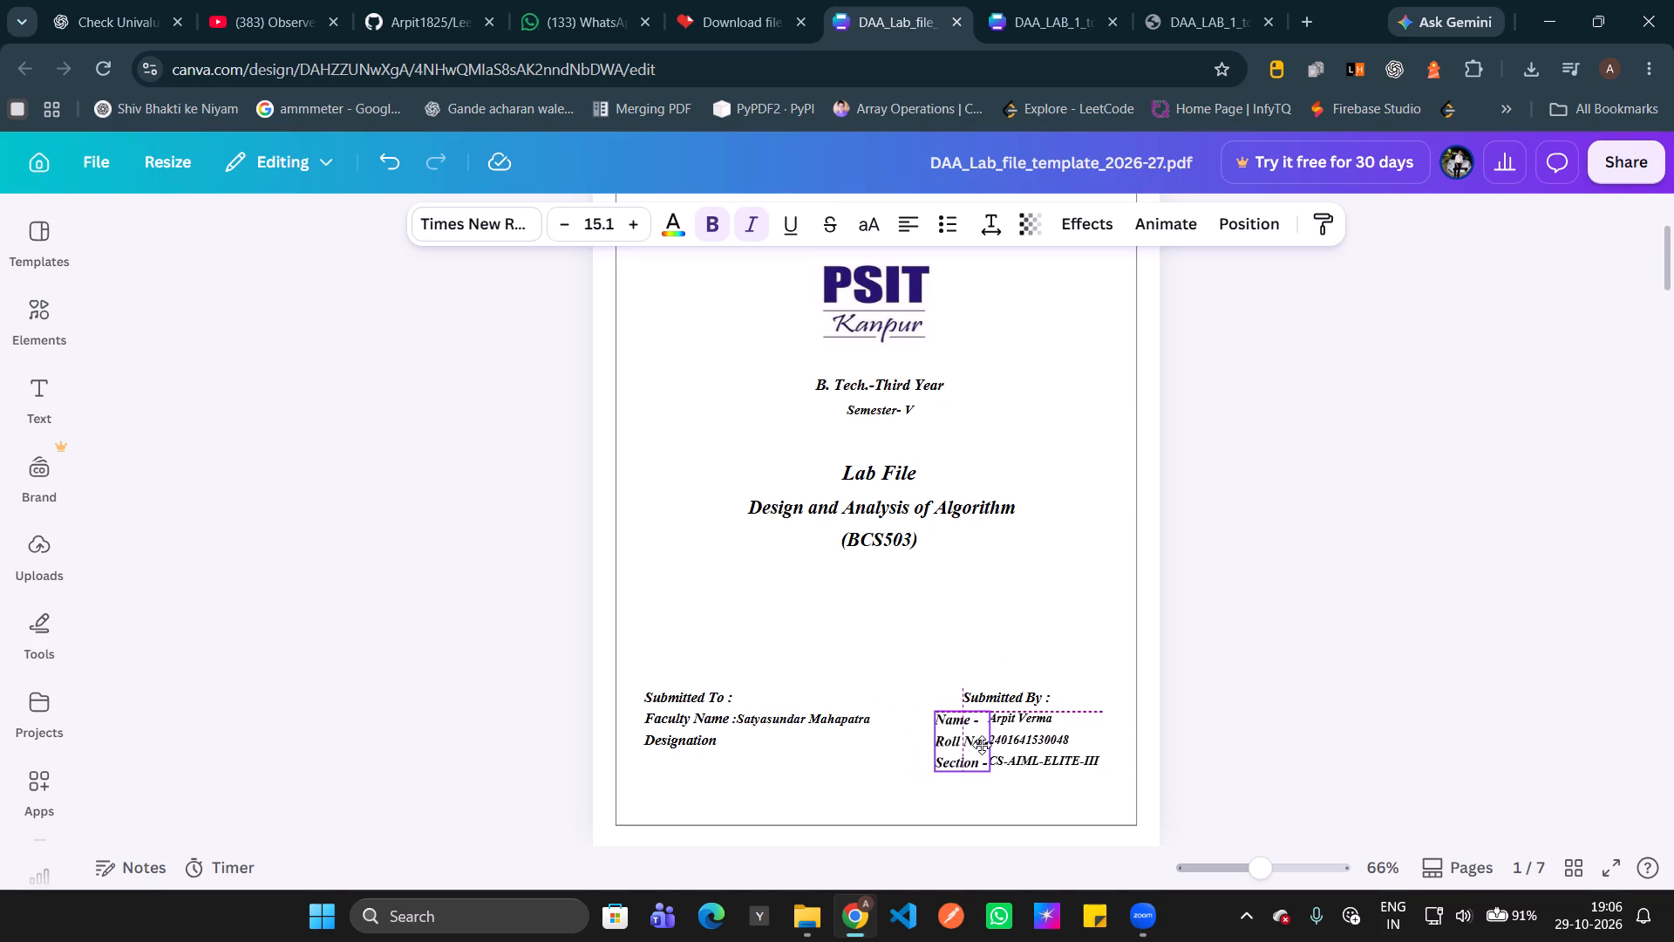
pyautogui.moveTo(982, 745); pyautogui.dragTo(977, 744)
pyautogui.click(191, 611)
# Add a colon after the Designation label under Submitted To.
pyautogui.click(707, 737)
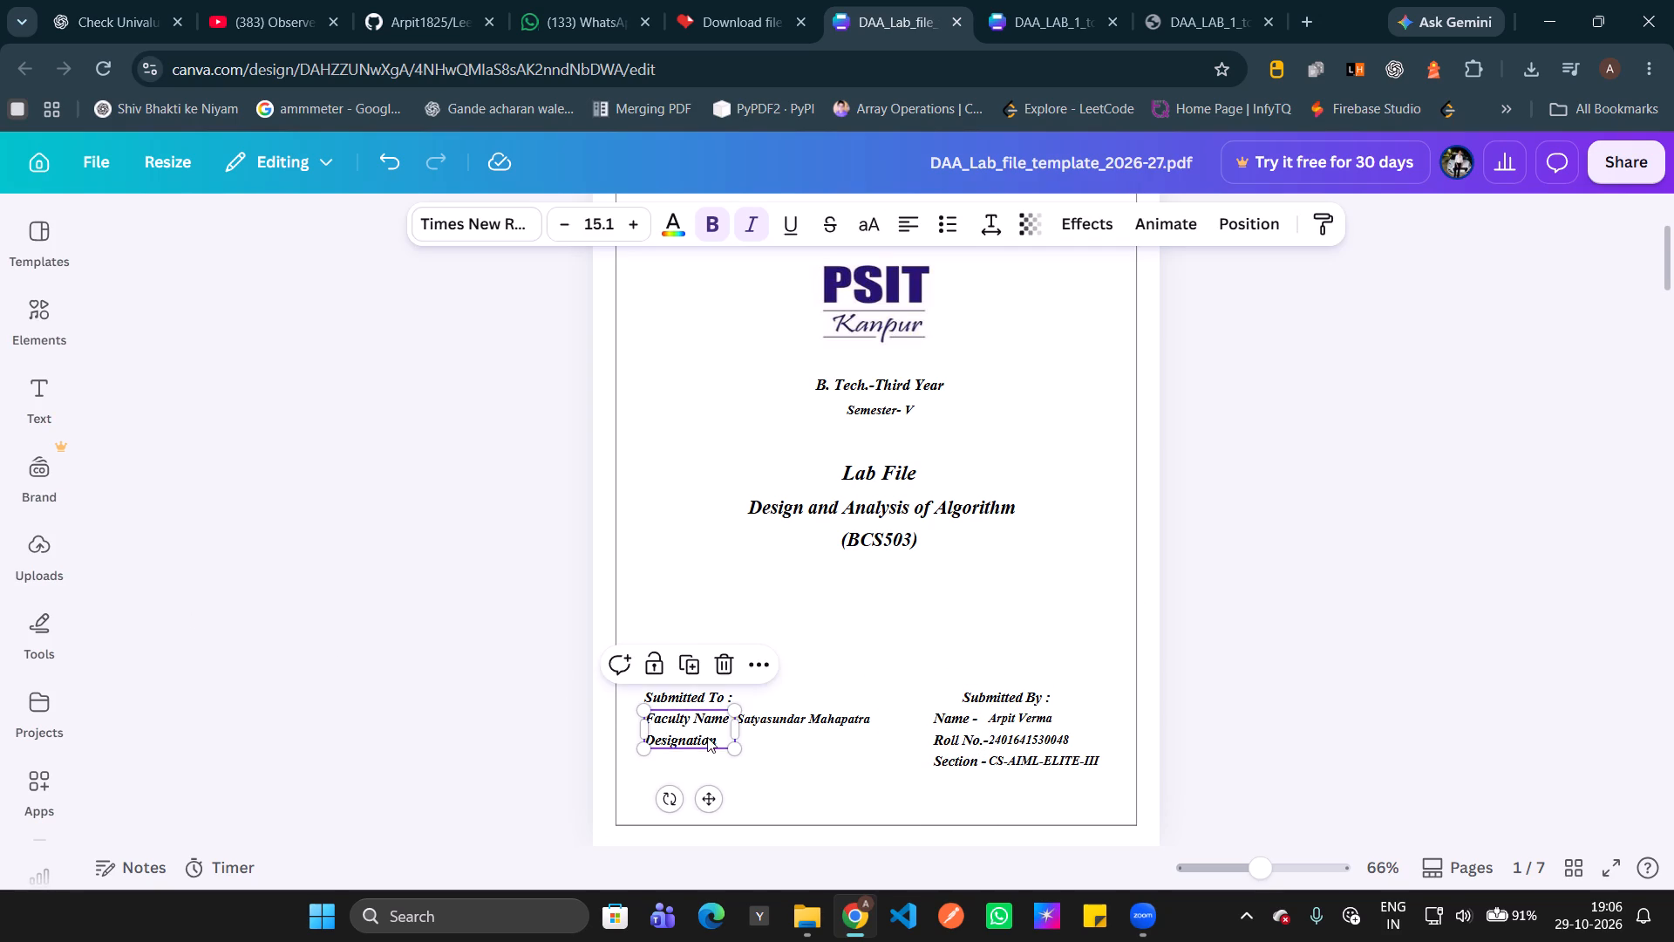
pyautogui.click(716, 735)
pyautogui.click(718, 739)
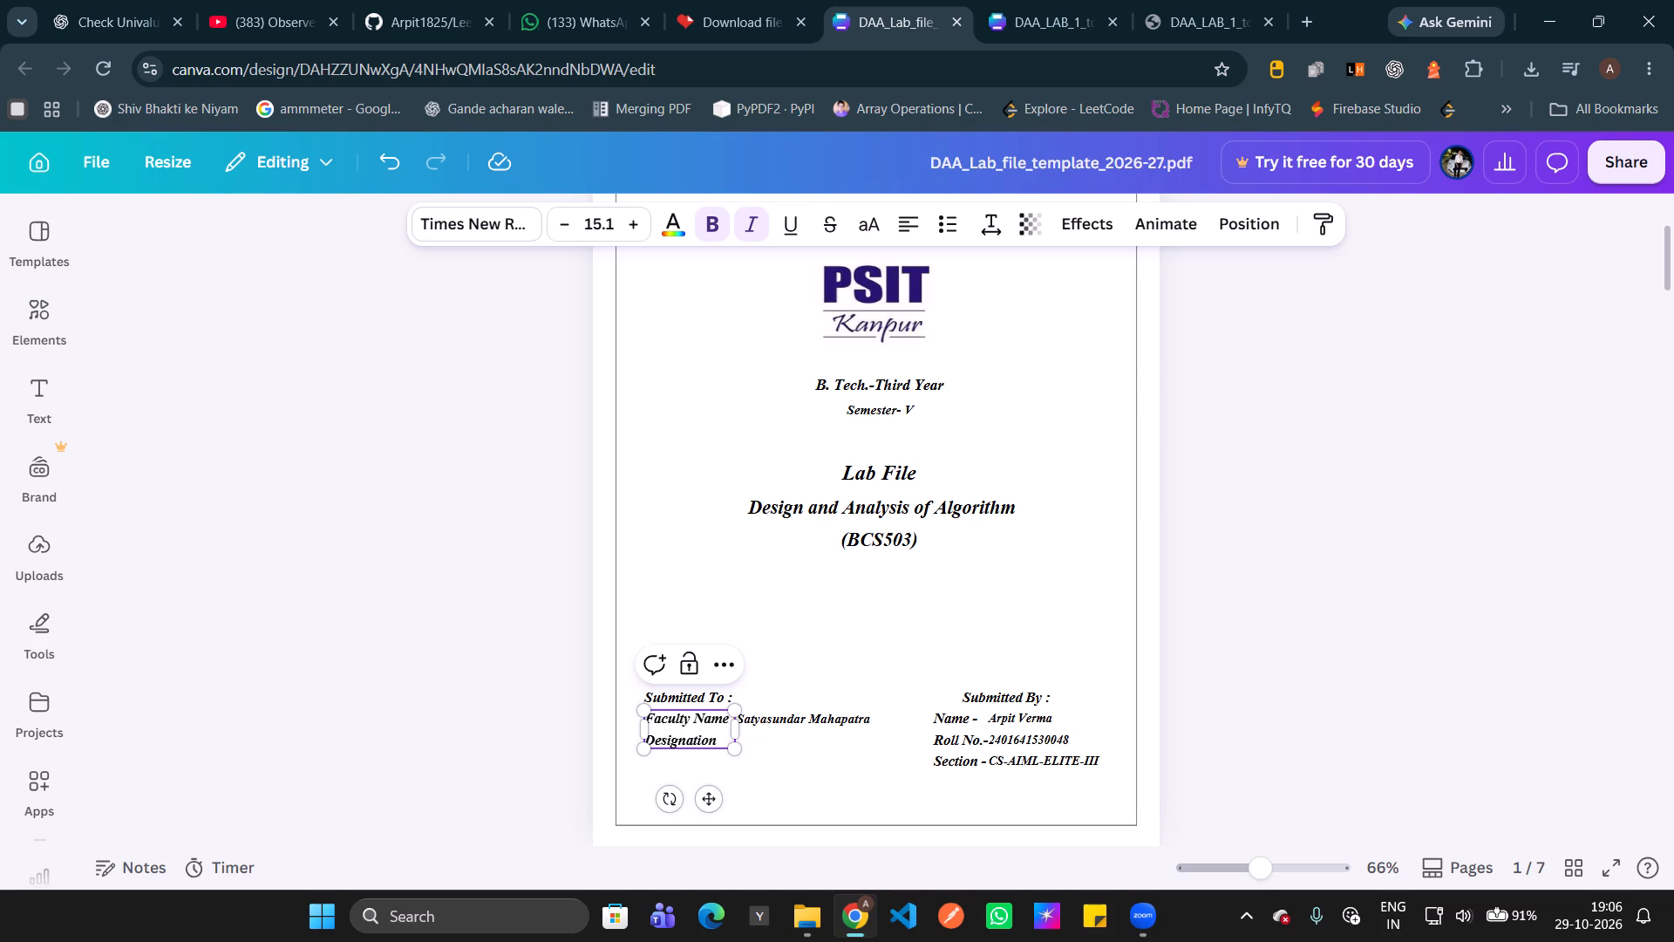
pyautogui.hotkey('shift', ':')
pyautogui.click(141, 385)
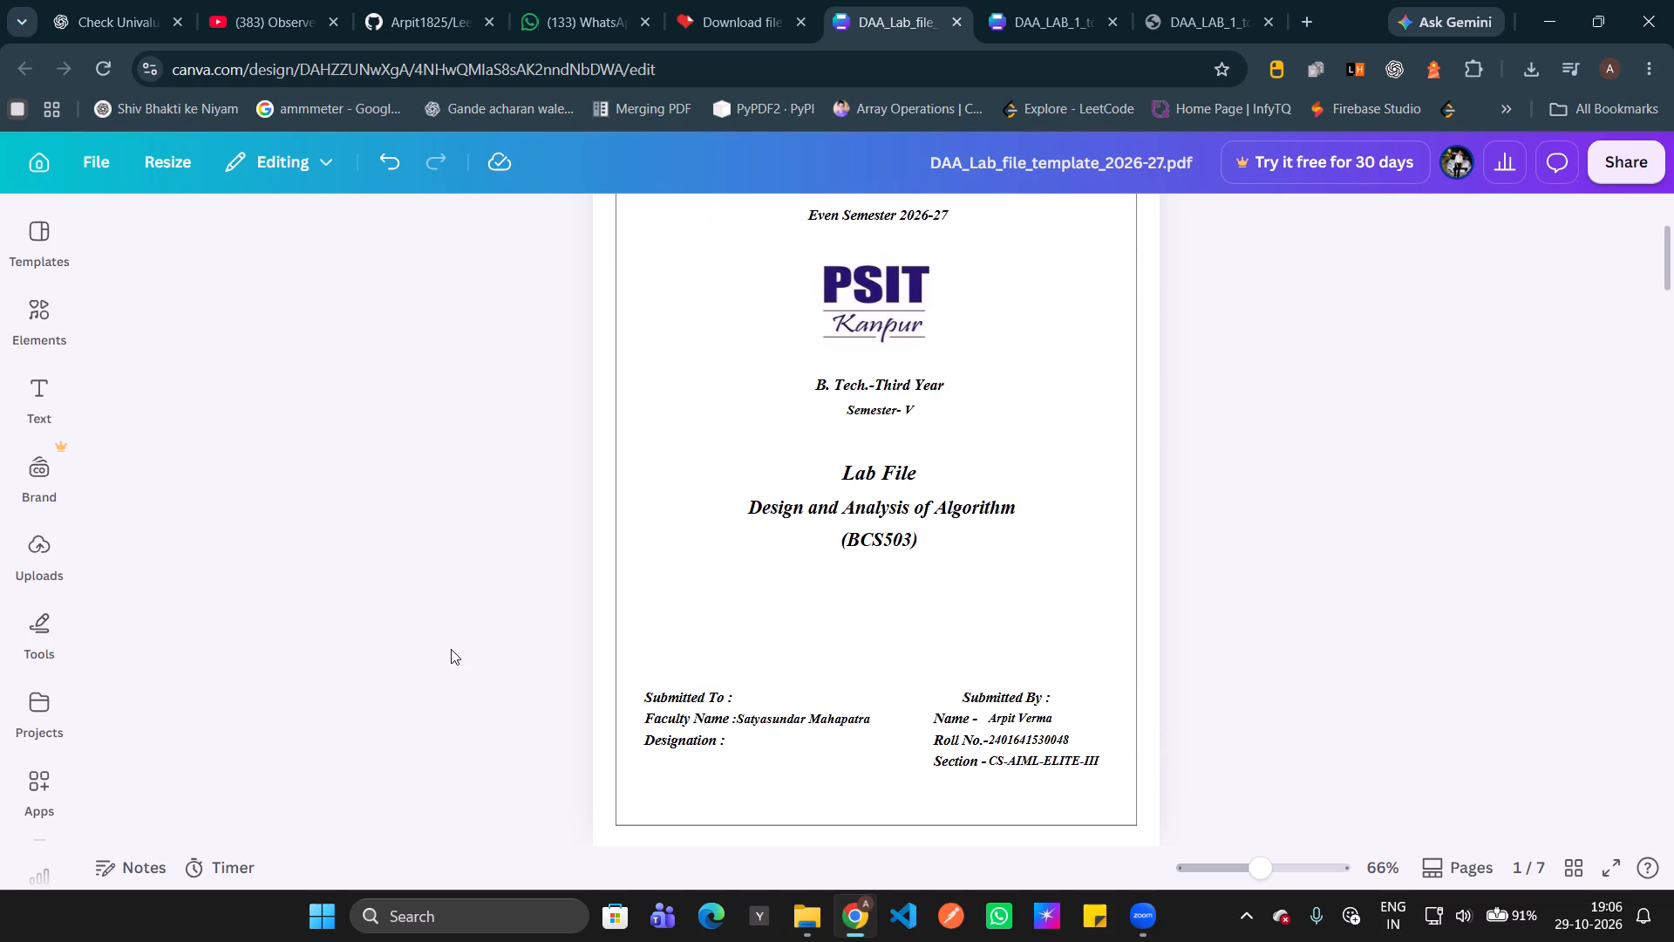
# Duplicate the completed cover page.
pyautogui.scroll(4, 452, 649)
pyautogui.click(1058, 270)
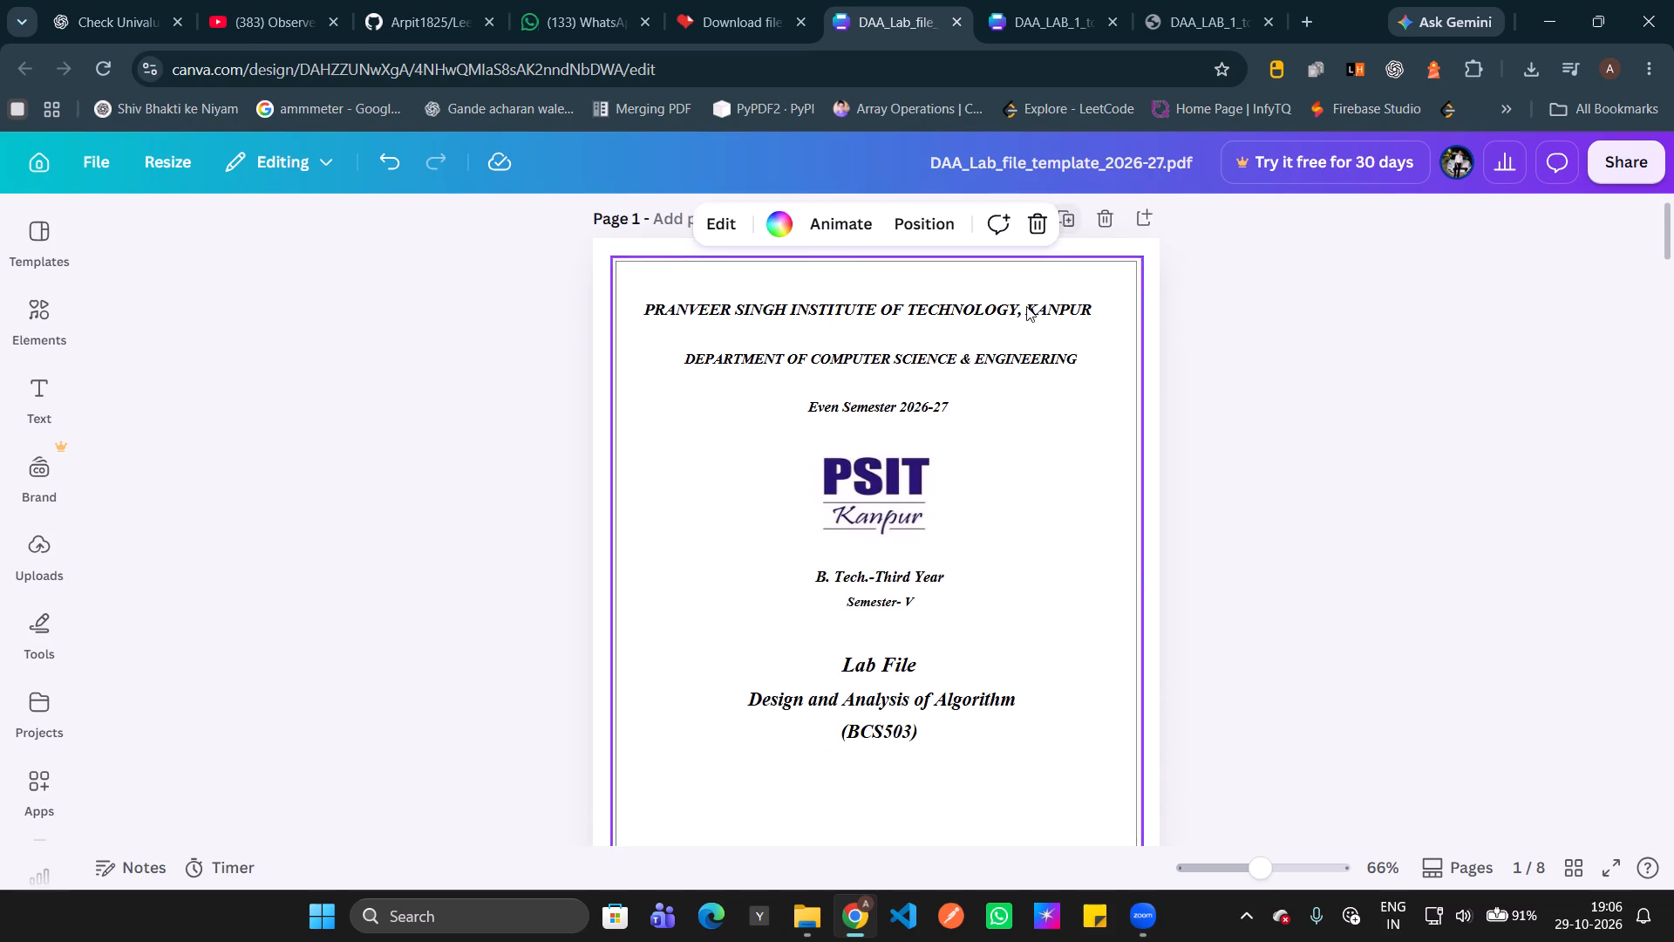
# Replace the student's name on the page 2 cover copy with the second student's name.
pyautogui.scroll(1, 986, 601)
pyautogui.scroll(-5, 986, 601)
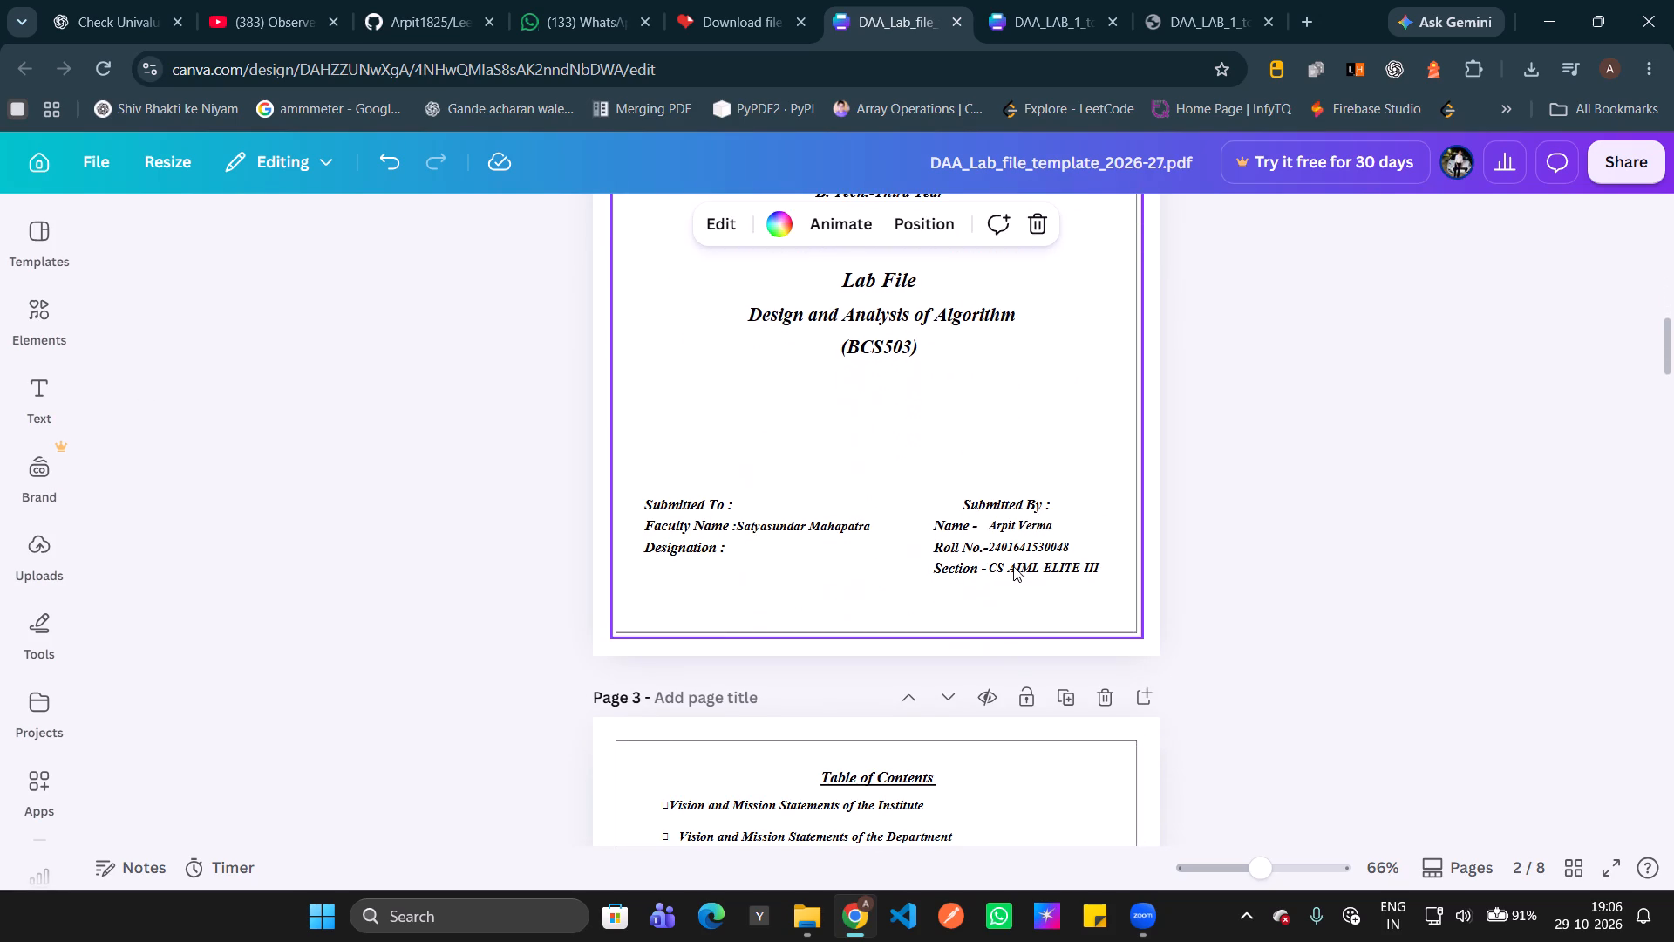
pyautogui.doubleClick(1038, 529)
pyautogui.click(1047, 529)
pyautogui.moveTo(1054, 529); pyautogui.dragTo(999, 522)
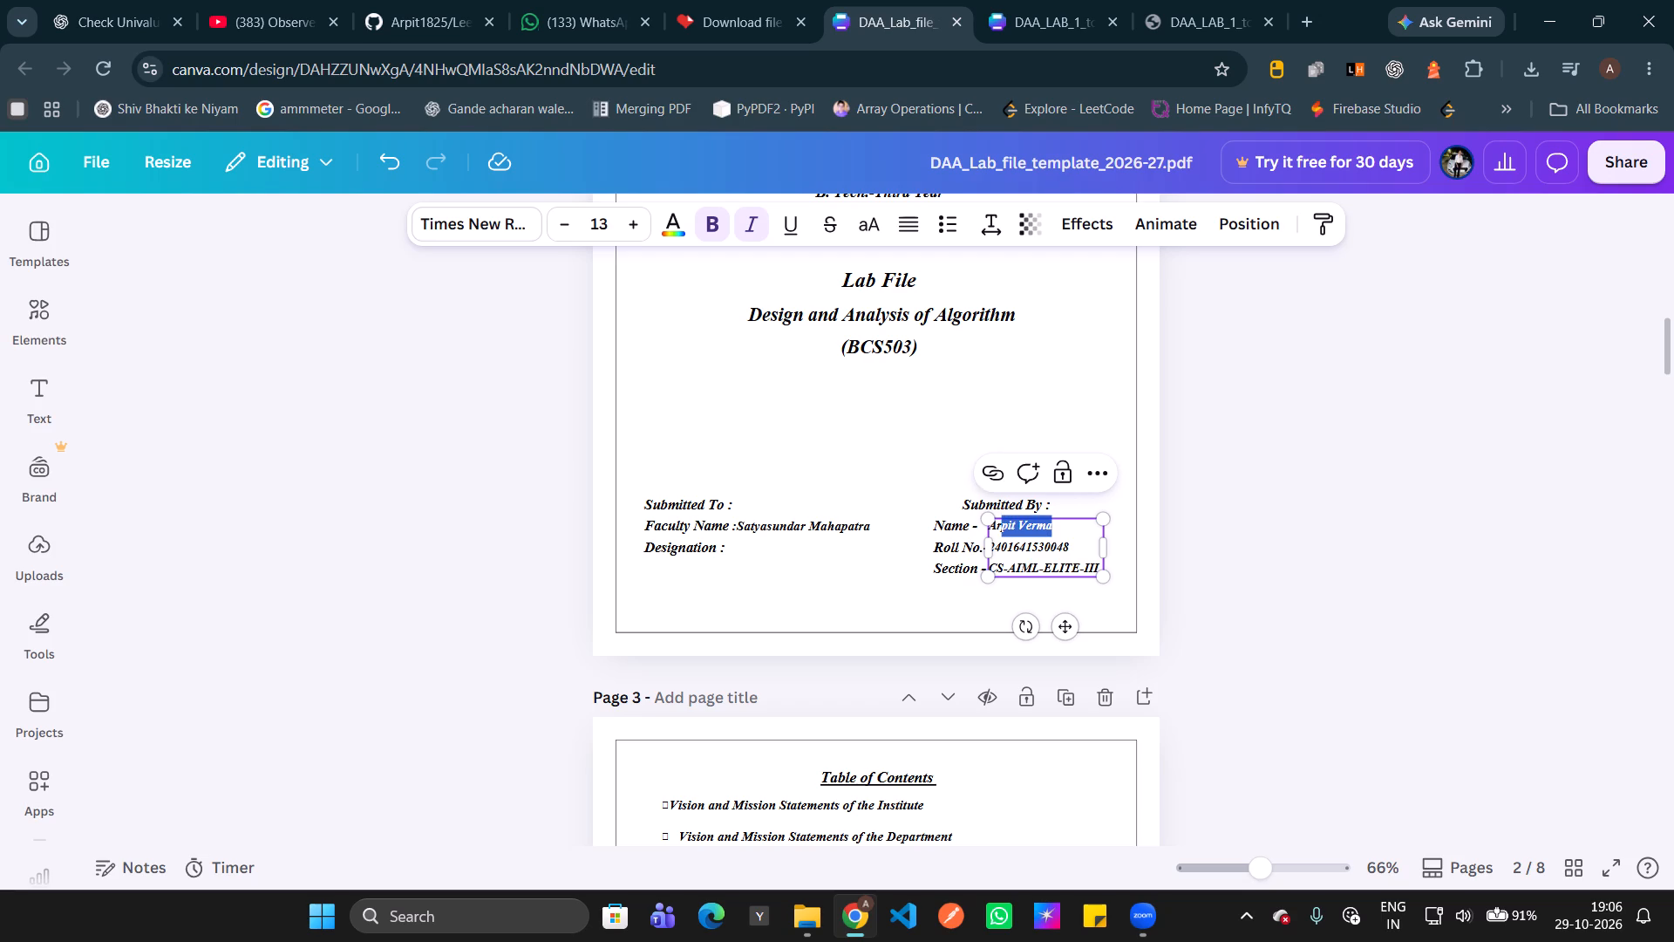
pyautogui.press('BackSpace')
pyautogui.press('BackSpace')
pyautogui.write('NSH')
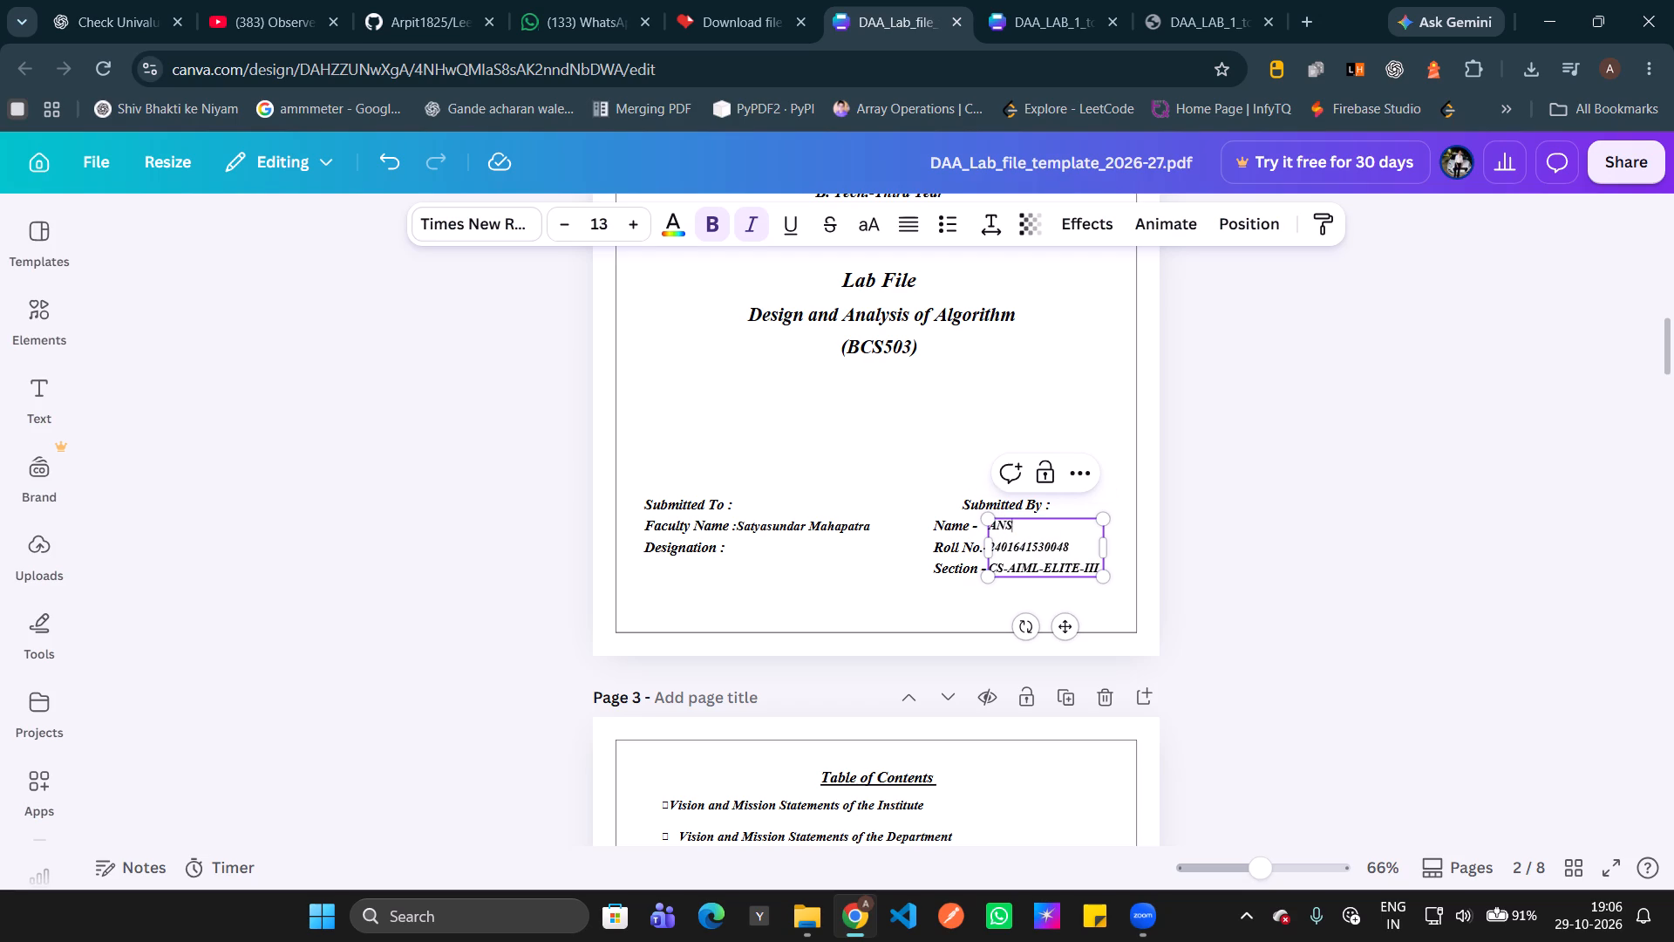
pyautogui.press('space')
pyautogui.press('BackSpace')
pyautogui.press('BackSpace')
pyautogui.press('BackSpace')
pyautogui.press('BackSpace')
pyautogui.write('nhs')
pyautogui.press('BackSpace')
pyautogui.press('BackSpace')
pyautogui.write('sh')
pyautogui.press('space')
# Change the last digit of the roll number on the page 2 cover to 0.
pyautogui.click(1086, 536)
pyautogui.press('BackSpace')
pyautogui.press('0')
pyautogui.click(500, 548)
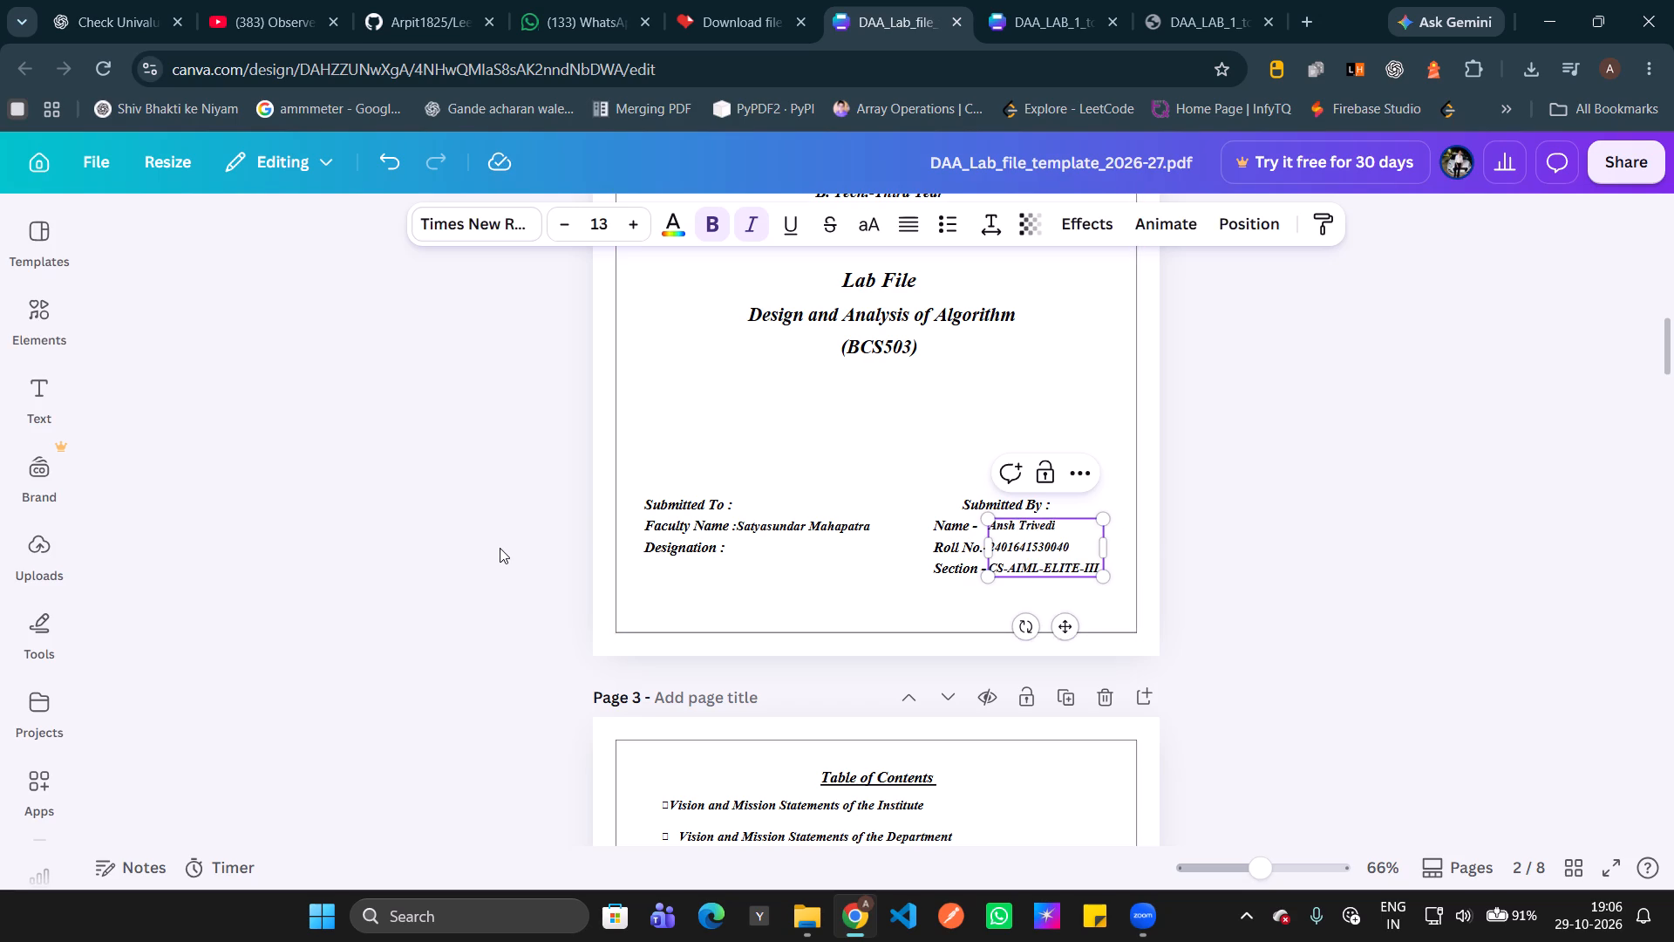
# Duplicate the second student's cover page.
pyautogui.scroll(5, 500, 548)
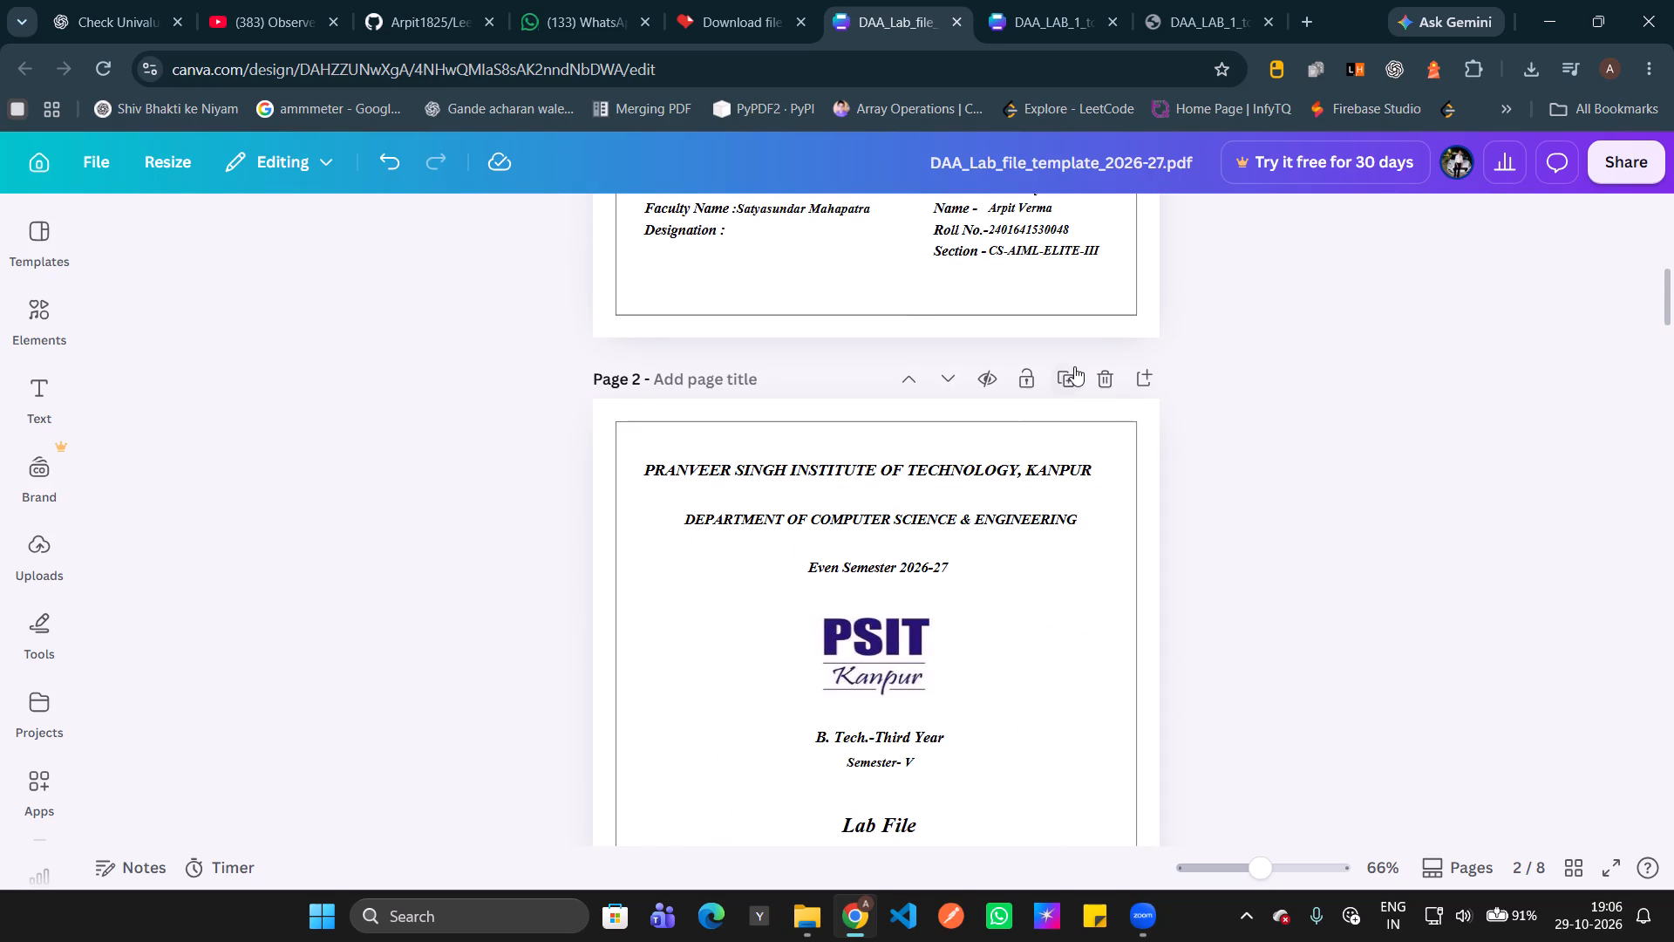
pyautogui.click(1072, 372)
# Replace the student's name on the page 3 cover copy with the third student's name, keeping it on its own line.
pyautogui.scroll(-1, 1010, 542)
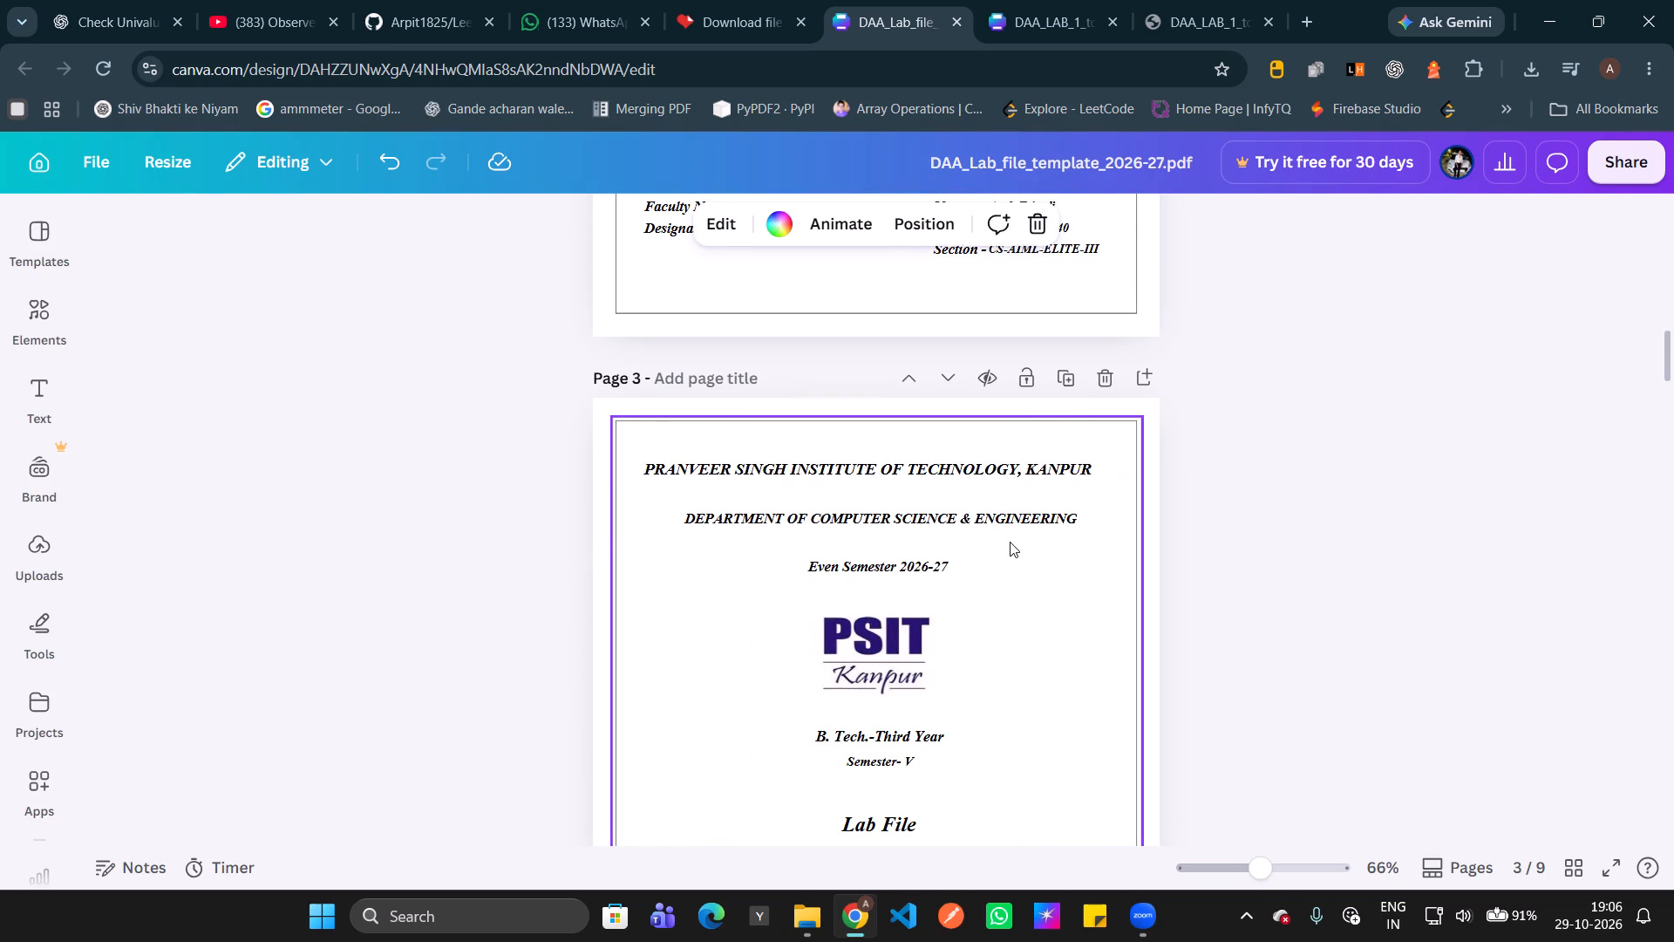
pyautogui.scroll(-3, 1010, 542)
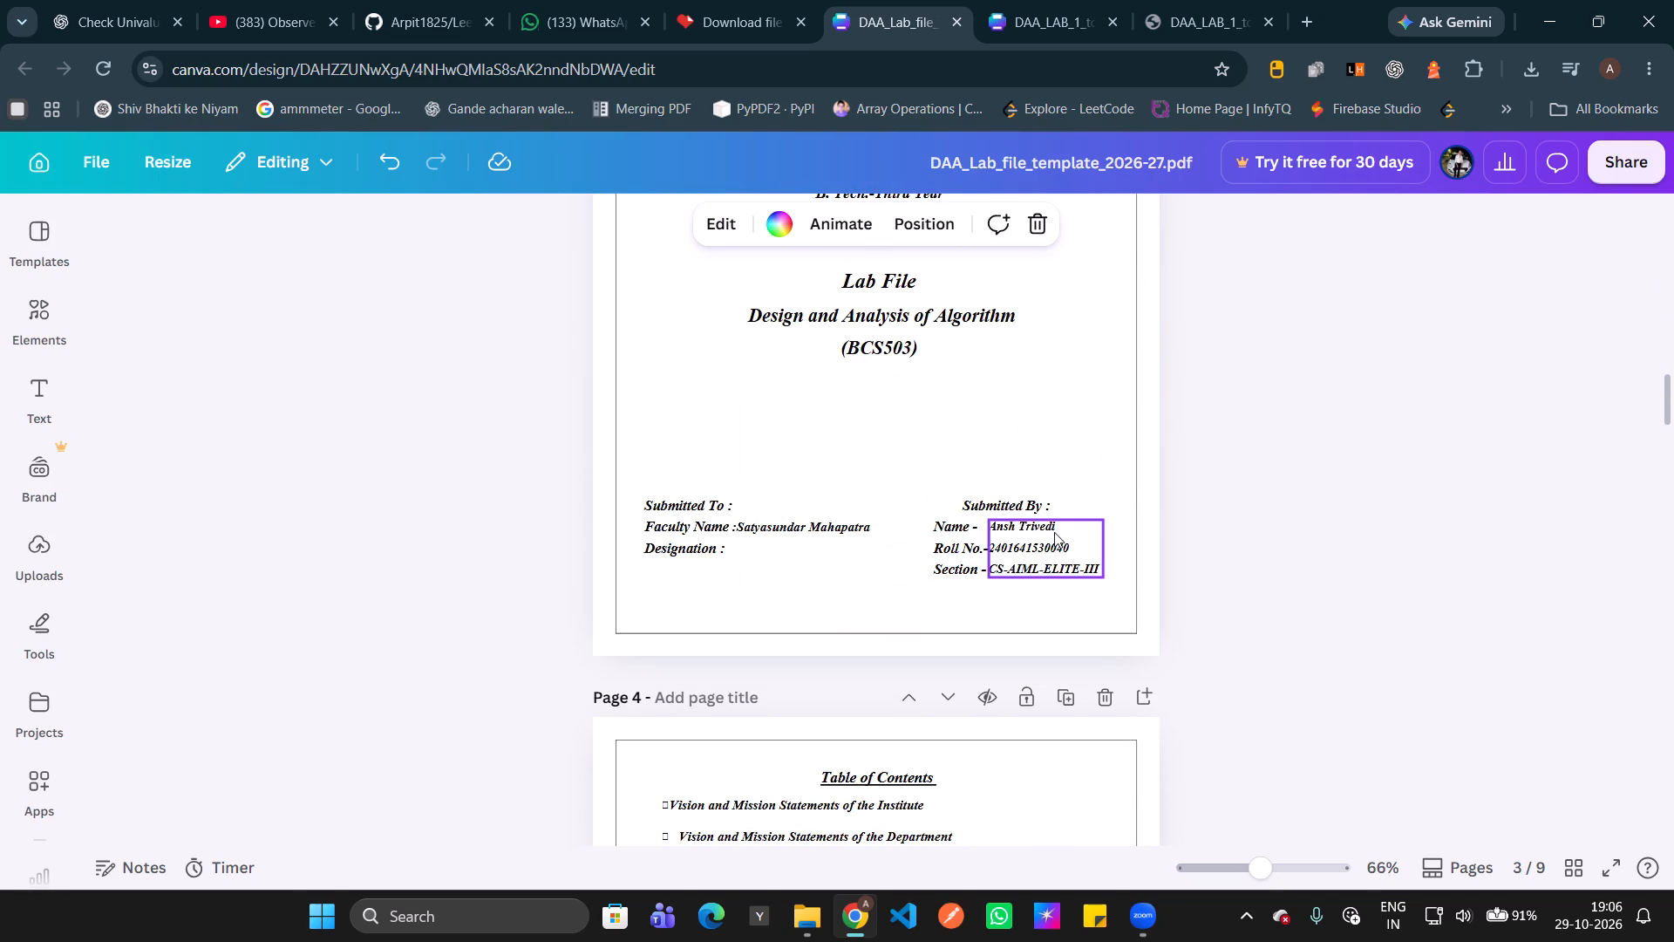
pyautogui.click(1057, 522)
pyautogui.click(1061, 529)
pyautogui.click(1061, 529)
pyautogui.moveTo(1061, 529); pyautogui.dragTo(1005, 539)
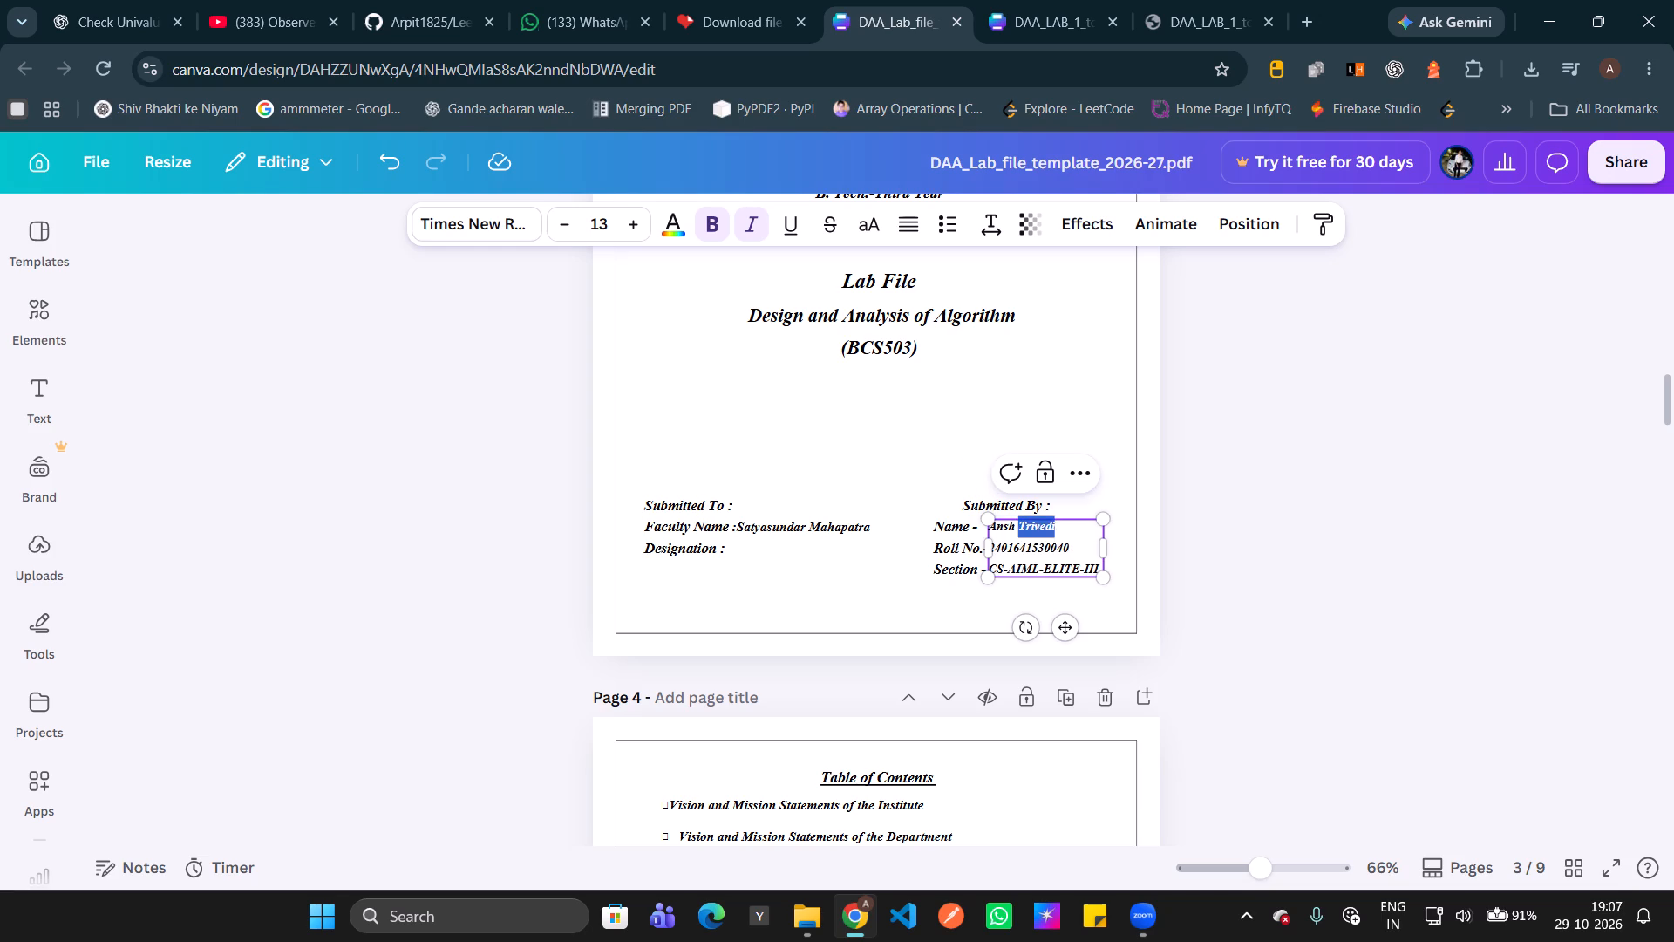
pyautogui.moveTo(1005, 539); pyautogui.dragTo(1003, 522)
pyautogui.press('BackSpace')
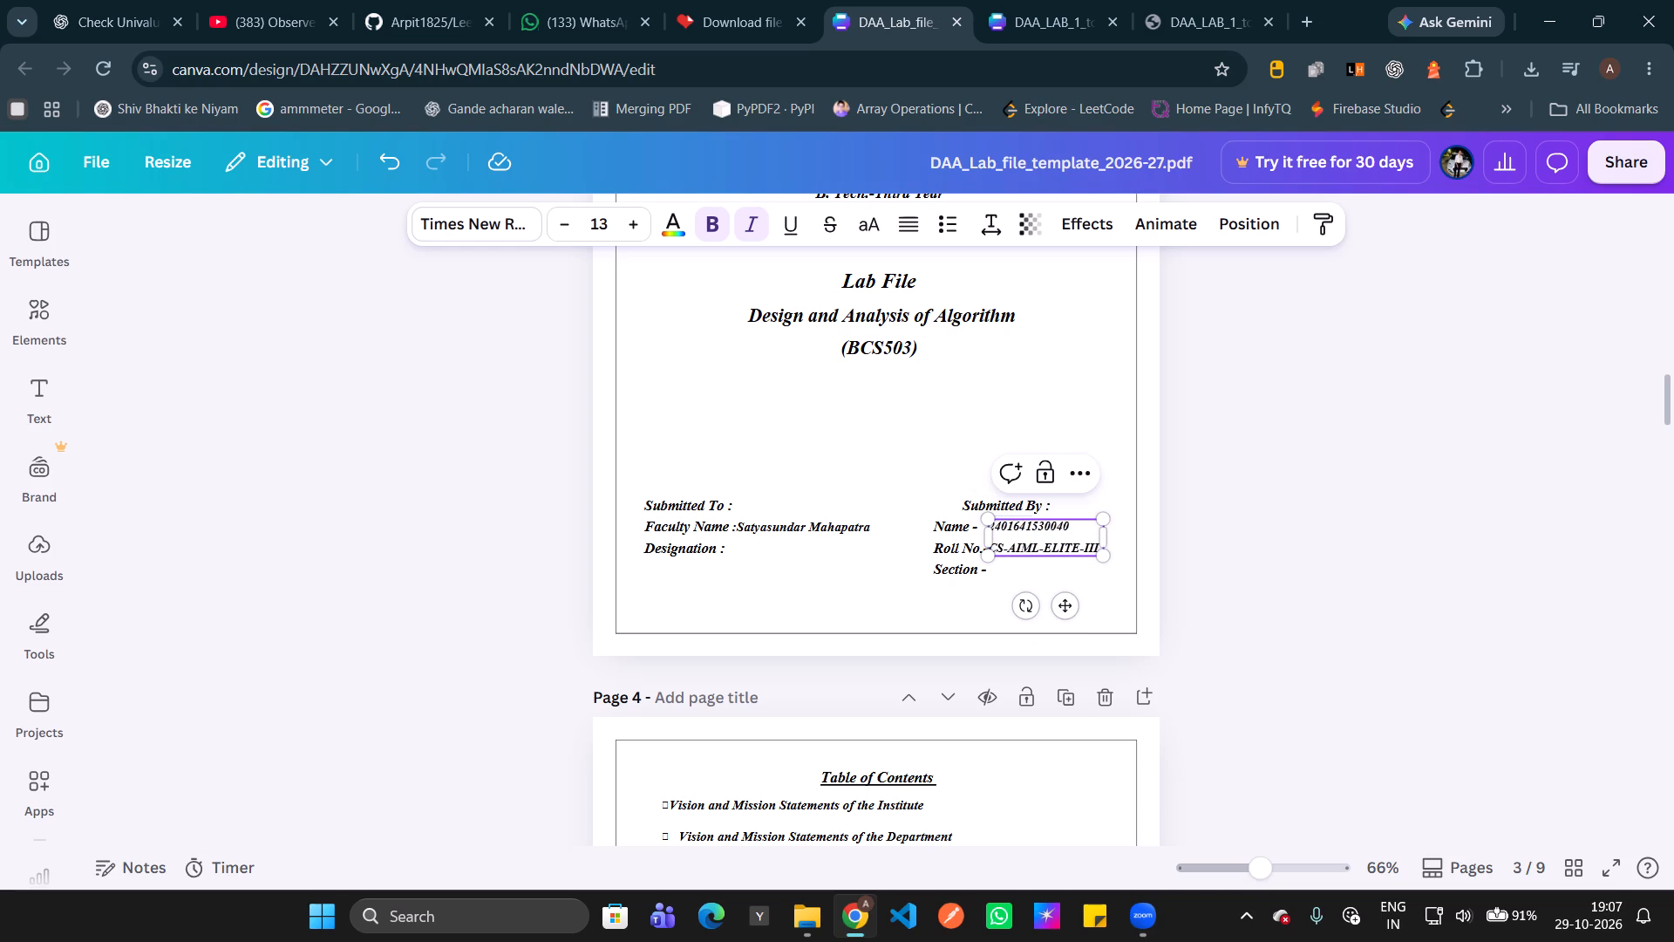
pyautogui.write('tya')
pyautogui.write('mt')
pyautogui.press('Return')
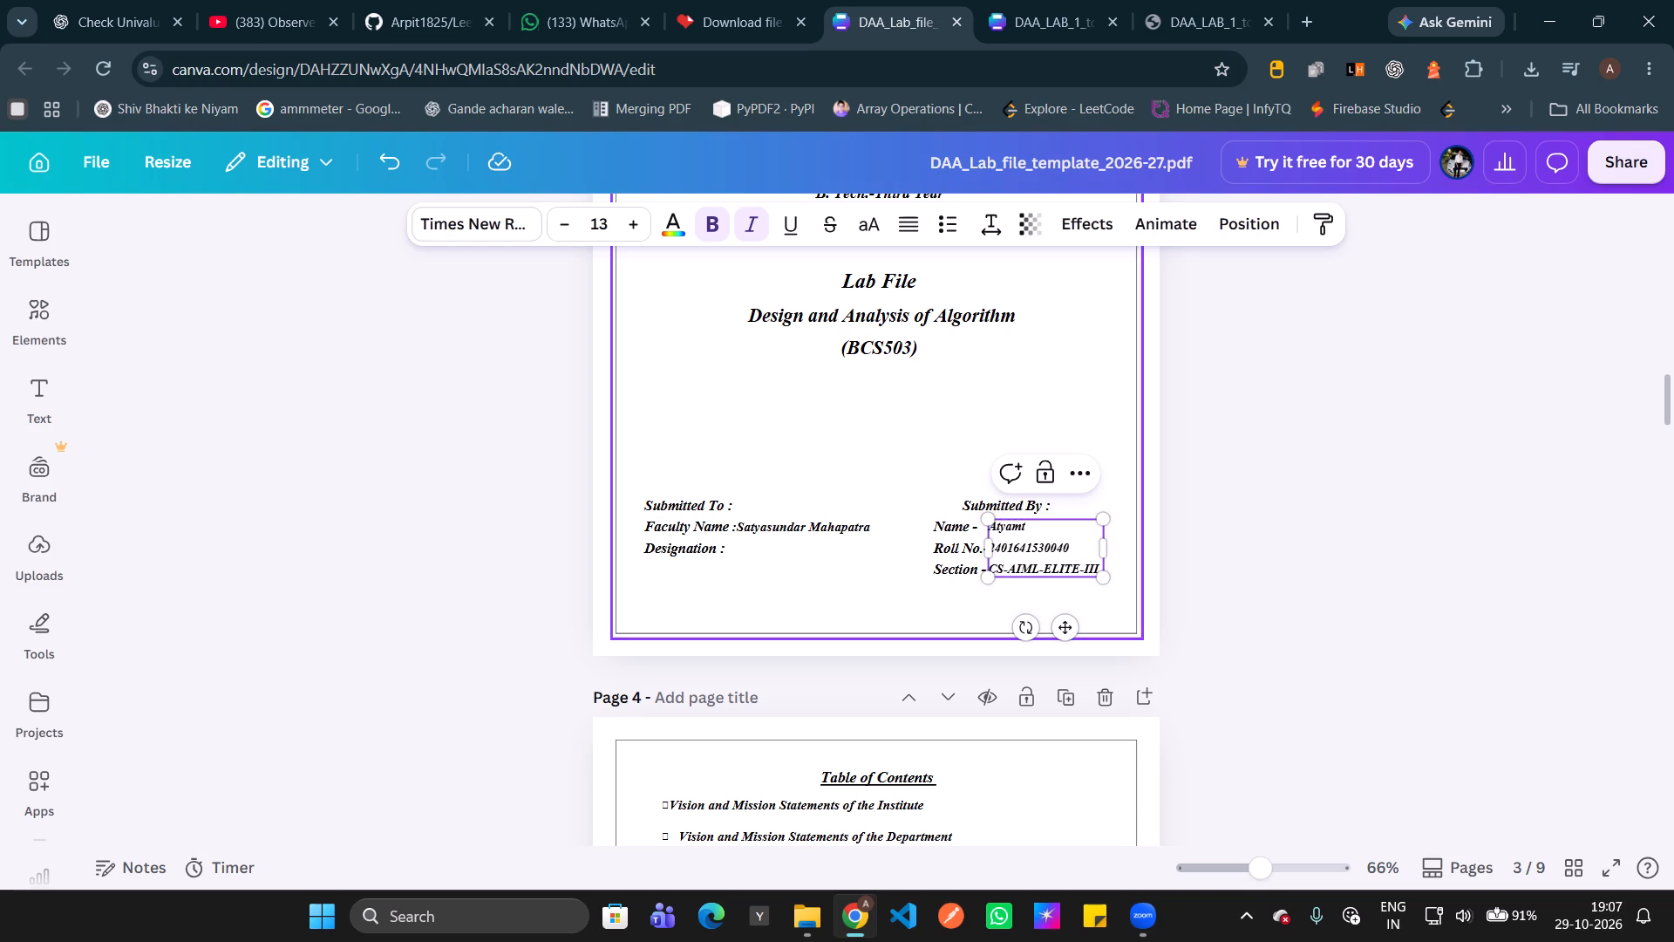
# Add the third student's surname after the first name on the page 3 cover, and correct the first name's fifth letter to n.
pyautogui.click(1054, 535)
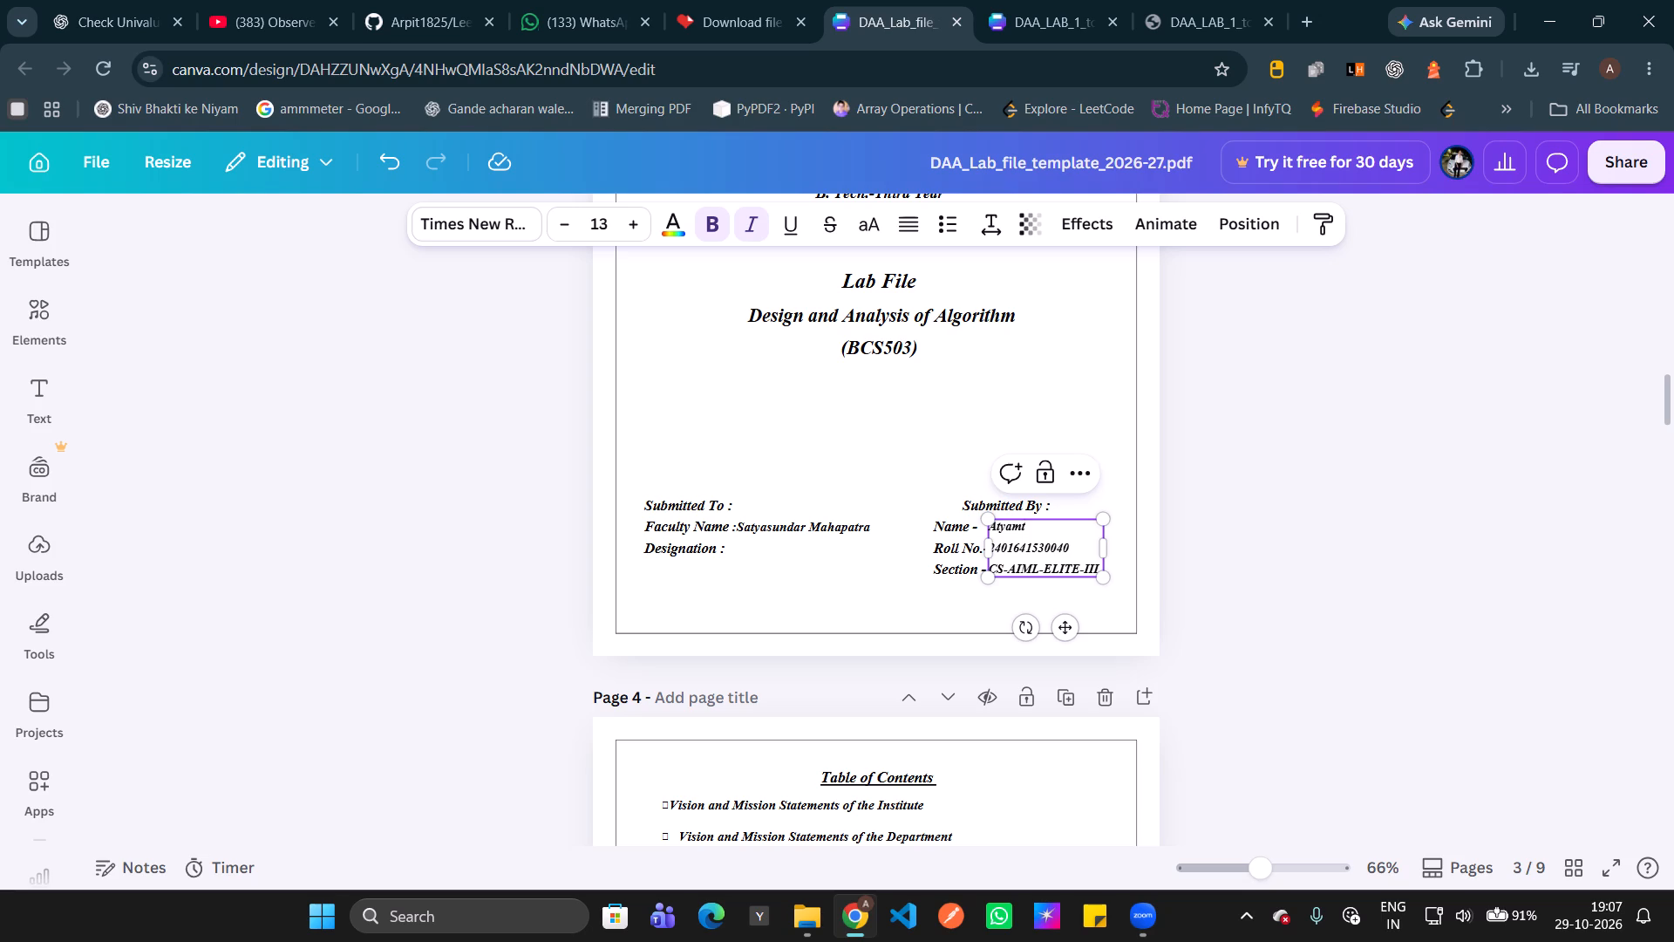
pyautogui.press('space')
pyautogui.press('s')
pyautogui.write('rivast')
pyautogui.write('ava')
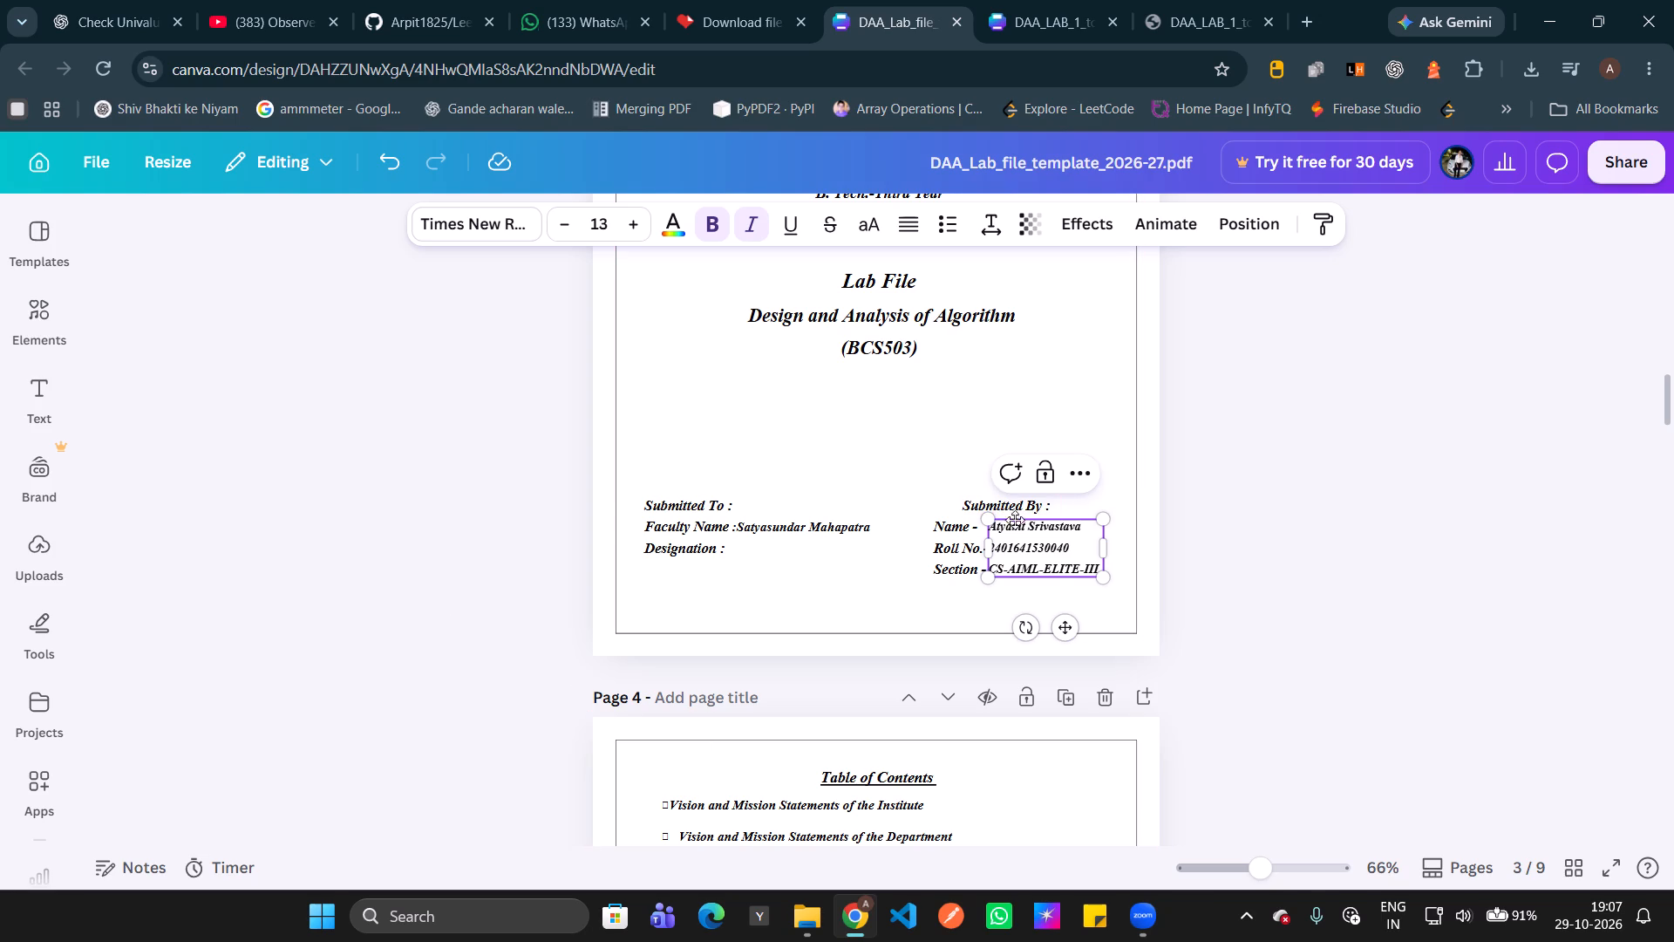
pyautogui.click(1019, 531)
pyautogui.press('BackSpace')
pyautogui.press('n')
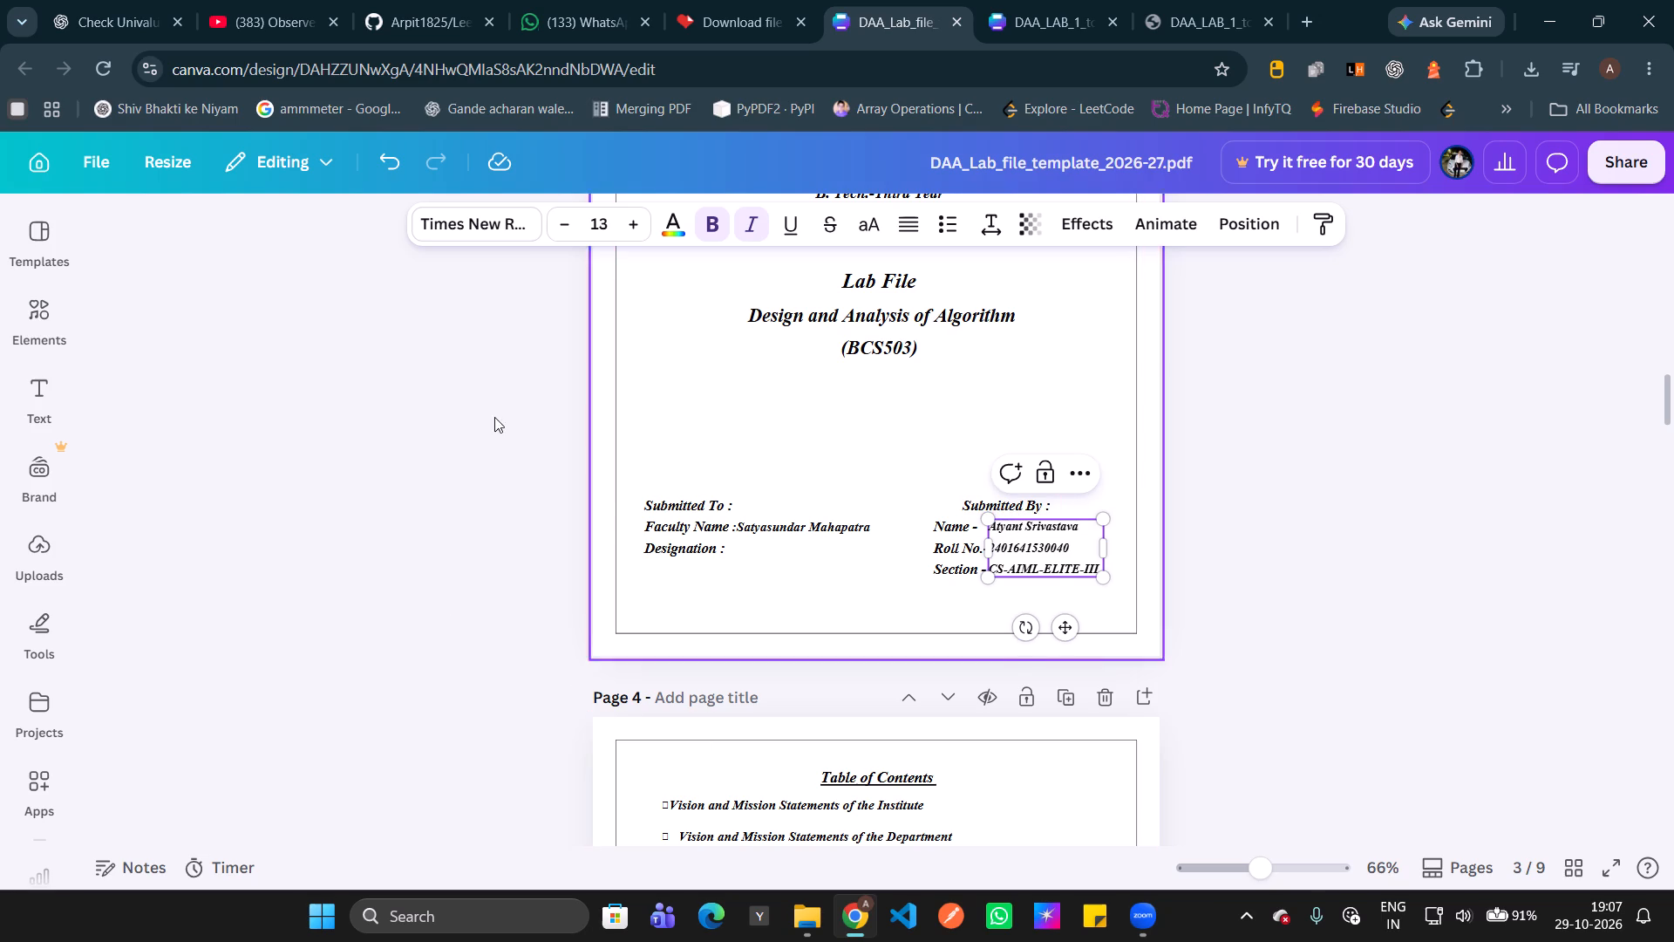
pyautogui.click(465, 406)
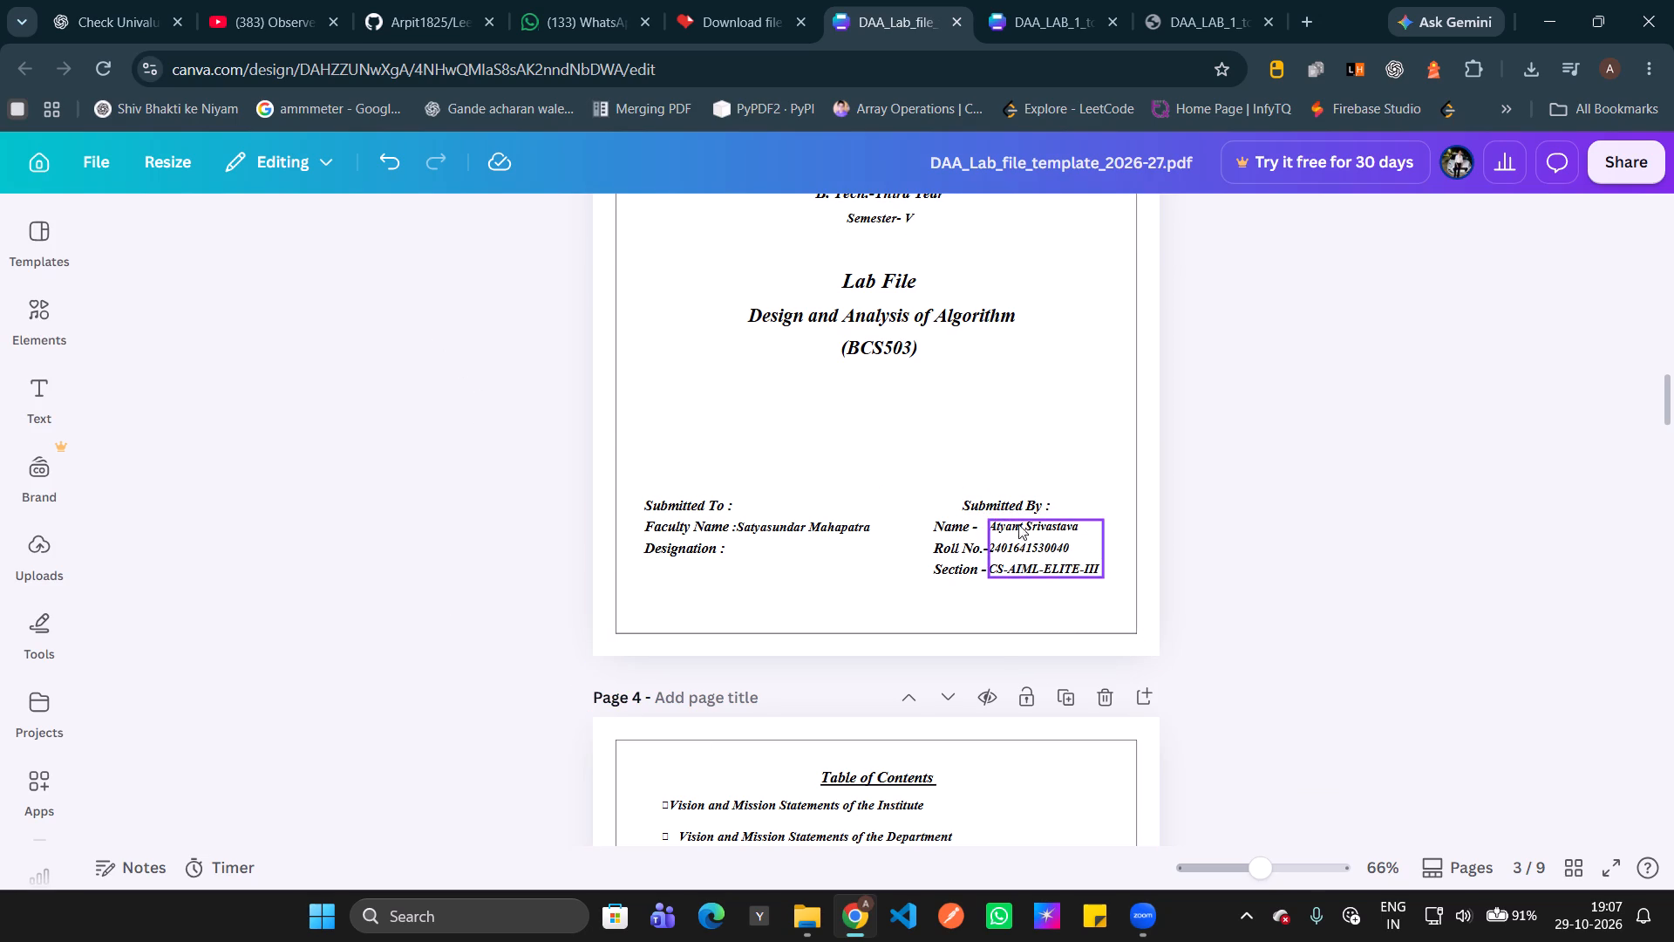
# Change the last two digits of the roll number on the page 3 cover to 56.
pyautogui.click(1036, 546)
pyautogui.click(1049, 548)
pyautogui.click(1061, 549)
pyautogui.click(1069, 547)
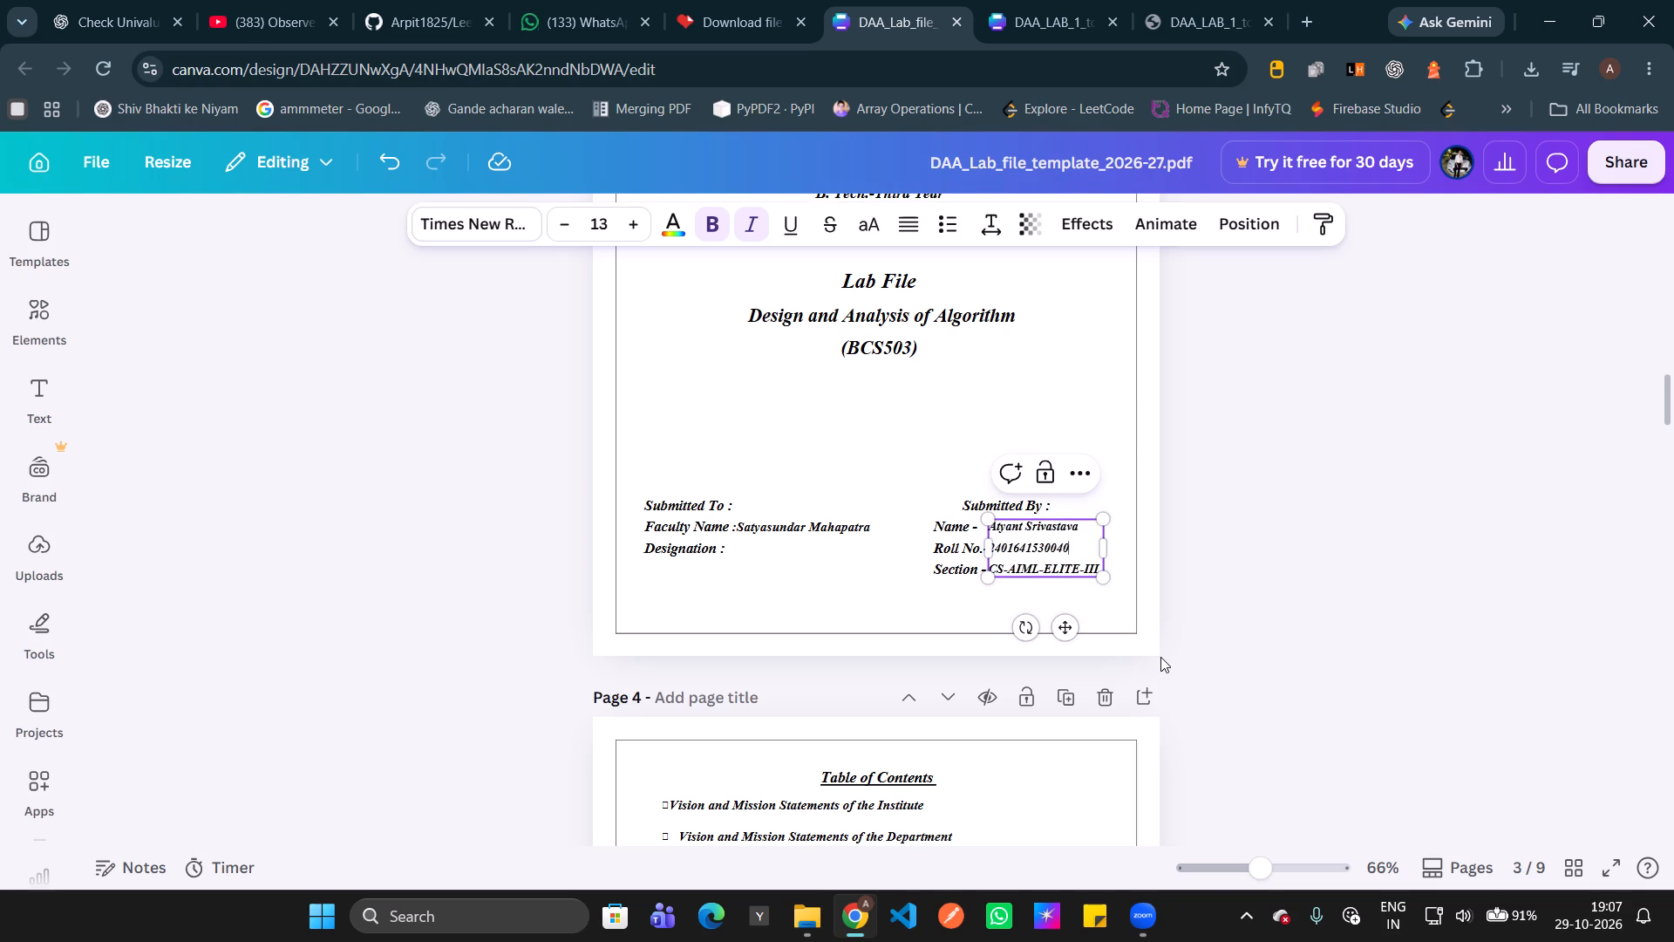
pyautogui.press('BackSpace')
pyautogui.press('BackSpace')
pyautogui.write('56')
pyautogui.click(453, 495)
pyautogui.scroll(3, 412, 493)
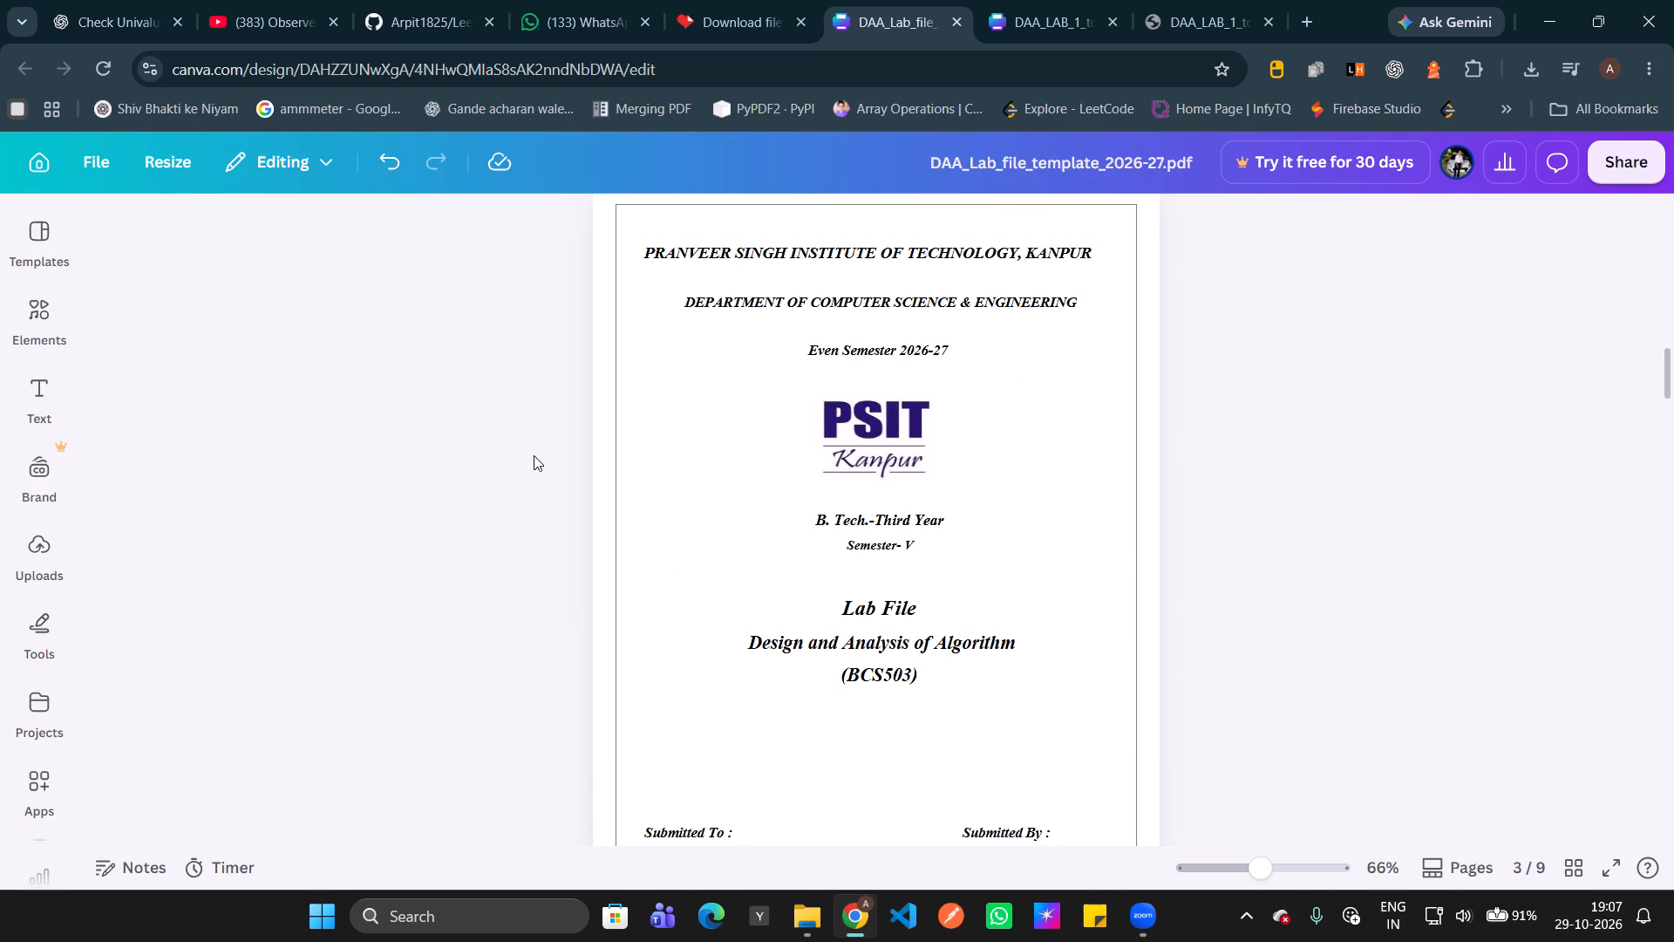
# Review the remaining template pages through to the List of Experiments table on page 8.
pyautogui.scroll(-16, 534, 455)
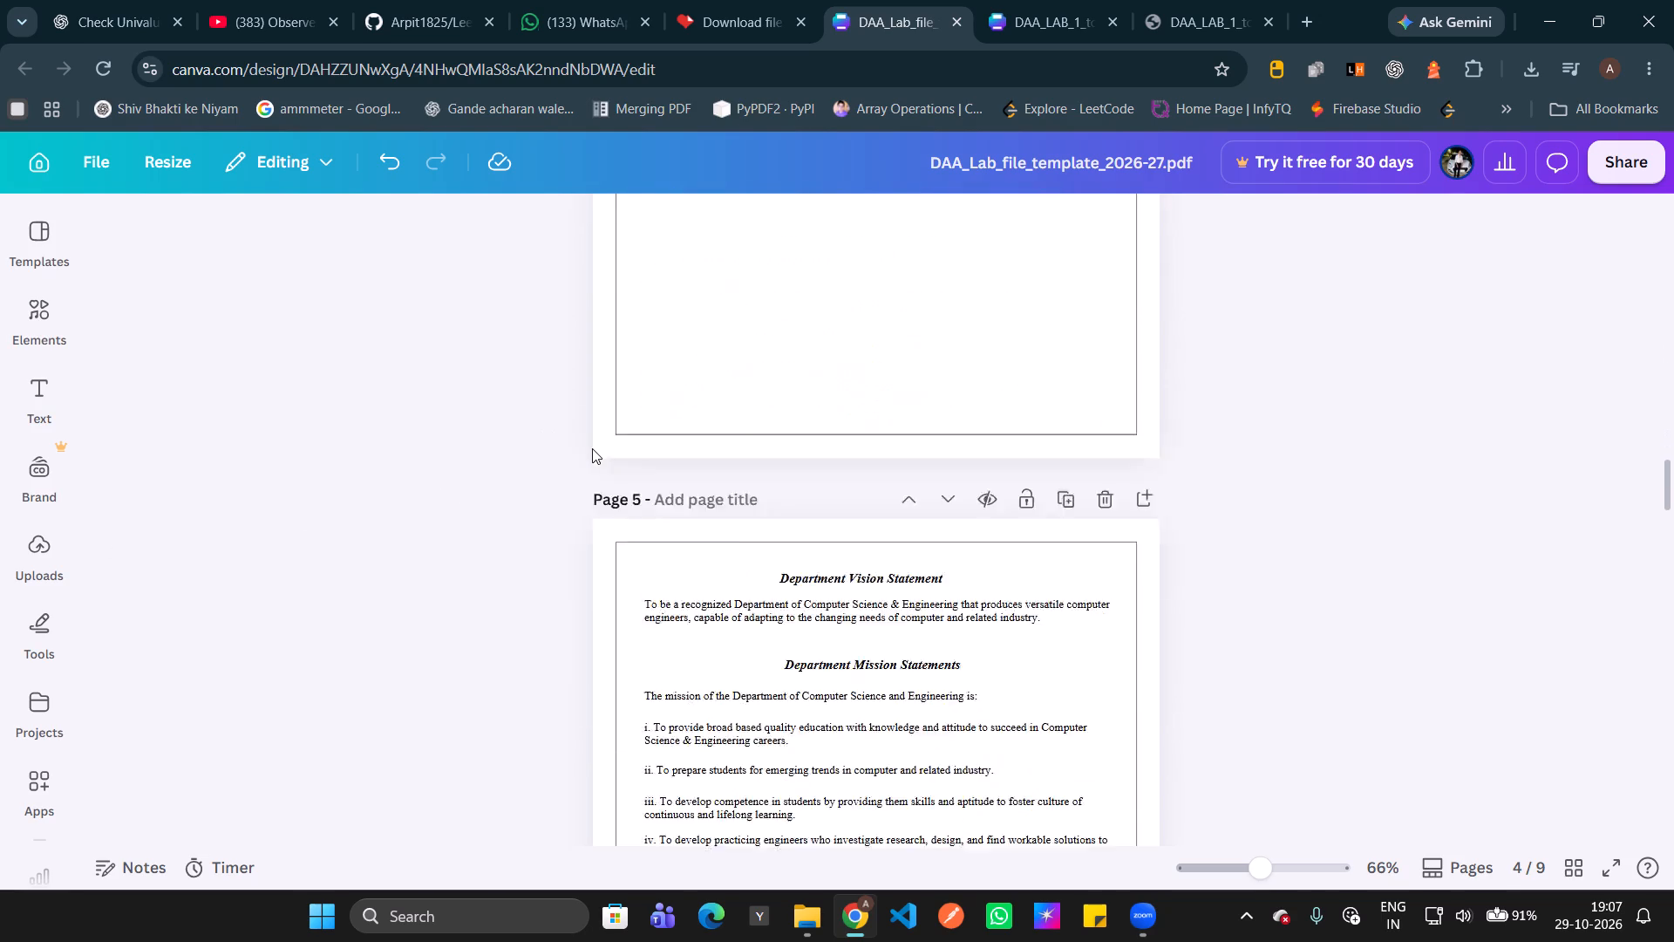
pyautogui.scroll(-18, 592, 448)
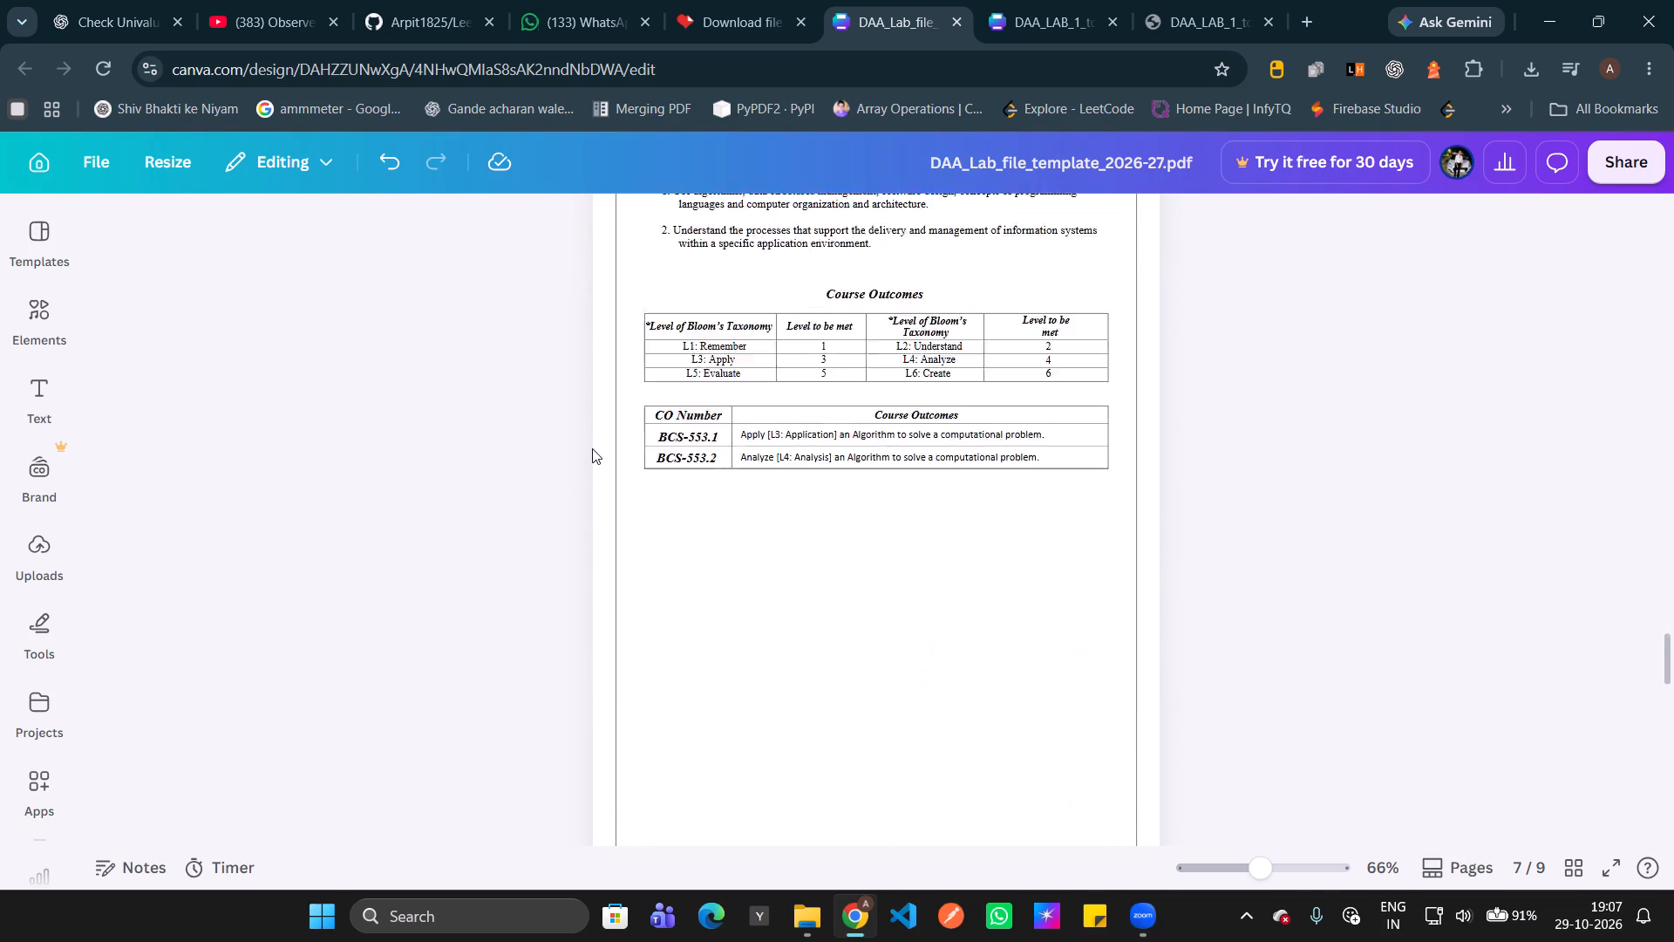
pyautogui.scroll(-6, 592, 448)
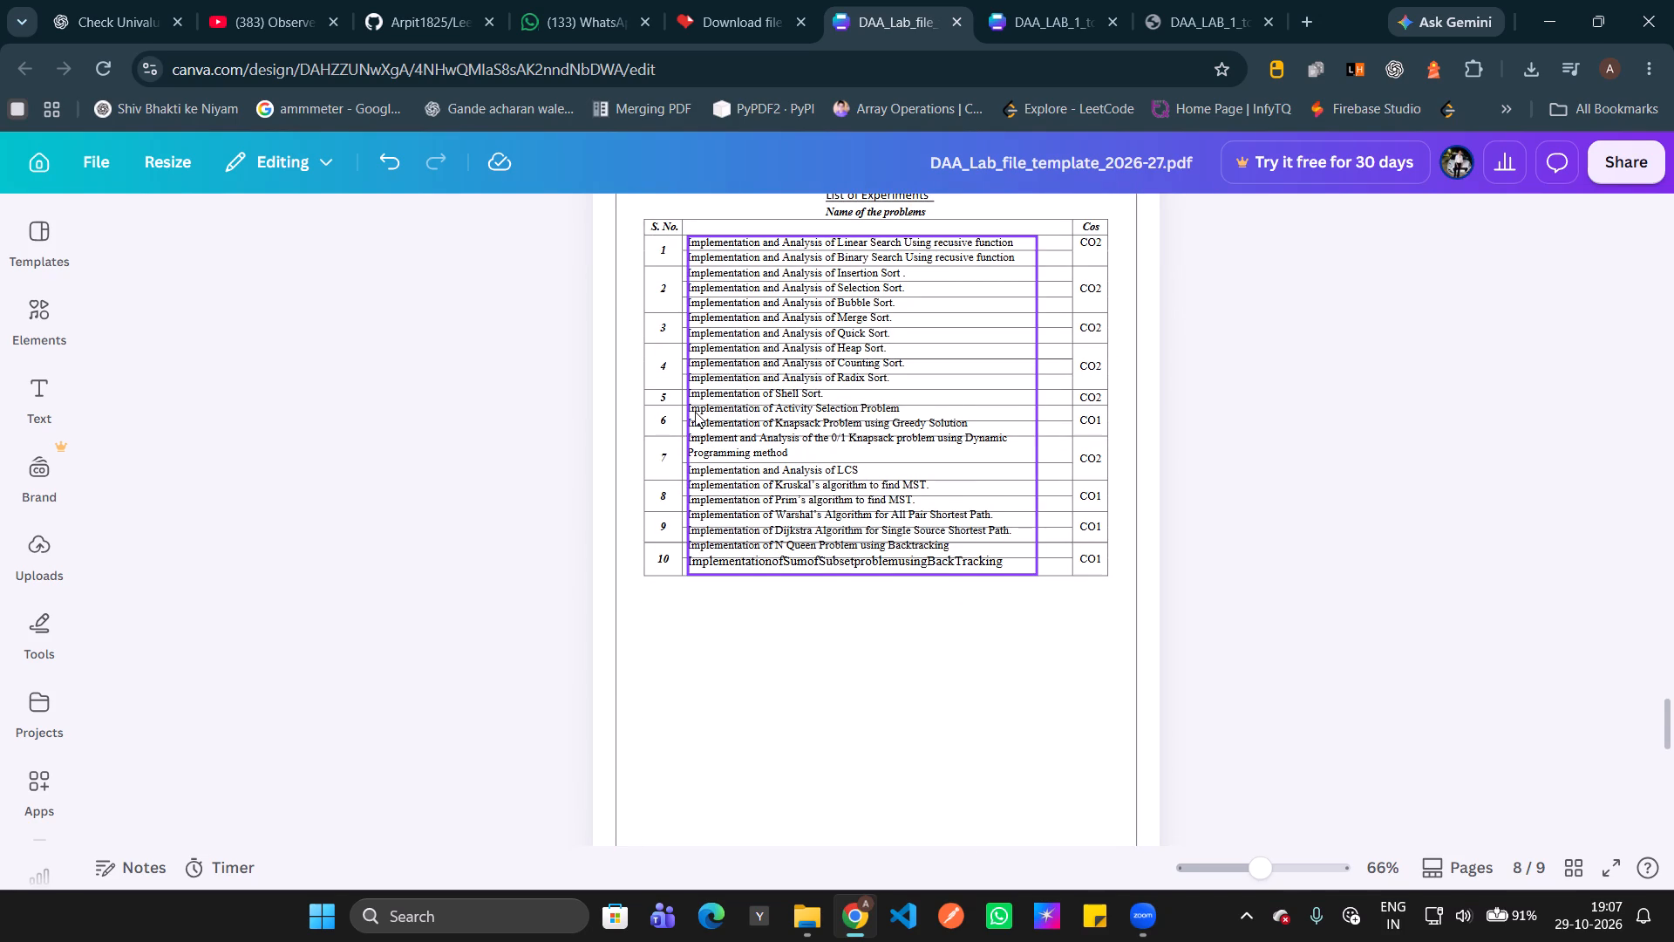
pyautogui.scroll(1, 695, 412)
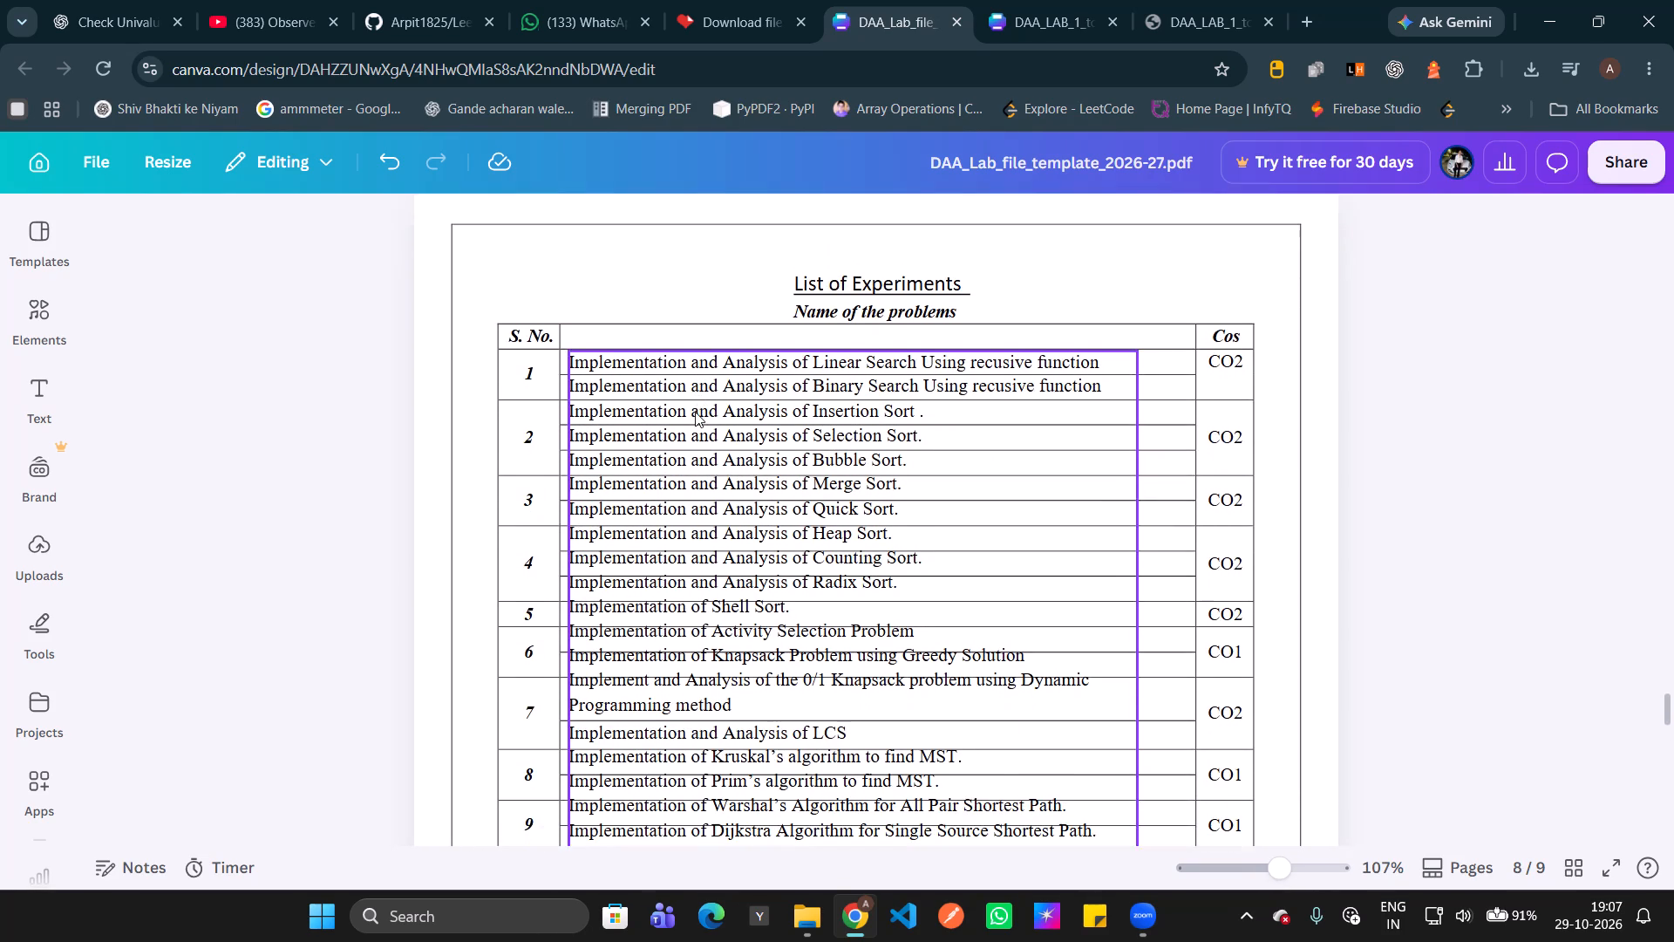
pyautogui.scroll(1, 695, 412)
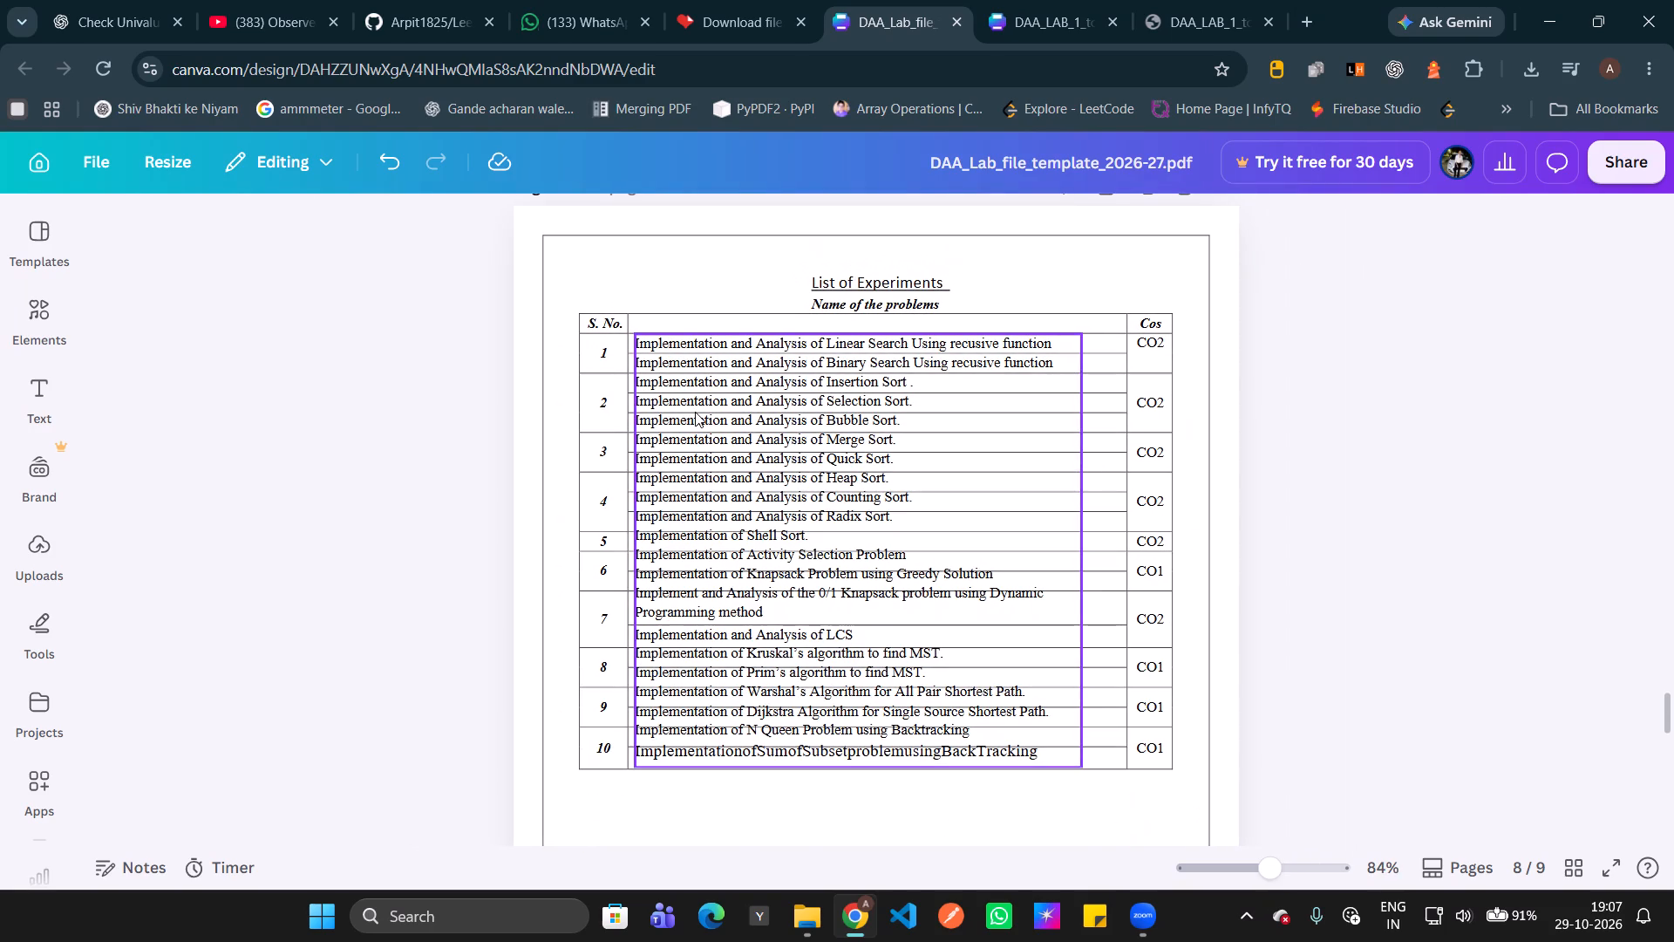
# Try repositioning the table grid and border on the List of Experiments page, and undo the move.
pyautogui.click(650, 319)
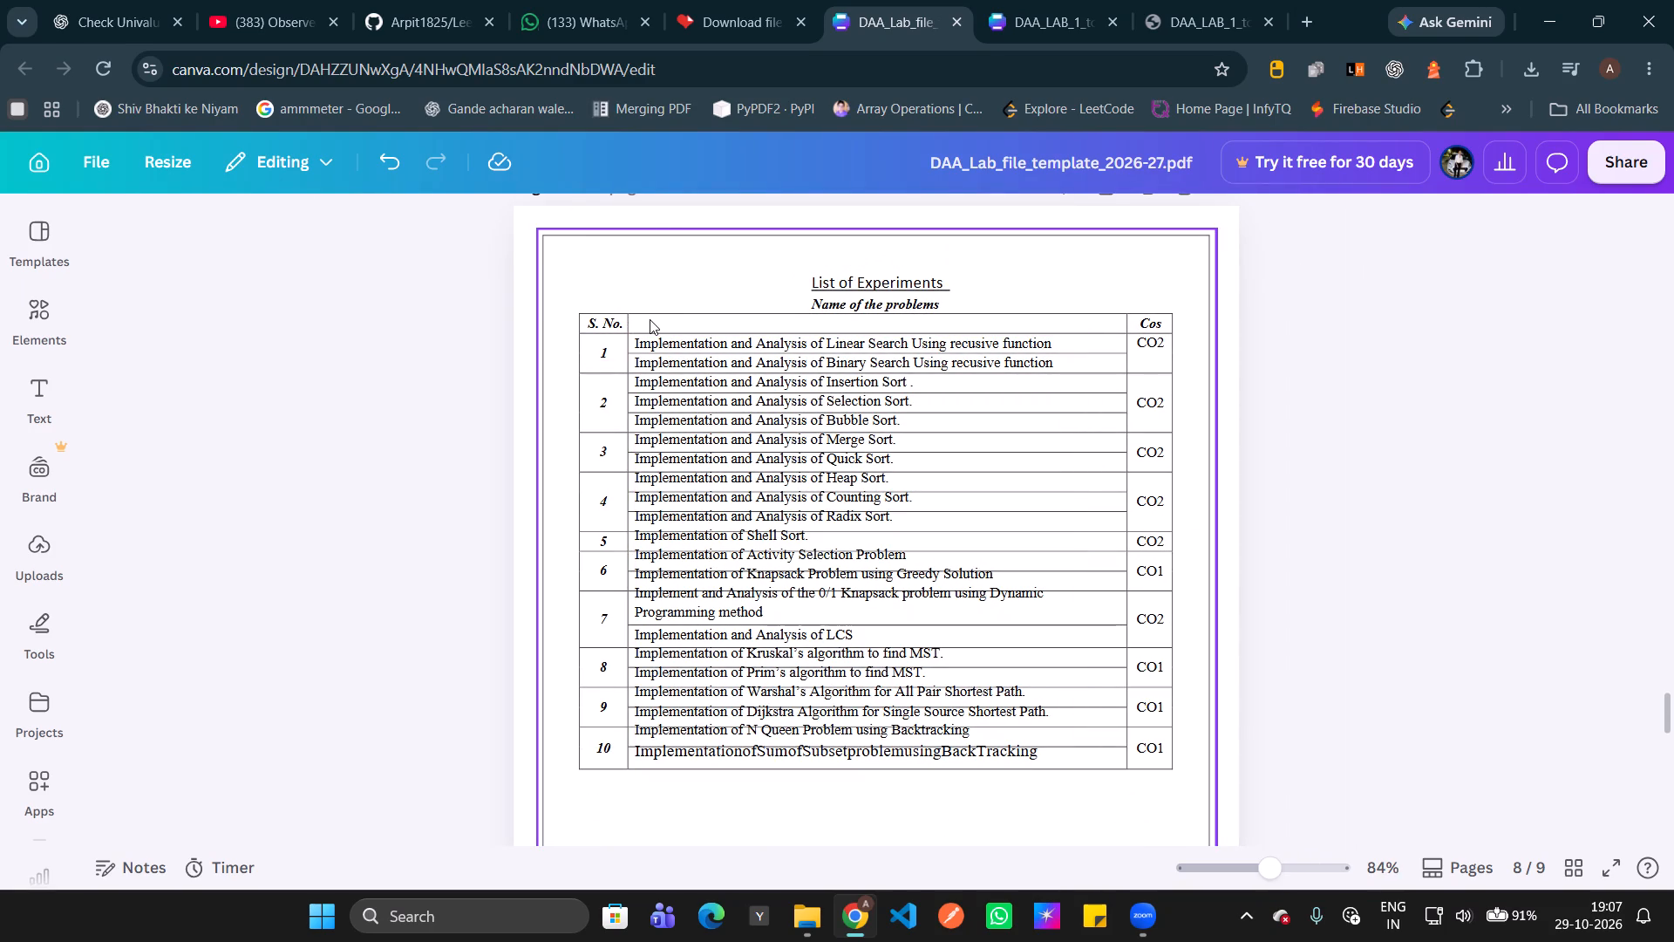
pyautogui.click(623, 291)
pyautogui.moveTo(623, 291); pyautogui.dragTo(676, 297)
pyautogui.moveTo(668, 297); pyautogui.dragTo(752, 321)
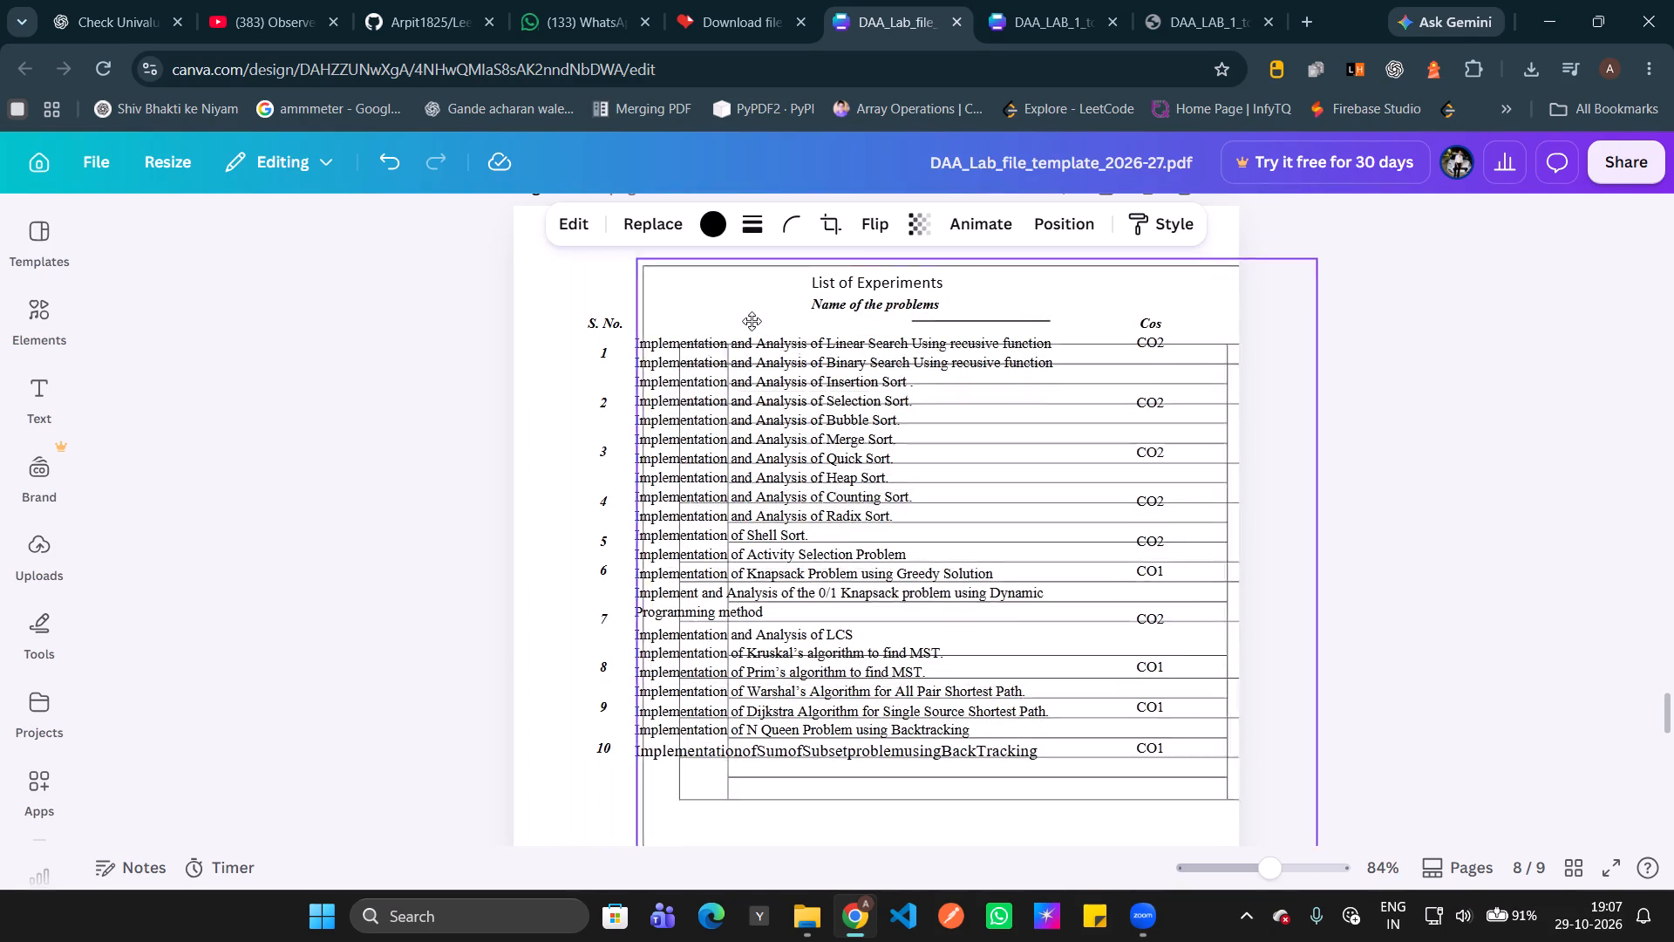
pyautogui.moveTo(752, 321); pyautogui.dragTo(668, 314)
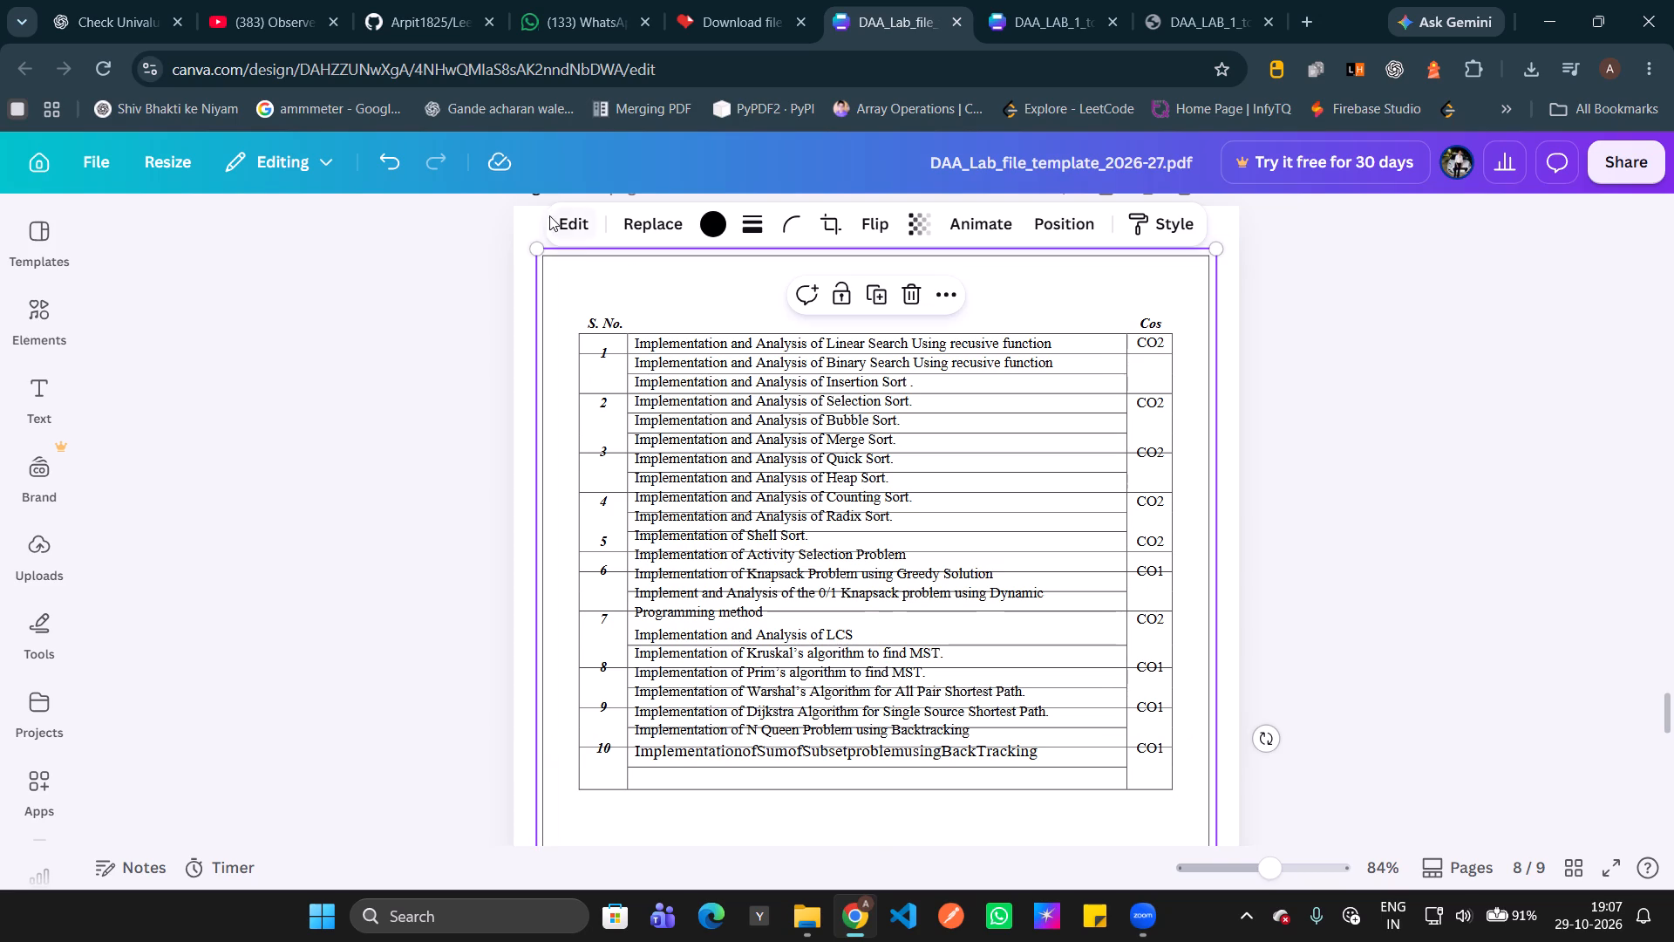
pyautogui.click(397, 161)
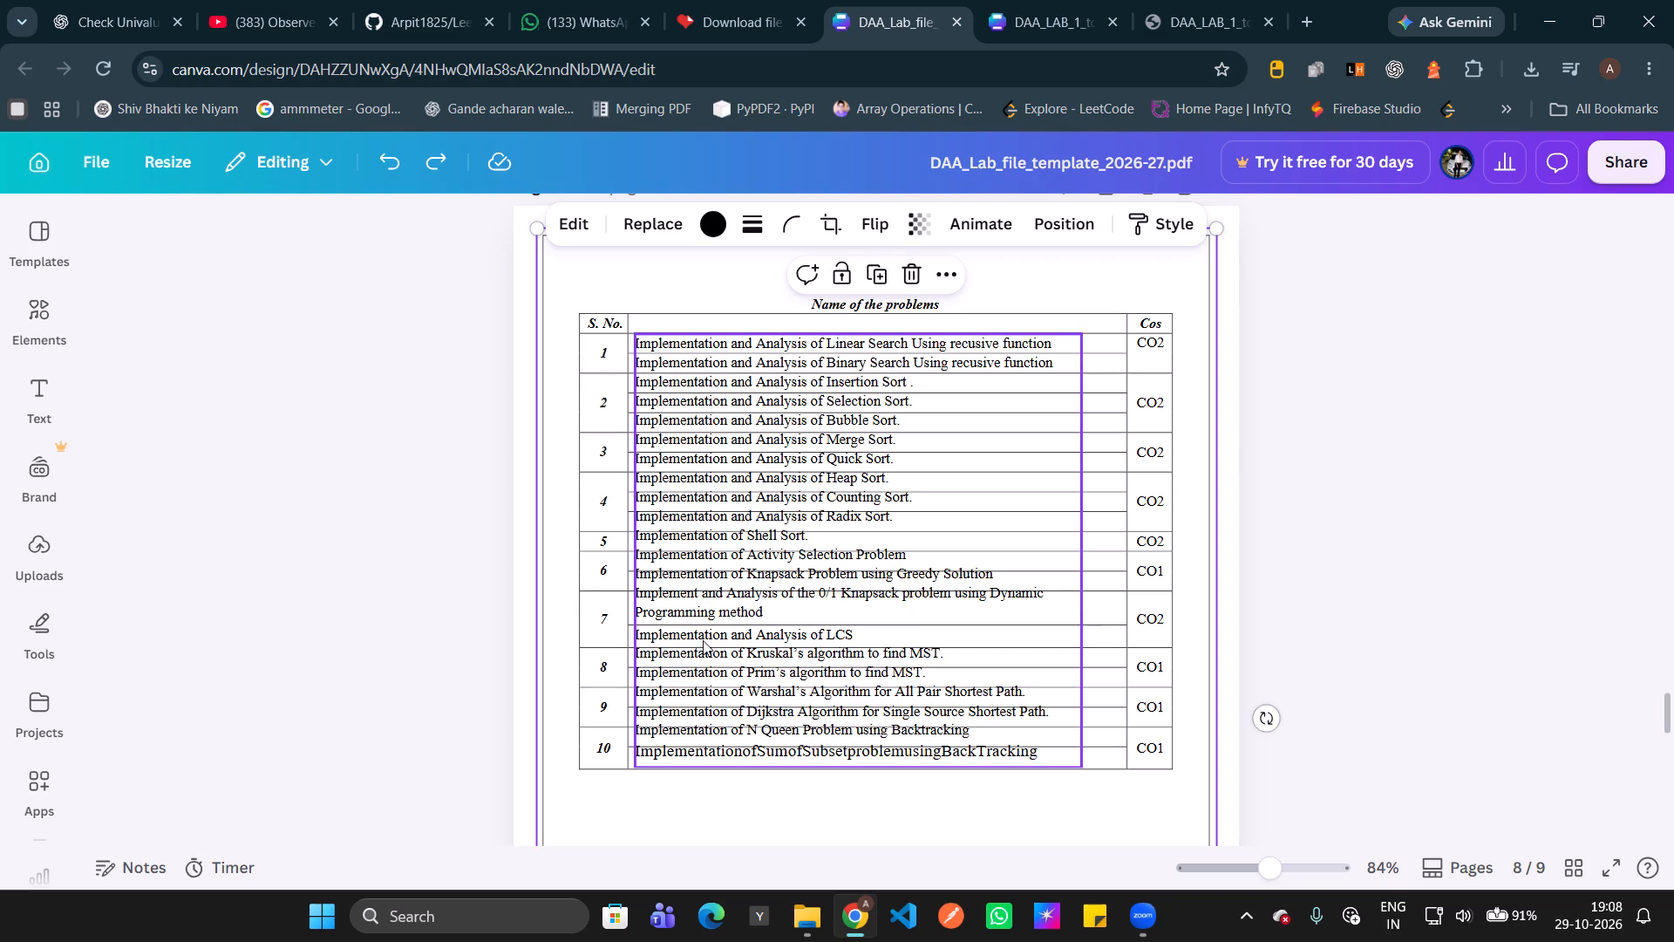
# Nudge the block of experiment names slightly right and up within its table column on page 8.
pyautogui.click(394, 568)
pyautogui.click(725, 568)
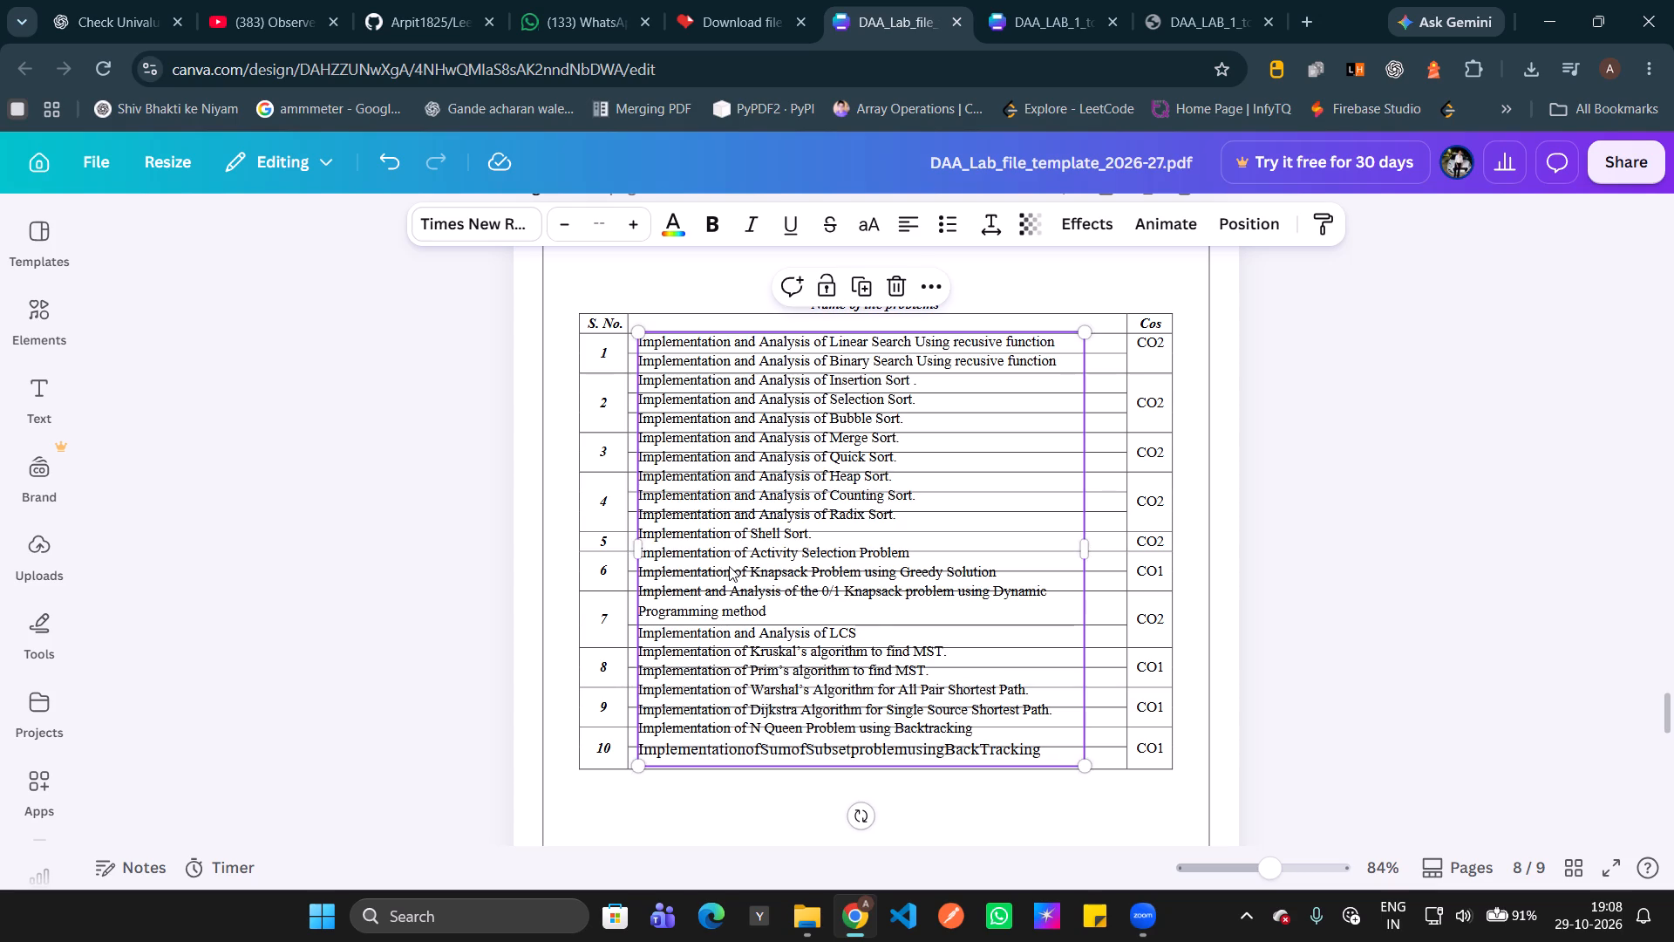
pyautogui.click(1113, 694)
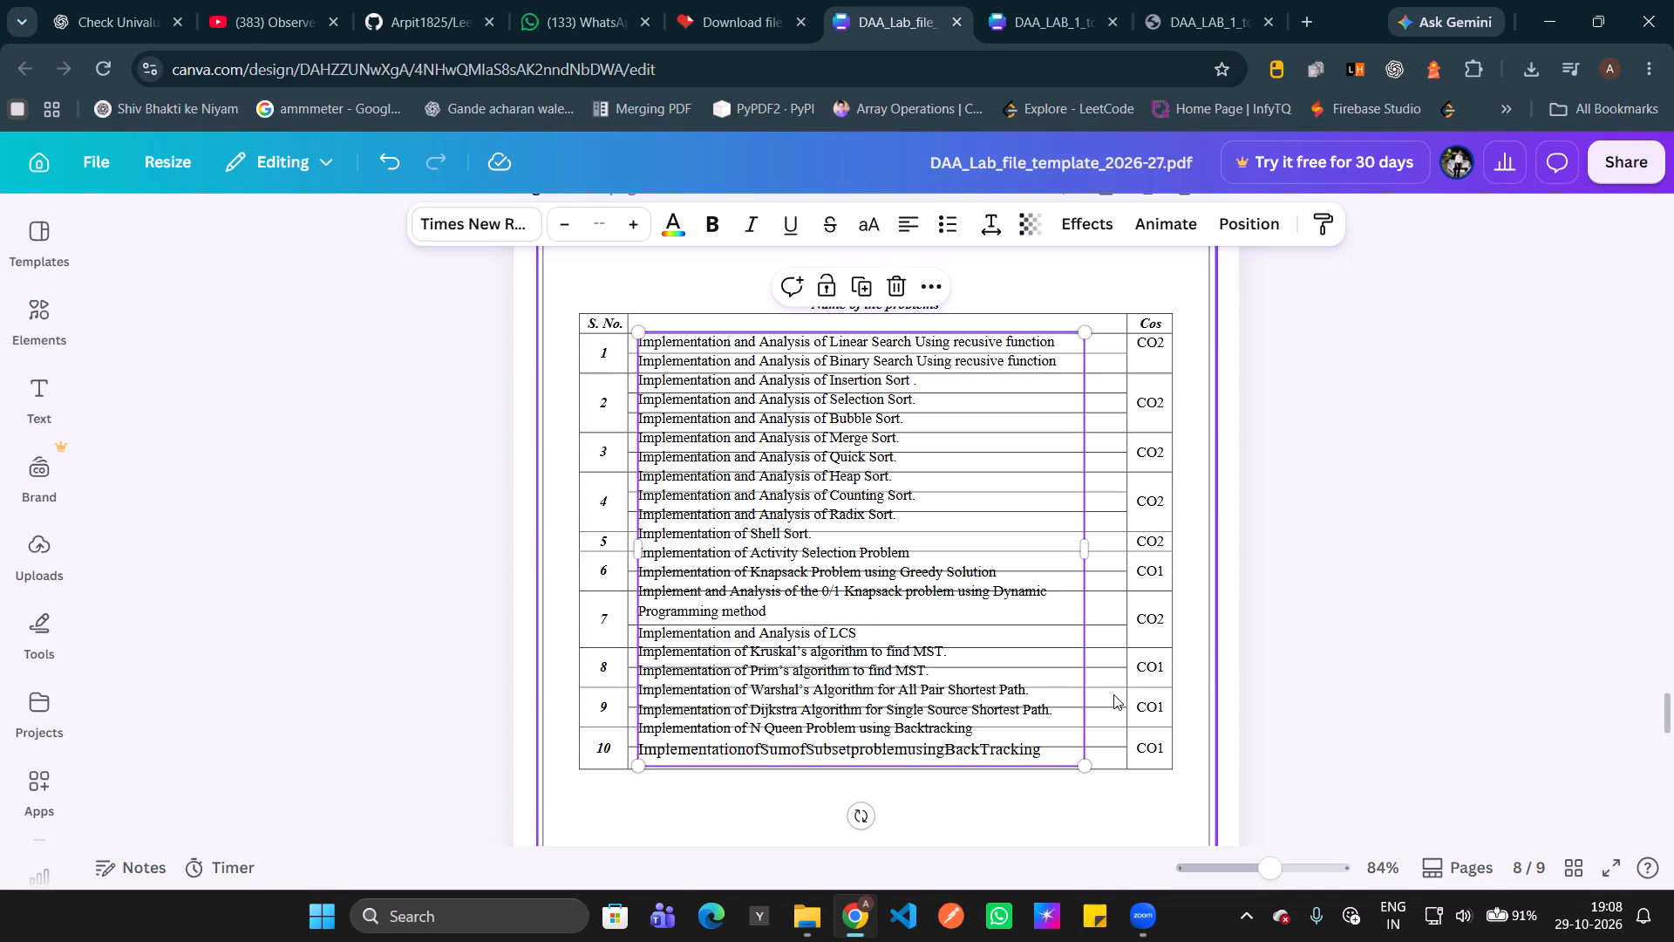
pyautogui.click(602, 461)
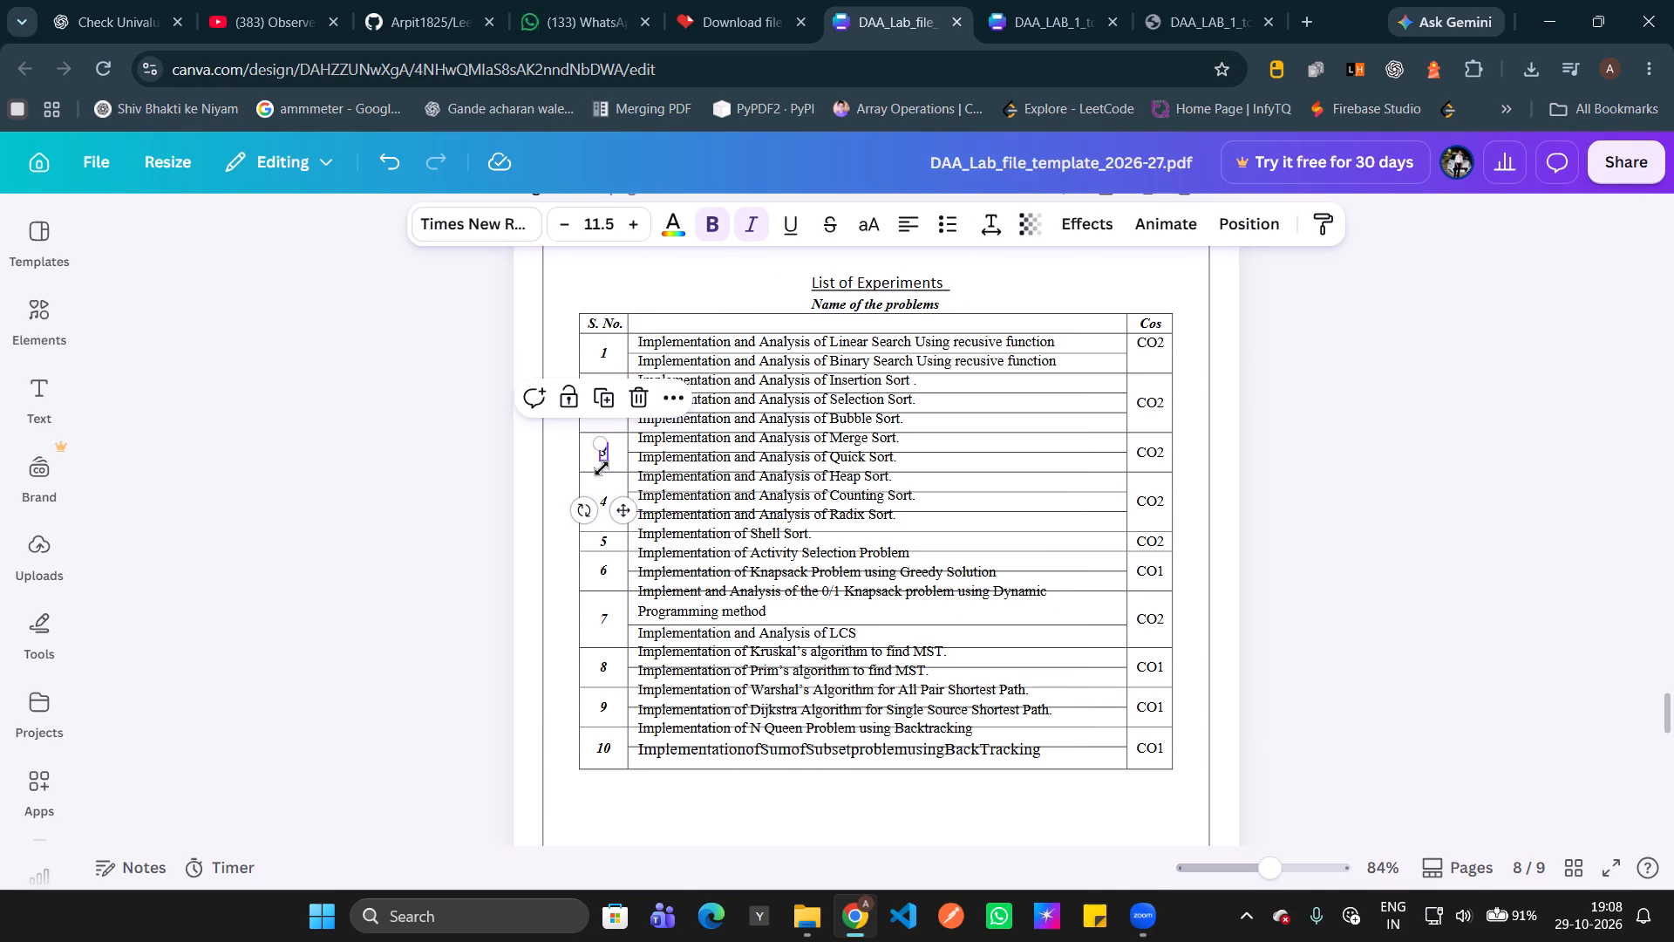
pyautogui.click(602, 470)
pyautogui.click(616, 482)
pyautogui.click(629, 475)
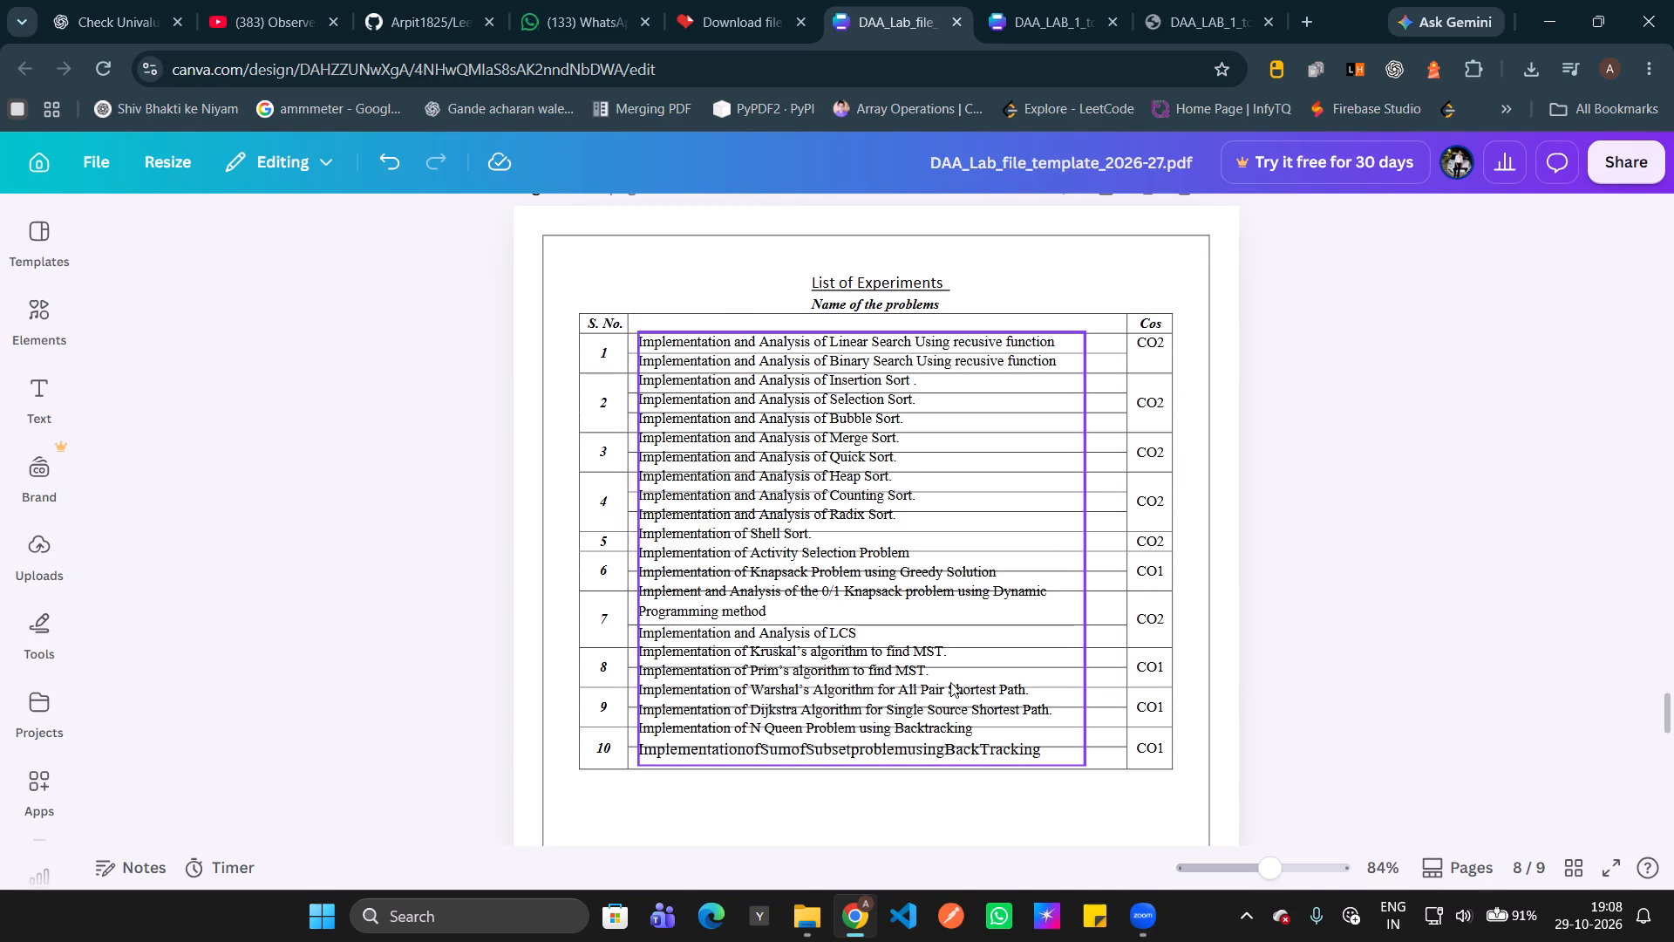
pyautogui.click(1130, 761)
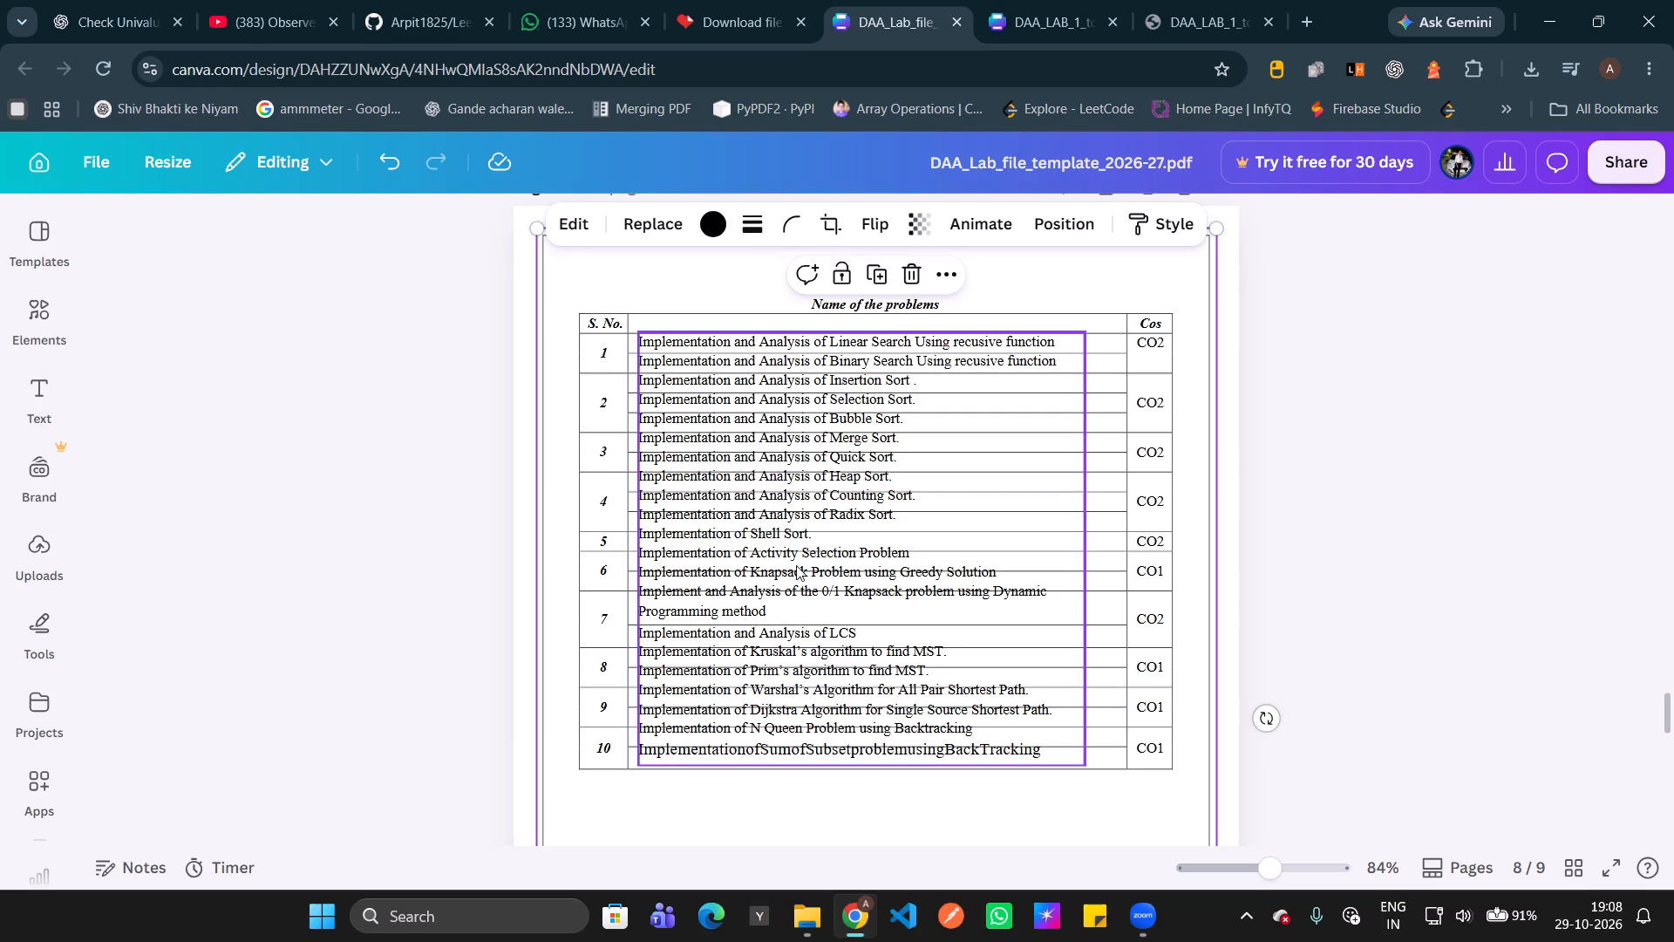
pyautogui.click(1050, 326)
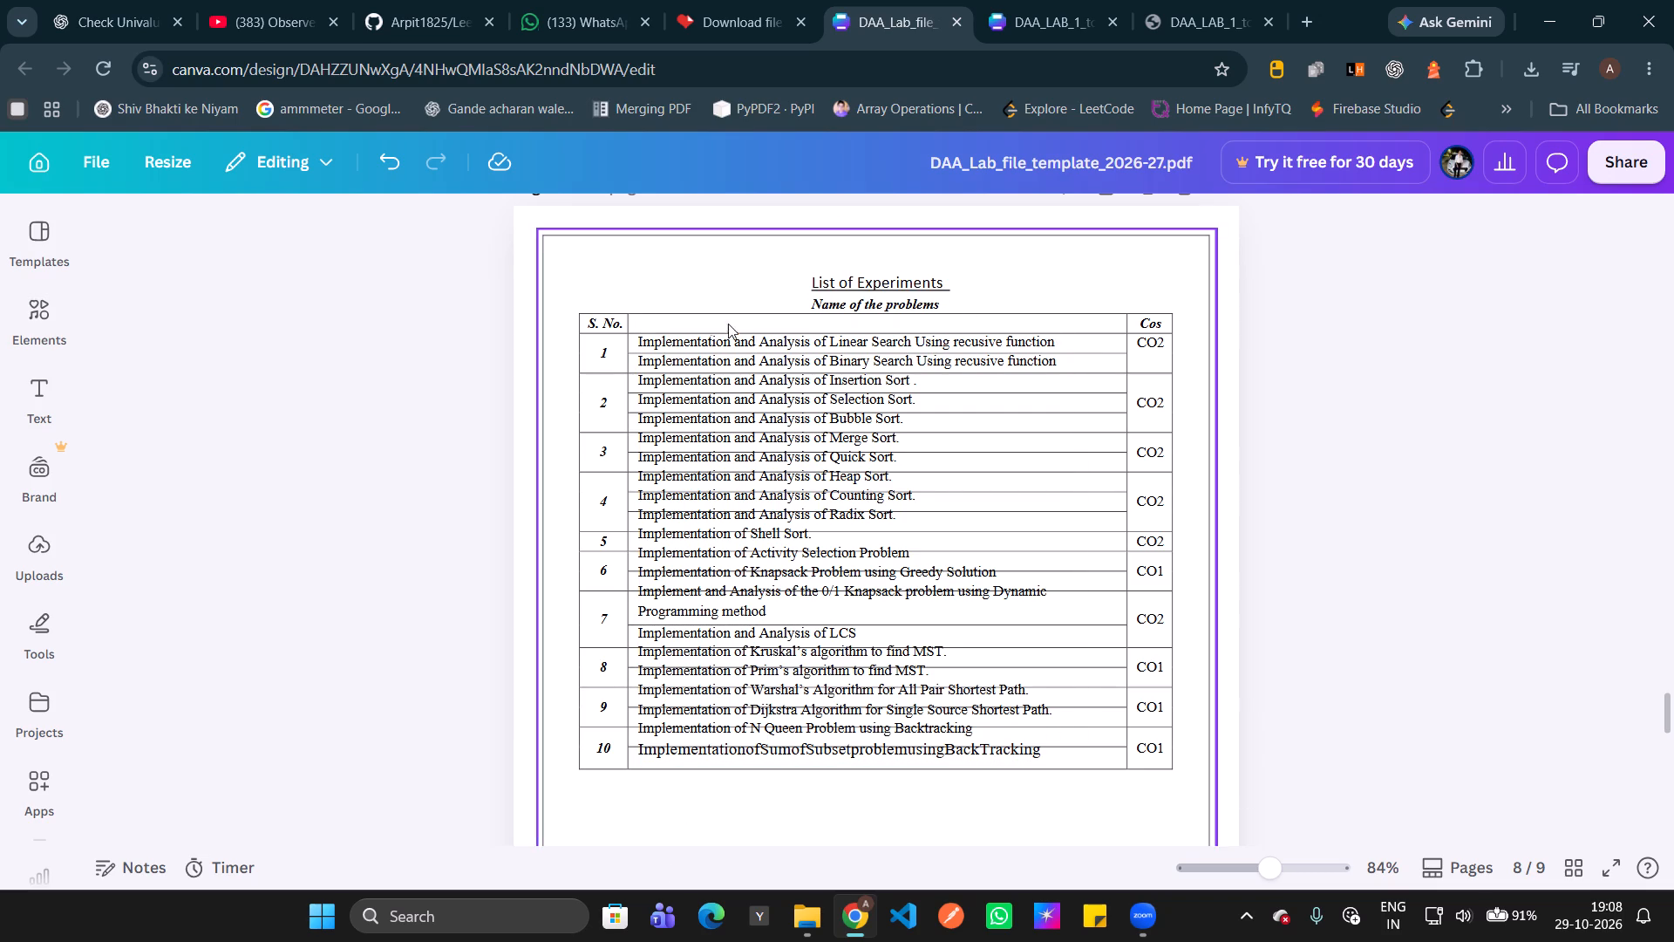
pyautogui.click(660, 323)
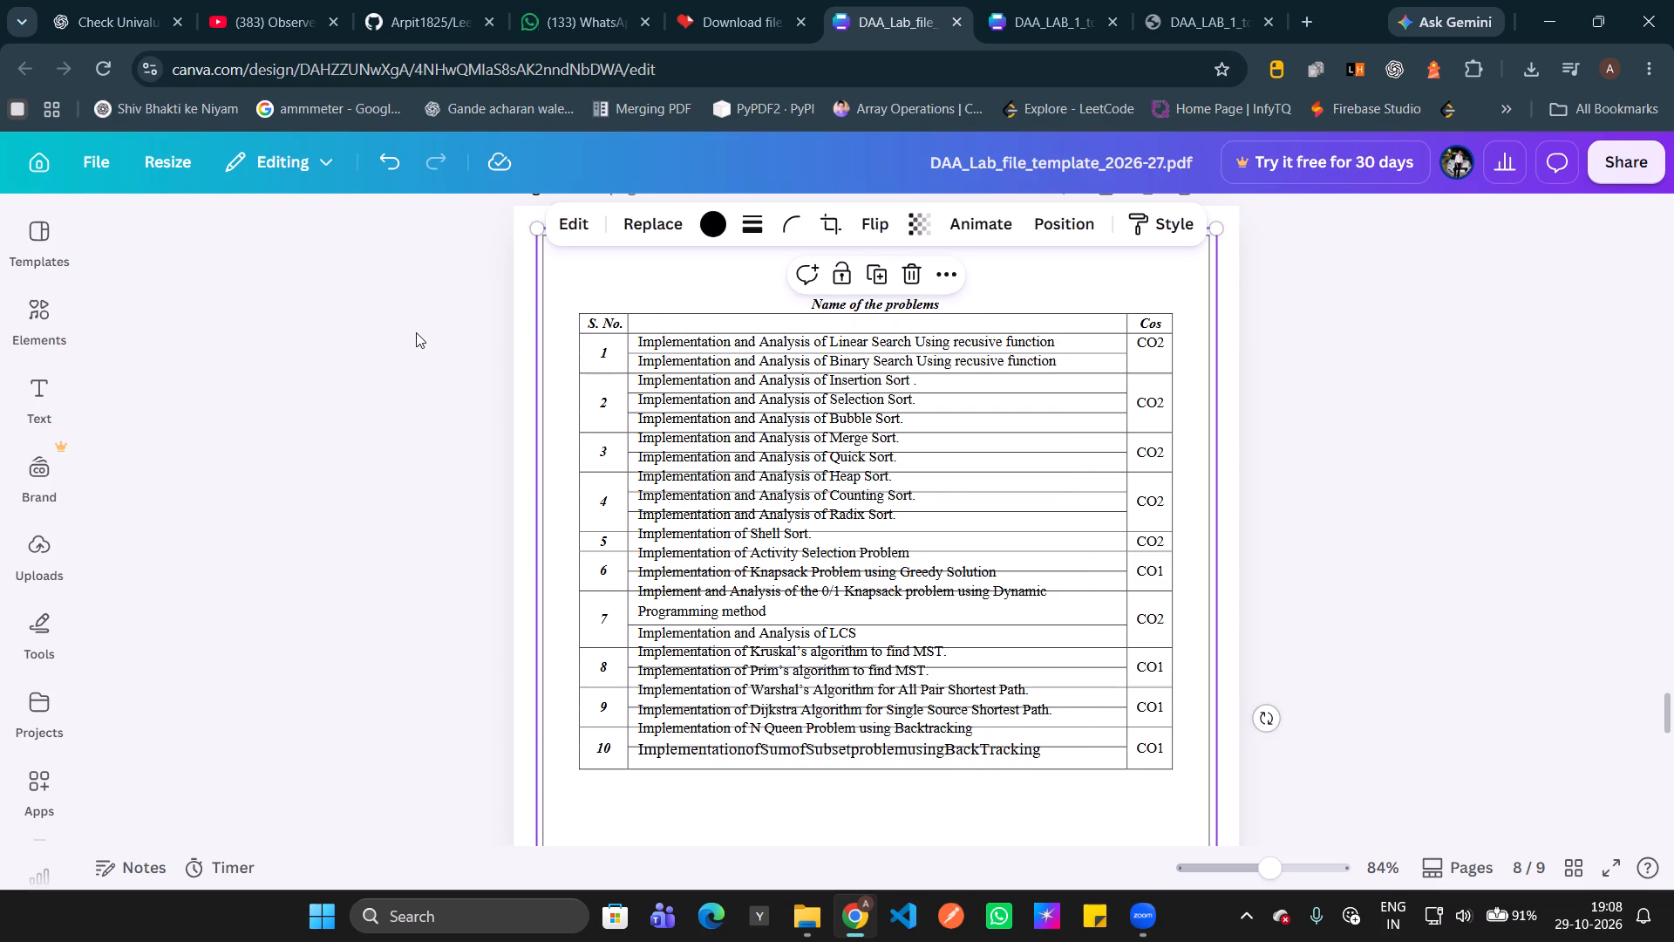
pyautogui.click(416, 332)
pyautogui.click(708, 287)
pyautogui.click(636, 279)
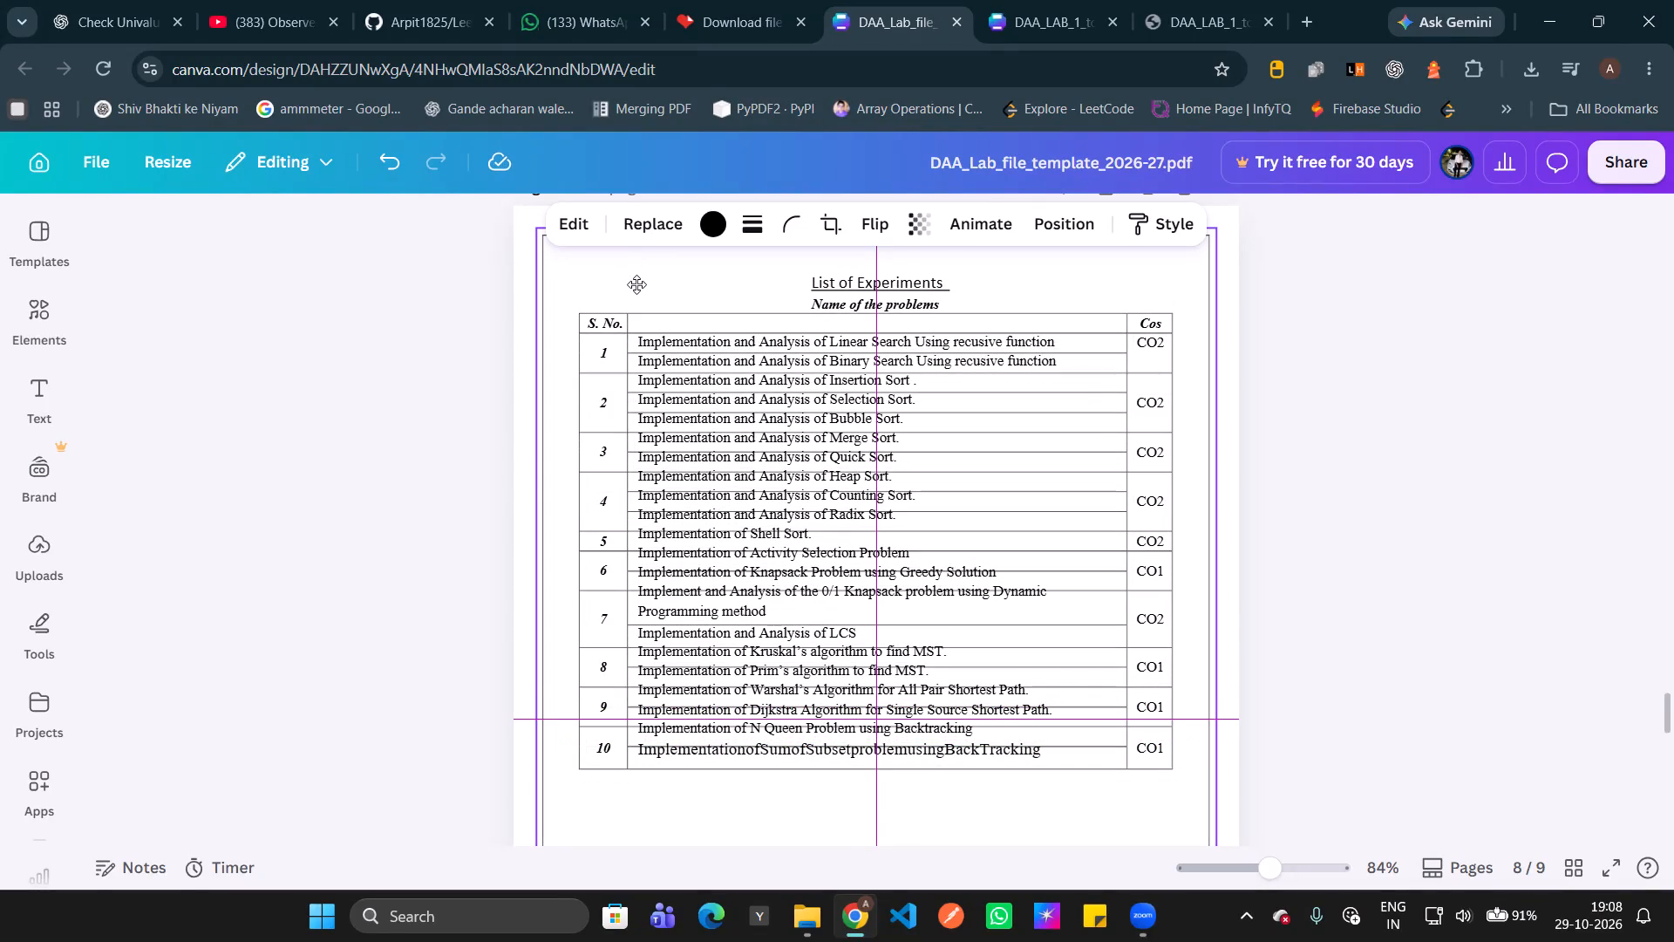
# Open the experiment names text for editing at the end of the last entry, the Sum of Subset problem.
pyautogui.doubleClick(693, 541)
pyautogui.click(701, 511)
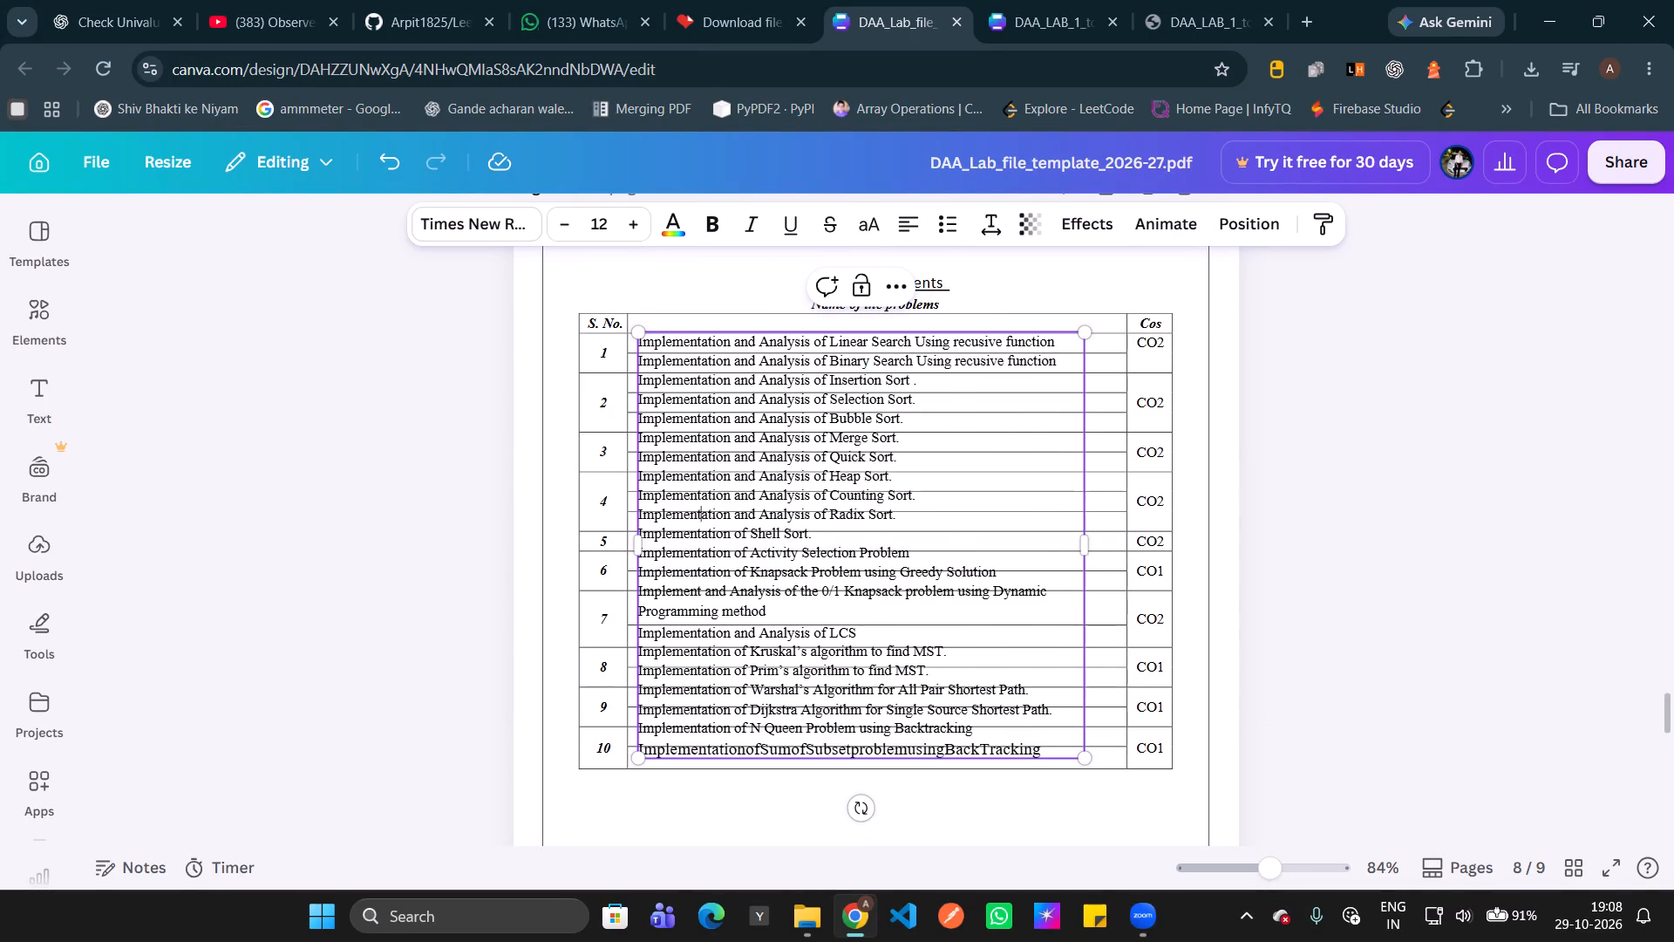
pyautogui.click(1047, 750)
# Adjust the line spacing of the experiment names from Quick Sort through Sum of Subset to slightly below 1.5, fitting the table rows.
pyautogui.moveTo(1047, 750); pyautogui.dragTo(623, 474)
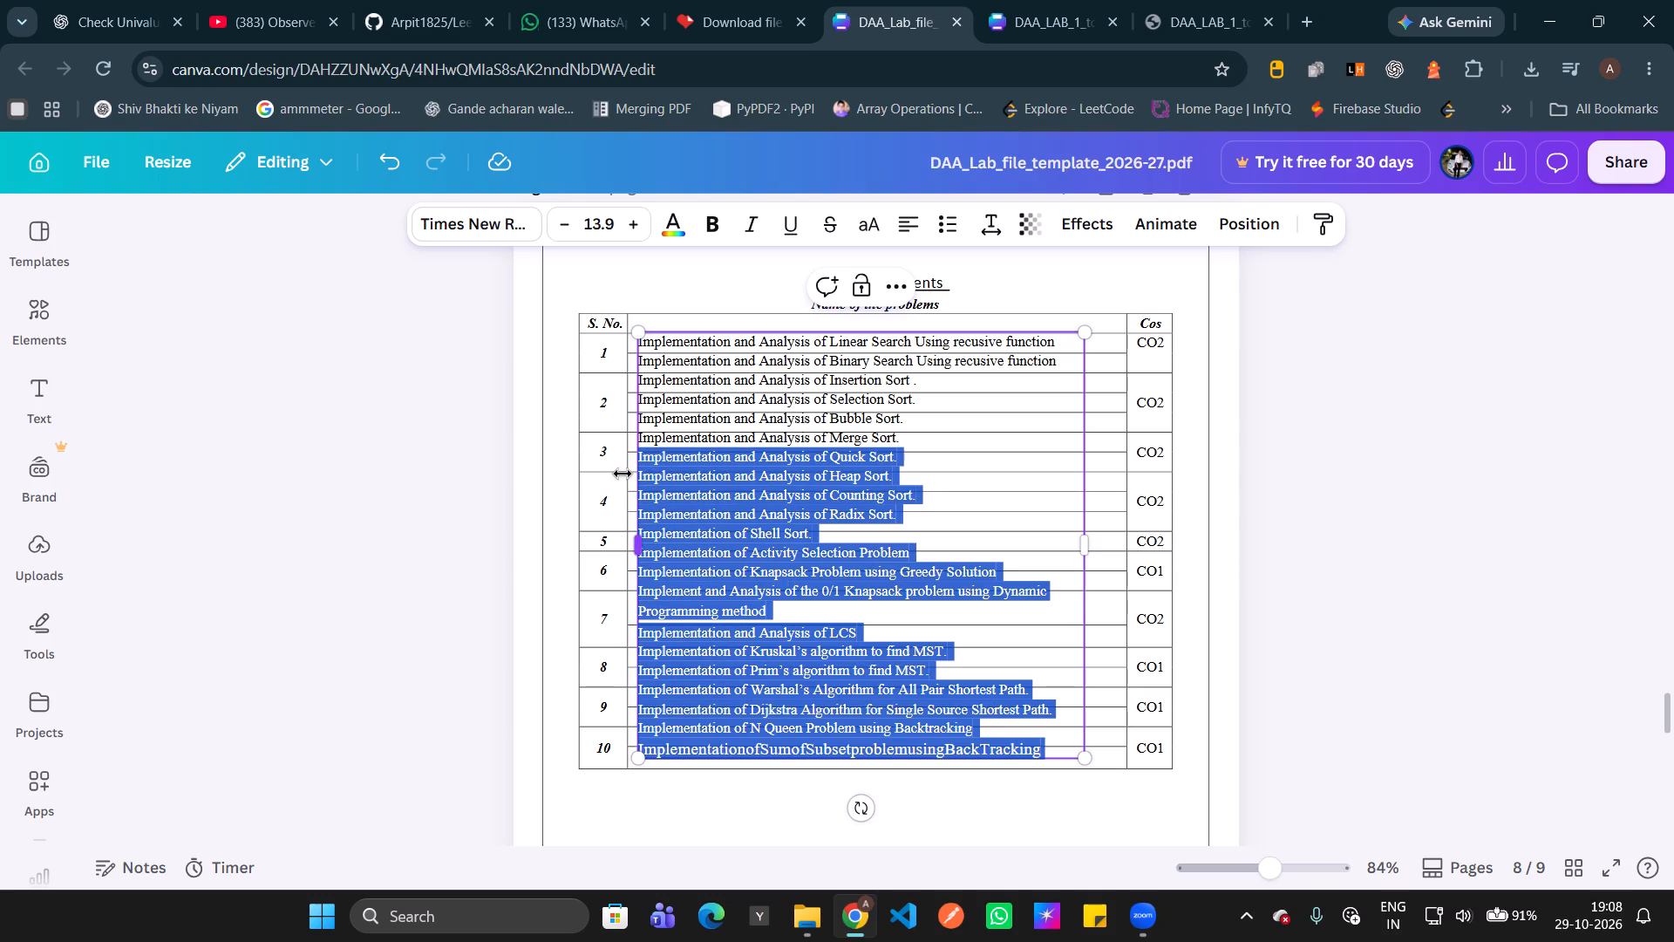
pyautogui.moveTo(623, 474); pyautogui.dragTo(623, 471)
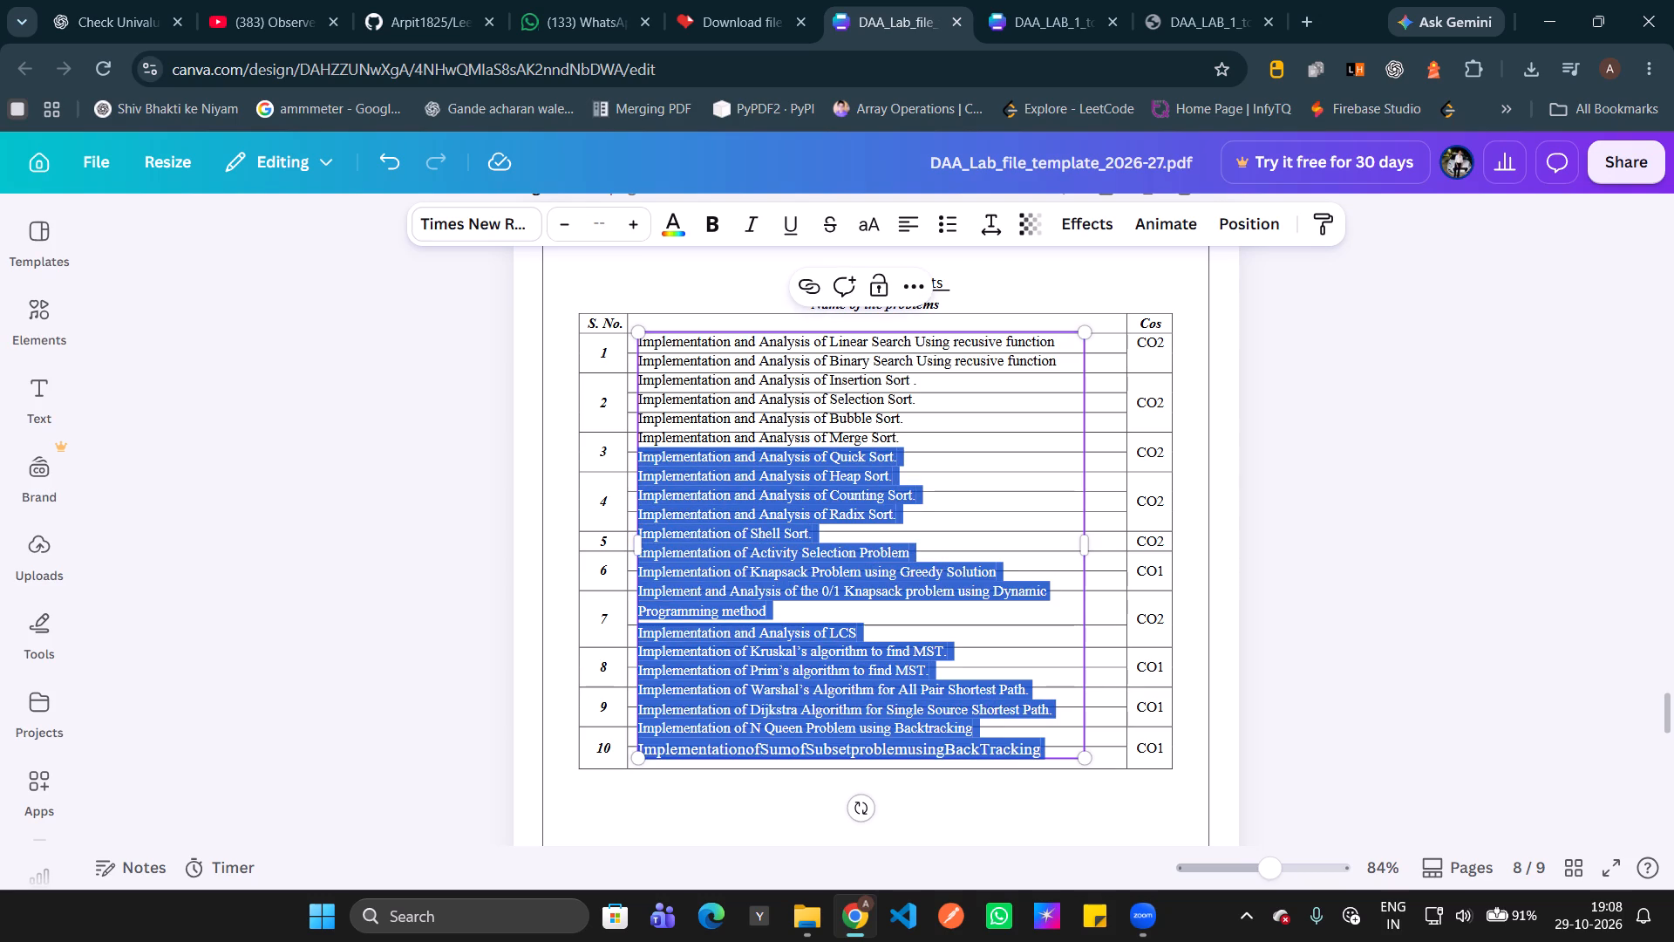
pyautogui.click(991, 213)
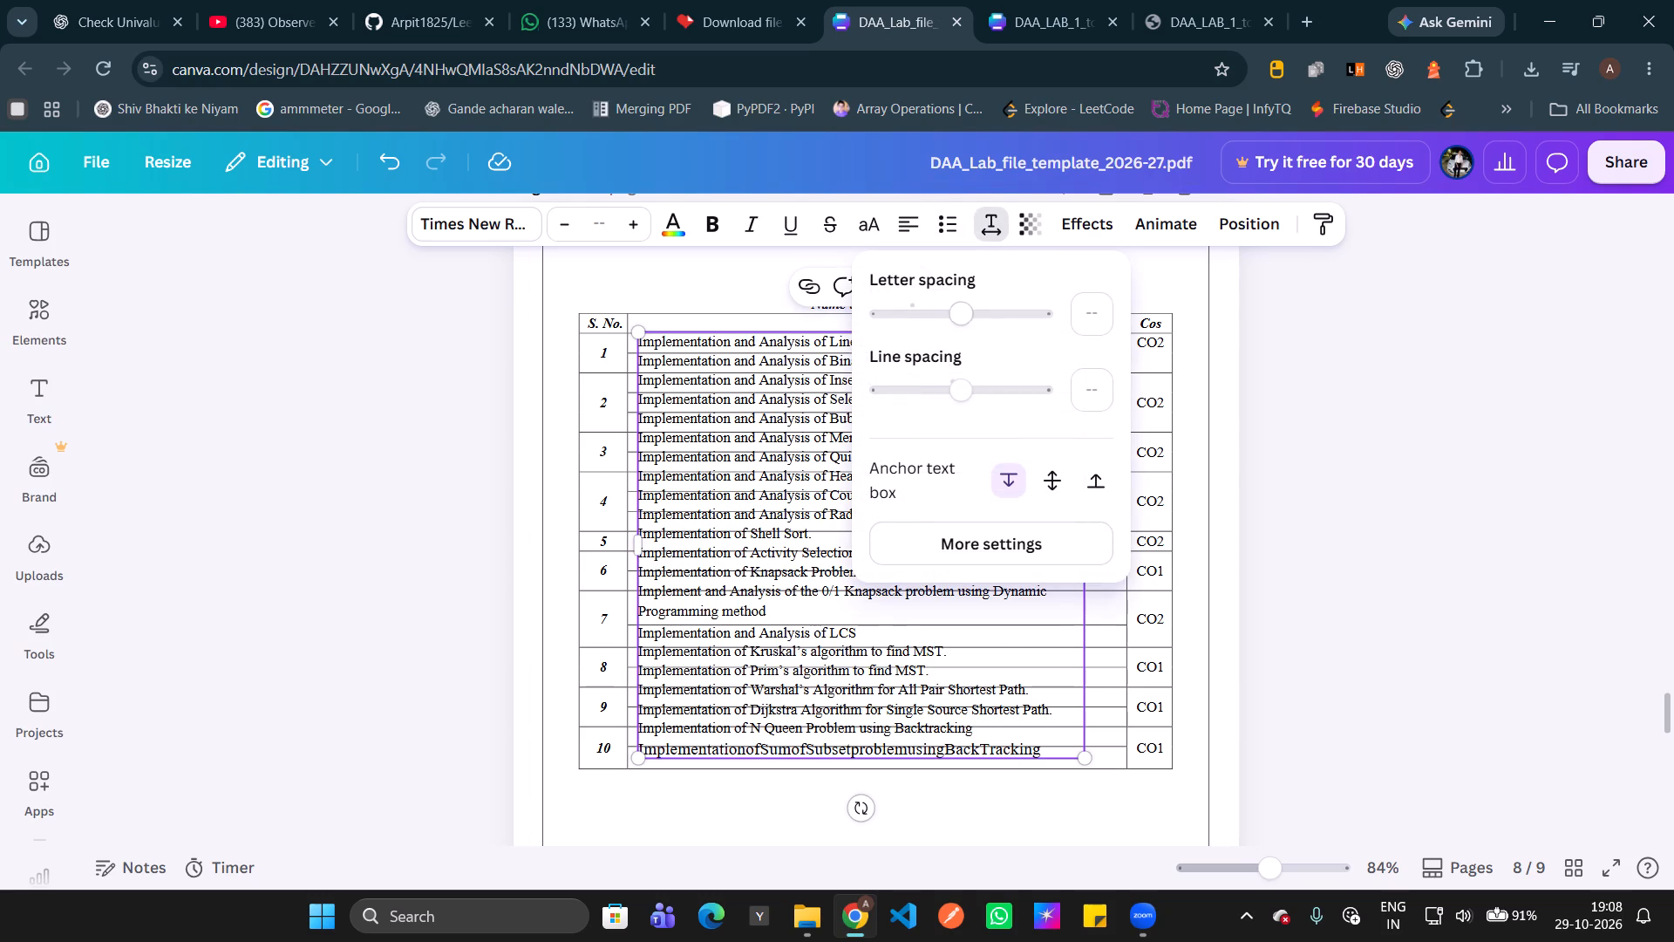
pyautogui.moveTo(958, 390); pyautogui.dragTo(961, 384)
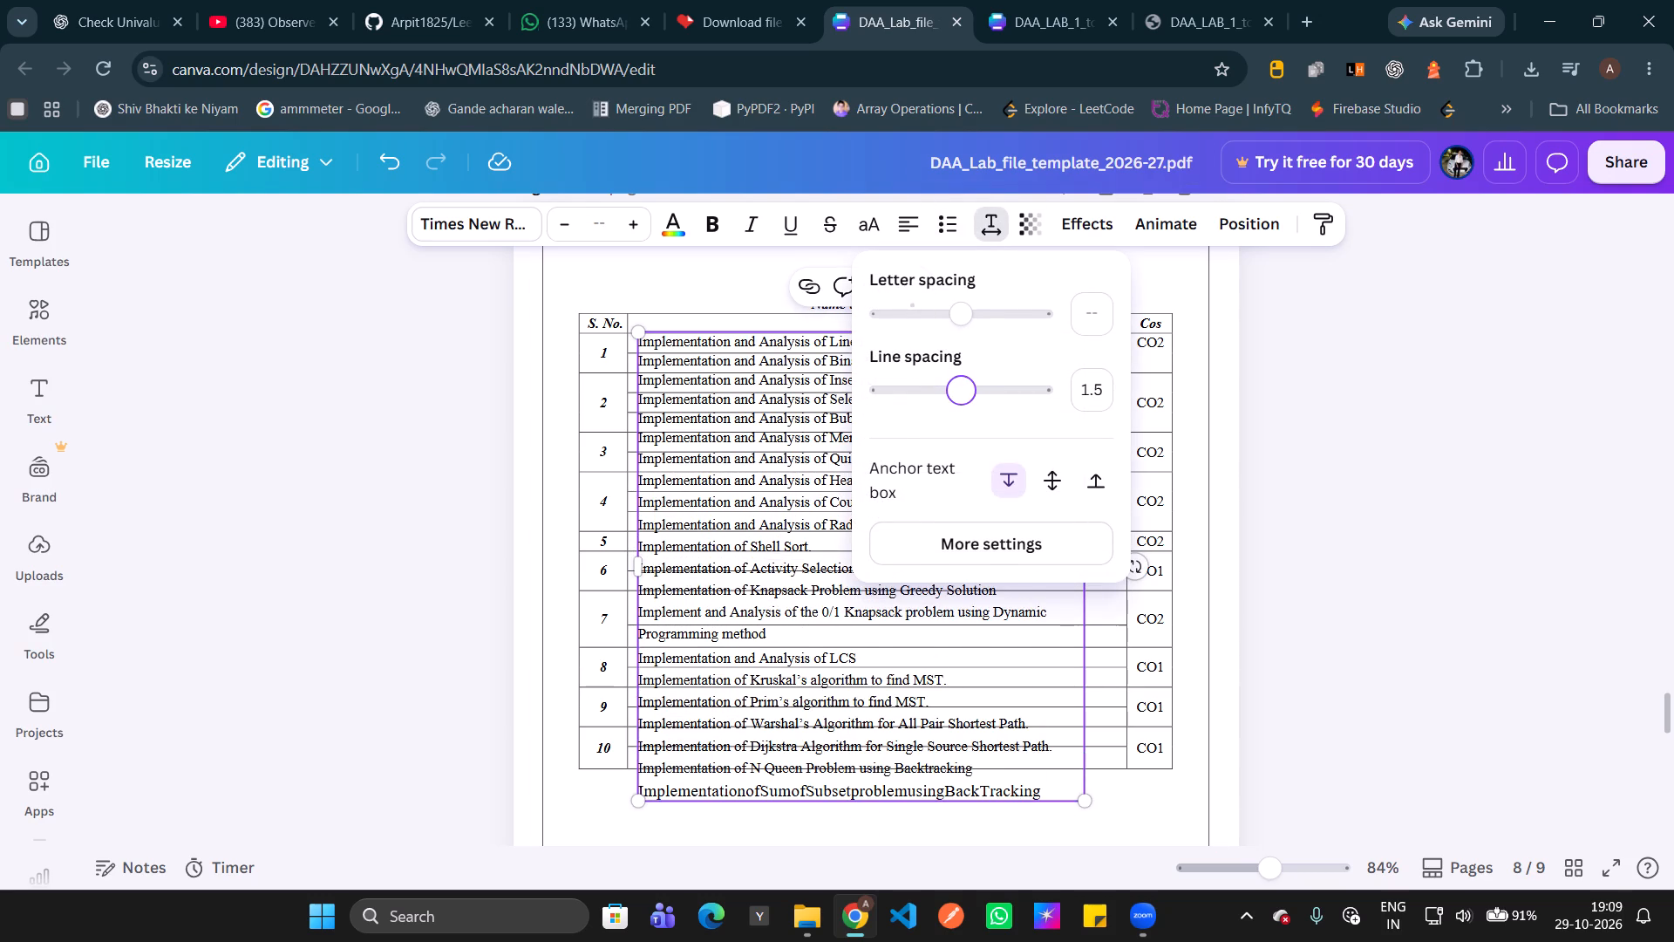
pyautogui.moveTo(961, 384); pyautogui.dragTo(955, 379)
pyautogui.click(303, 526)
pyautogui.click(303, 526)
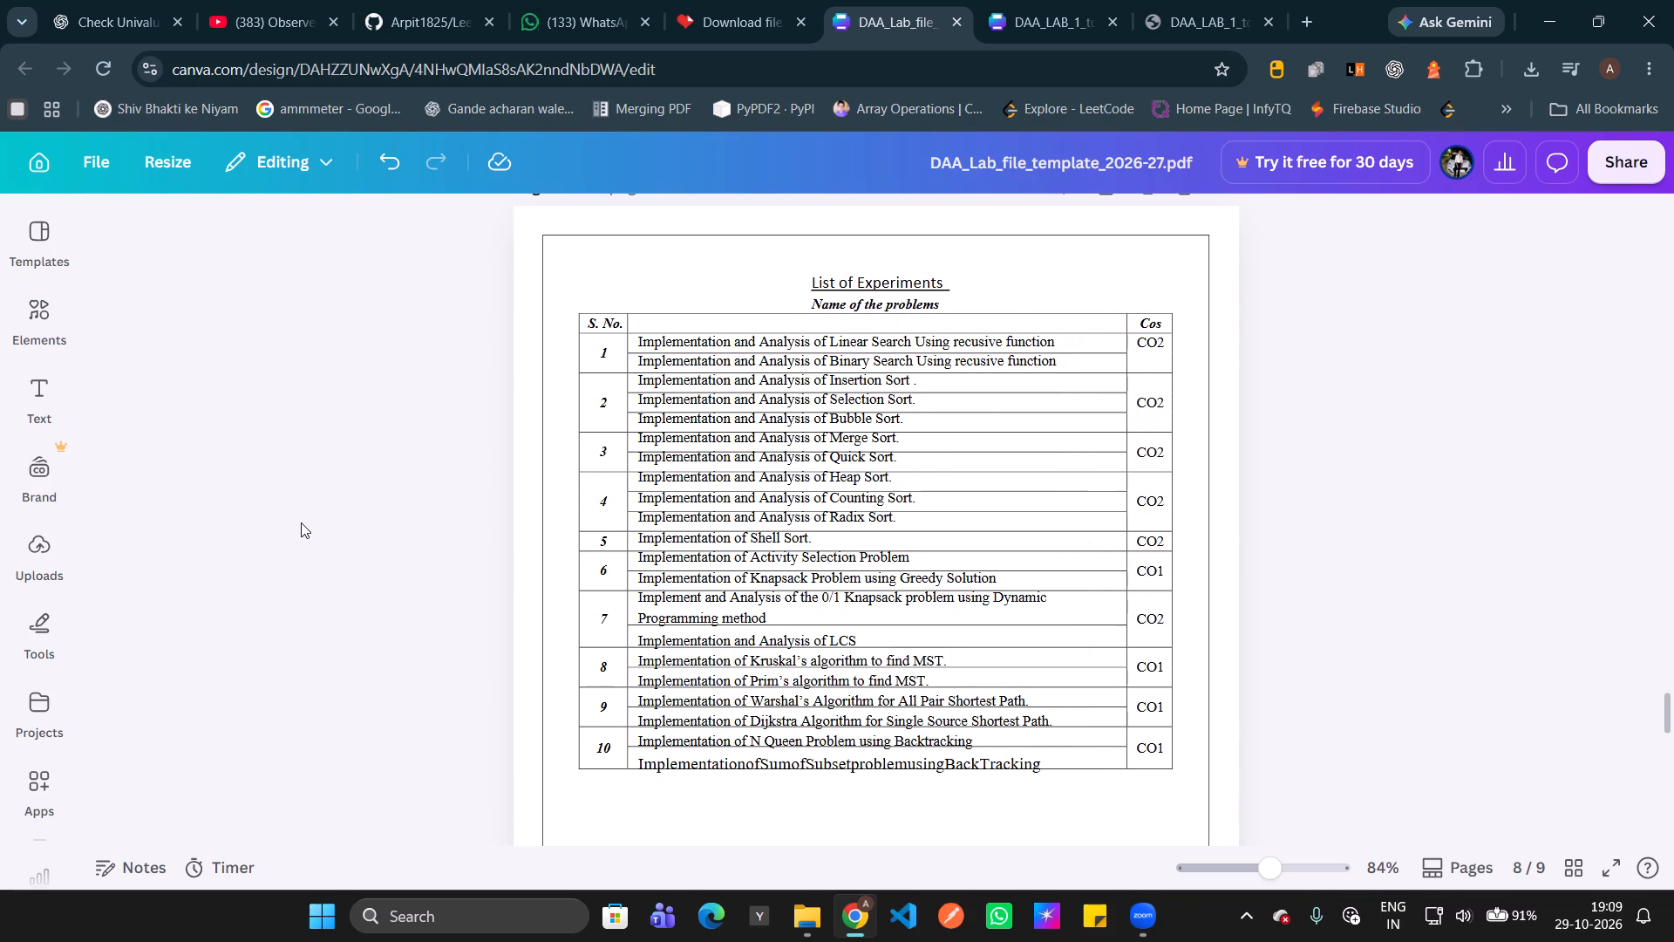
# Review the pages from the end of the List of Experiments back up to the student cover page on page 3.
pyautogui.scroll(-14, 827, 660)
pyautogui.scroll(13, 824, 641)
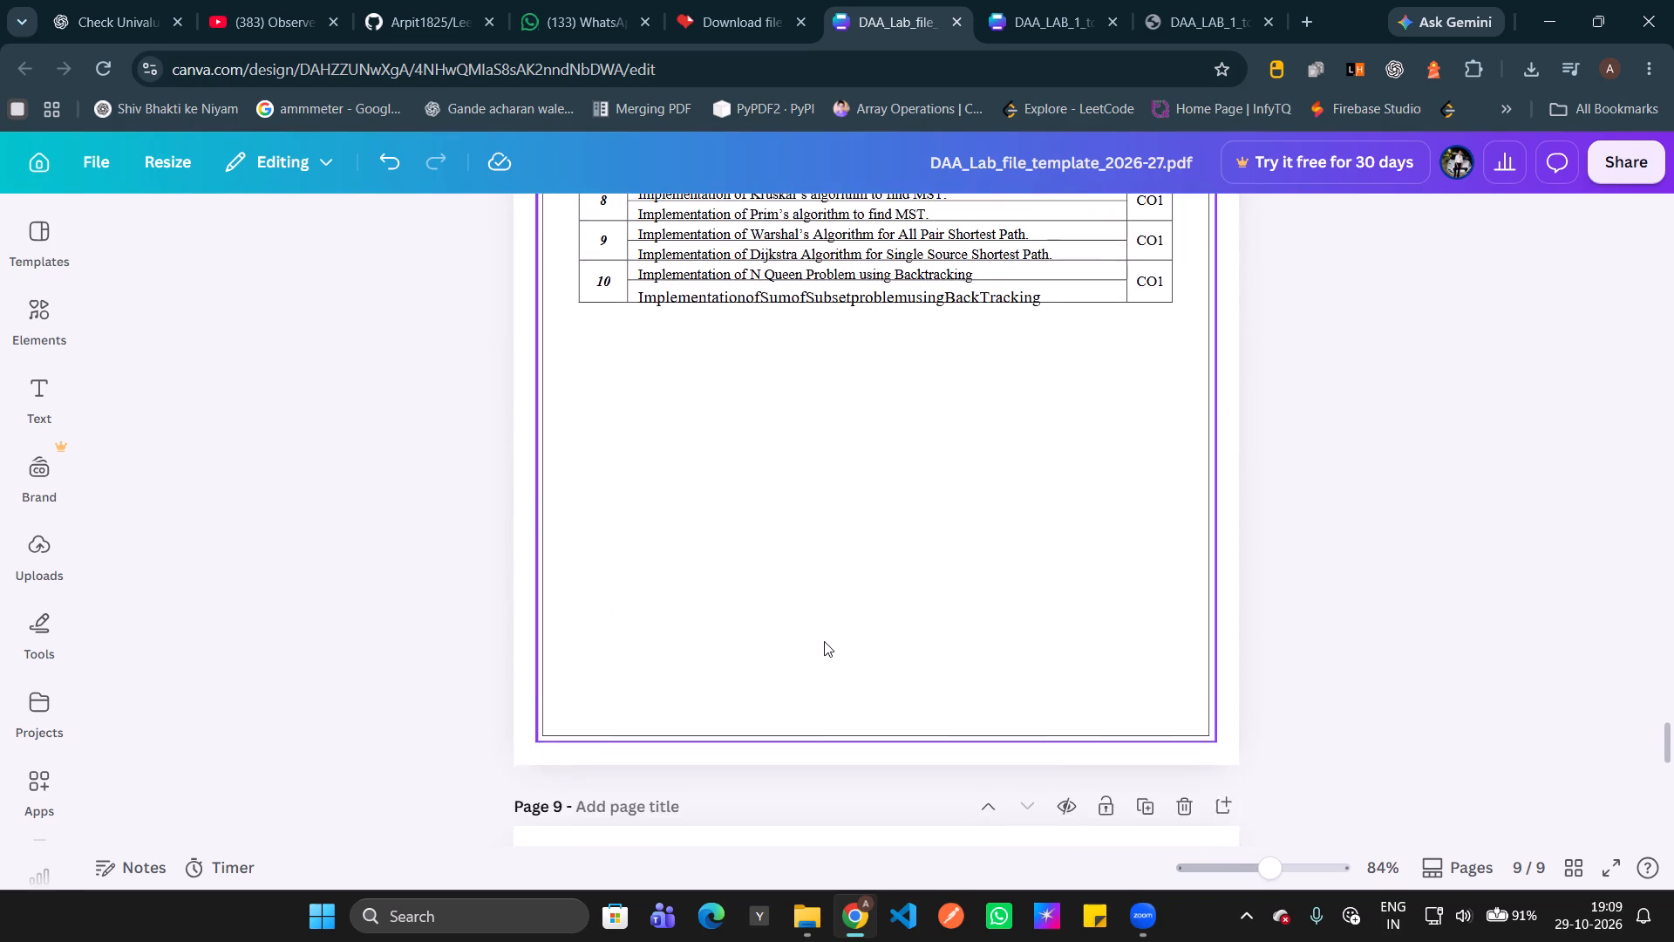
pyautogui.scroll(19, 824, 641)
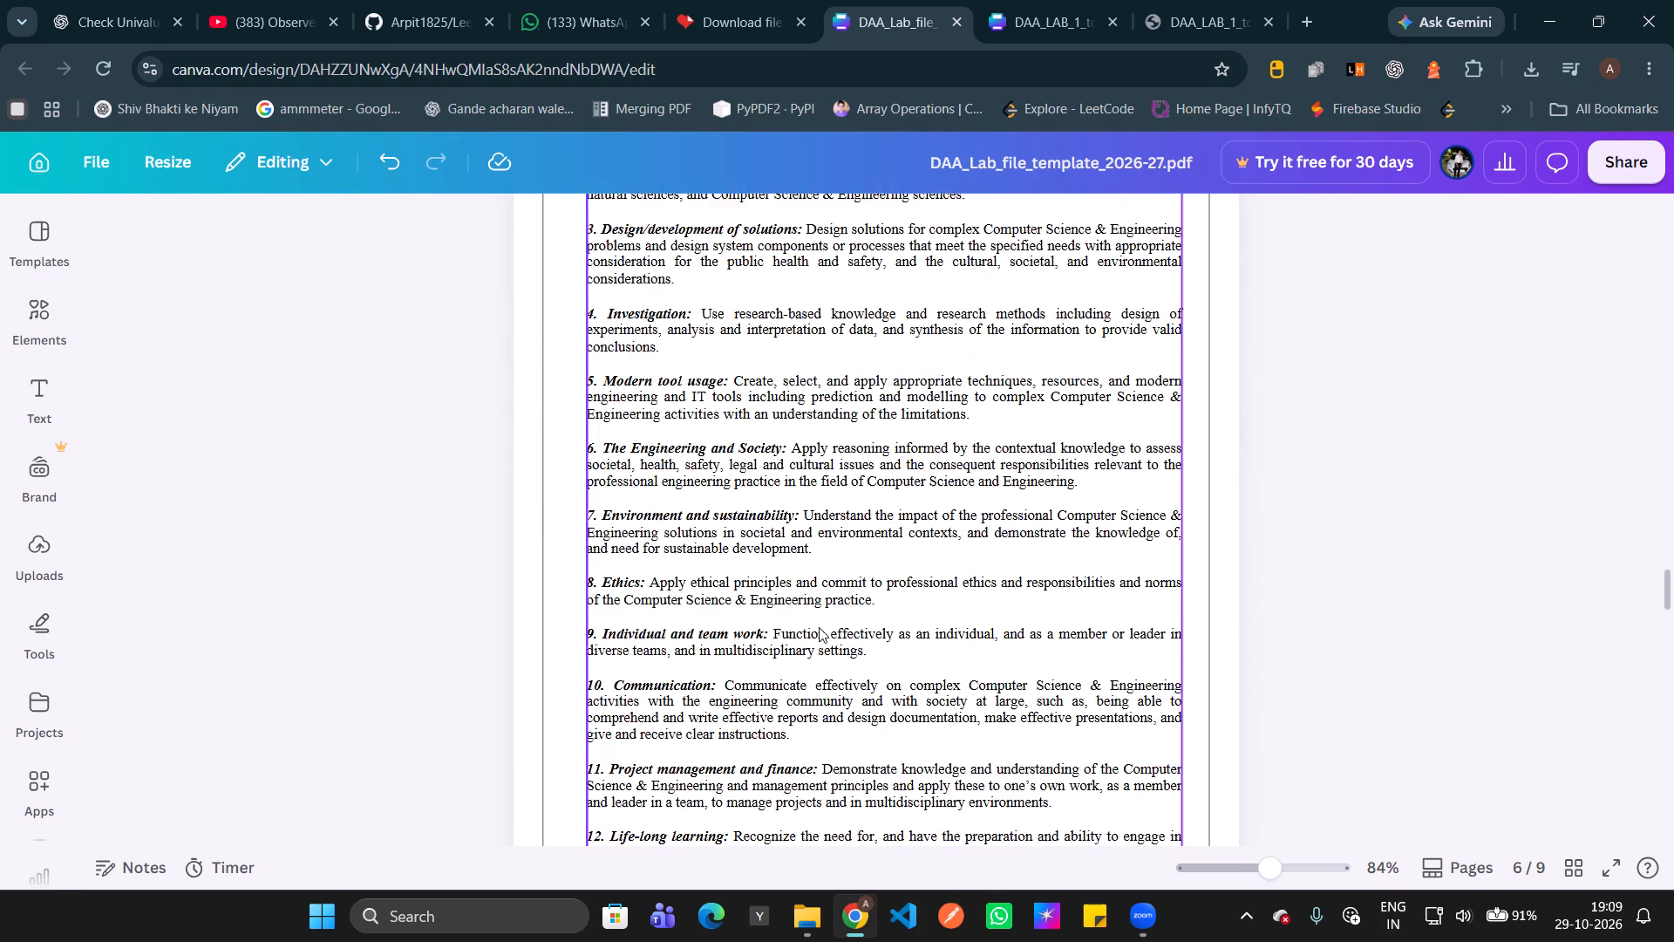
pyautogui.scroll(18, 818, 625)
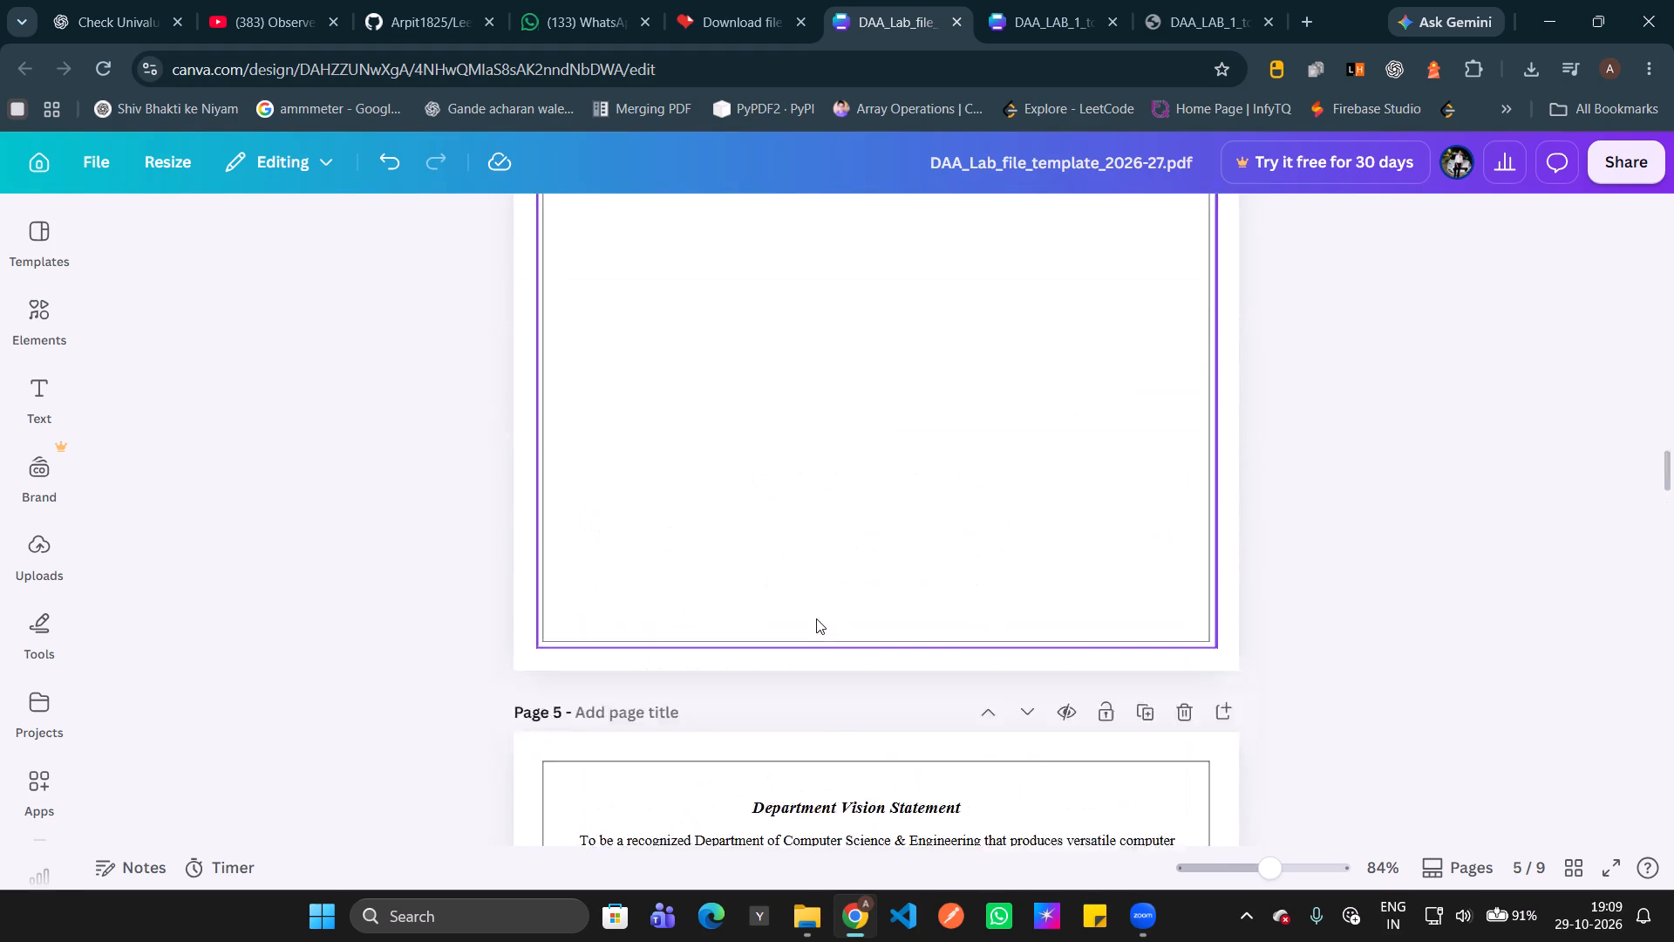
pyautogui.scroll(5, 816, 618)
pyautogui.scroll(-3, 816, 618)
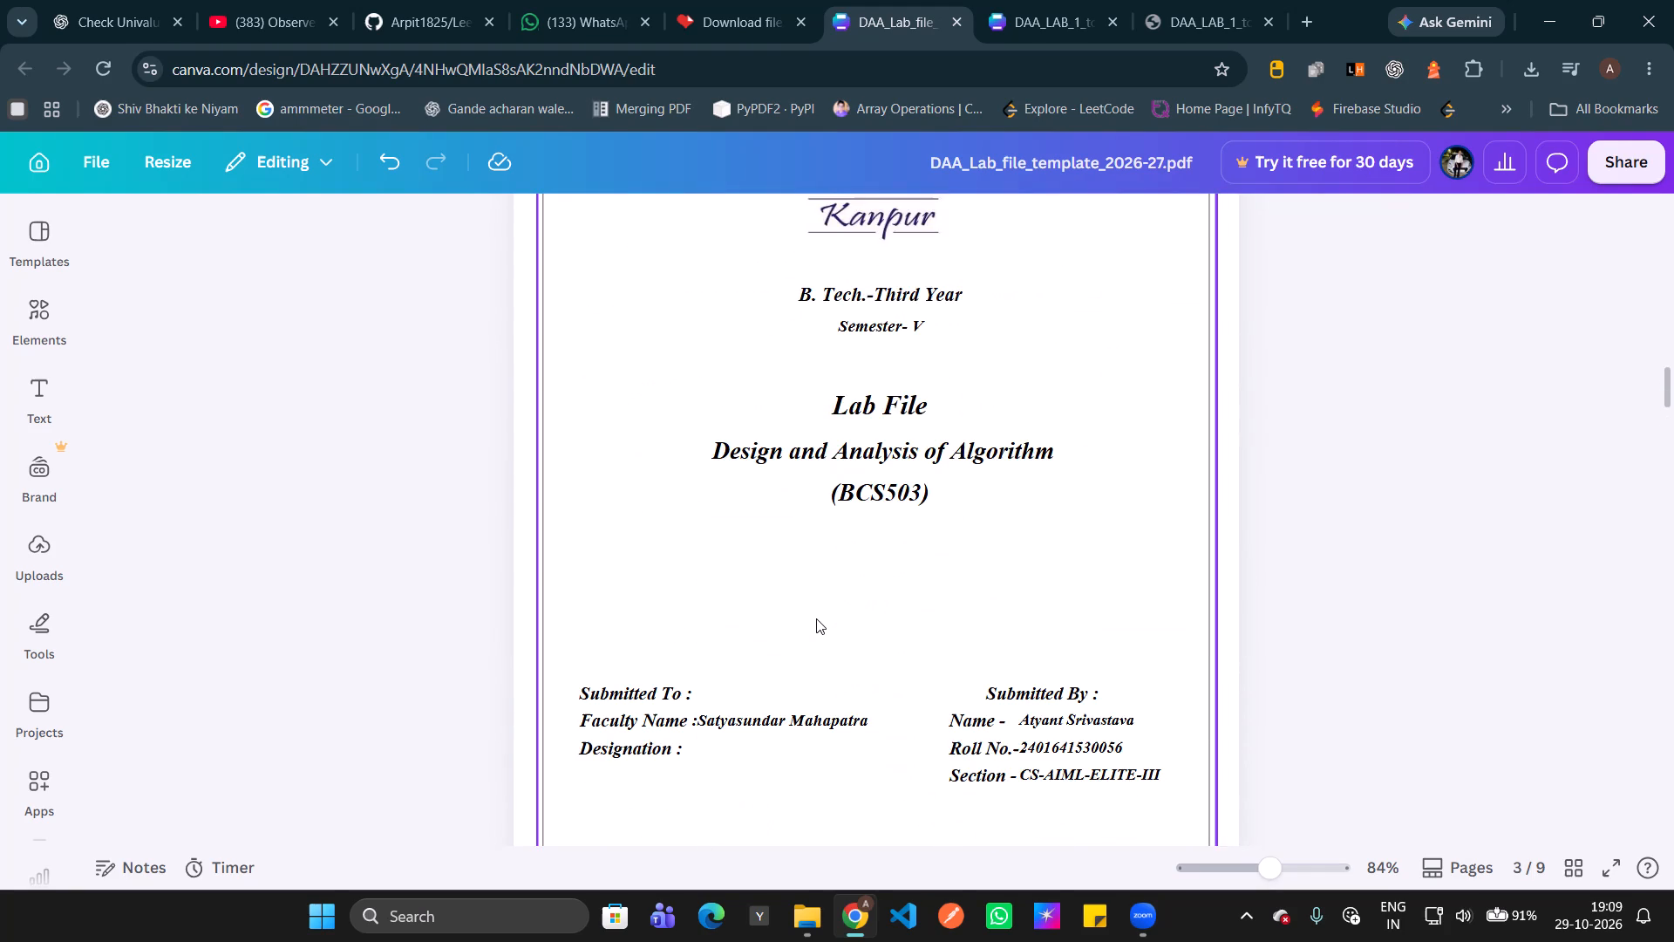
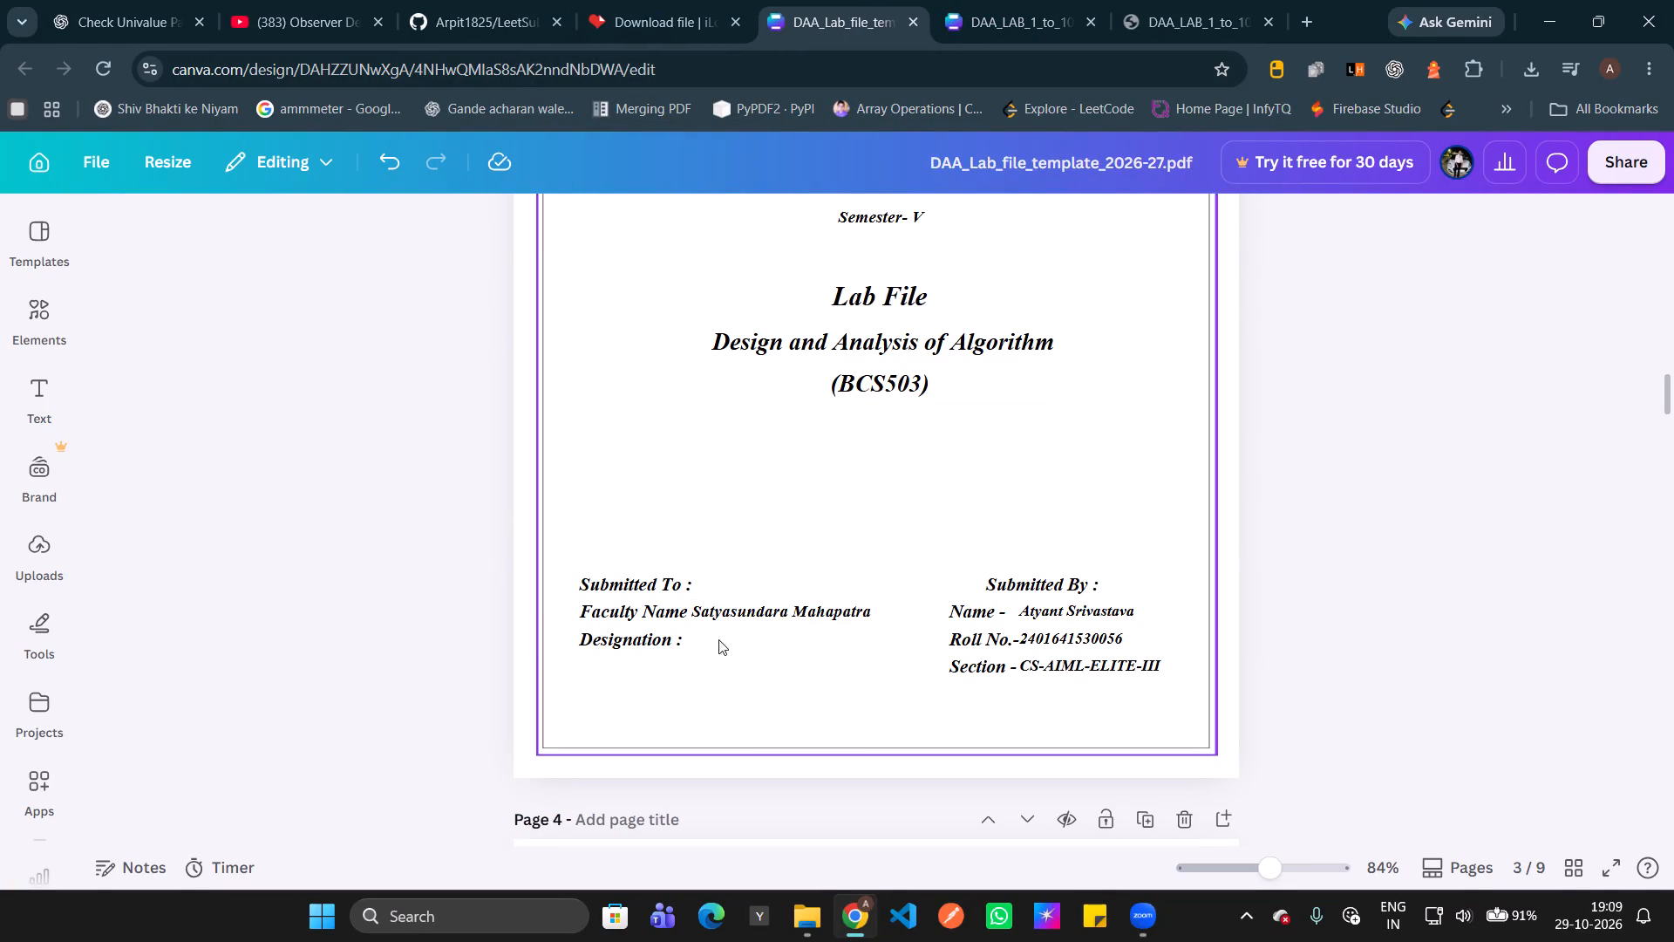
# Duplicate the faculty name value on the page 3 cover and open the copy's text for editing.
pyautogui.click(733, 615)
pyautogui.click(788, 552)
pyautogui.click(780, 621)
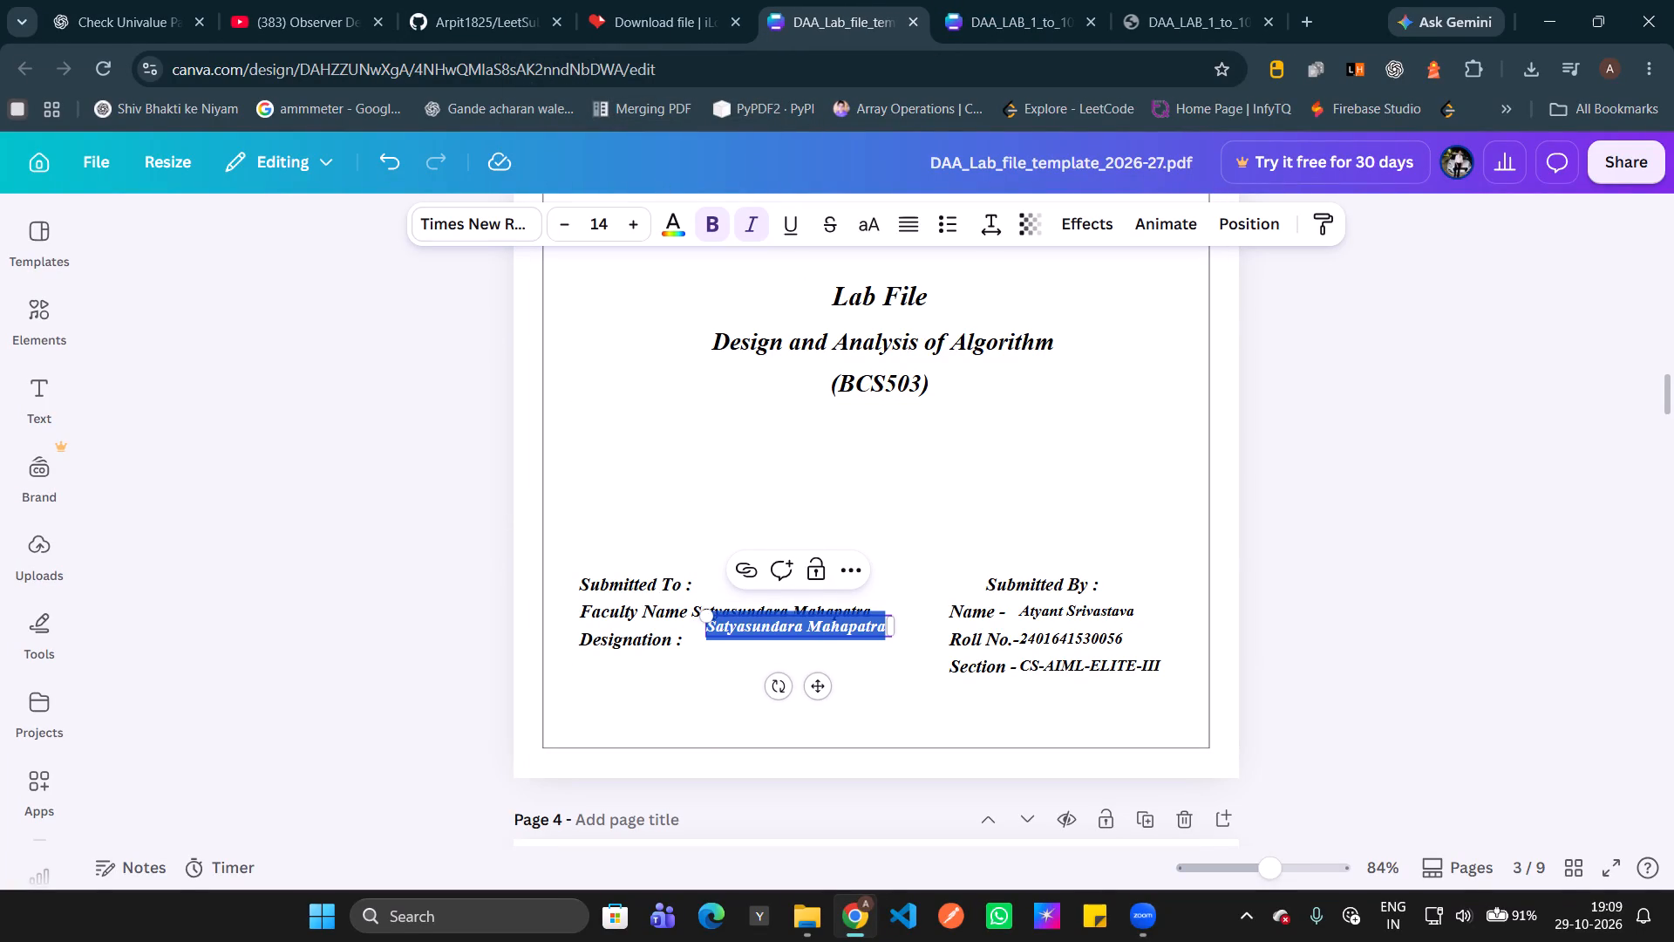
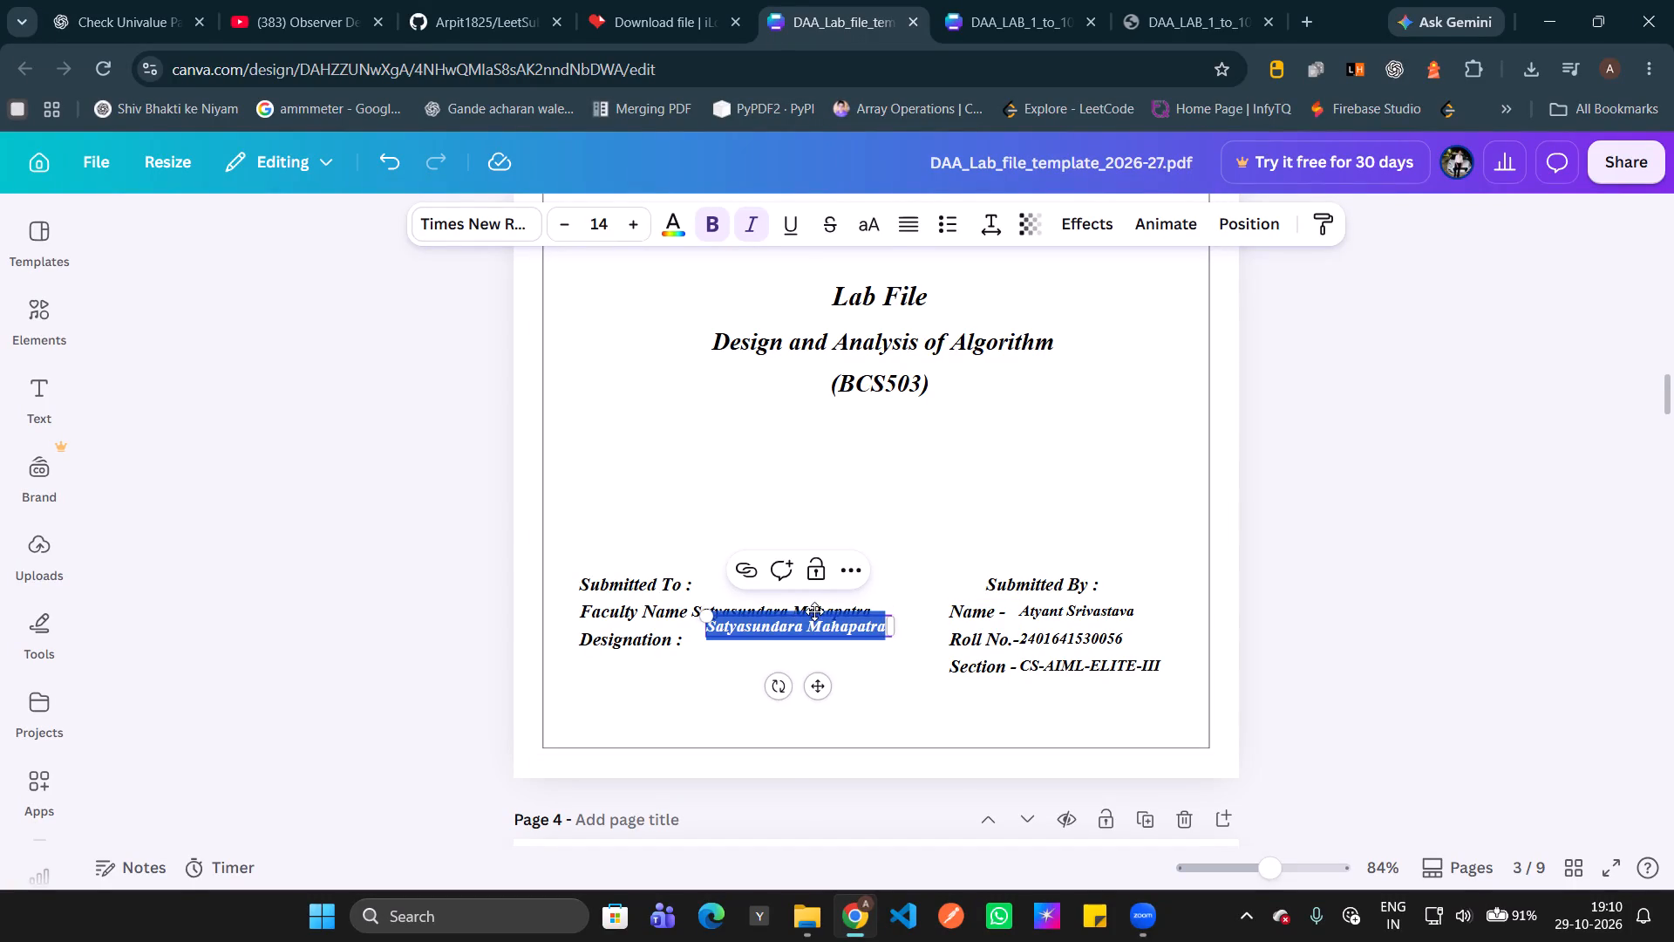
# Replace the text of the duplicated faculty name box on page 3 with "Proffessor".
pyautogui.click(814, 611)
pyautogui.click(827, 624)
pyautogui.click(825, 621)
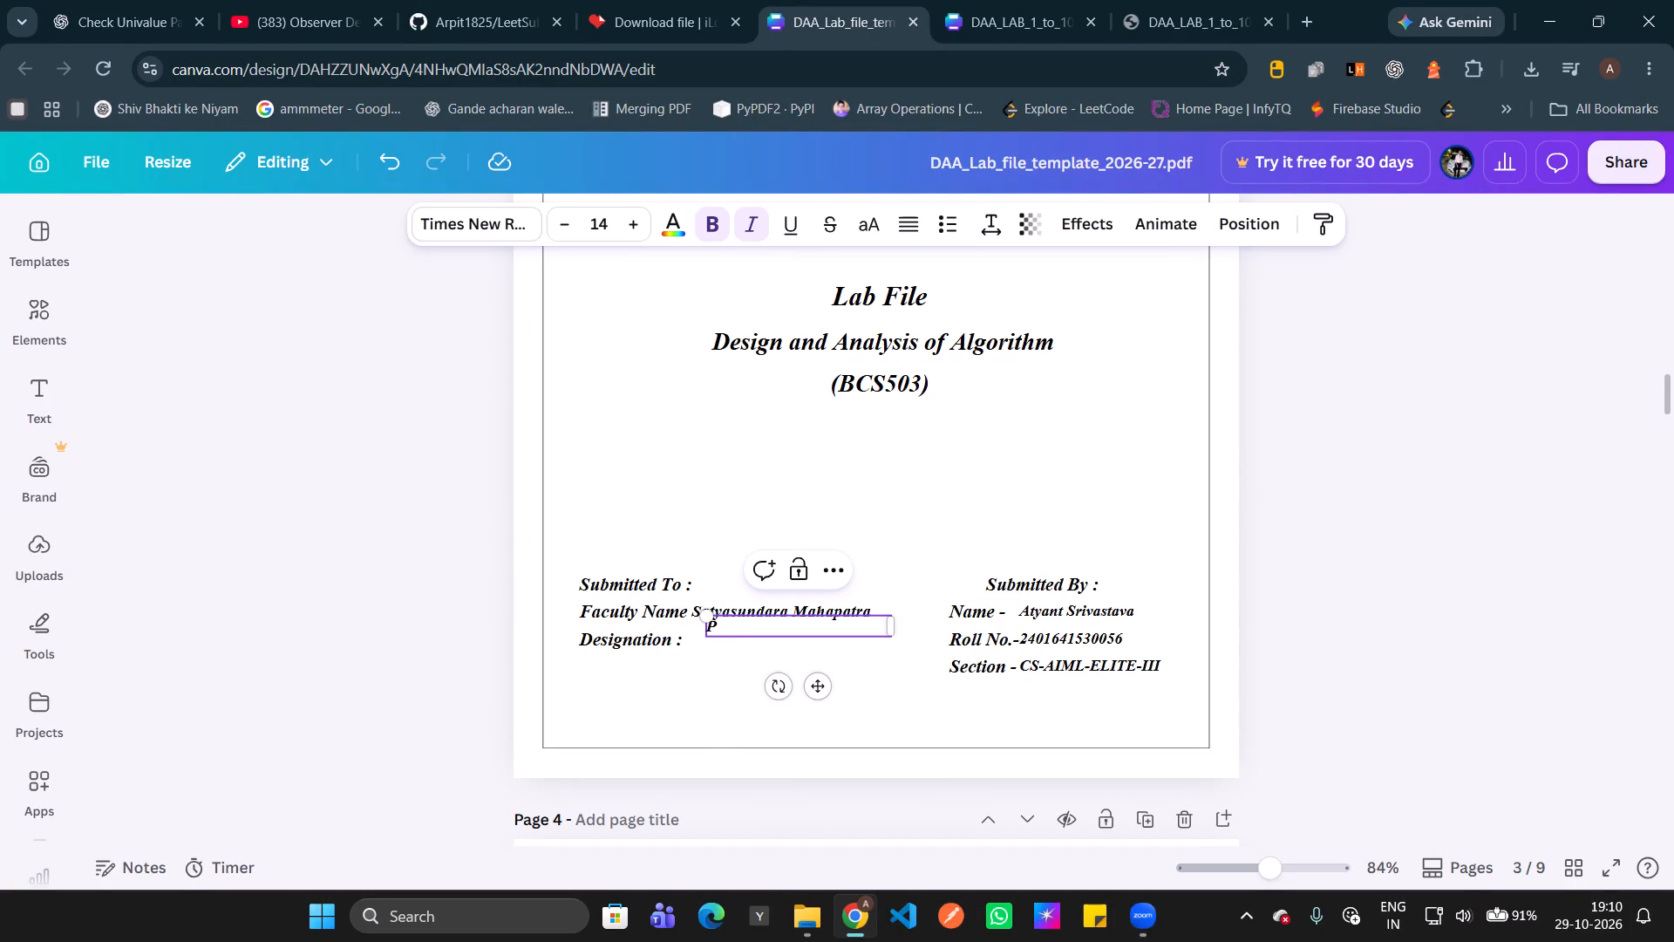
pyautogui.write('roffessor')
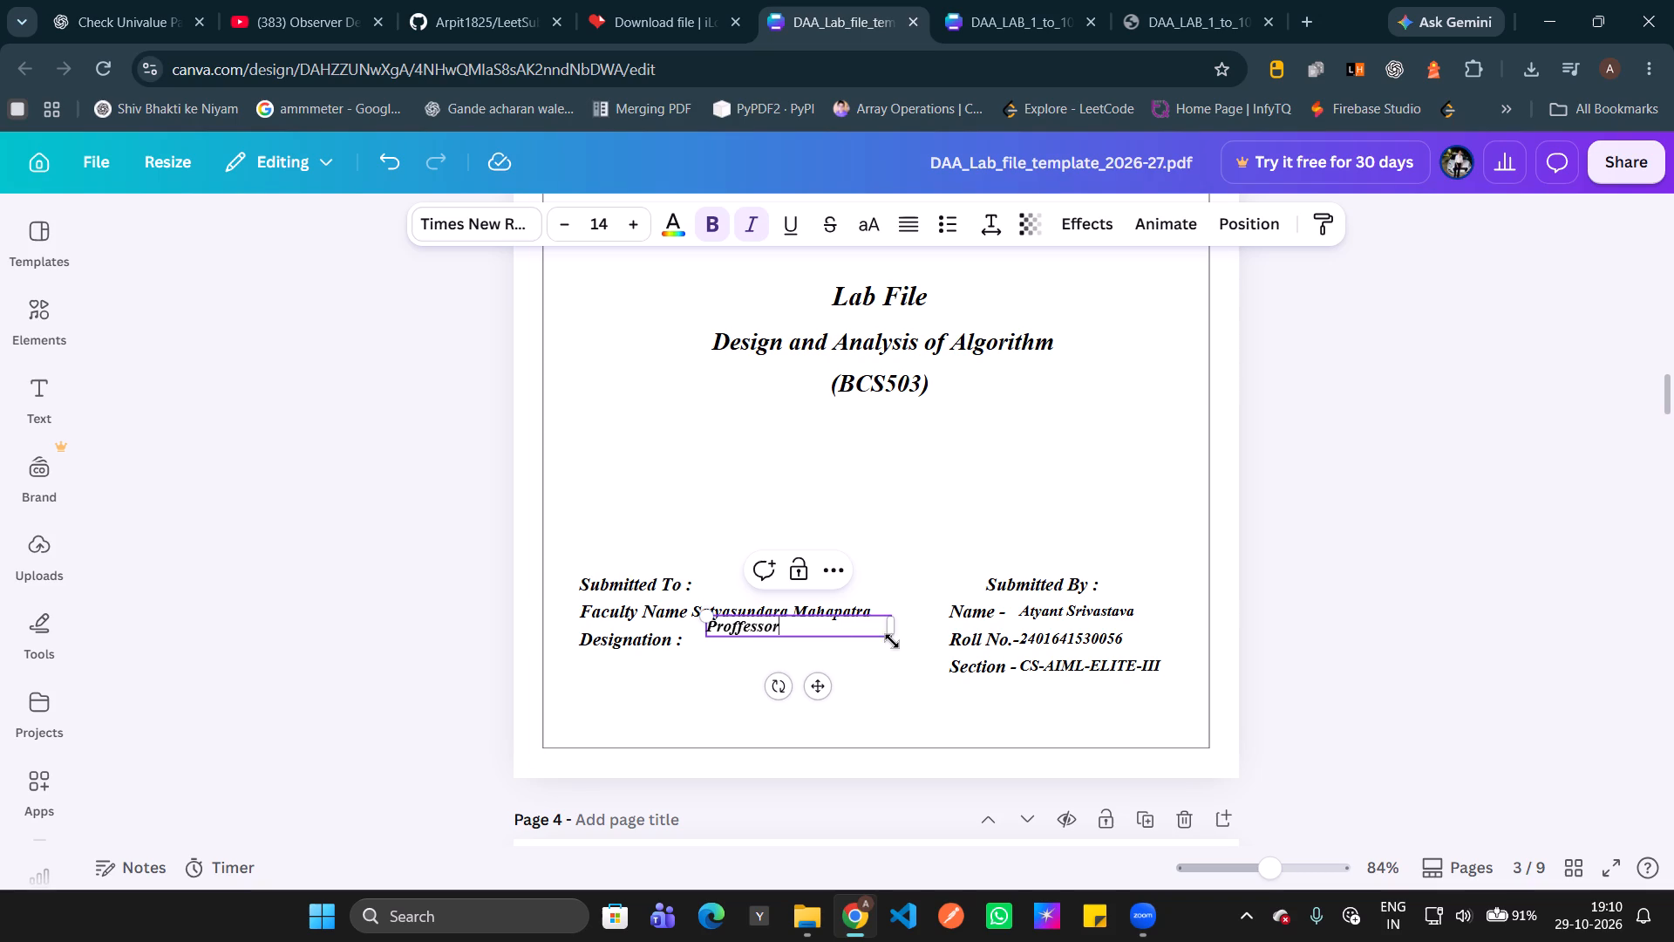
# Narrow the Proffessor text box to fit its word and place it beside the Designation label on page 3.
pyautogui.moveTo(897, 632); pyautogui.dragTo(810, 625)
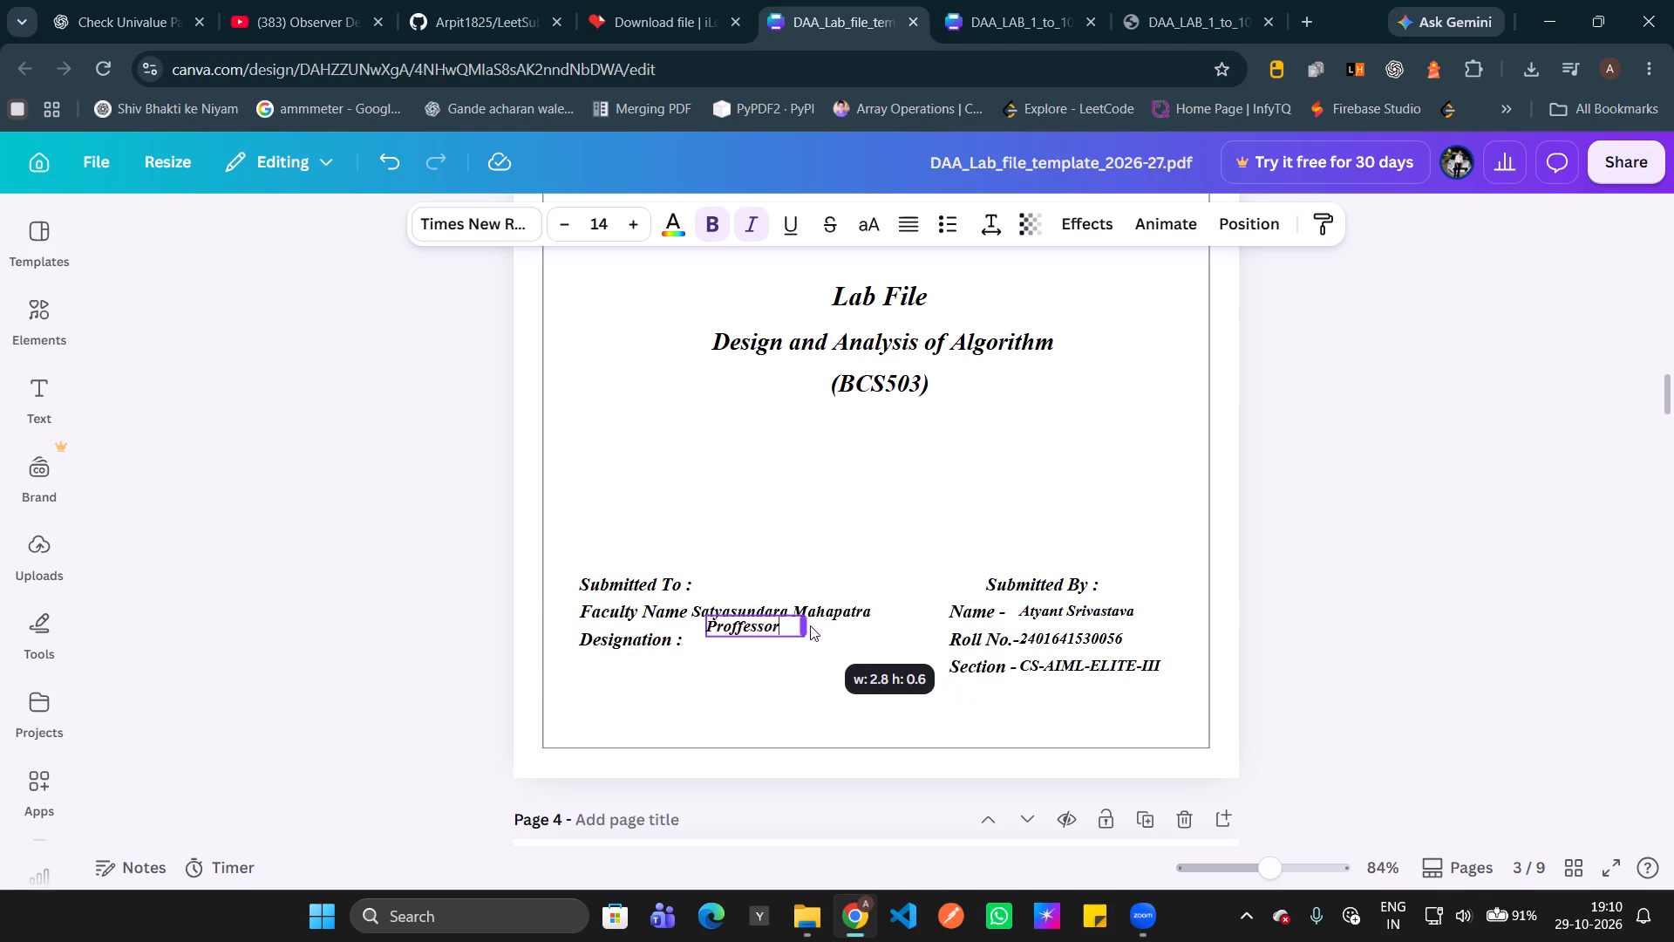
pyautogui.moveTo(810, 625); pyautogui.dragTo(793, 628)
pyautogui.moveTo(761, 685); pyautogui.dragTo(747, 701)
# Duplicate the Proffessor text and move the copy up page 3, between the Semester-V line and the Lab File heading.
pyautogui.click(732, 587)
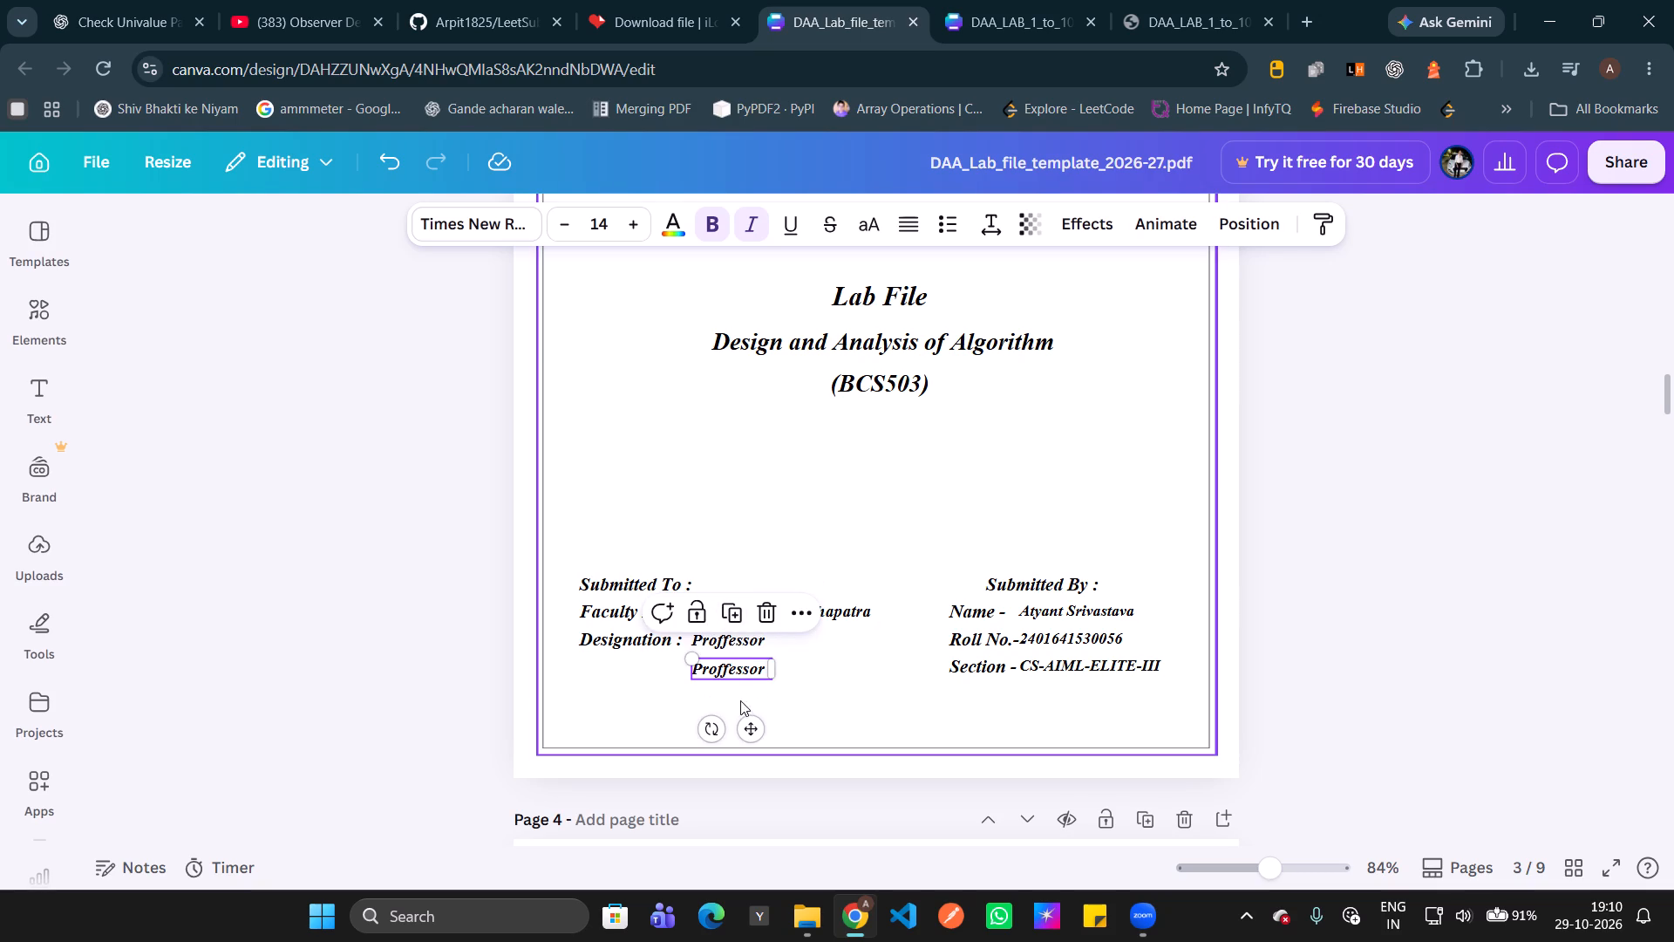
pyautogui.click(748, 732)
pyautogui.scroll(5, 748, 732)
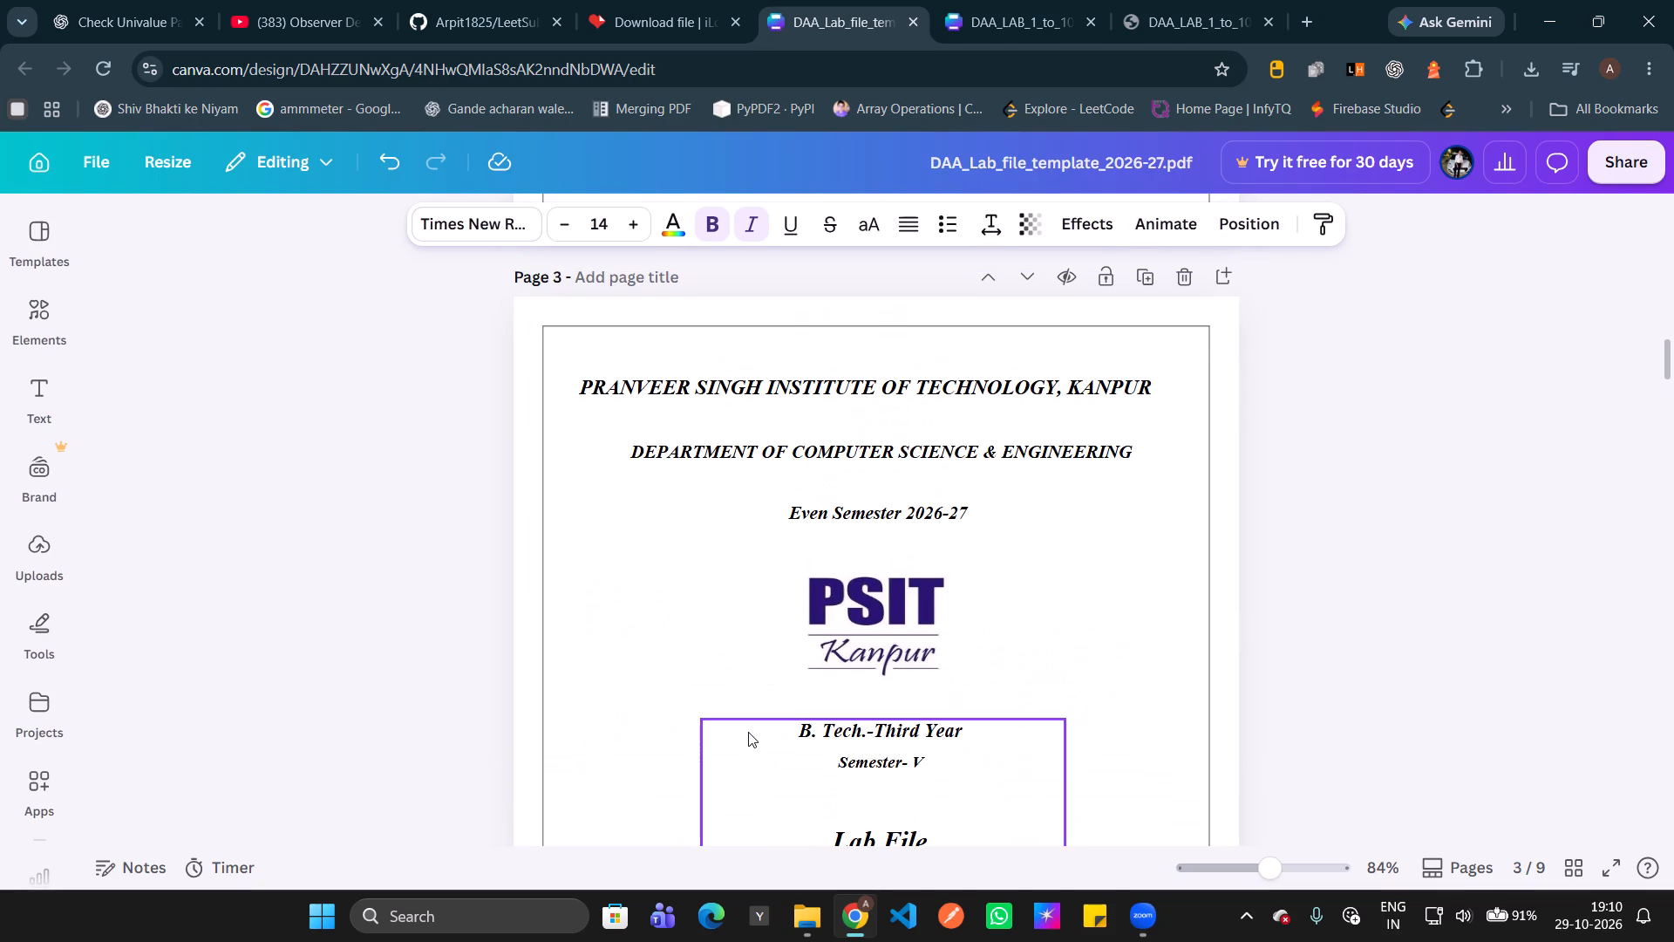
pyautogui.scroll(-5, 750, 727)
pyautogui.scroll(-1, 742, 656)
pyautogui.scroll(3, 741, 654)
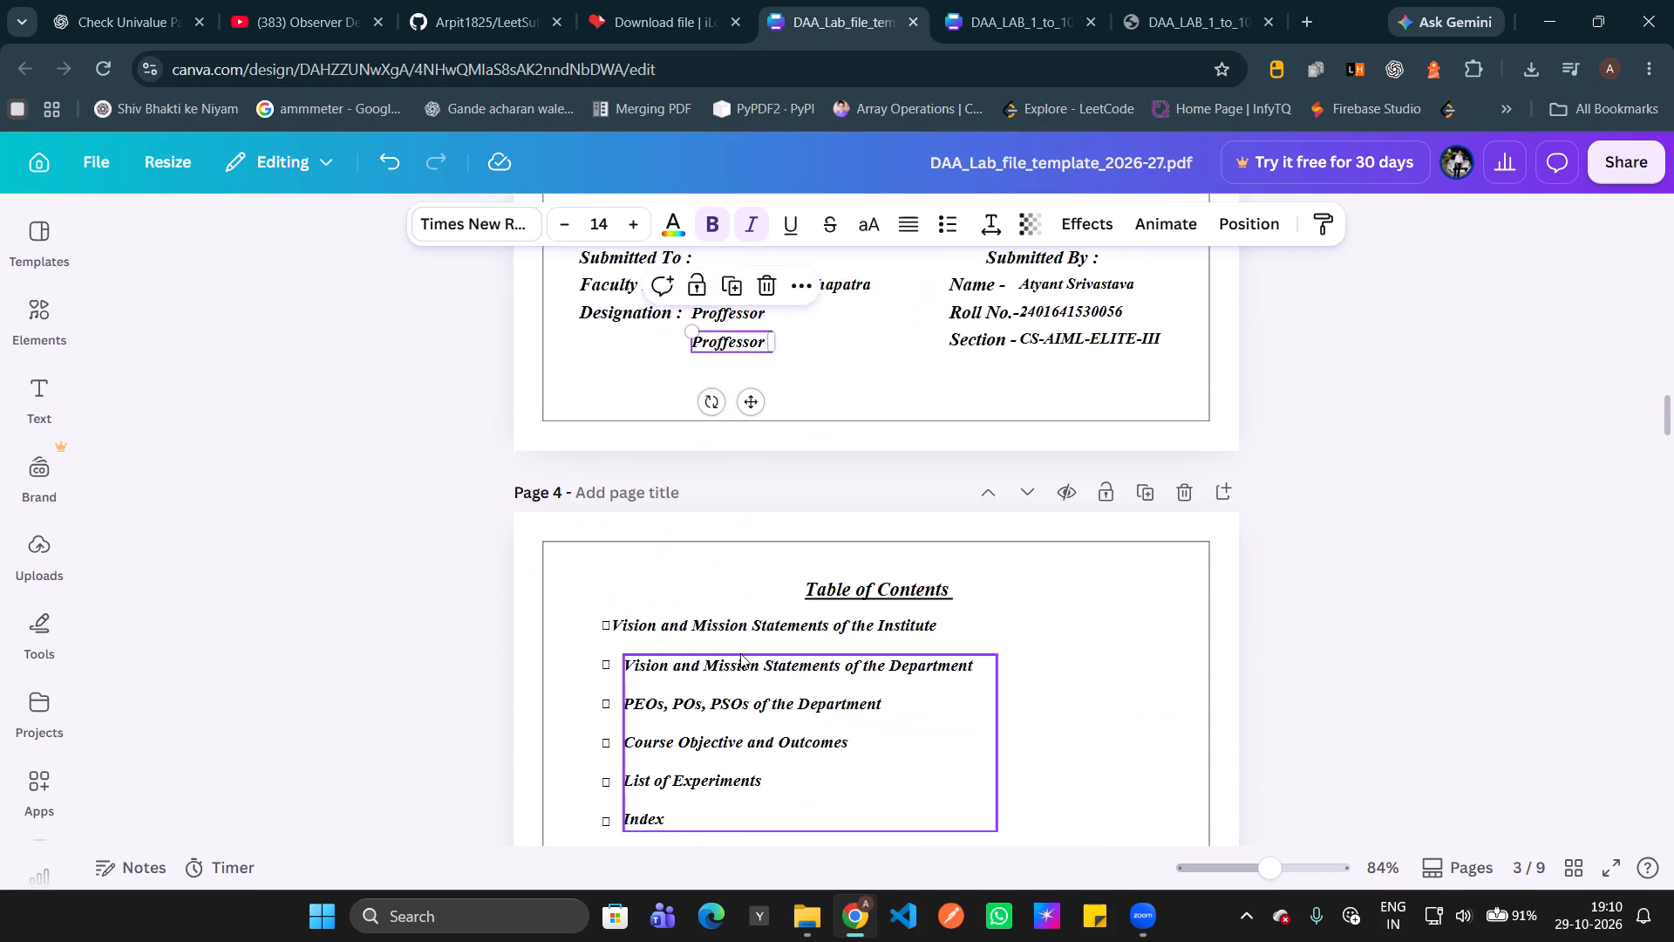
pyautogui.scroll(1, 740, 653)
pyautogui.click(745, 516)
pyautogui.scroll(5, 745, 516)
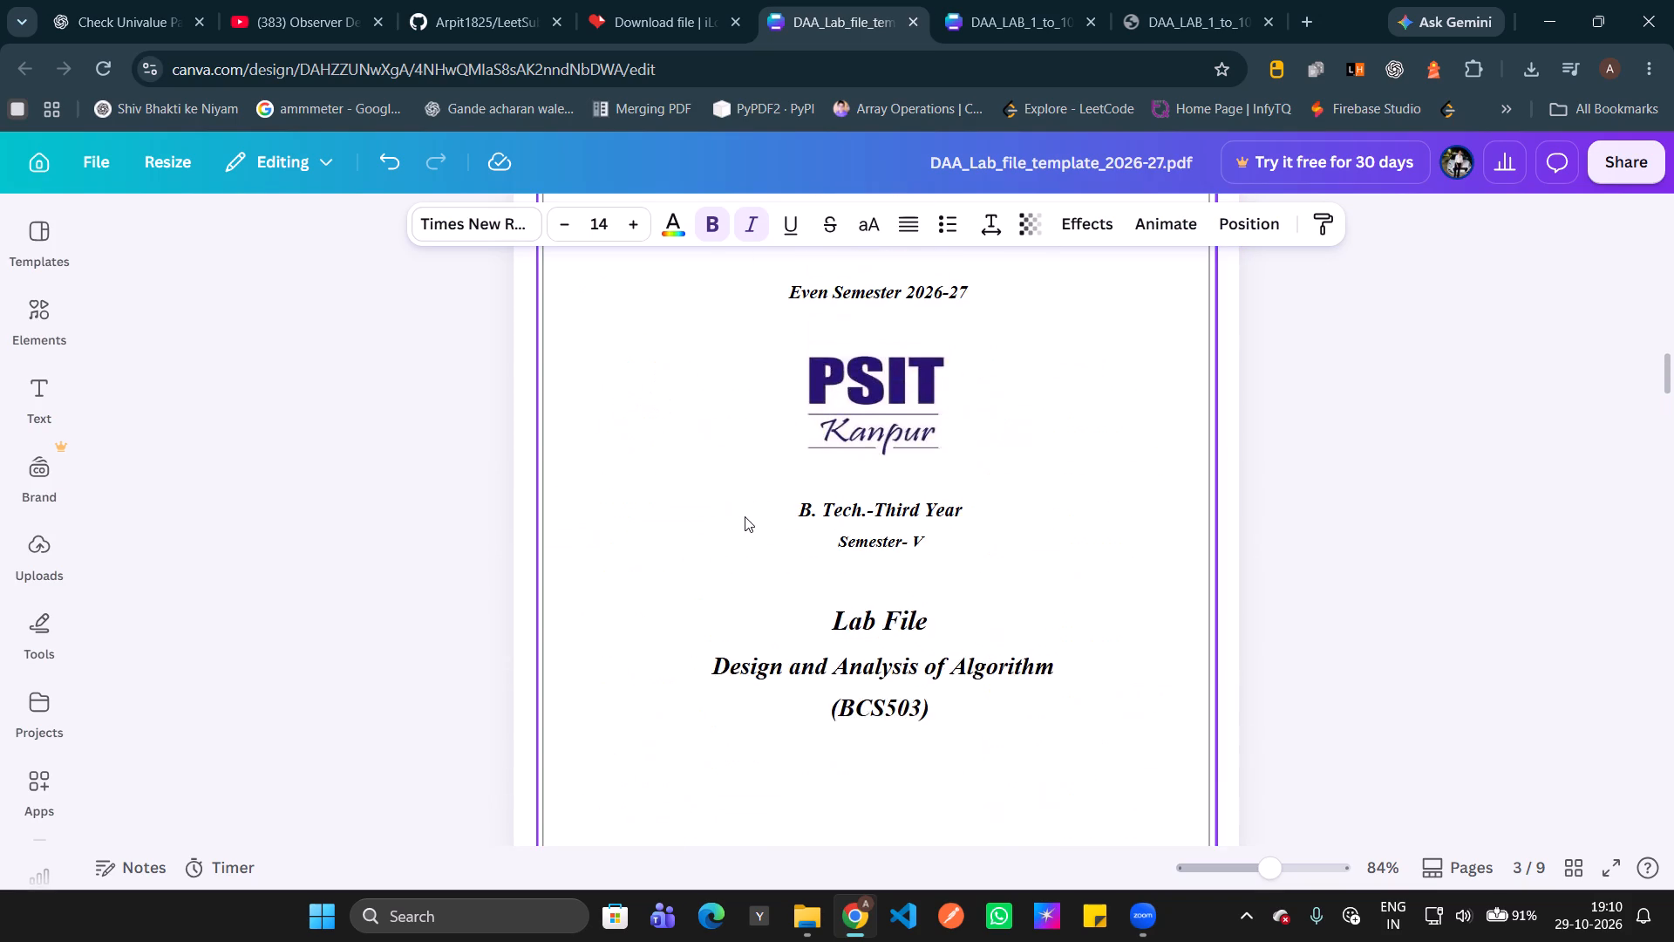
pyautogui.scroll(-3, 745, 516)
pyautogui.click(745, 516)
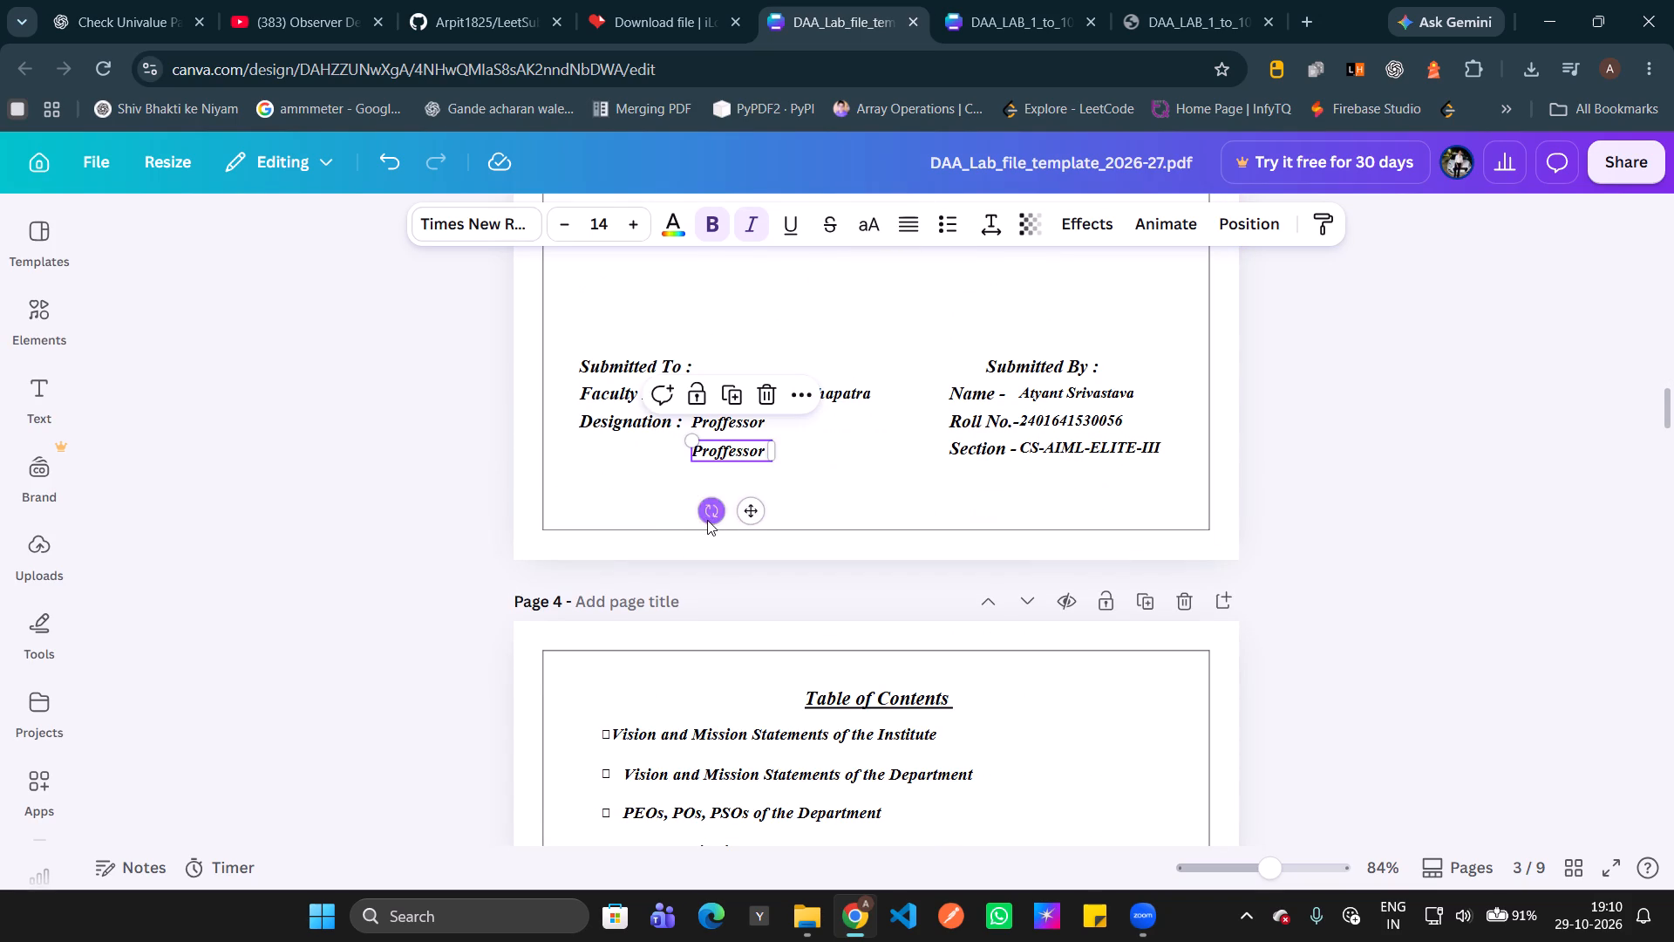
pyautogui.moveTo(748, 508); pyautogui.dragTo(780, 464)
pyautogui.scroll(4, 780, 464)
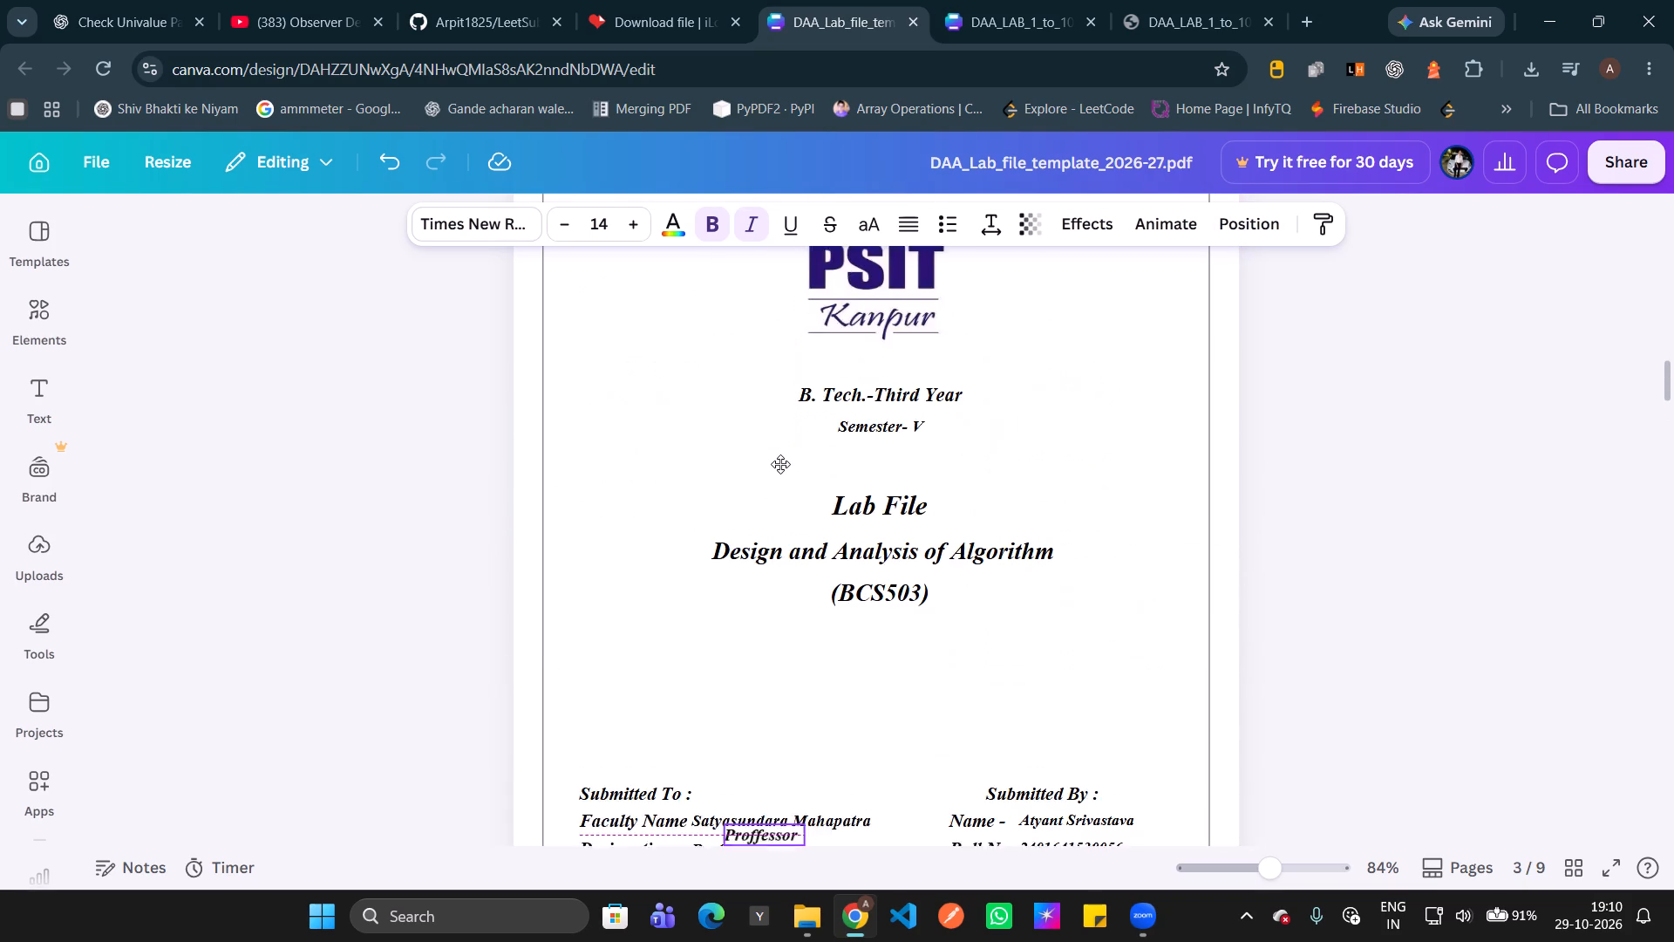
pyautogui.moveTo(780, 464); pyautogui.dragTo(777, 461)
pyautogui.scroll(-3, 780, 464)
pyautogui.scroll(2, 777, 461)
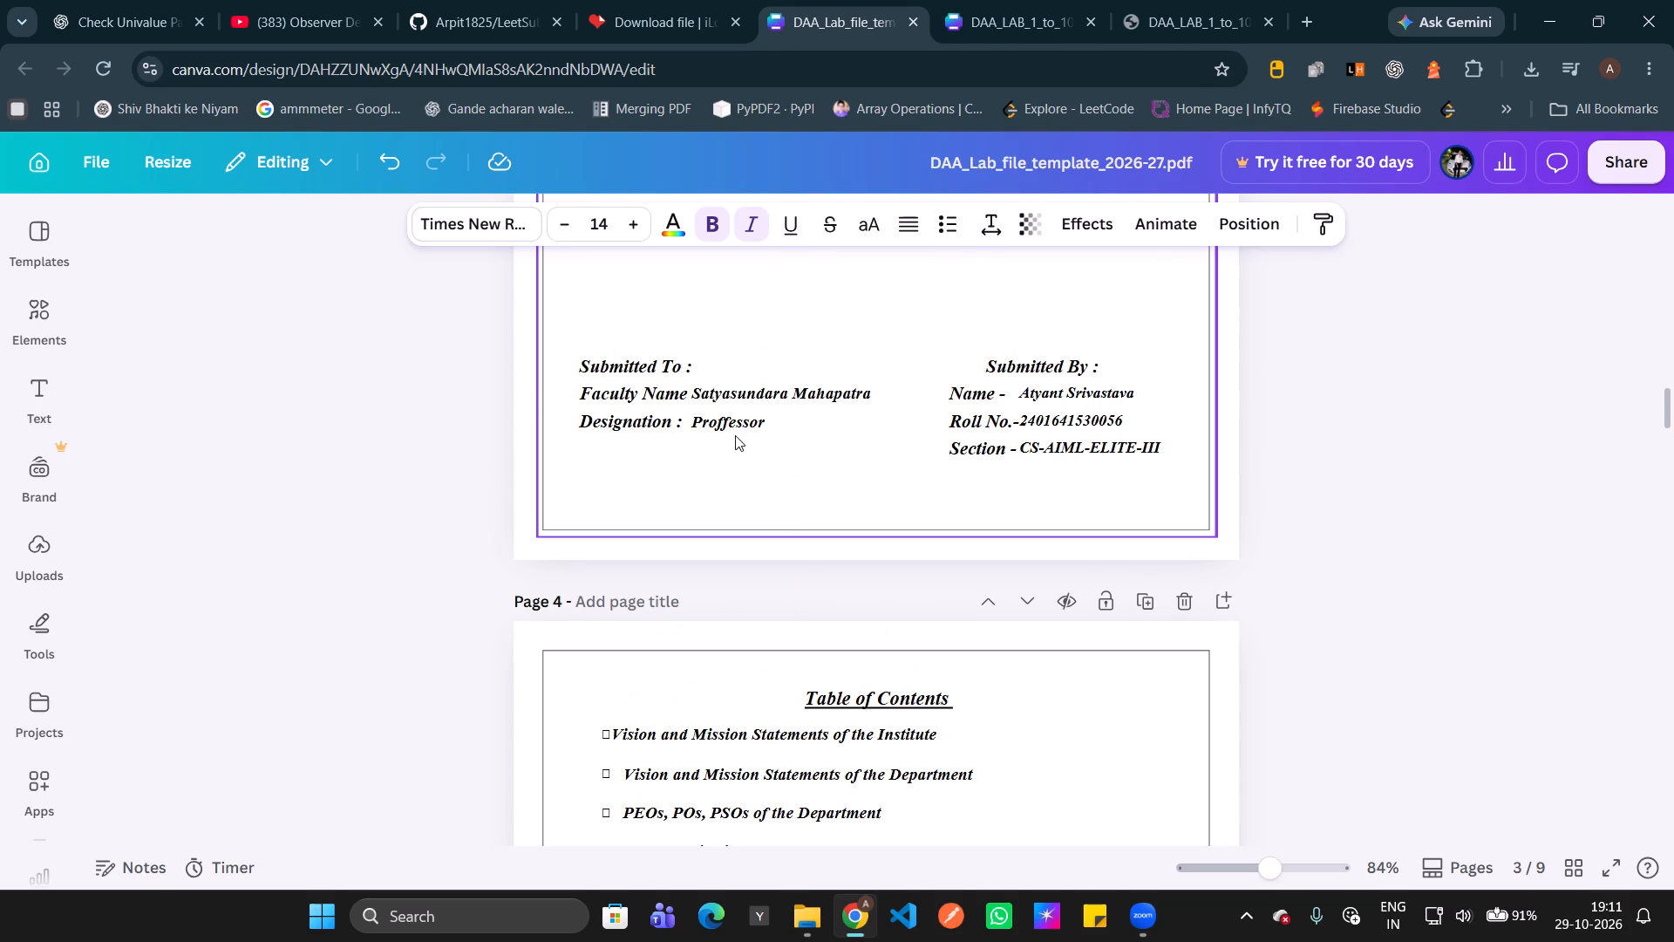
# Copy the Proffessor text beside Designation on page 3 and paste it beside Designation on the page 2 cover.
pyautogui.click(729, 430)
pyautogui.hotkey('ctrl', 'c')
pyautogui.scroll(6, 729, 430)
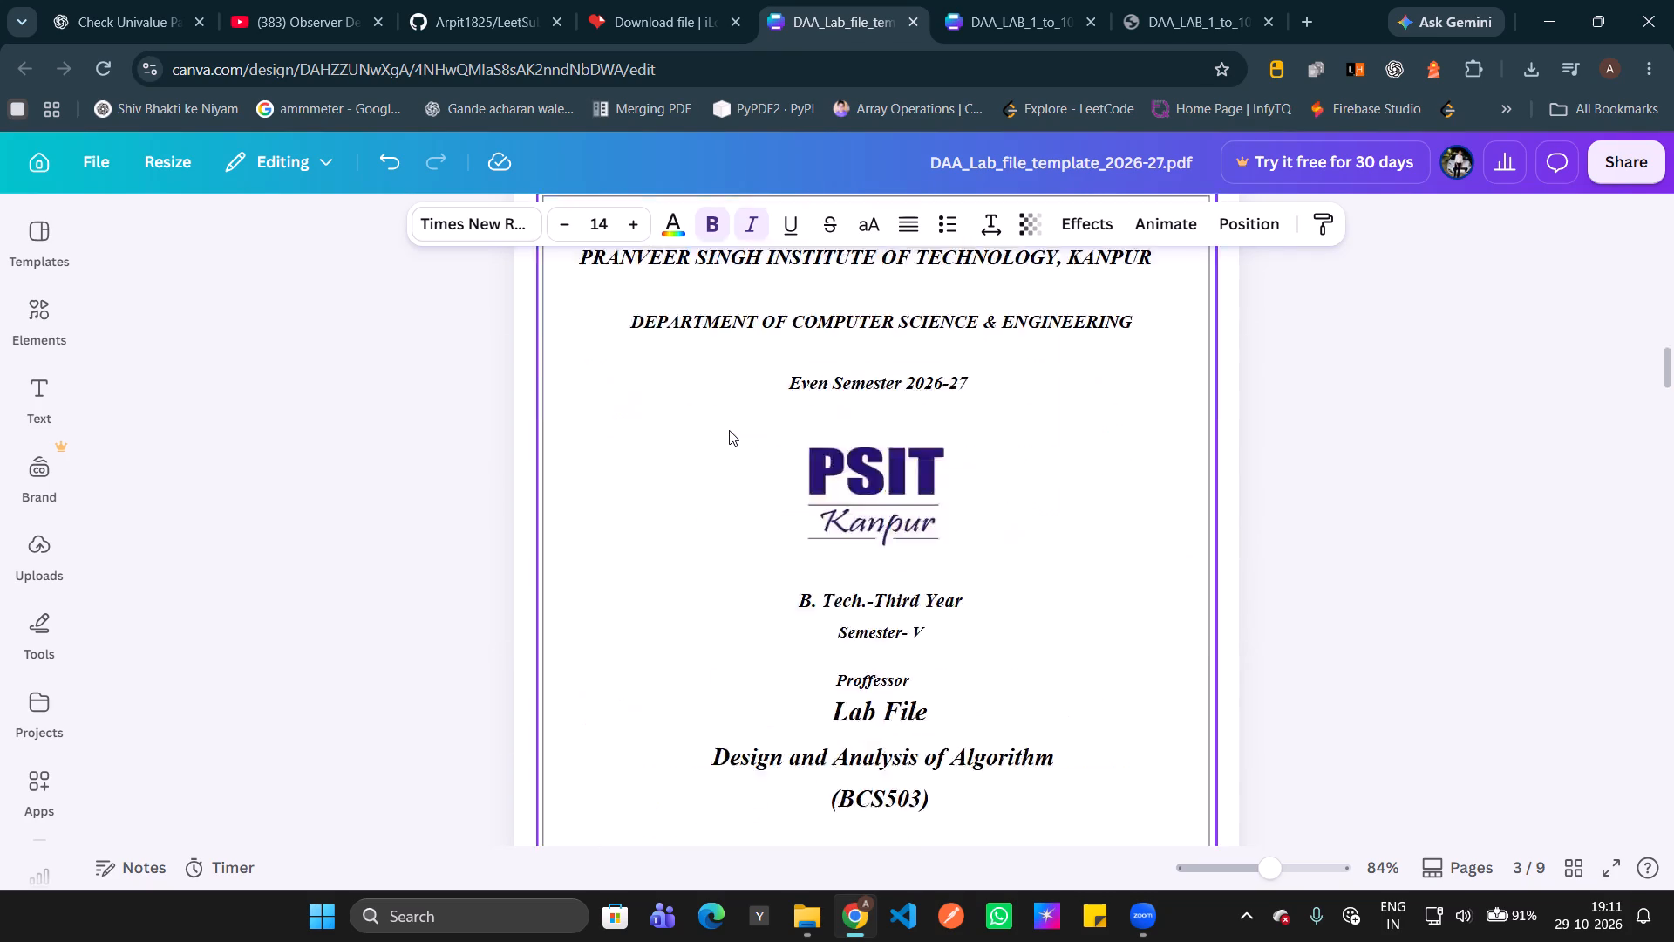
pyautogui.scroll(3, 729, 430)
pyautogui.click(655, 559)
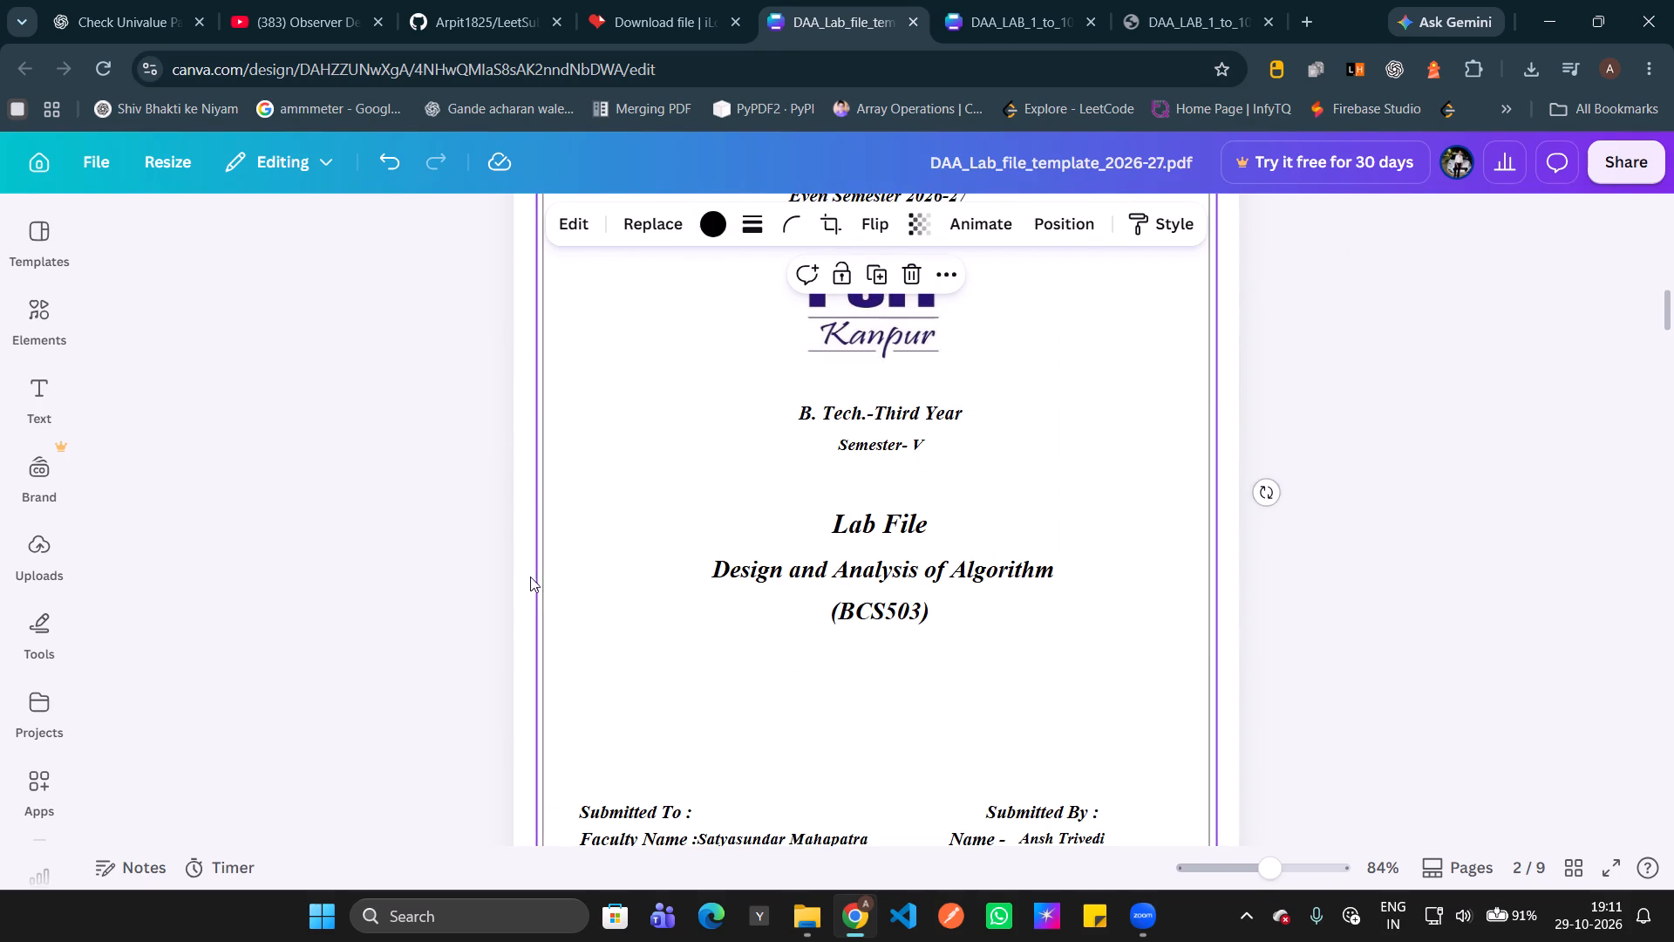
pyautogui.click(529, 577)
pyautogui.scroll(-2, 529, 577)
pyautogui.hotkey('ctrl', 'v')
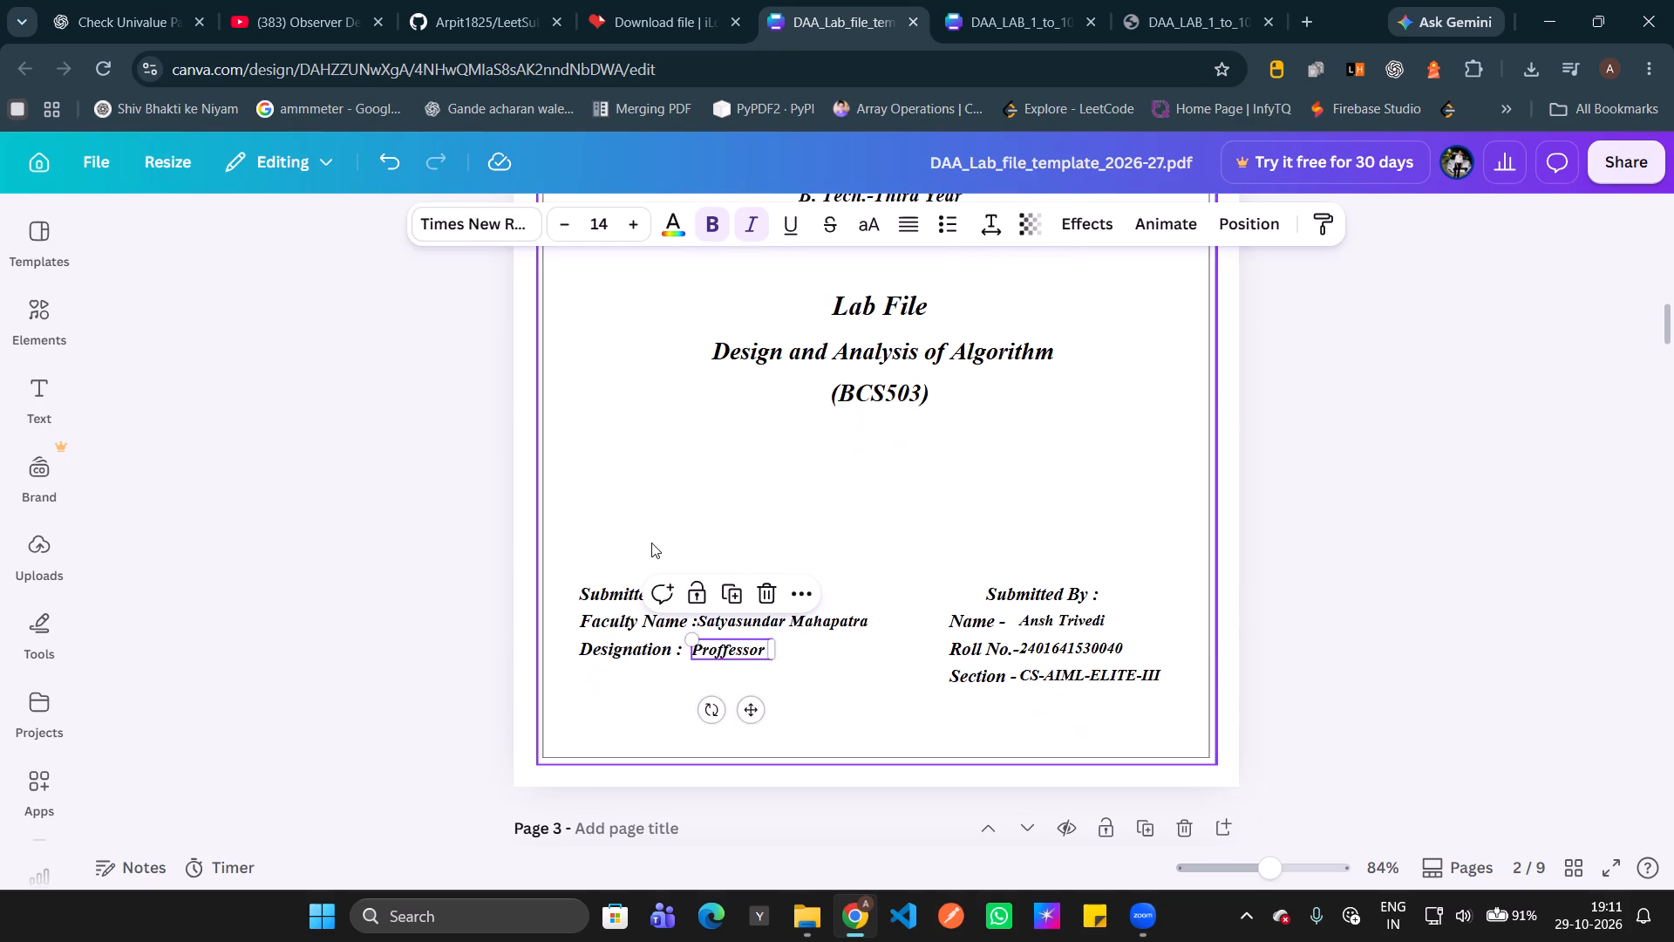
pyautogui.click(542, 579)
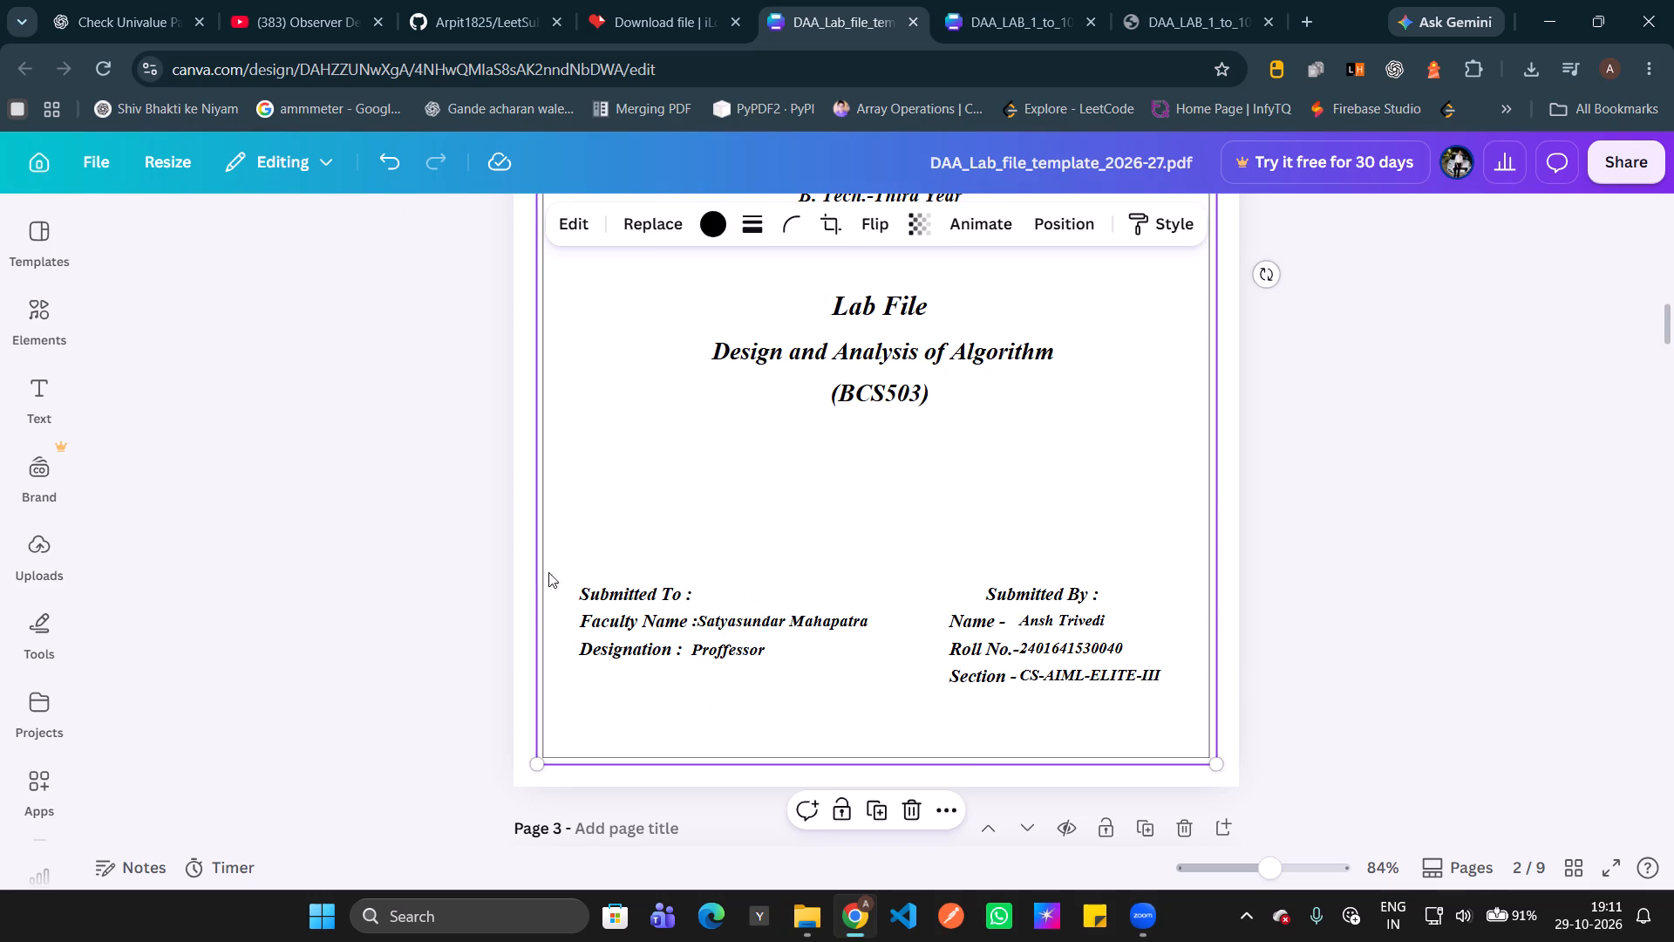
# Paste the copied Proffessor text beside the Designation label on the page 1 cover.
pyautogui.scroll(10, 704, 571)
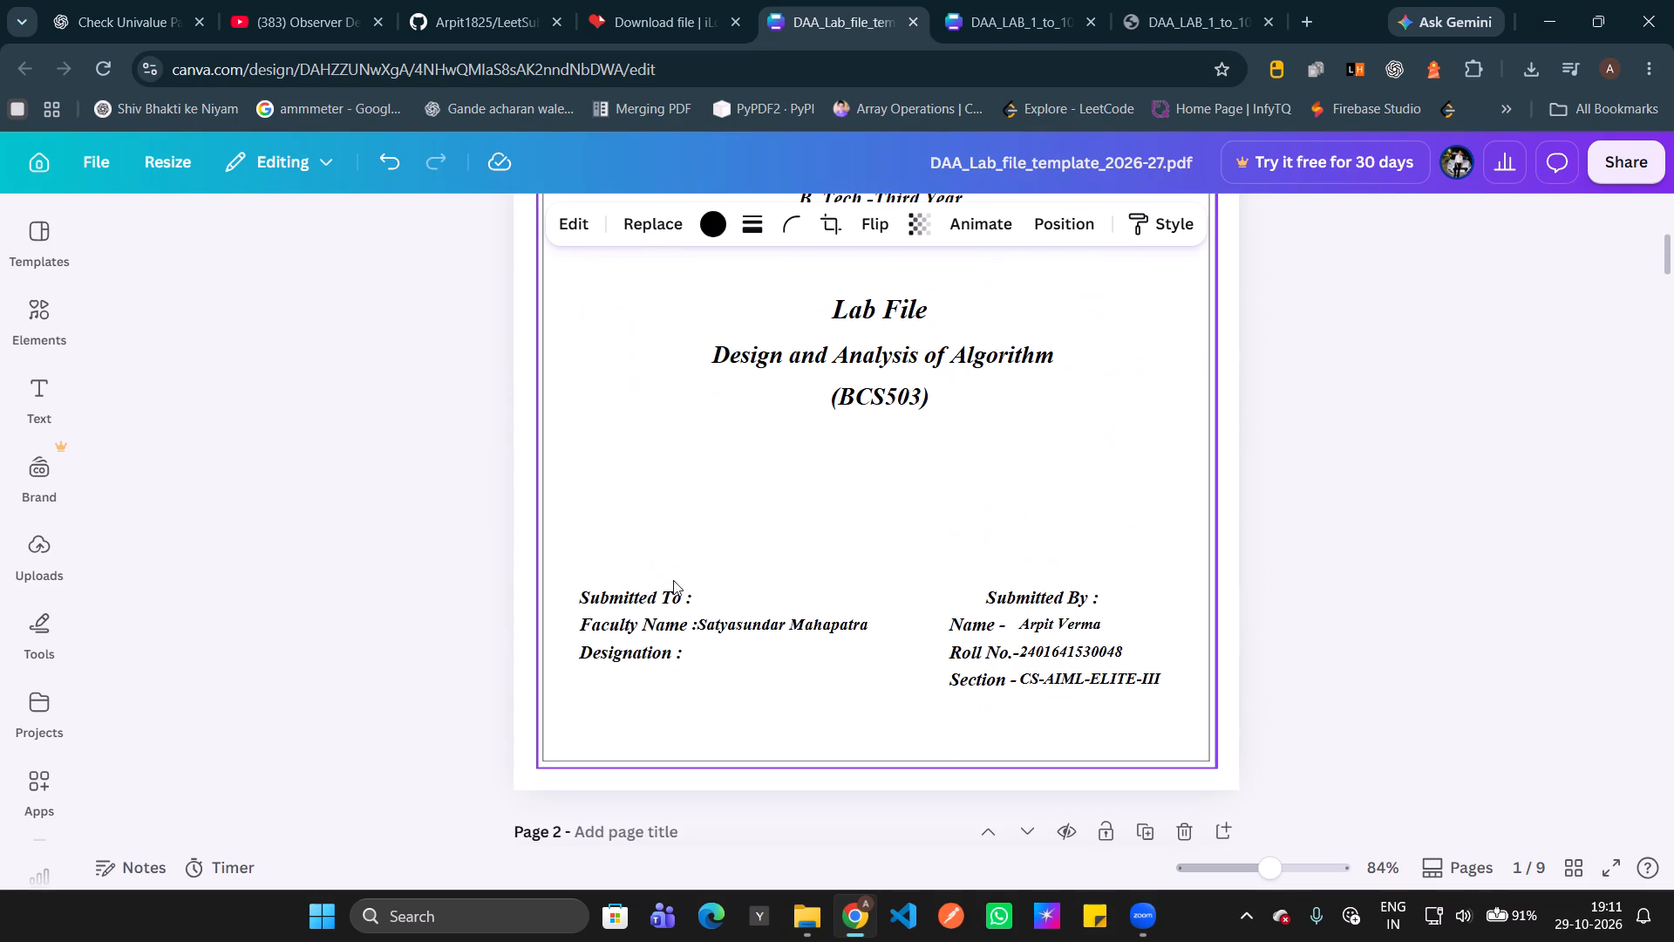
pyautogui.click(514, 598)
pyautogui.hotkey('ctrl', 'v')
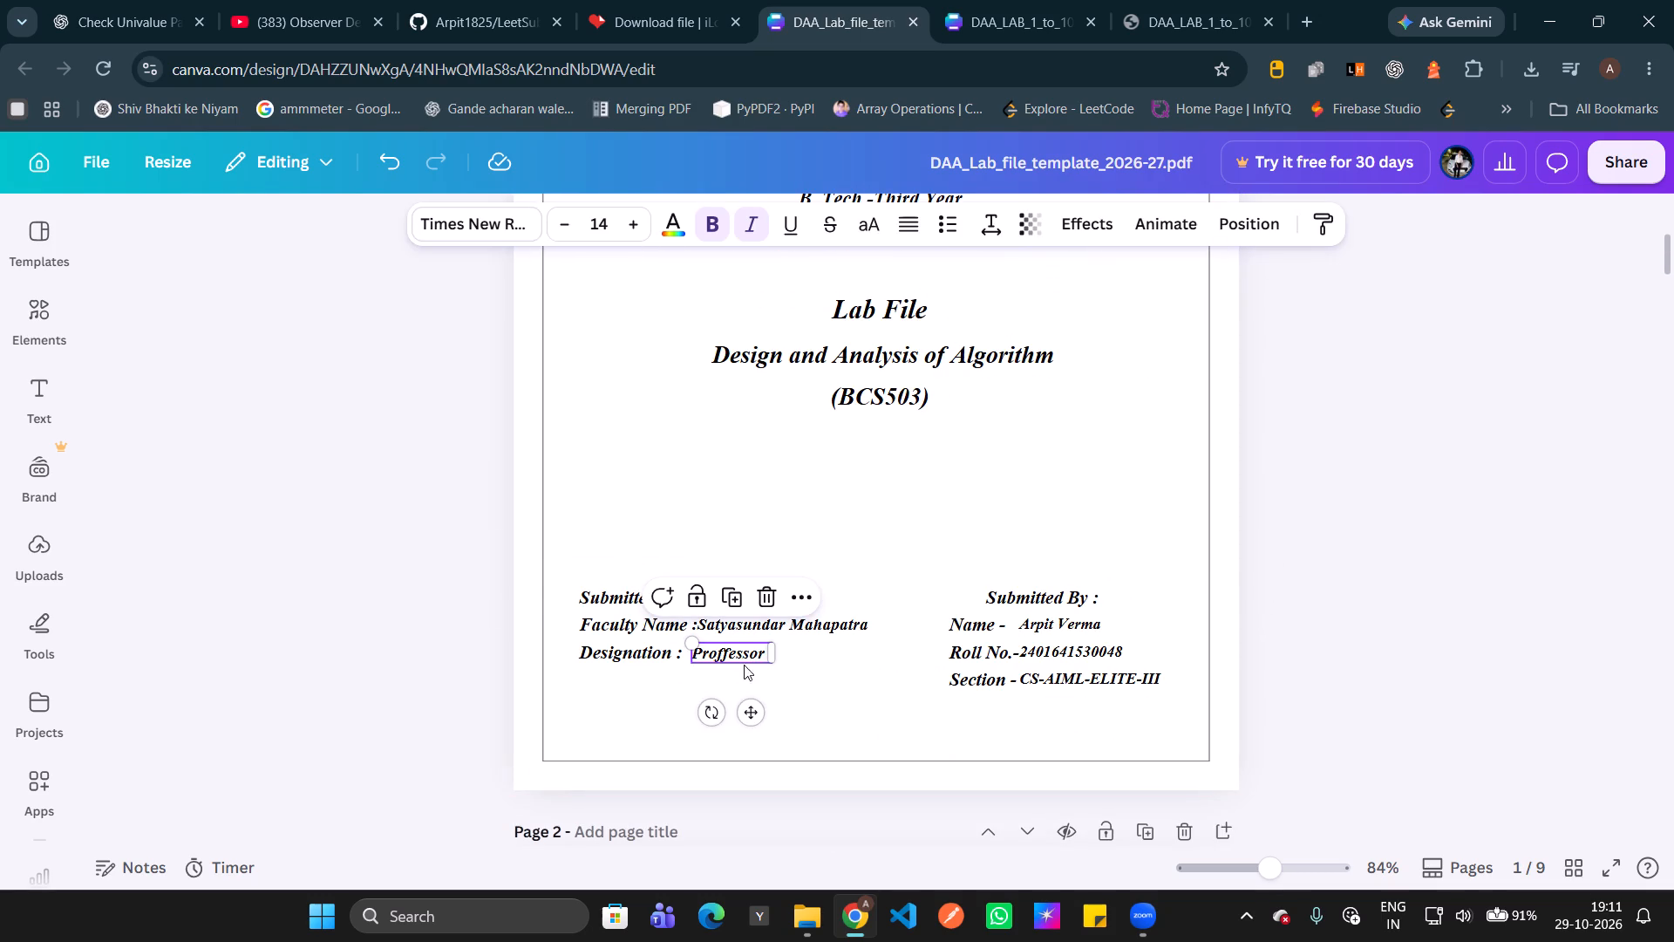
pyautogui.click(480, 641)
pyautogui.click(719, 652)
pyautogui.click(476, 613)
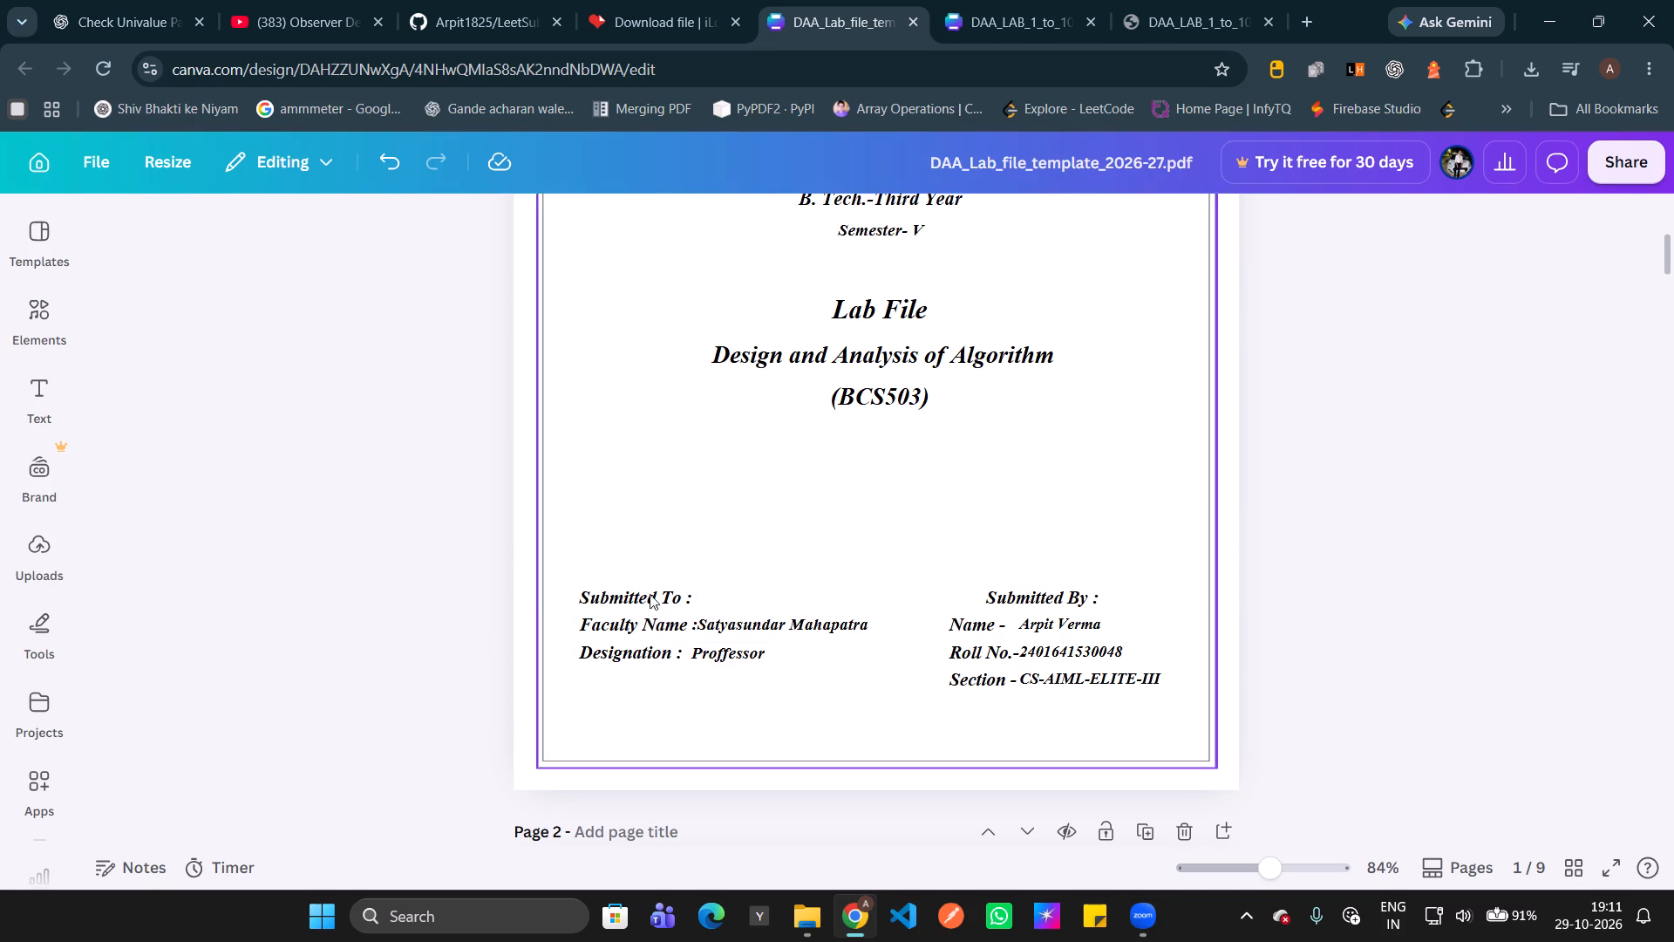
# Open the design title for editing, with the cursor placed within the word "file".
pyautogui.scroll(4, 874, 501)
pyautogui.scroll(-15, 874, 501)
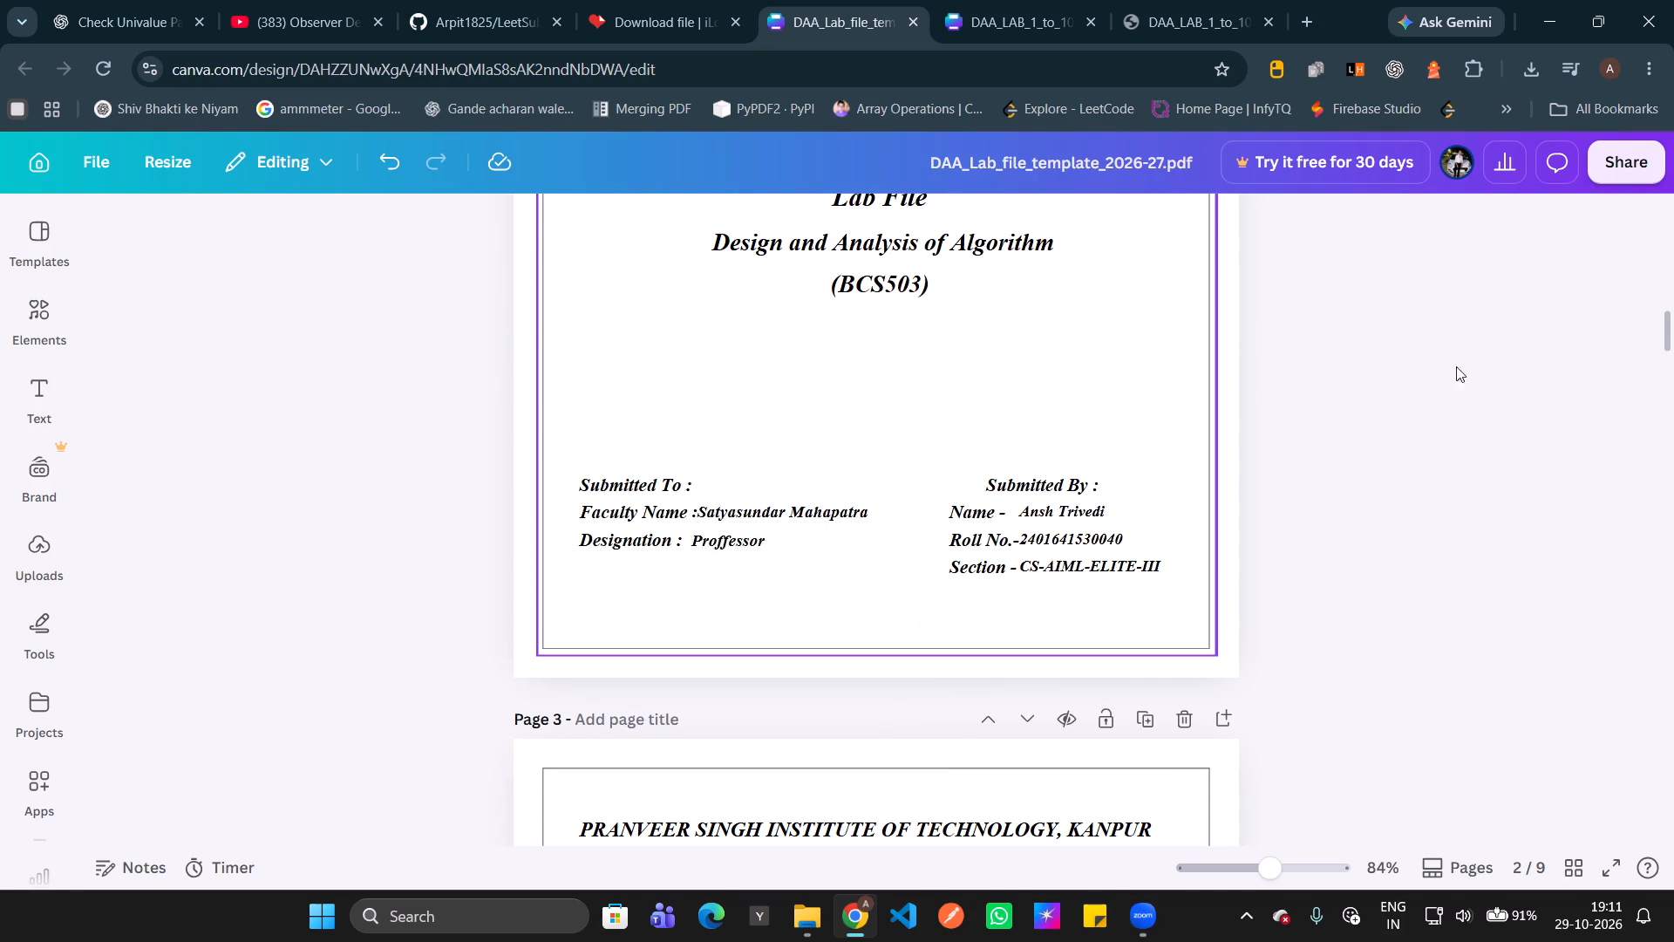
pyautogui.doubleClick(1129, 160)
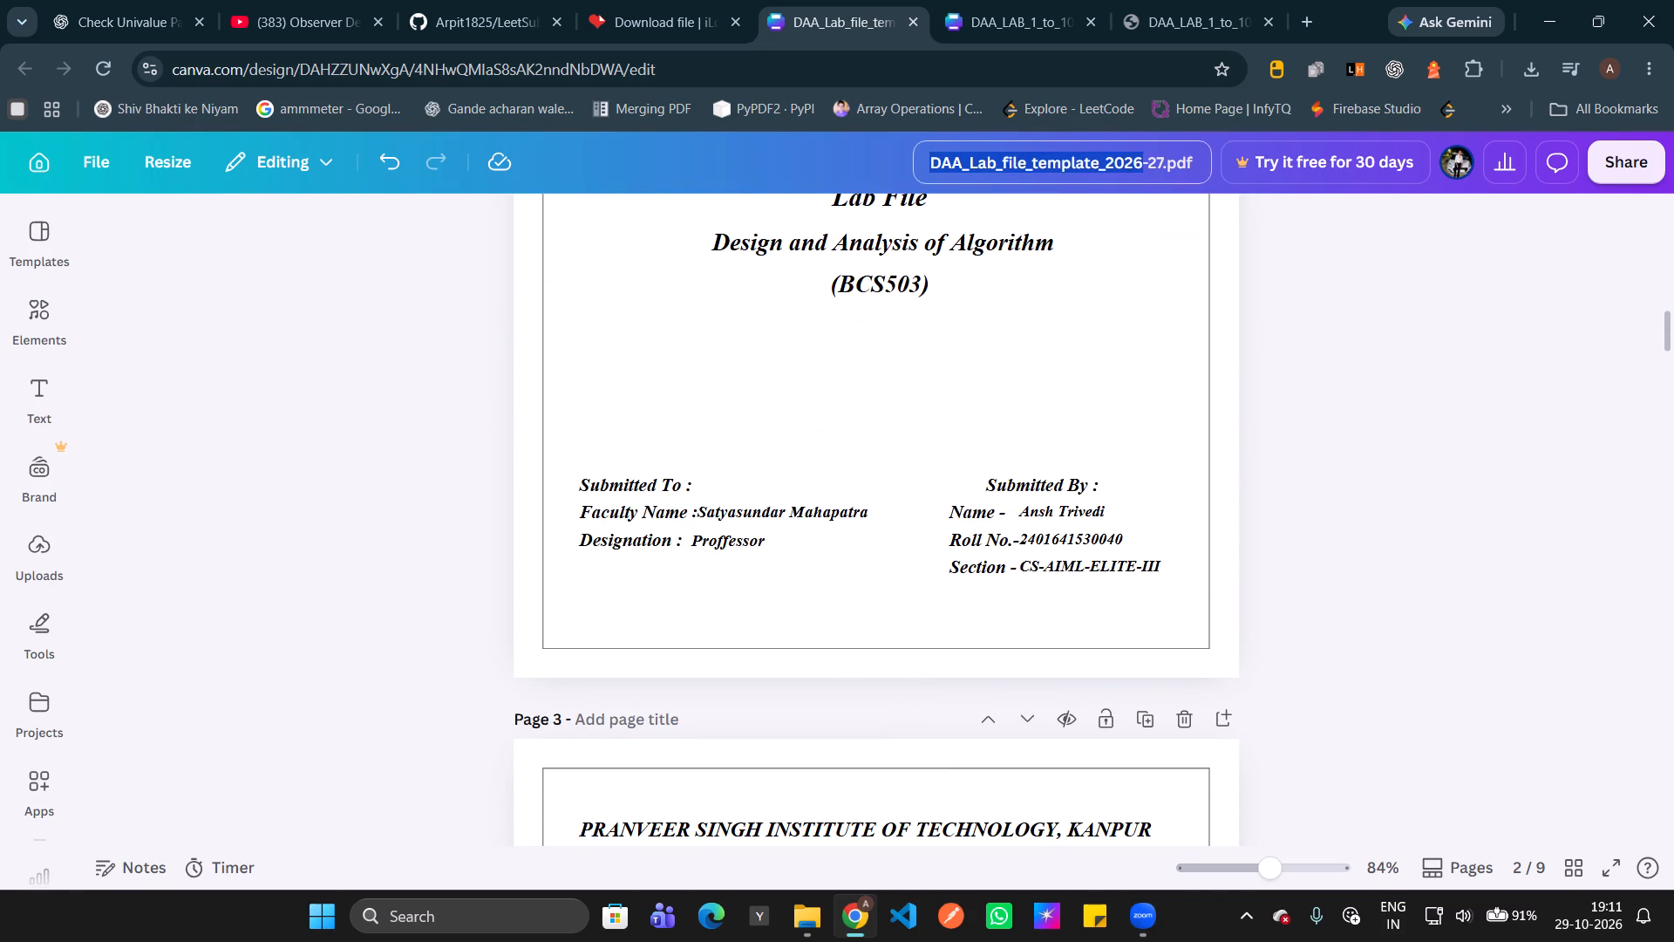
pyautogui.click(1007, 160)
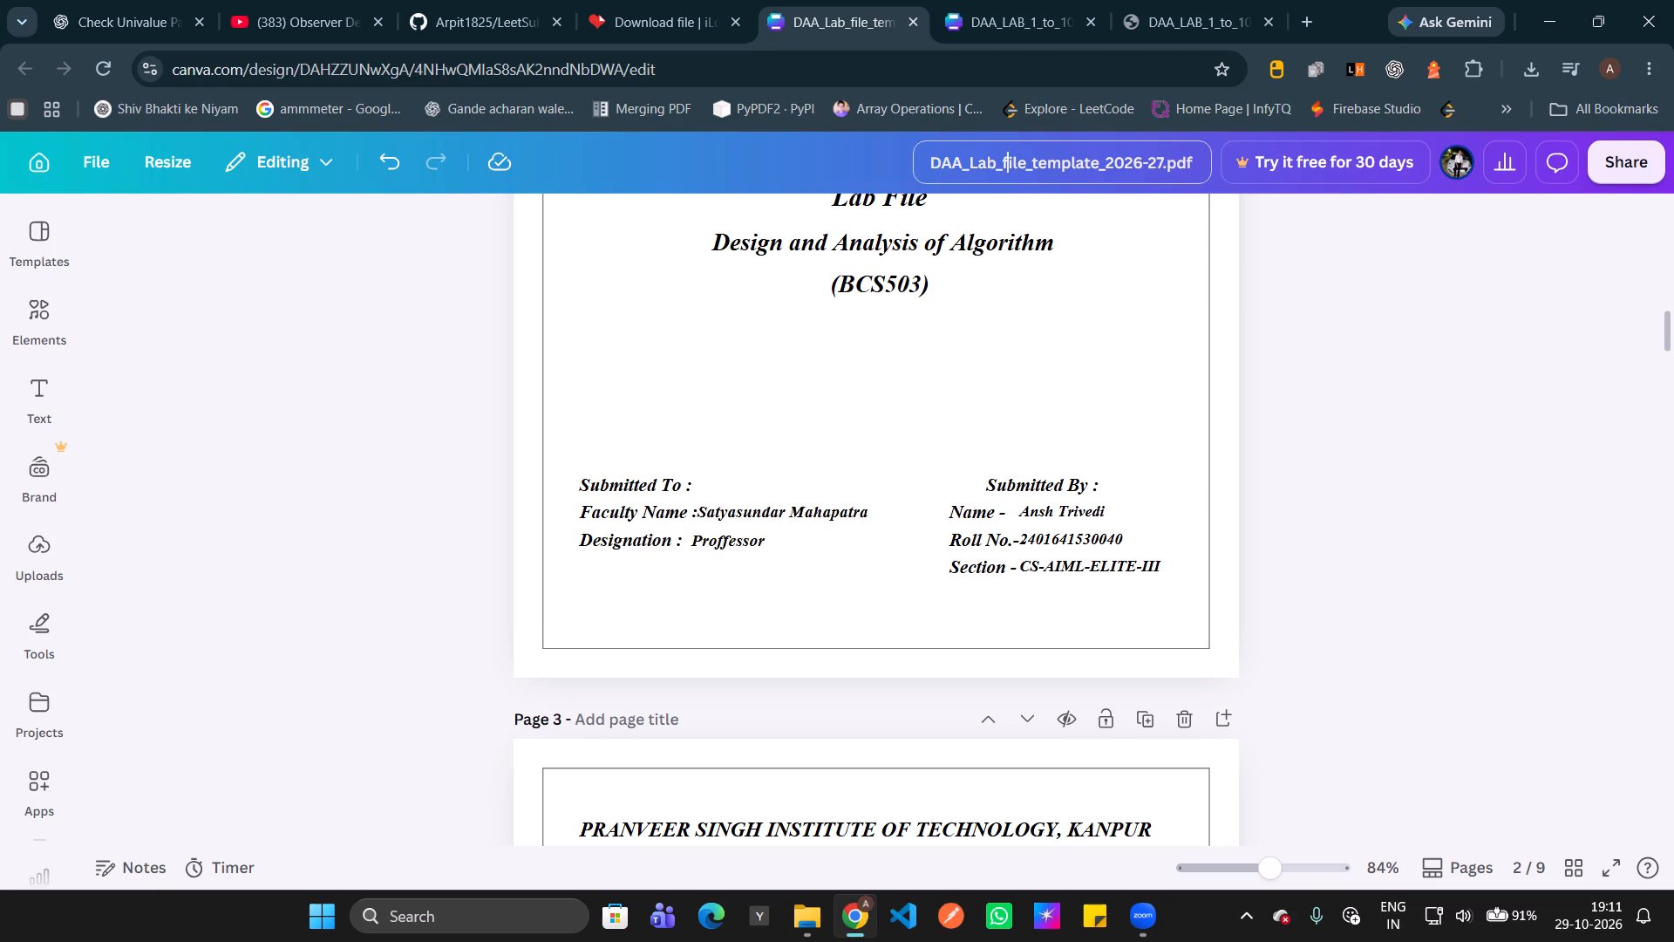
# Remove the template portion from the design title so it reads DAA_Lab_file_2026-27.pdf.
pyautogui.moveTo(1027, 167); pyautogui.dragTo(1098, 163)
pyautogui.press('BackSpace')
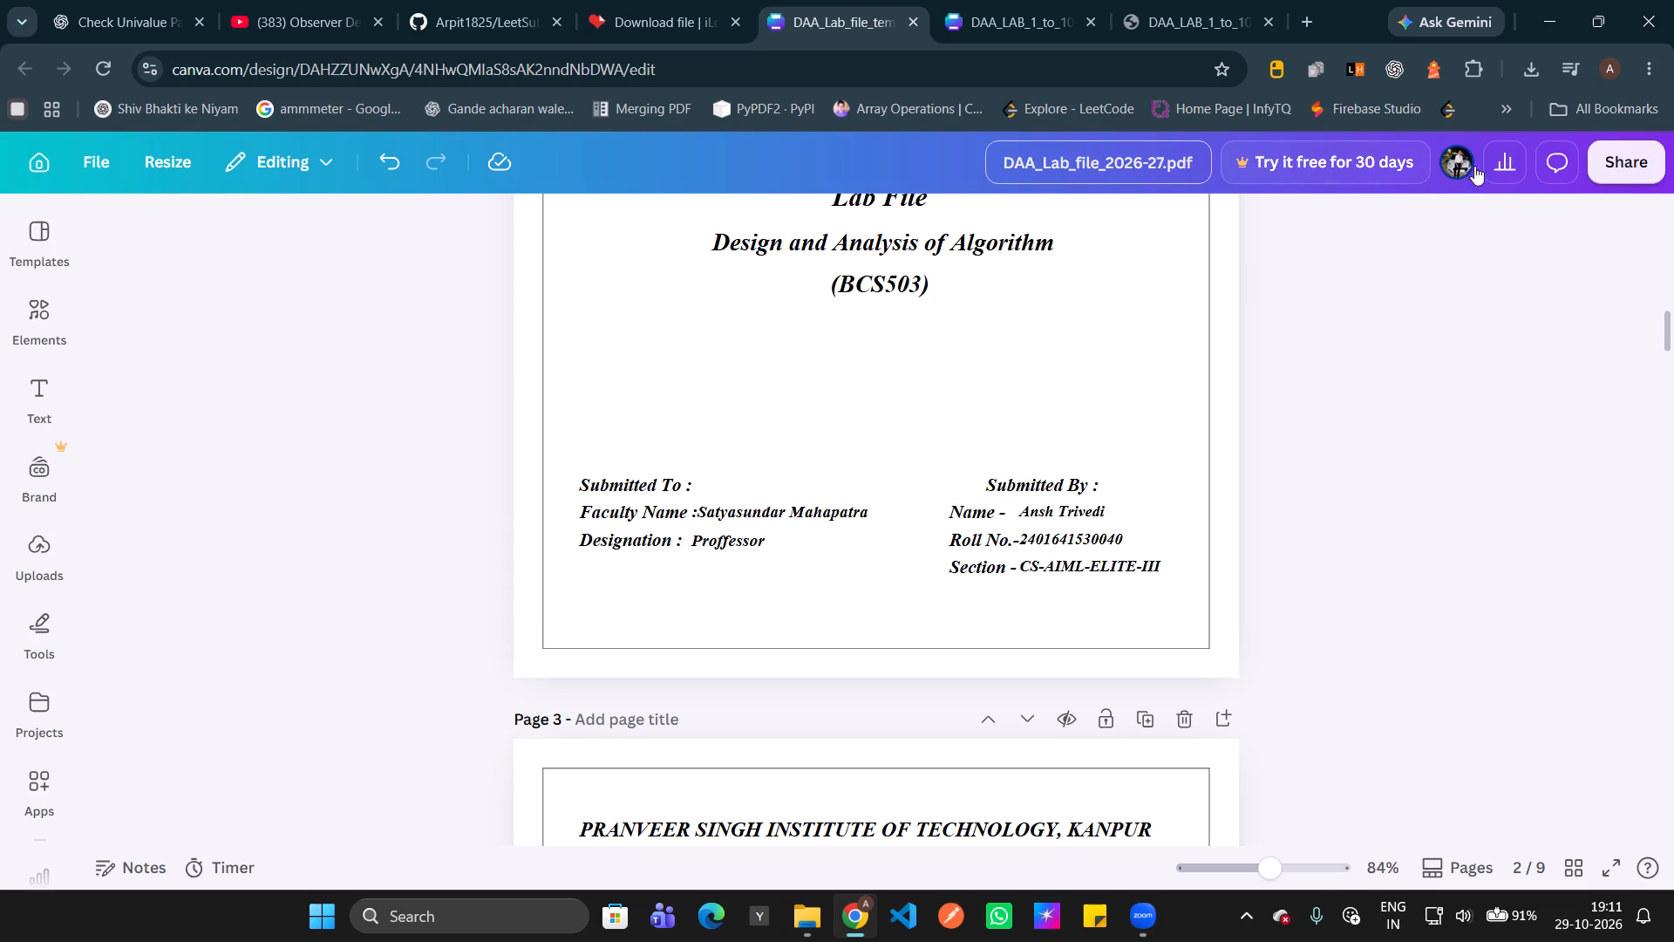
# Download only the current page, page 2, as a PDF with the Digital preset.
pyautogui.click(1600, 167)
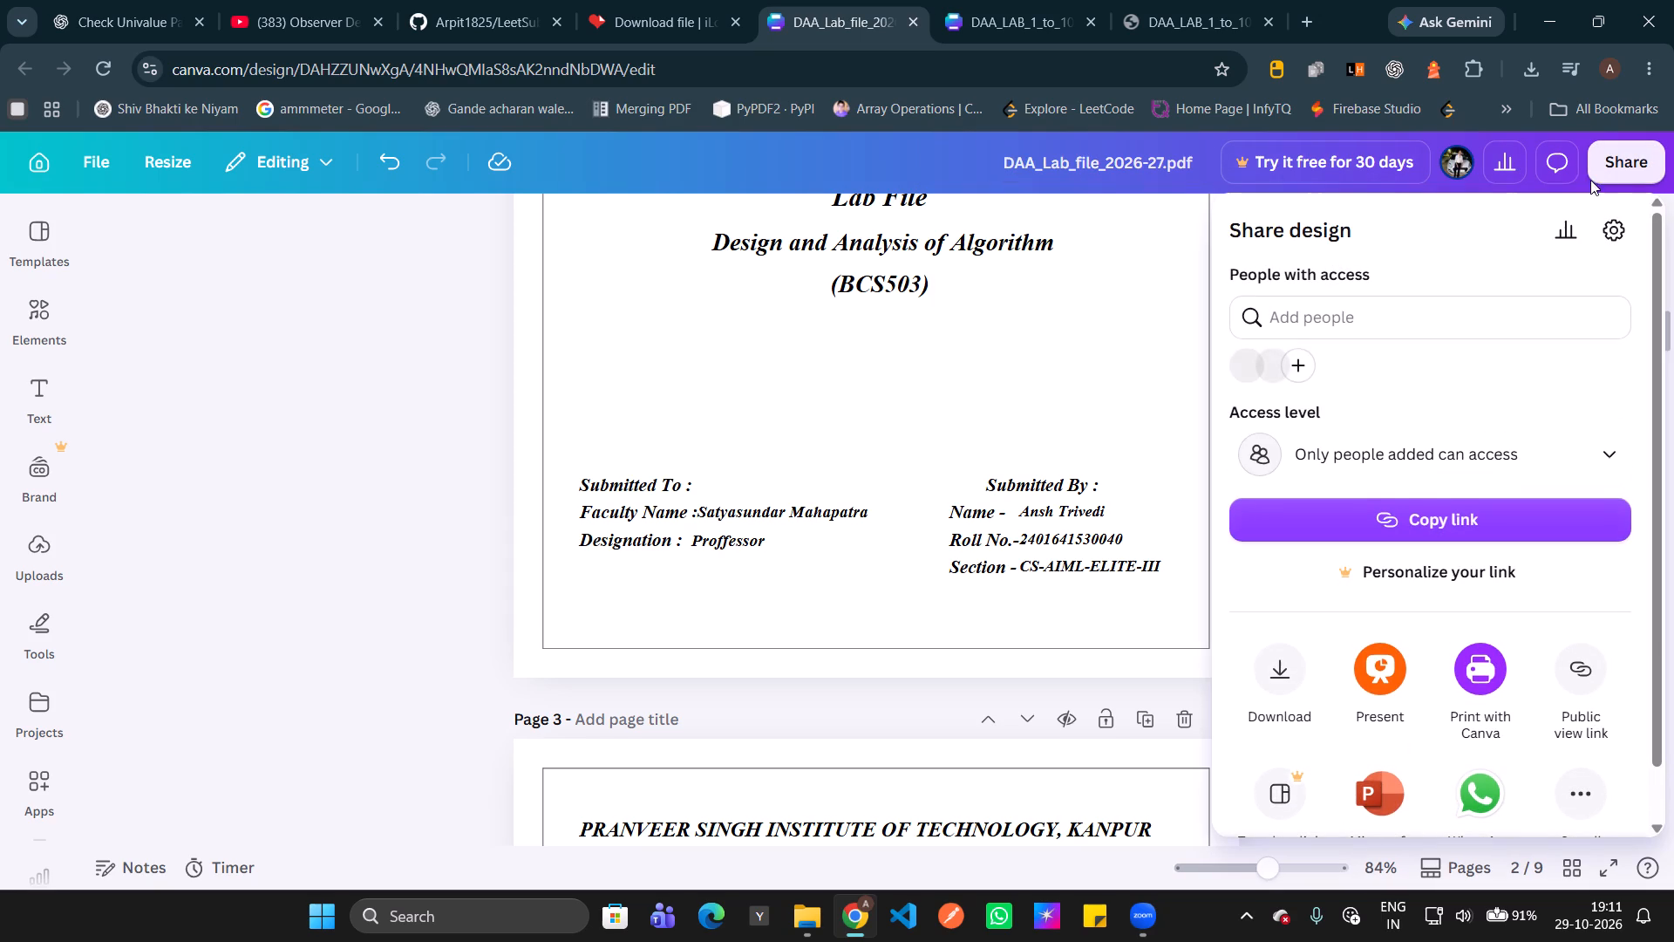
pyautogui.click(1280, 683)
pyautogui.click(1428, 324)
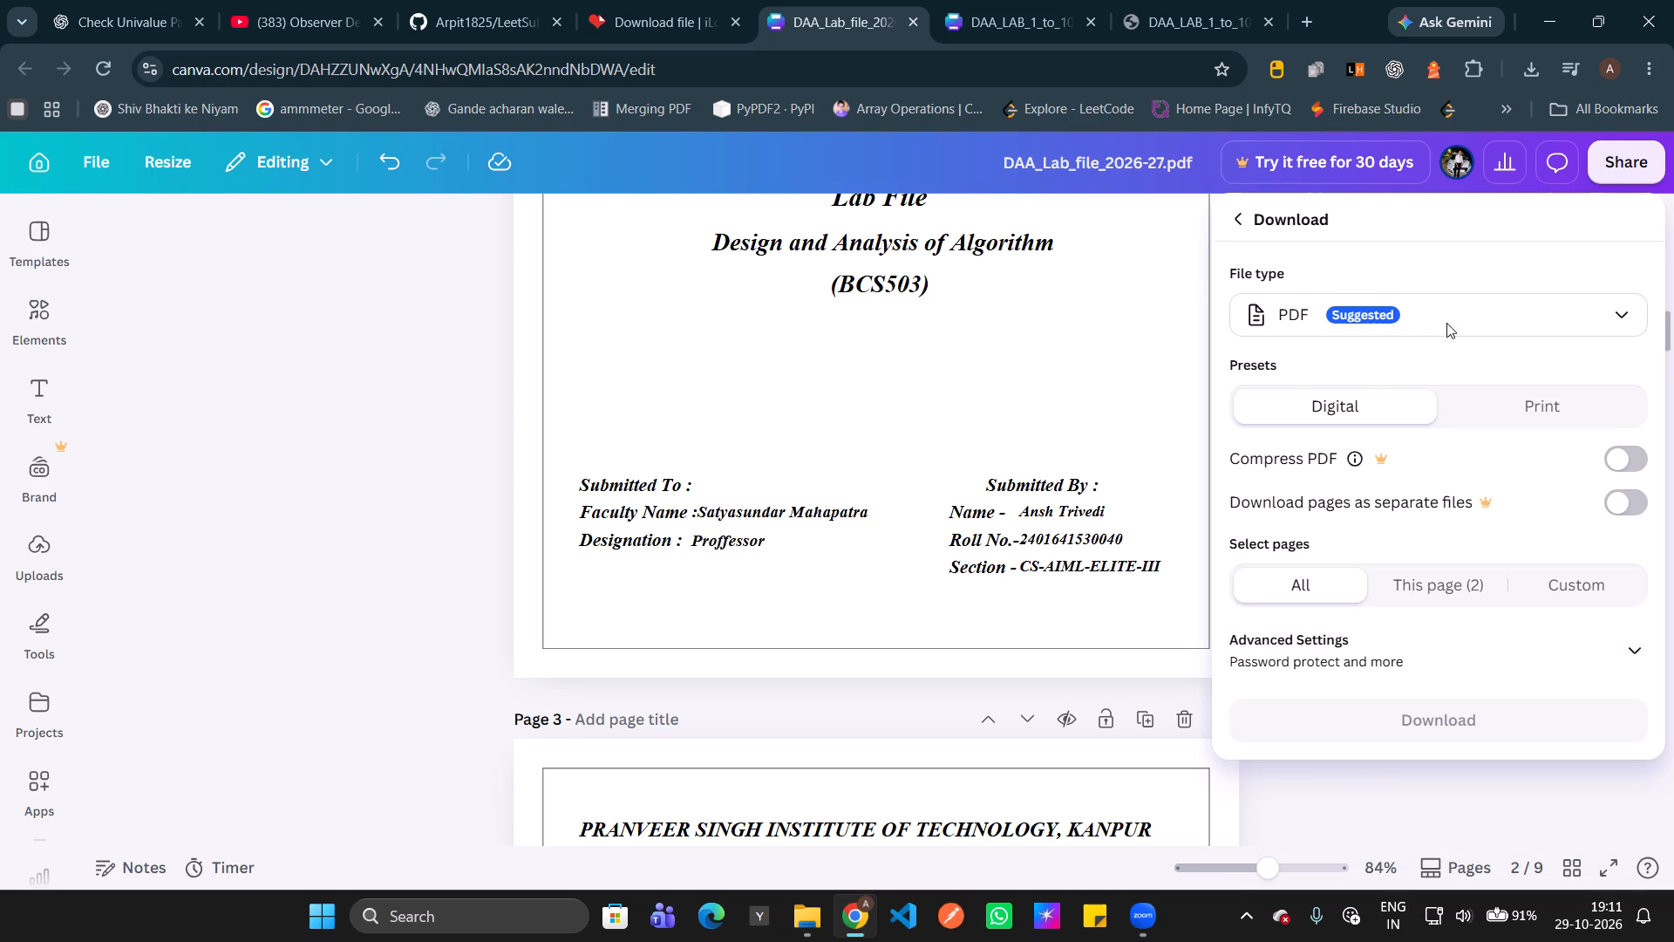
pyautogui.click(1437, 573)
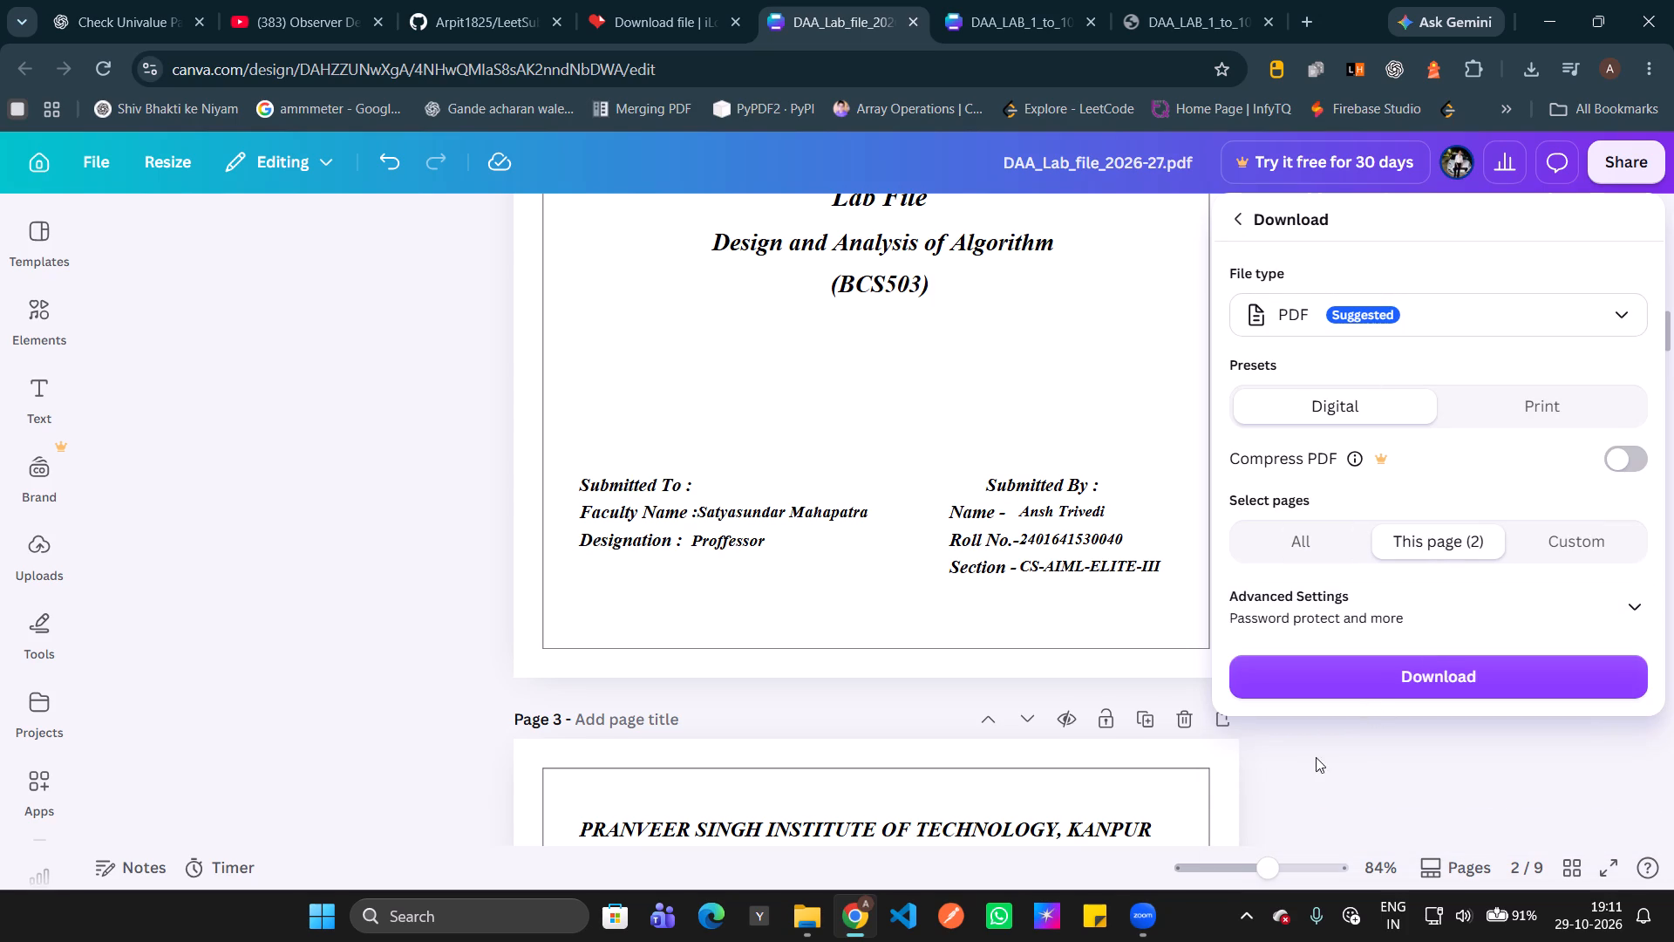
pyautogui.click(1368, 688)
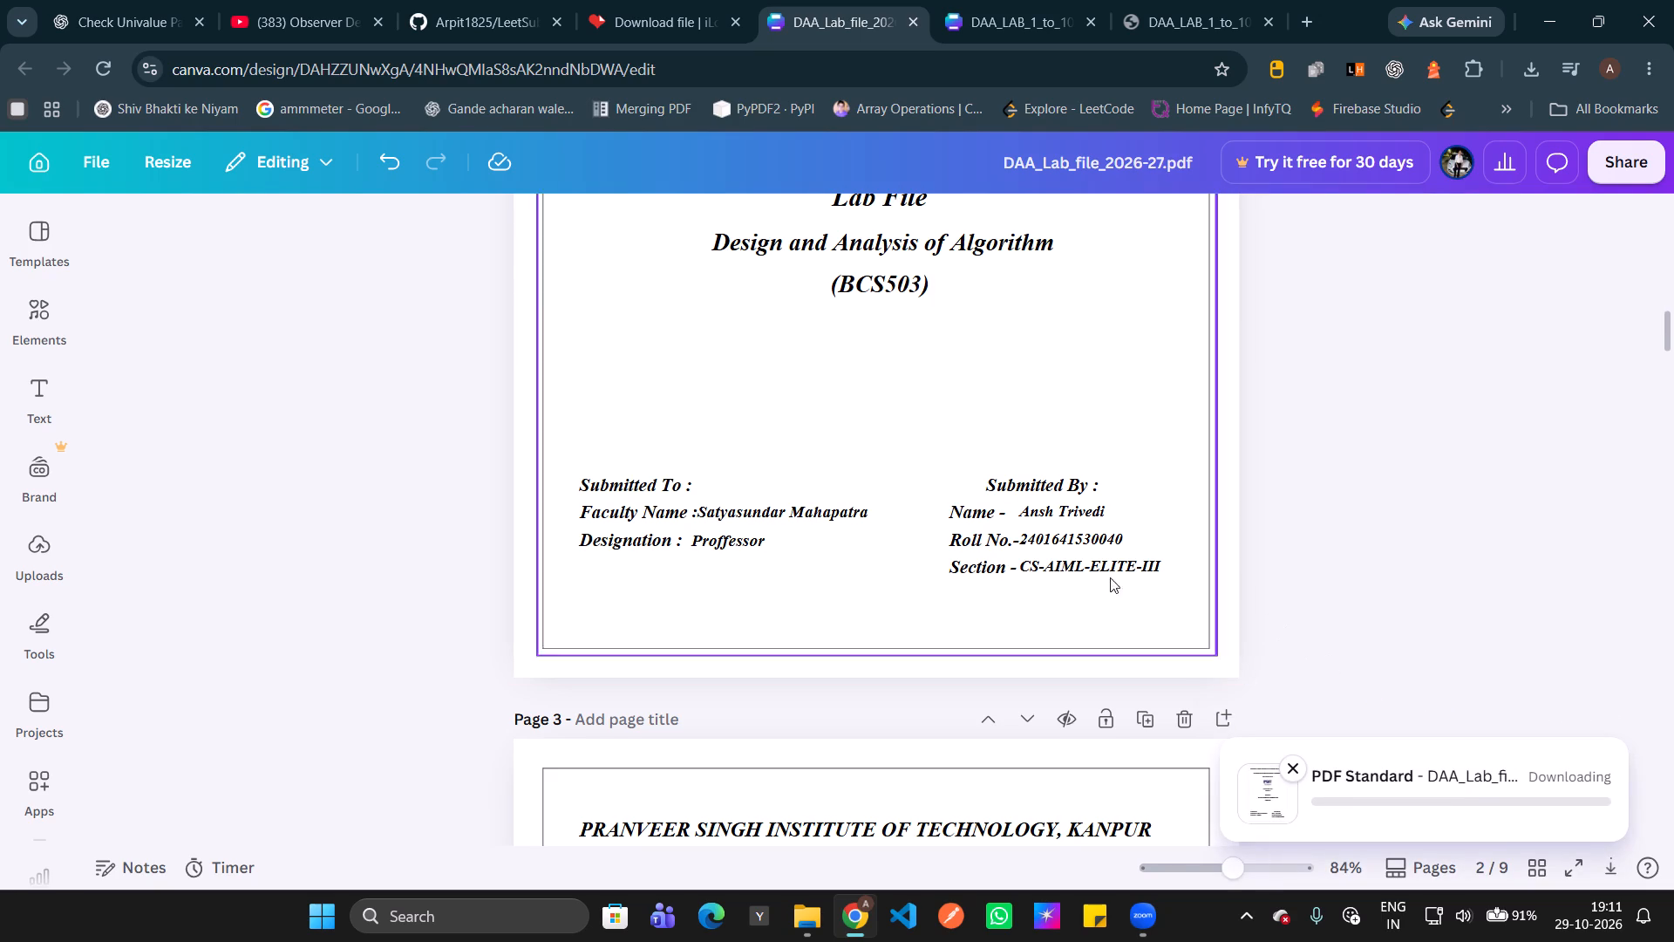
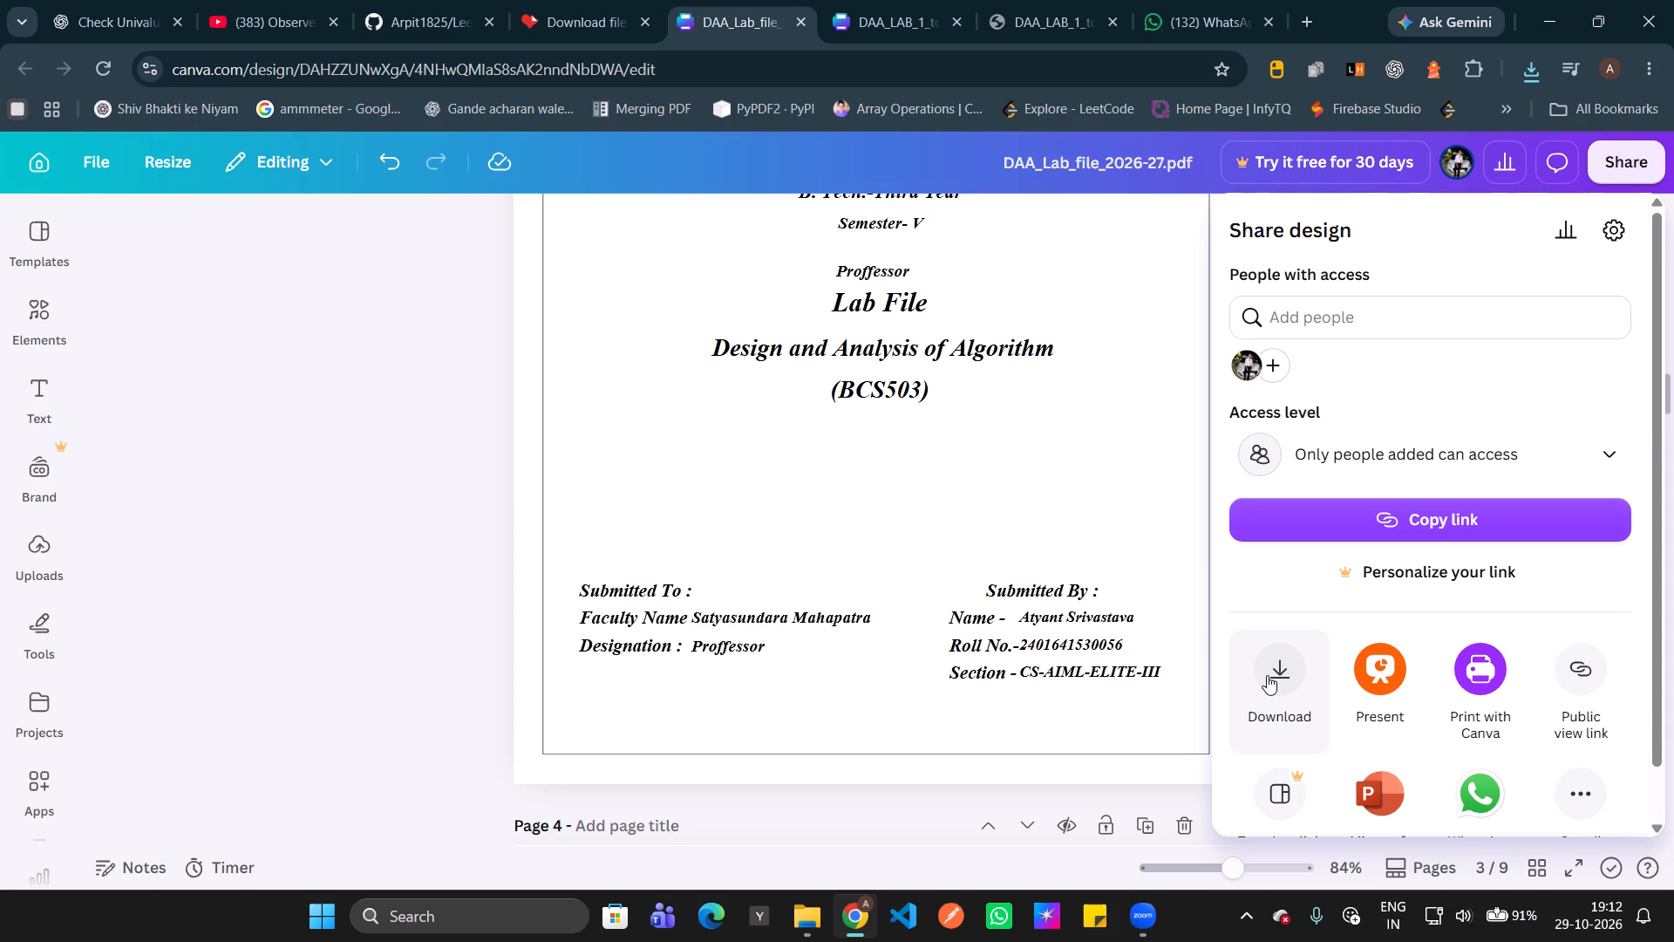
# Open the download settings for the lab file design.
pyautogui.click(1267, 675)
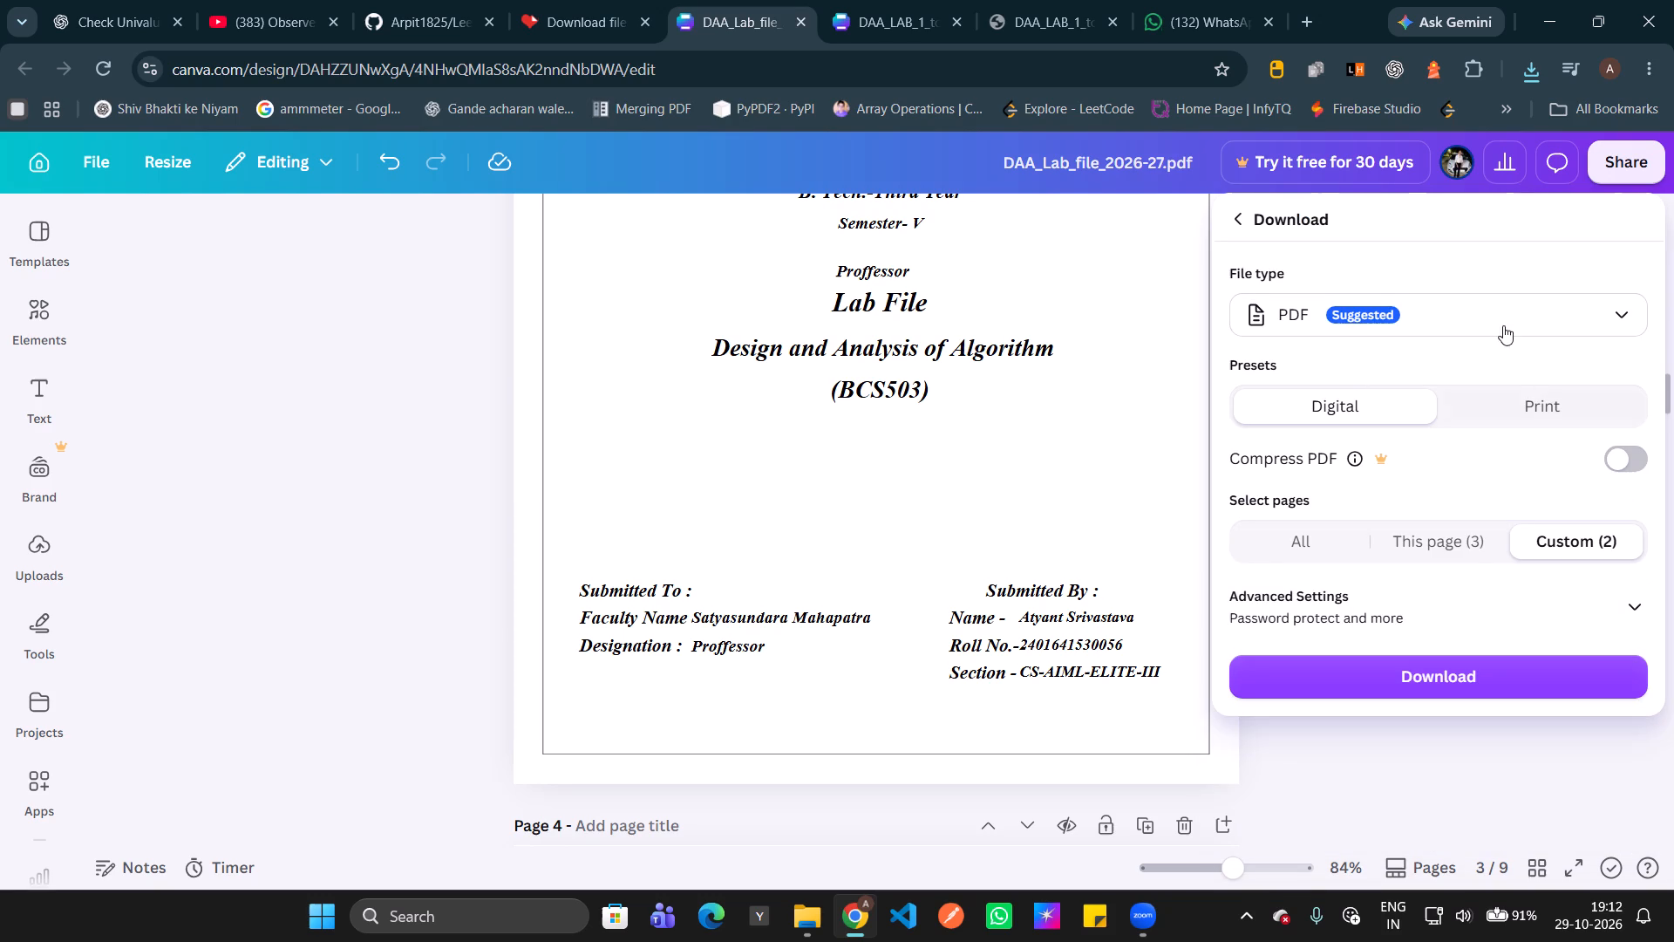
# Download only the current page, page 3, of the lab file as a PDF.
pyautogui.click(1467, 553)
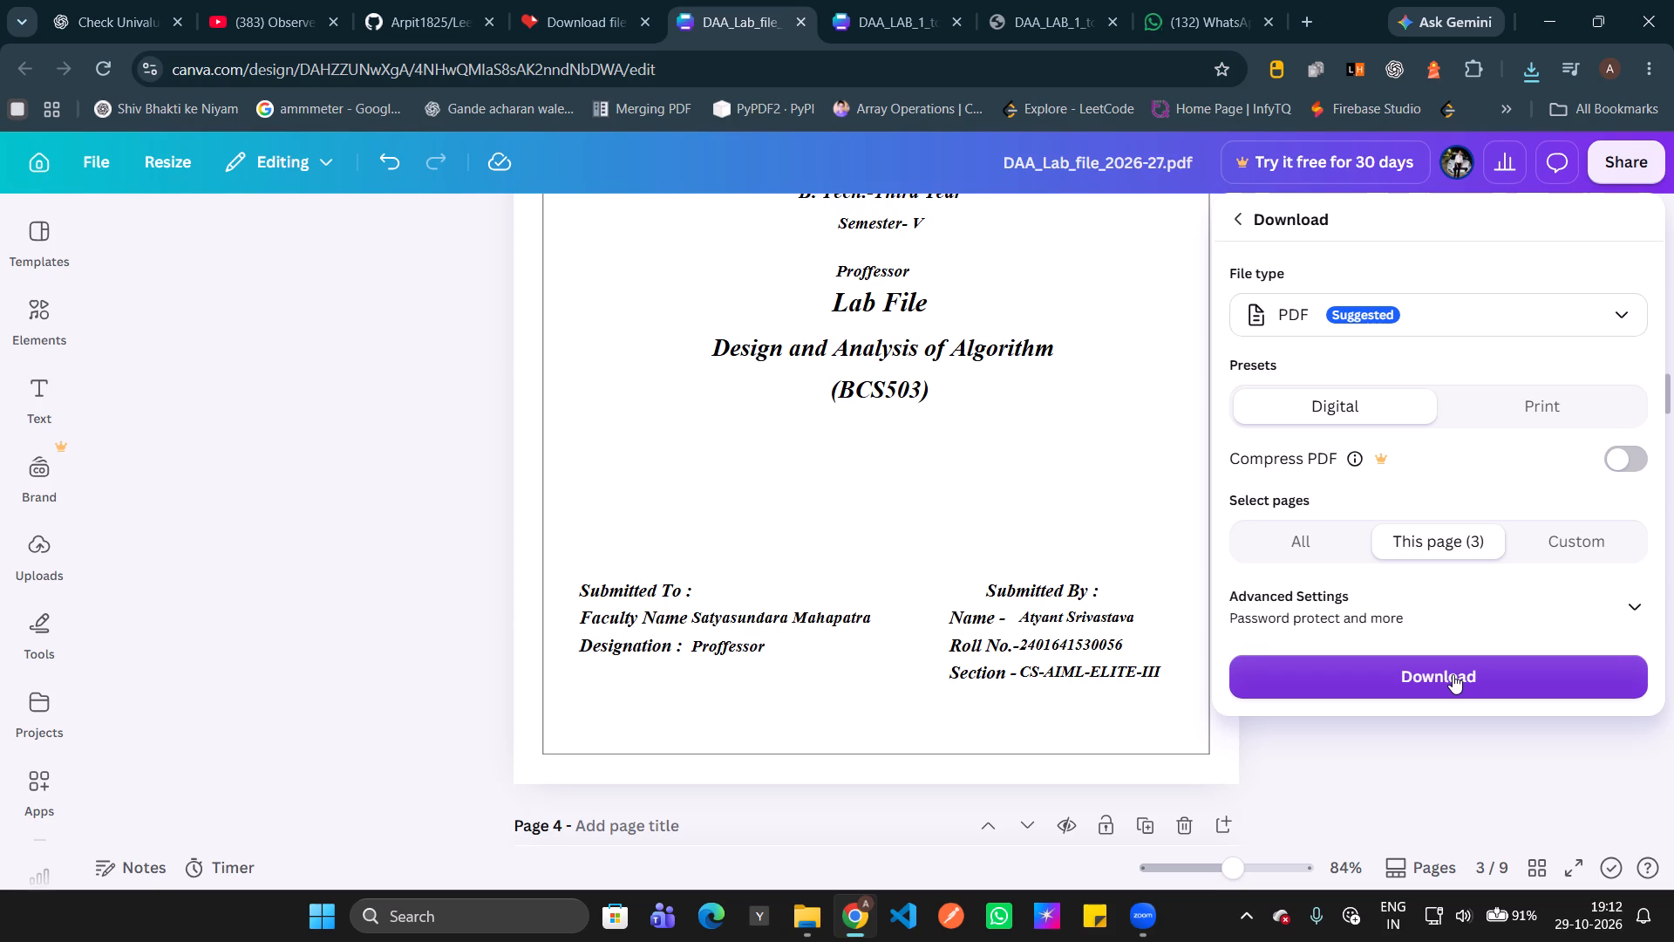
pyautogui.click(1453, 674)
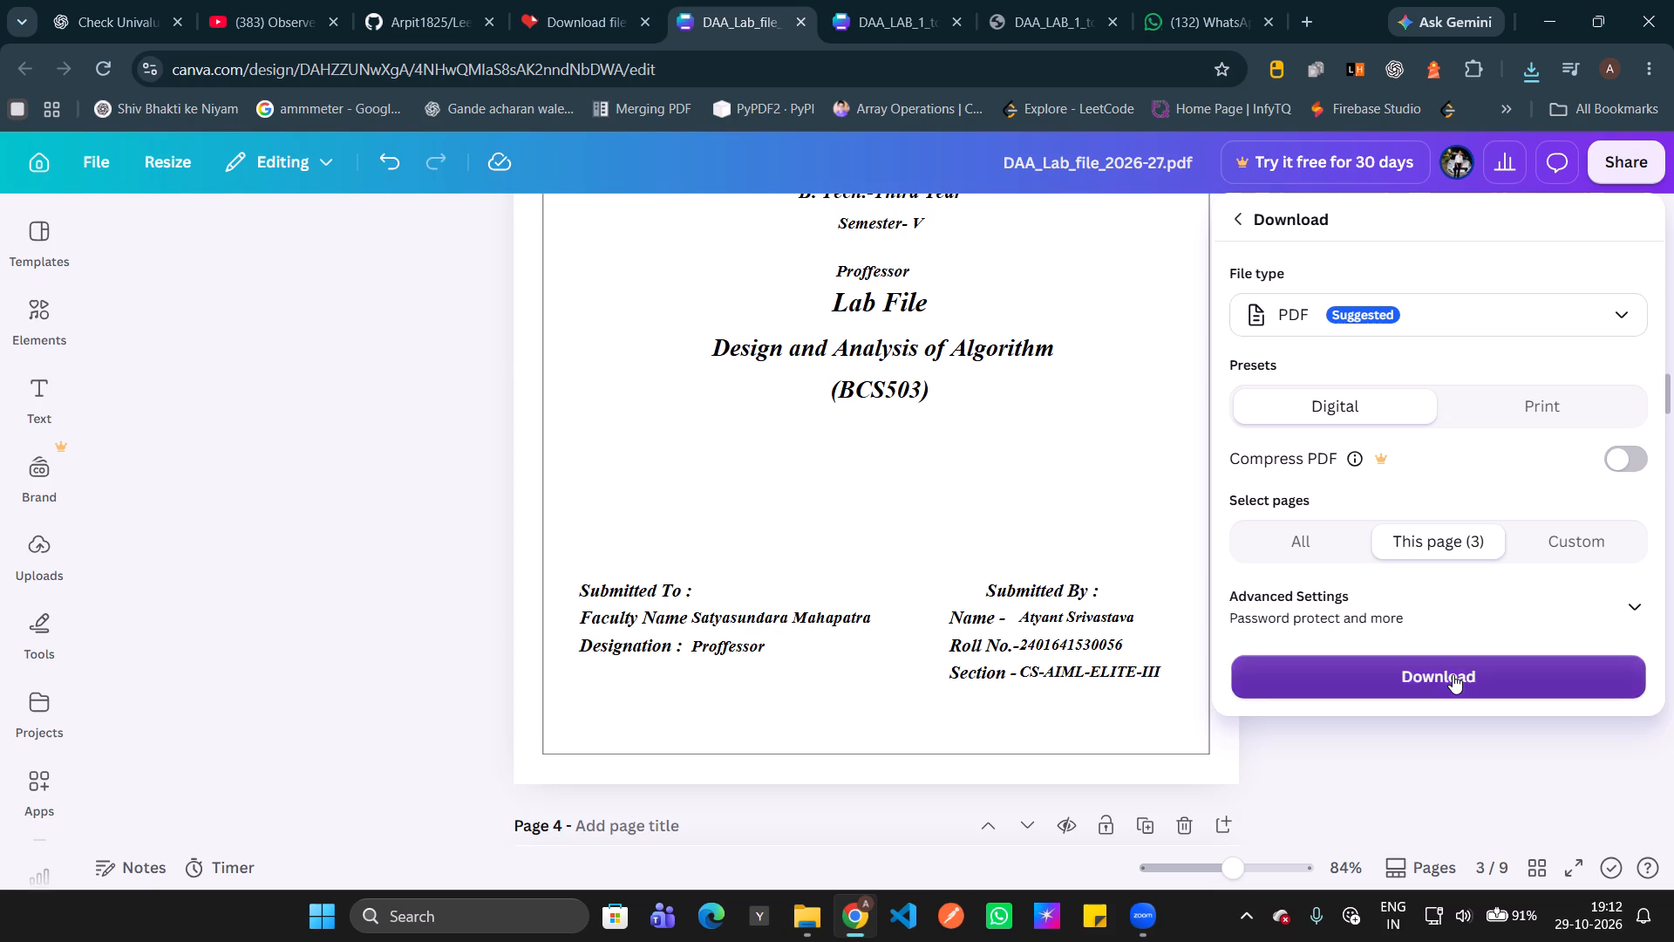
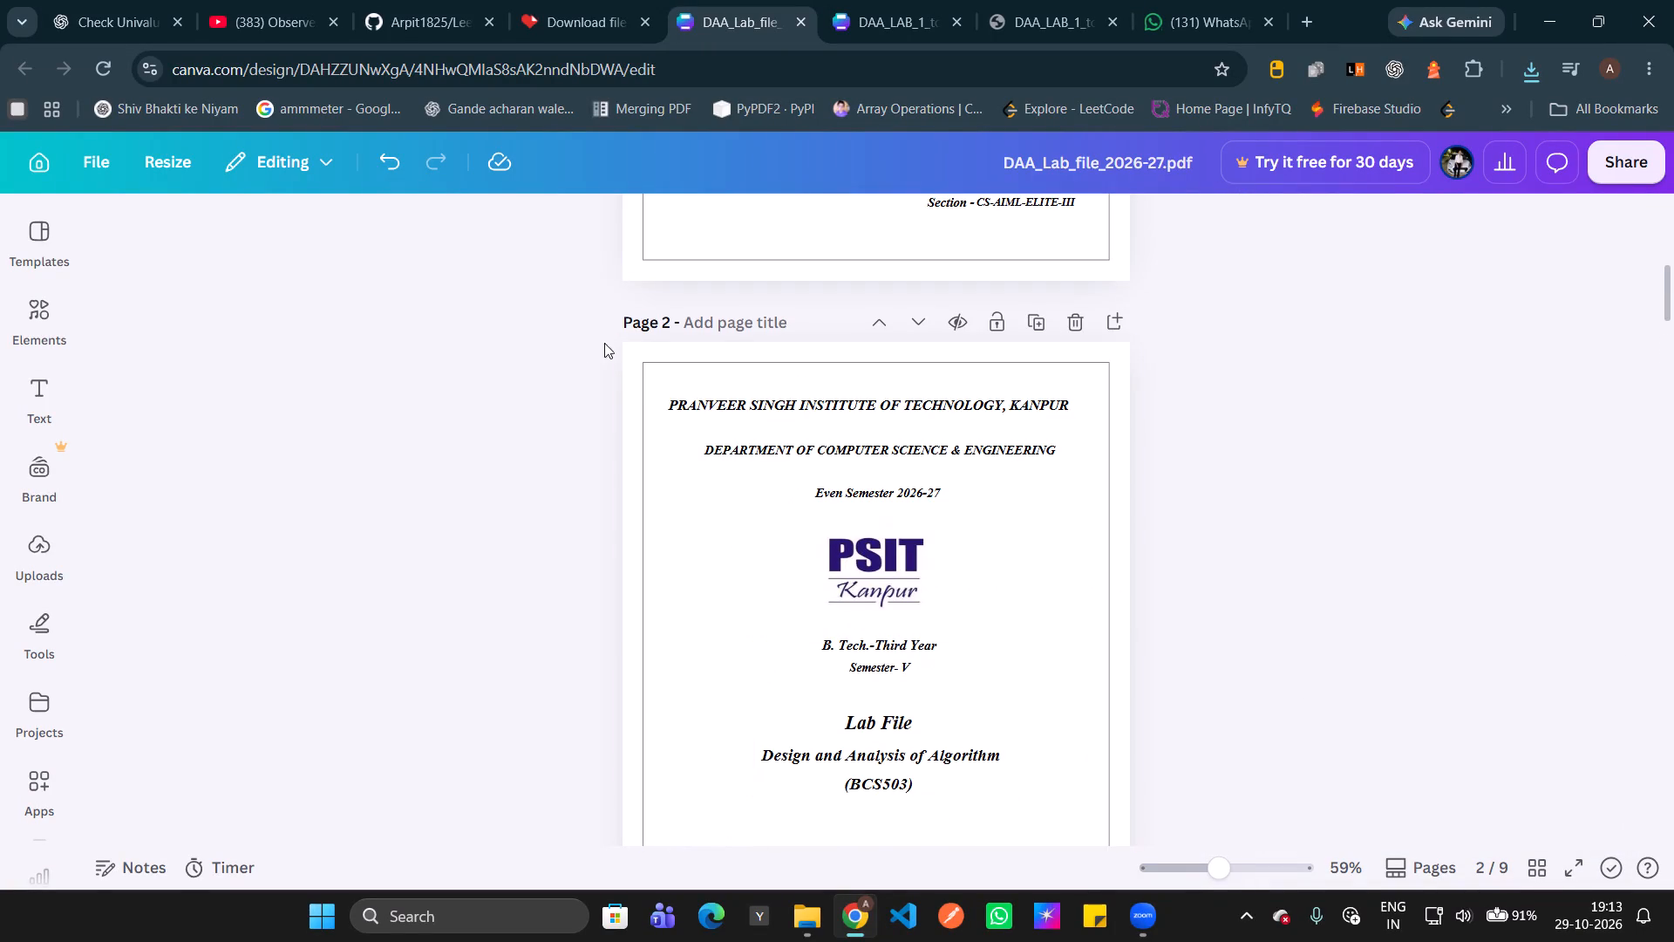
# Copy all the cover elements on page 1 of the lab file and switch to the open DAA_LAB_1 design.
pyautogui.scroll(-1, 596, 367)
pyautogui.scroll(10, 605, 381)
pyautogui.moveTo(592, 311); pyautogui.dragTo(1153, 732)
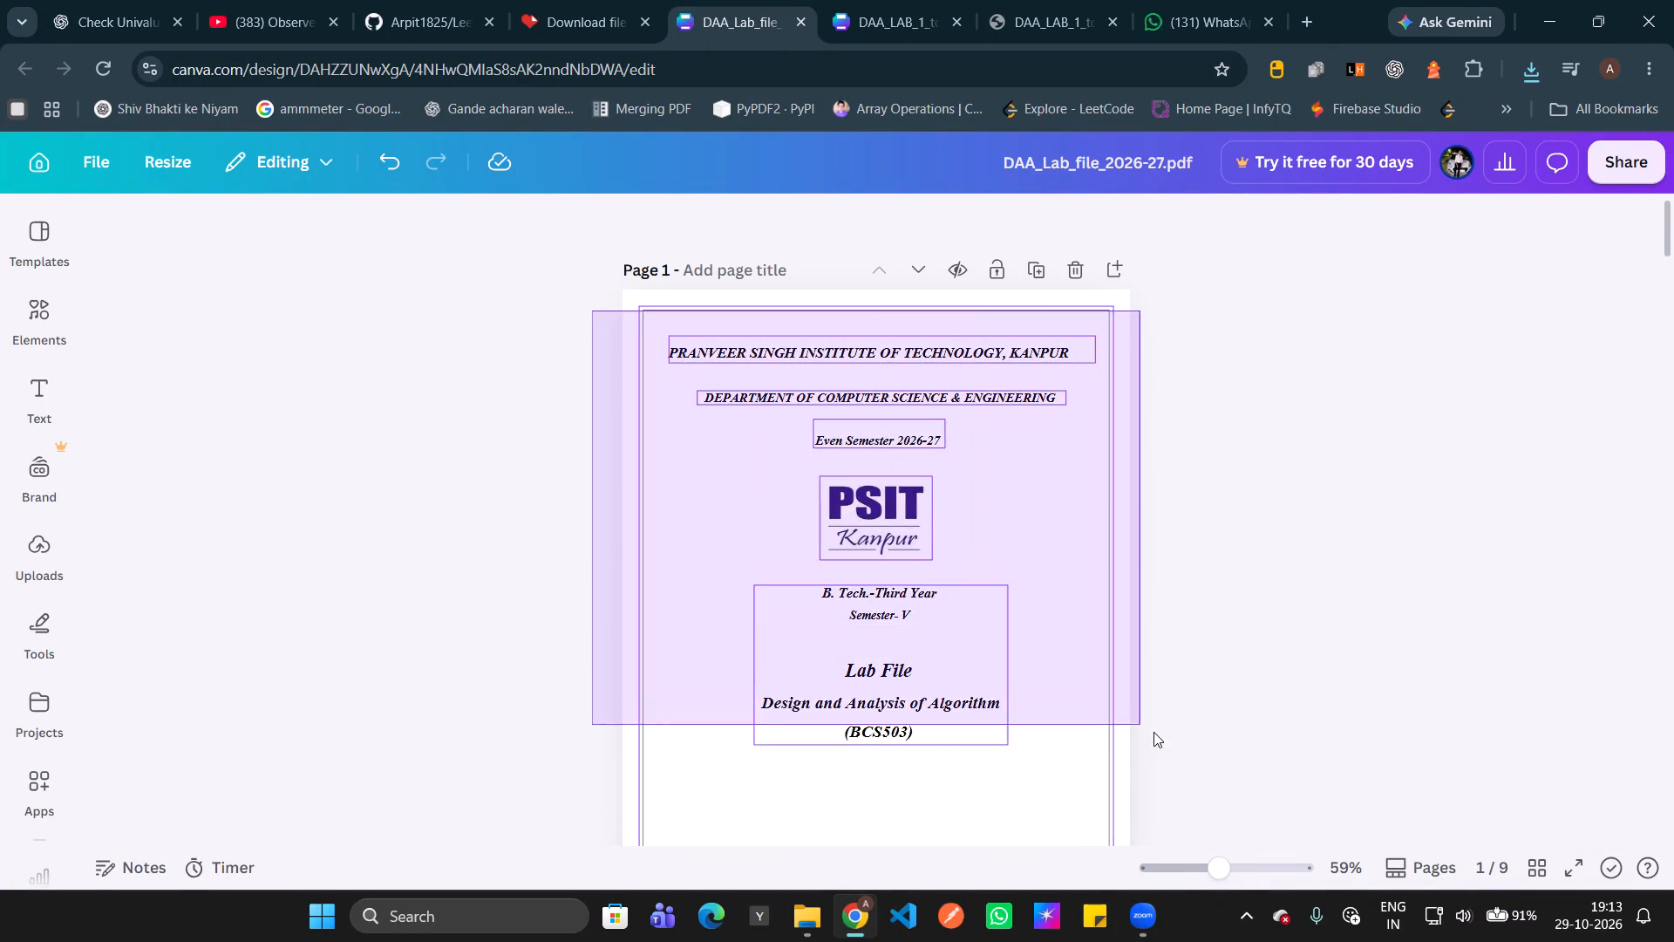
pyautogui.moveTo(1153, 732); pyautogui.dragTo(1143, 783)
pyautogui.scroll(-2, 1153, 732)
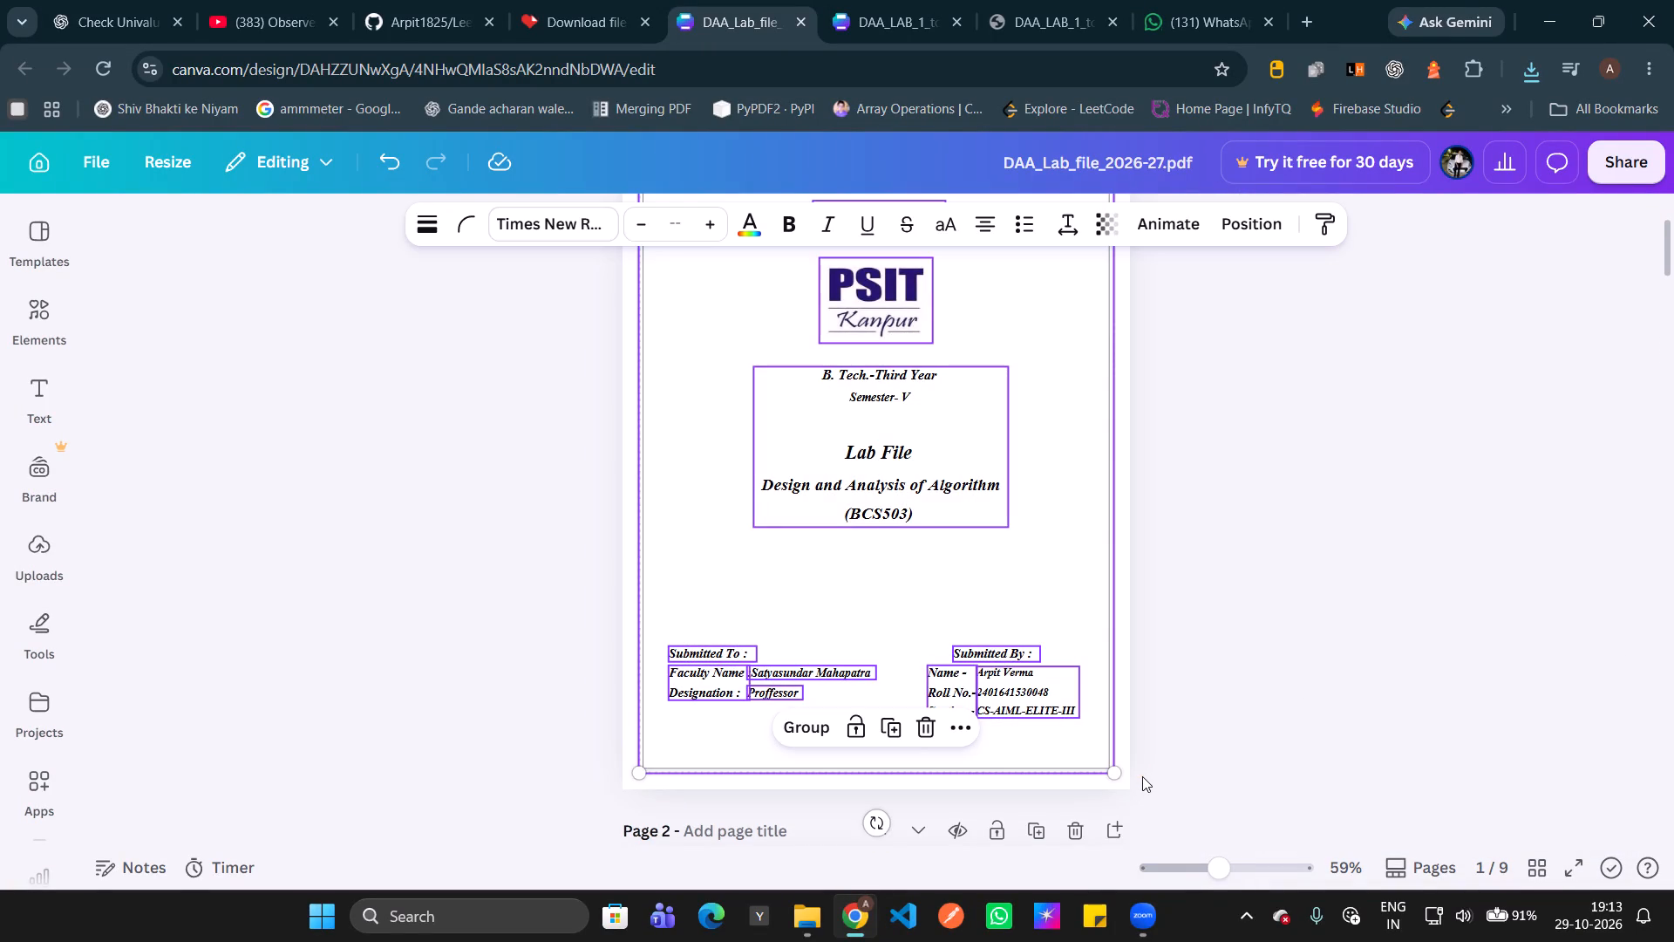
pyautogui.hotkey('ctrl', 'c')
pyautogui.click(957, 0)
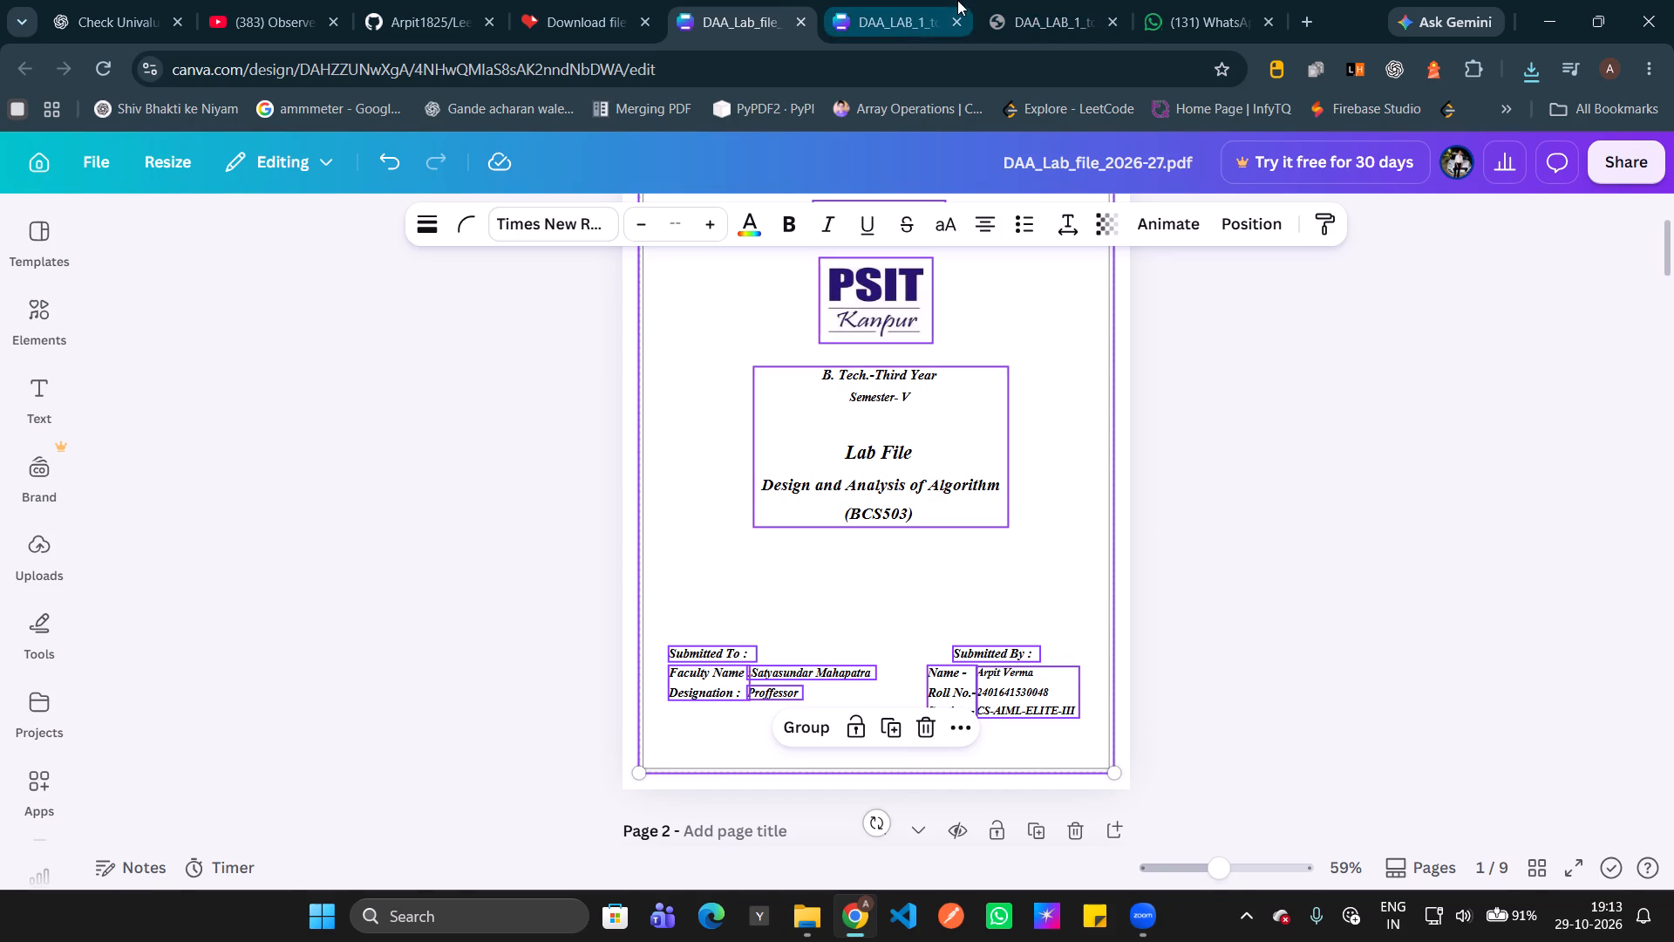
# Add a blank first page to the DAA_LAB_1_to_10 design and paste the copied student cover page onto it.
pyautogui.scroll(5, 998, 413)
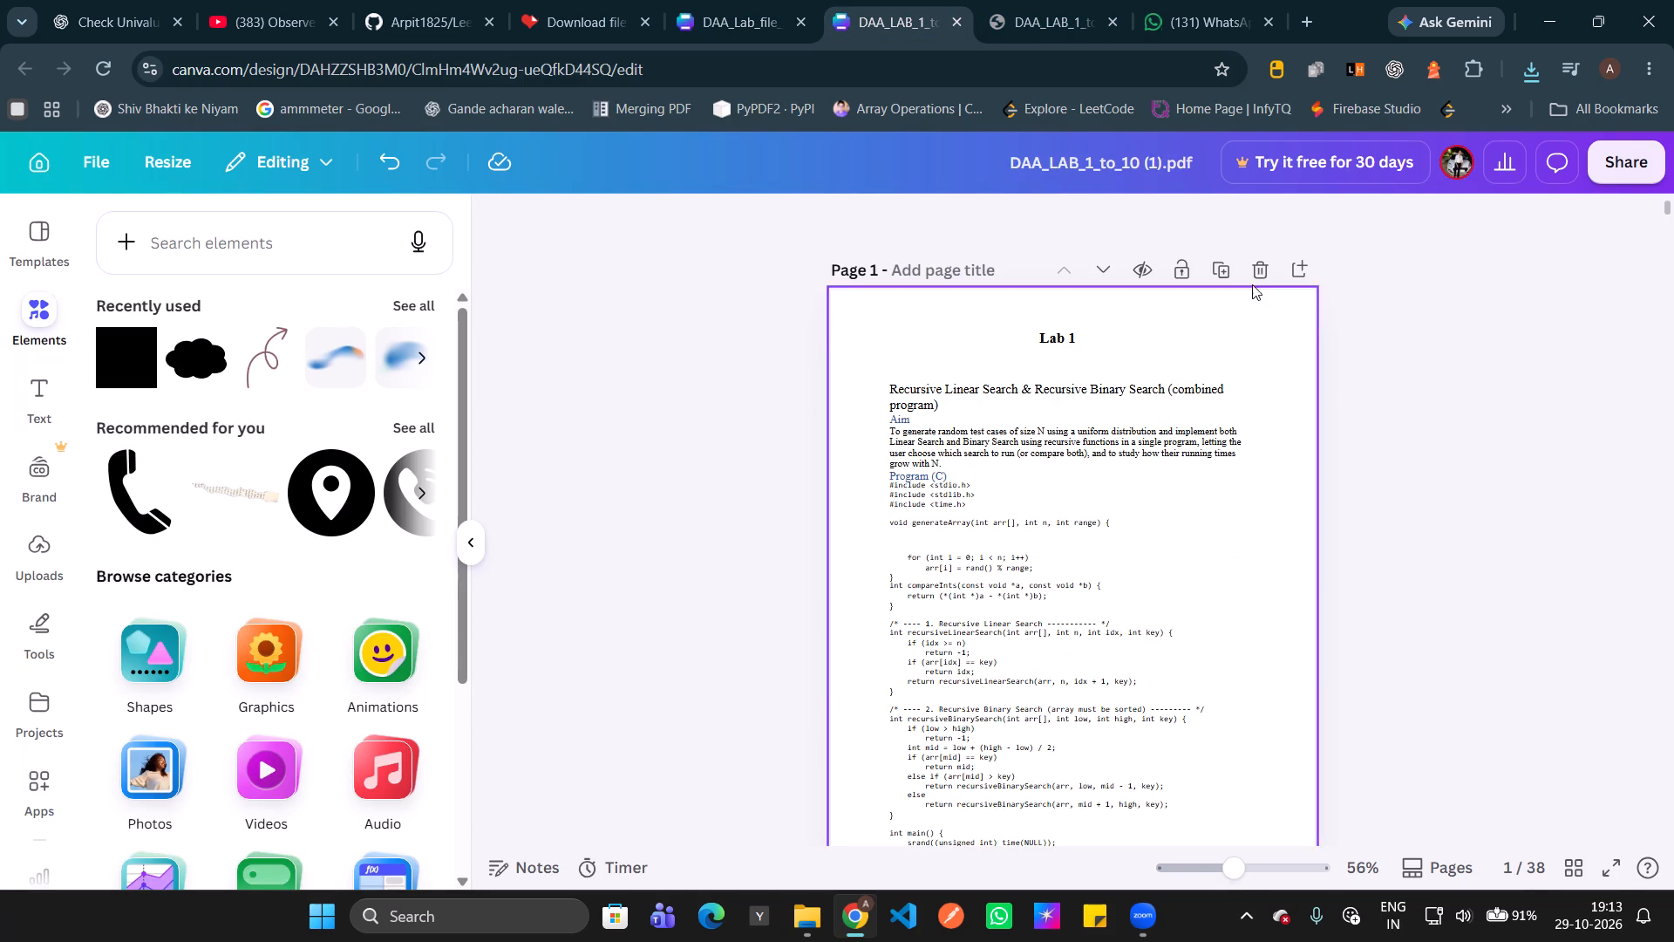
pyautogui.click(1296, 265)
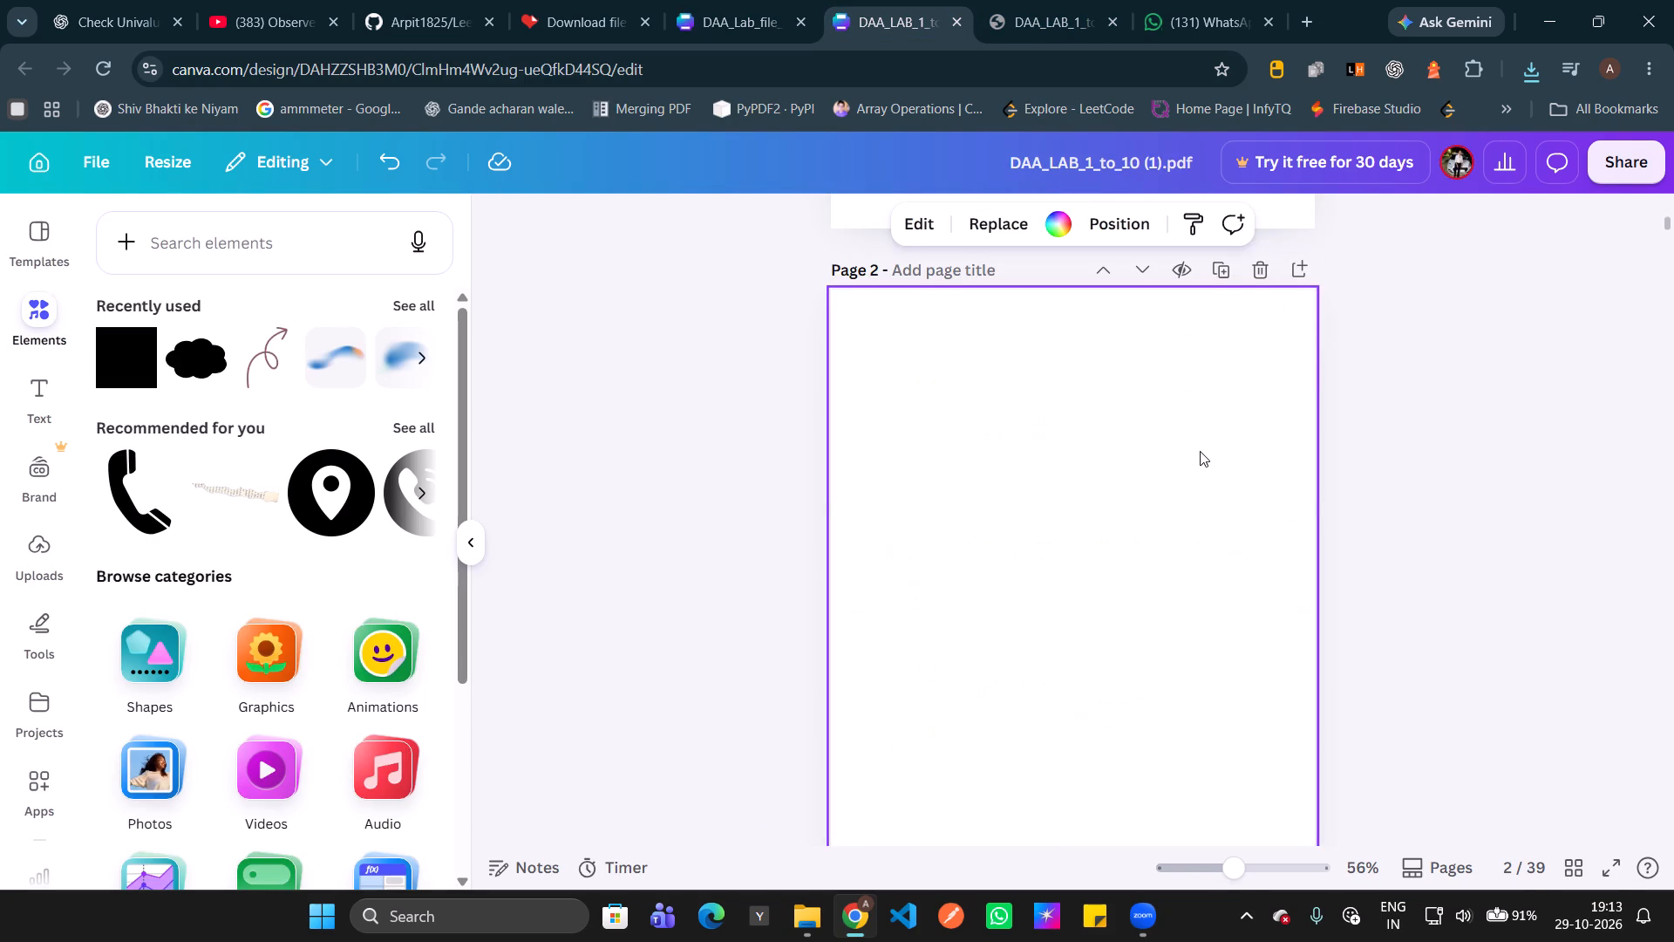
pyautogui.scroll(2, 1200, 451)
pyautogui.click(1098, 485)
pyautogui.hotkey('ctrl', 'v')
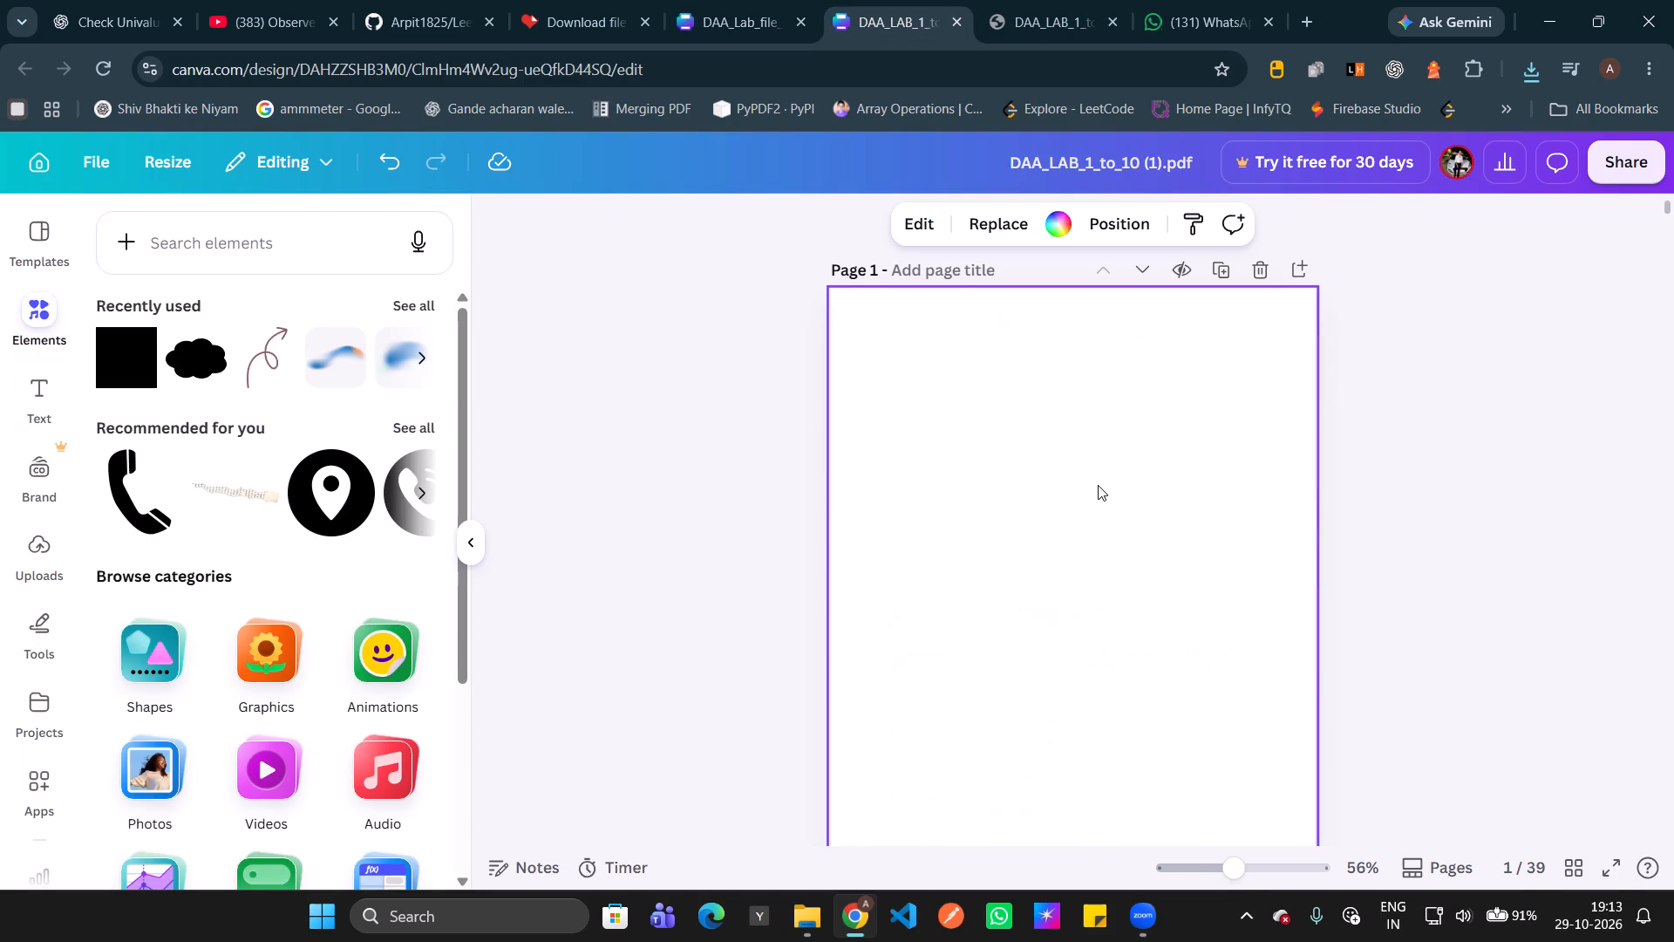
pyautogui.click(676, 492)
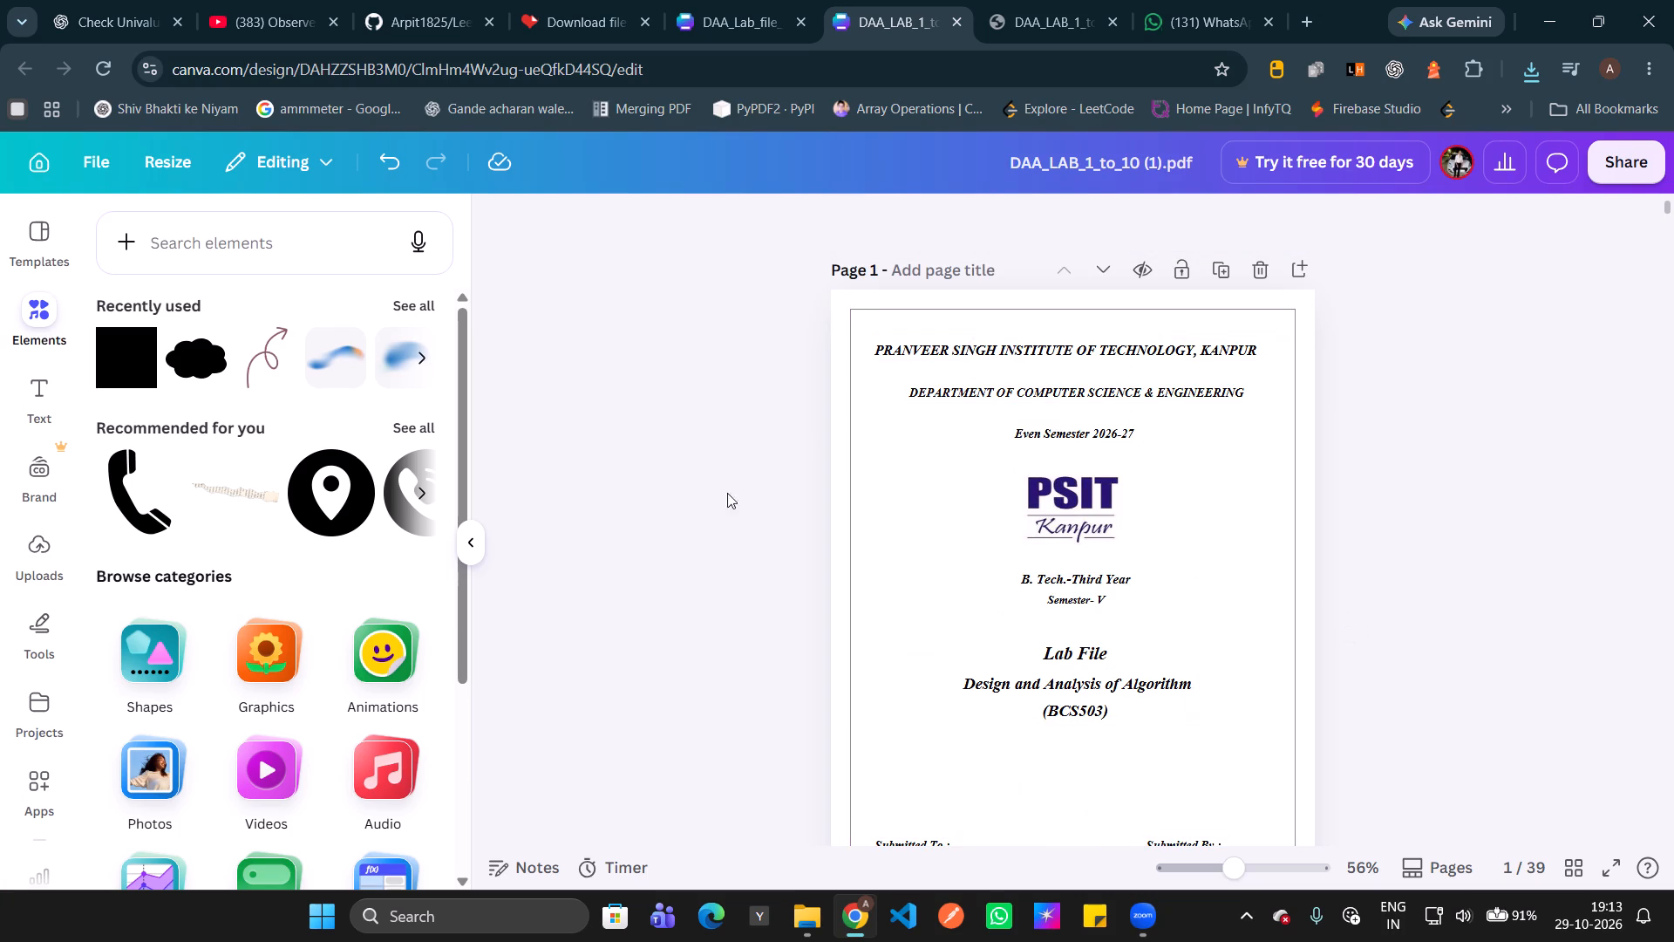
pyautogui.scroll(-2, 859, 498)
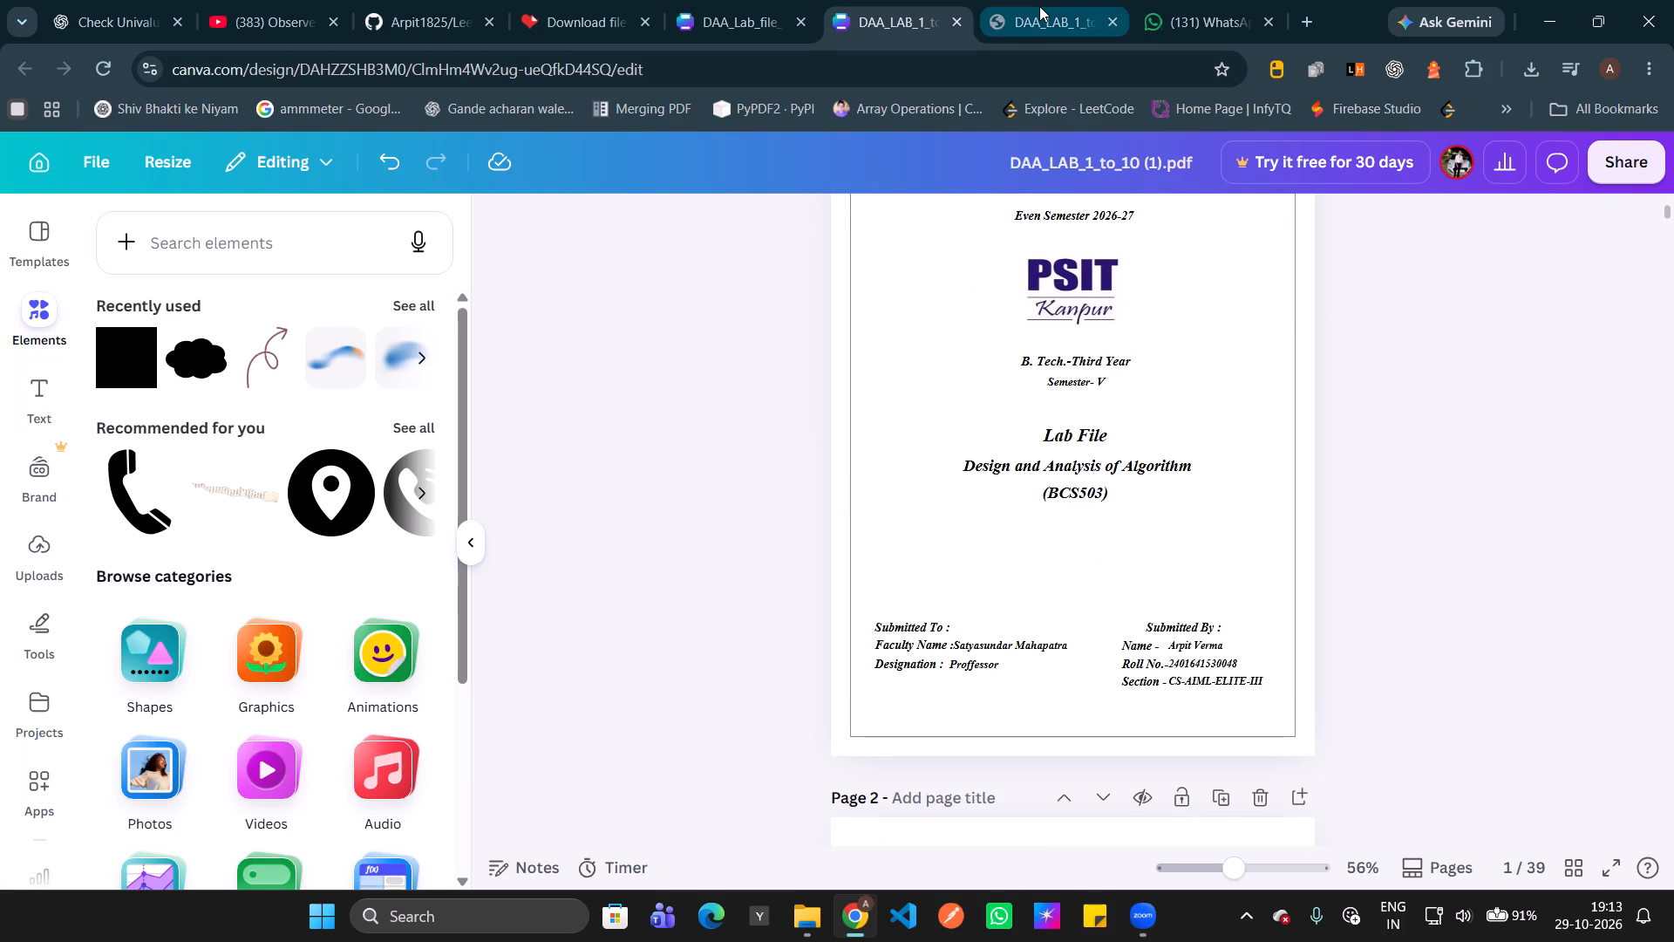
# Add three blank pages between the cover page and the Lab 1 page.
pyautogui.scroll(4, 1255, 725)
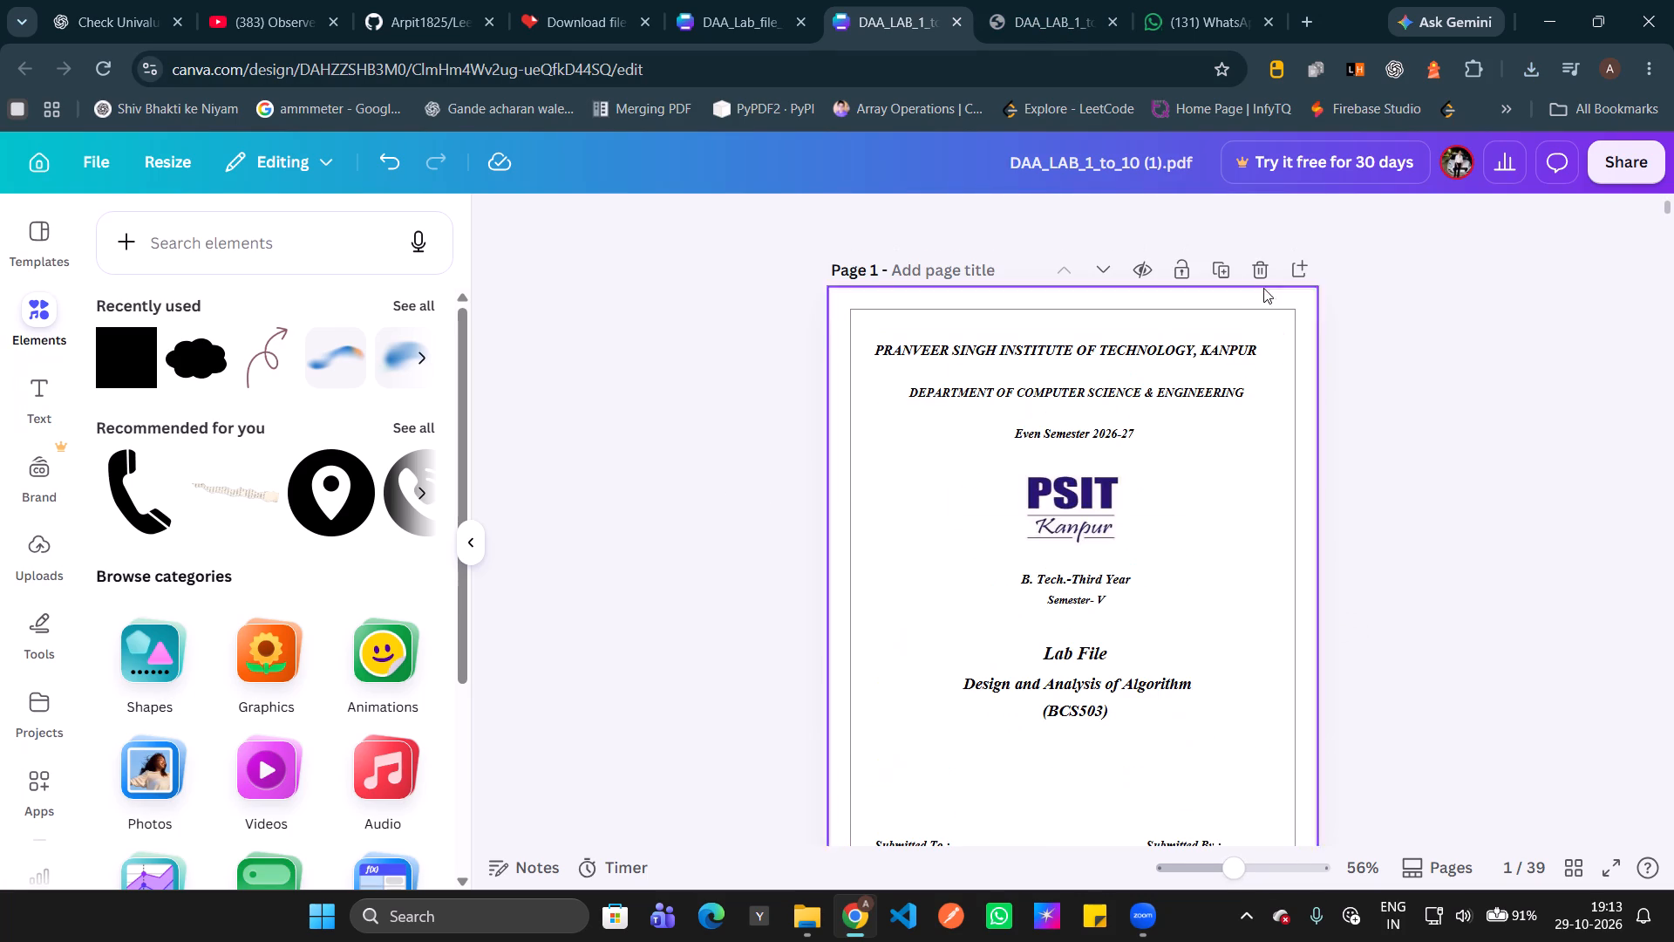
pyautogui.click(1298, 261)
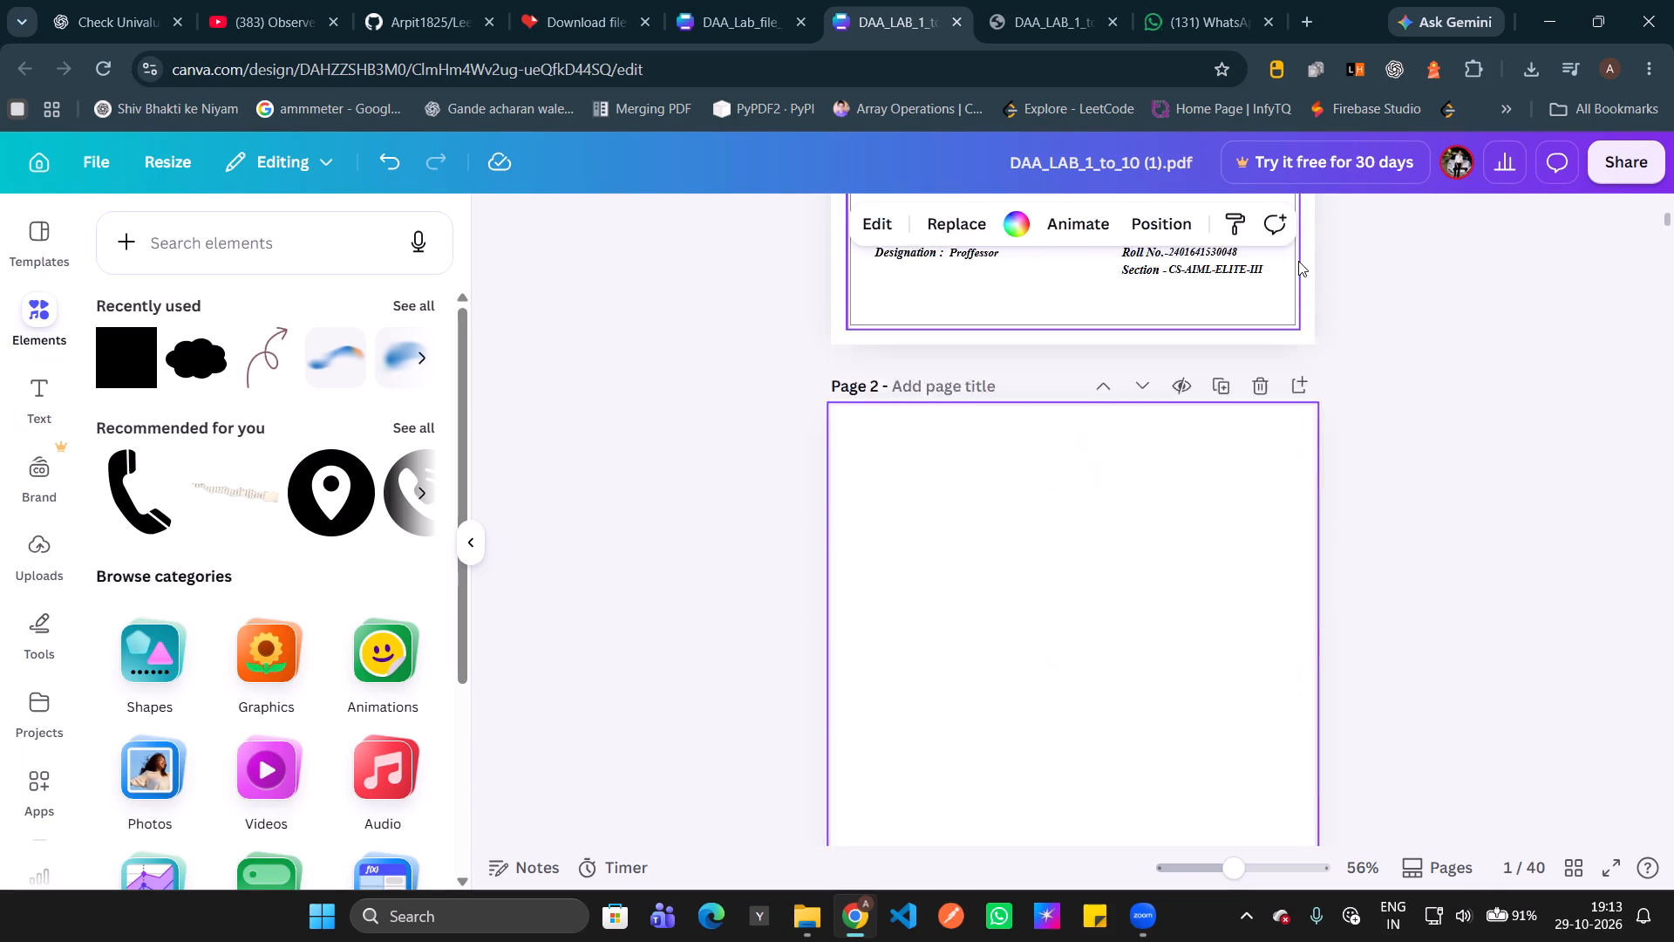
pyautogui.click(1298, 261)
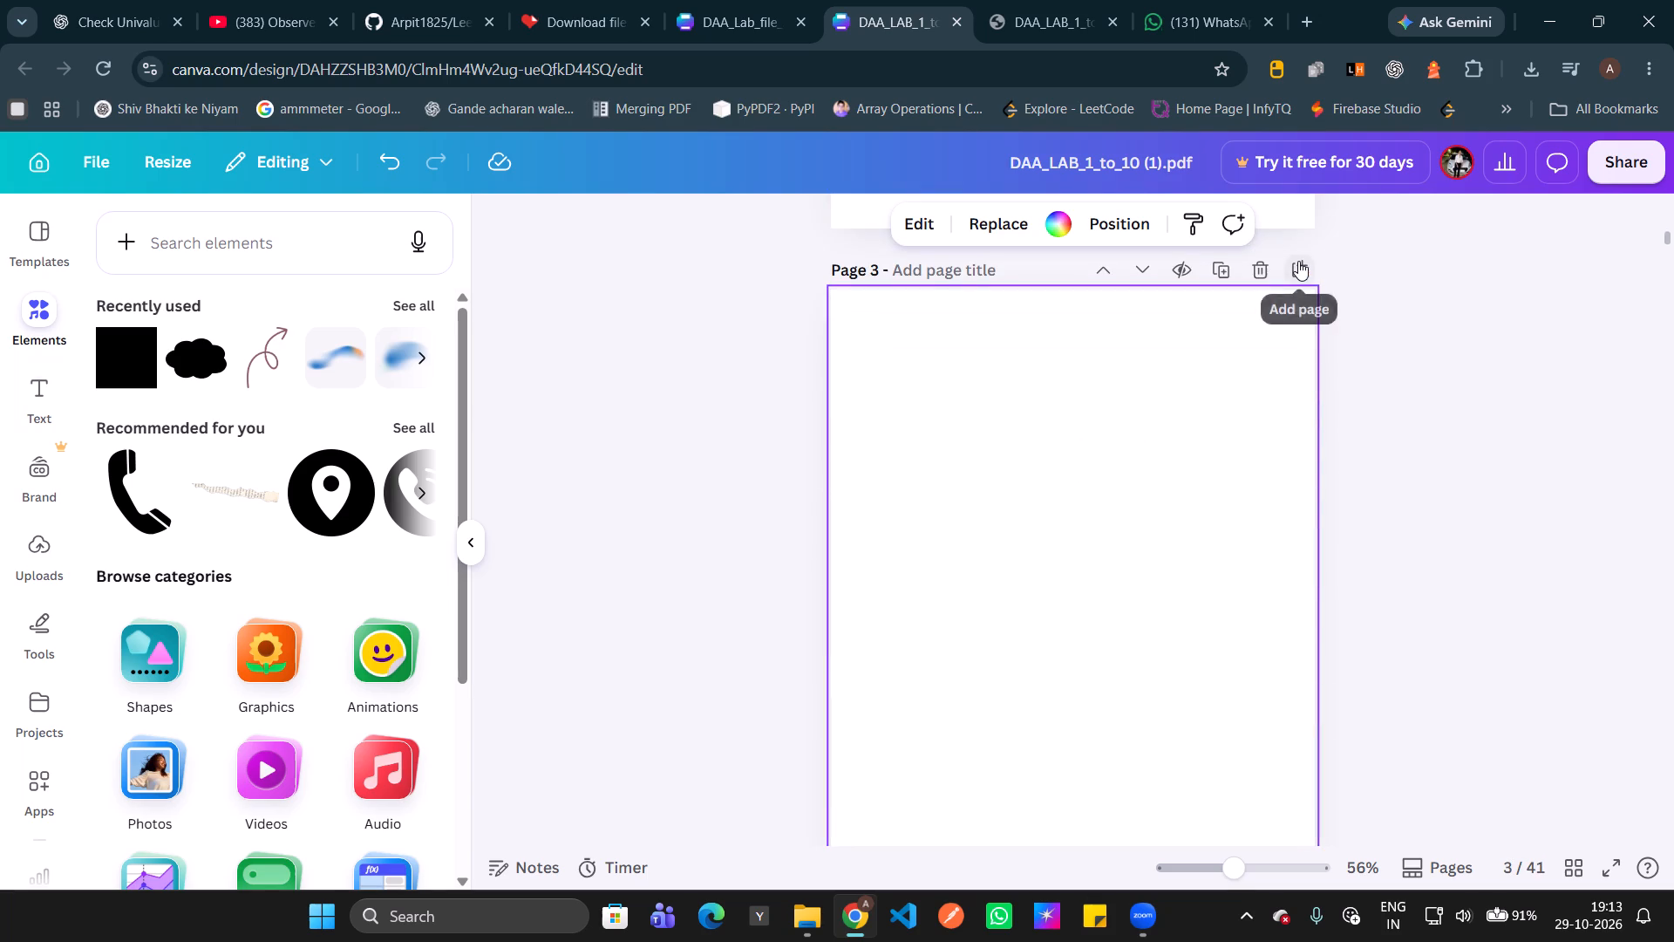
pyautogui.click(1298, 261)
pyautogui.scroll(15, 1249, 424)
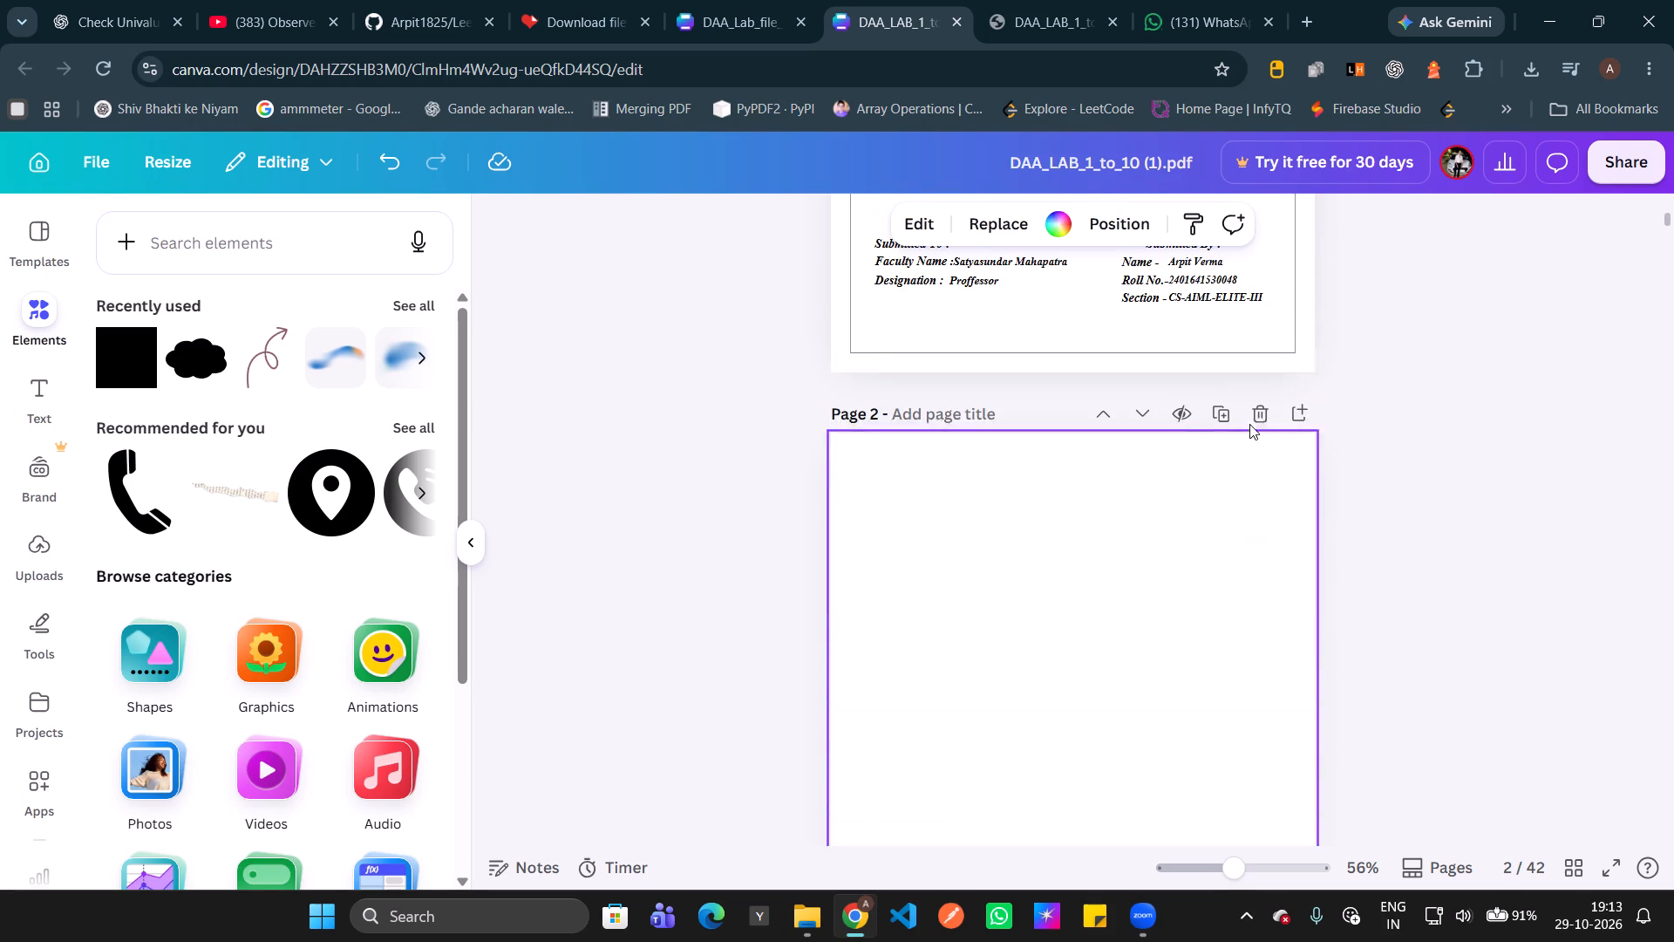
# Copy everything on the Table of Contents page of DAA_Lab_file_2026-27 and paste it onto blank page 2 of DAA_LAB_1_to_10.
pyautogui.click(751, 42)
pyautogui.scroll(-8, 973, 771)
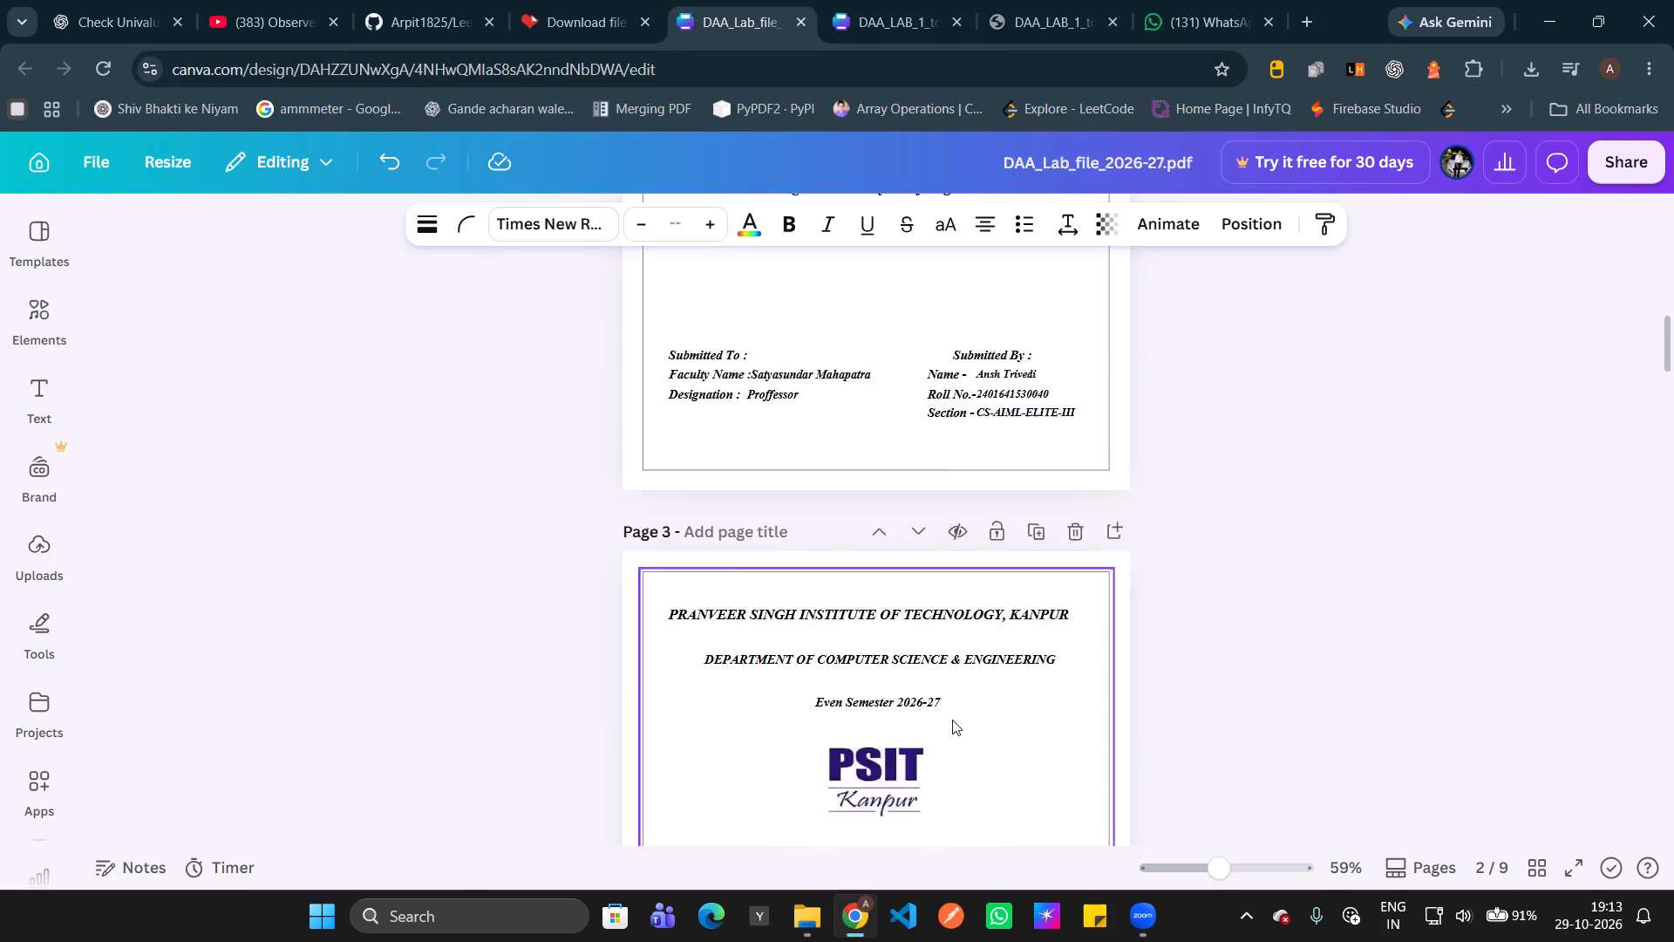
pyautogui.scroll(-3, 949, 717)
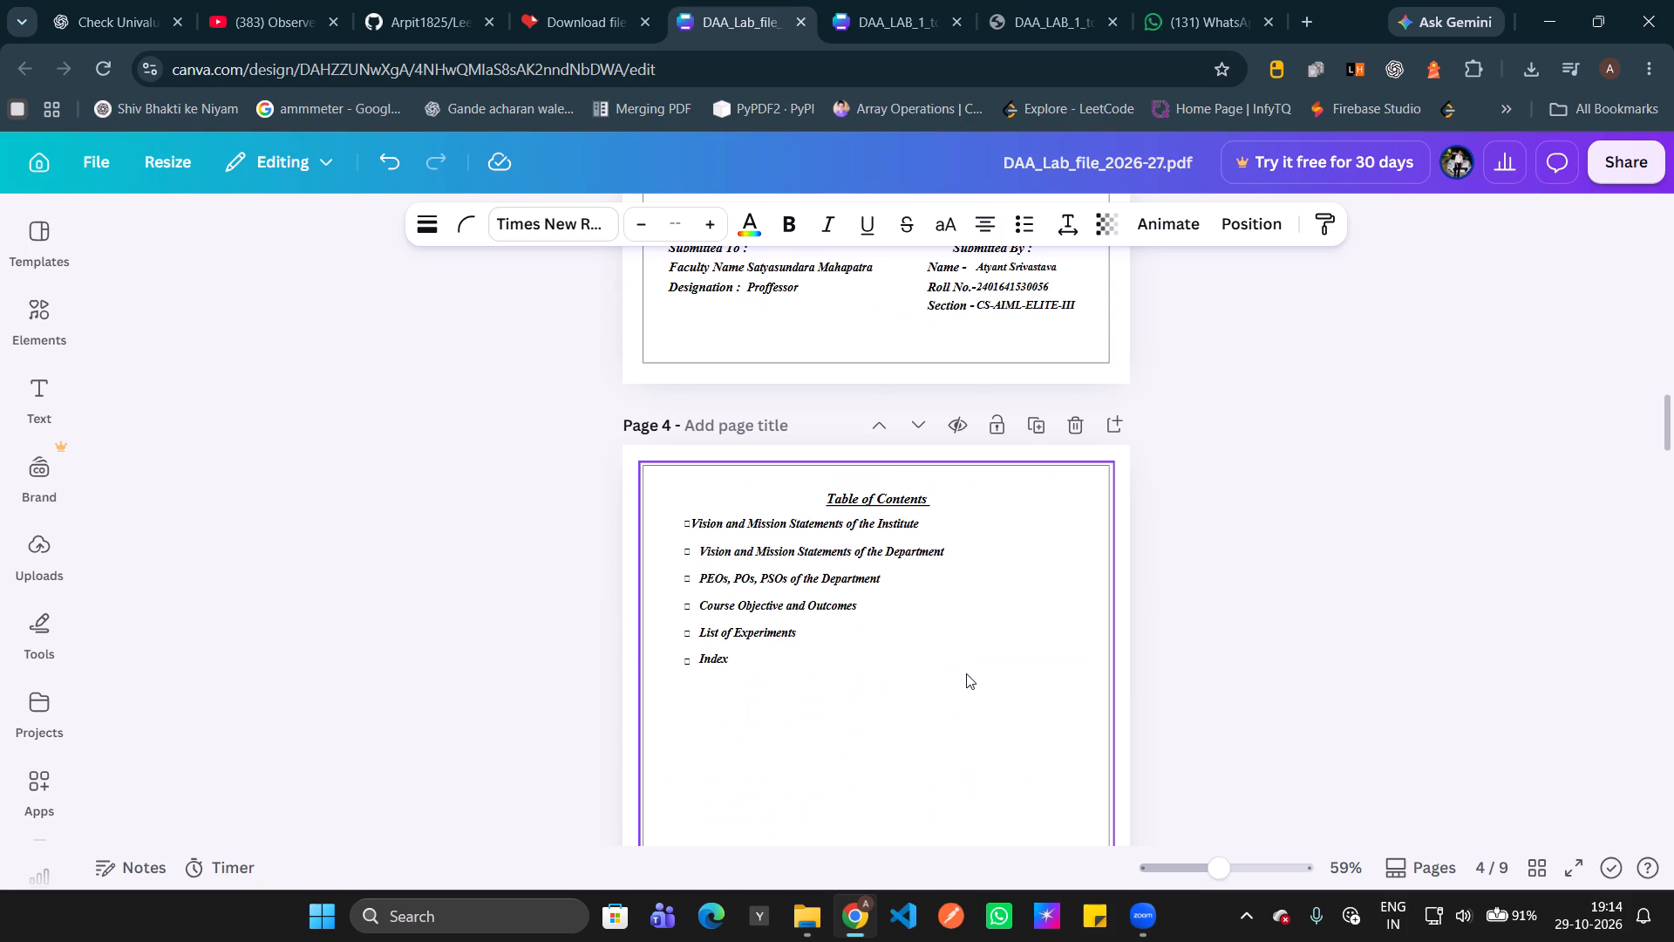
pyautogui.hotkey('ctrl', 'a')
pyautogui.hotkey('ctrl', 'c')
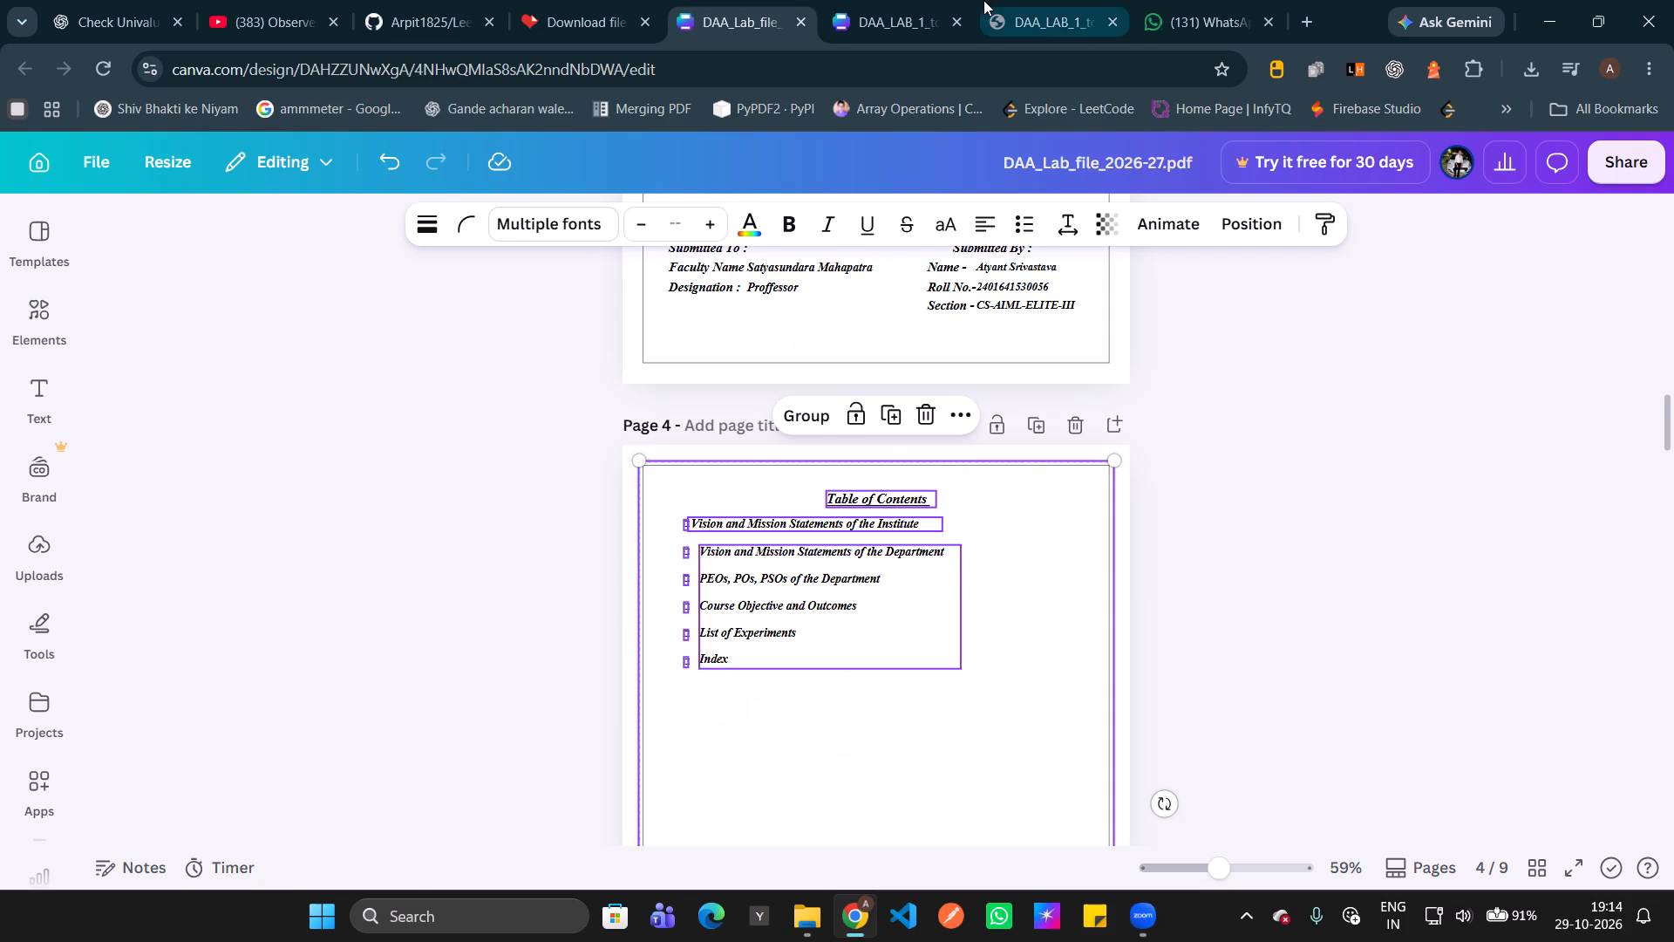
pyautogui.click(863, 0)
pyautogui.click(1106, 605)
pyautogui.hotkey('ctrl', 'v')
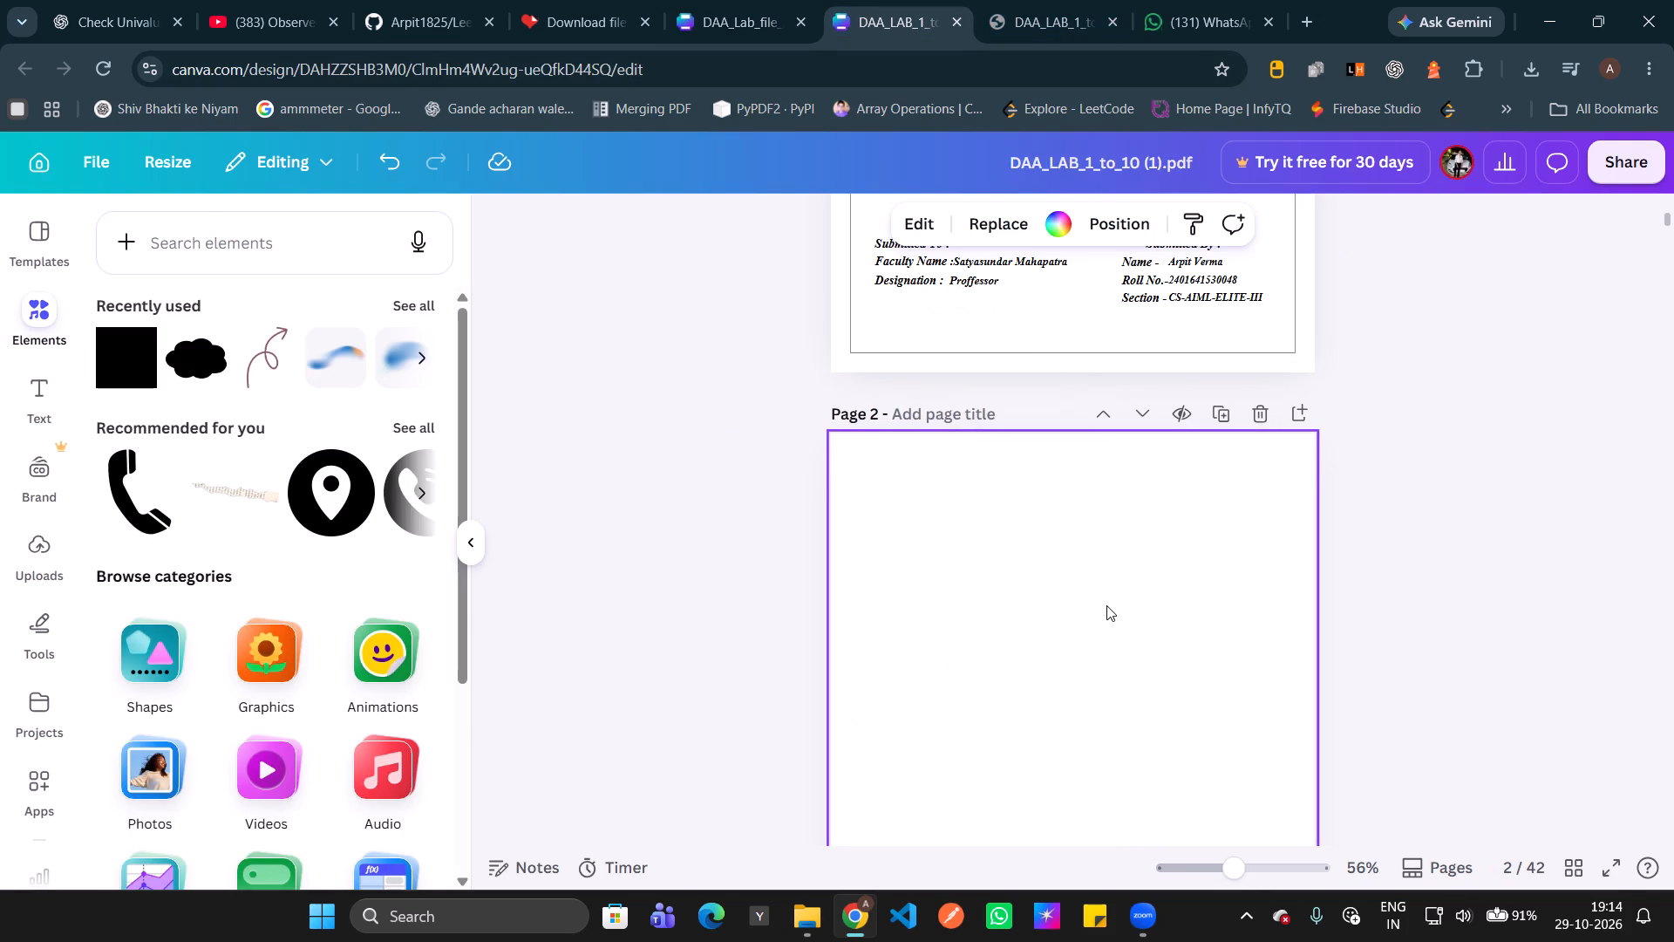
pyautogui.click(617, 461)
# Copy the whole Department Vision, Mission and PEOs page from the lab file and paste it onto blank page 3 of DAA_LAB_1_to_10.
pyautogui.click(757, 0)
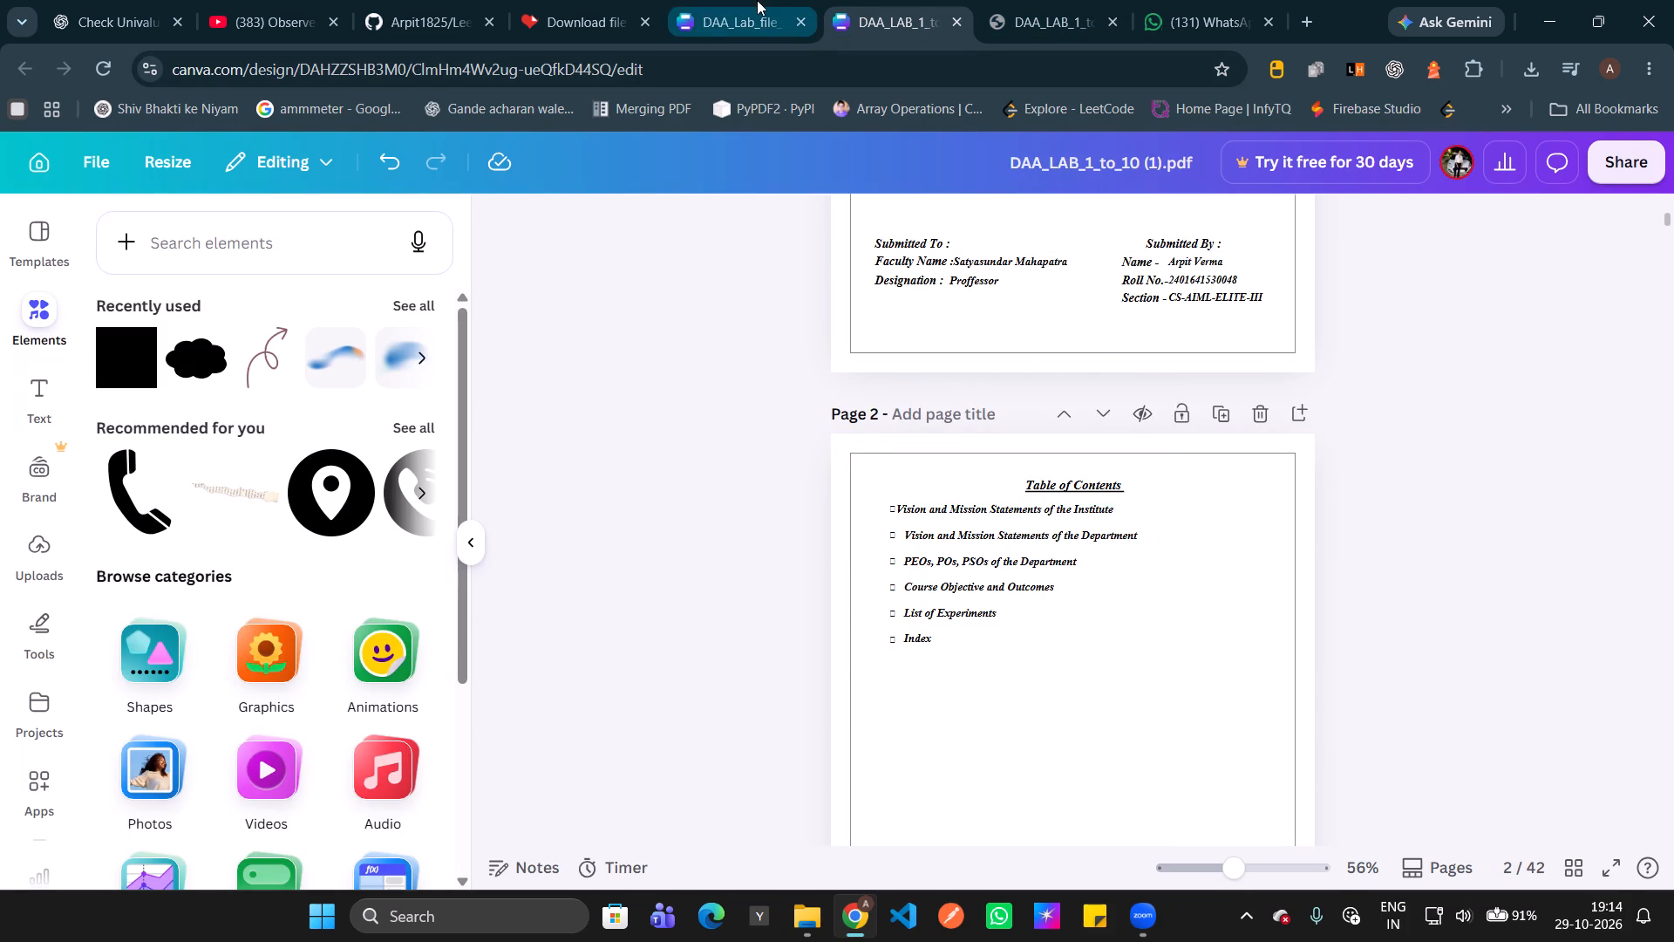
pyautogui.scroll(-9, 813, 496)
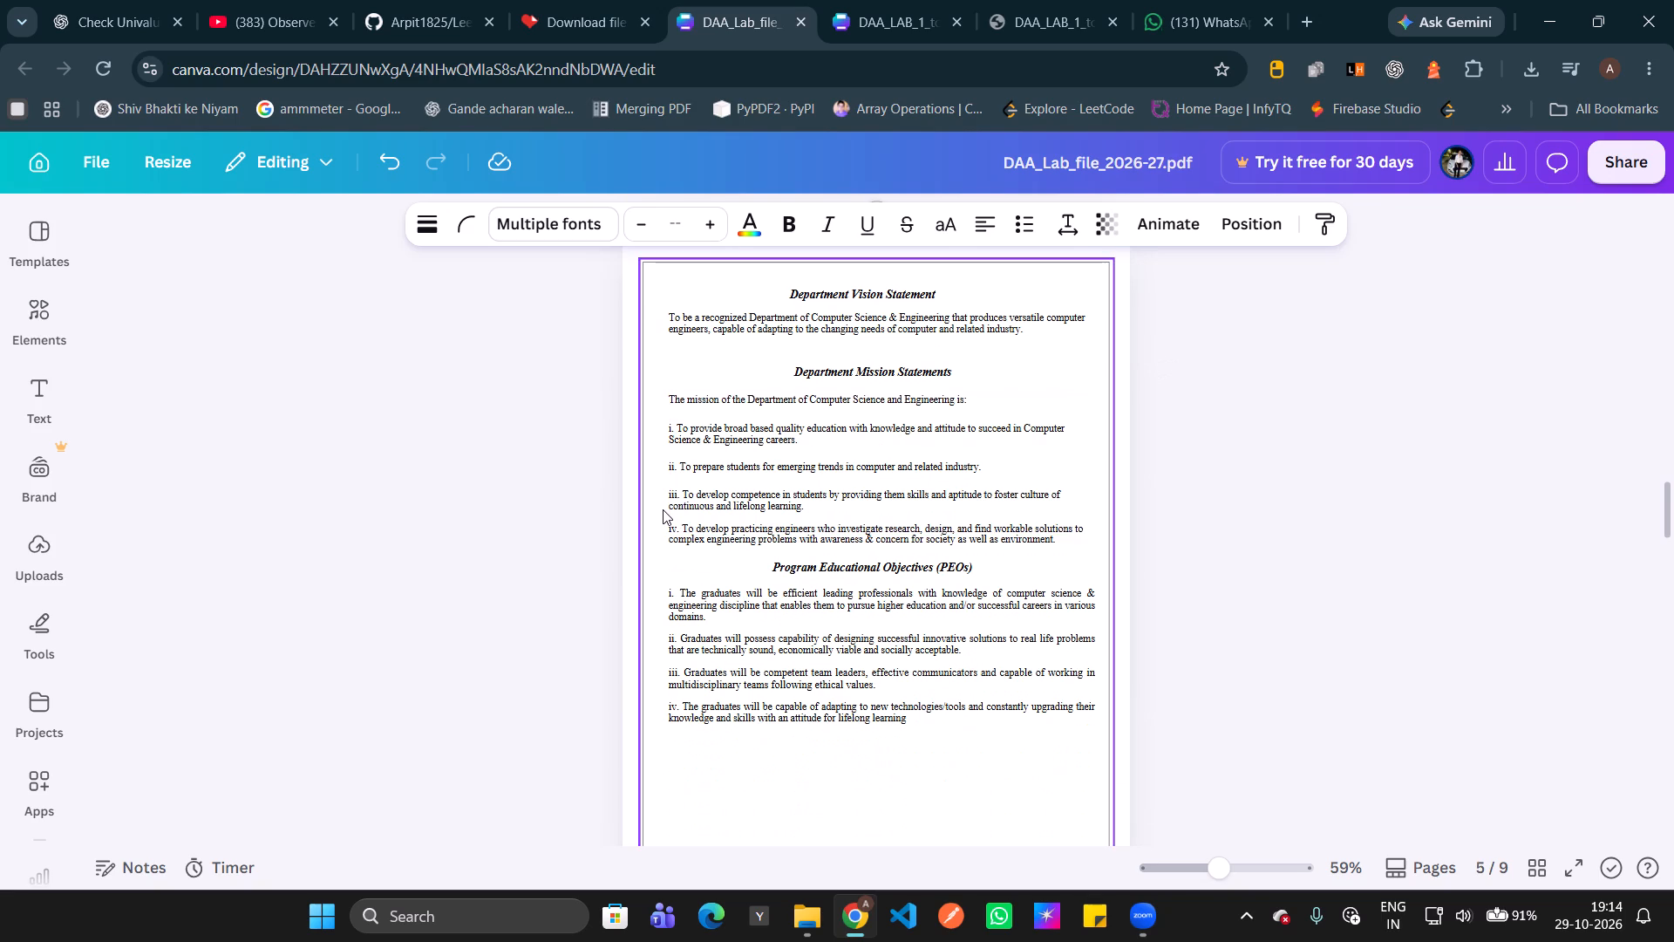
pyautogui.click(663, 509)
pyautogui.hotkey('ctrl', 'a')
pyautogui.keyDown('ctrl'); pyautogui.click(663, 509); pyautogui.keyUp('ctrl')
pyautogui.hotkey('ctrl', 'c')
pyautogui.hotkey('ctrl', 'c')
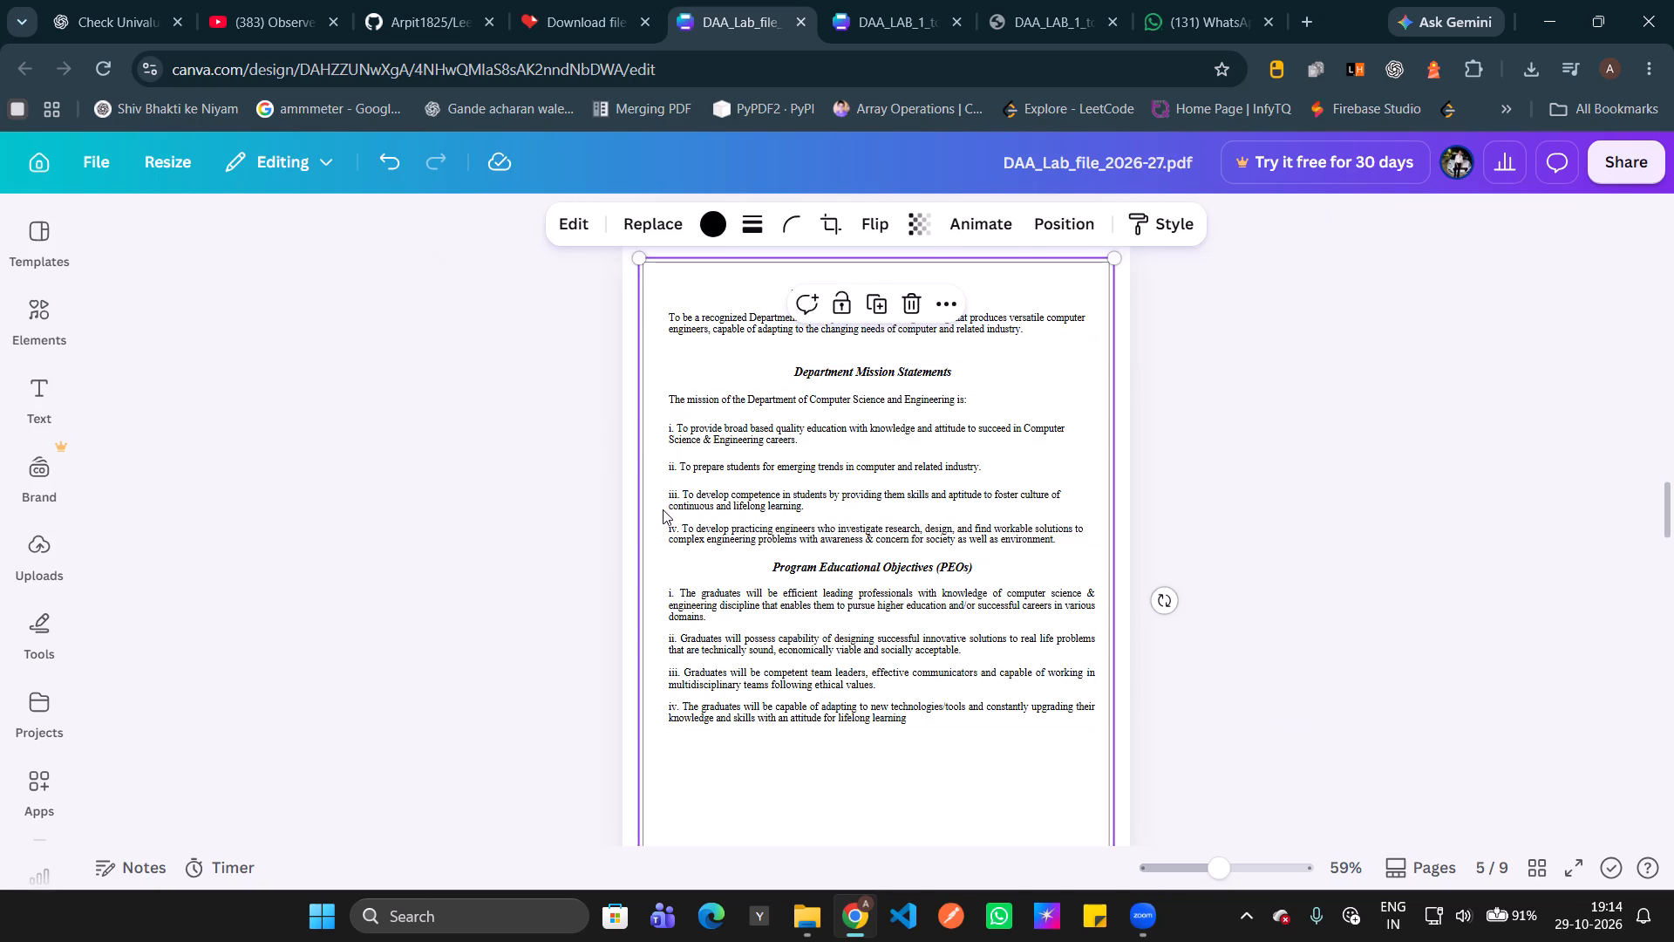
pyautogui.hotkey('ctrl', 'a')
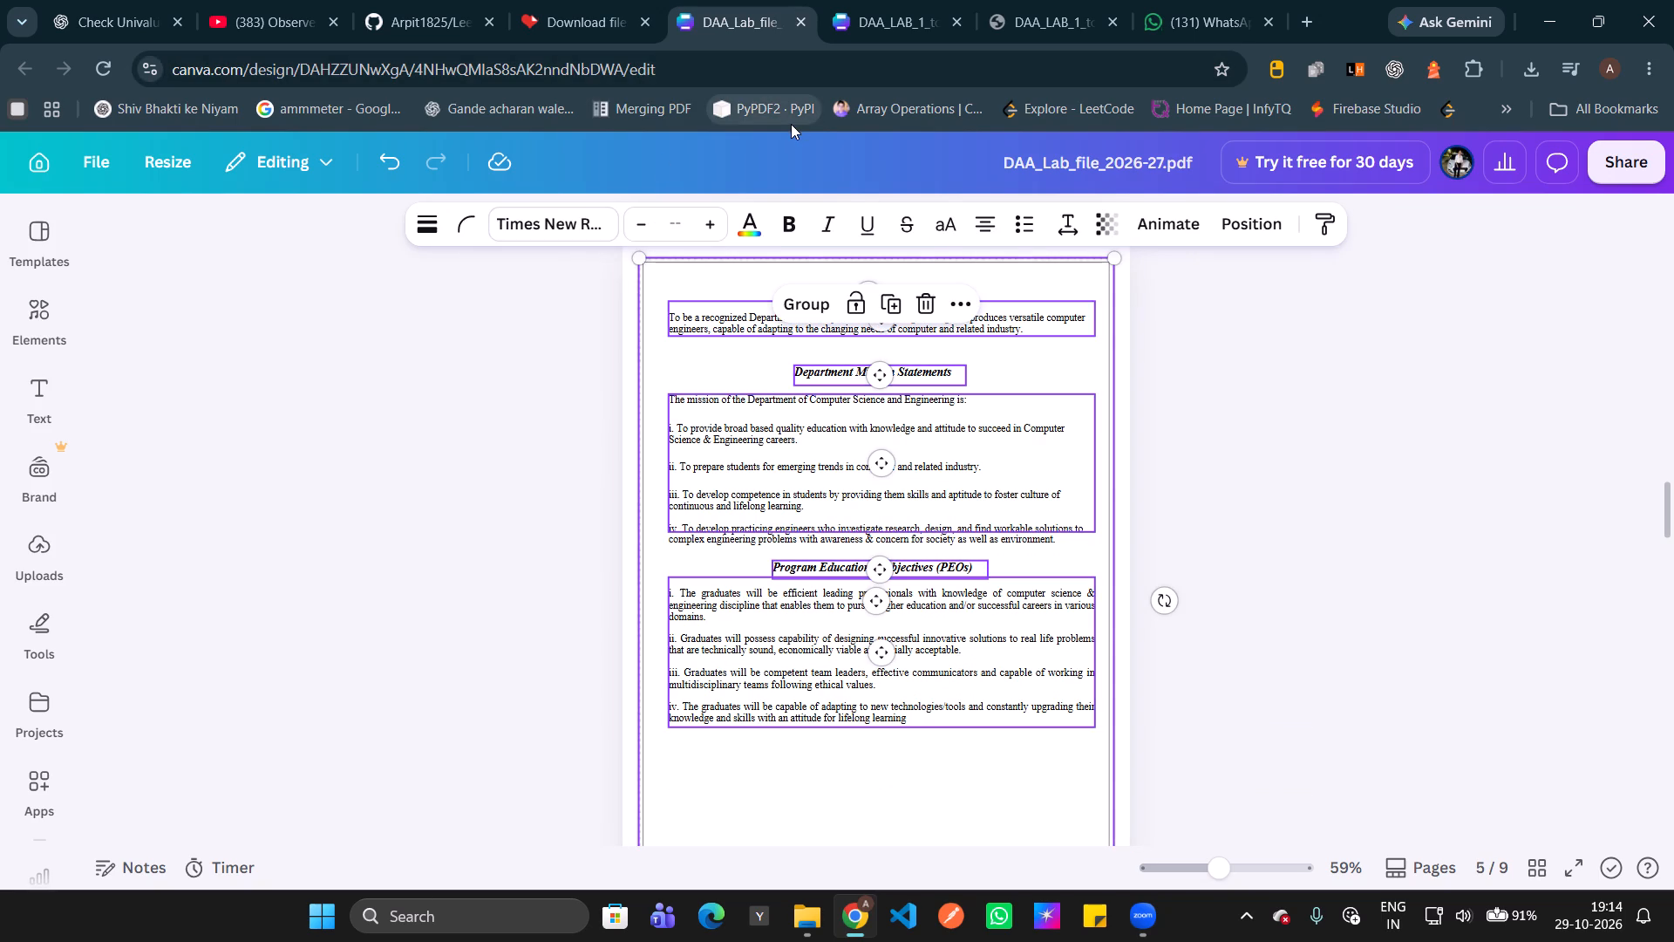
pyautogui.hotkey('ctrl', 'c')
pyautogui.click(897, 0)
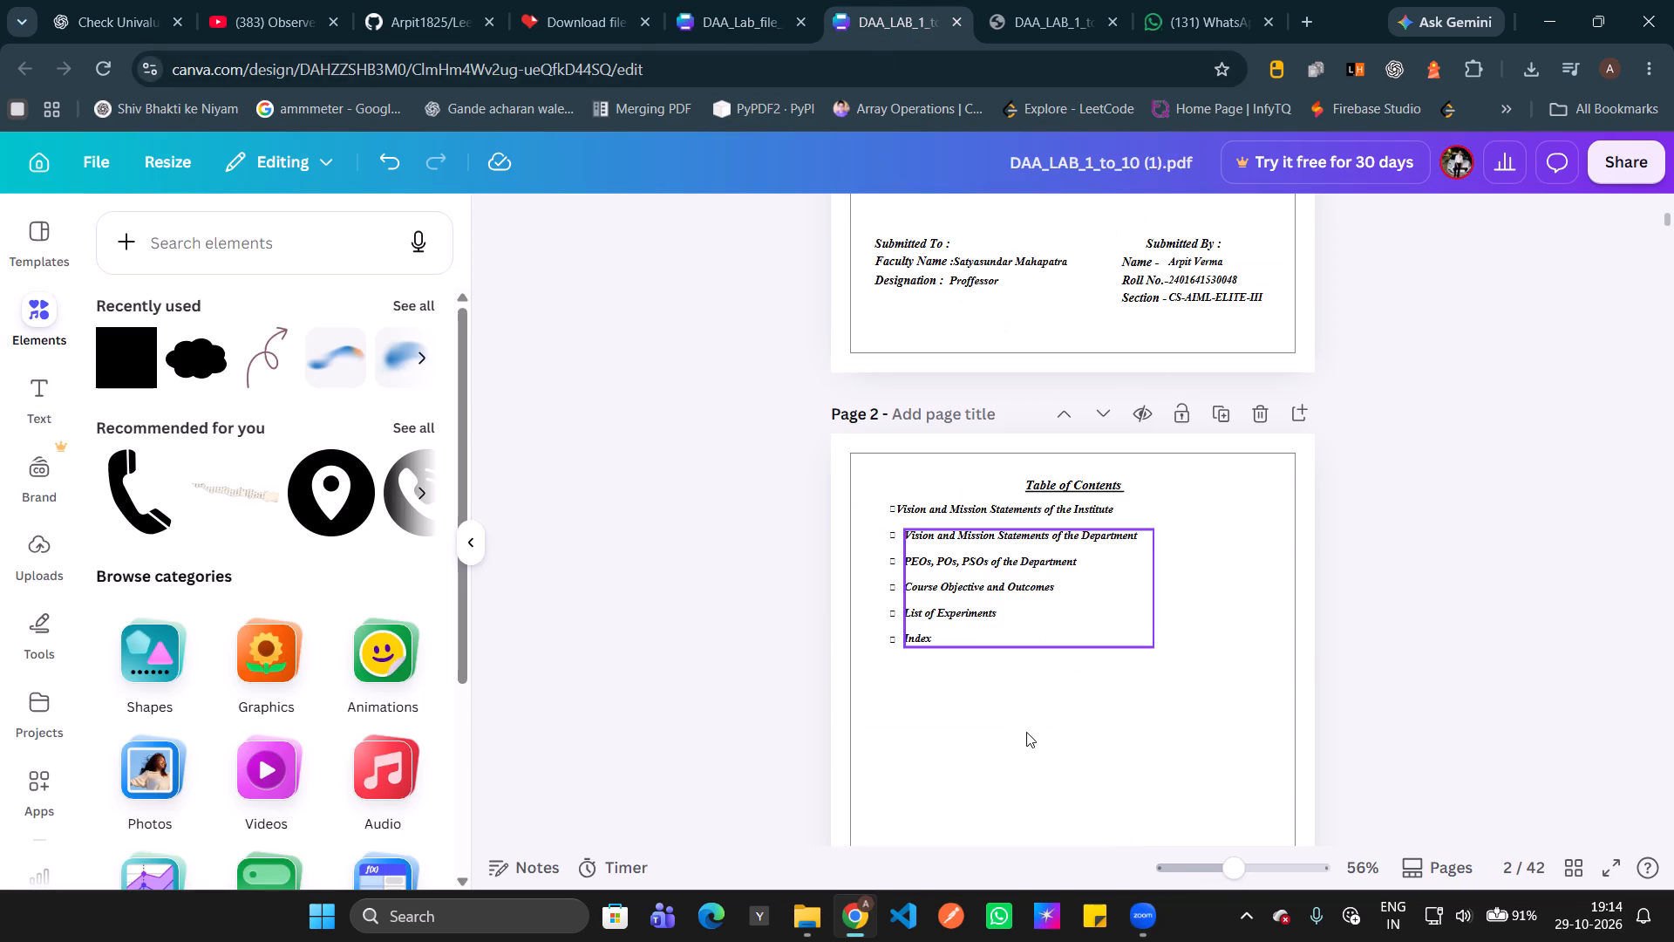
pyautogui.scroll(-5, 1026, 732)
pyautogui.click(1028, 706)
pyautogui.hotkey('ctrl', 'v')
# Copy the whole Department Program Outcomes (POs) page from the lab file and paste it onto blank page 4 of DAA_LAB_1_to_10.
pyautogui.scroll(-7, 1028, 706)
pyautogui.click(1026, 697)
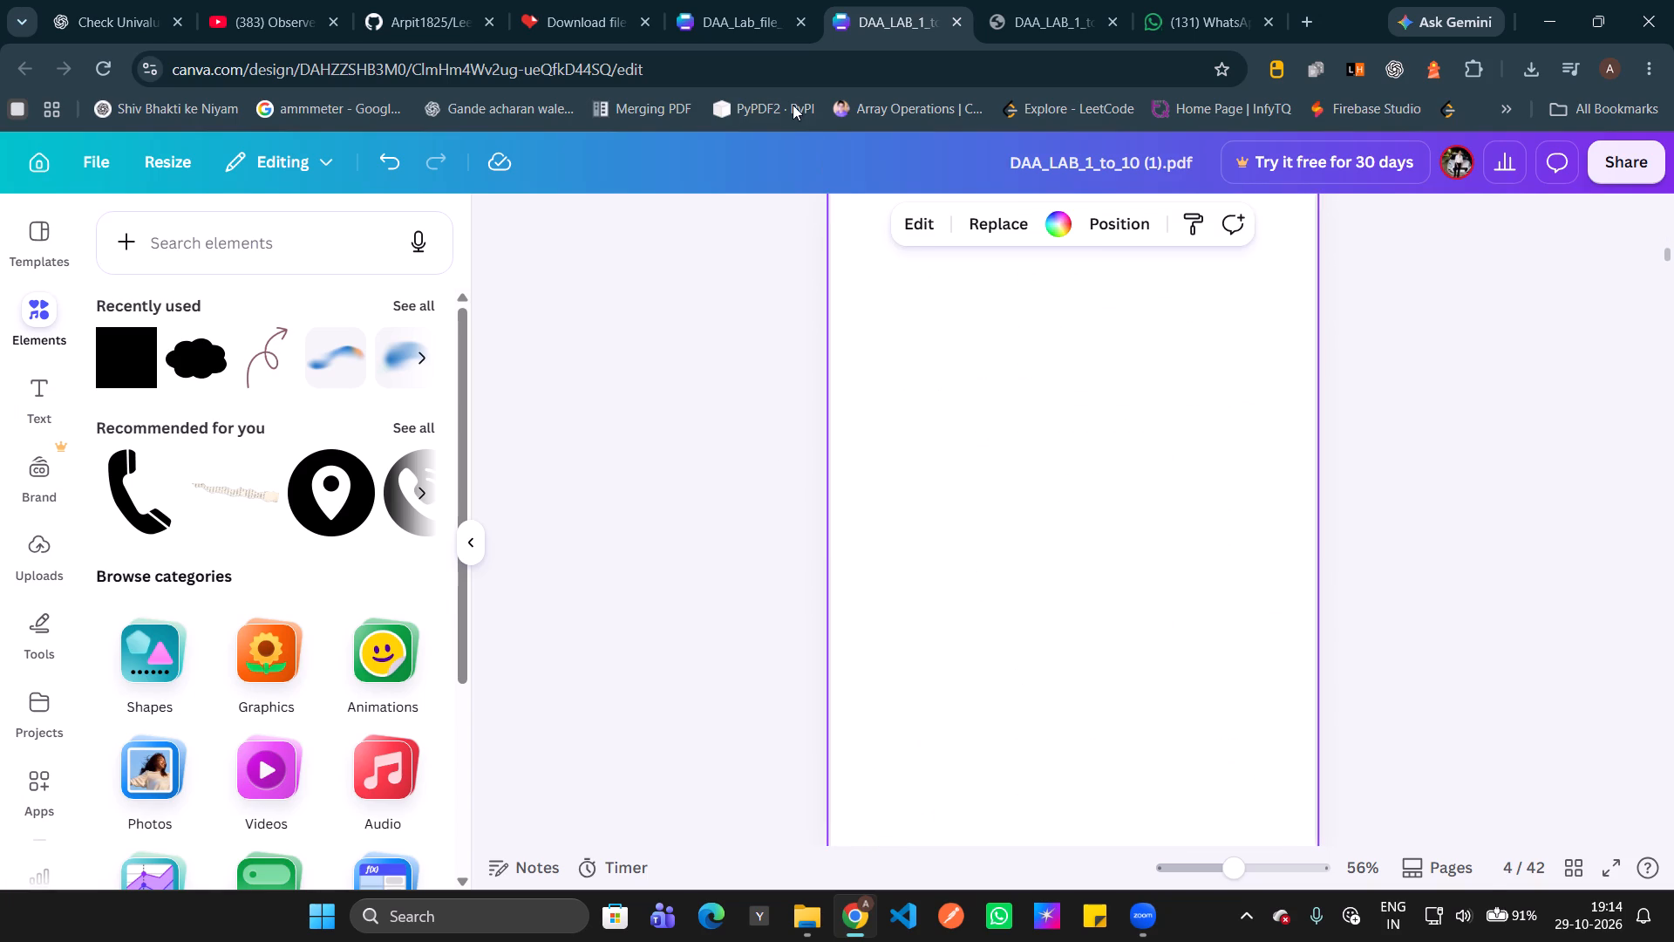
pyautogui.click(678, 0)
pyautogui.scroll(-5, 930, 563)
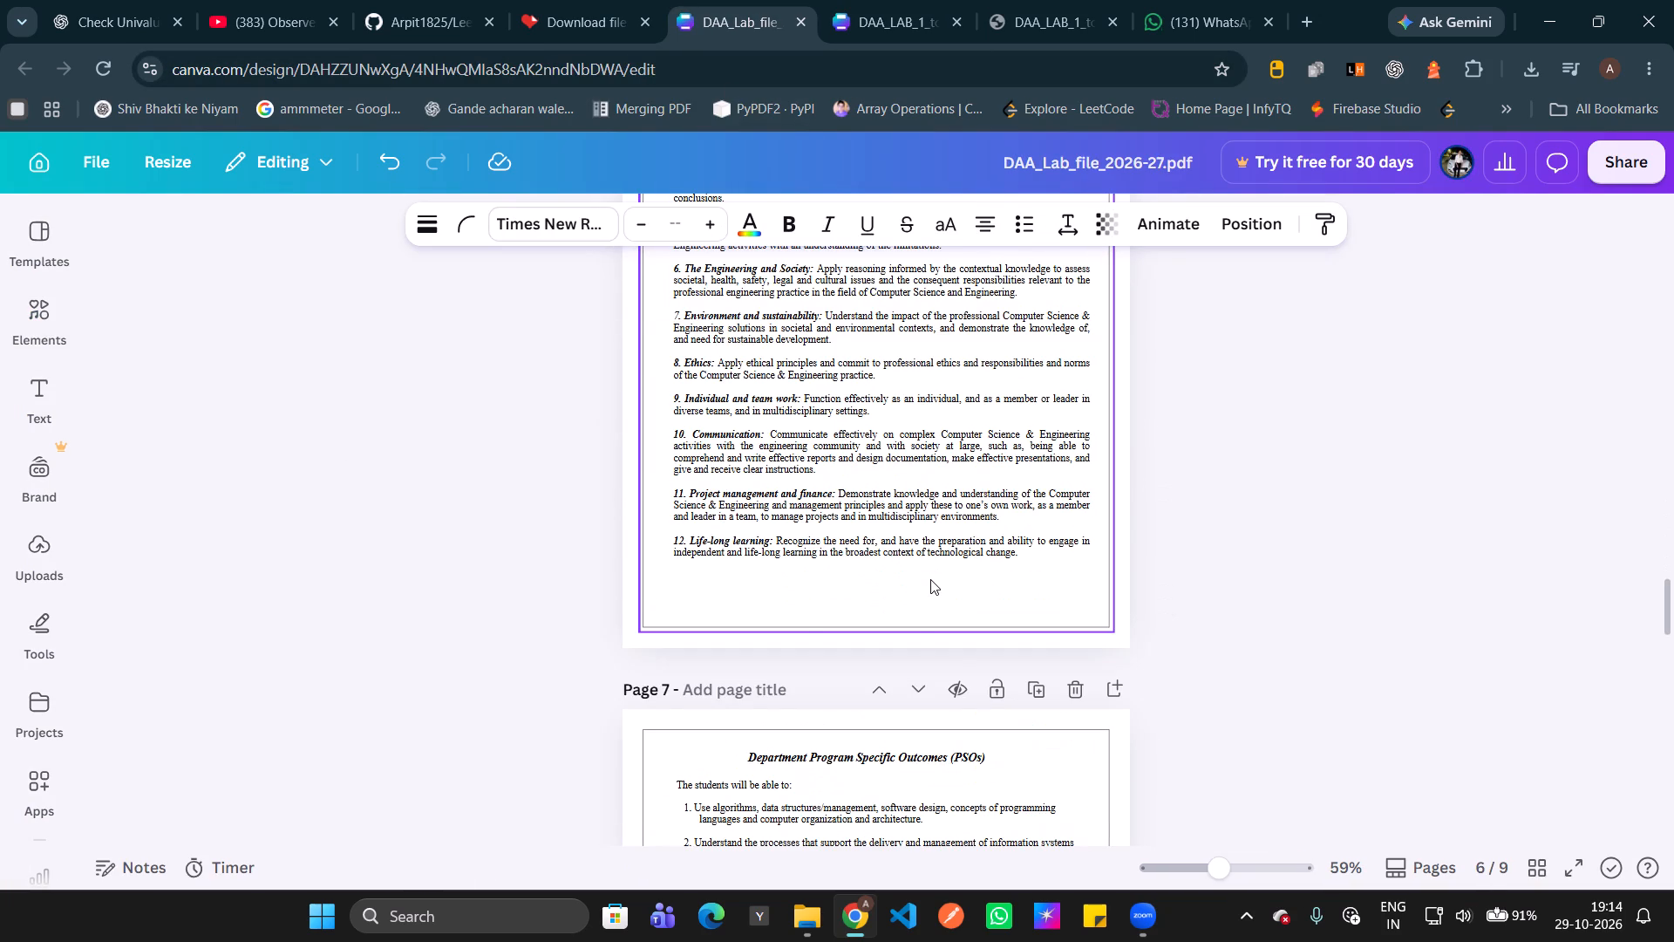
pyautogui.click(930, 579)
pyautogui.hotkey('ctrl', 'a')
pyautogui.hotkey('ctrl', 'c')
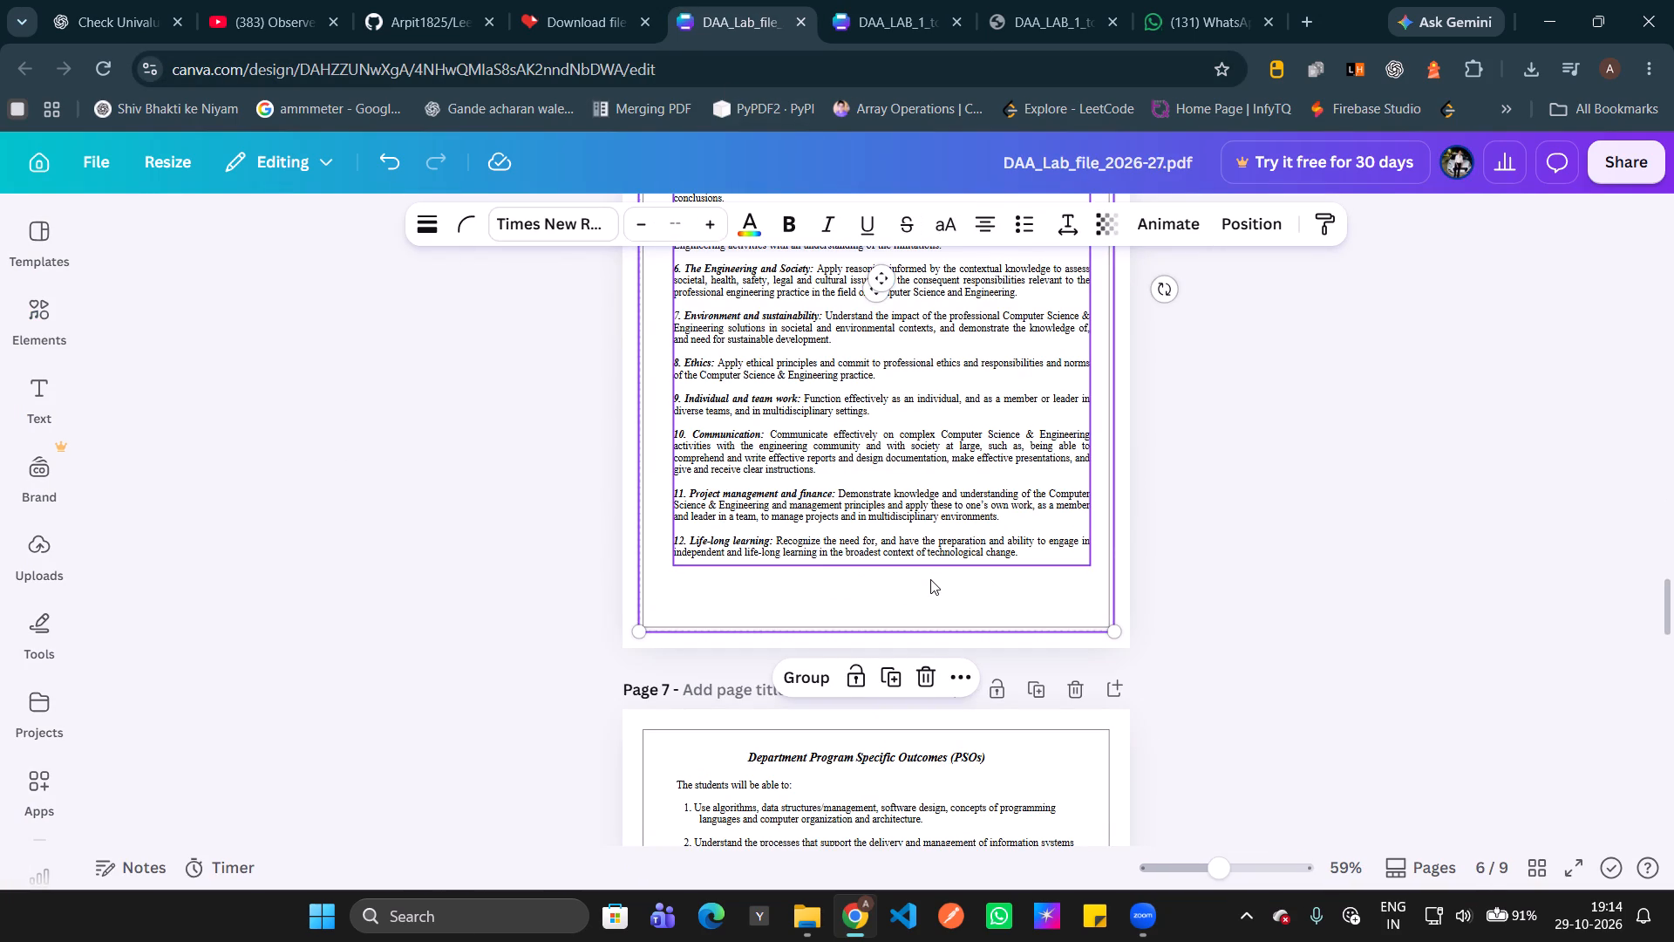
pyautogui.hotkey('ctrl', 'c')
pyautogui.click(915, 0)
pyautogui.click(1001, 493)
pyautogui.hotkey('ctrl', 'v')
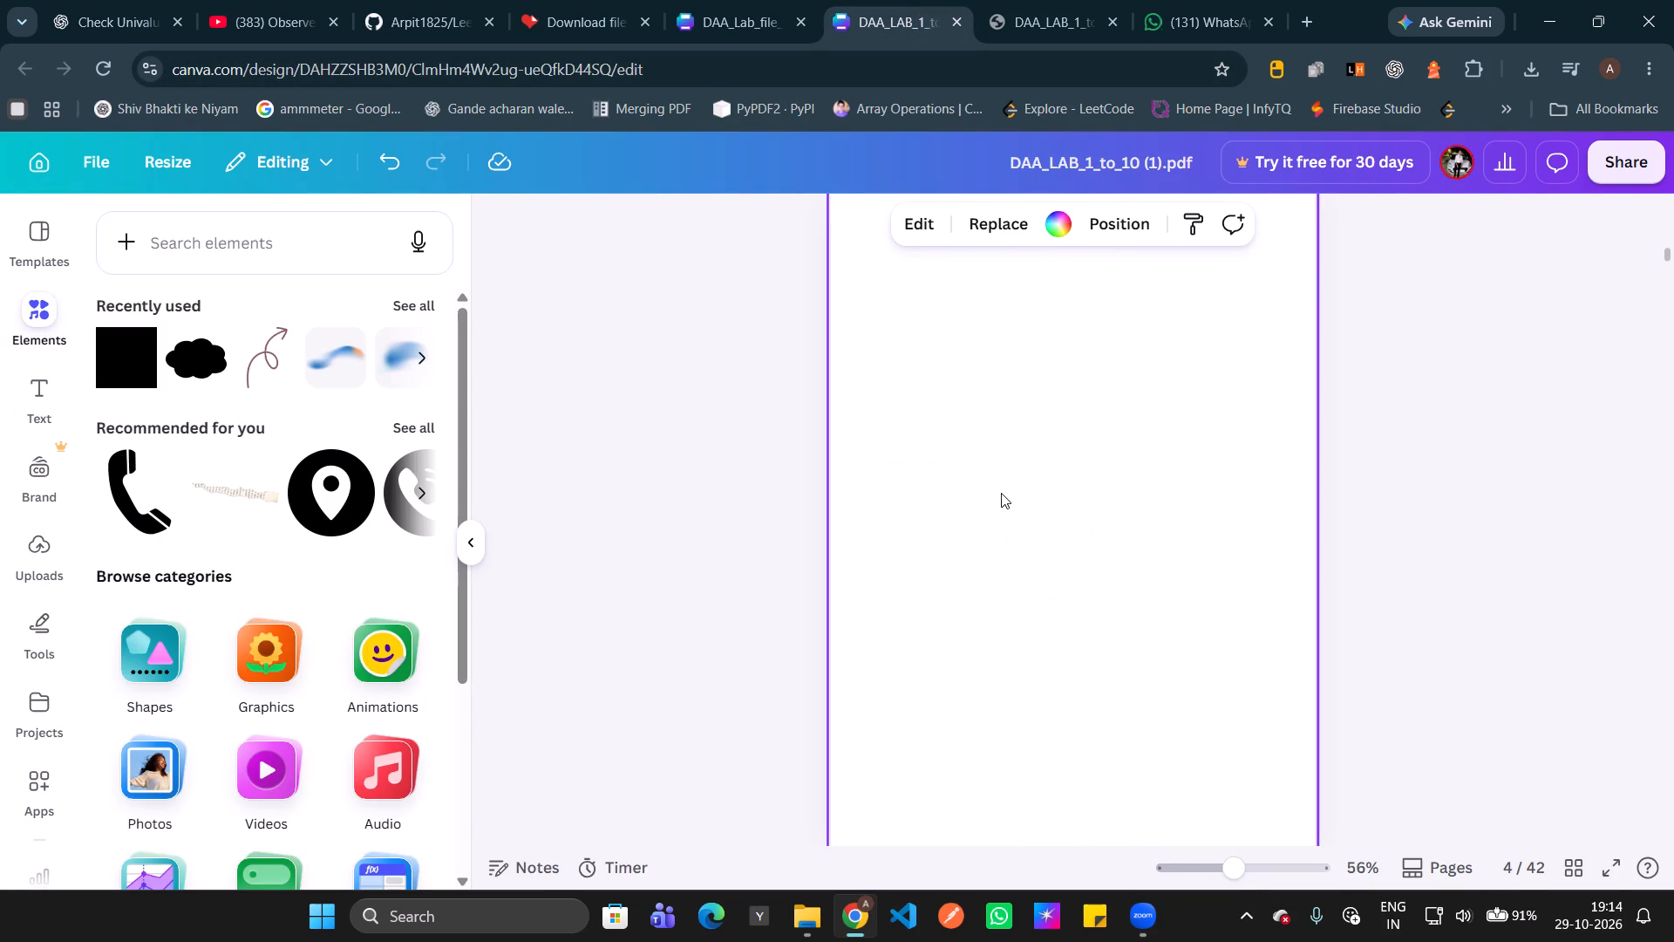
# Add two blank pages after the Program Outcomes page in DAA_LAB_1_to_10.
pyautogui.scroll(-5, 1001, 493)
pyautogui.scroll(4, 1001, 493)
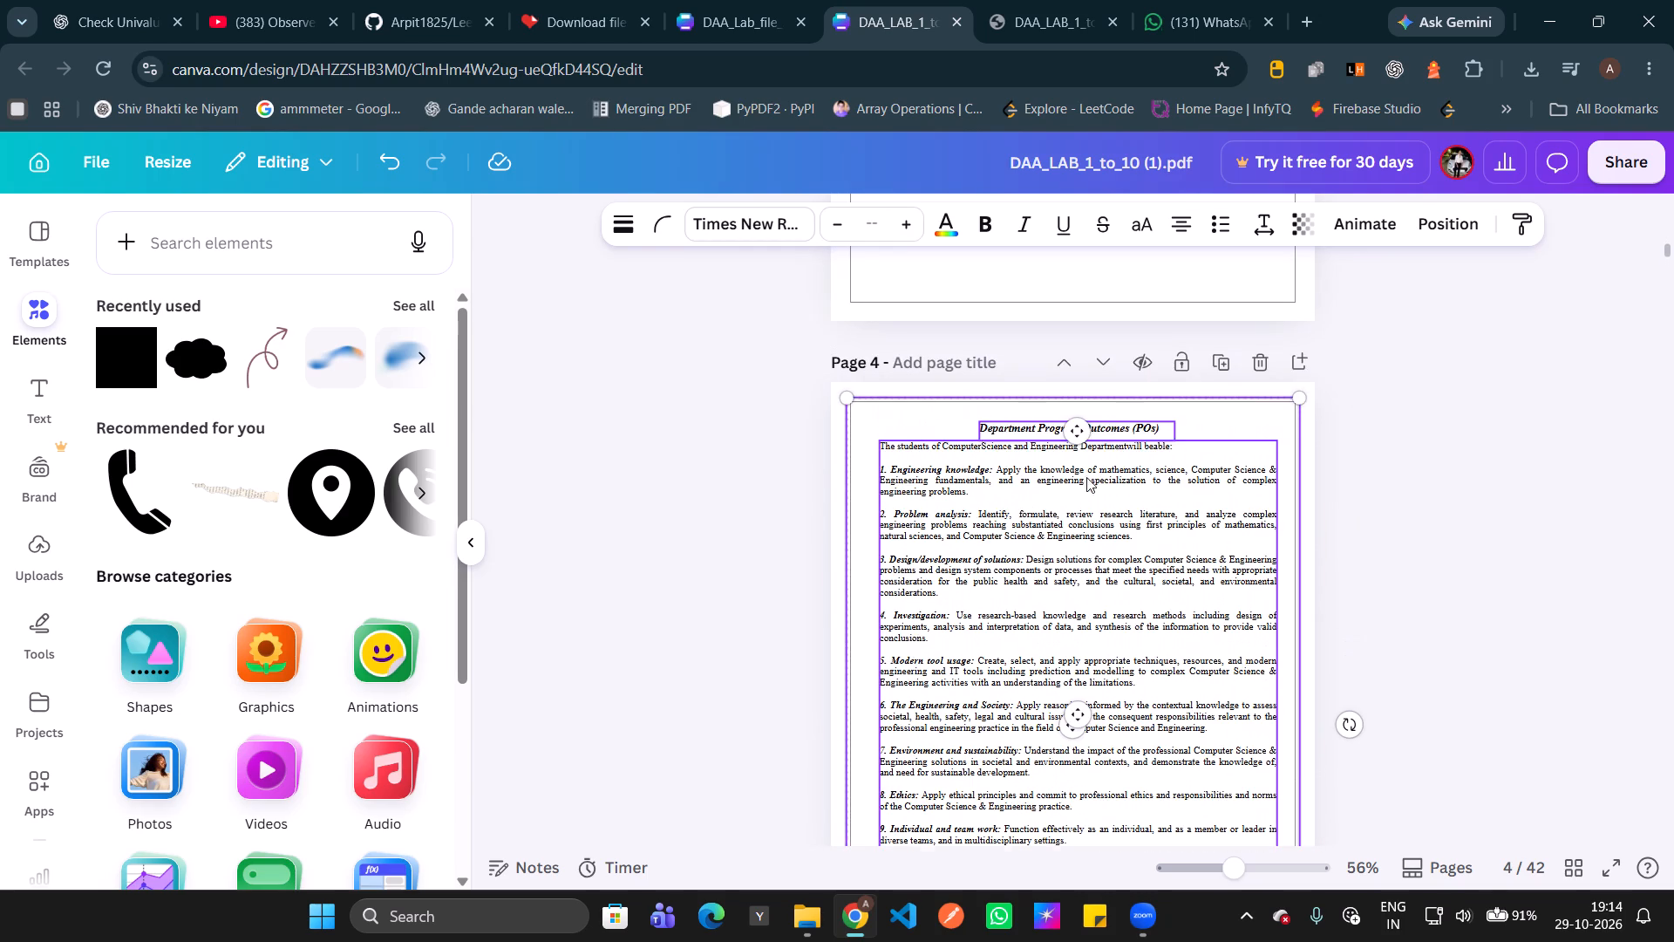
pyautogui.click(1288, 365)
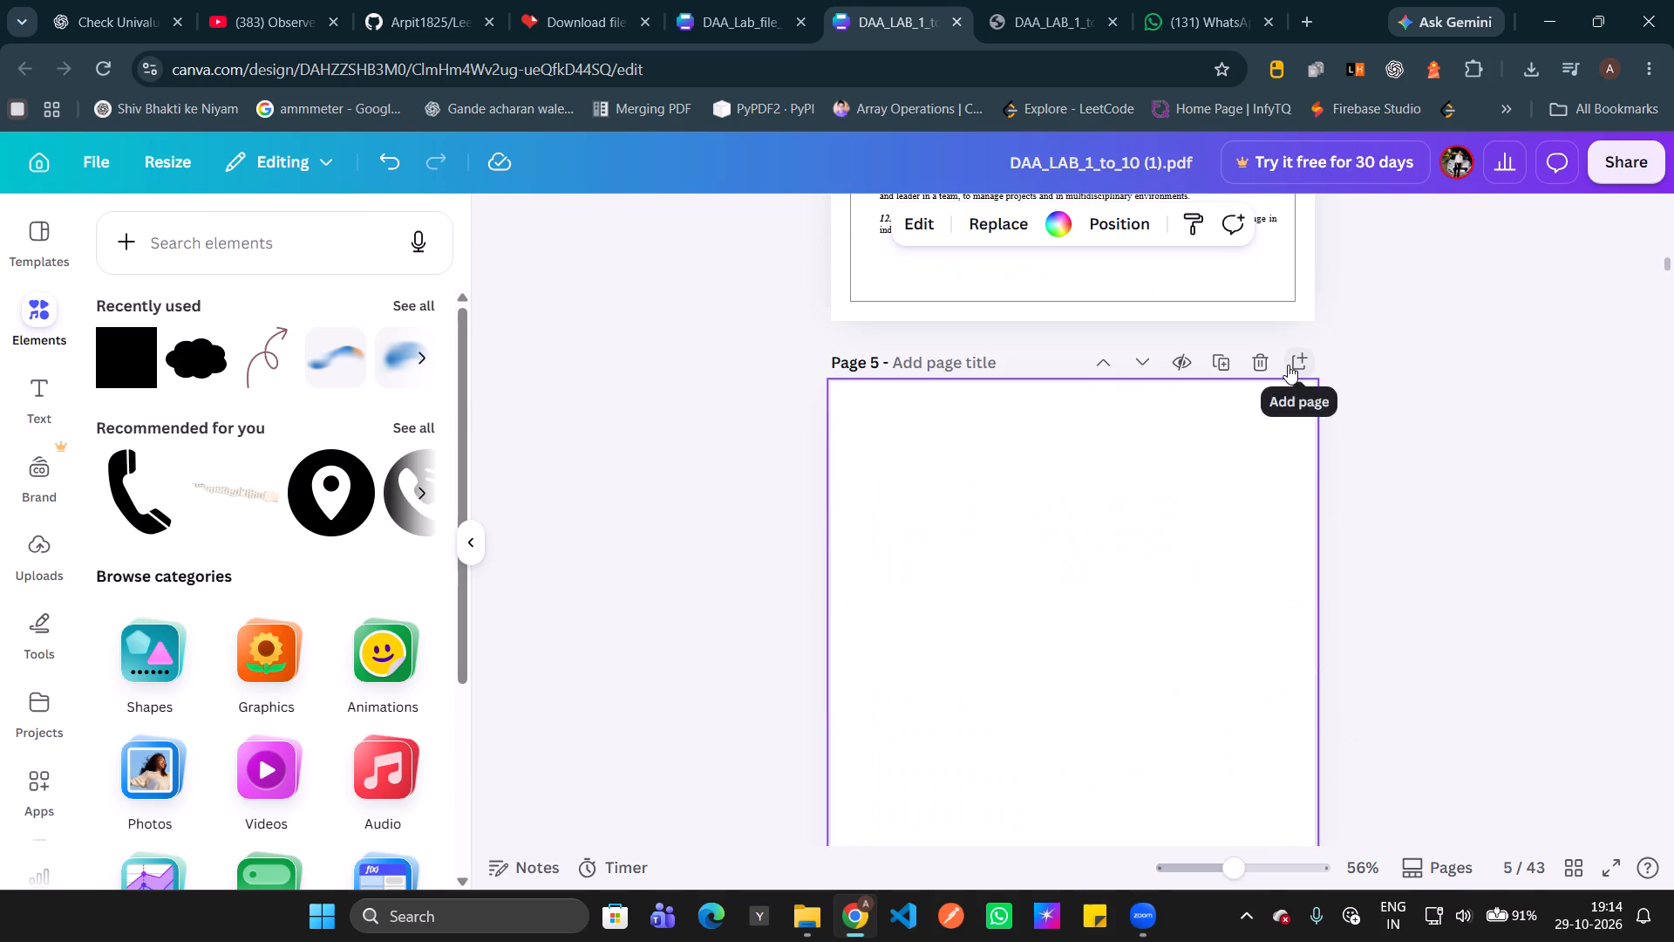
pyautogui.click(1288, 365)
pyautogui.scroll(7, 1249, 524)
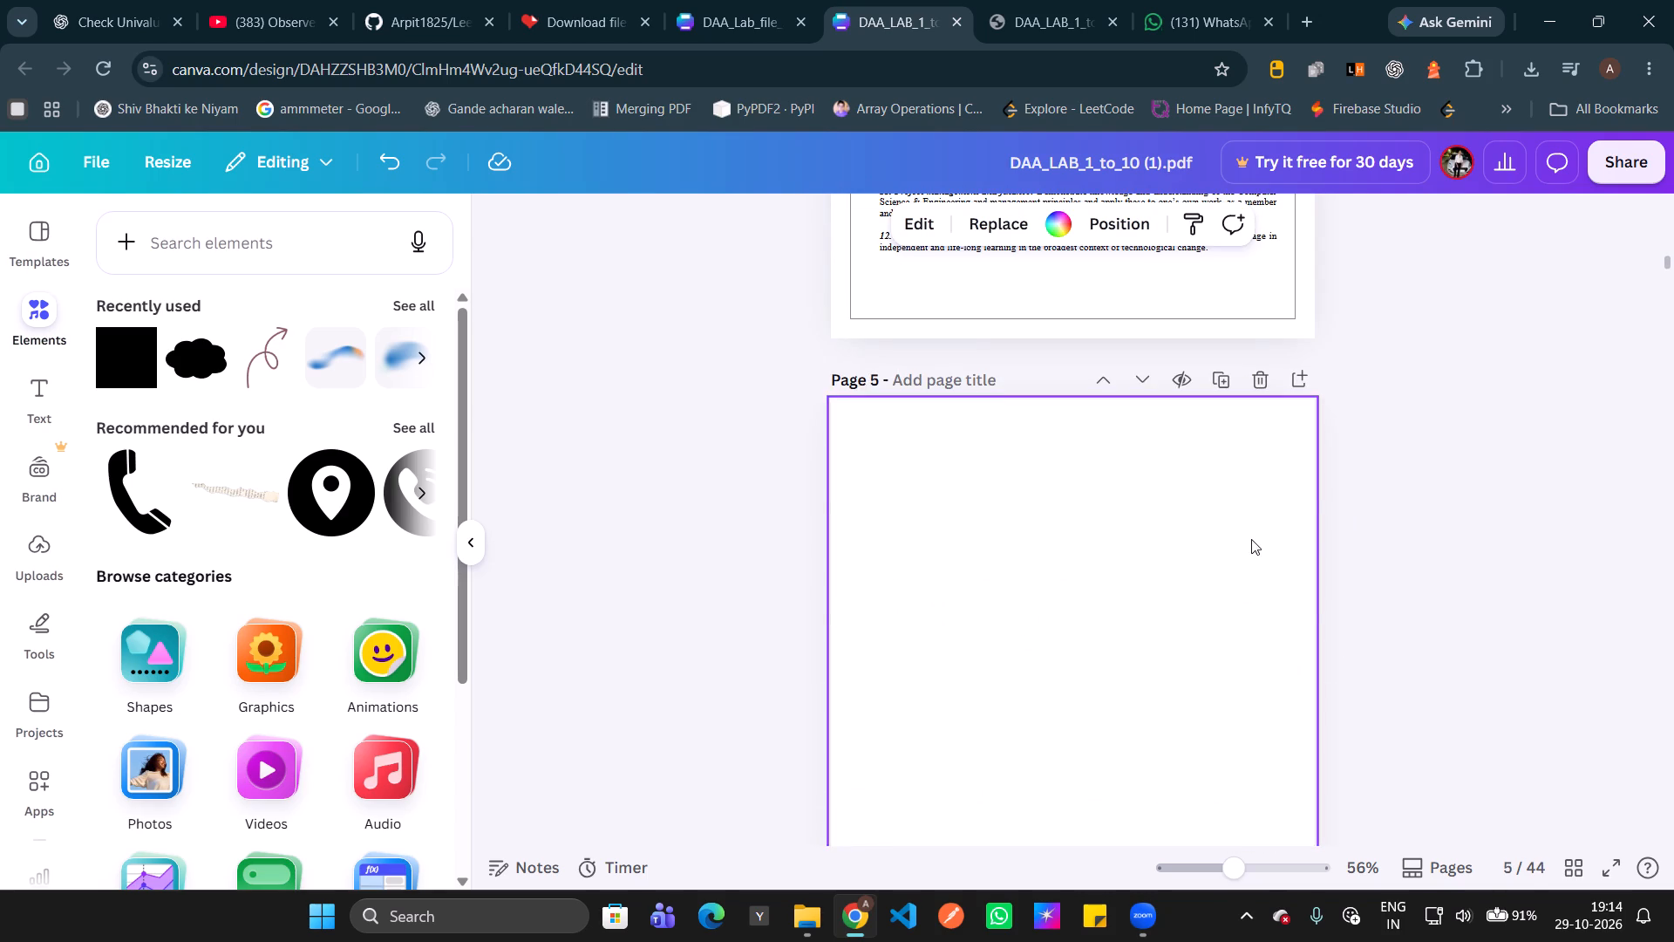
pyautogui.scroll(3, 933, 294)
# Copy the whole Program Specific Outcomes and Course Outcomes page from the lab file and paste it onto blank page 5 of DAA_LAB_1_to_10.
pyautogui.moveTo(728, 34); pyautogui.dragTo(725, 48)
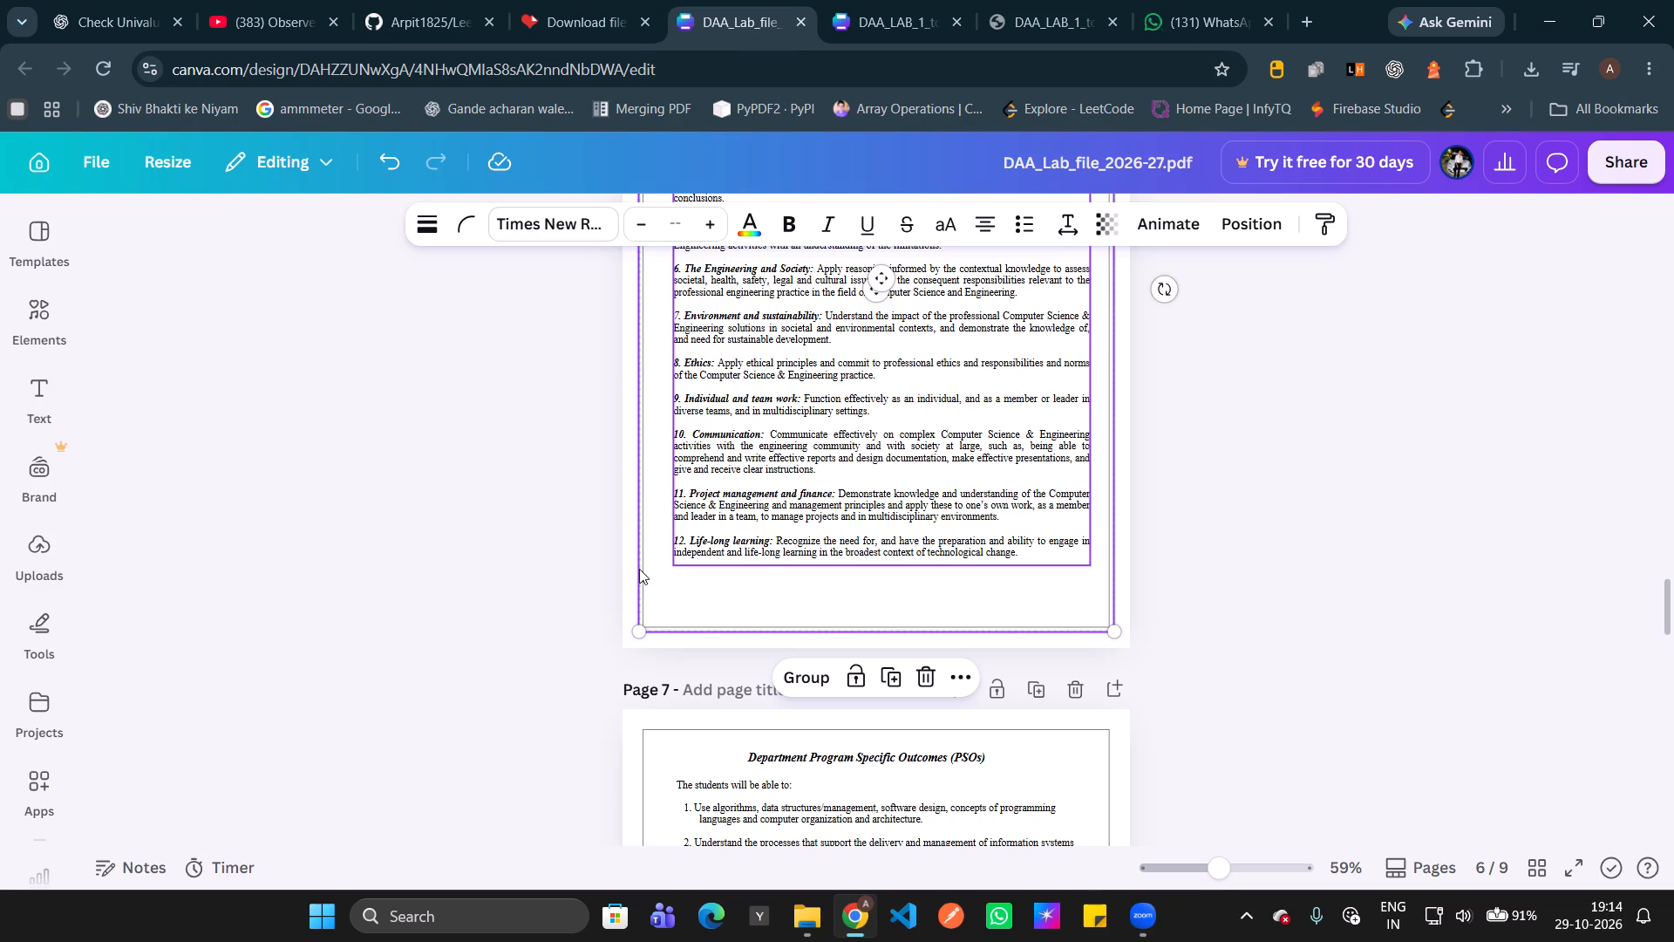
pyautogui.scroll(-3, 639, 569)
pyautogui.click(639, 566)
pyautogui.hotkey('ctrl', 'a')
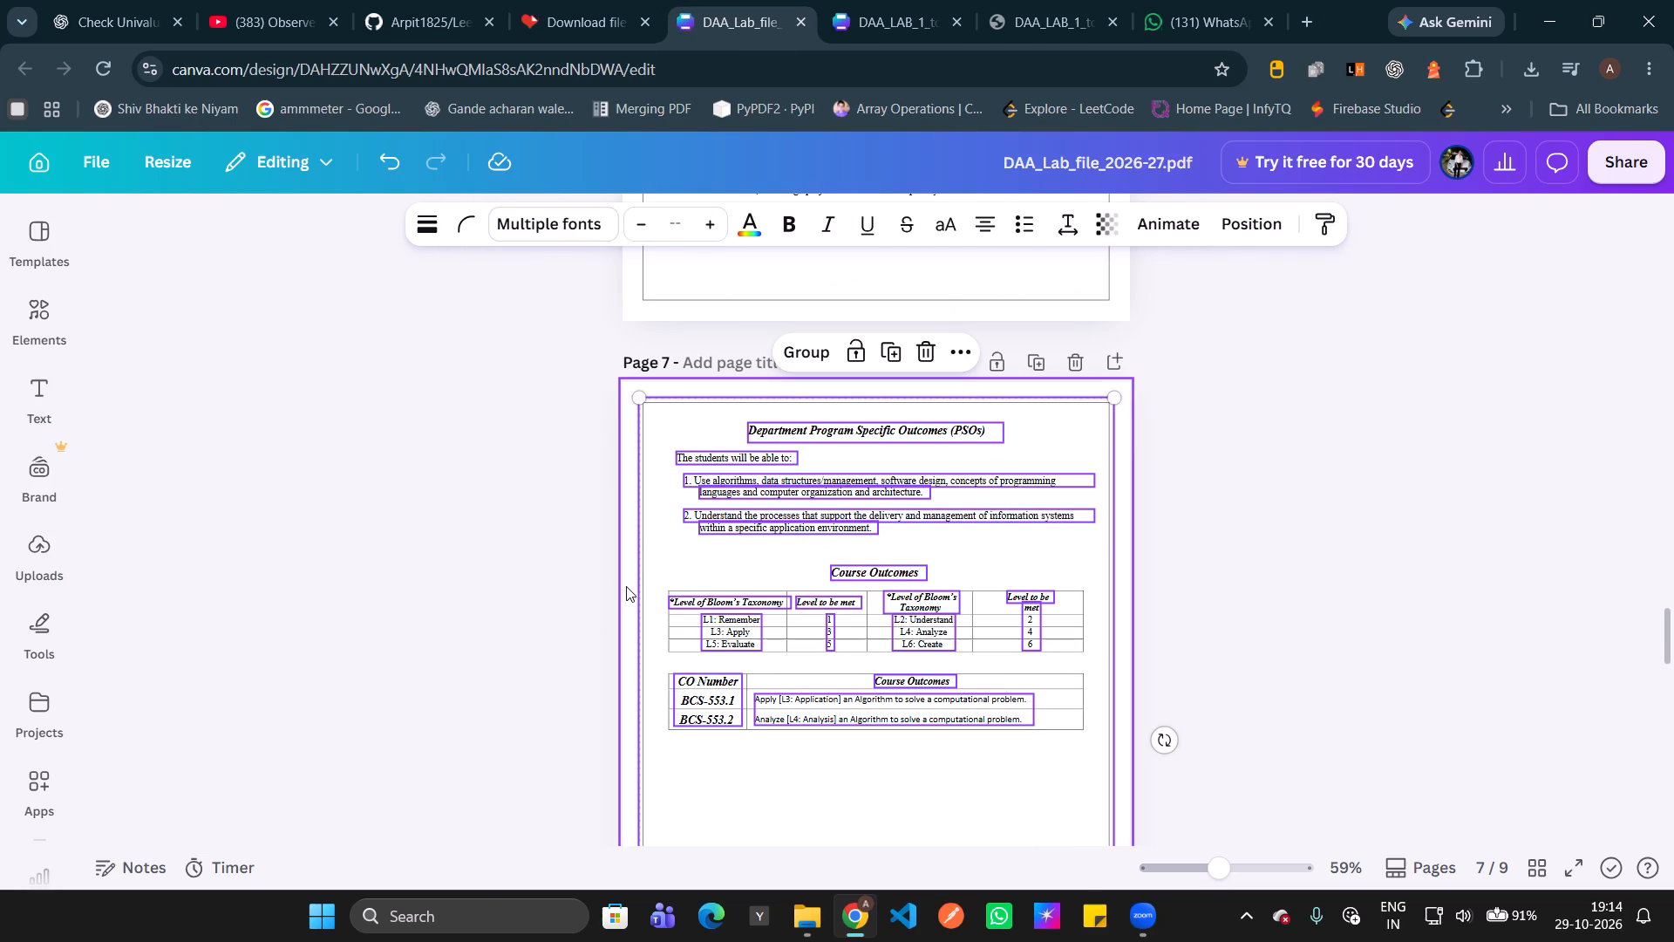
pyautogui.hotkey('ctrl', 'c')
pyautogui.hotkey('ctrl', 'c')
pyautogui.click(904, 0)
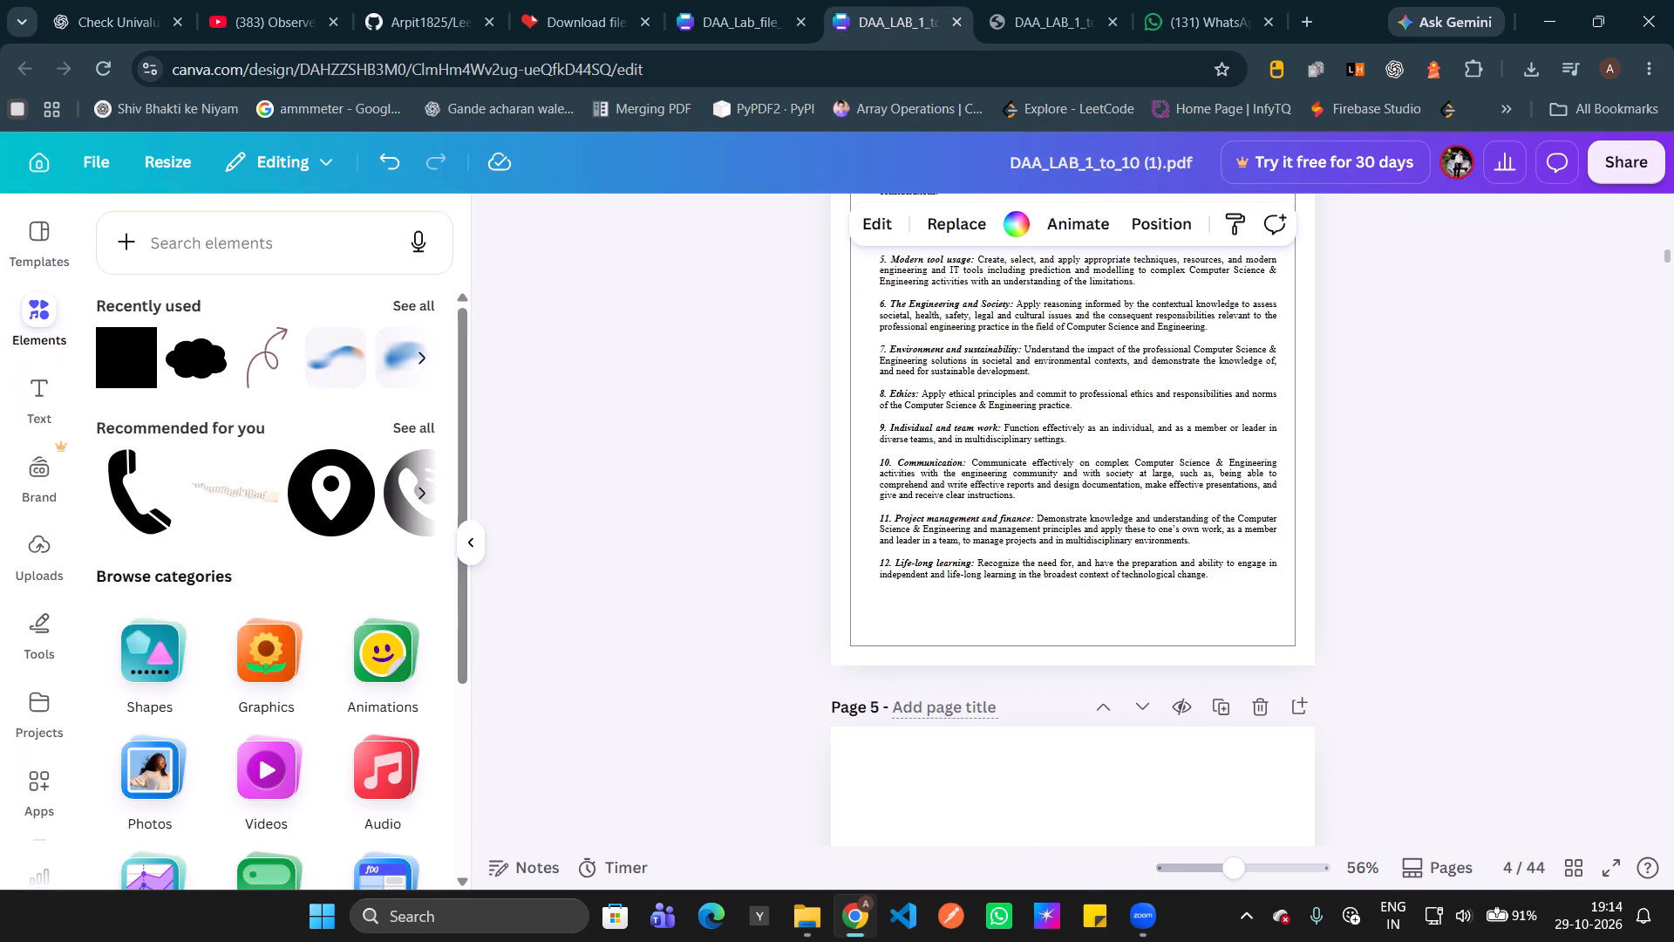
pyautogui.scroll(-1, 980, 712)
pyautogui.click(990, 781)
pyautogui.hotkey('ctrl', 'v')
pyautogui.moveTo(990, 781); pyautogui.dragTo(681, 379)
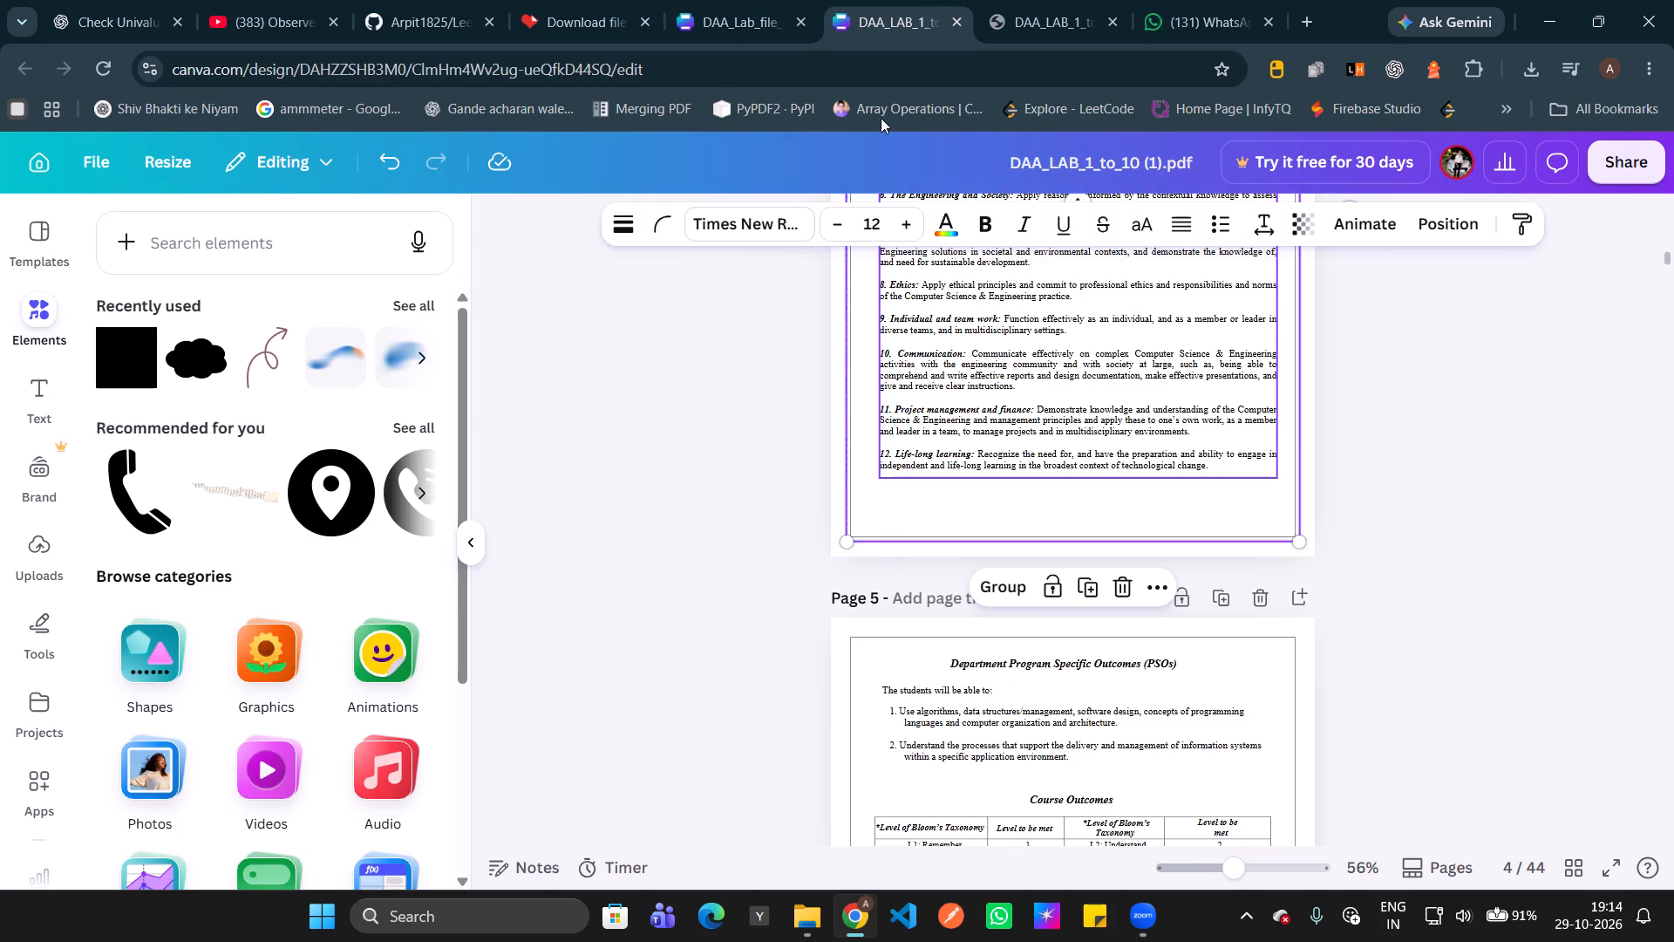
pyautogui.scroll(-2, 919, 747)
pyautogui.scroll(-7, 964, 642)
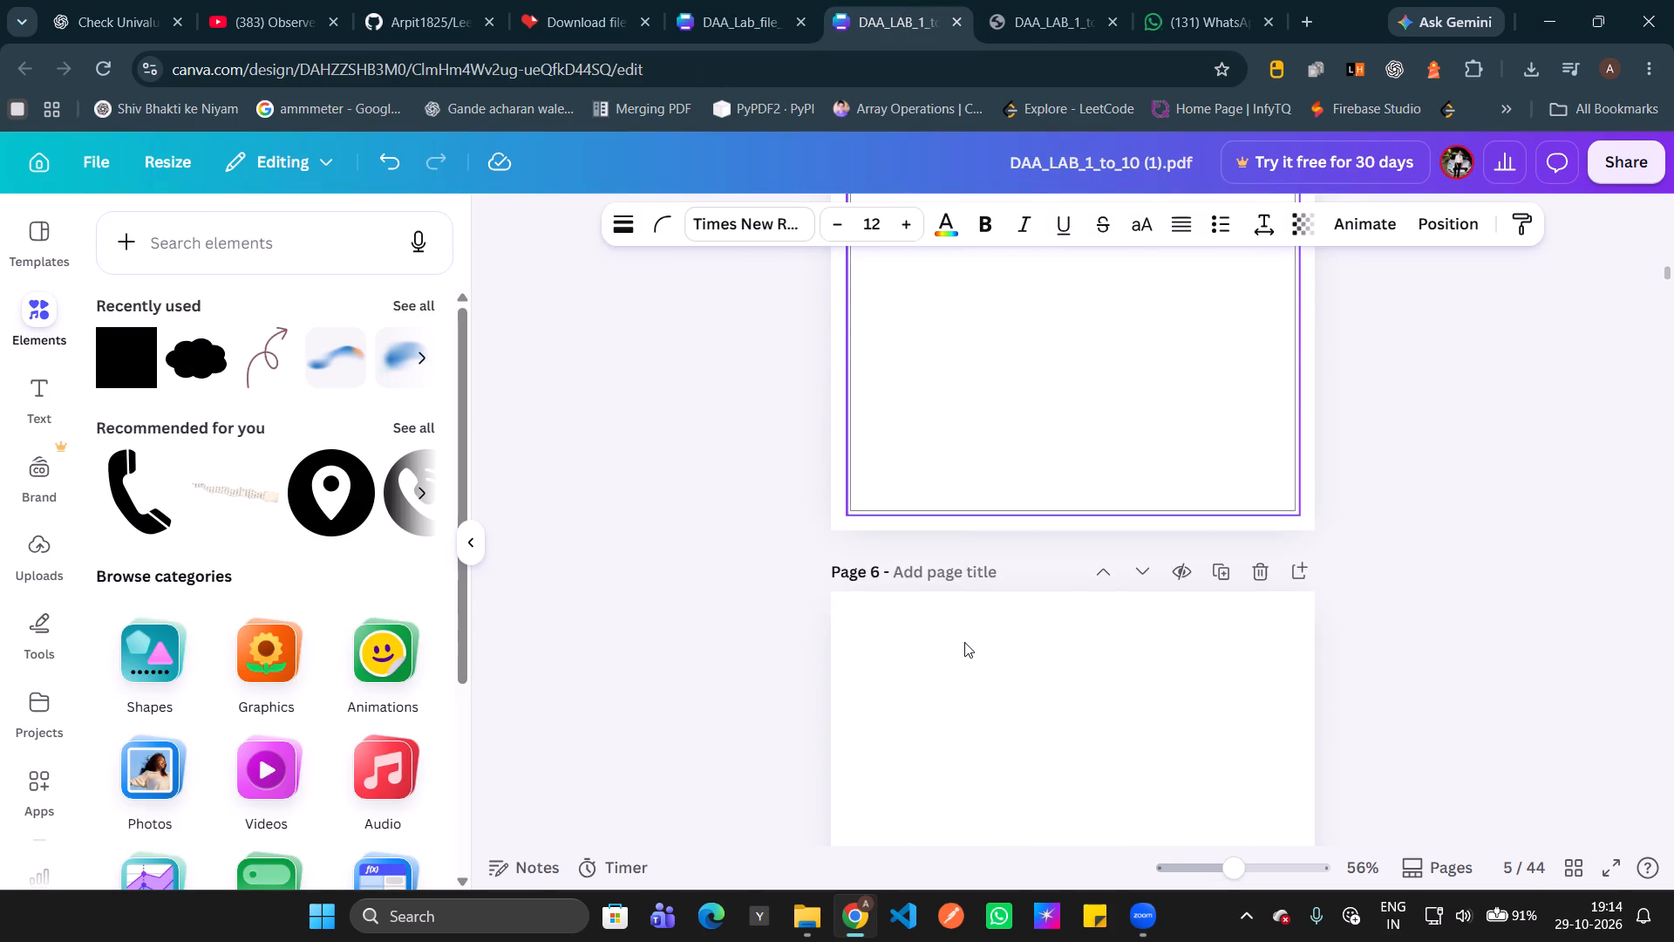
pyautogui.click(964, 642)
pyautogui.hotkey('ctrl', 'v')
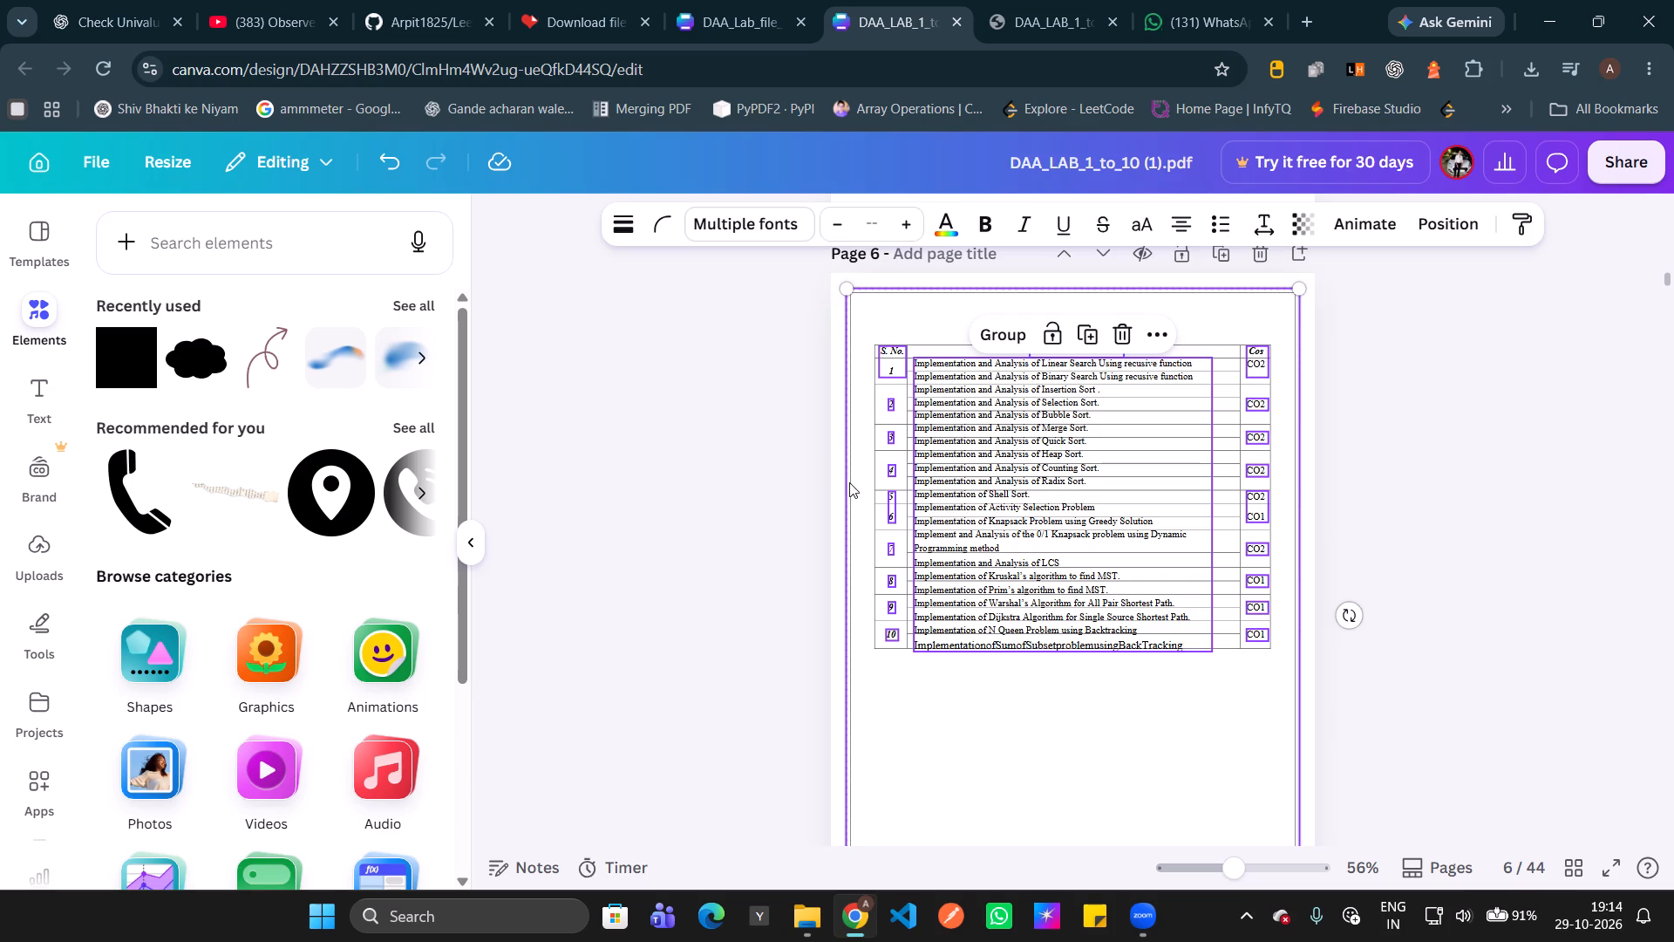
pyautogui.click(652, 321)
pyautogui.scroll(-5, 800, 518)
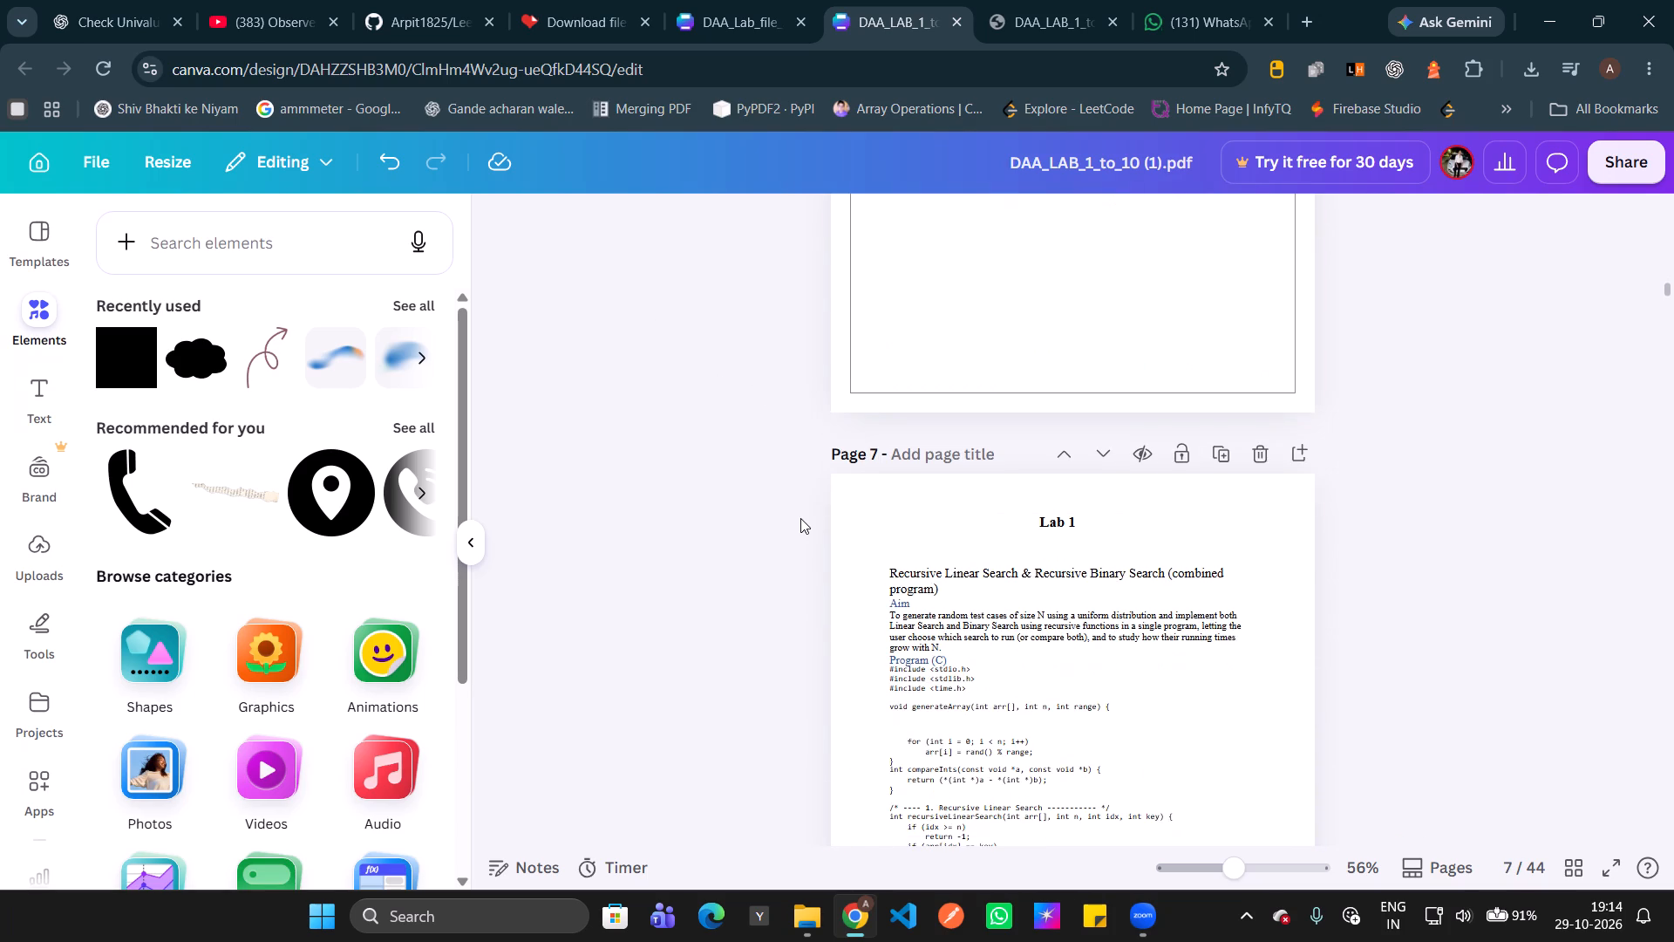
# Copy the whole INDEX page from the lab file and paste it onto a new blank page 7 of DAA_LAB_1_to_10.
pyautogui.click(675, 0)
pyautogui.scroll(-6, 772, 699)
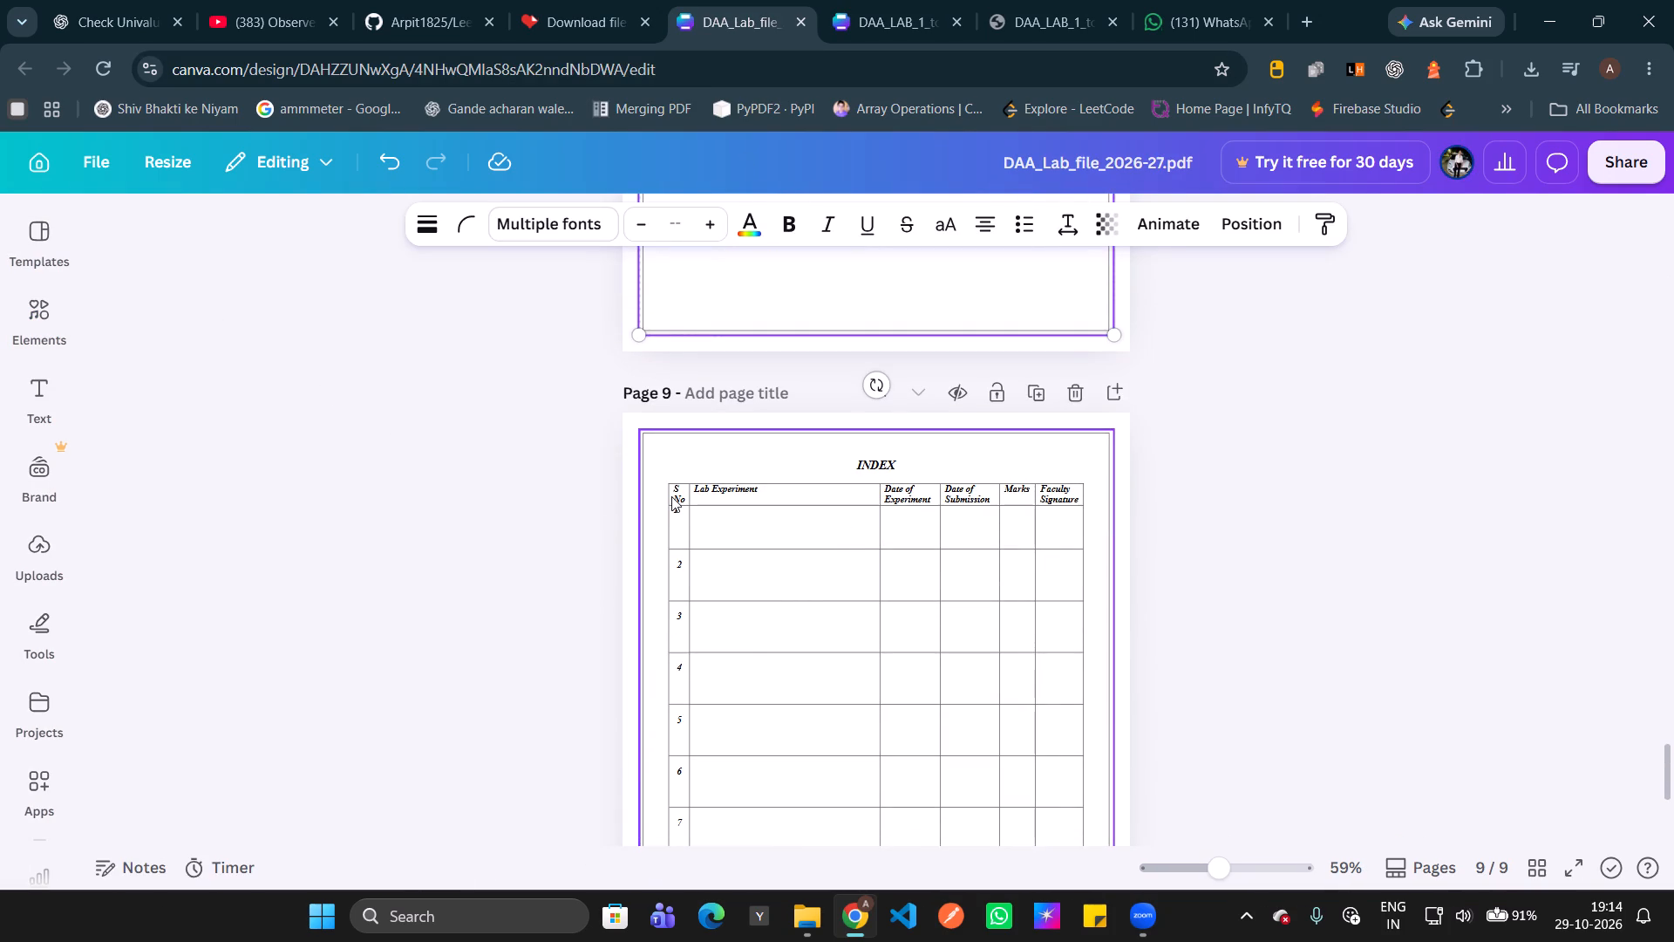
pyautogui.hotkey('ctrl', 'a')
pyautogui.hotkey('ctrl', 'a')
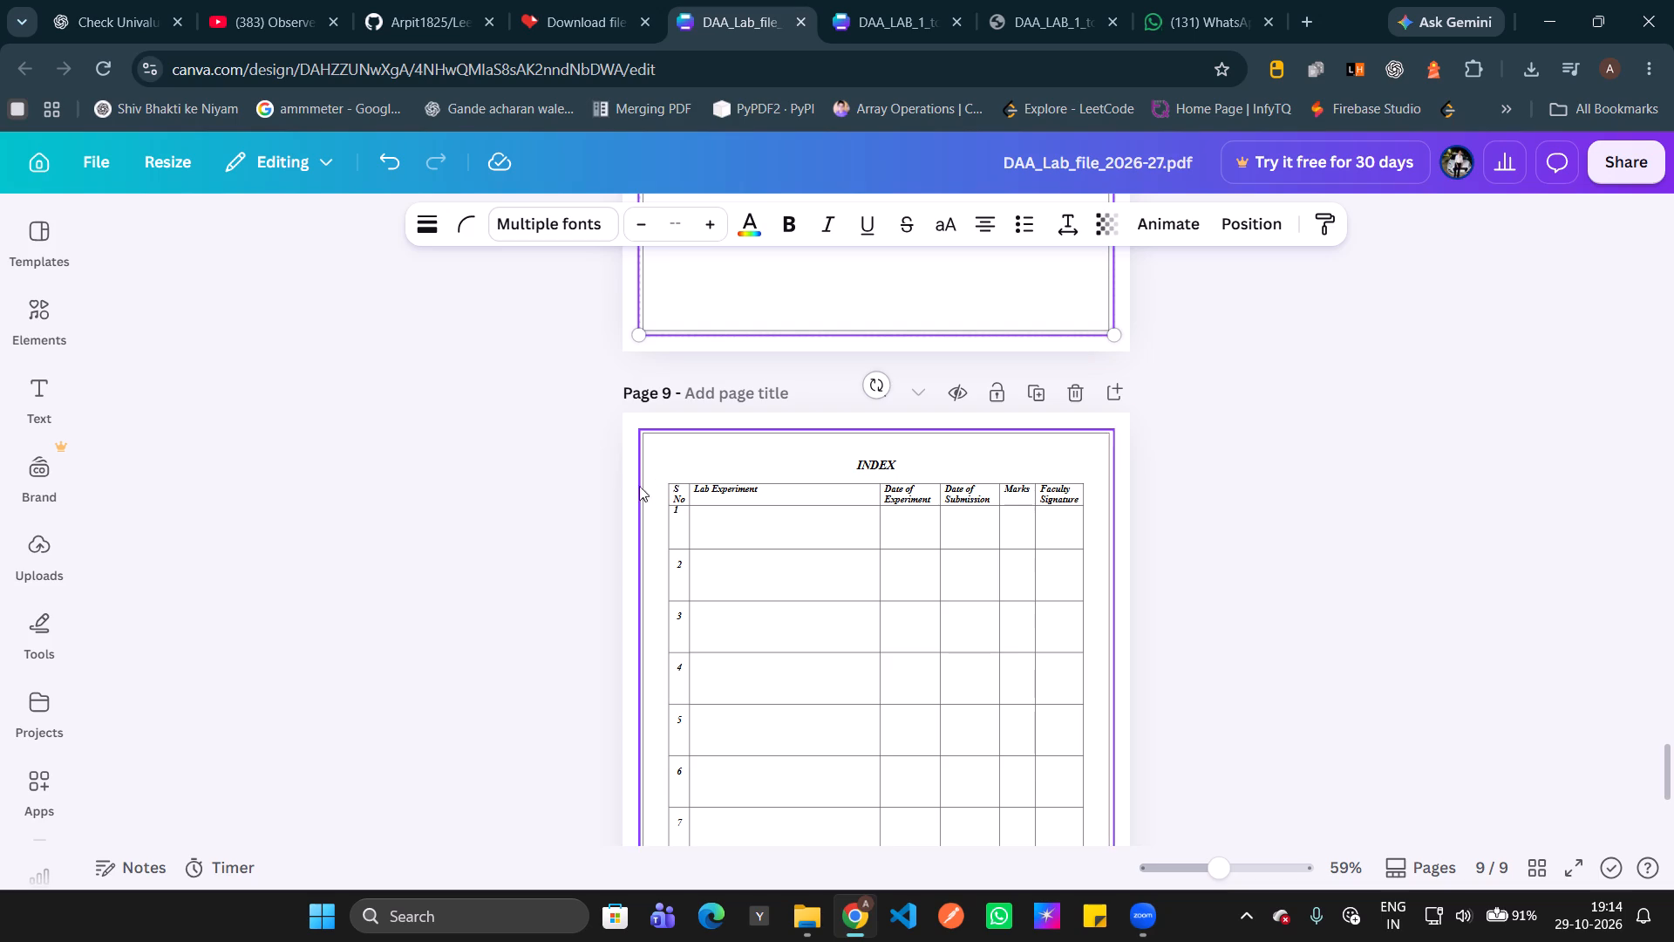
pyautogui.click(633, 488)
pyautogui.hotkey('ctrl', 'a')
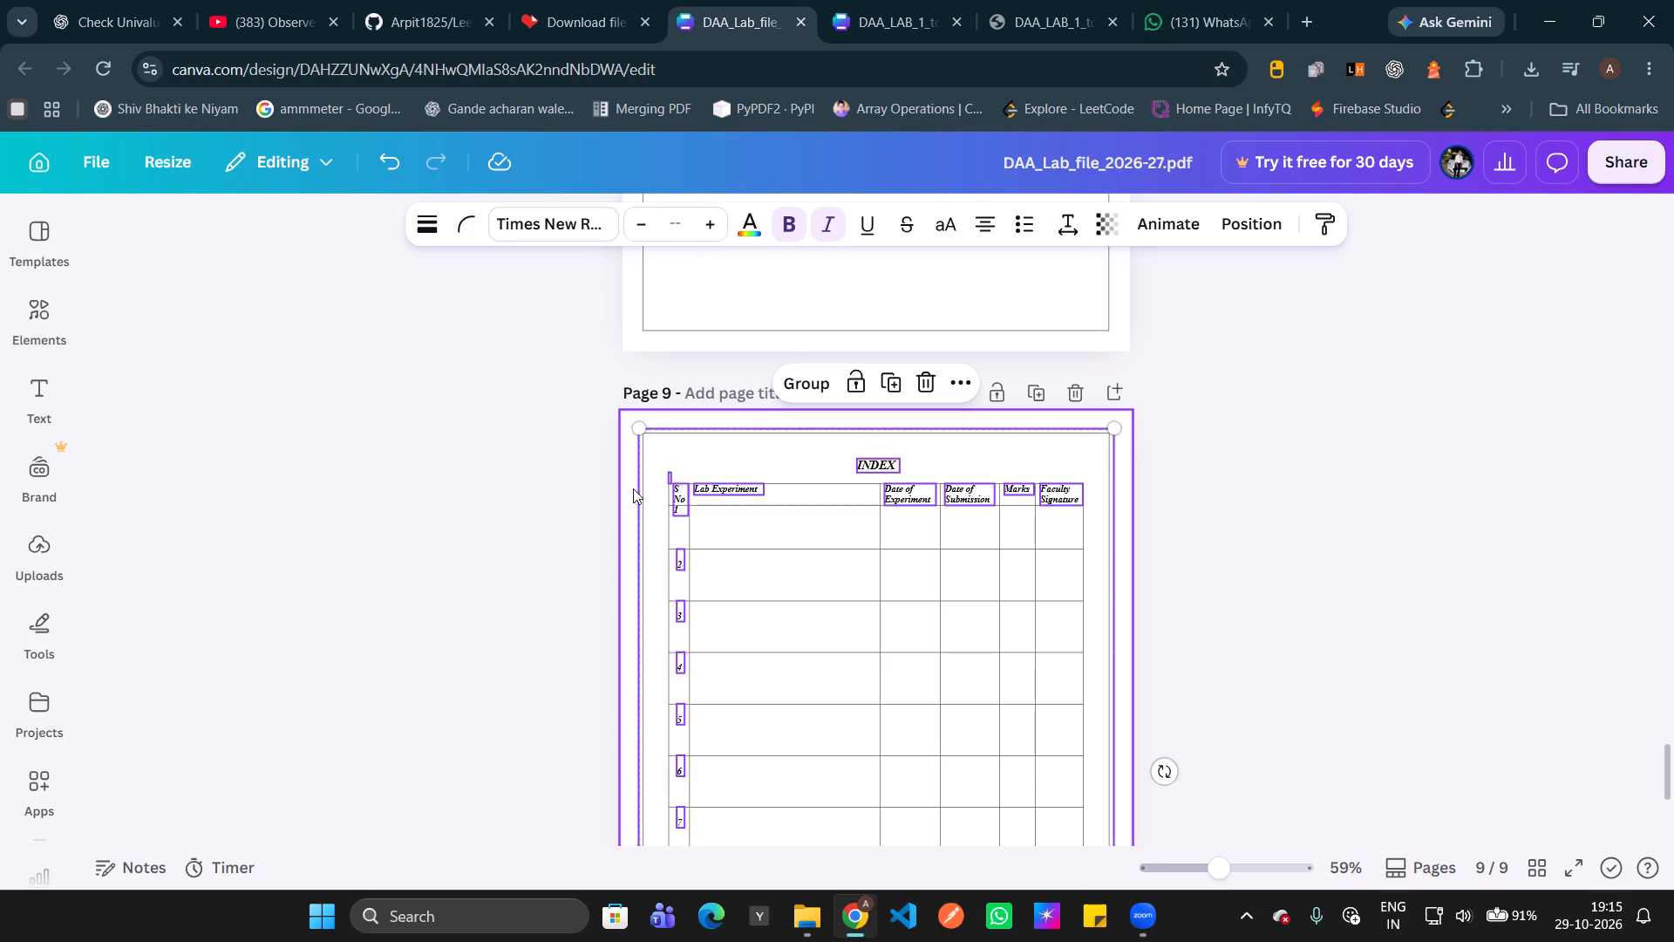
pyautogui.hotkey('ctrl', 'c')
pyautogui.hotkey('ctrl', 'c')
pyautogui.hotkey('ctrl', 'c')
pyautogui.click(944, 0)
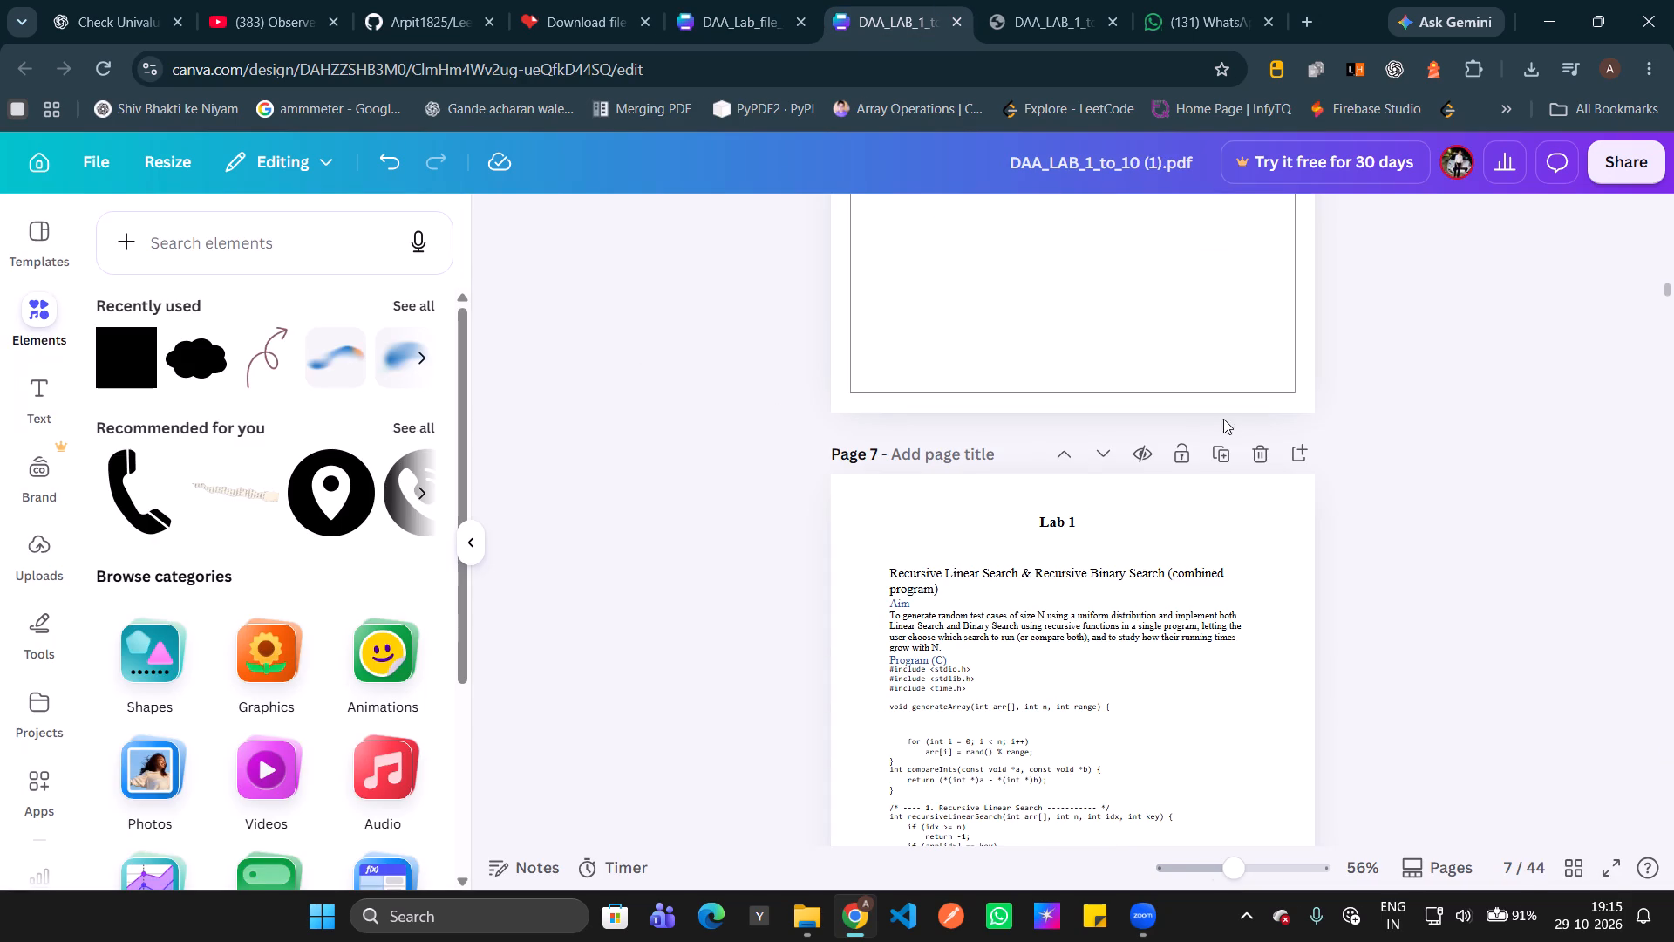
pyautogui.scroll(-1, 1229, 416)
pyautogui.scroll(6, 1226, 414)
pyautogui.click(1285, 248)
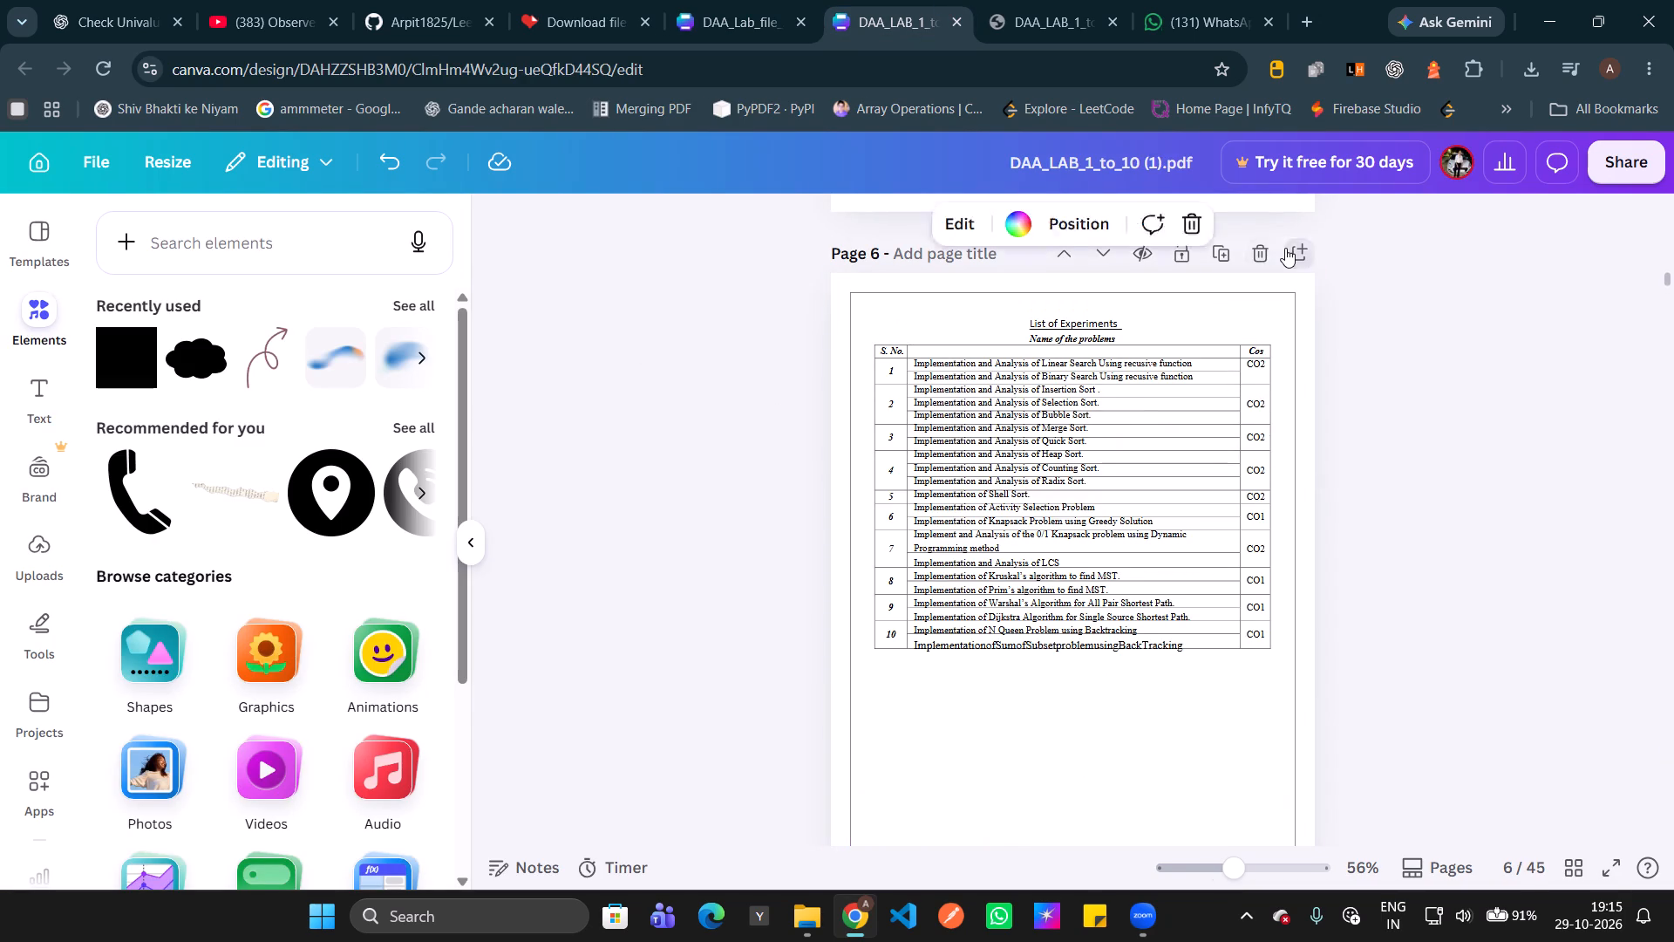
pyautogui.hotkey('ctrl', 'v')
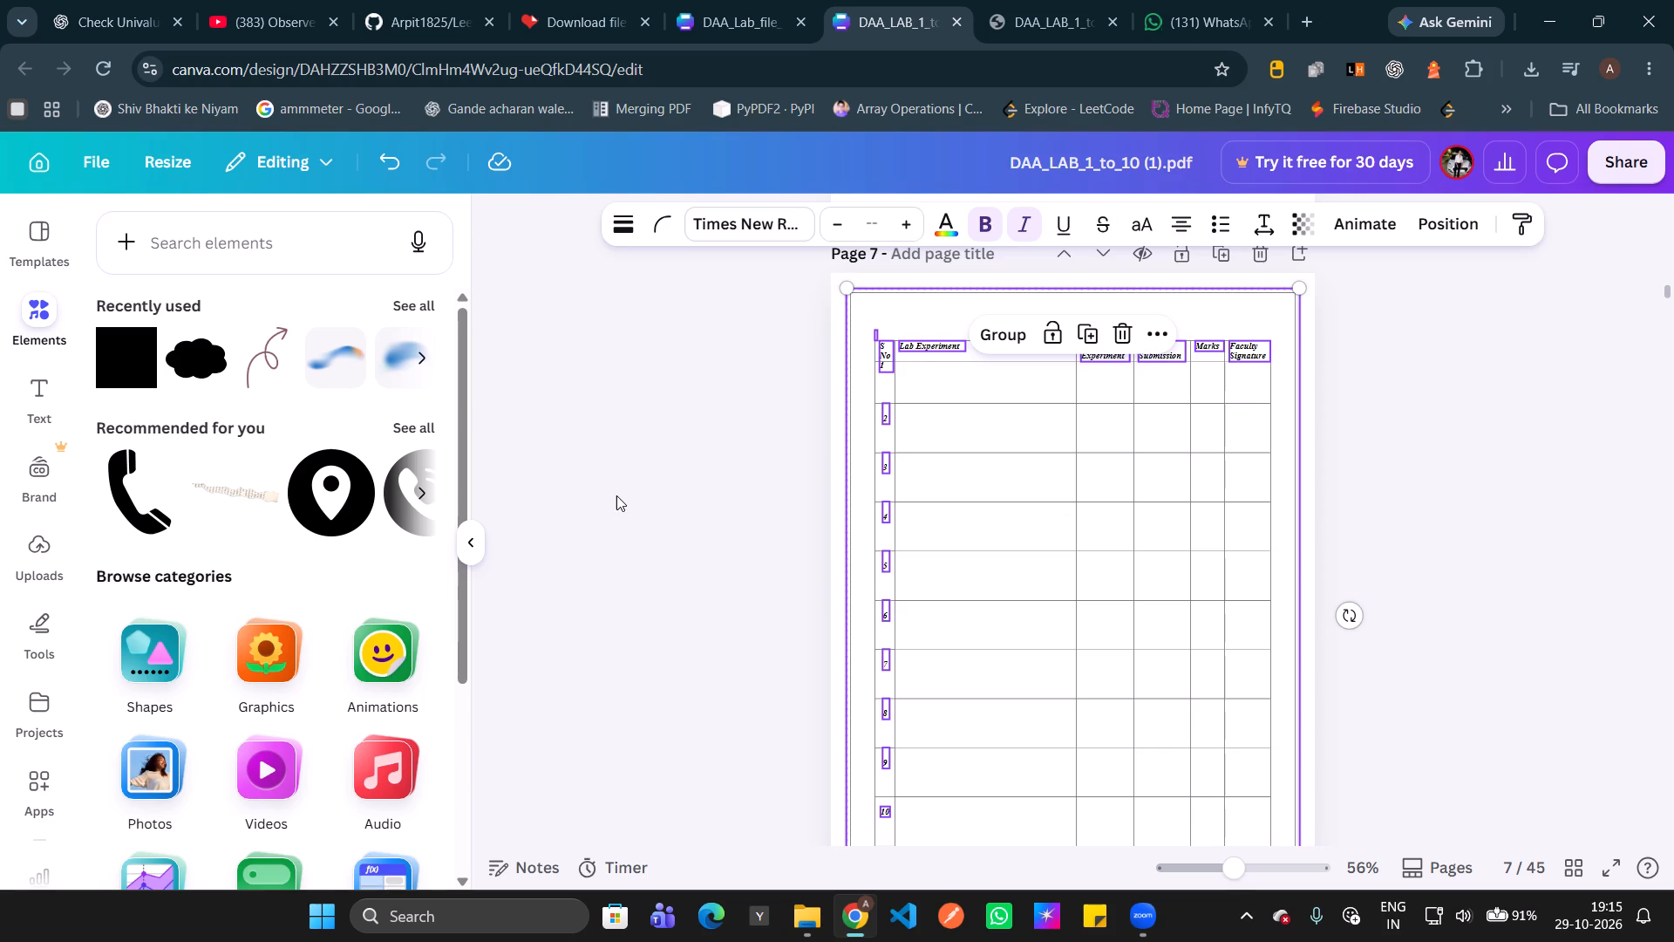
pyautogui.click(616, 490)
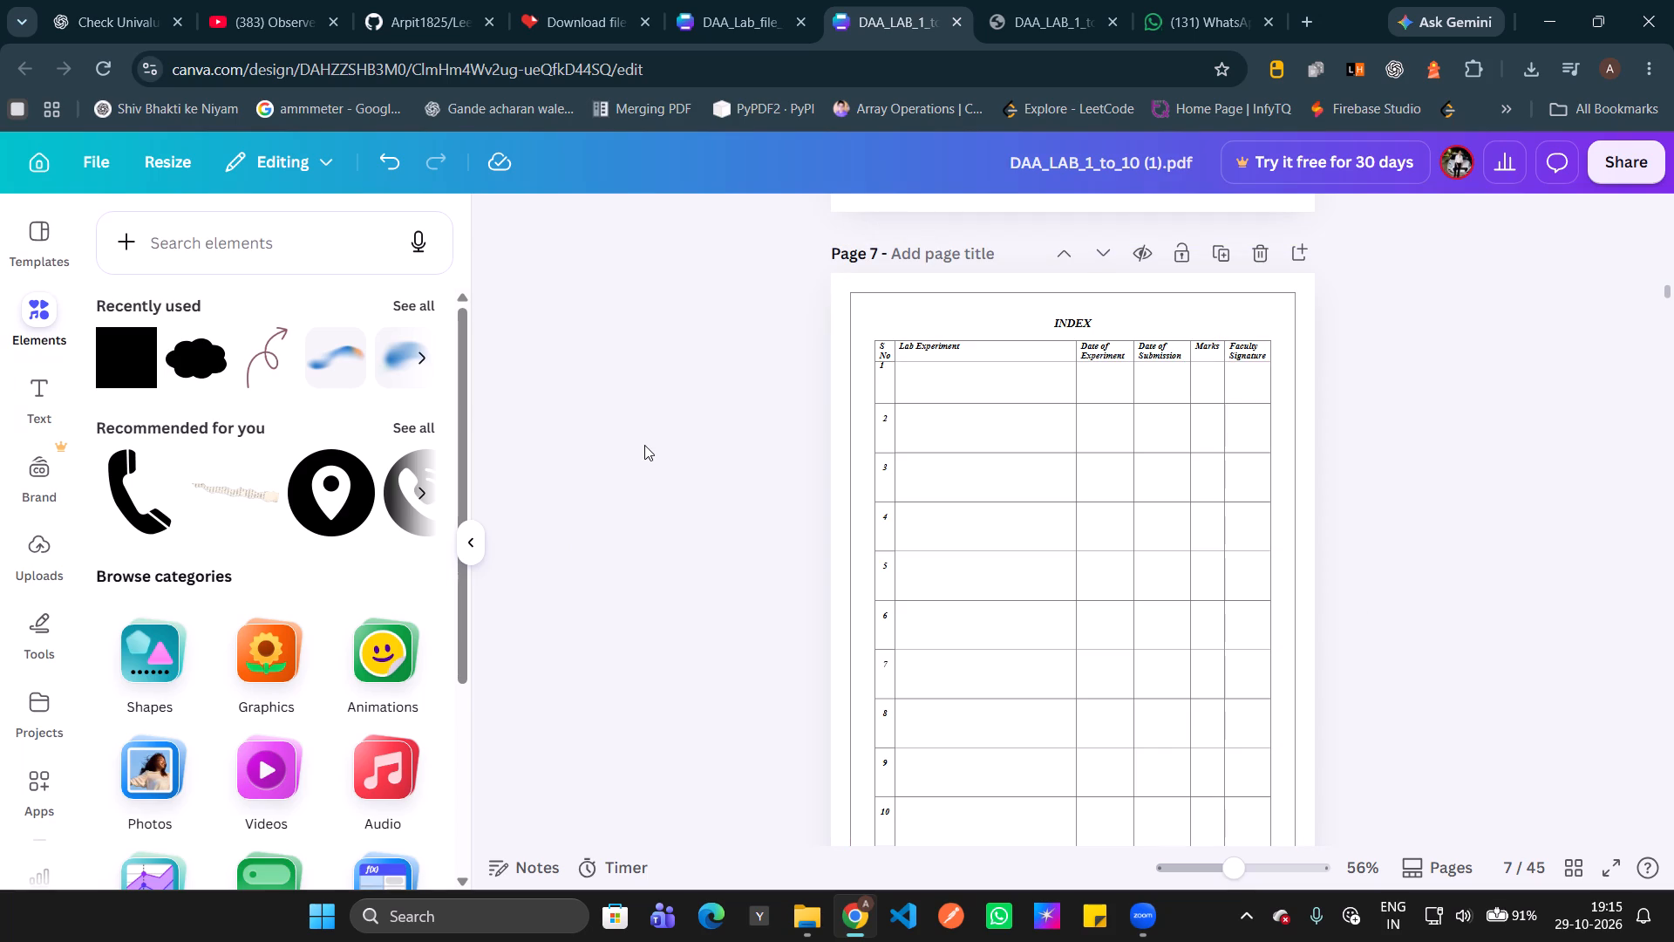
pyautogui.click(675, 411)
# Check the end of the lab file for remaining front-matter pages and examine the INDEX-to-Lab 1 transition in DAA_LAB_1_to_10.
pyautogui.scroll(-4, 680, 398)
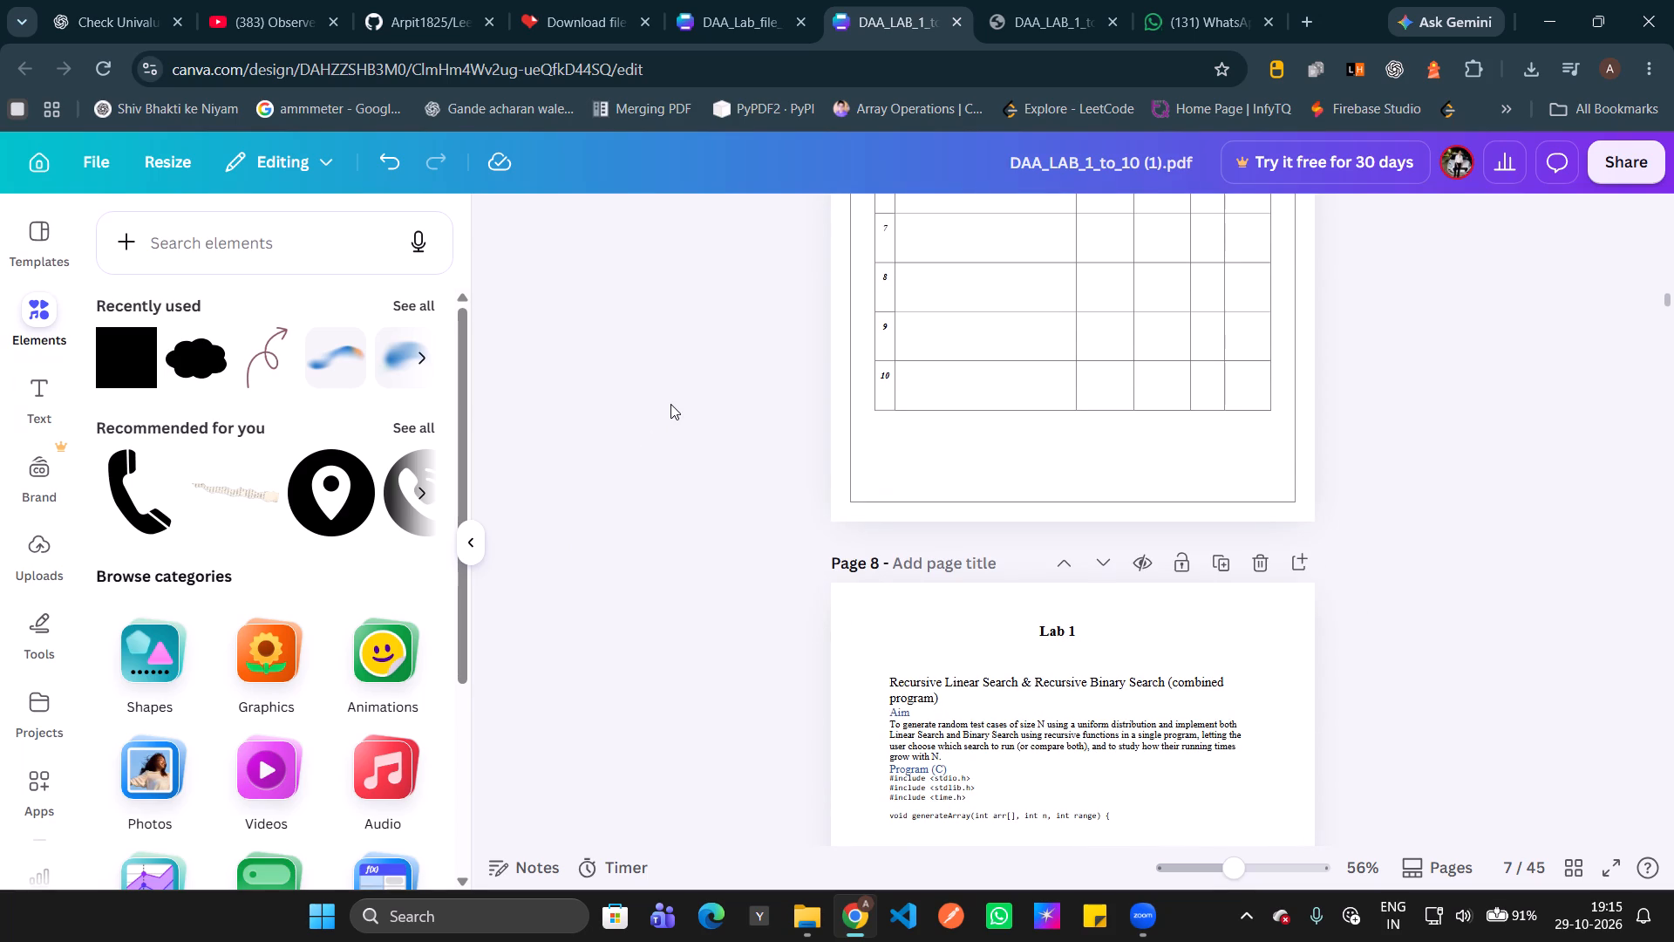
pyautogui.click(1031, 0)
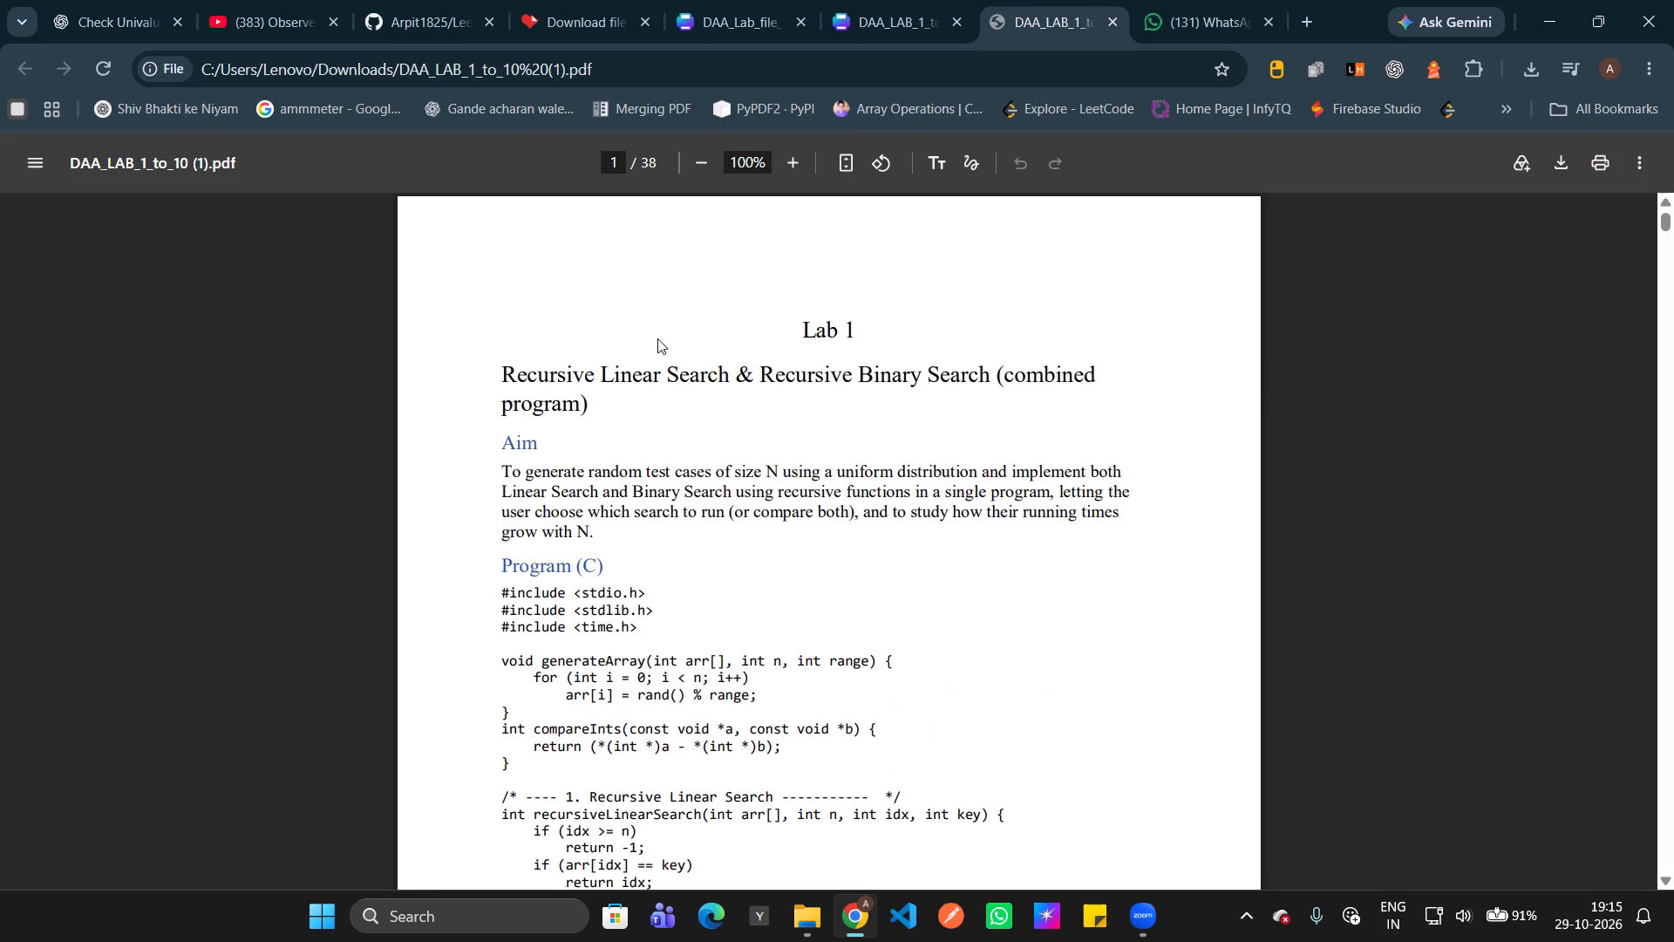
pyautogui.click(756, 34)
pyautogui.scroll(-5, 630, 746)
pyautogui.scroll(-2, 660, 645)
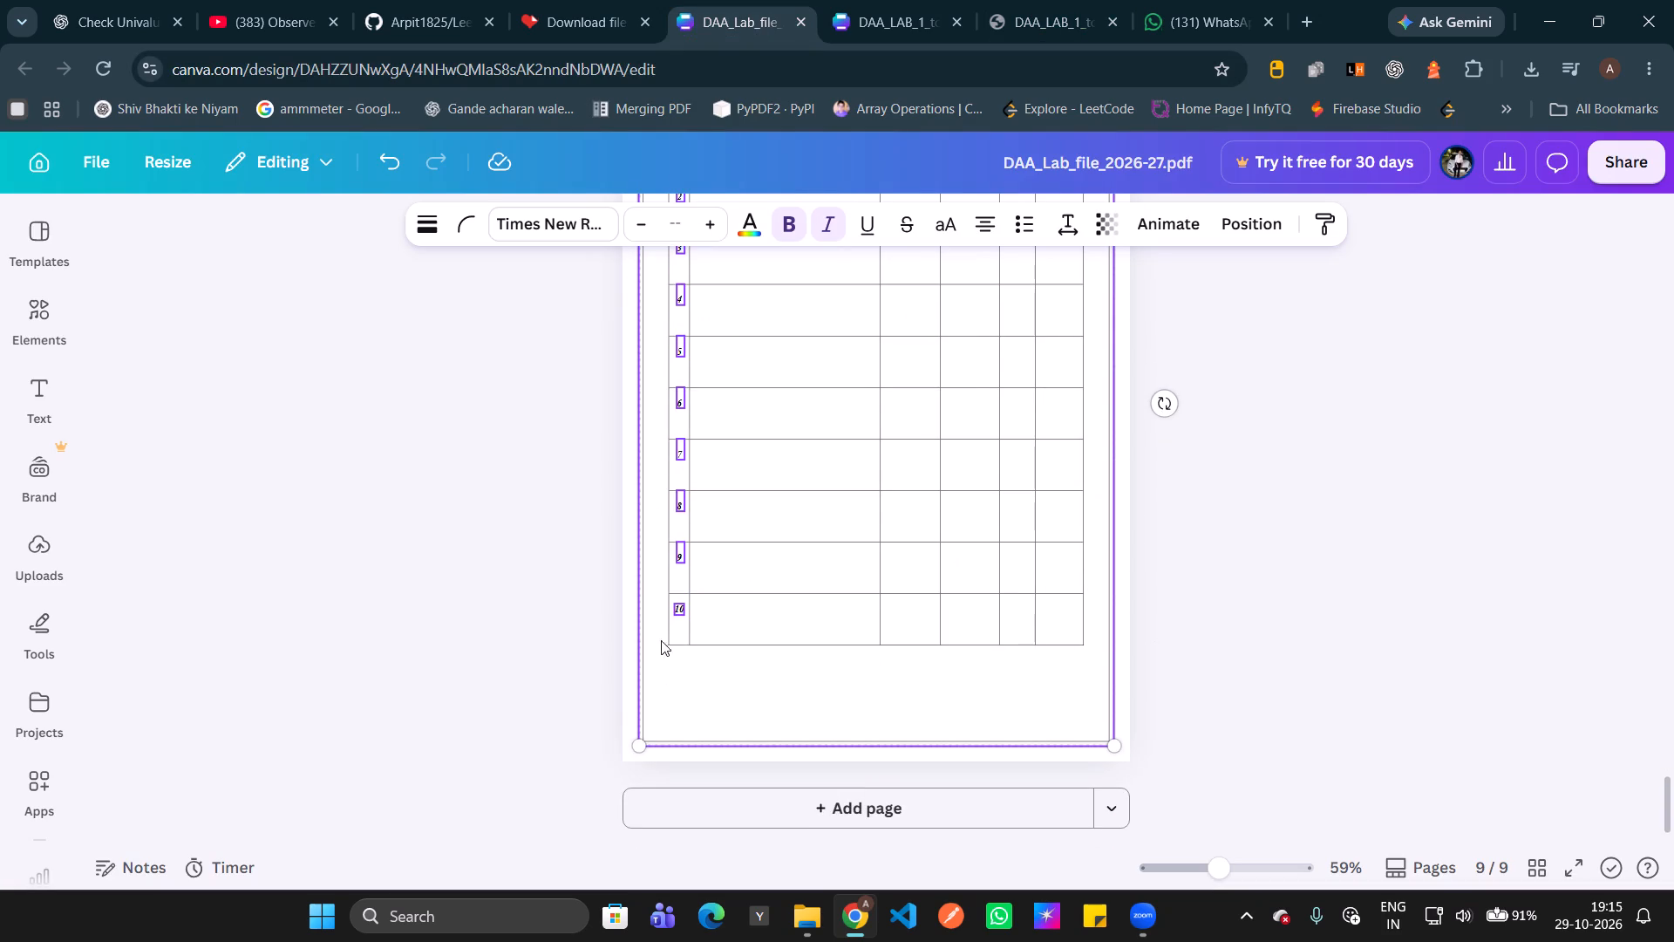
pyautogui.scroll(-1, 661, 640)
pyautogui.click(908, 3)
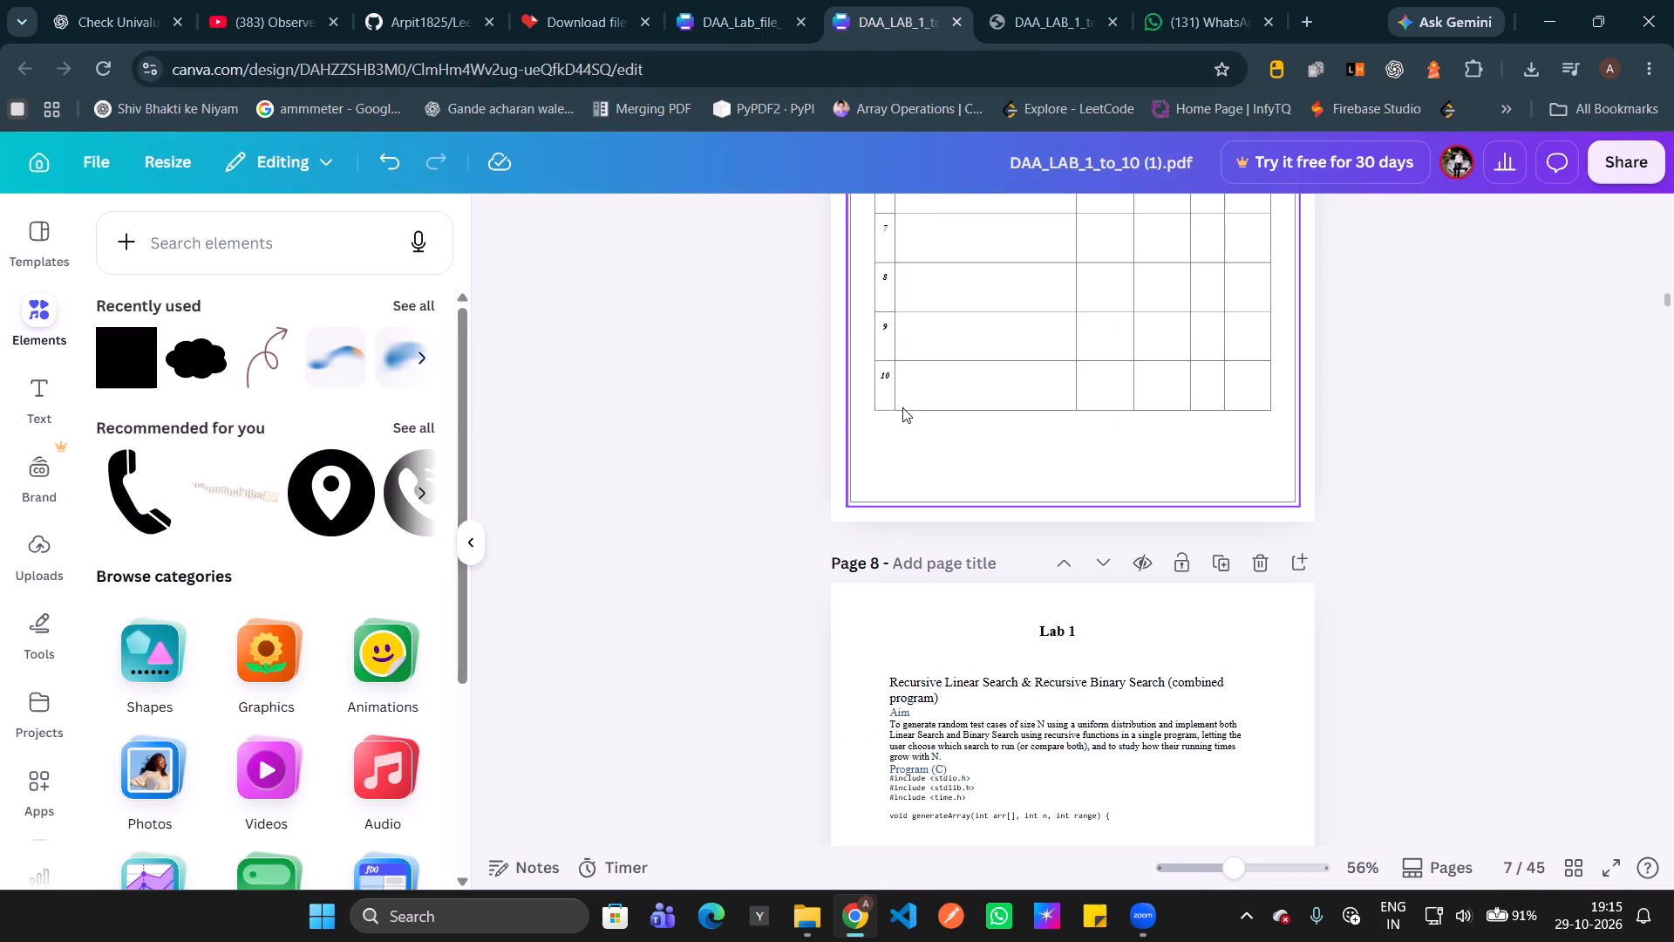
pyautogui.scroll(2, 903, 433)
pyautogui.scroll(-3, 903, 433)
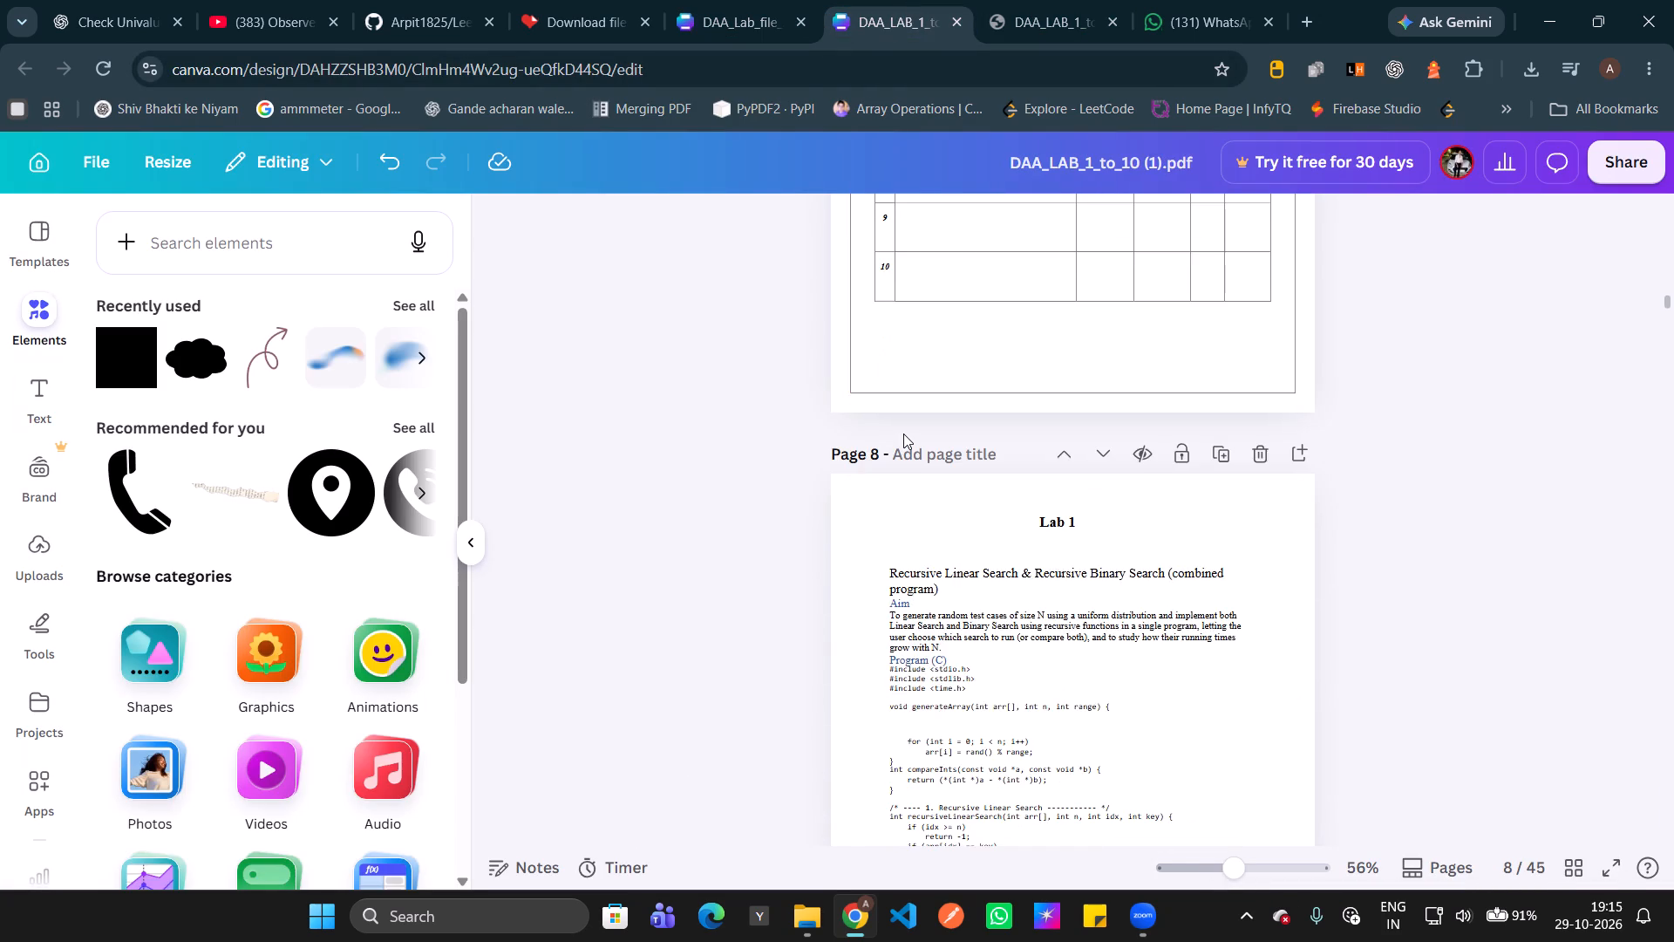
pyautogui.scroll(-1, 903, 433)
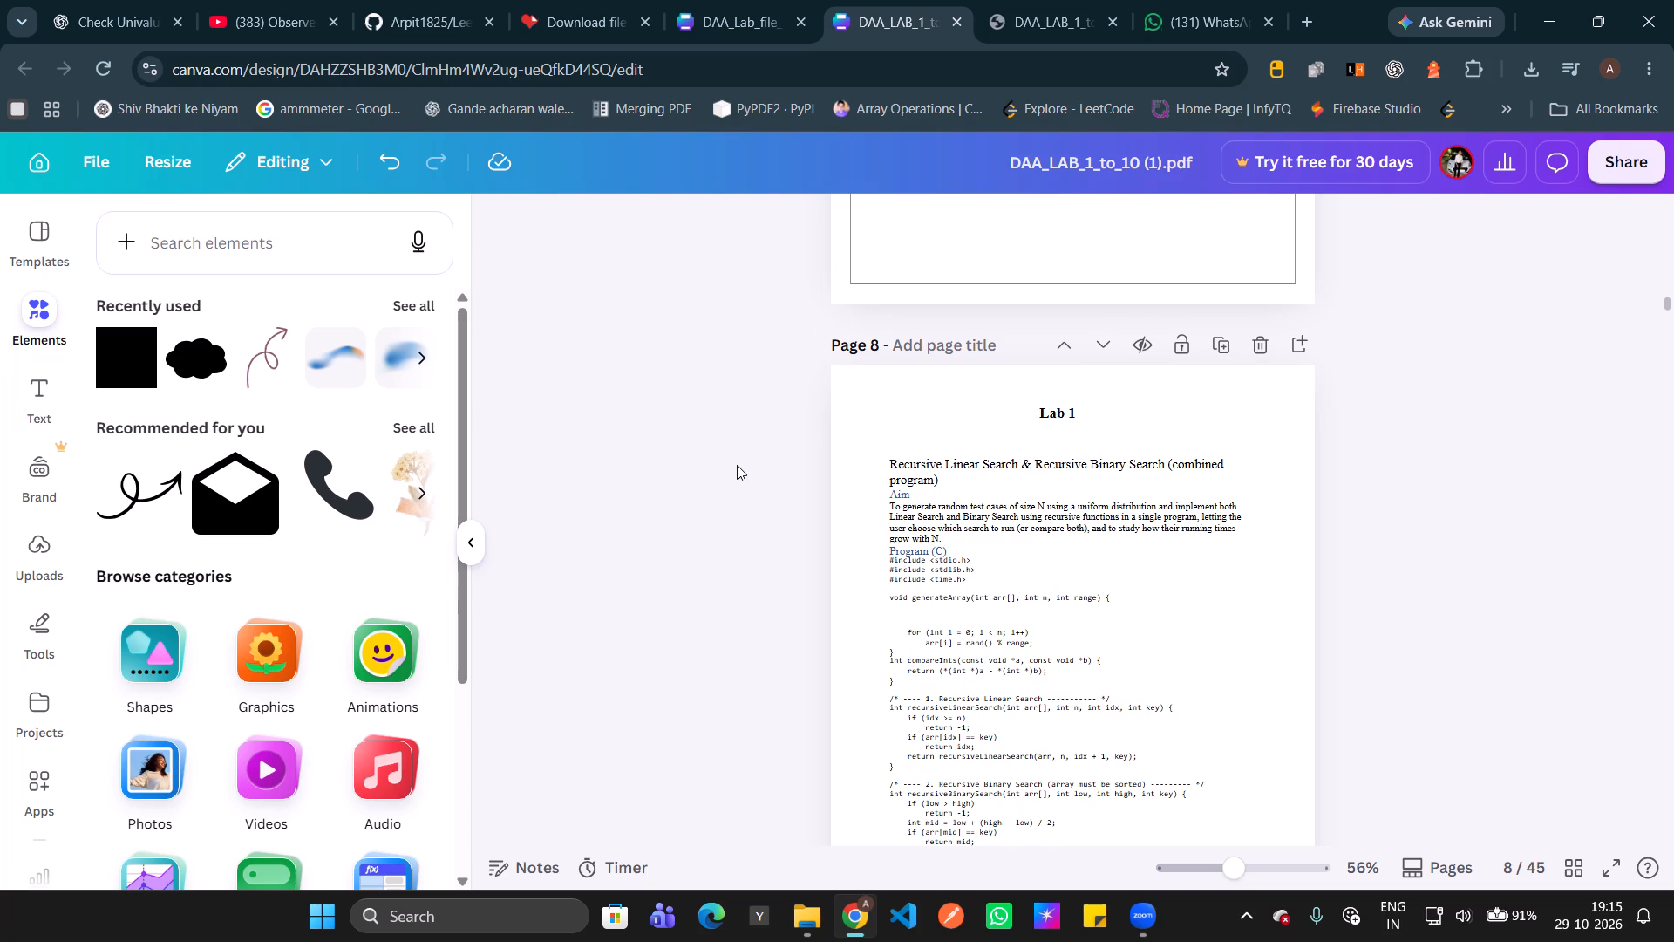
# Look through the lab pages of DAA_LAB_1_to_10 from Lab 1 to the Quick Sort program and check their layout.
pyautogui.click(467, 537)
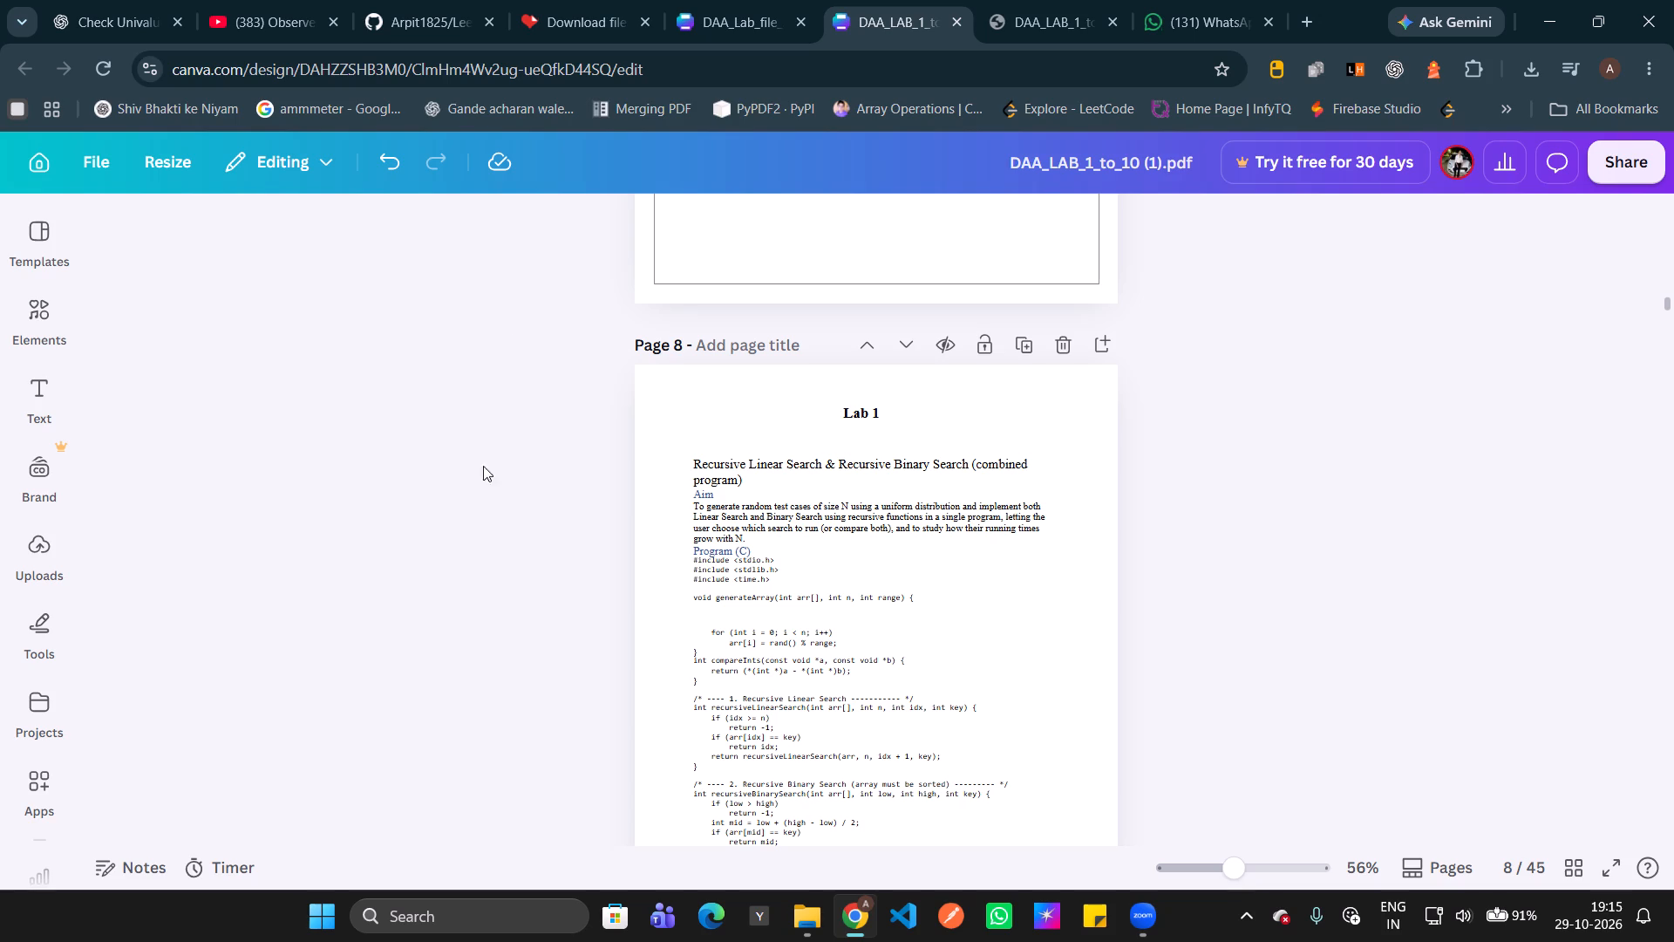
pyautogui.scroll(-7, 663, 573)
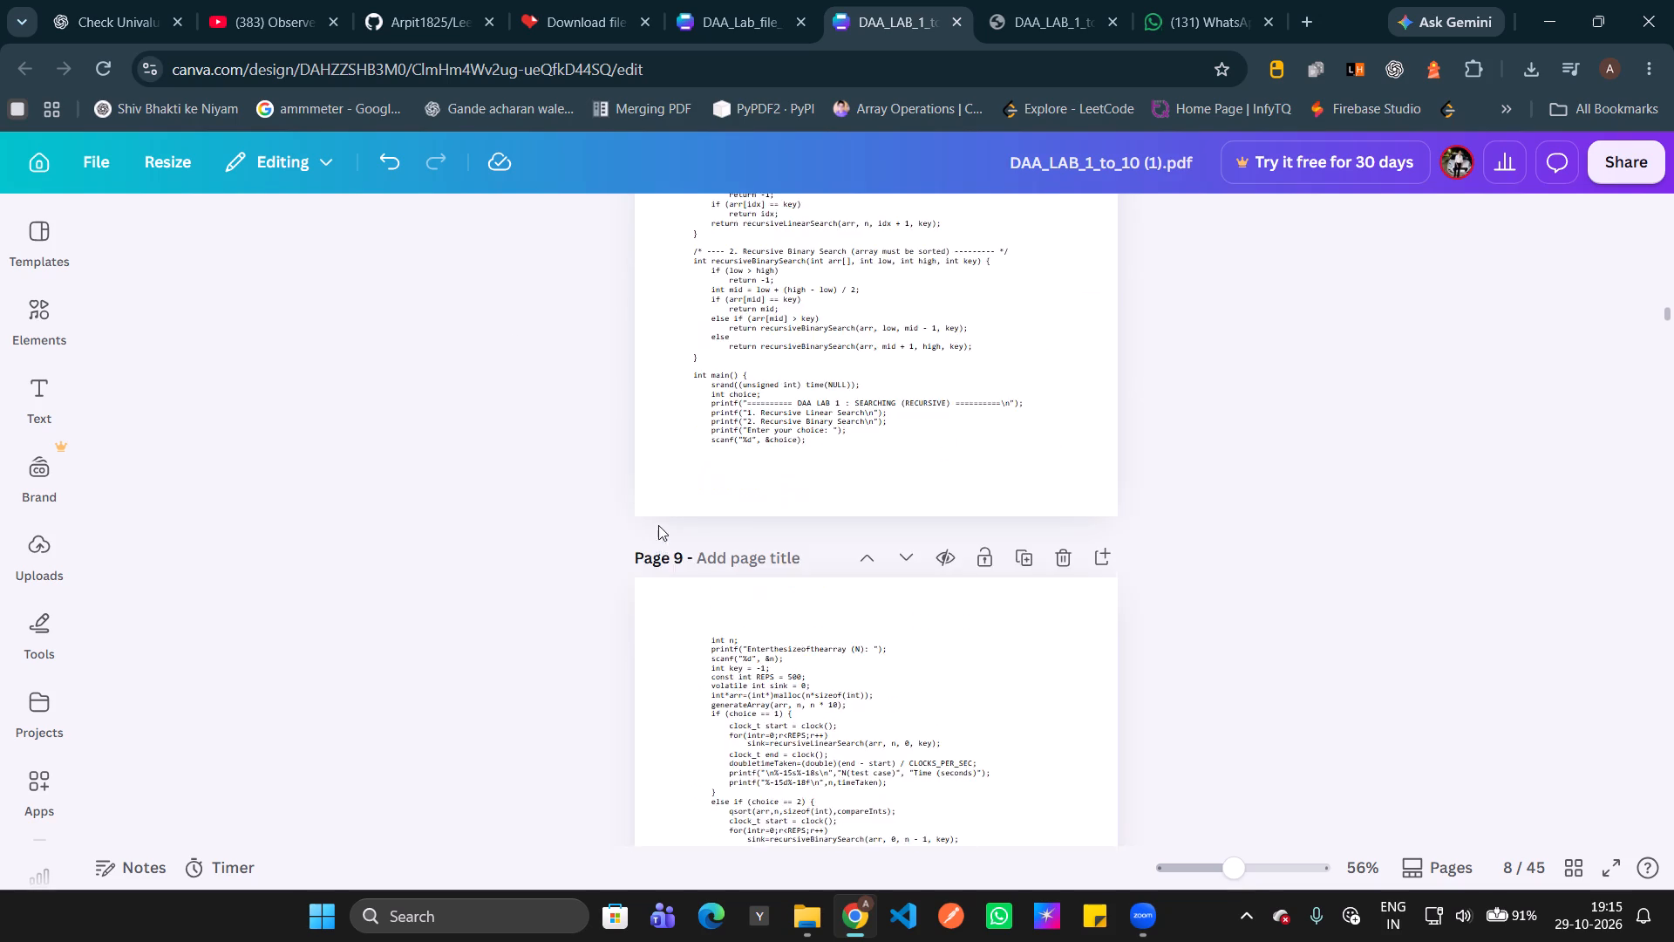
pyautogui.scroll(-15, 658, 525)
pyautogui.scroll(-9, 616, 431)
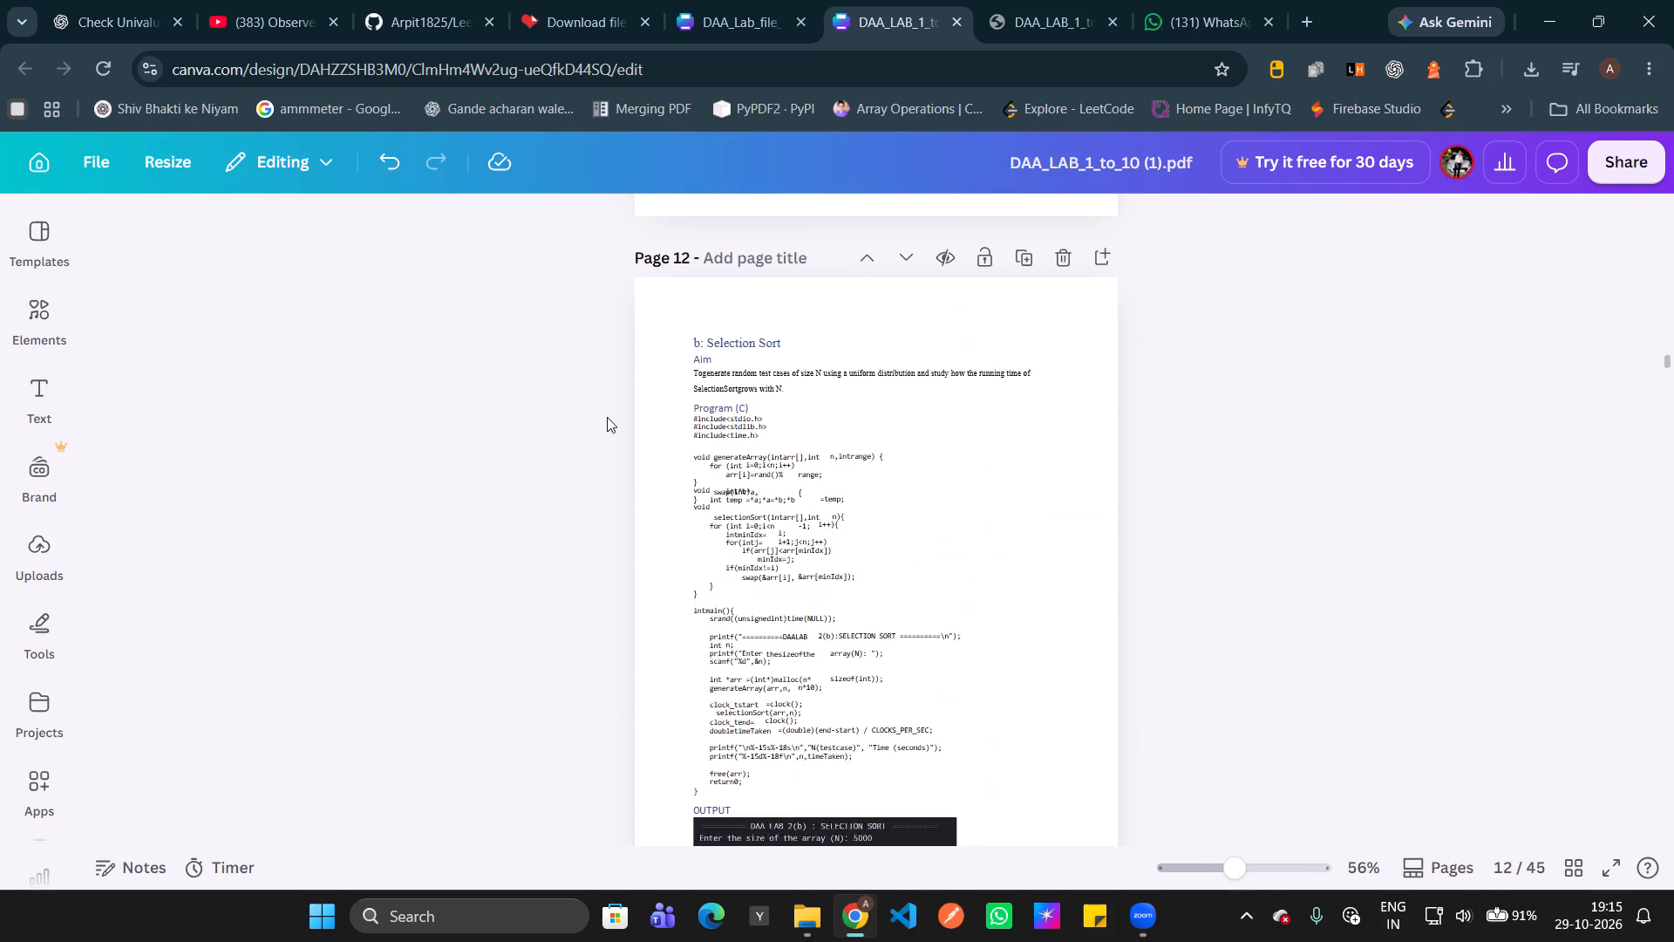
pyautogui.scroll(-3, 607, 417)
pyautogui.scroll(-20, 608, 409)
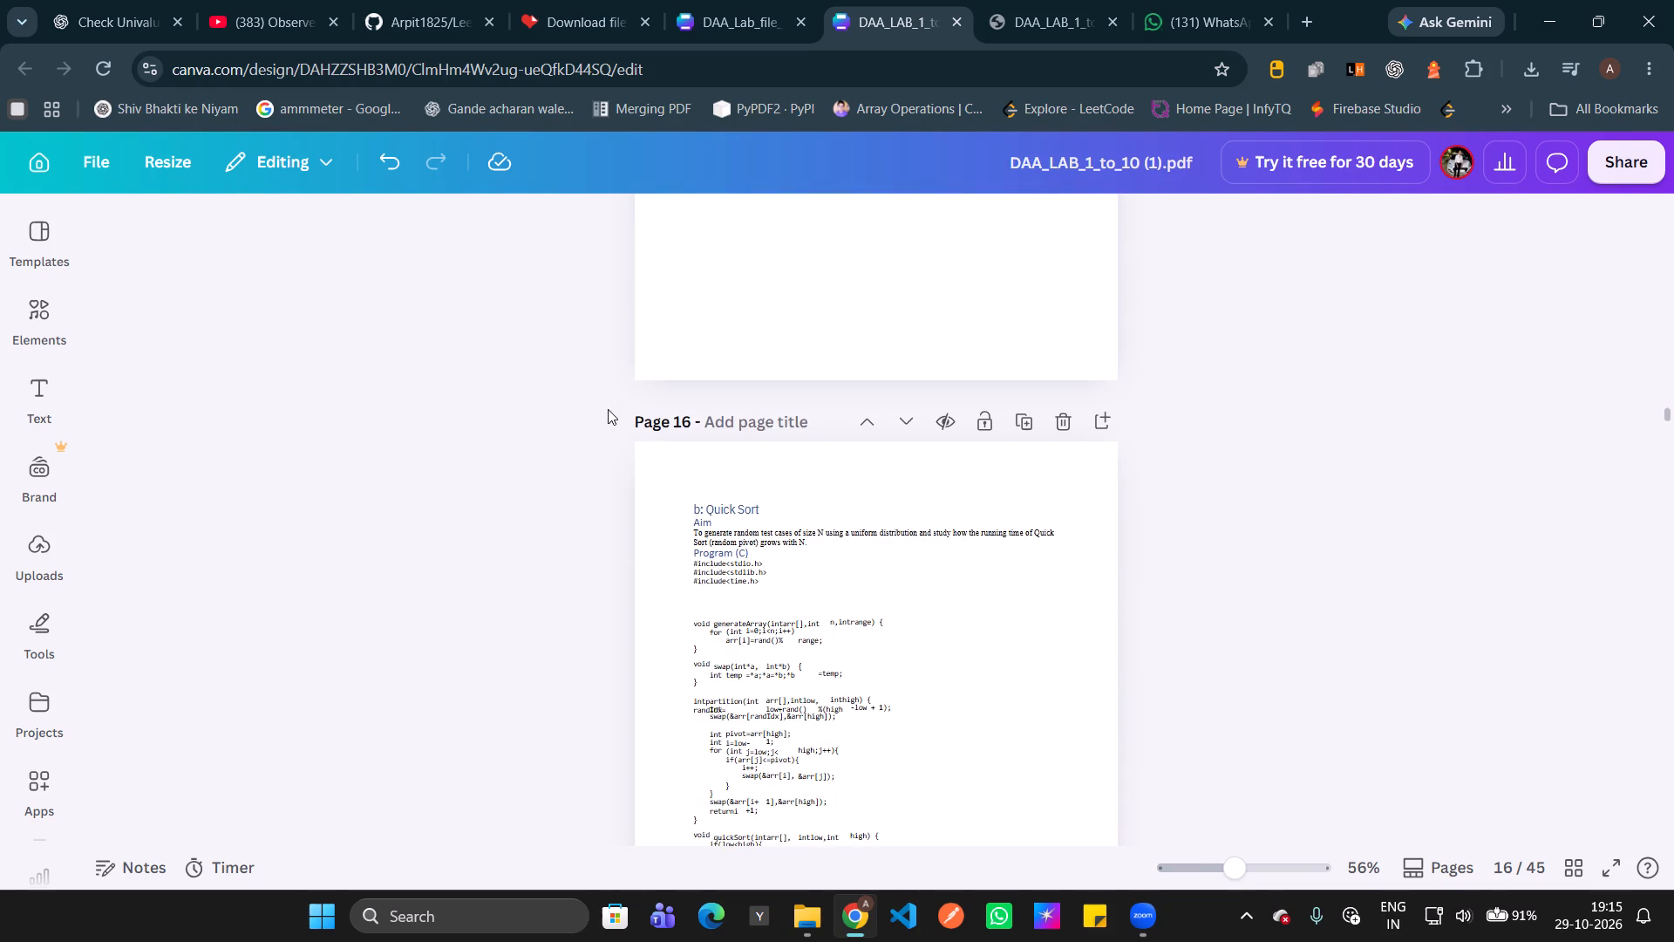
pyautogui.scroll(-8, 608, 409)
pyautogui.scroll(8, 608, 409)
# Move the program code below the include lines on the Quick Sort page (page 16) slightly up, closer to them.
pyautogui.scroll(-1, 706, 575)
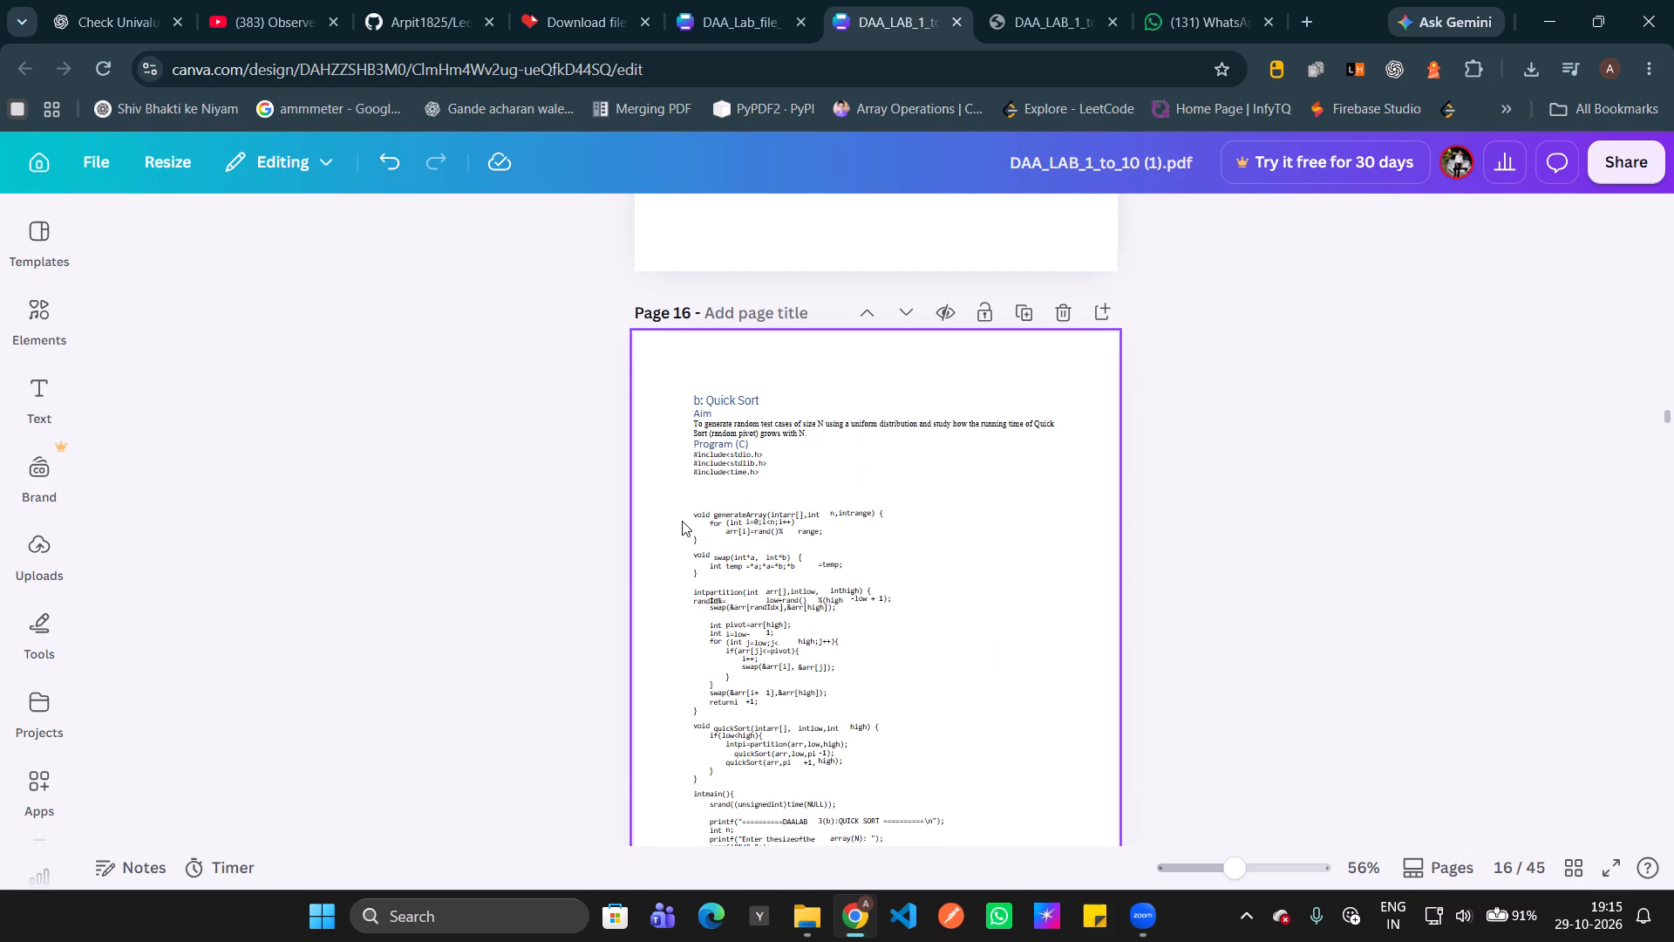
pyautogui.moveTo(679, 514); pyautogui.dragTo(907, 626)
pyautogui.scroll(-3, 853, 763)
pyautogui.scroll(2, 880, 632)
pyautogui.moveTo(845, 631); pyautogui.dragTo(832, 600)
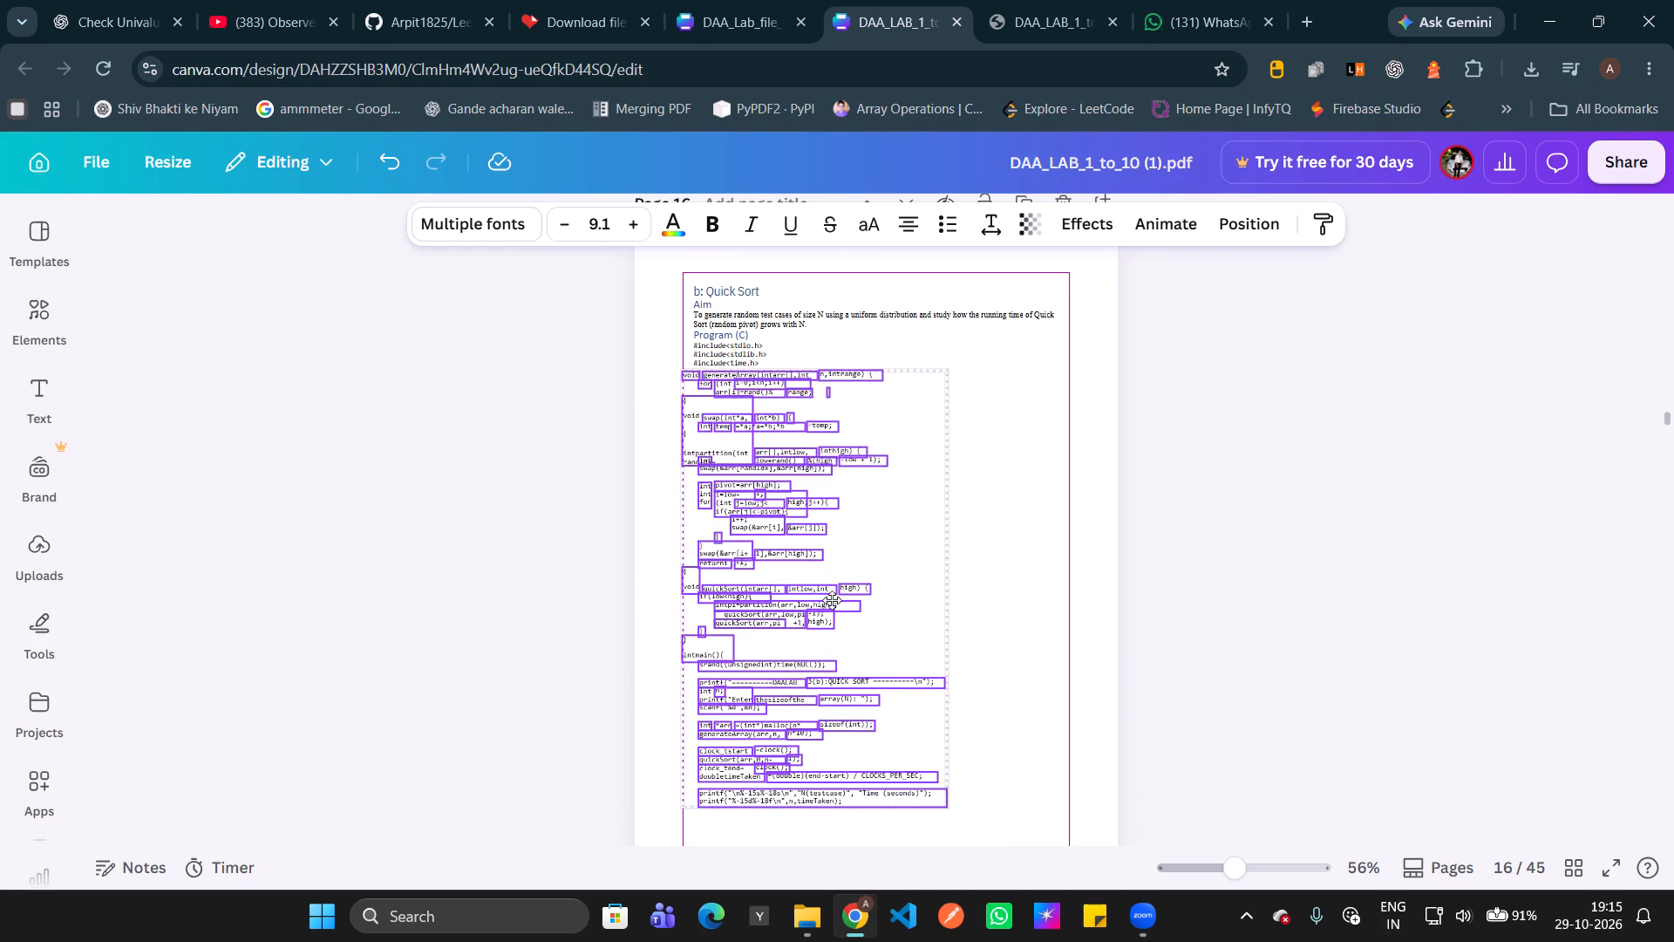
pyautogui.moveTo(832, 600); pyautogui.dragTo(846, 607)
pyautogui.click(677, 634)
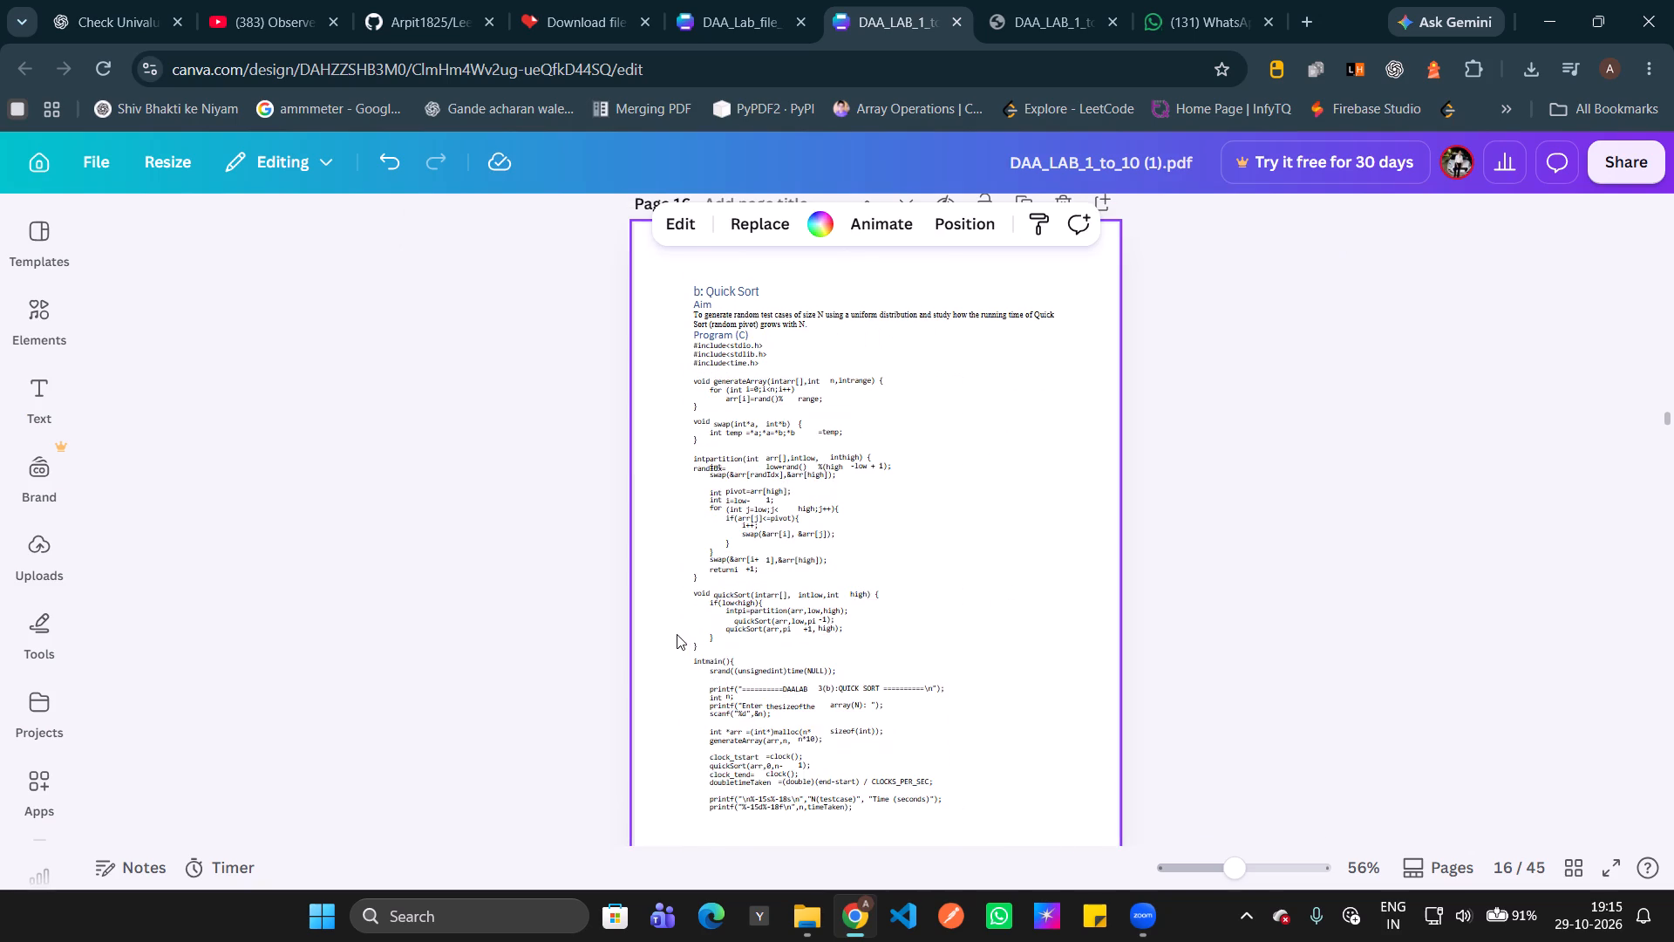
# Look through the remaining lab pages of DAA_LAB_1_to_10, from the Quick Sort output to the last page.
pyautogui.scroll(-8, 714, 631)
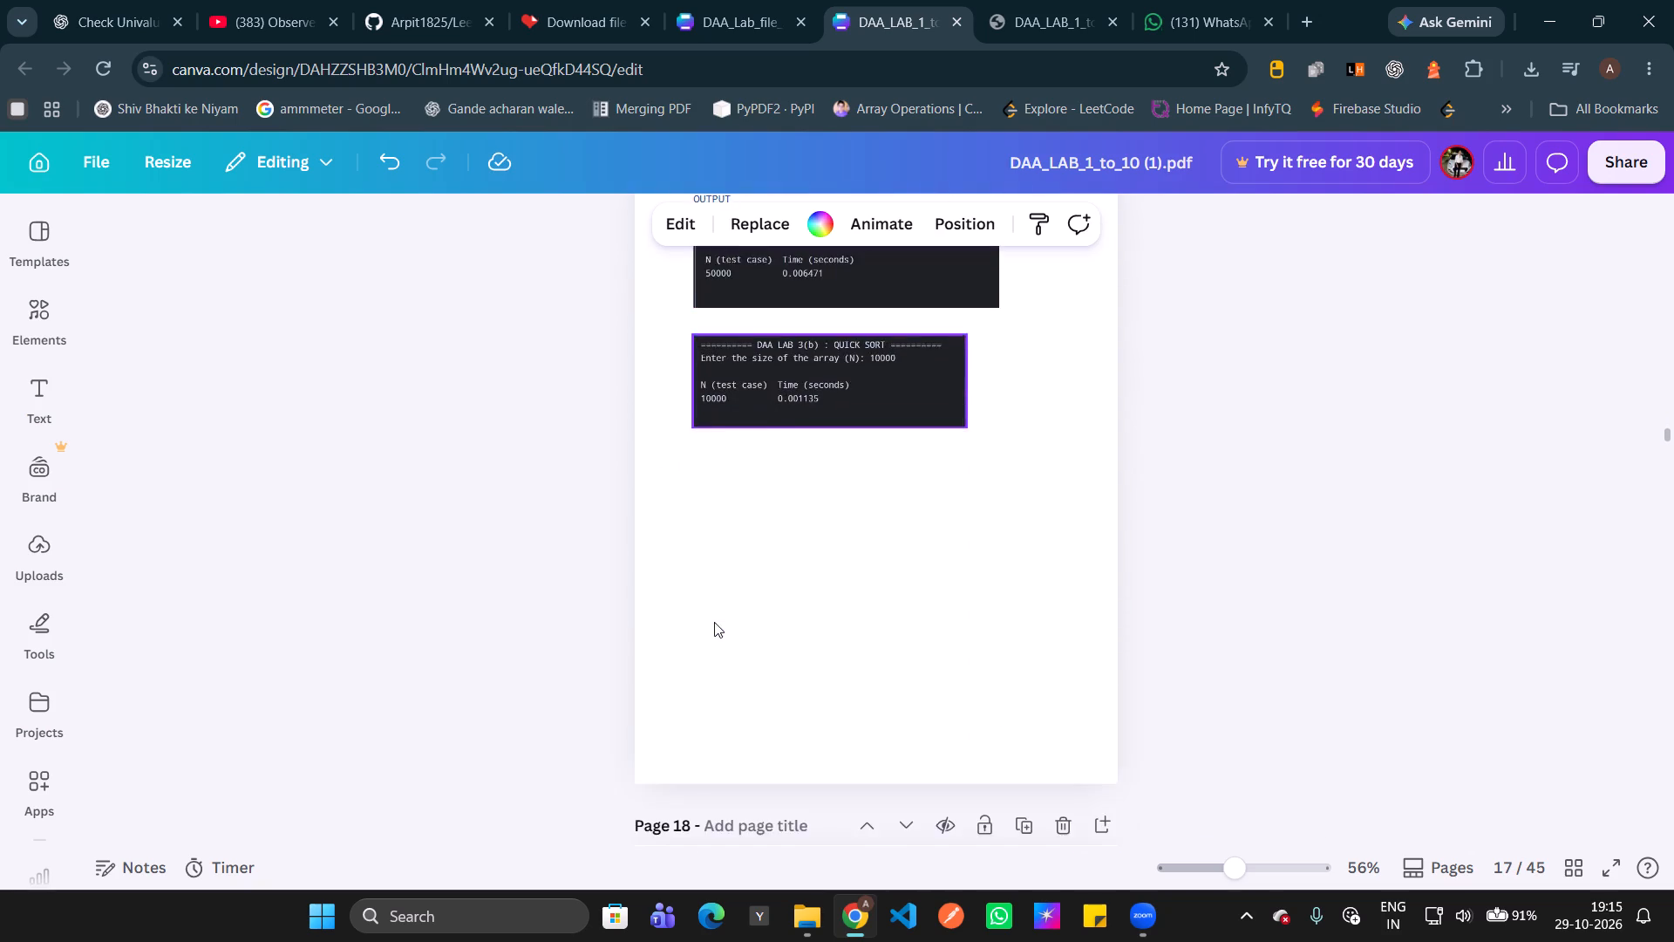
pyautogui.scroll(-20, 714, 622)
pyautogui.scroll(-15, 714, 586)
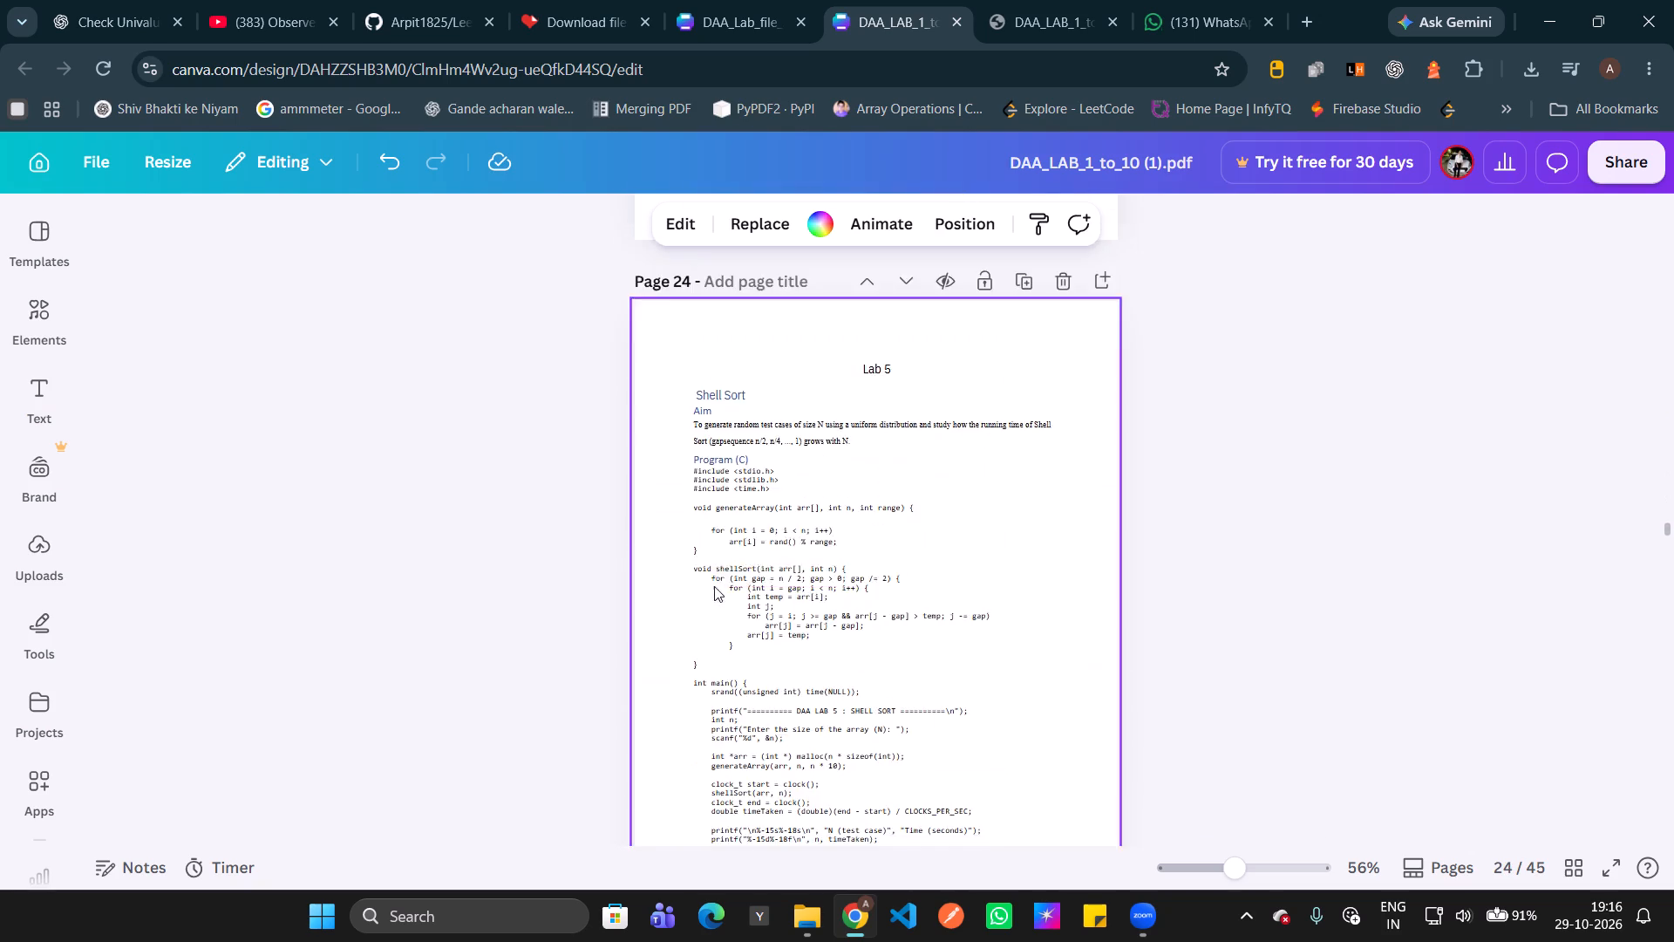
pyautogui.scroll(-17, 714, 586)
pyautogui.scroll(-13, 714, 586)
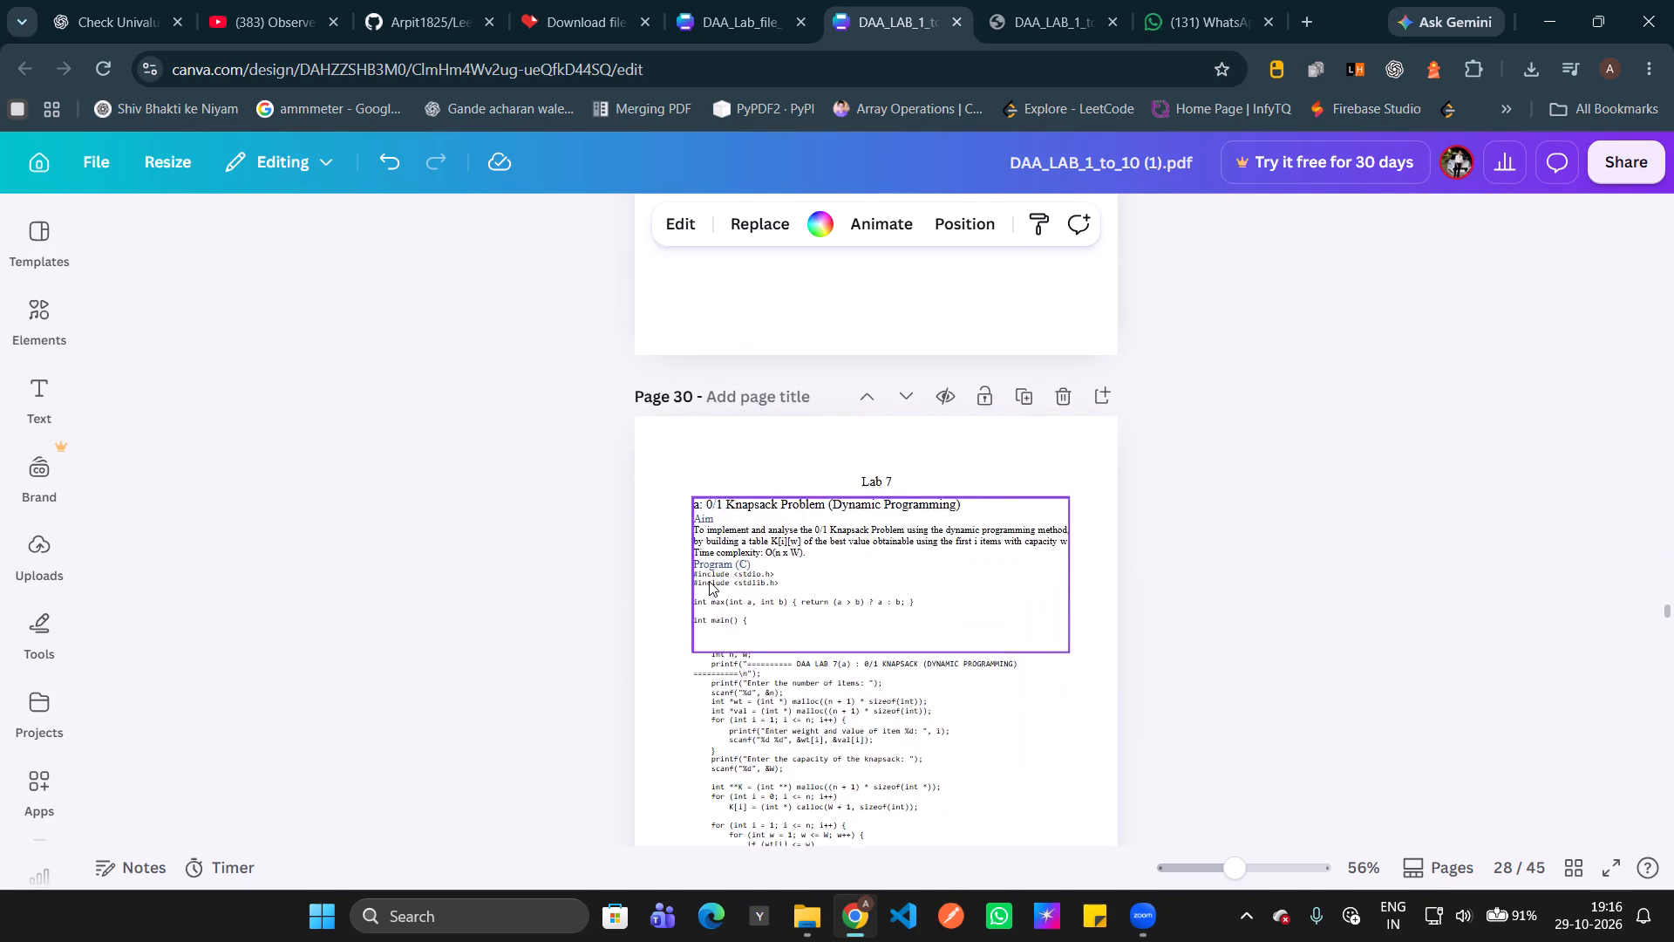
pyautogui.scroll(-19, 709, 581)
pyautogui.scroll(-13, 709, 581)
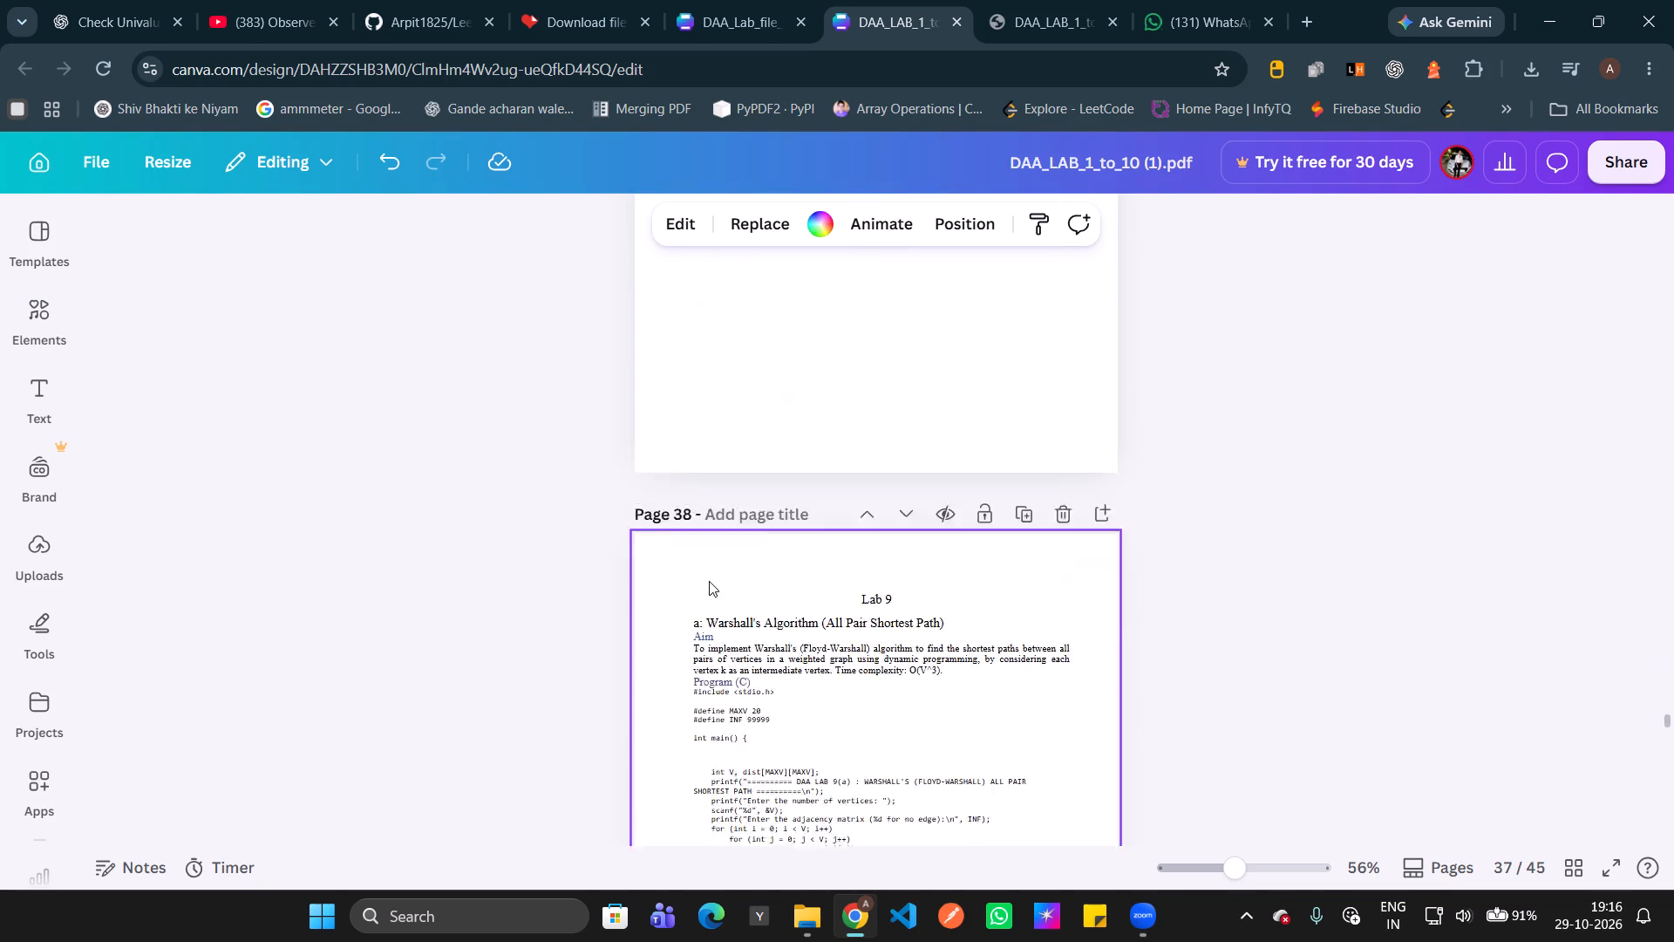
pyautogui.scroll(-19, 709, 581)
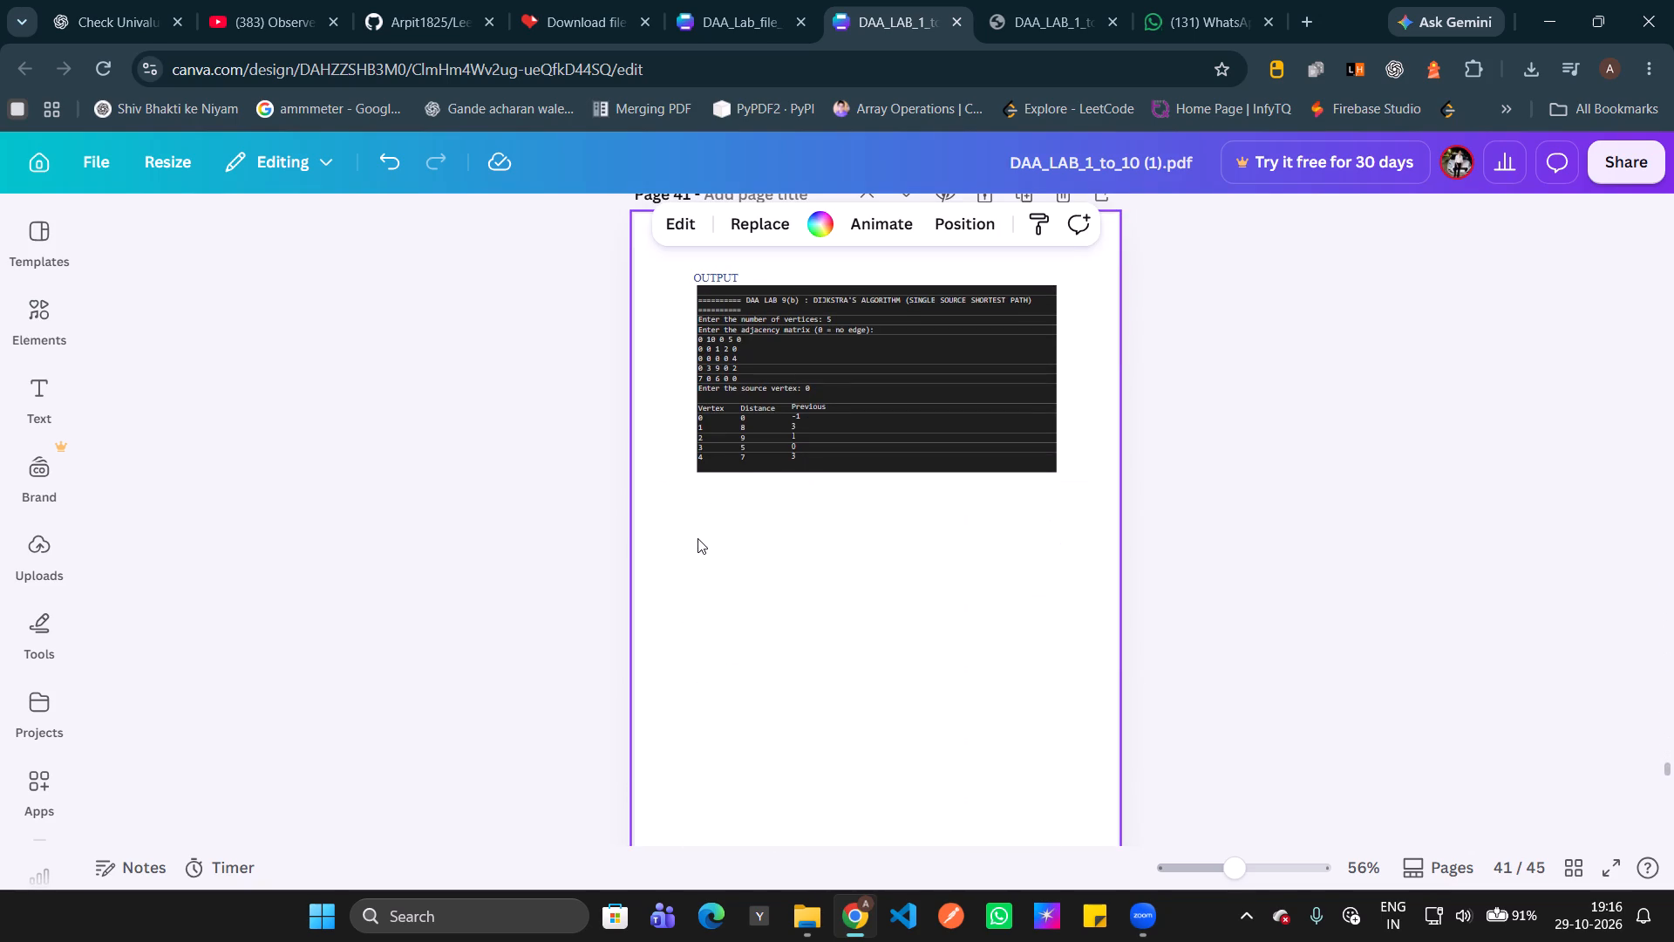
pyautogui.scroll(-20, 663, 500)
pyautogui.scroll(-4, 663, 500)
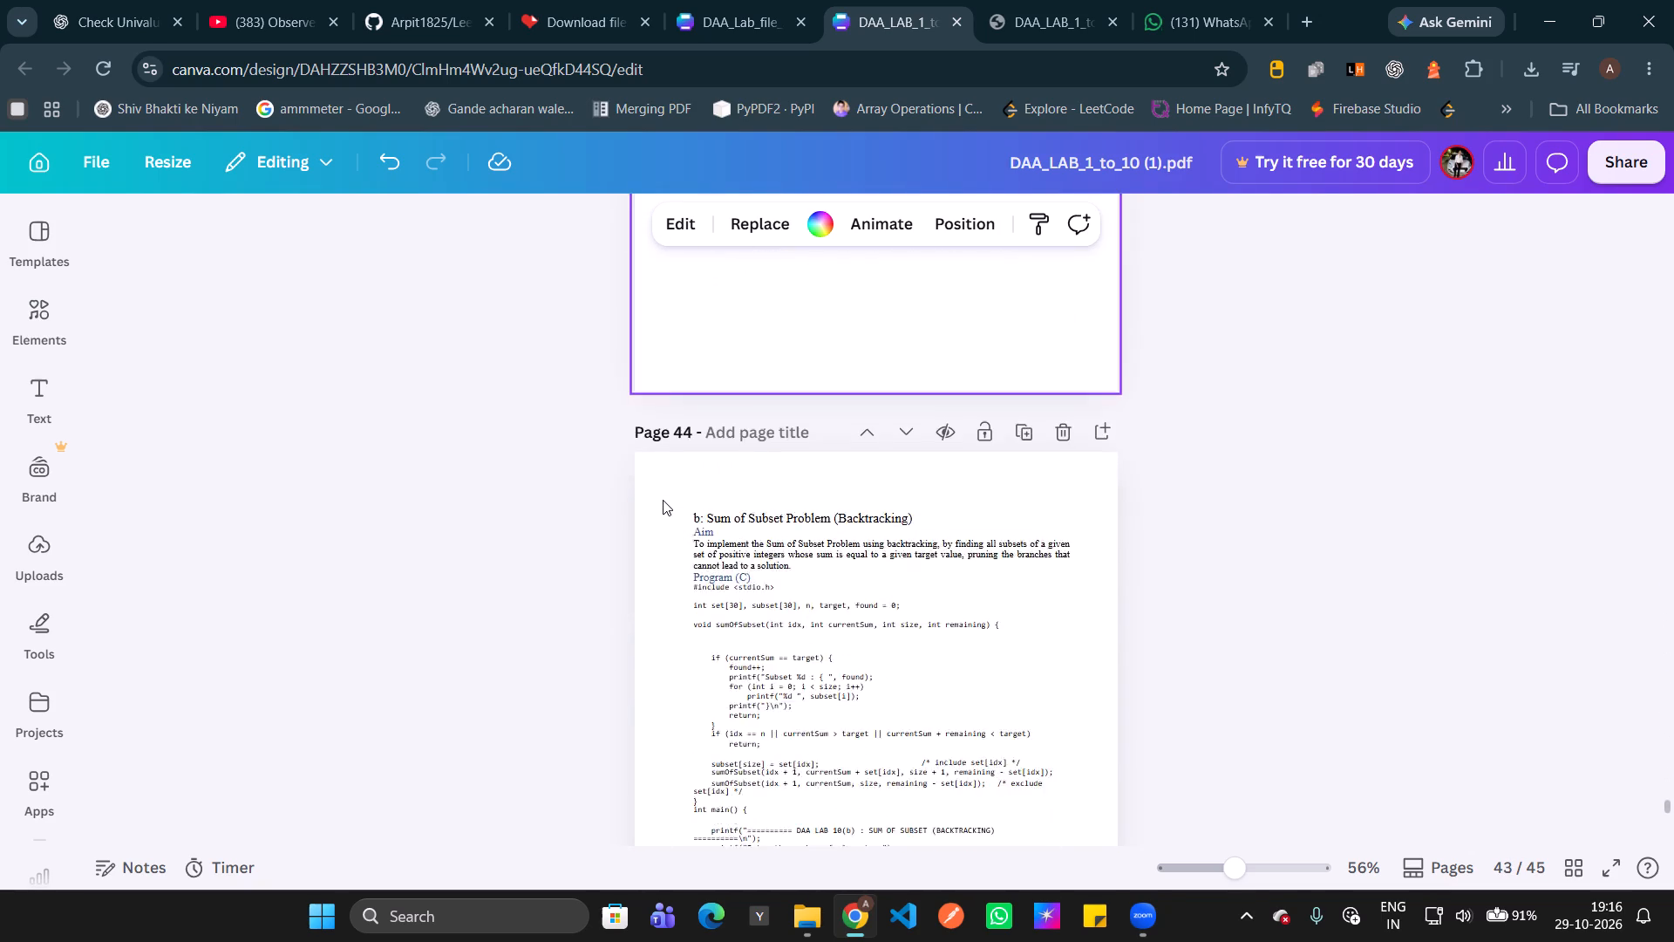
pyautogui.scroll(-15, 663, 500)
pyautogui.scroll(-7, 663, 500)
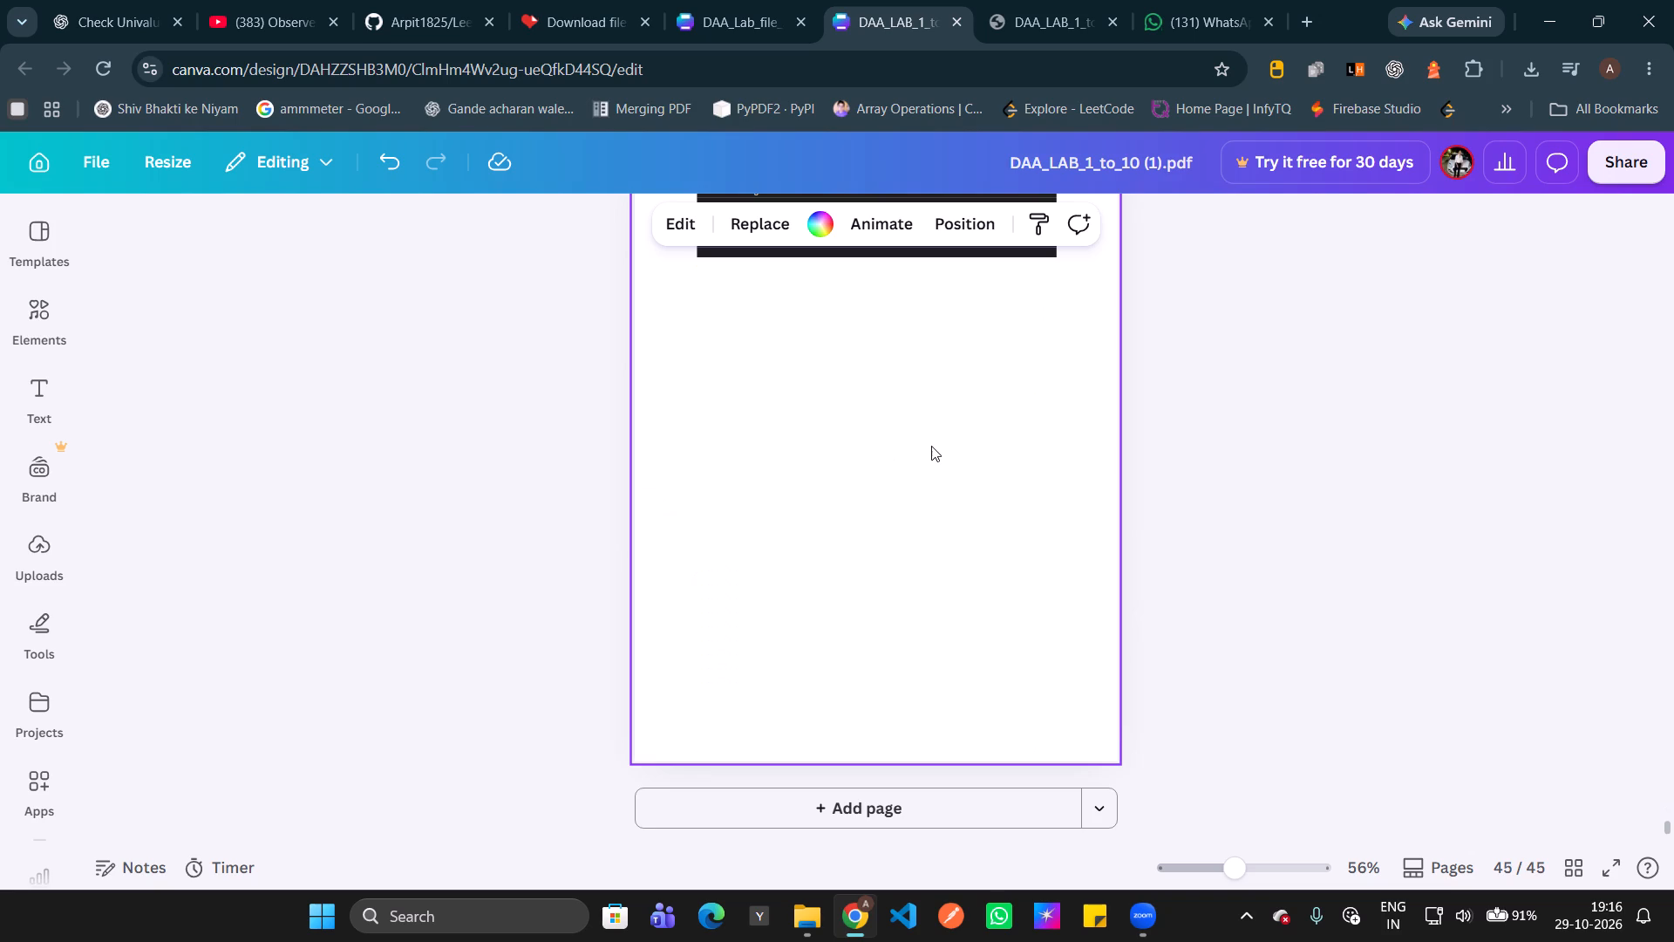
# Add a square to the last page (page 45) with a white fill and a solid black outline of stroke weight 6.
pyautogui.click(772, 378)
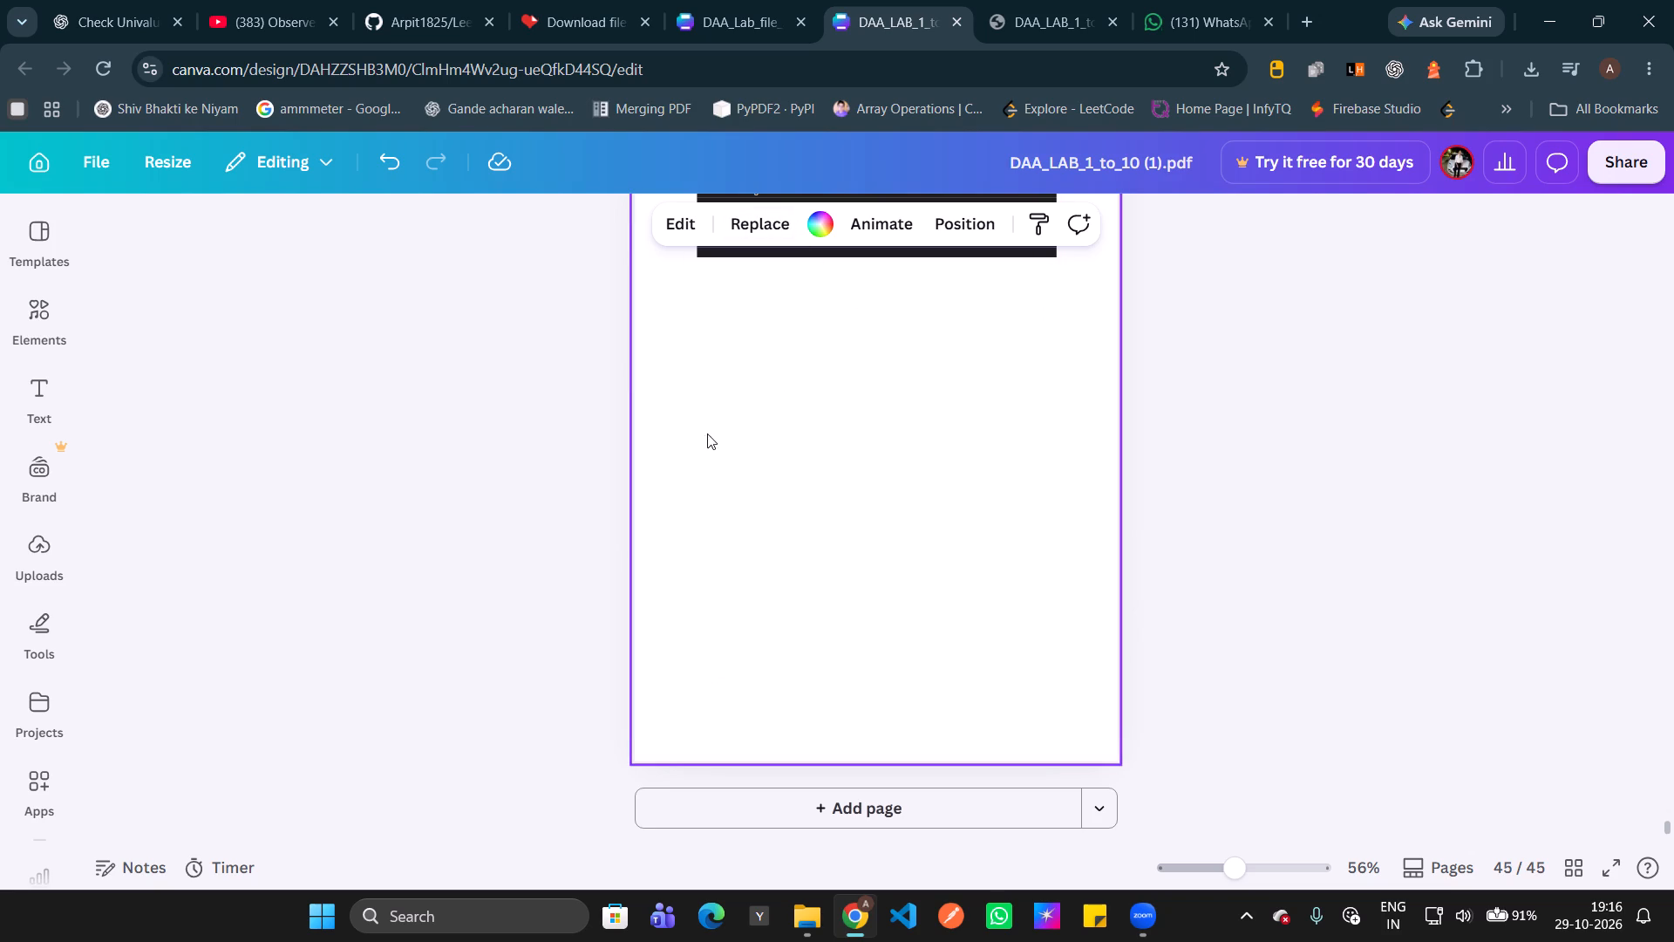
pyautogui.scroll(3, 704, 428)
pyautogui.click(31, 236)
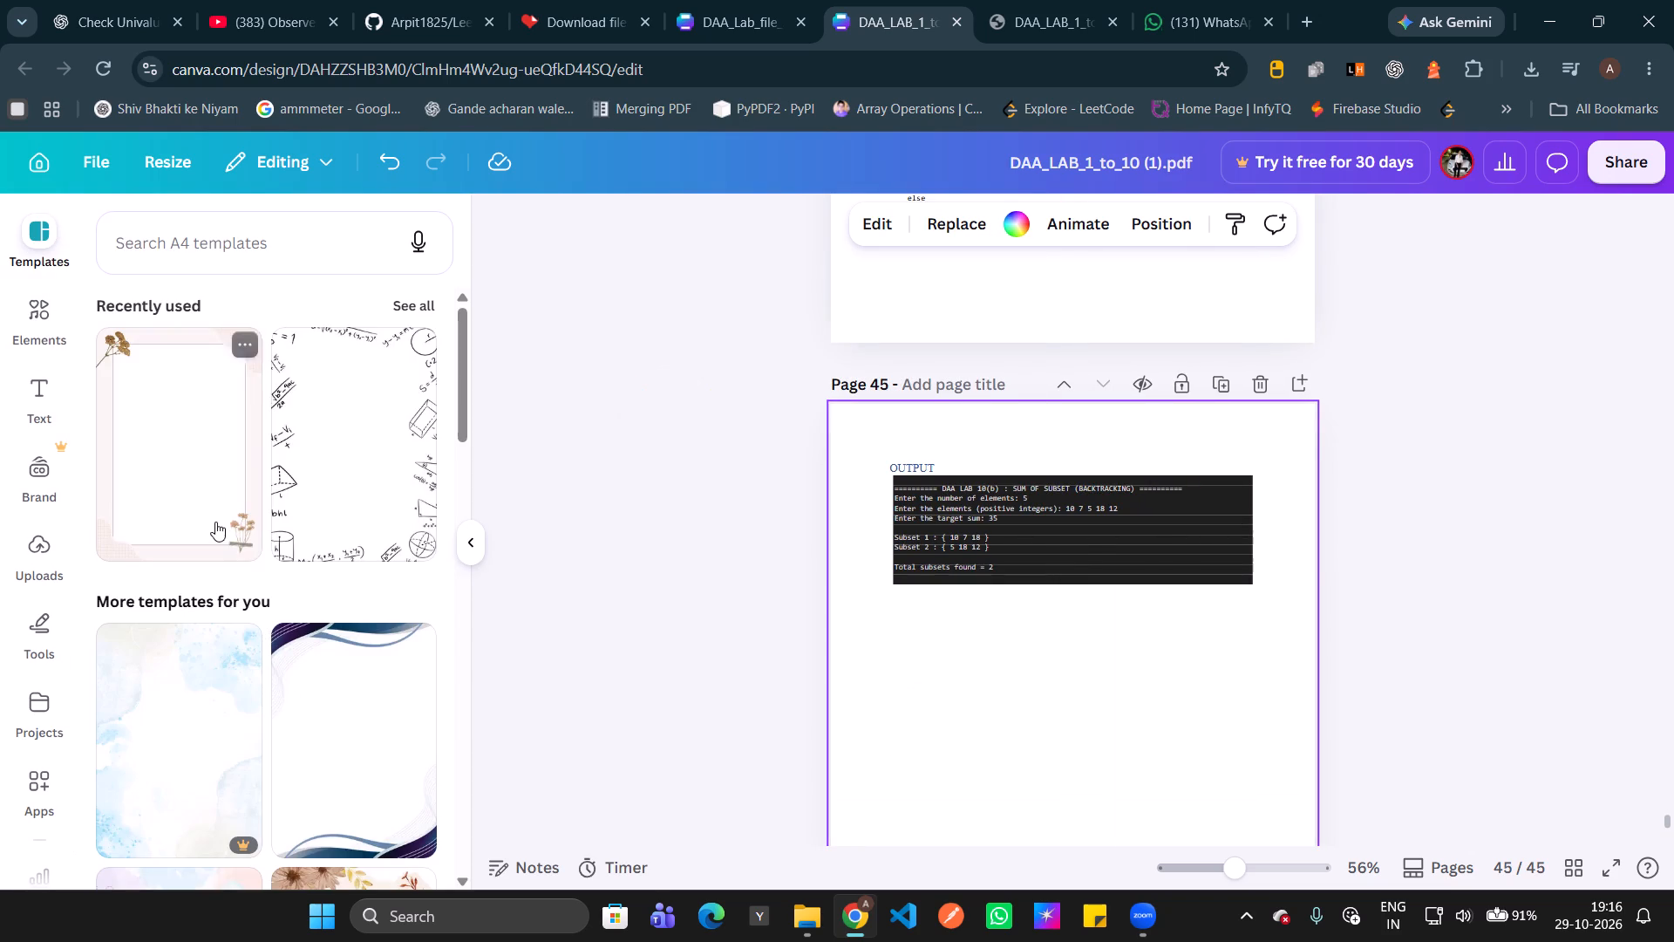
pyautogui.click(55, 323)
pyautogui.click(122, 358)
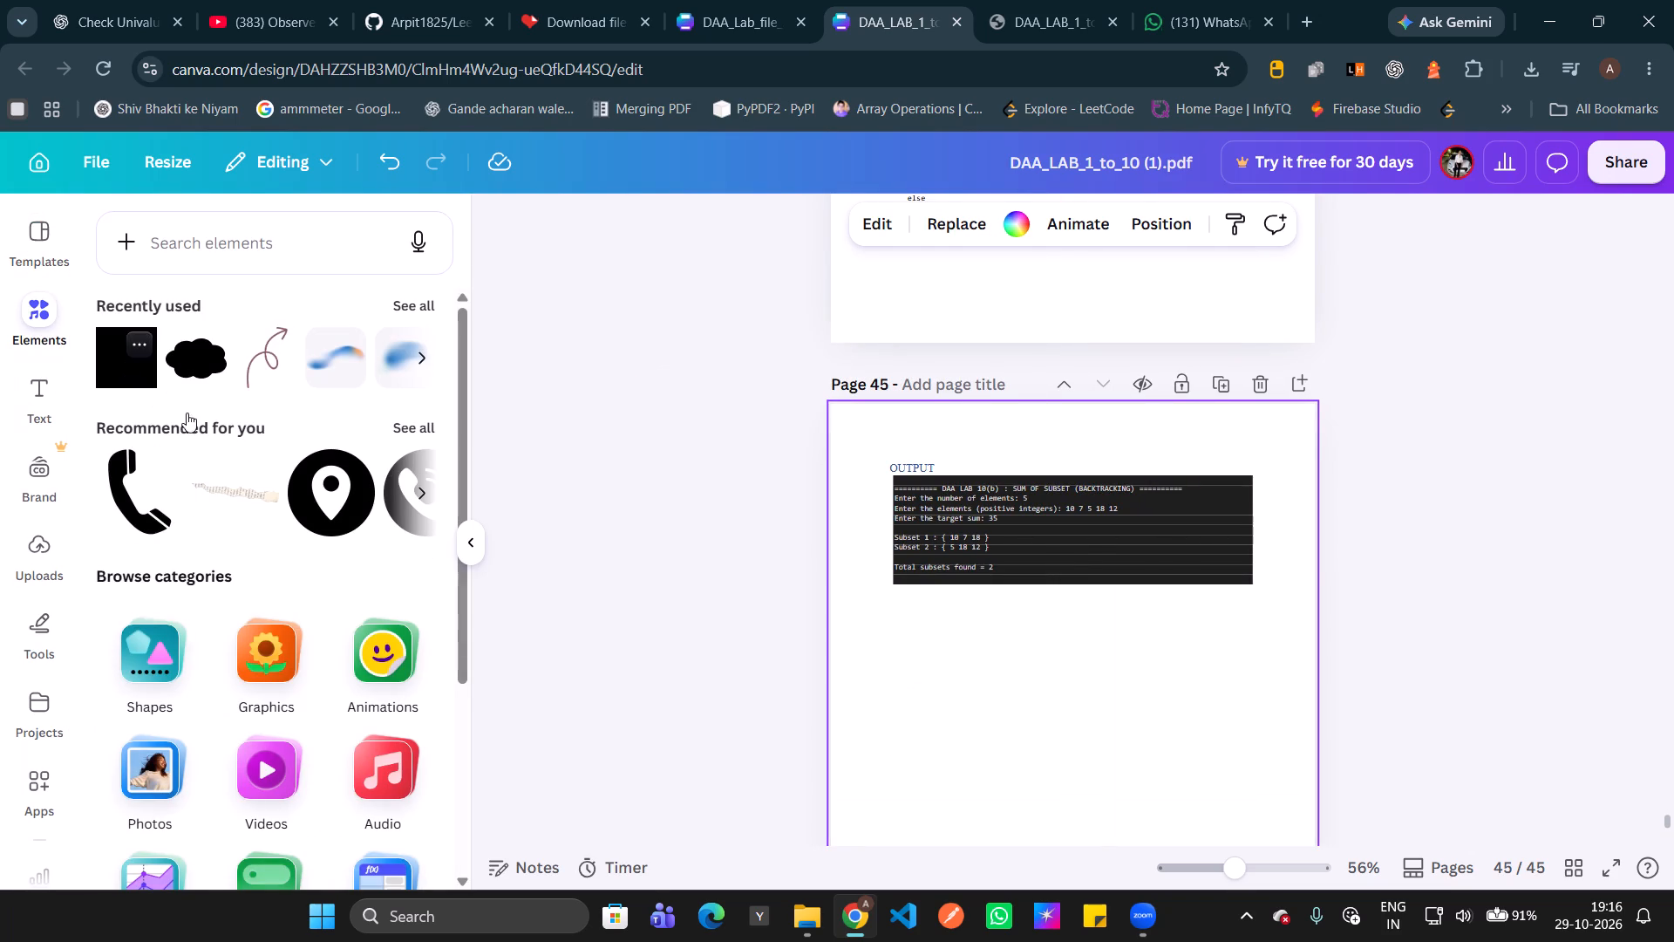
pyautogui.click(595, 229)
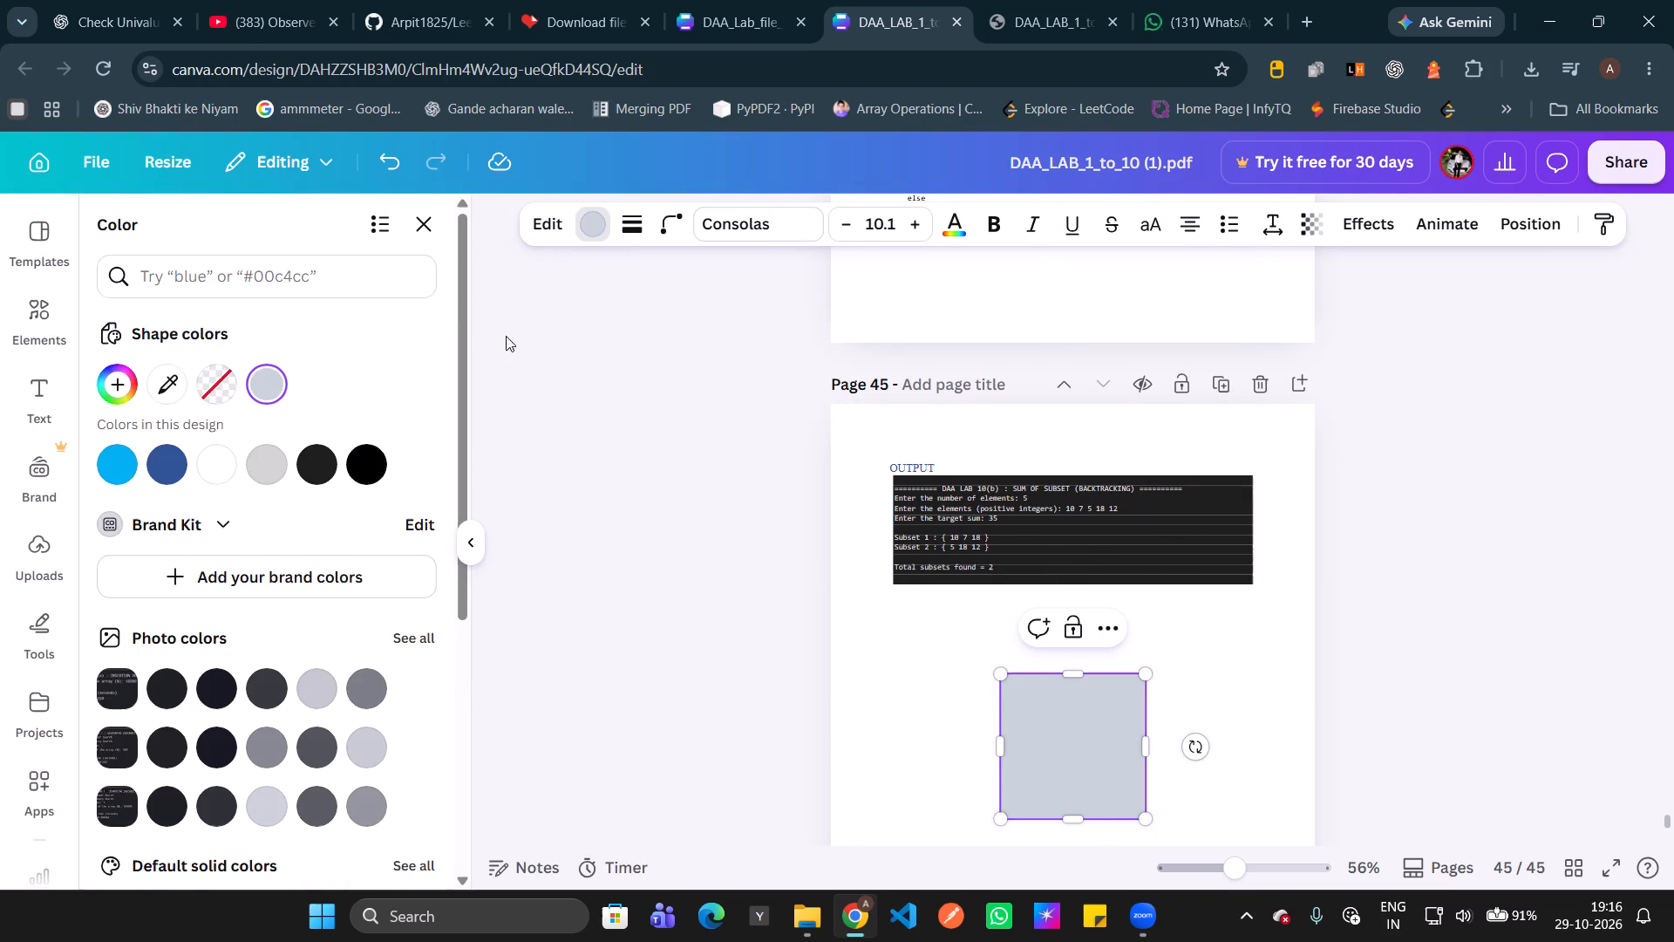
pyautogui.click(217, 458)
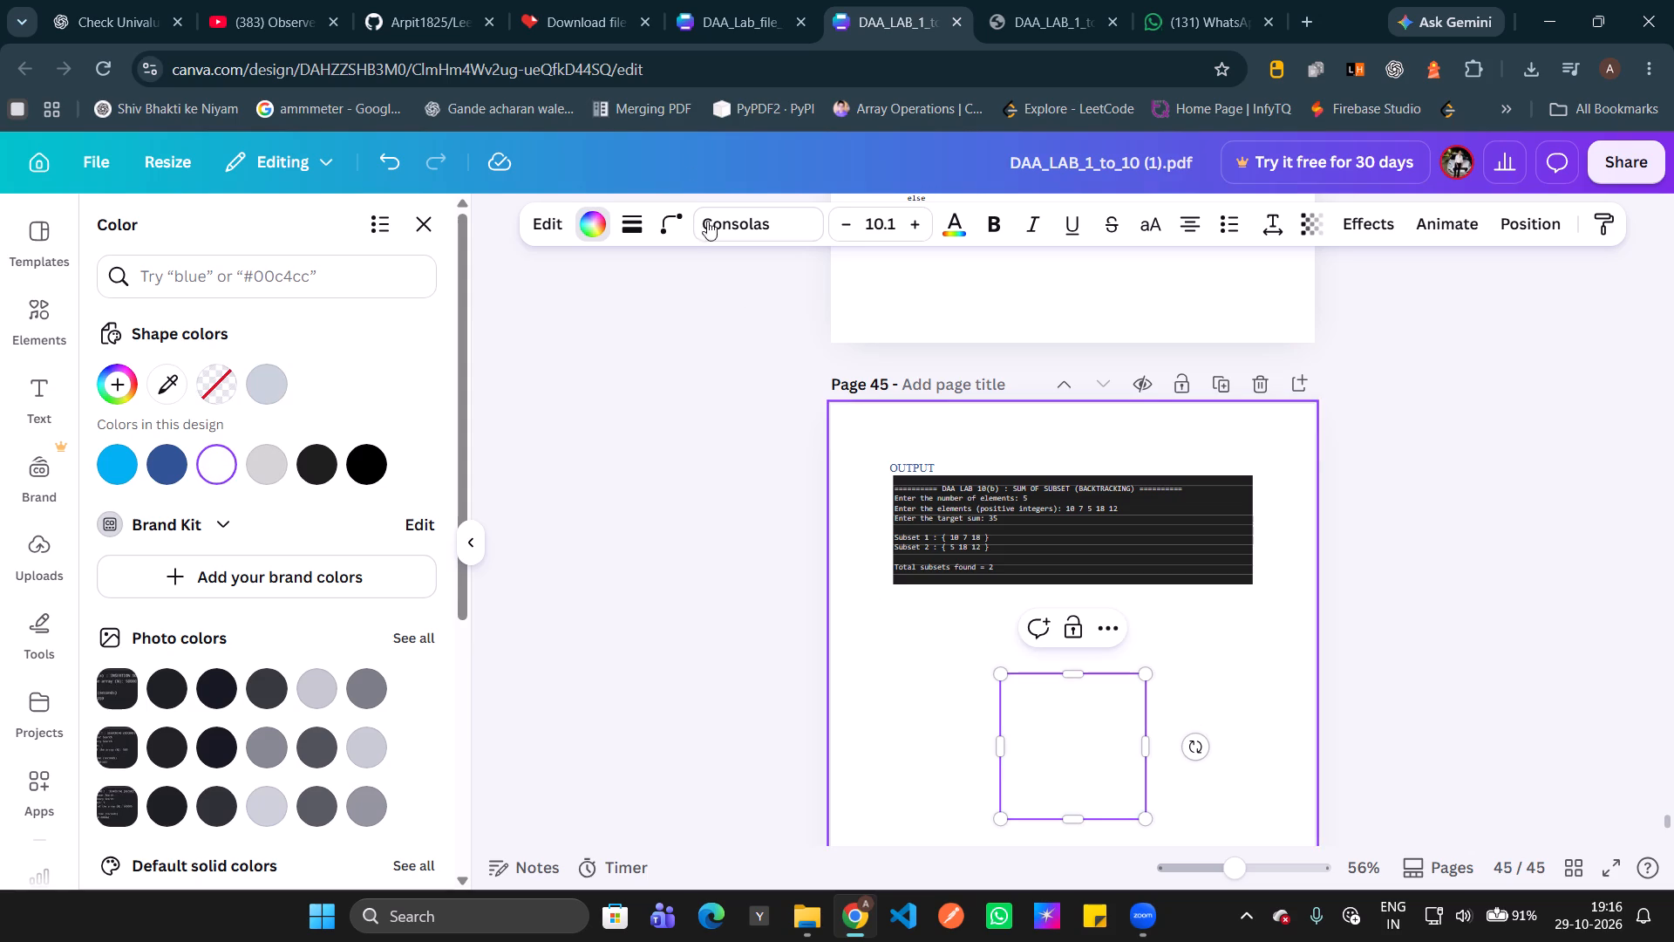
pyautogui.click(677, 229)
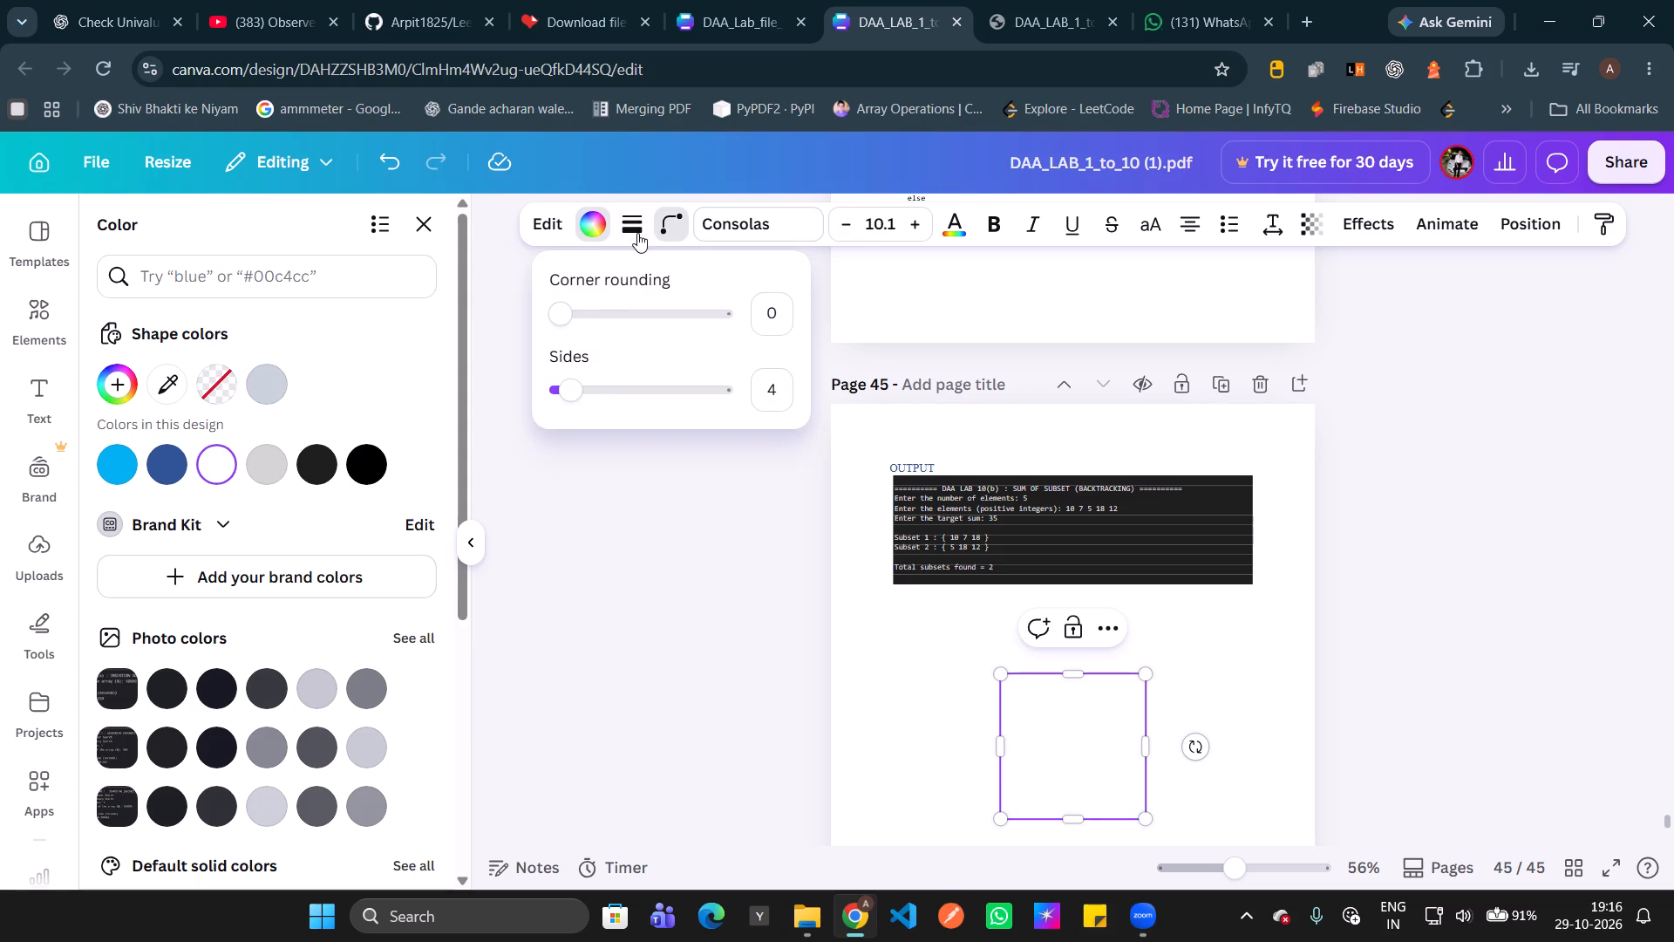
pyautogui.click(637, 233)
pyautogui.click(498, 378)
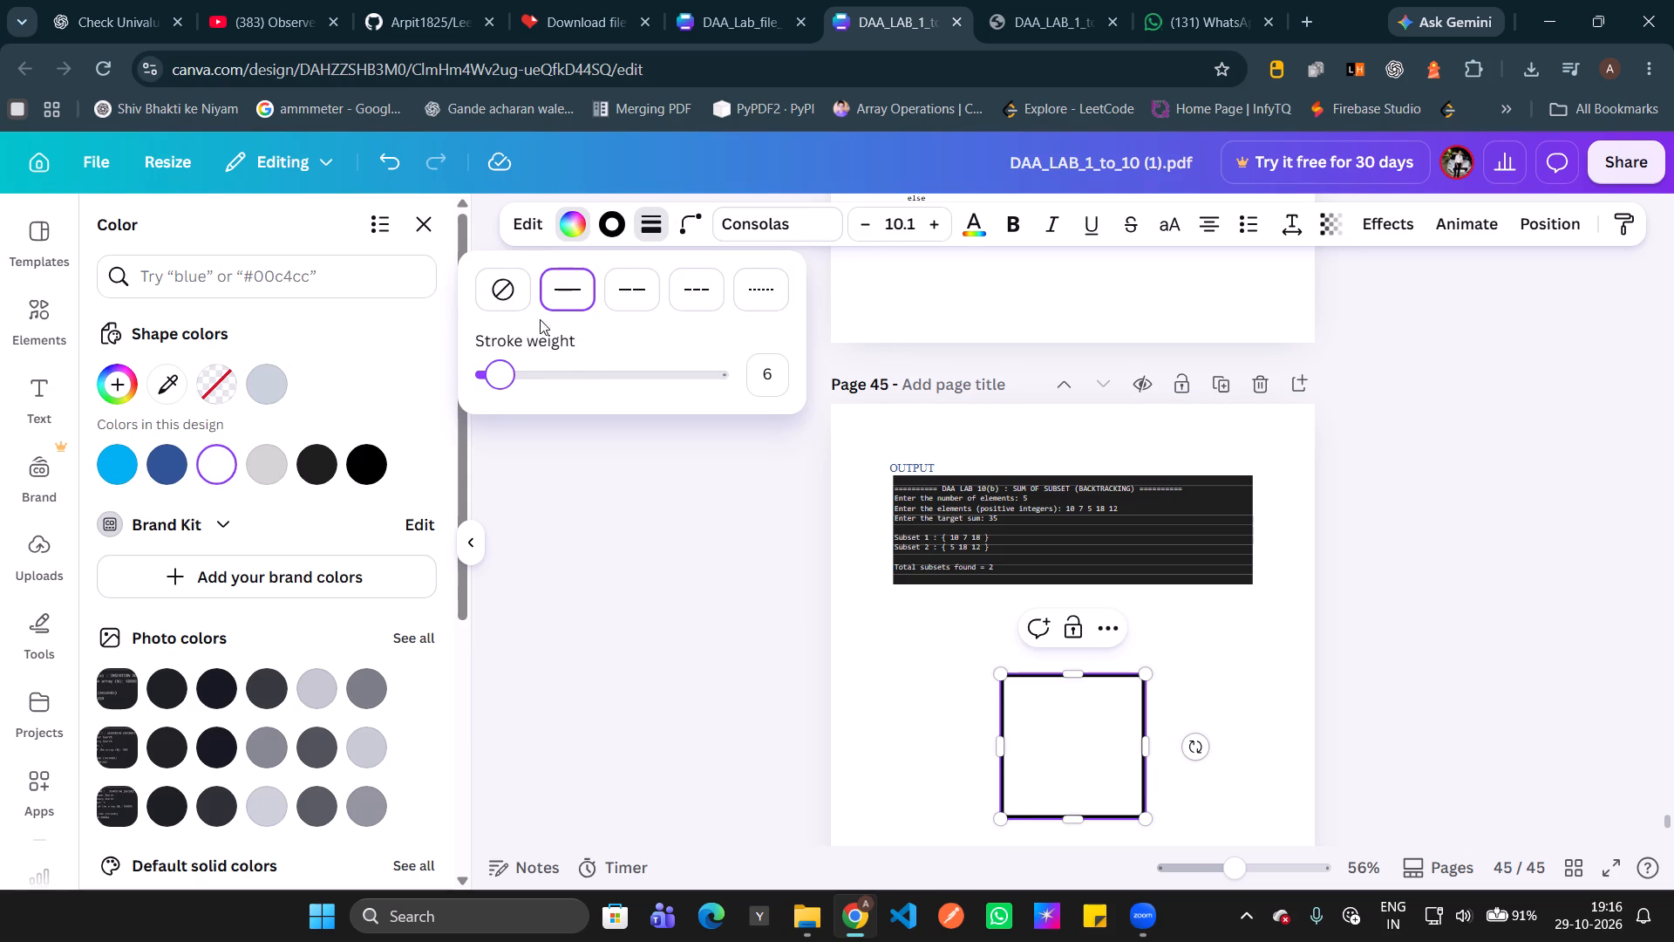
# Reduce the stroke weight of the square on page 45 to a very thin outline.
pyautogui.moveTo(503, 374); pyautogui.dragTo(485, 381)
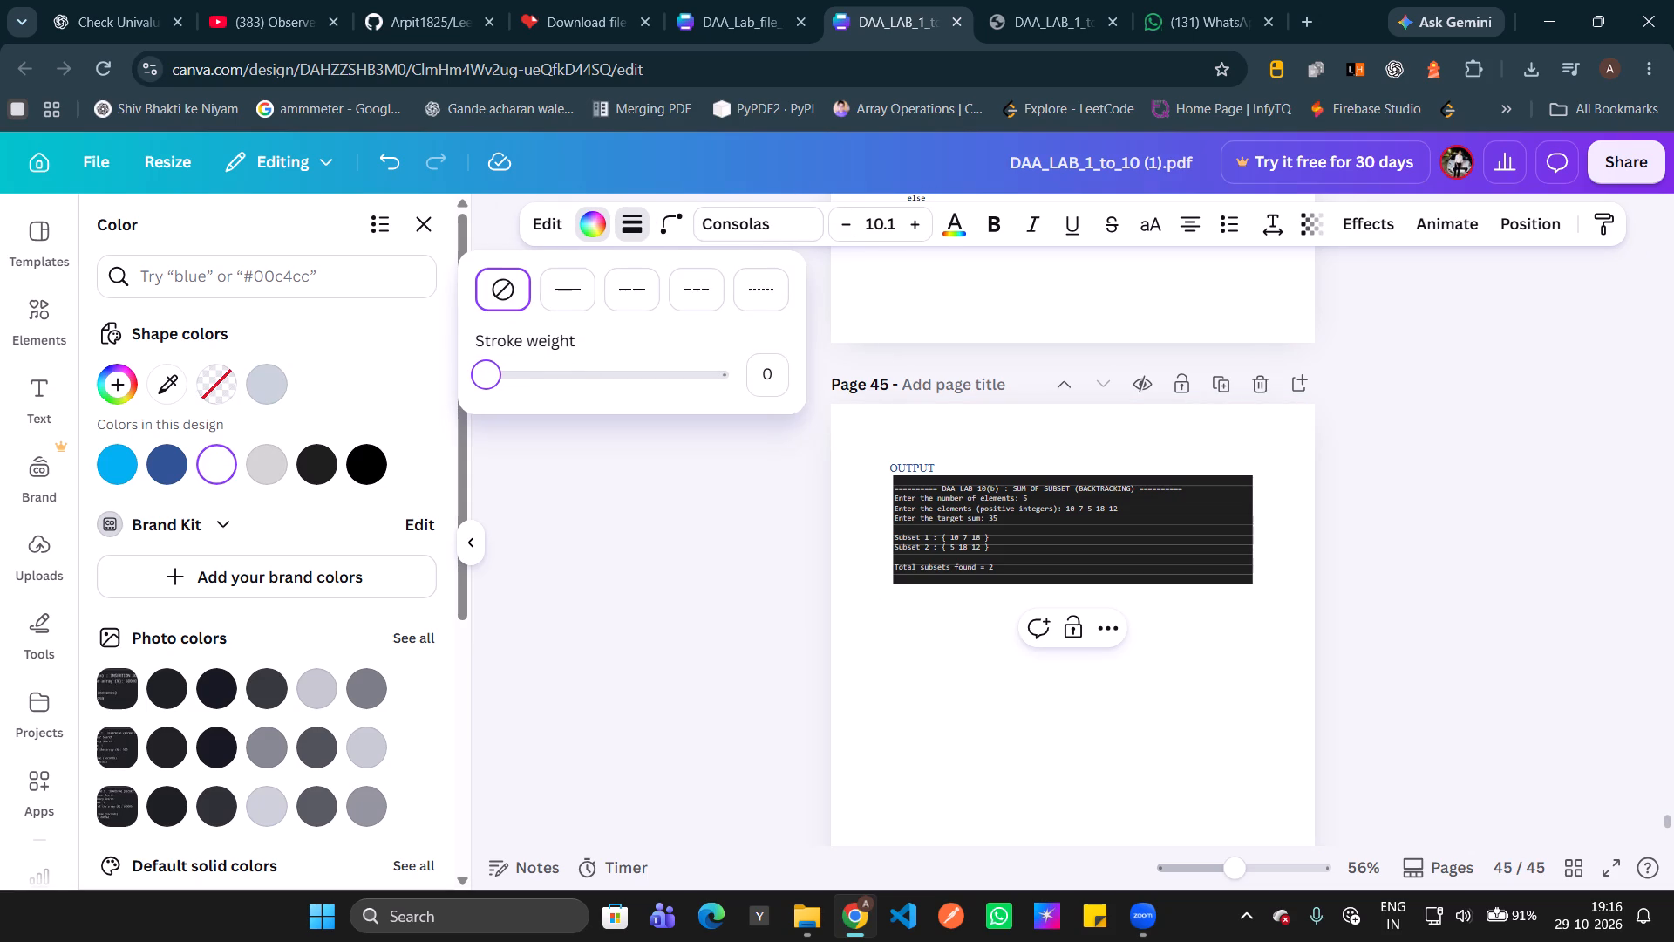
pyautogui.moveTo(485, 381); pyautogui.dragTo(486, 380)
# Move the square to the upper-left corner of page 45 and send it to the back, behind the OUTPUT content.
pyautogui.moveTo(1105, 734); pyautogui.dragTo(980, 600)
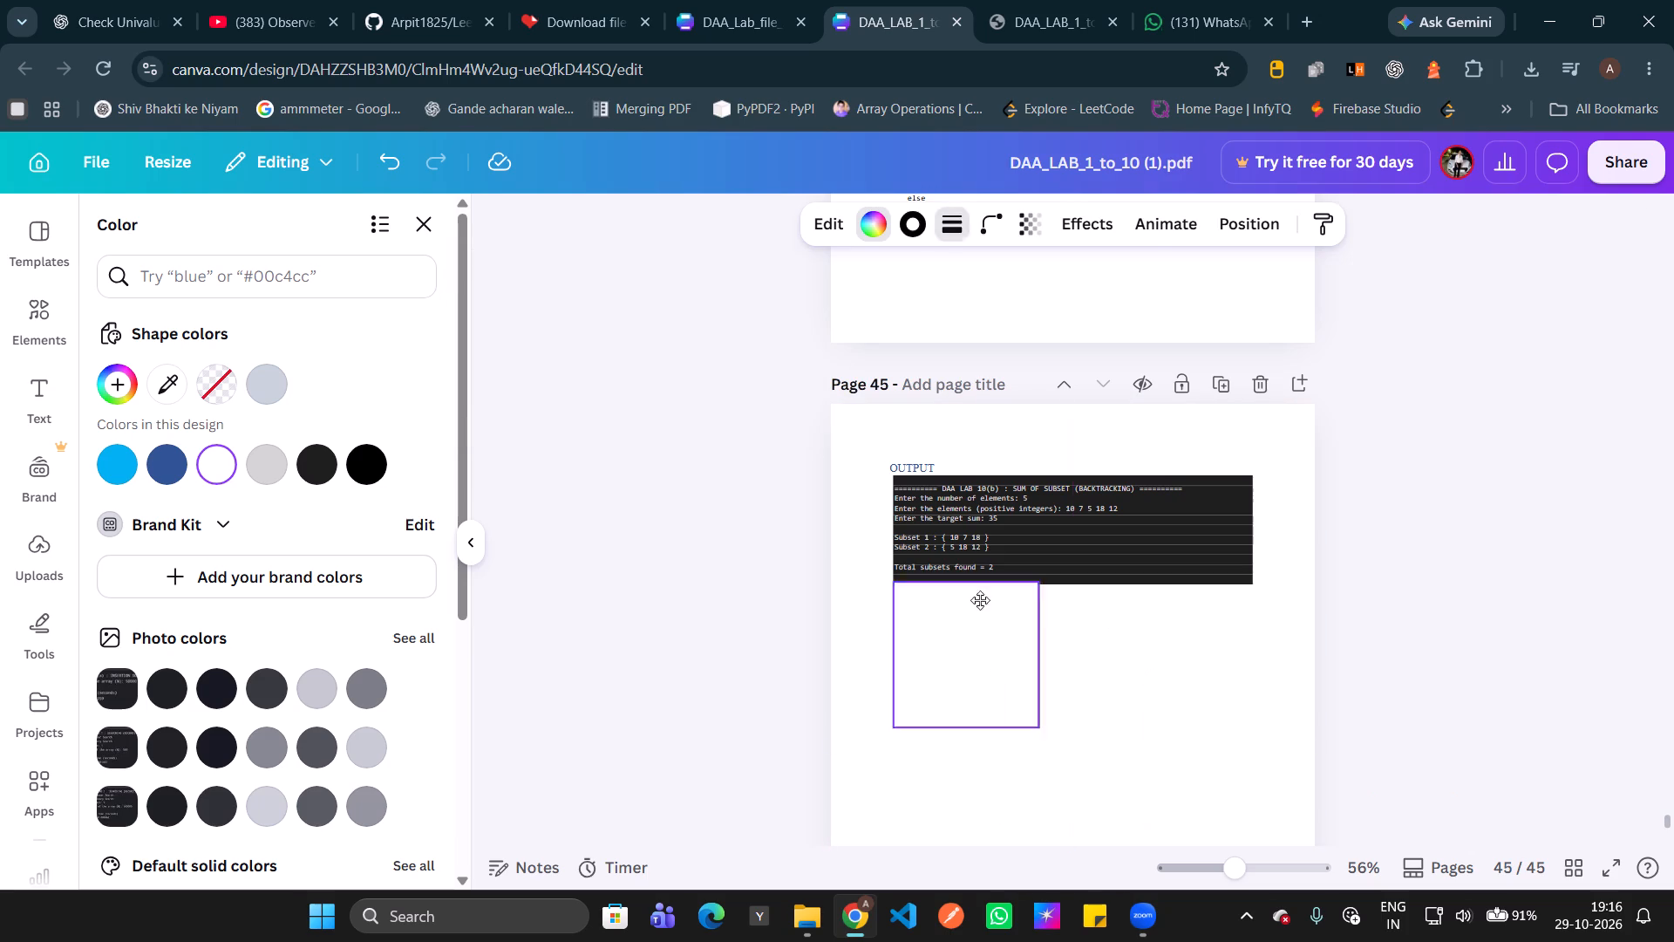
pyautogui.moveTo(980, 600); pyautogui.dragTo(948, 481)
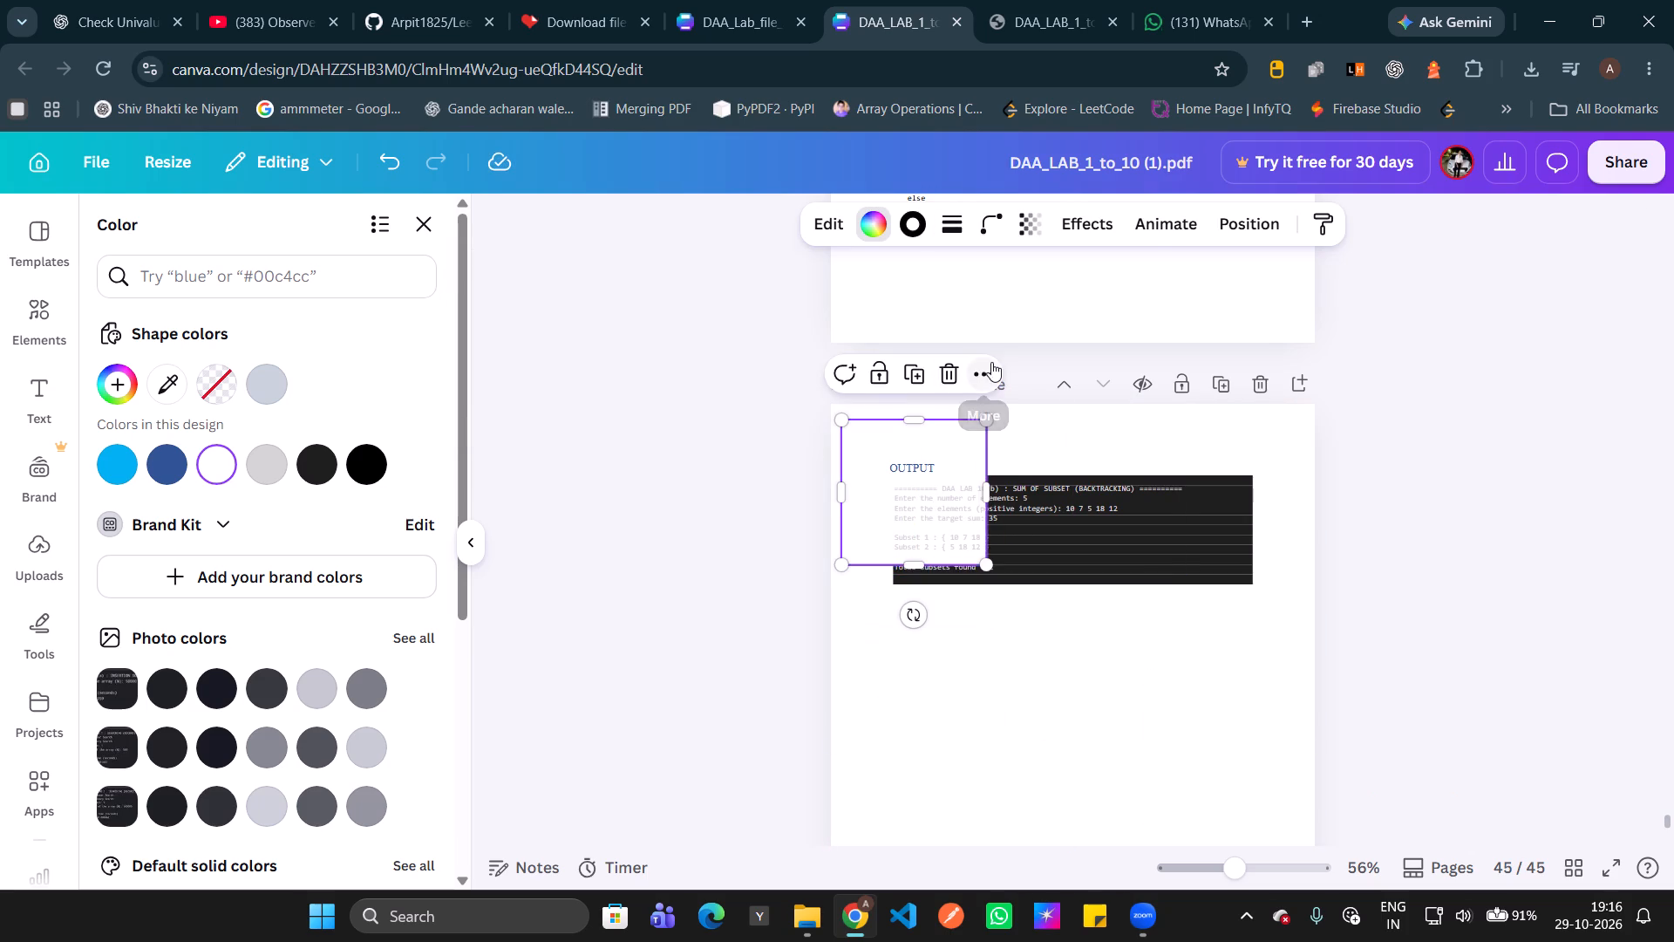
pyautogui.click(991, 362)
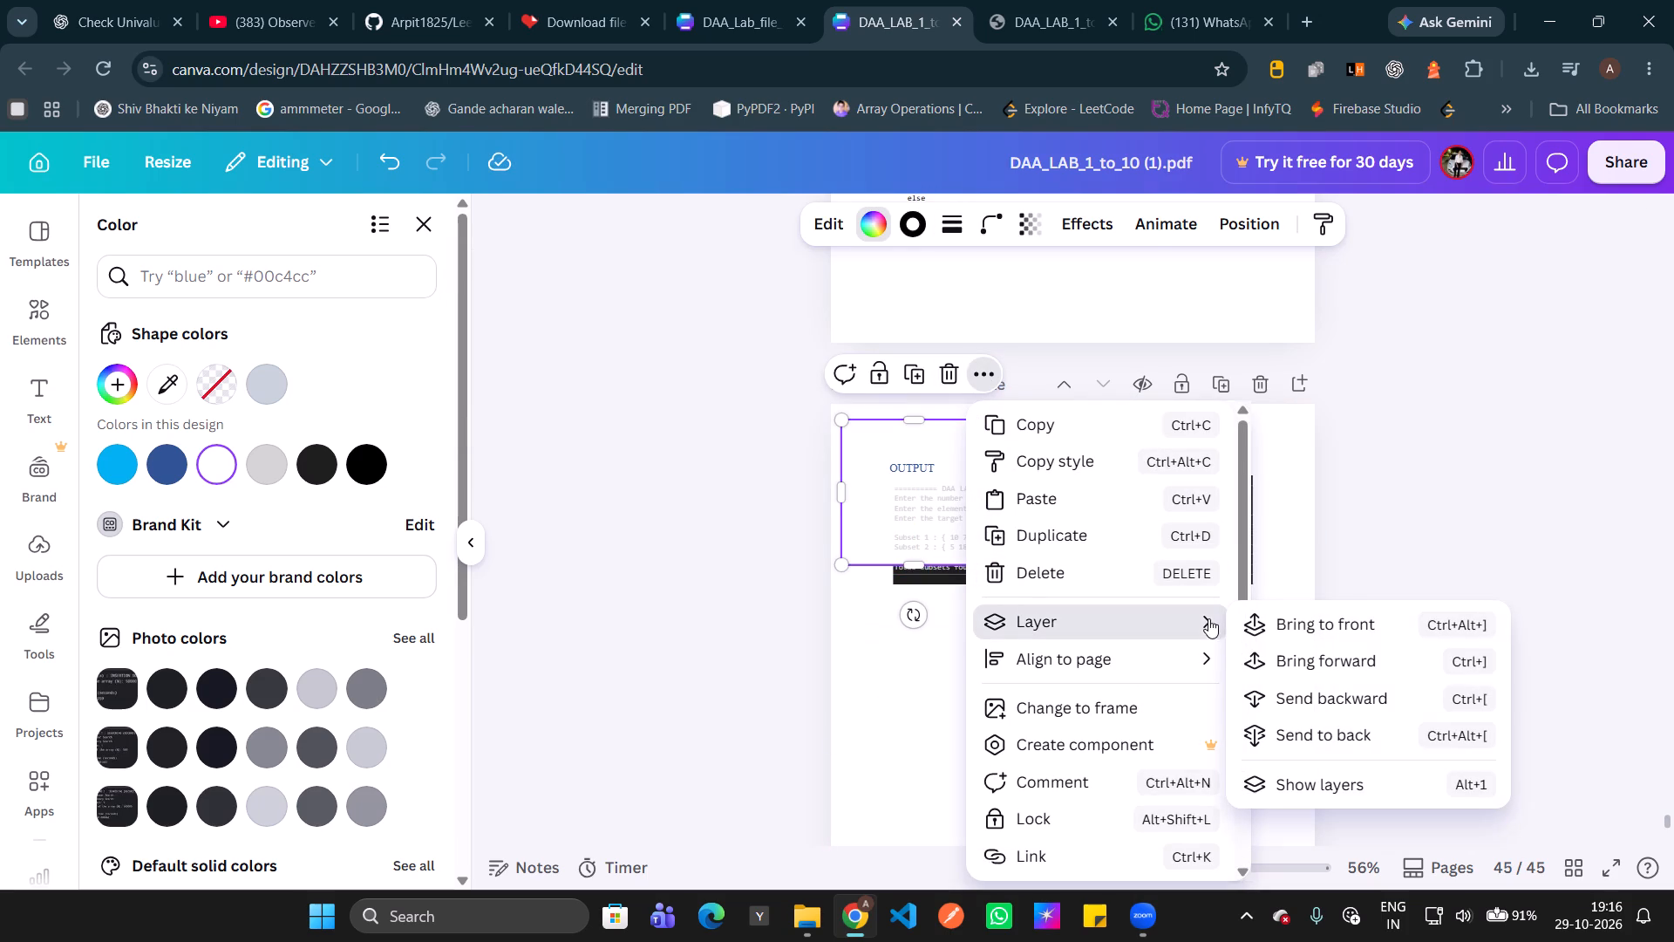
pyautogui.click(1347, 716)
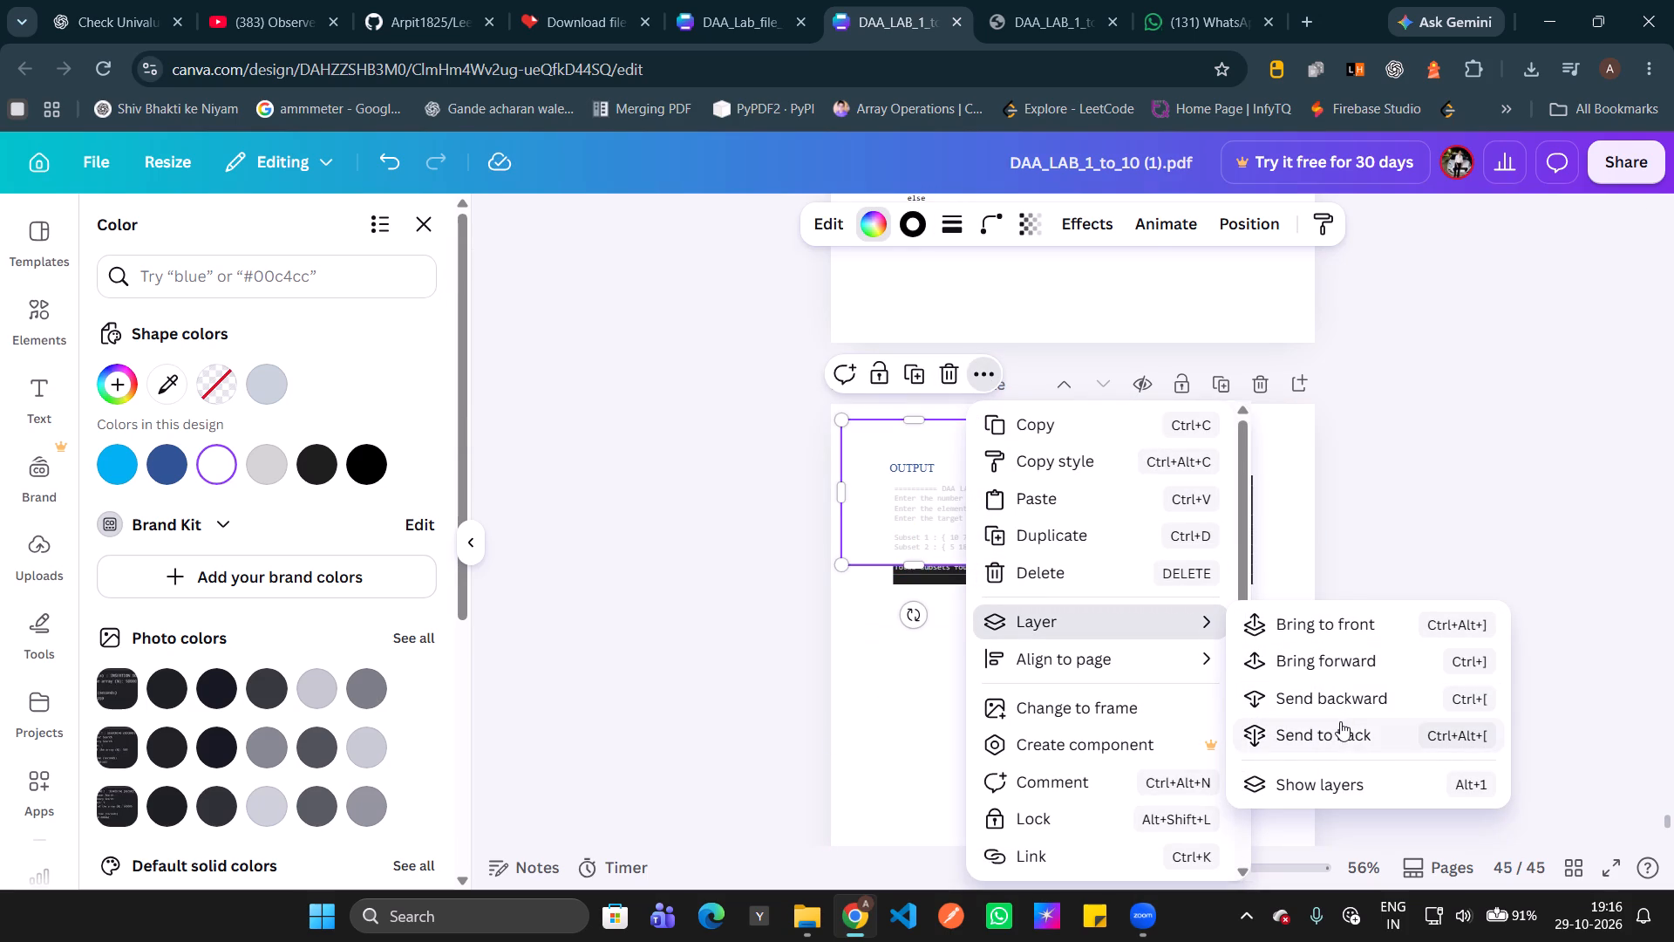
pyautogui.click(1340, 721)
pyautogui.click(711, 509)
# Stretch the square into a page border about 18.9 wide and 28 high, centred within the margins of page 45.
pyautogui.moveTo(983, 567); pyautogui.dragTo(1015, 595)
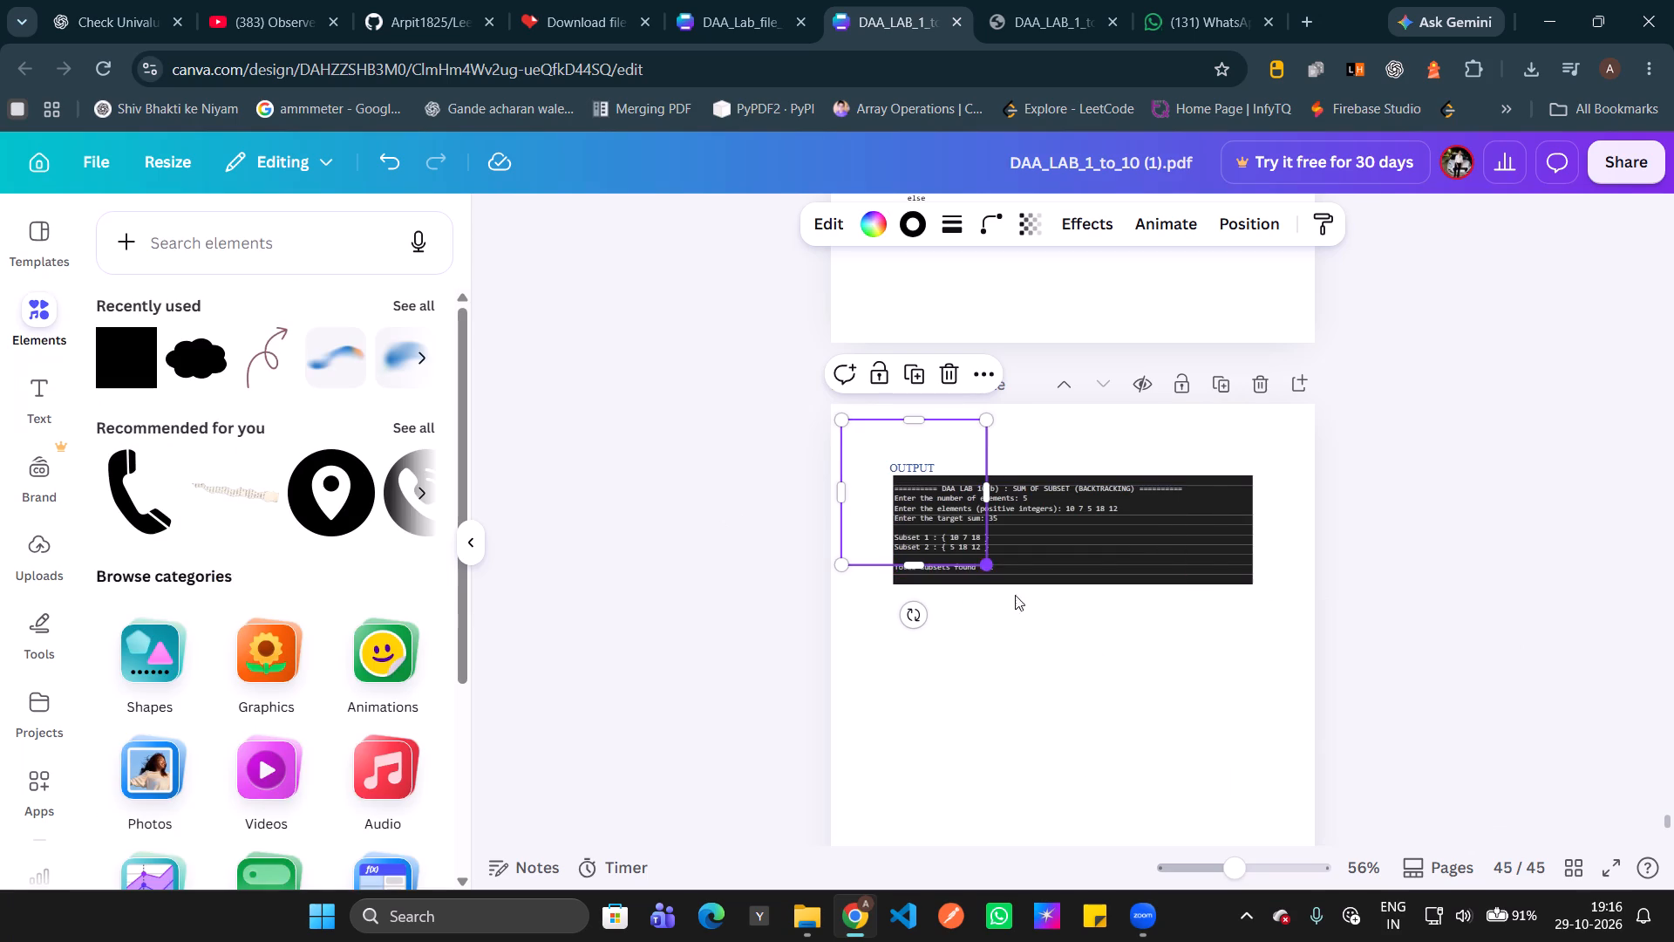
pyautogui.moveTo(1015, 595); pyautogui.dragTo(1285, 694)
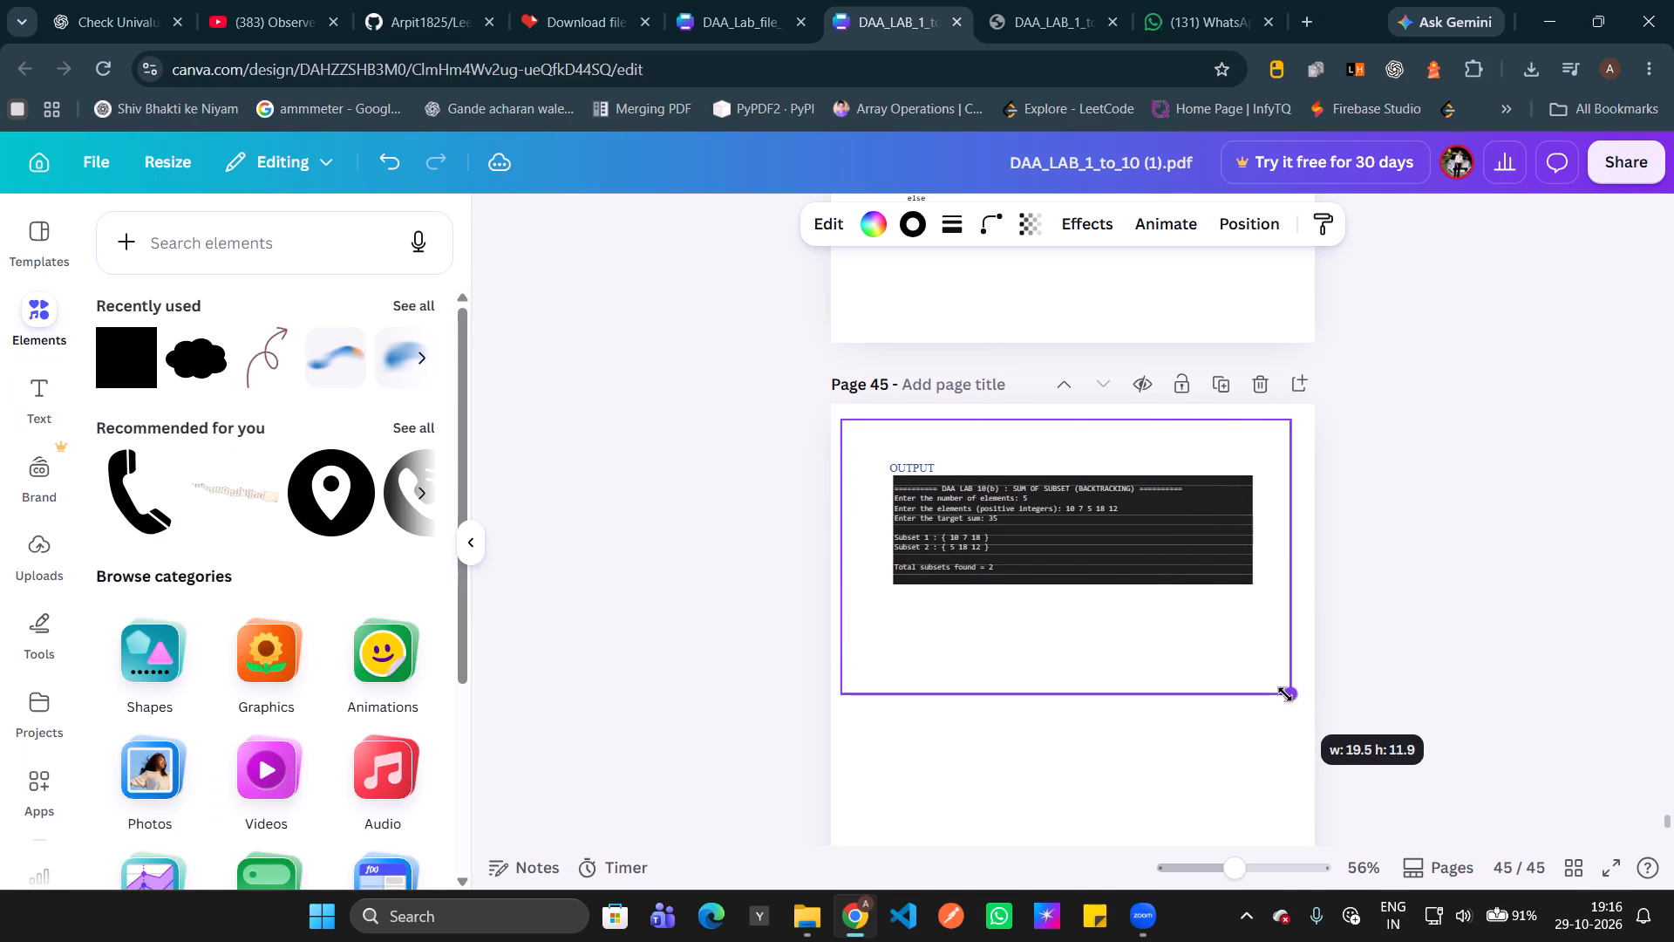
pyautogui.moveTo(1285, 694); pyautogui.dragTo(1282, 694)
pyautogui.moveTo(847, 560); pyautogui.dragTo(857, 560)
pyautogui.scroll(-1, 867, 597)
pyautogui.moveTo(1061, 579); pyautogui.dragTo(1072, 617)
pyautogui.scroll(-3, 1072, 617)
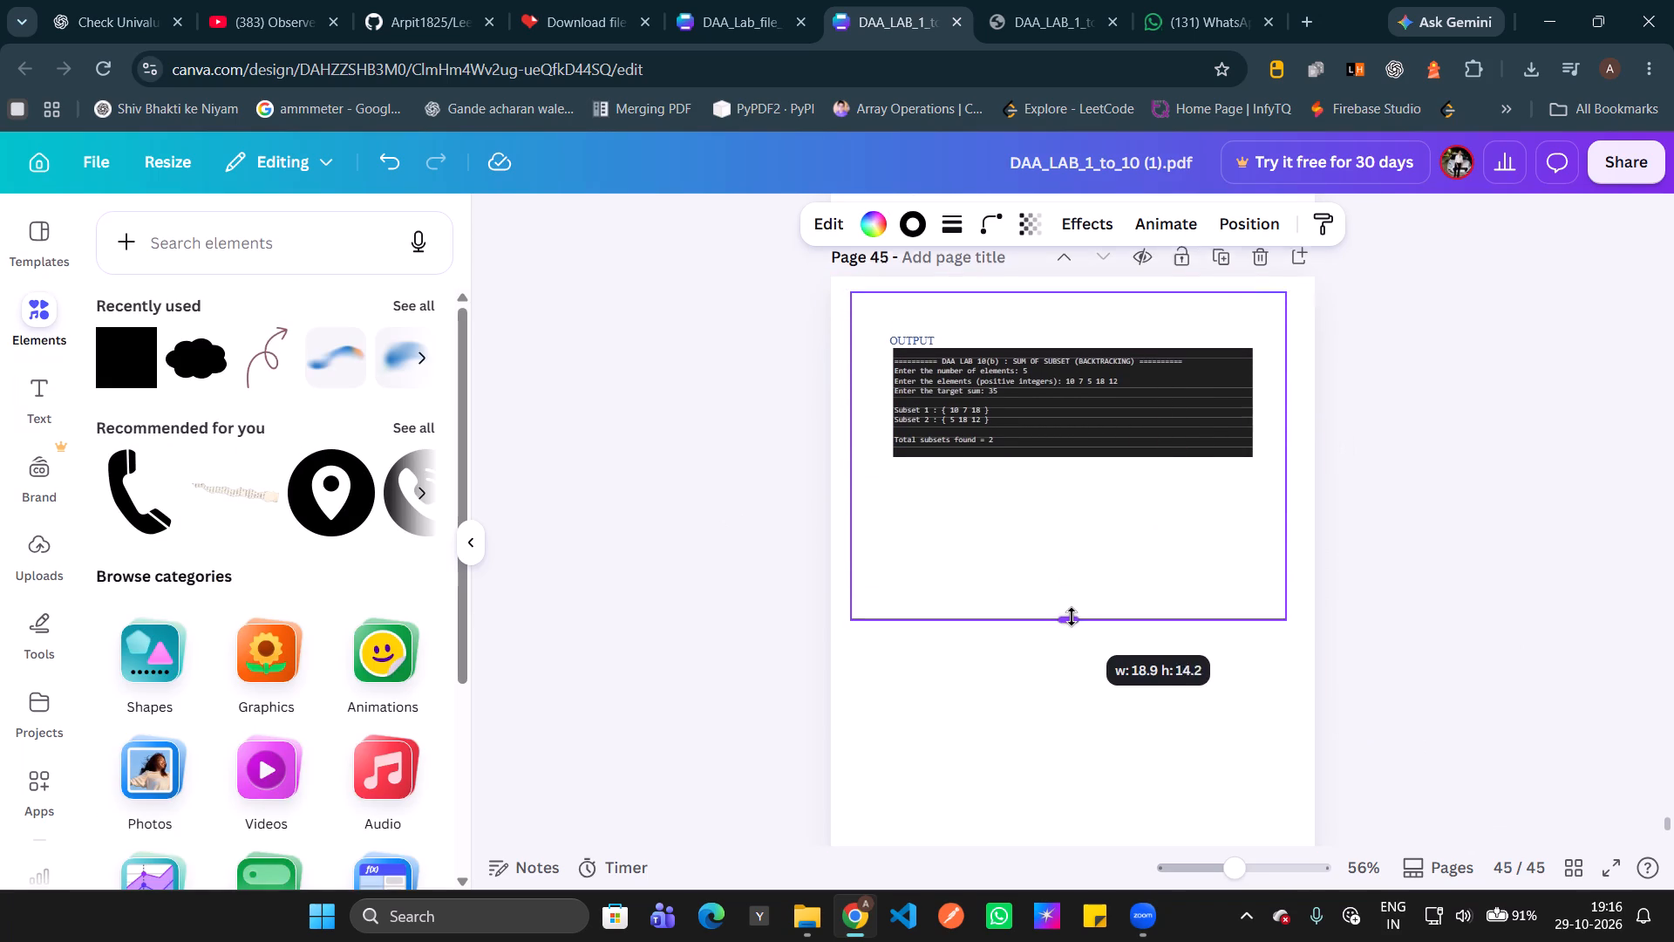
pyautogui.moveTo(1072, 617); pyautogui.dragTo(1092, 740)
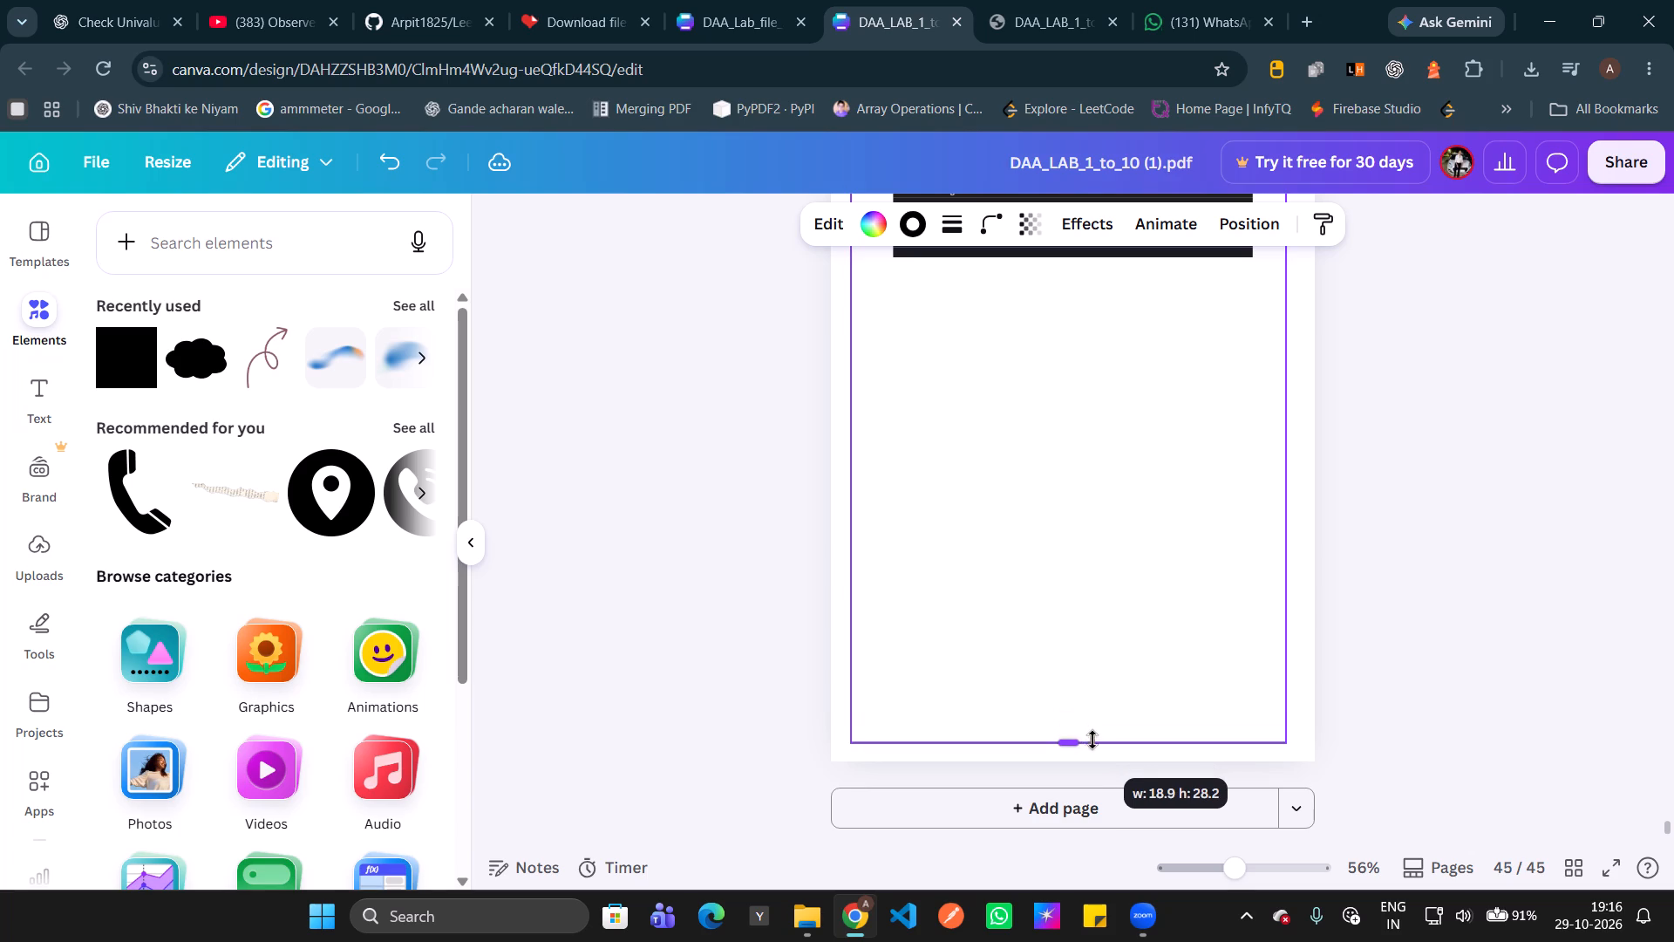
pyautogui.moveTo(1092, 740); pyautogui.dragTo(1093, 735)
pyautogui.moveTo(1048, 610); pyautogui.dragTo(1057, 611)
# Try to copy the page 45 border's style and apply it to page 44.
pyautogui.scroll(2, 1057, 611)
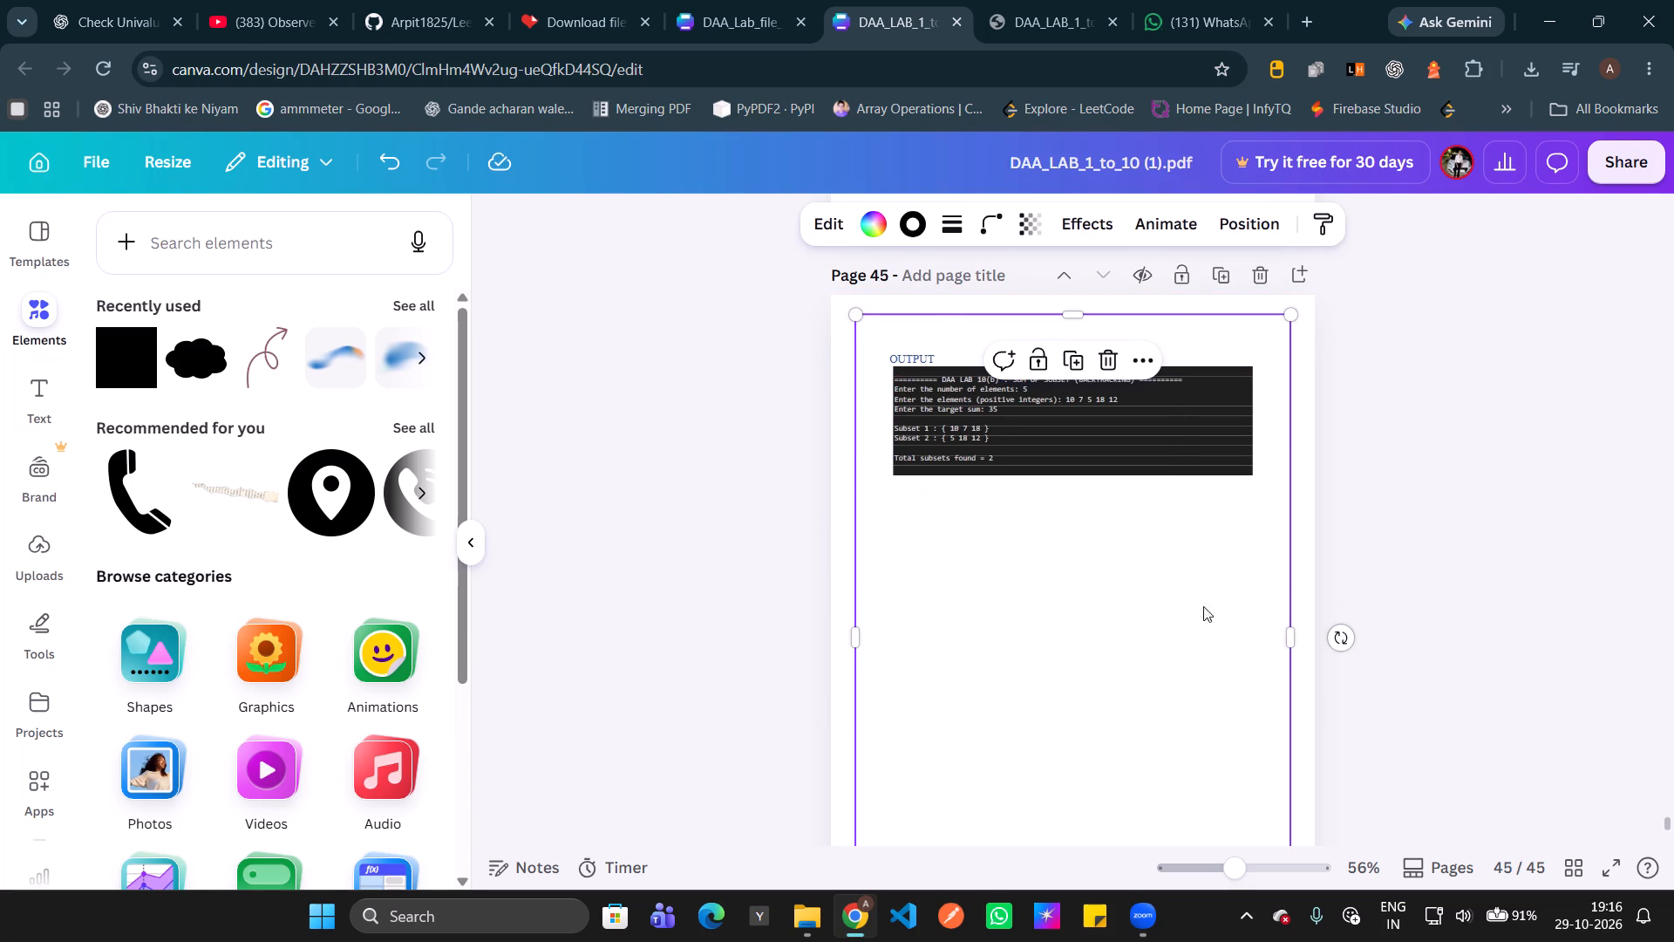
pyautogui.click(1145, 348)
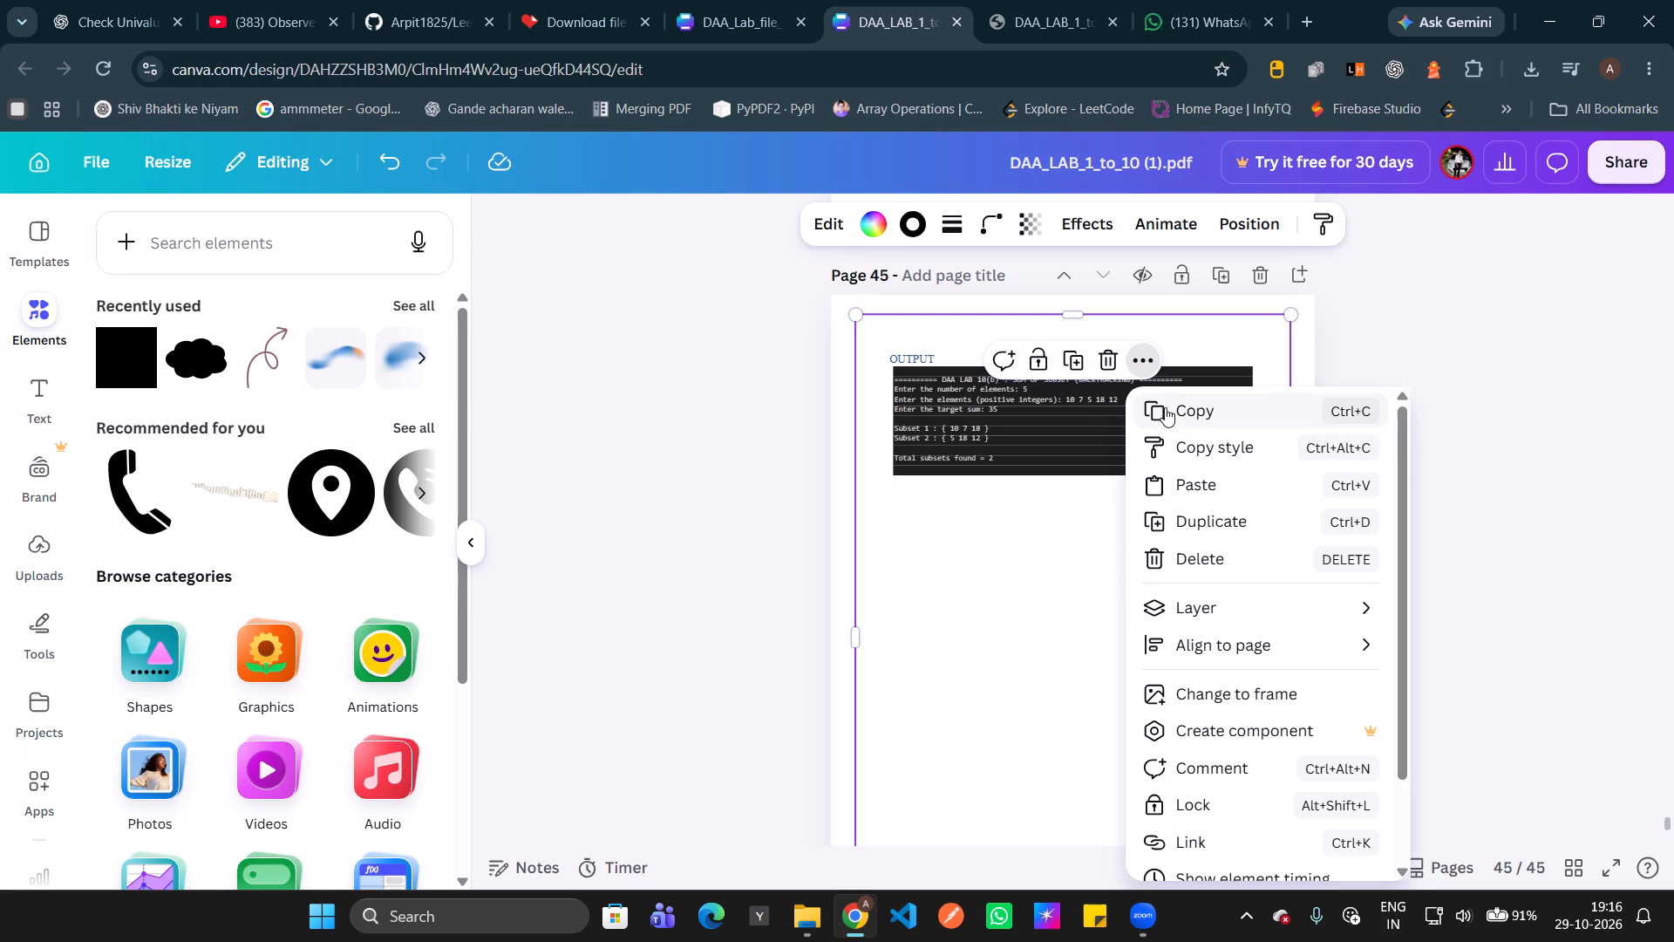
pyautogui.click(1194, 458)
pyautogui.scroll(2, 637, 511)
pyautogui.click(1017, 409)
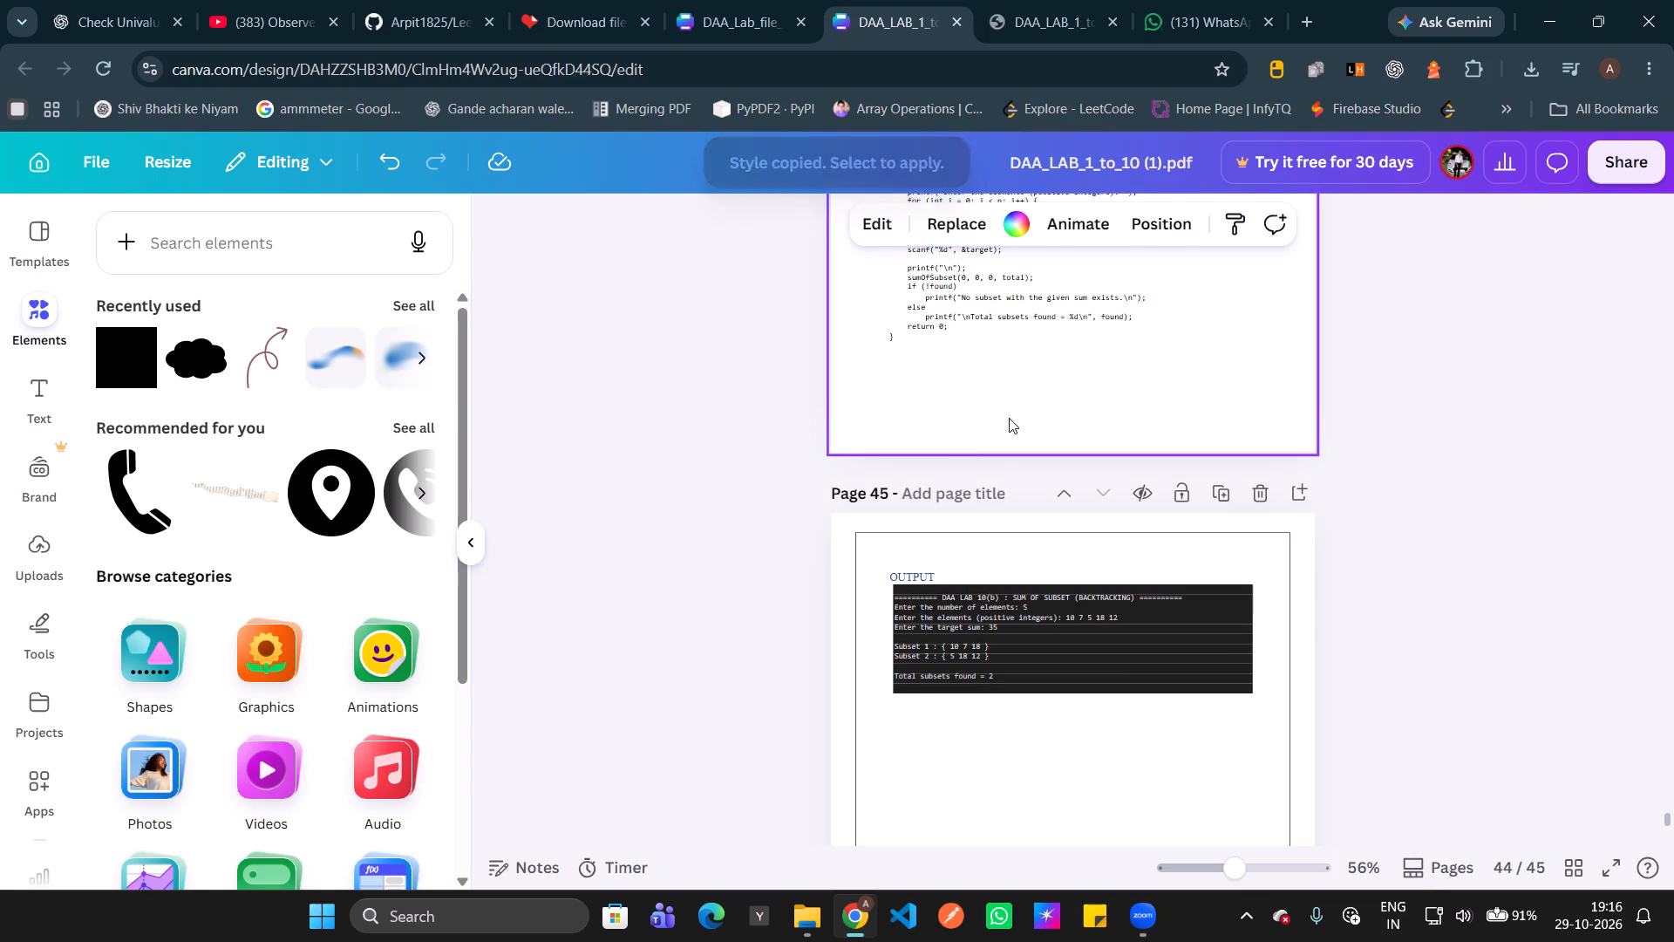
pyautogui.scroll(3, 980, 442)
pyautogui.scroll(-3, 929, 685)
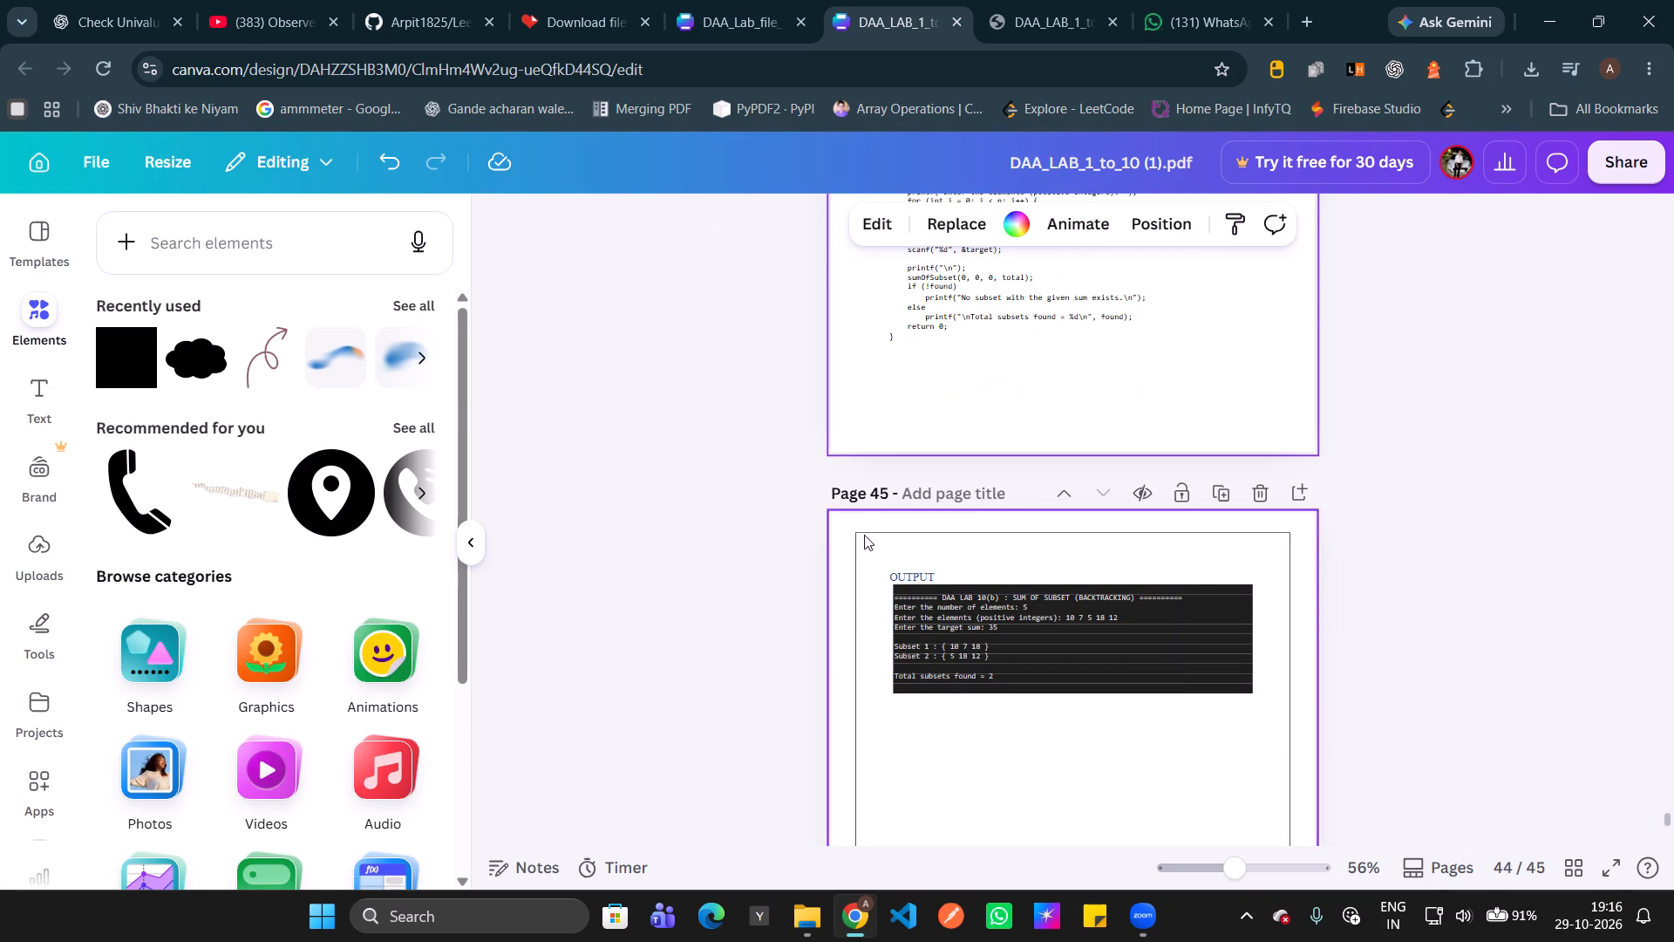
# Copy the page 45 border rectangle, paste it onto the Sum of Subset program page (page 44), and send it to the back.
pyautogui.click(903, 563)
pyautogui.click(1159, 488)
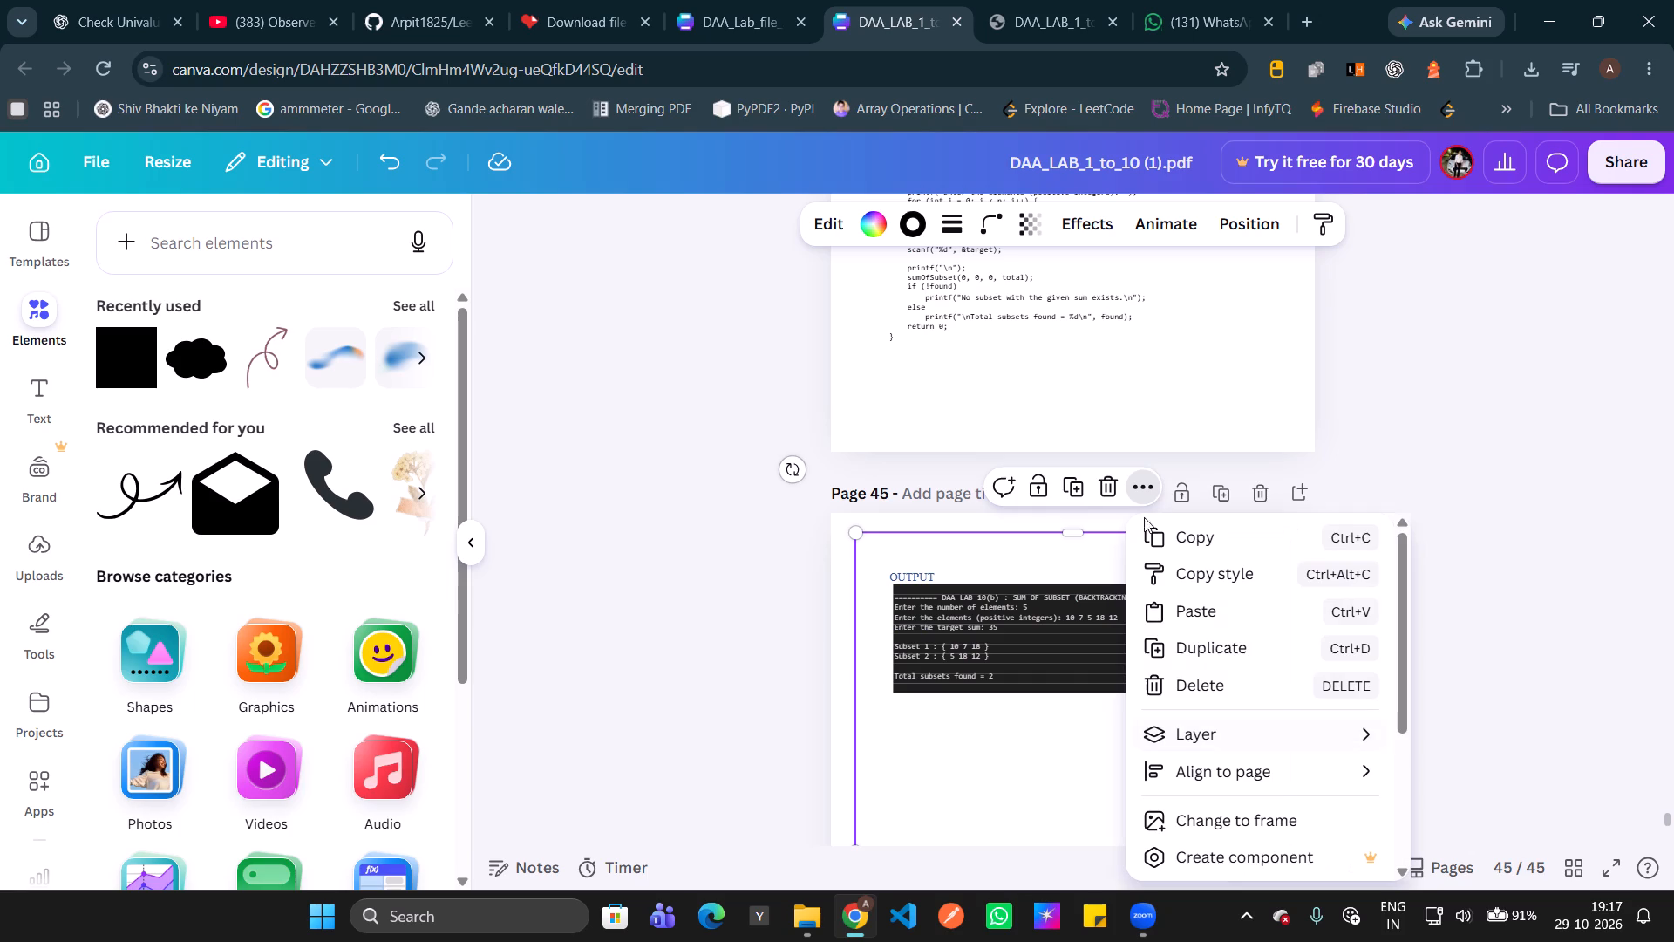
pyautogui.click(1178, 529)
pyautogui.scroll(2, 844, 530)
pyautogui.rightClick(854, 441)
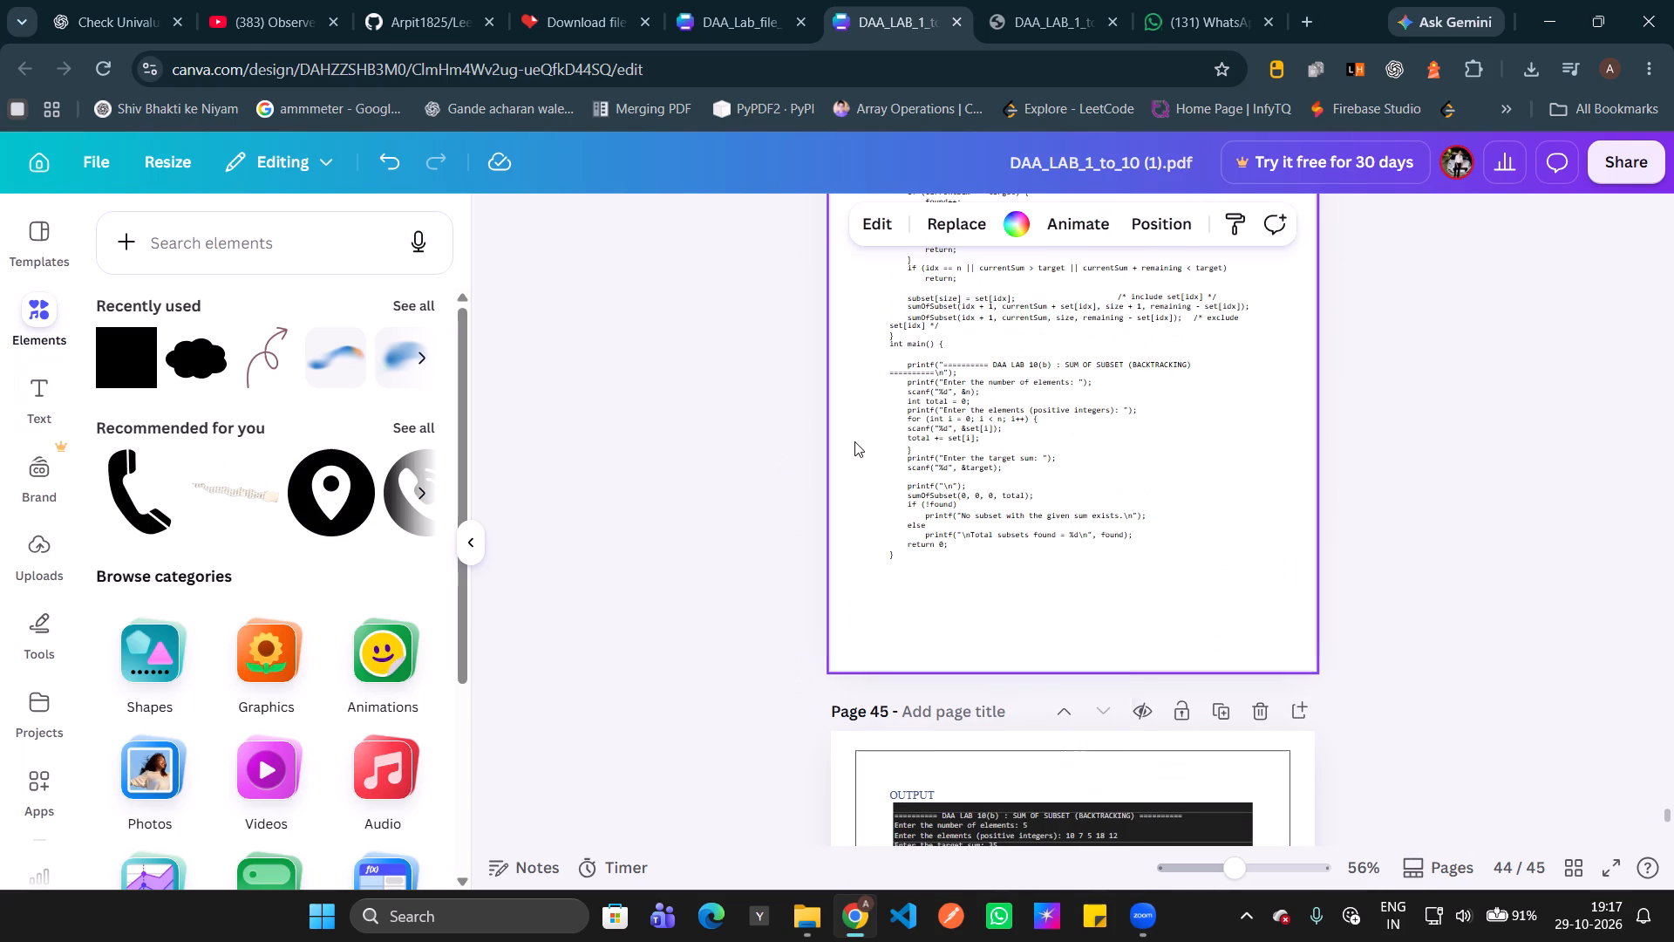
pyautogui.click(929, 564)
pyautogui.scroll(2, 883, 503)
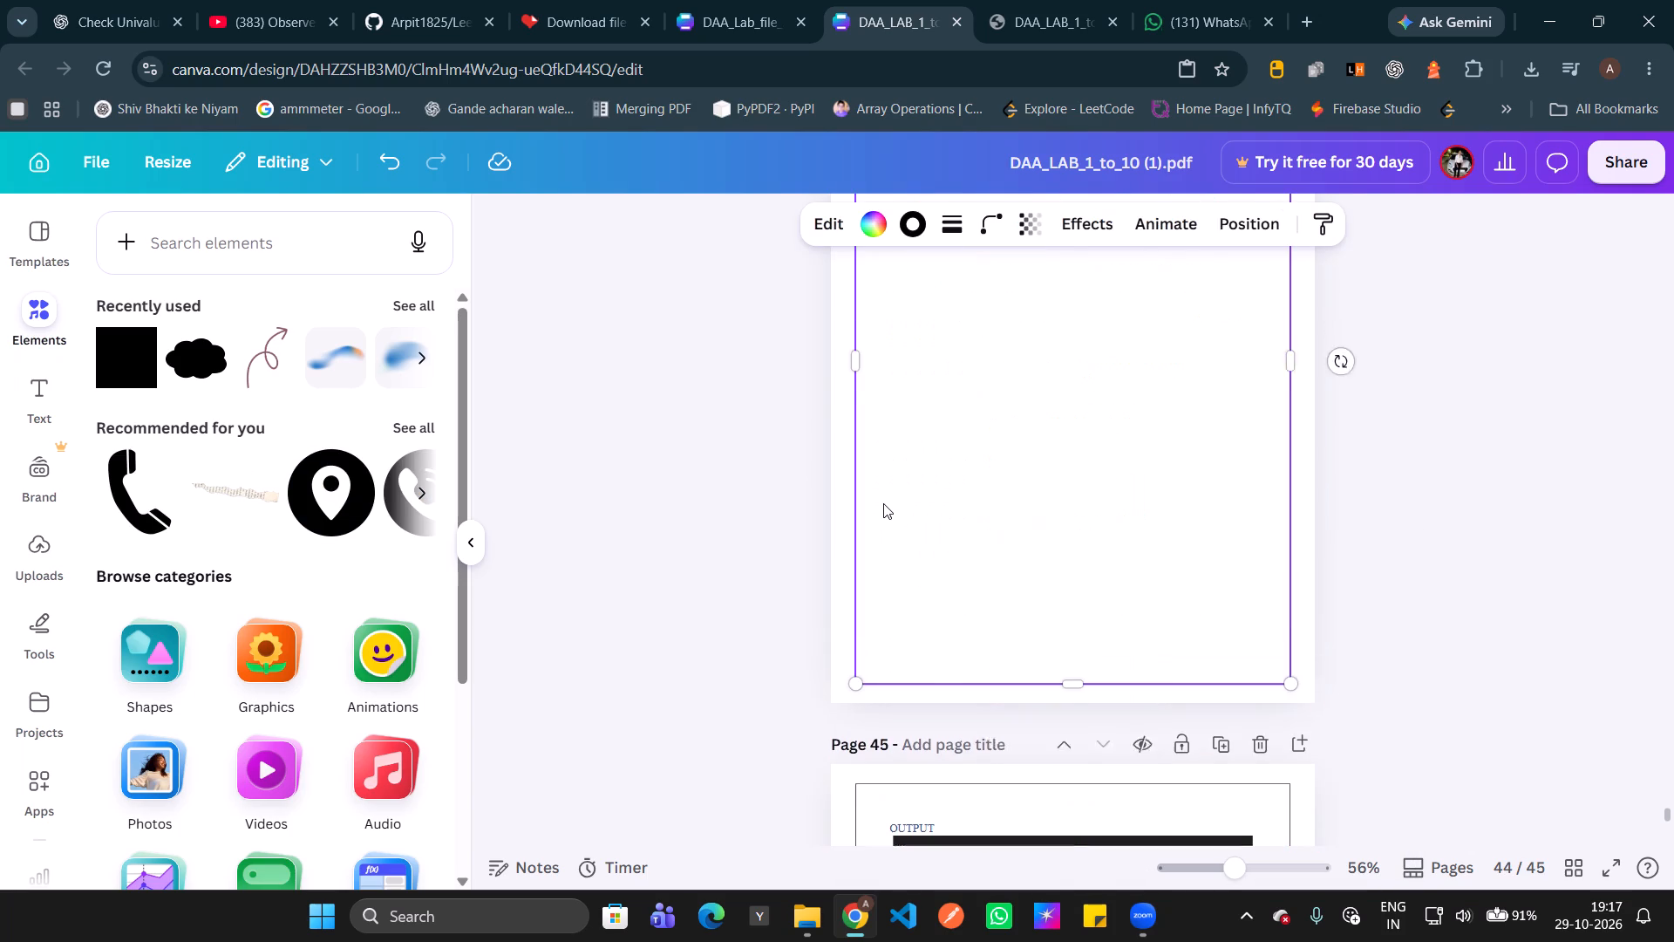
pyautogui.scroll(2, 908, 494)
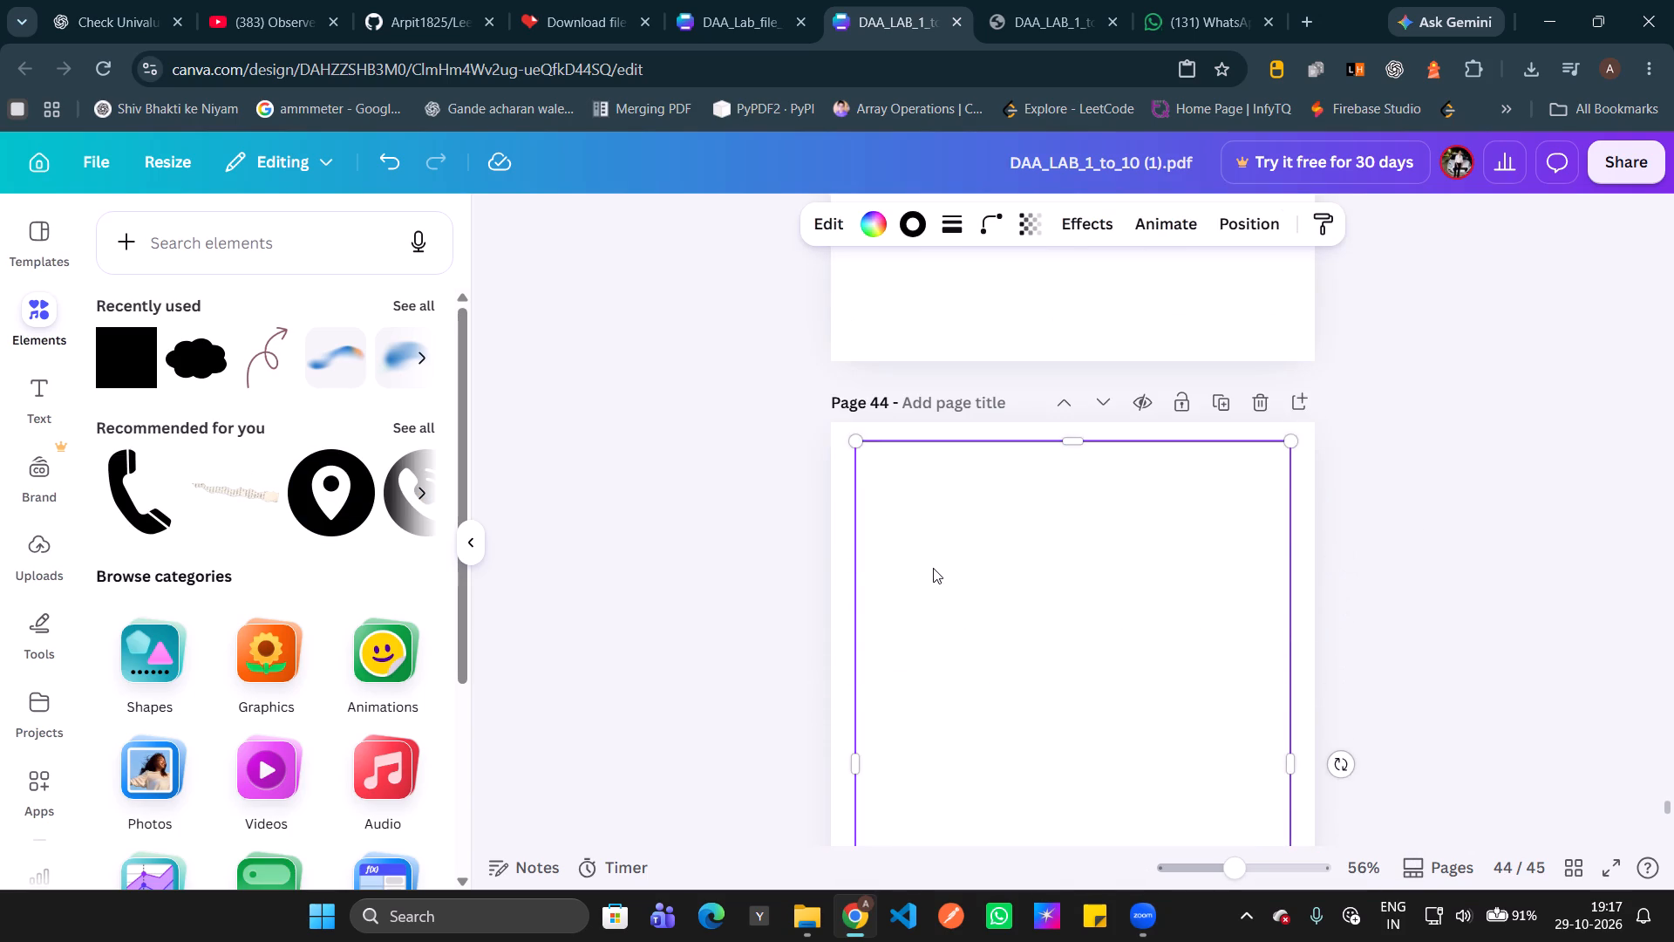
pyautogui.rightClick(1033, 599)
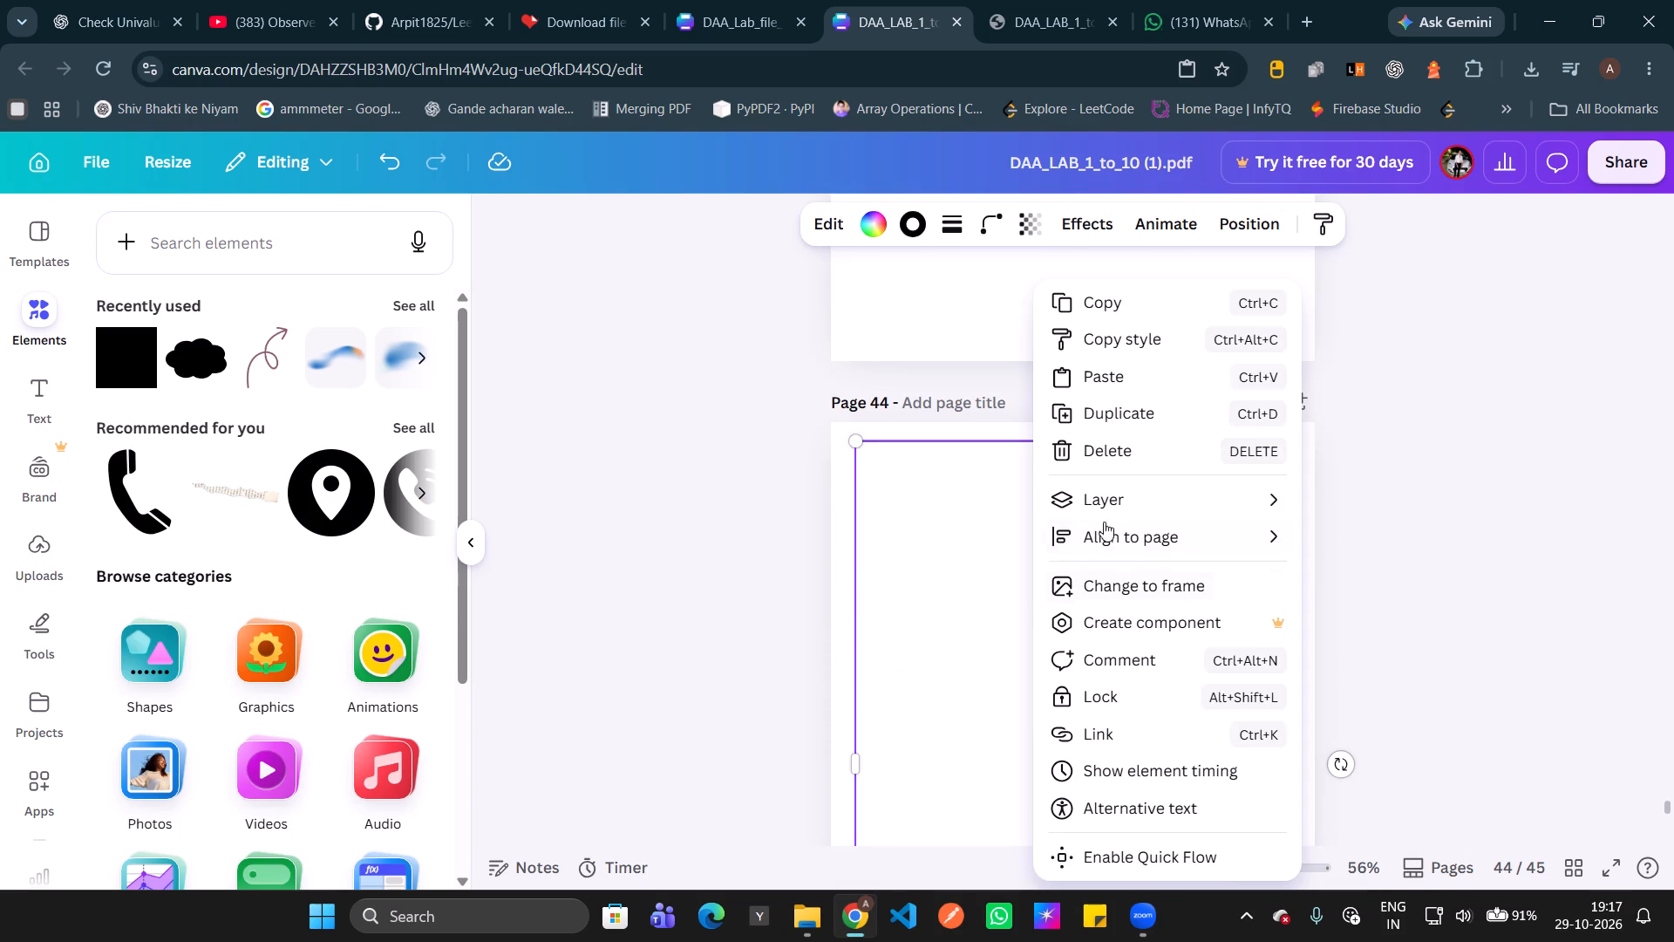
pyautogui.click(1372, 604)
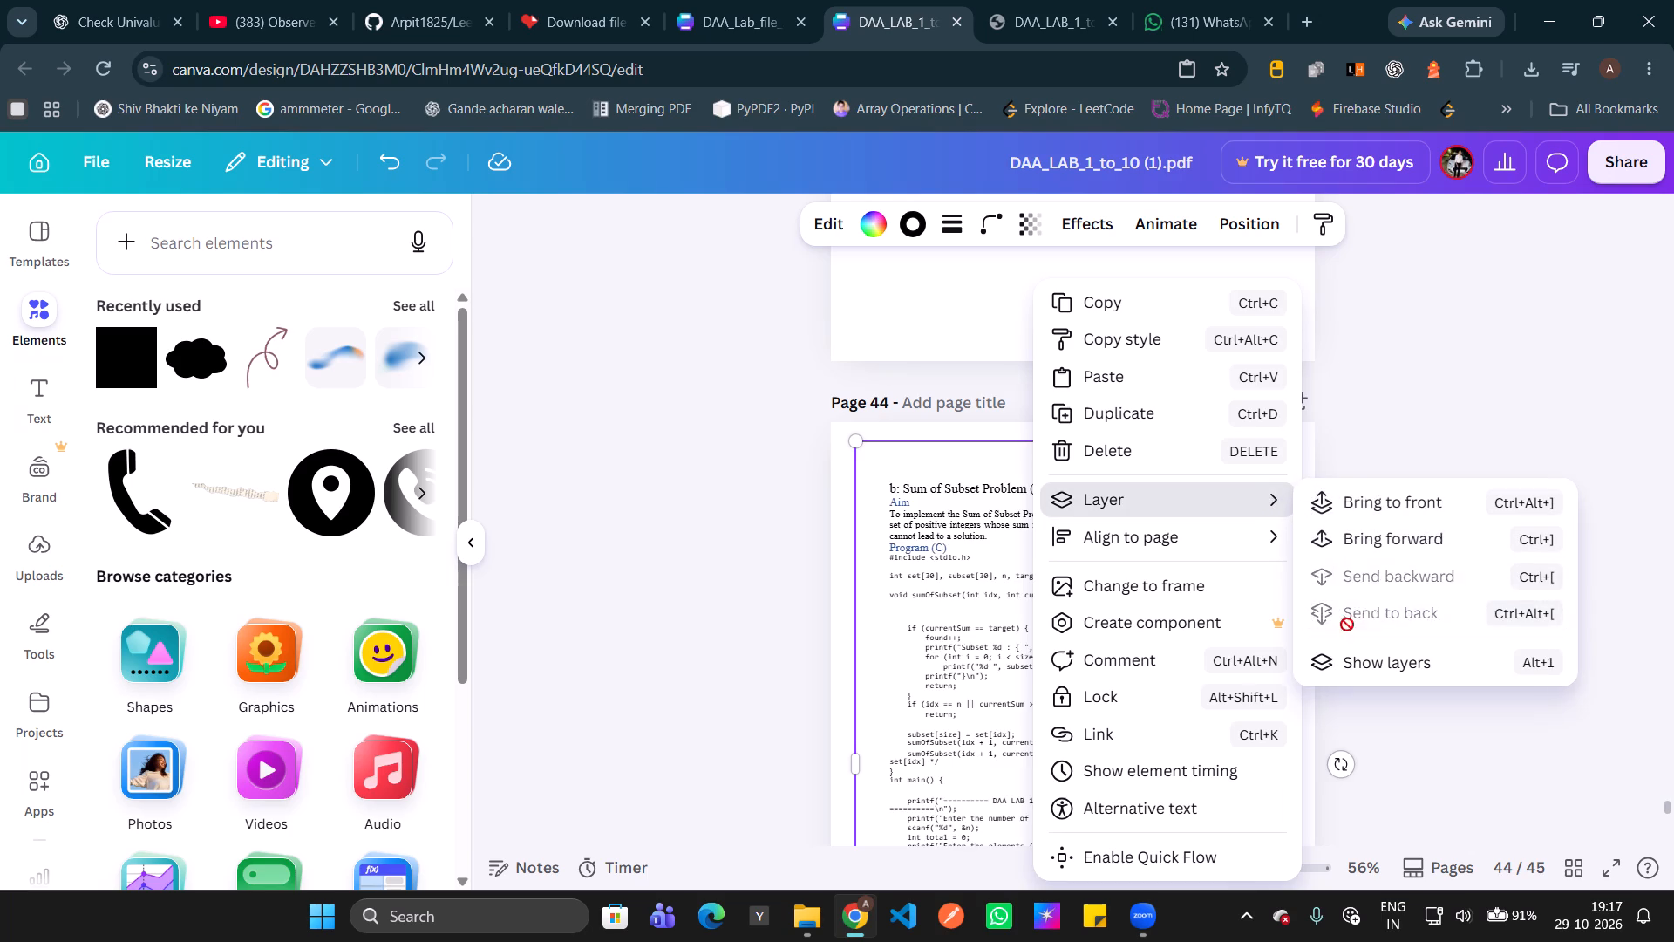
pyautogui.click(665, 594)
# Paste the border rectangle onto the N Queen output page (page 43) and send it to the back.
pyautogui.scroll(6, 770, 569)
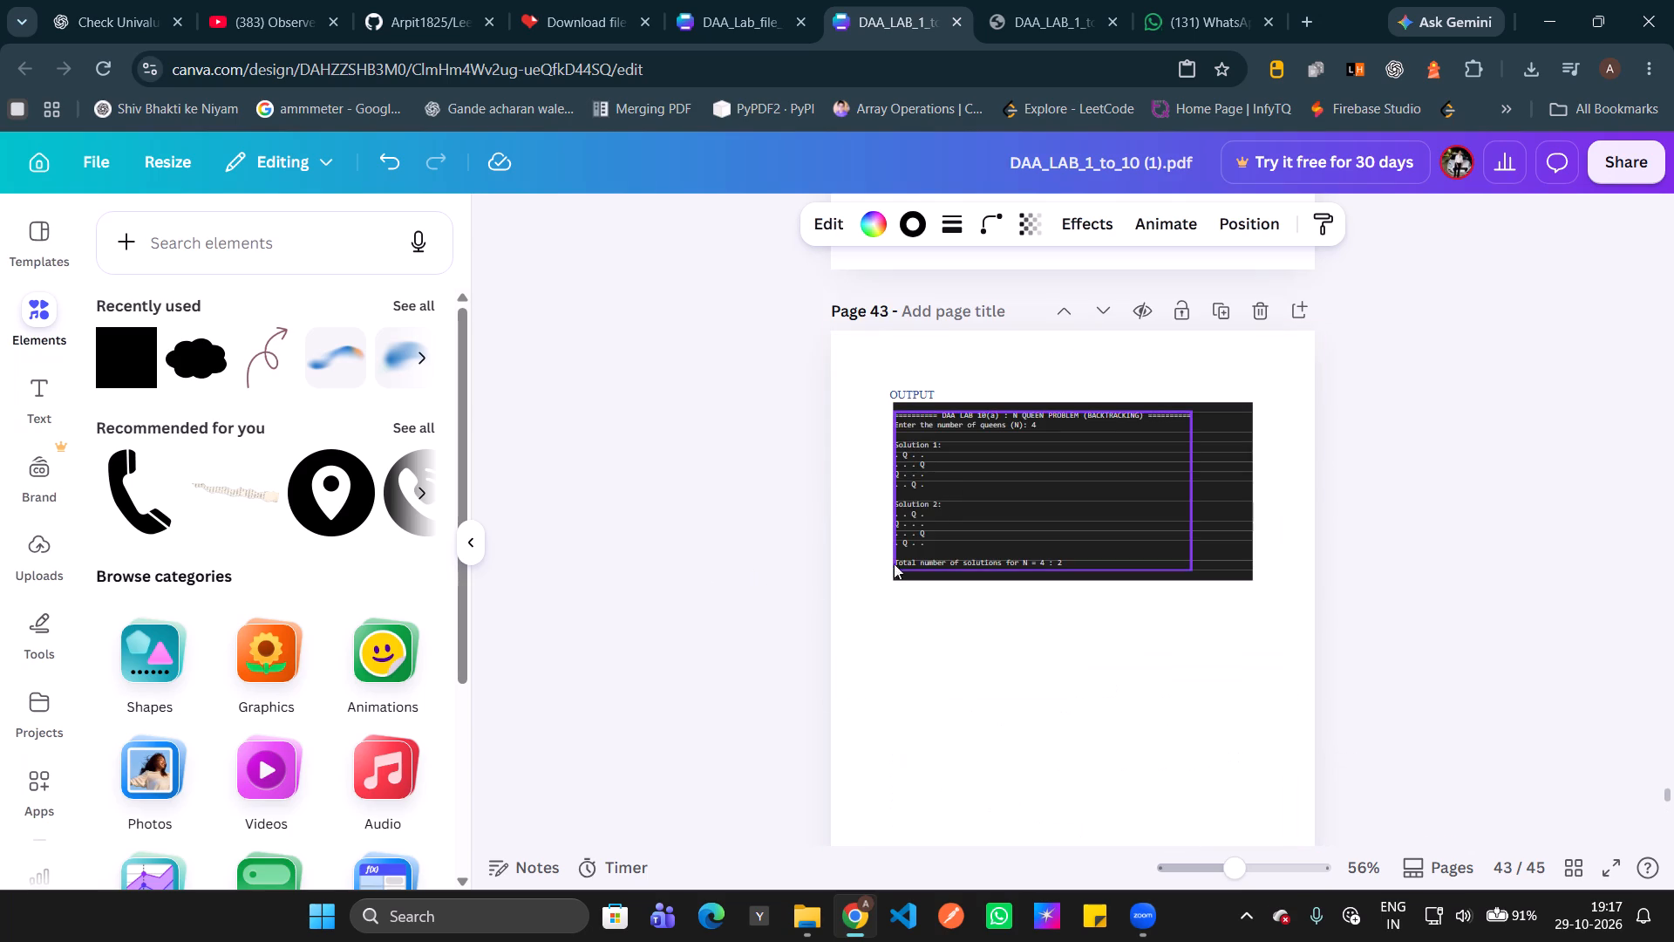
pyautogui.click(879, 612)
pyautogui.hotkey('ctrl', 'v')
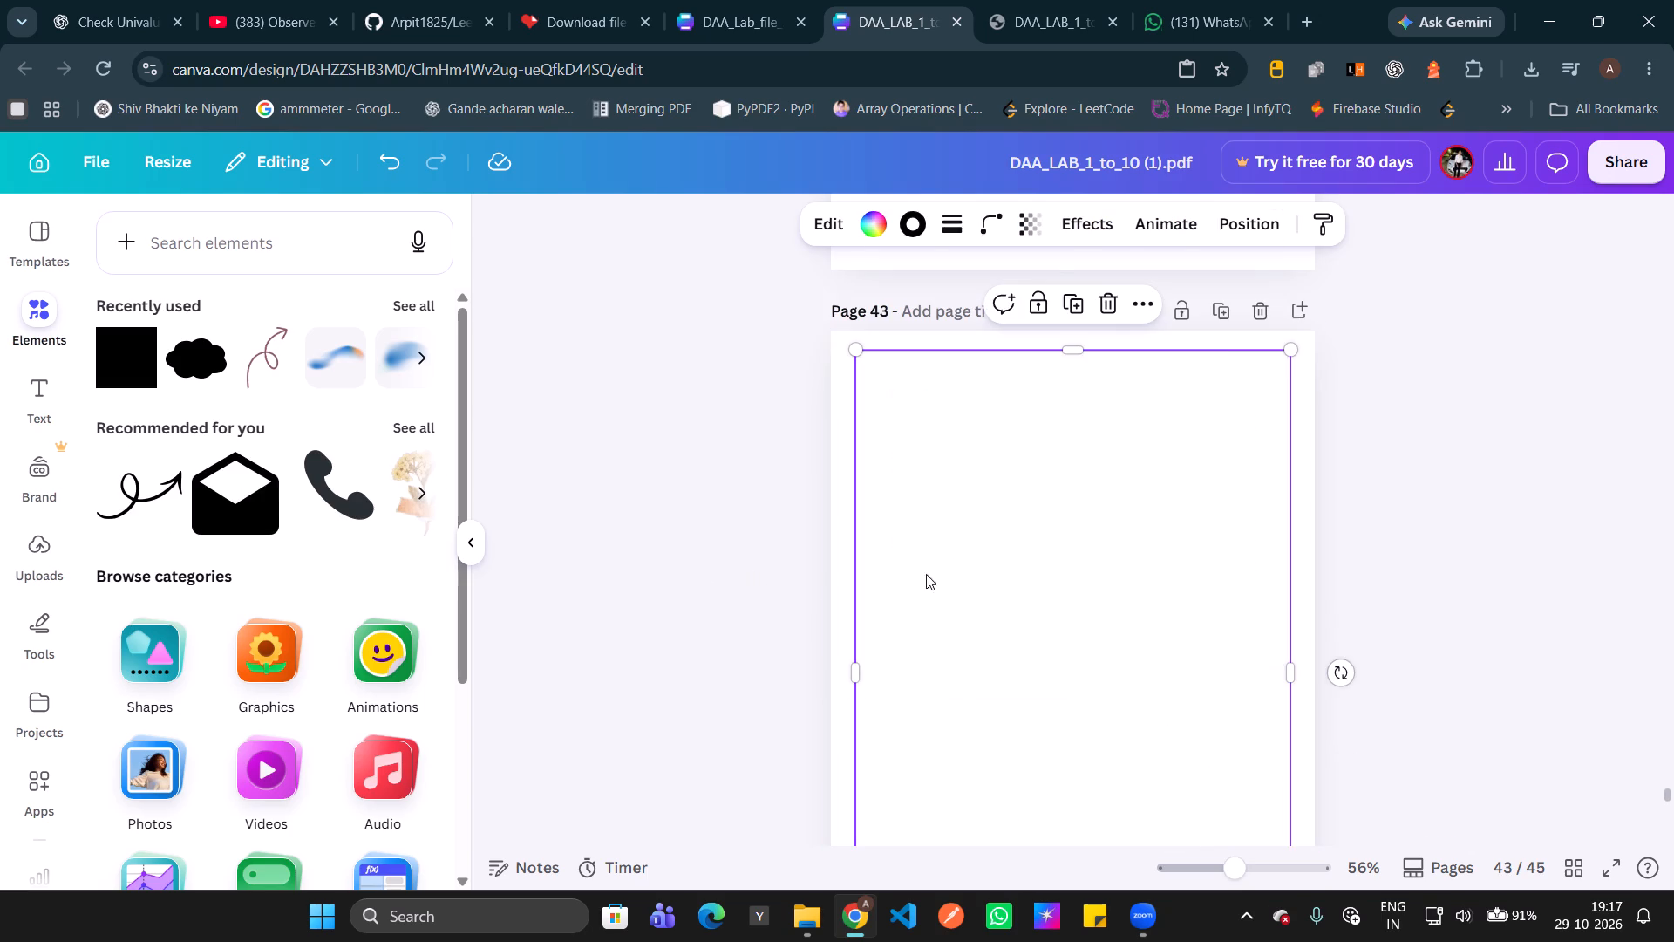
pyautogui.rightClick(950, 480)
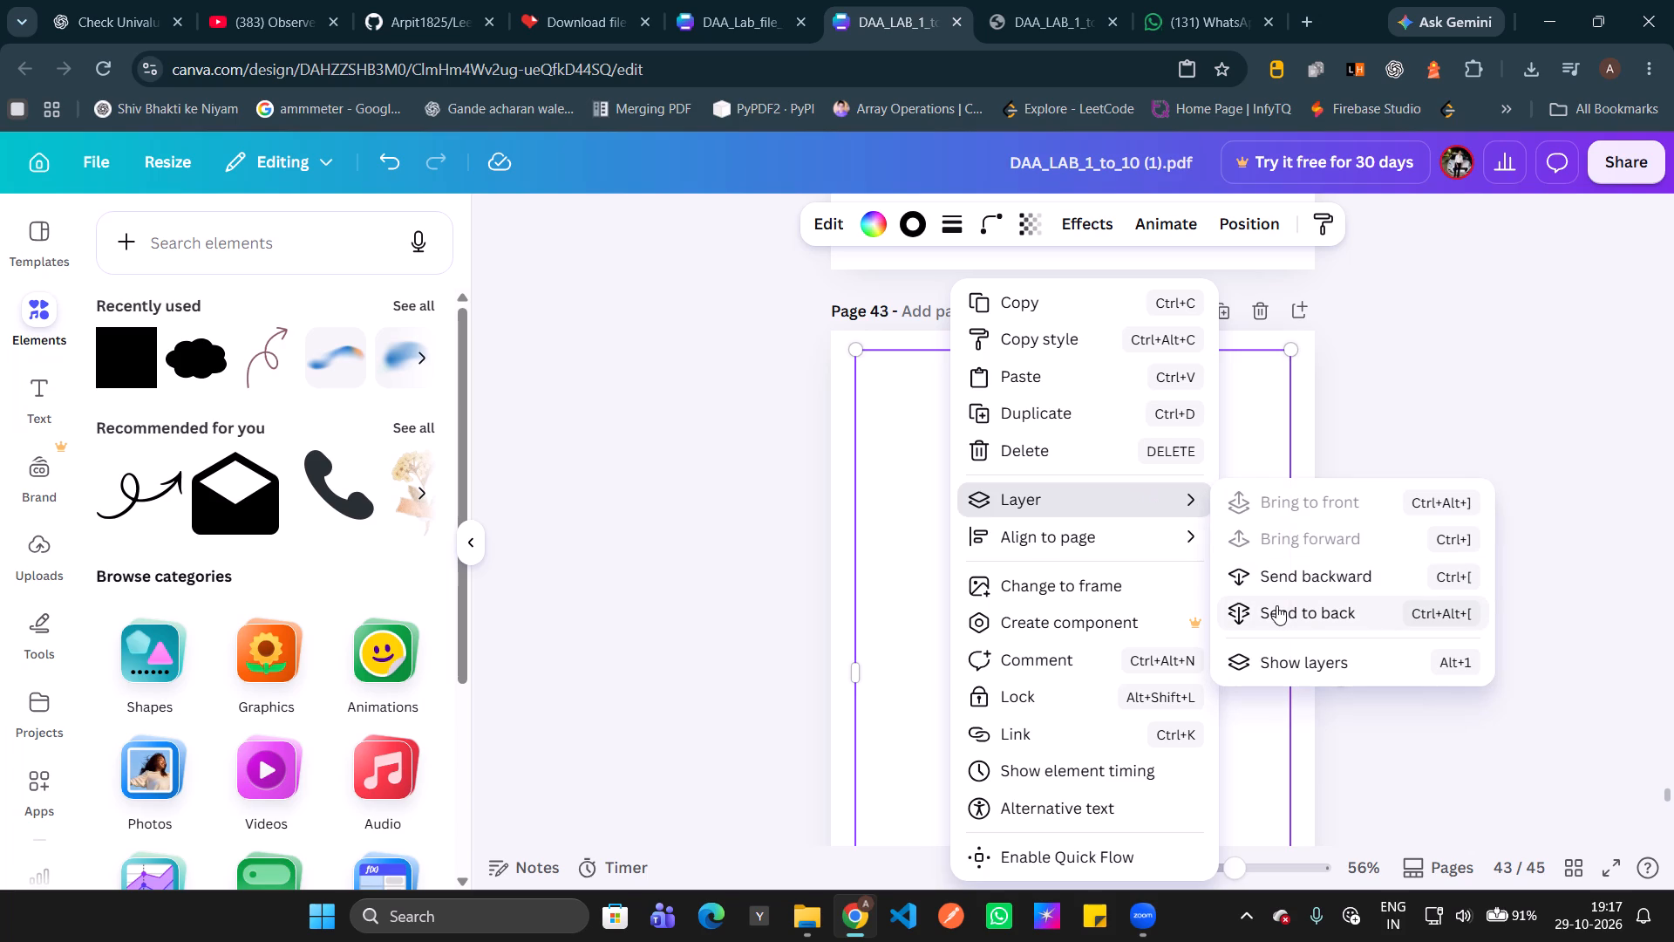
pyautogui.click(1276, 605)
pyautogui.click(756, 617)
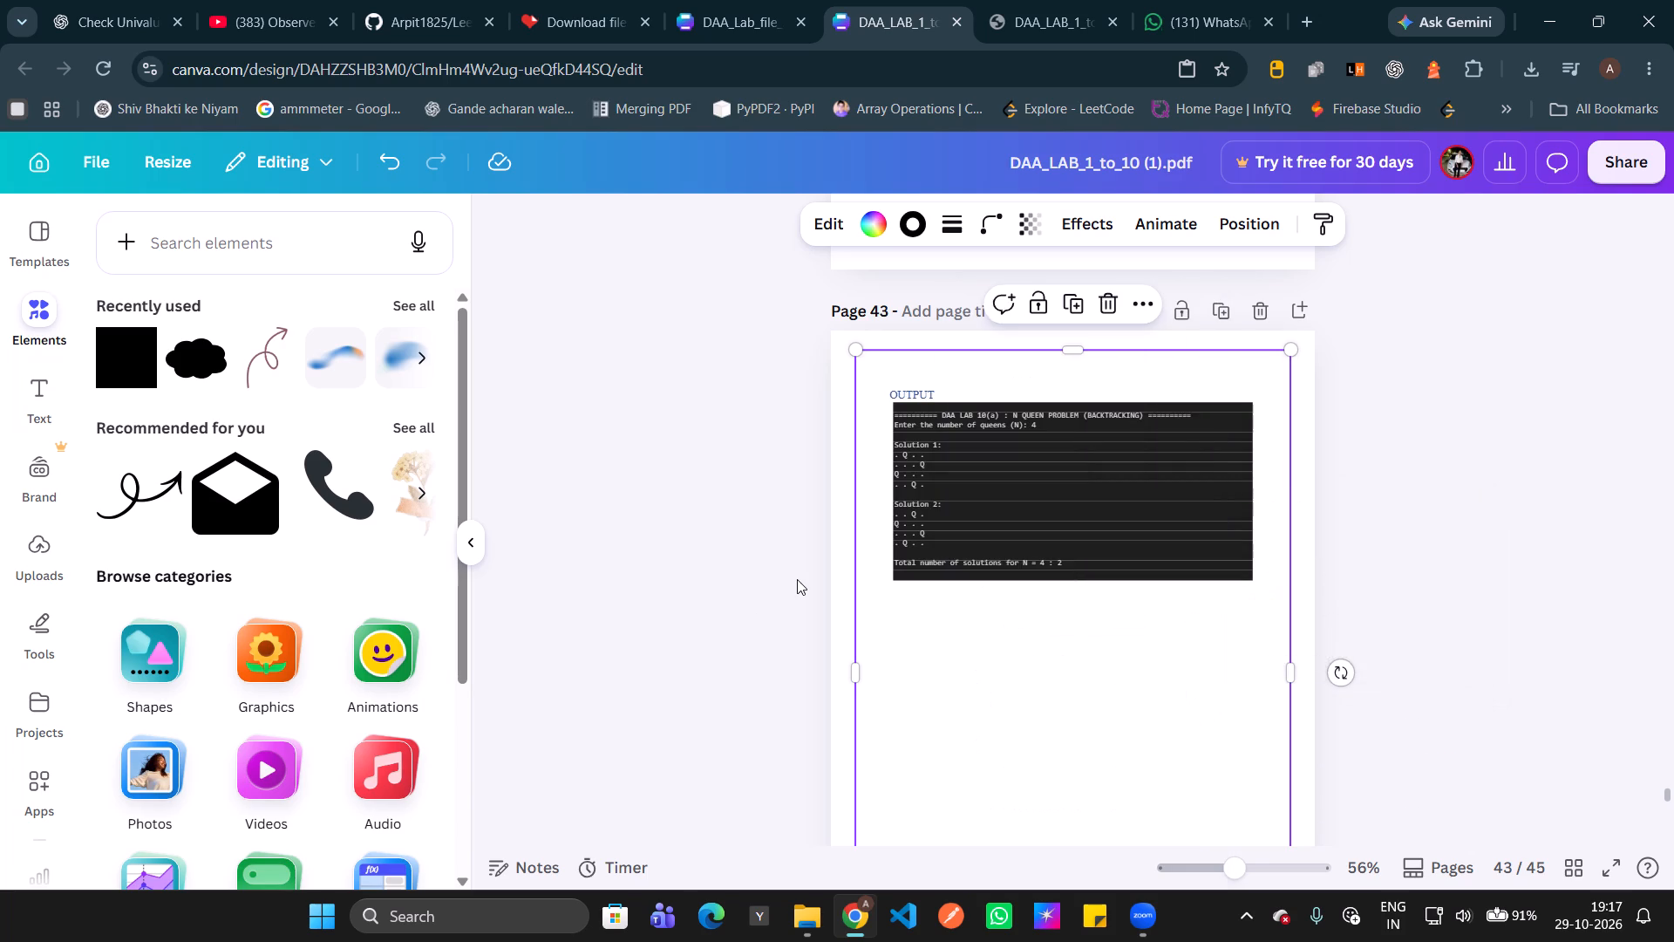
# Paste the border rectangle onto the Lab 10 N Queen program page (page 42) and send it to the back.
pyautogui.scroll(5, 797, 579)
pyautogui.click(856, 564)
pyautogui.hotkey('ctrl', 'v')
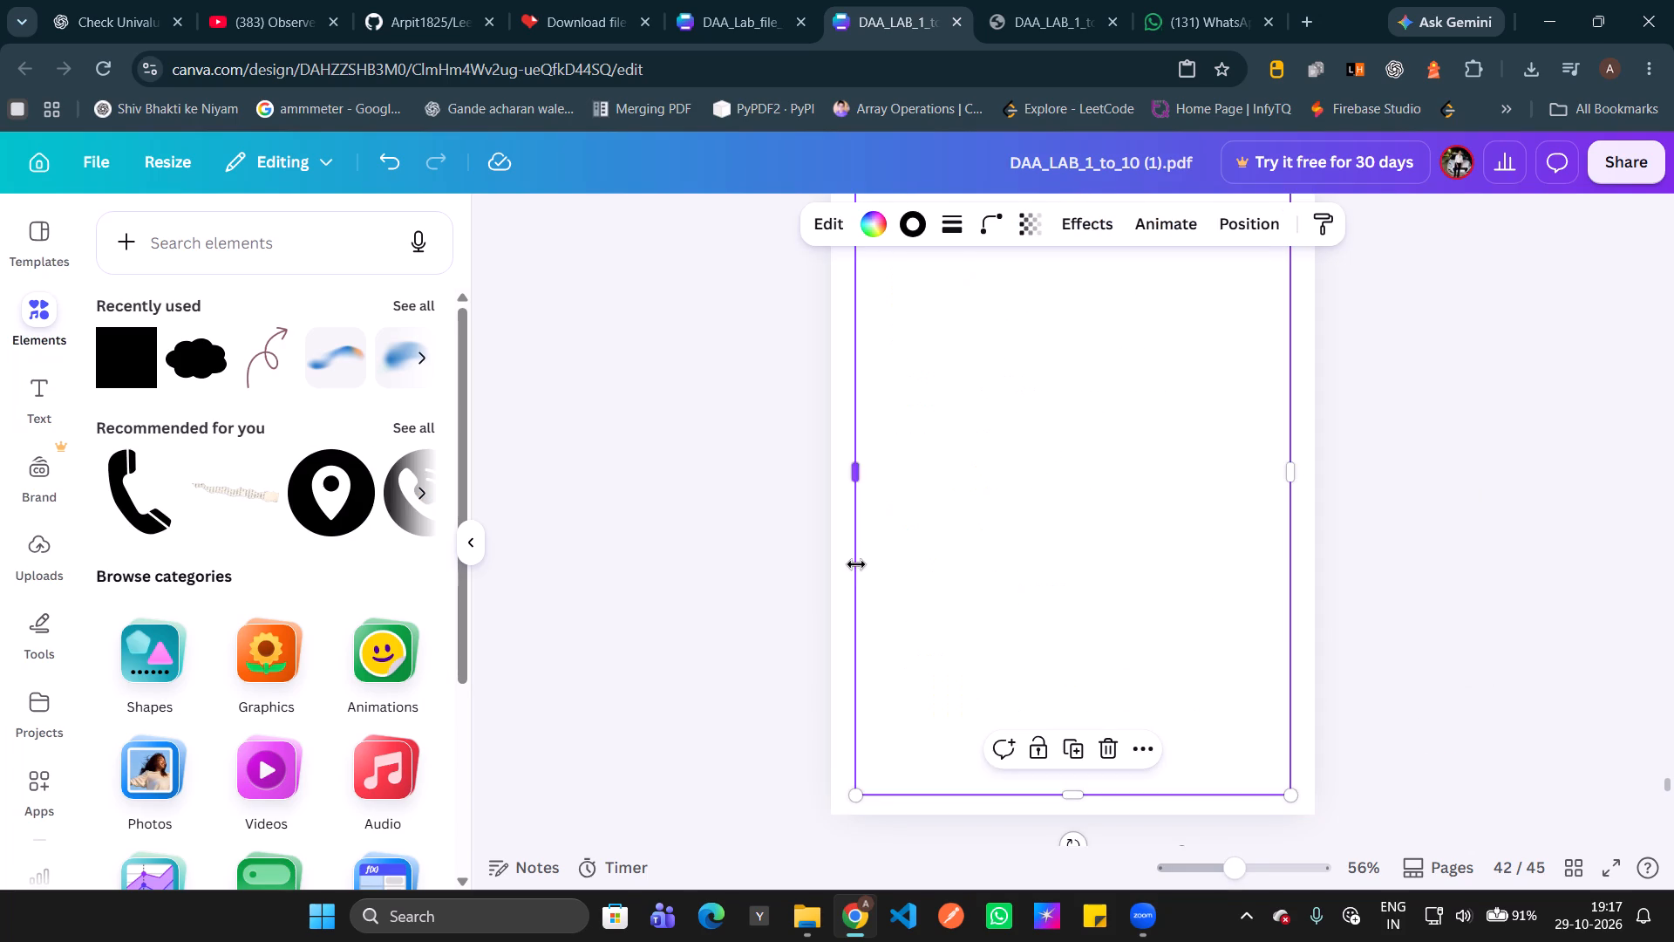
pyautogui.rightClick(1068, 597)
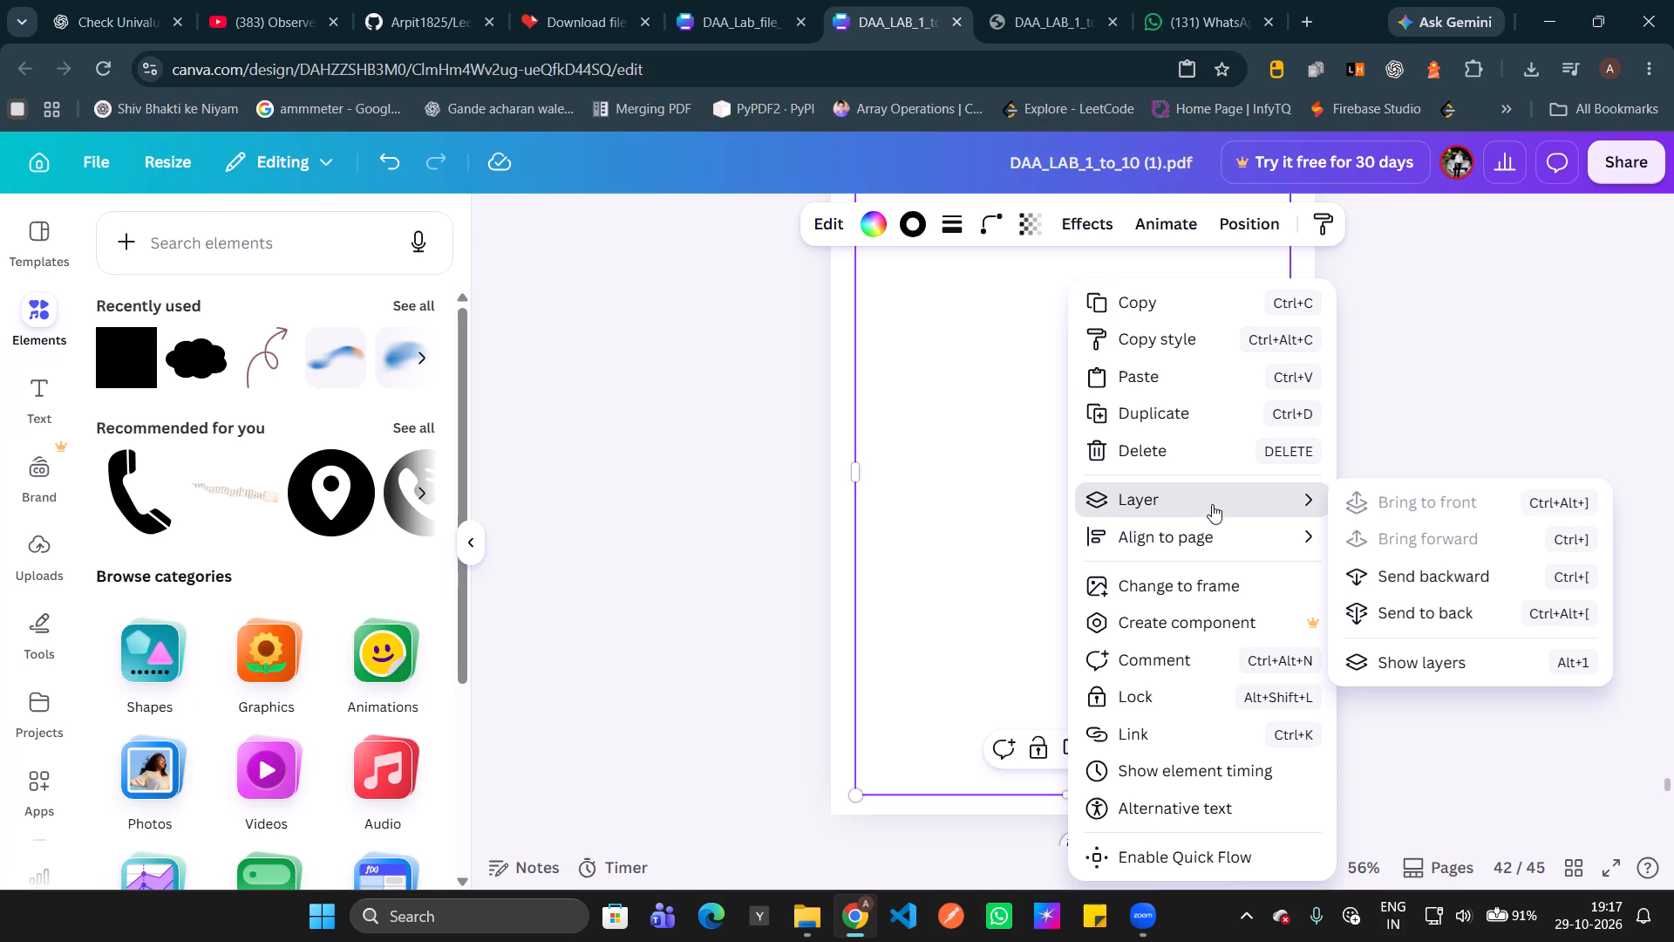
pyautogui.click(1426, 626)
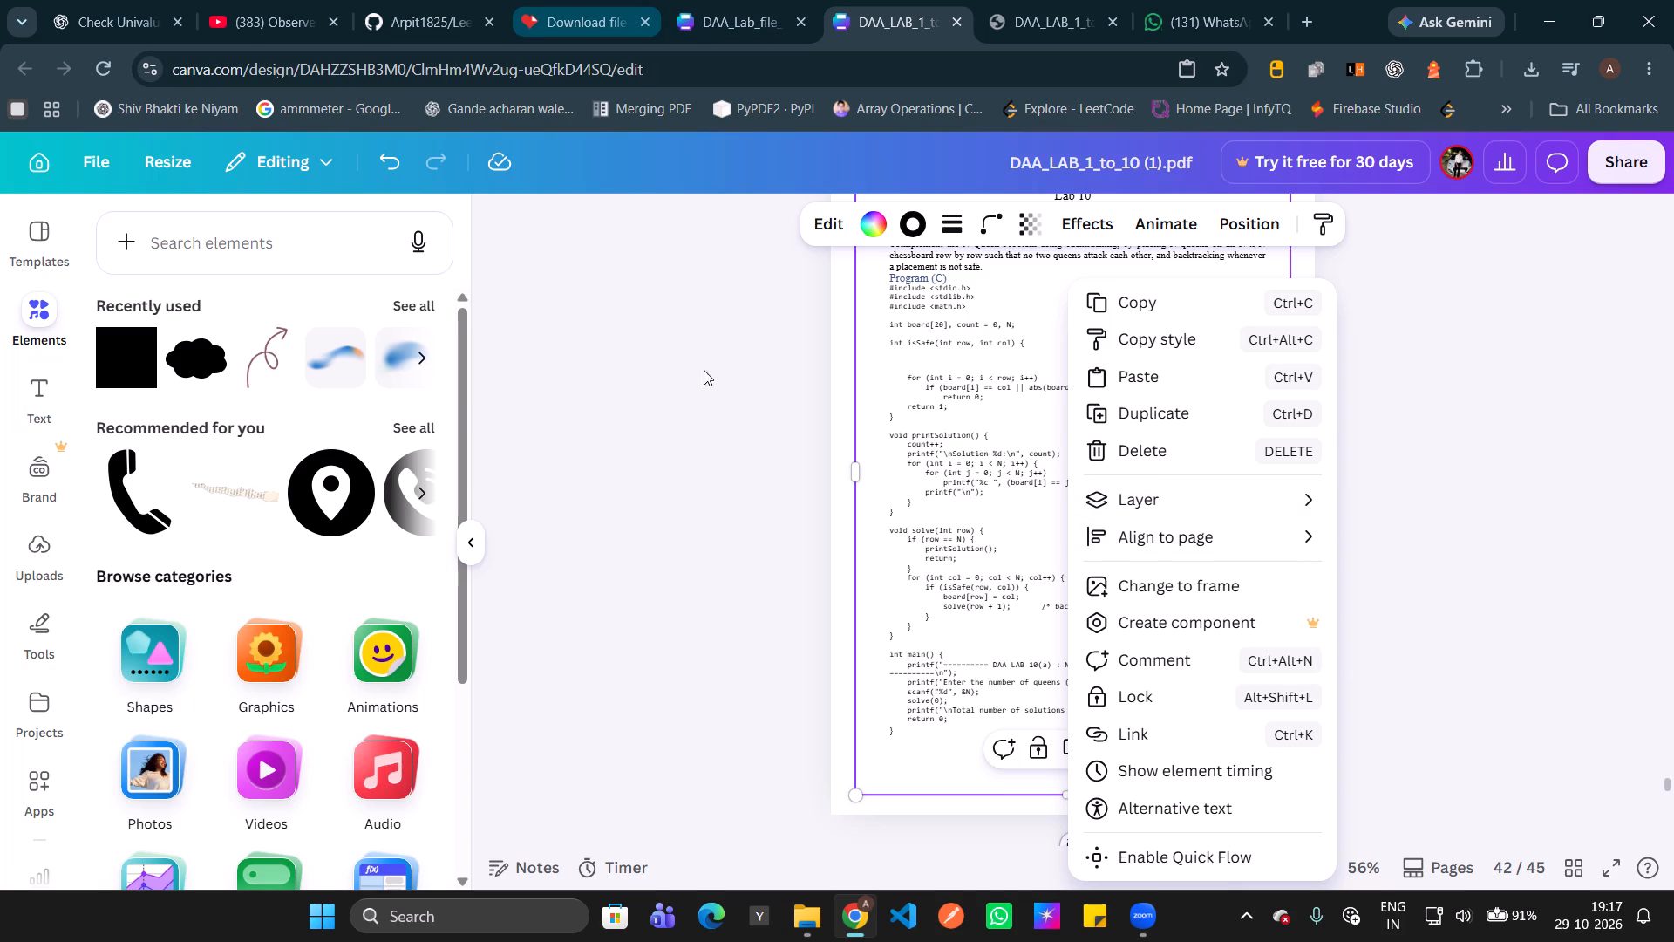
pyautogui.click(697, 471)
# Paste the border rectangle onto the Dijkstra's algorithm output page (page 41) and send it to the back.
pyautogui.scroll(4, 791, 615)
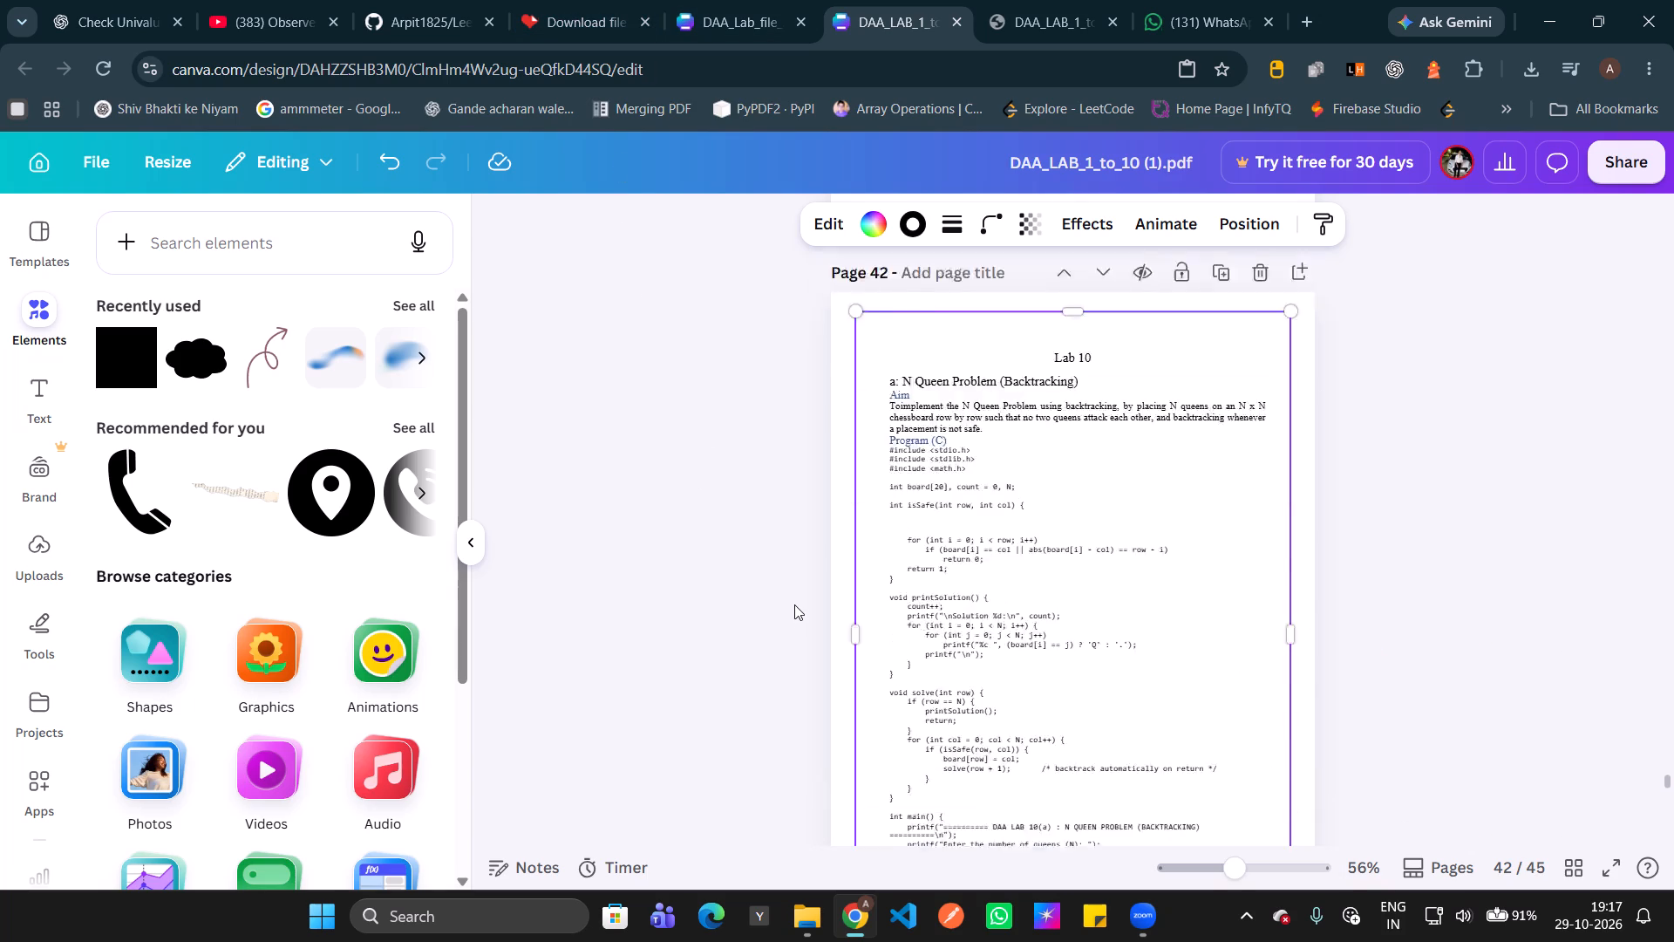
pyautogui.scroll(3, 794, 604)
pyautogui.click(936, 563)
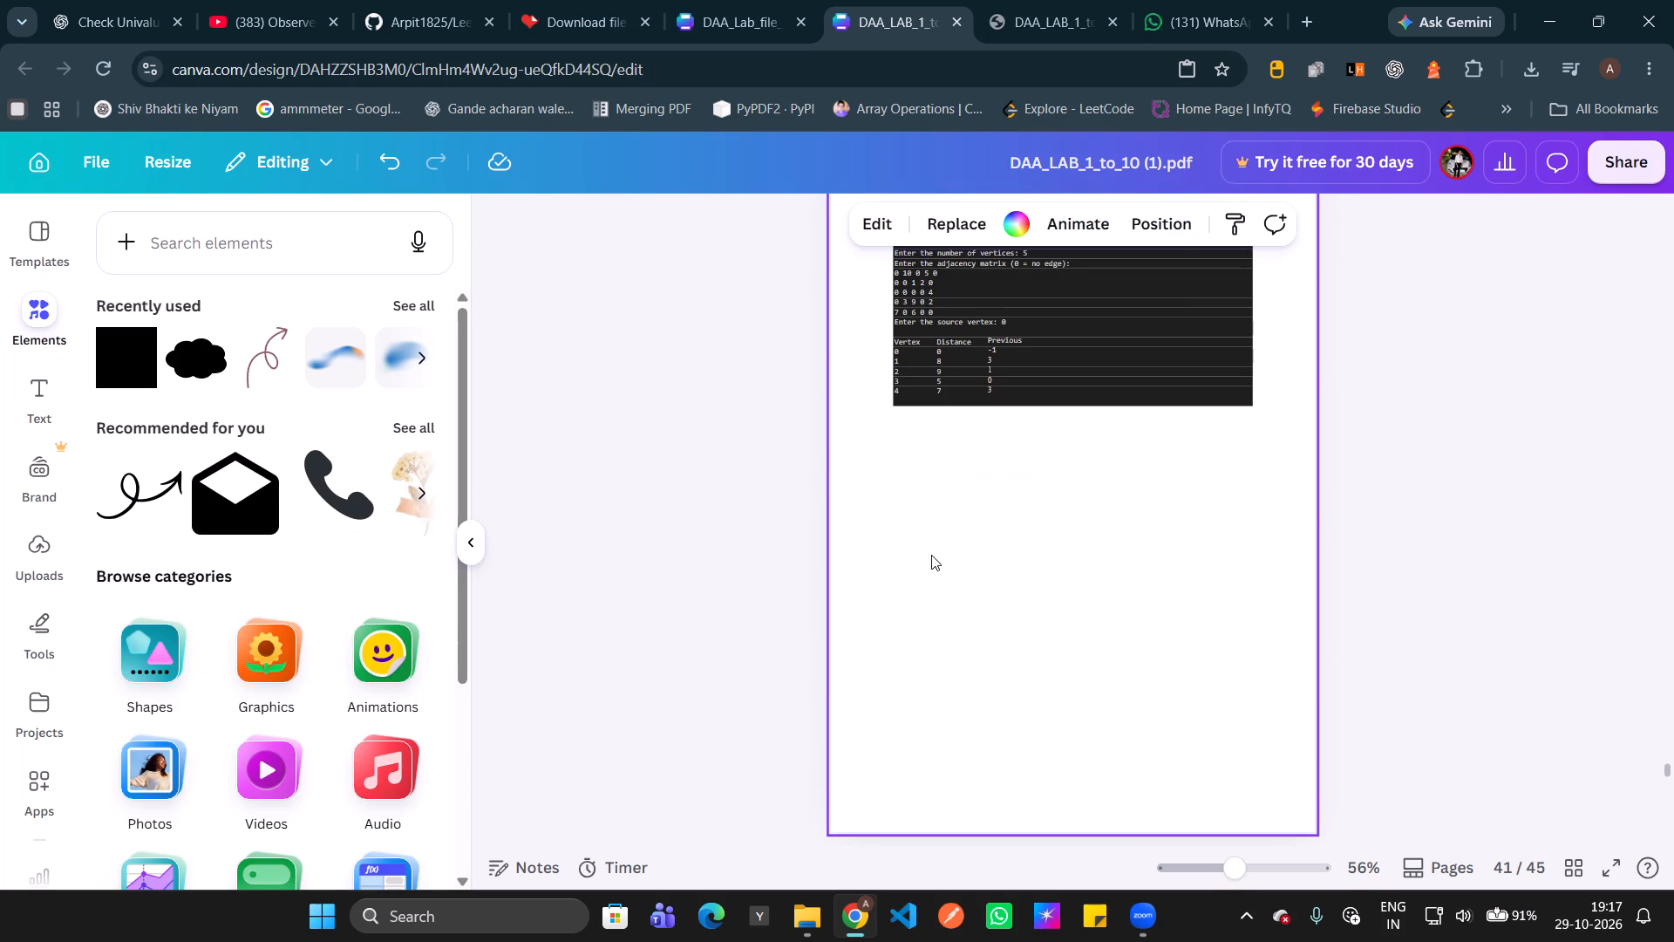
pyautogui.hotkey('ctrl', 'v')
pyautogui.rightClick(931, 555)
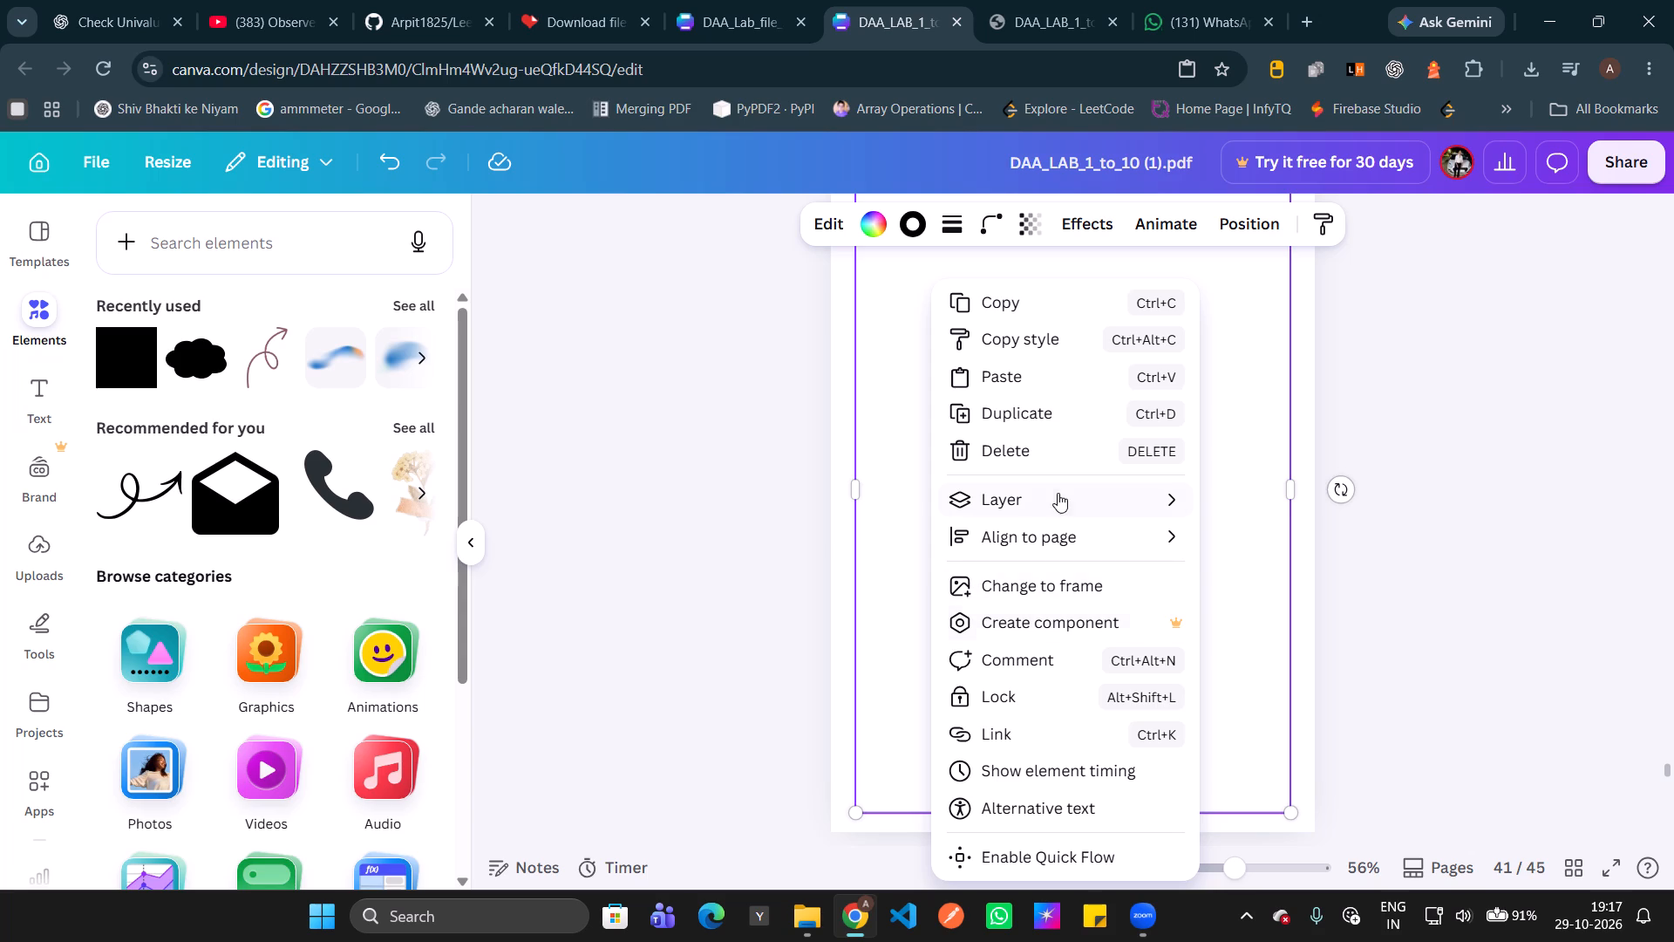
pyautogui.click(1251, 606)
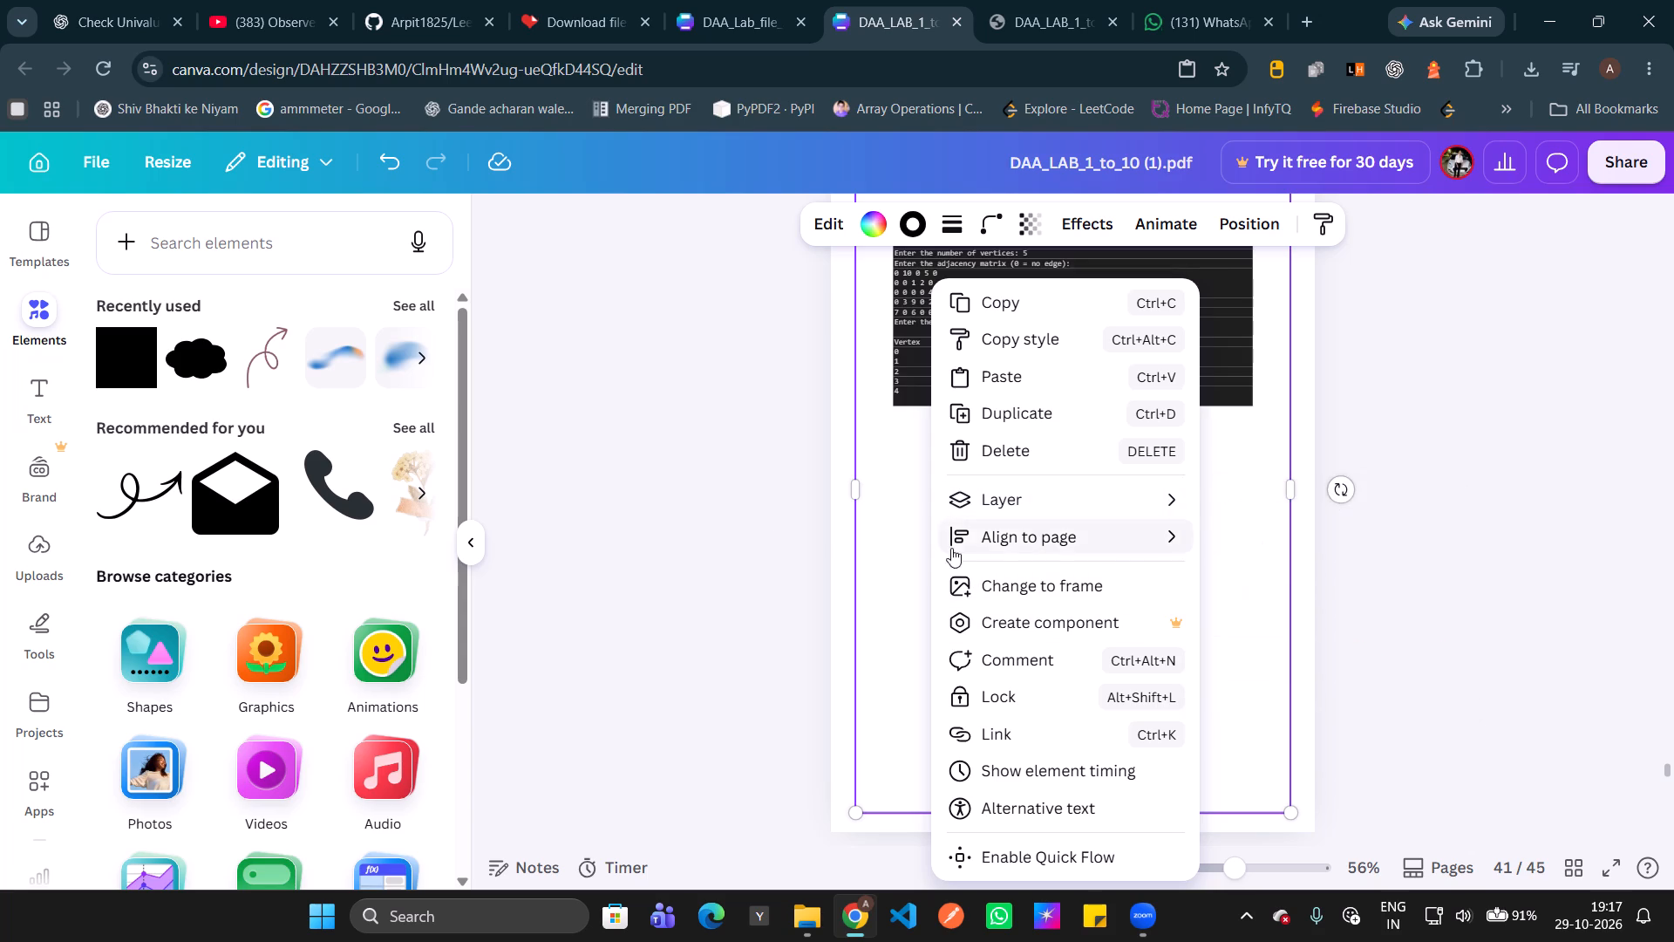
pyautogui.click(766, 512)
# Paste the border rectangle onto the Dijkstra's algorithm program page (page 40) and send it to the back.
pyautogui.scroll(3, 766, 512)
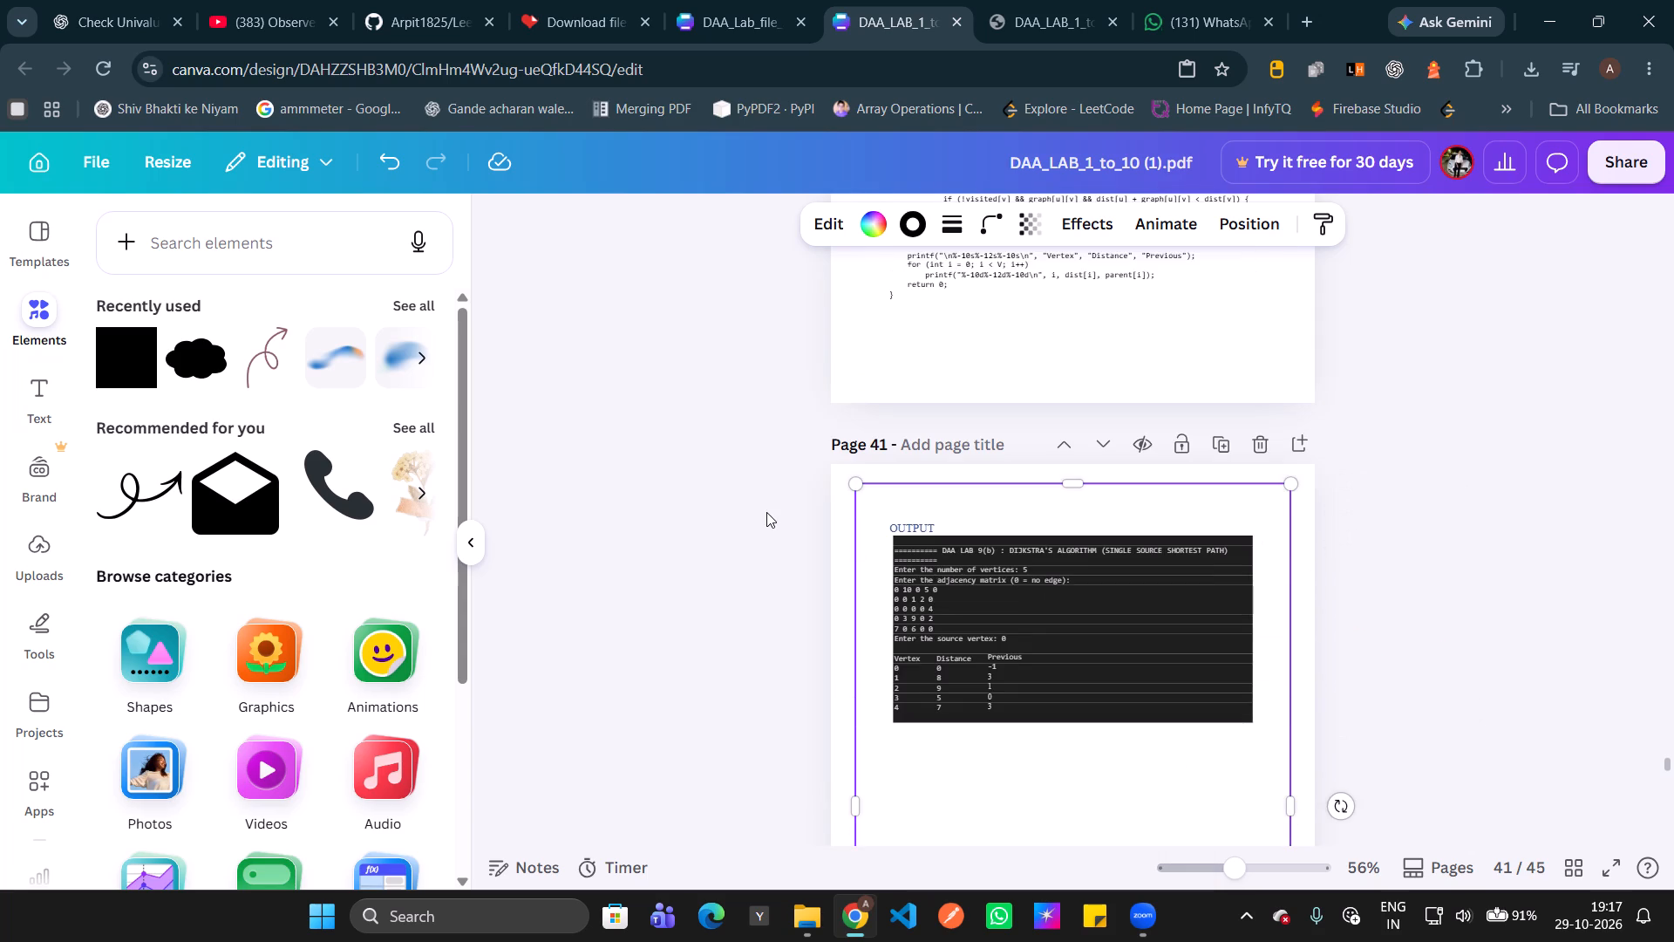
pyautogui.scroll(3, 766, 512)
pyautogui.click(884, 470)
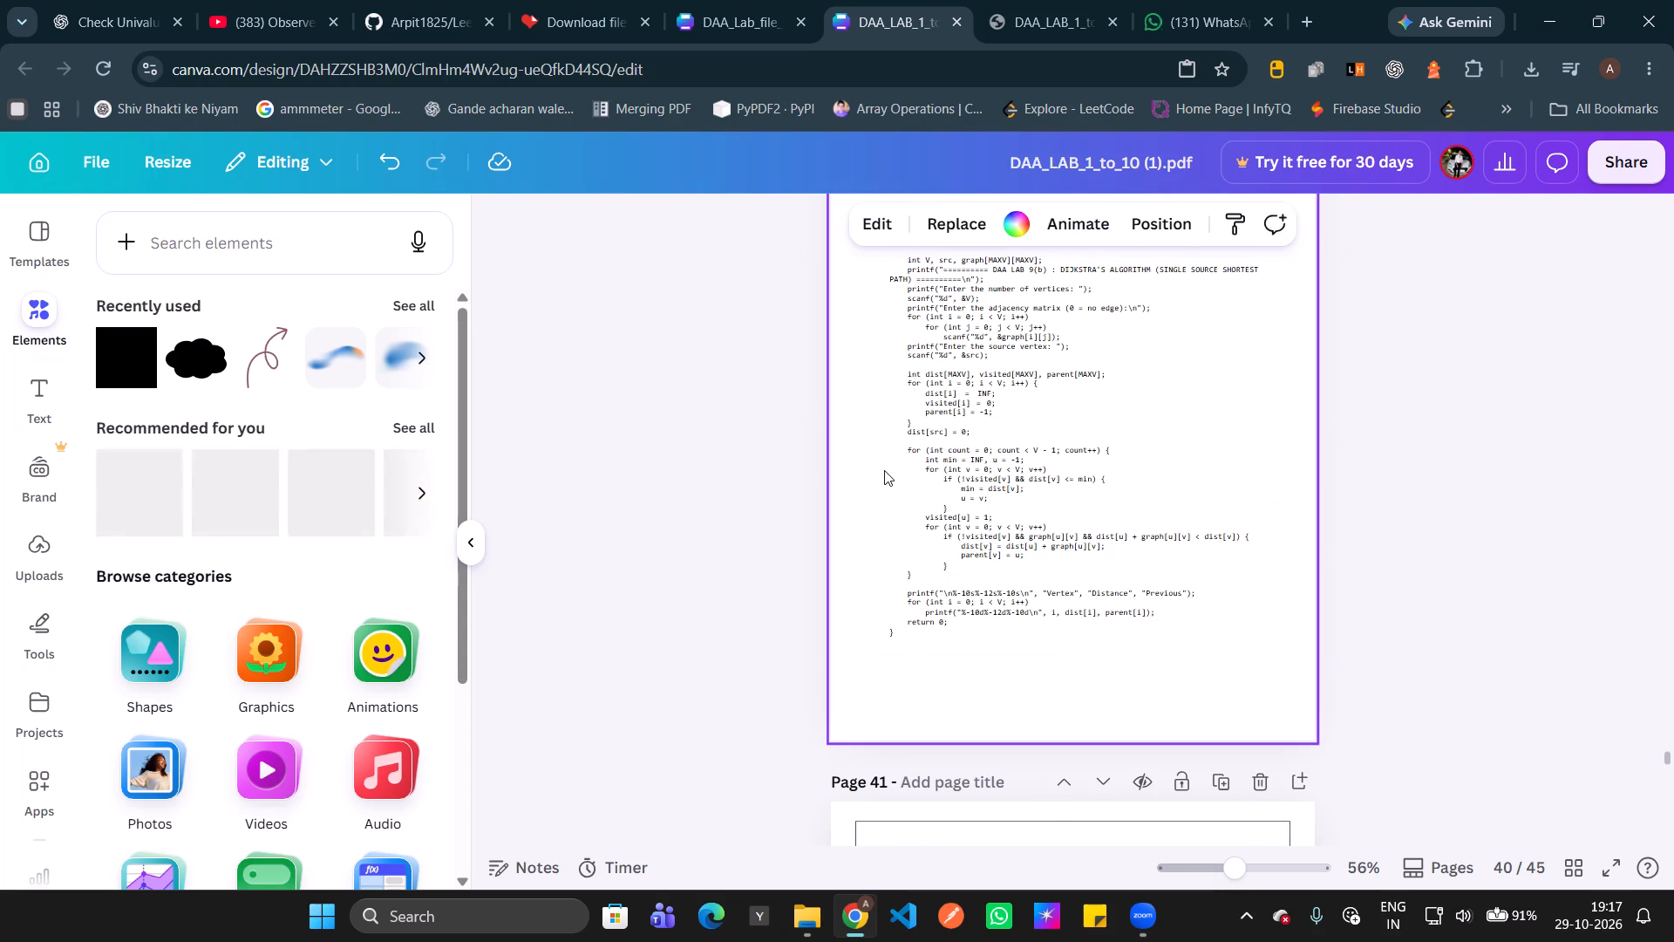
pyautogui.hotkey('ctrl', 'v')
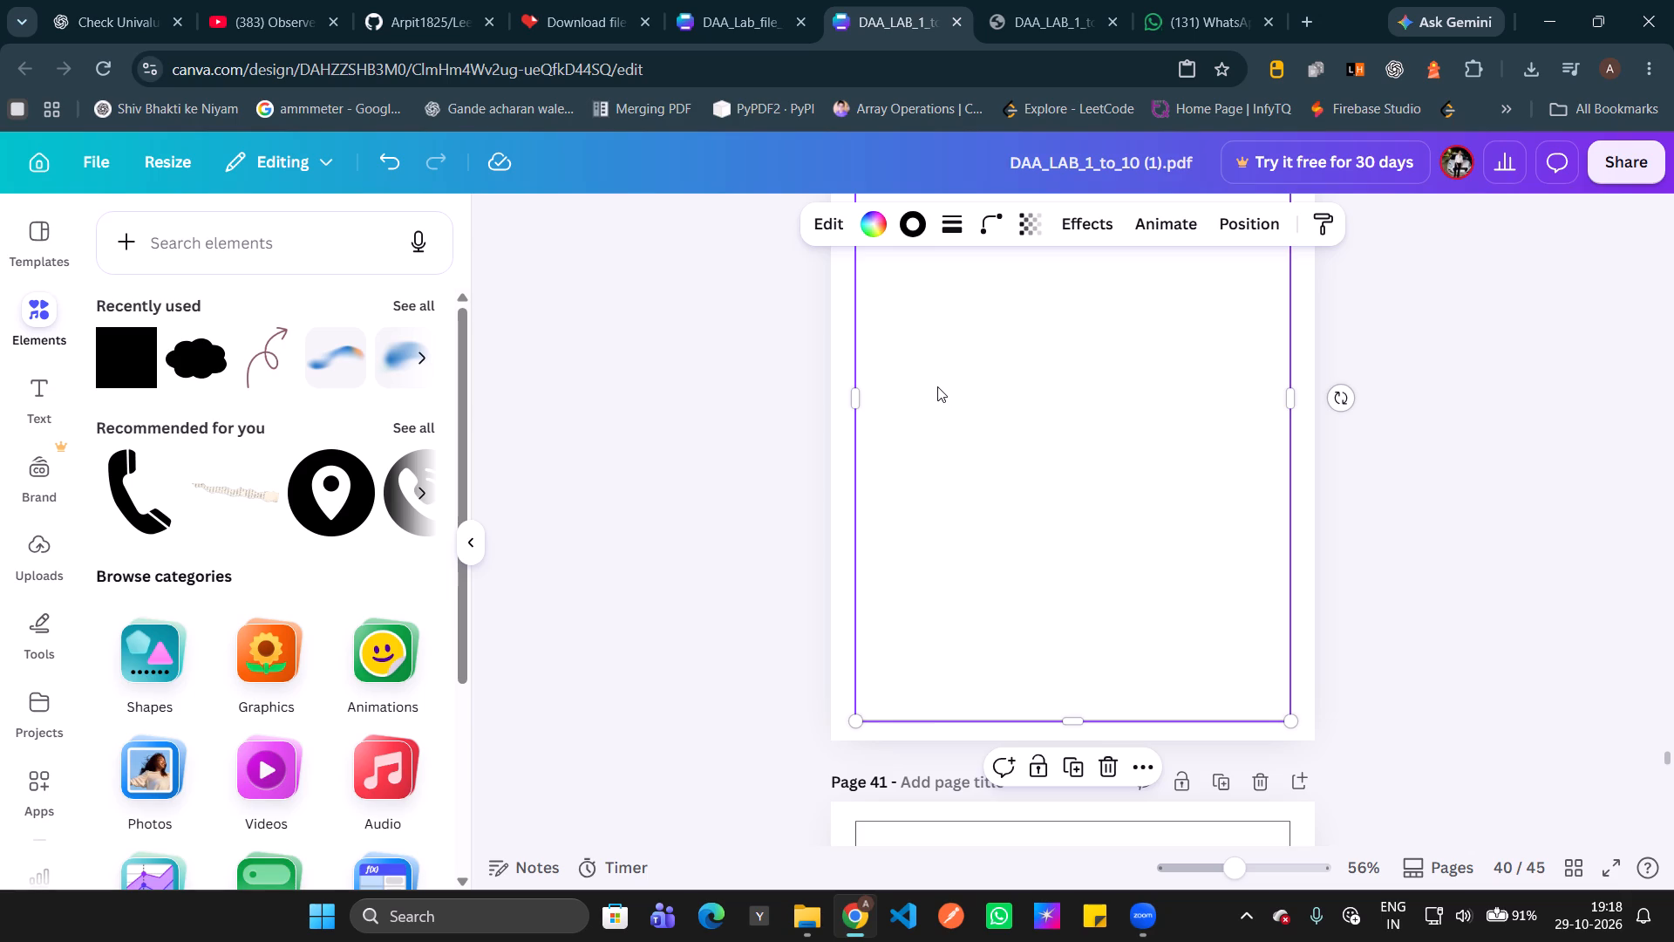
pyautogui.rightClick(937, 386)
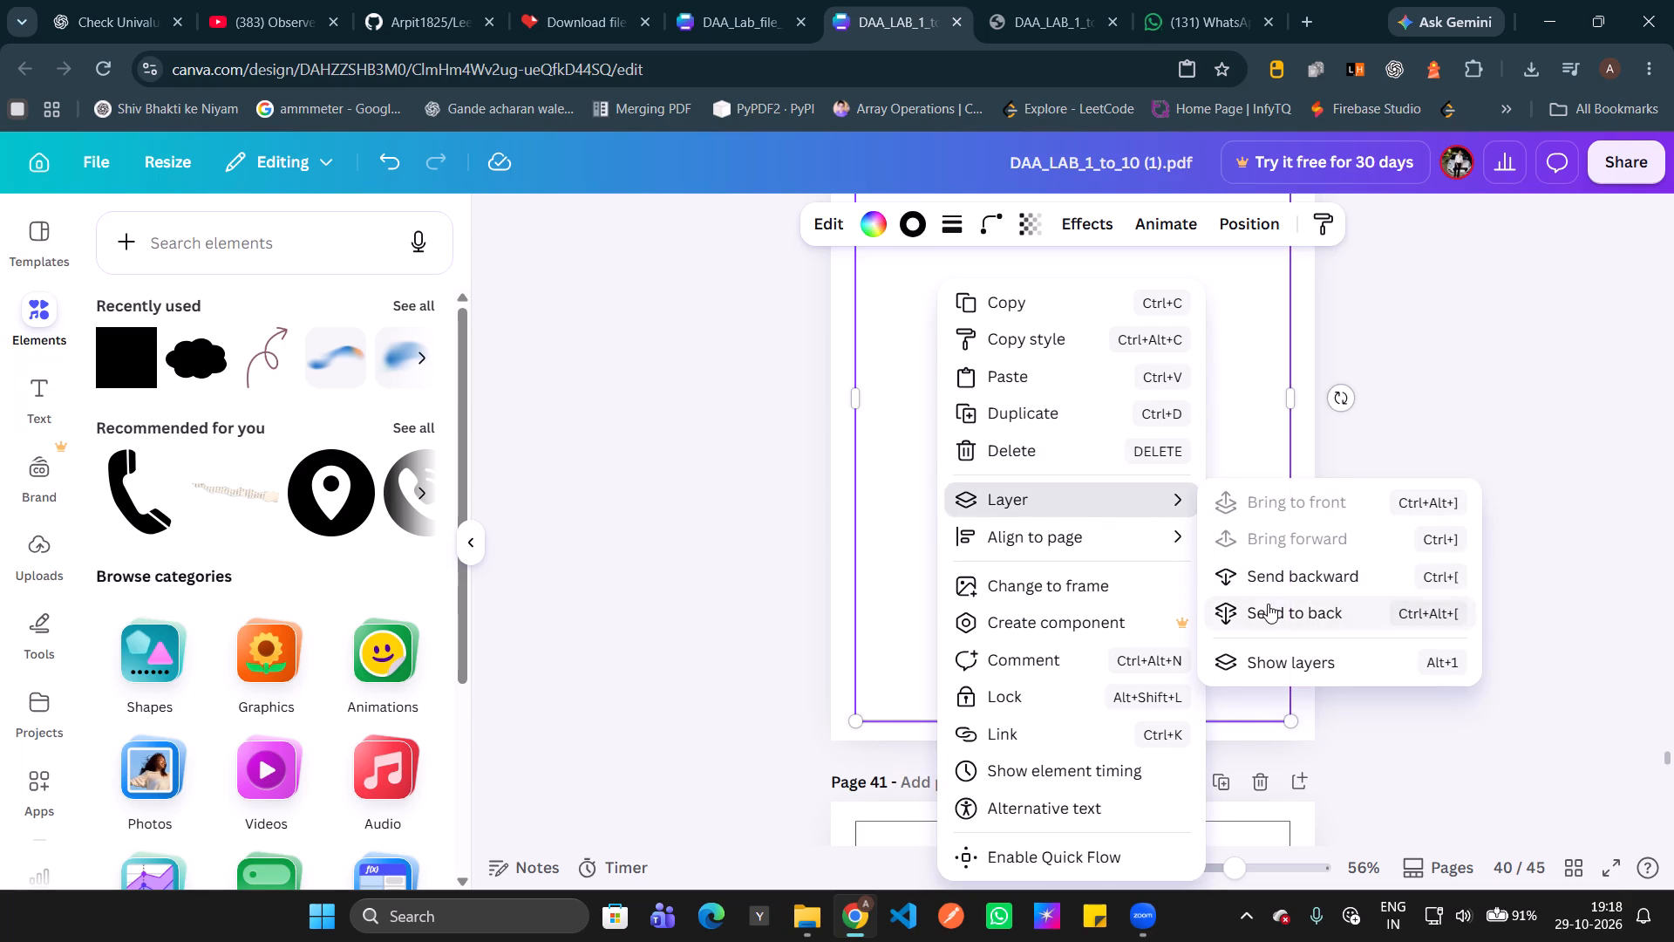
pyautogui.click(1268, 604)
pyautogui.scroll(7, 877, 487)
pyautogui.click(778, 468)
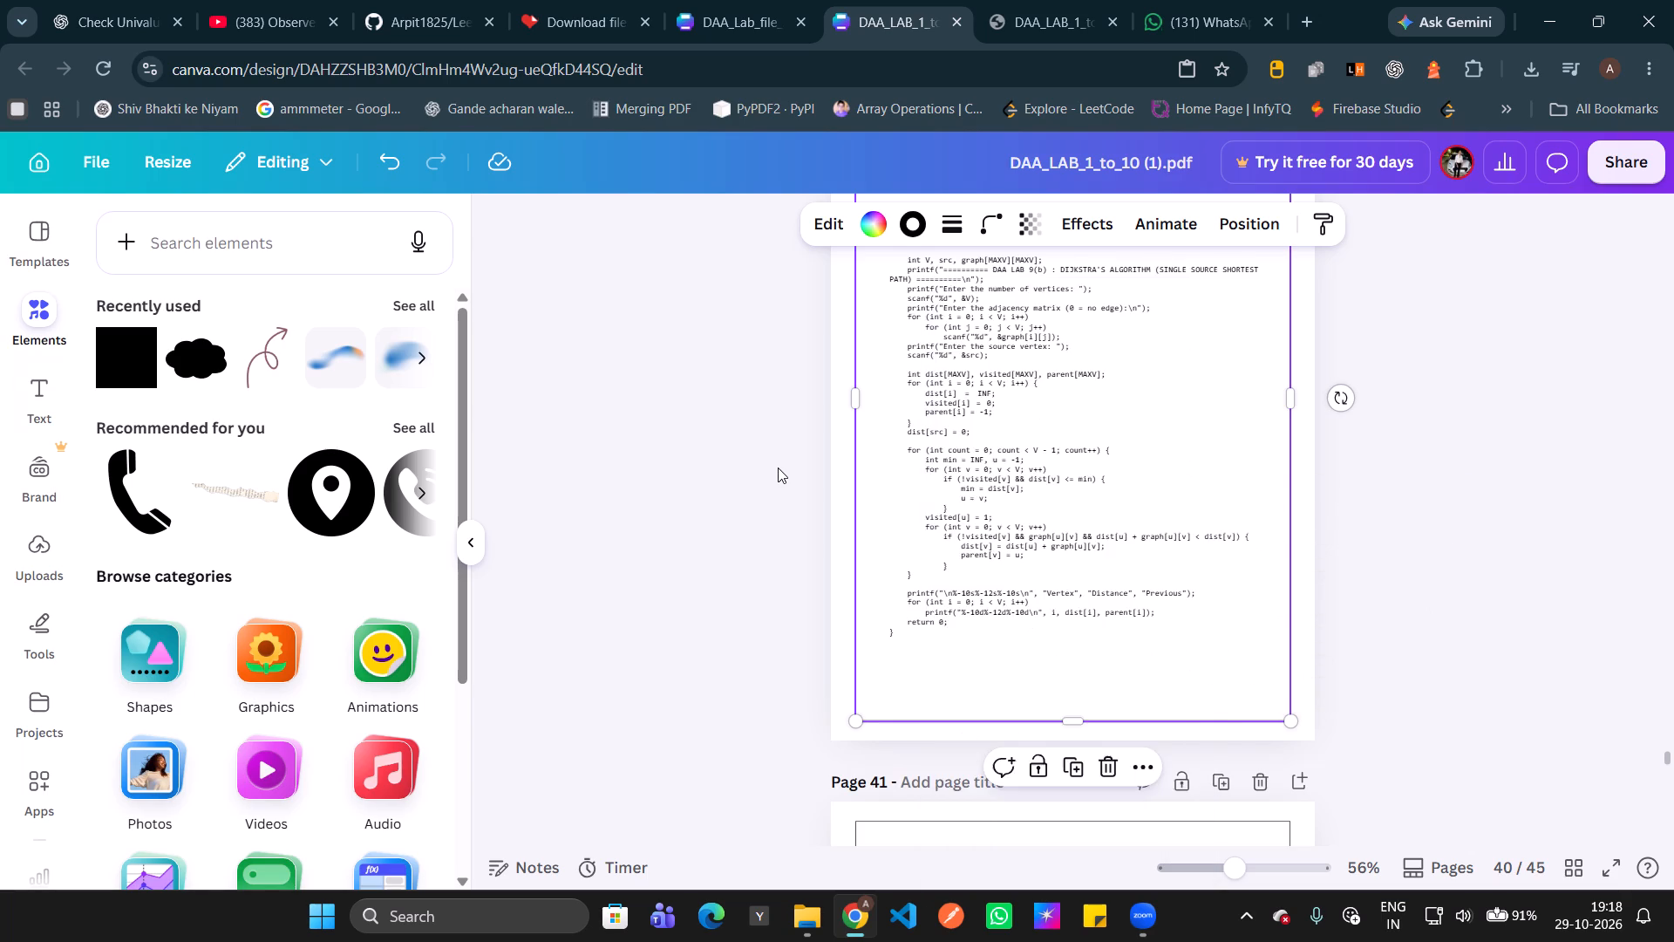
# Paste the border rectangle onto the page with the all-pair shortest path matrix output (page 39) and send it to the back.
pyautogui.scroll(8, 778, 468)
pyautogui.rightClick(898, 399)
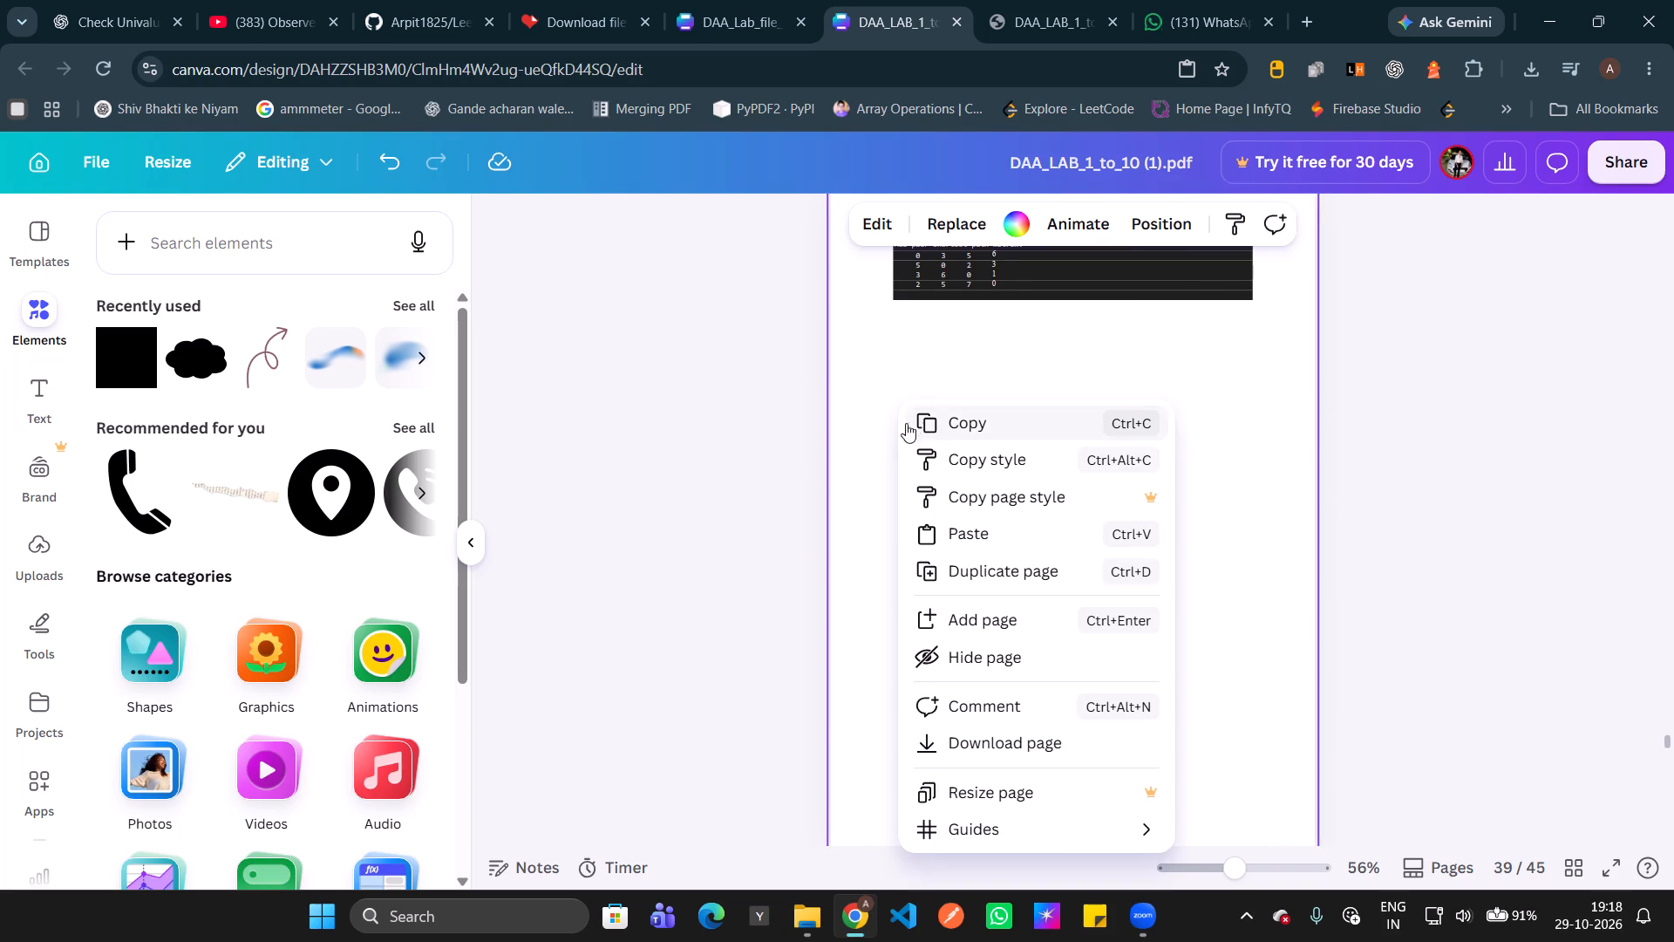
pyautogui.hotkey('ctrl', 'v')
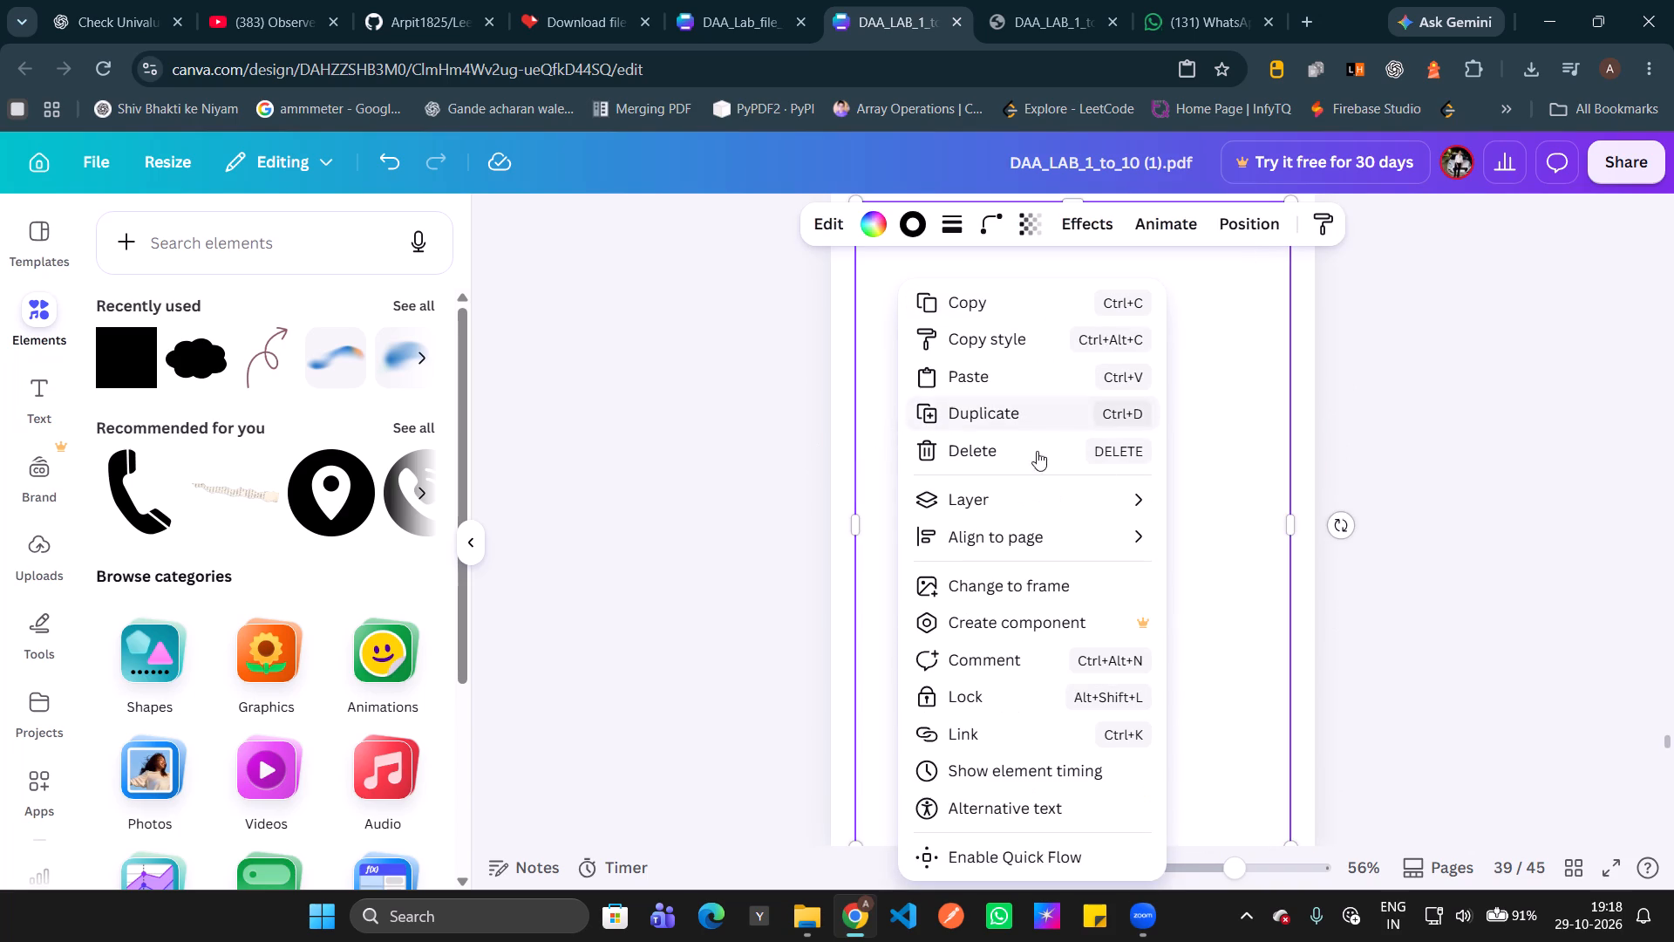
pyautogui.click(1224, 614)
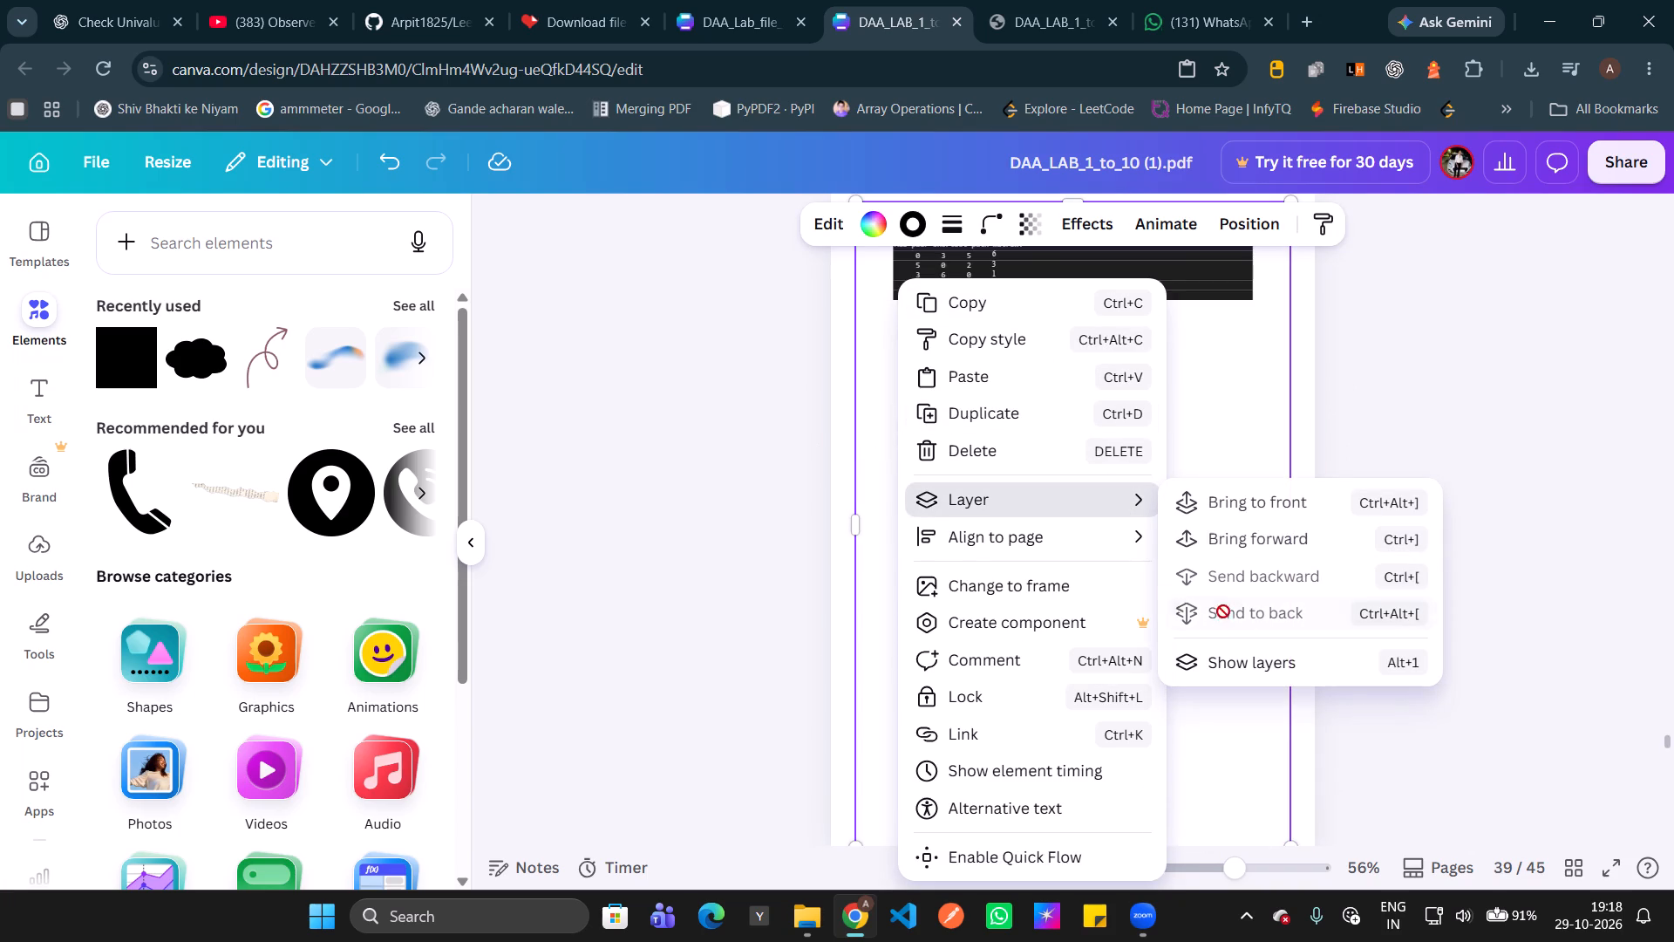
pyautogui.scroll(7, 790, 525)
pyautogui.click(827, 468)
# Paste the border rectangle onto the Warshall's algorithm program page (page 38) and send it to the back.
pyautogui.scroll(3, 836, 466)
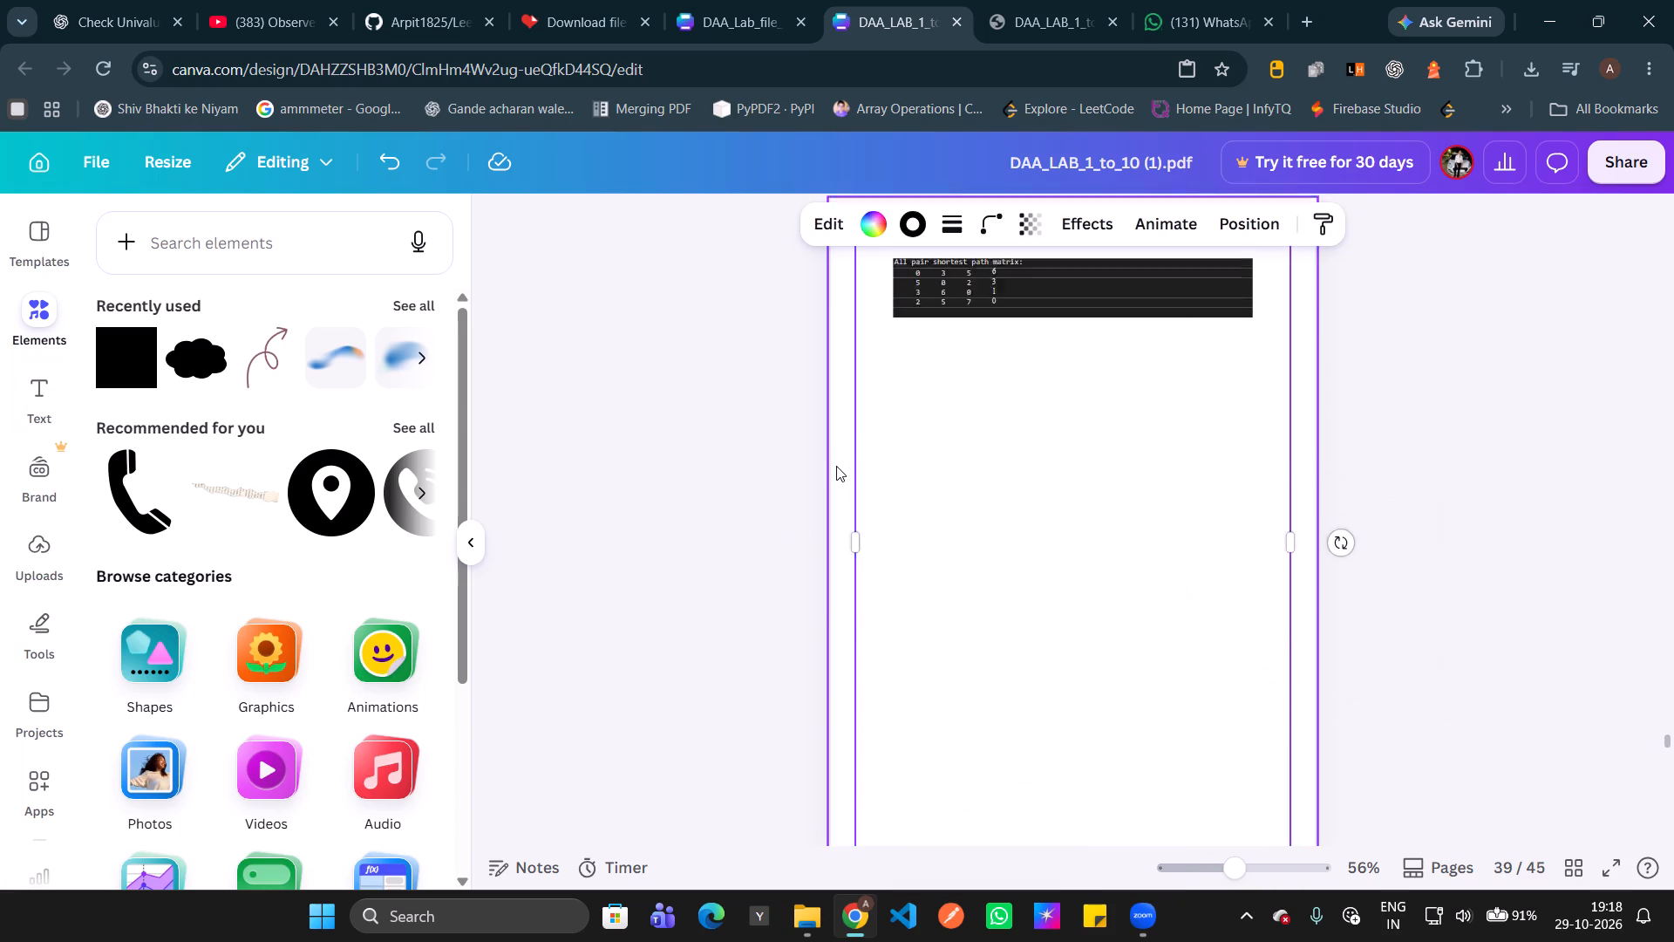
pyautogui.scroll(4, 836, 466)
pyautogui.click(836, 466)
pyautogui.hotkey('ctrl', 'v')
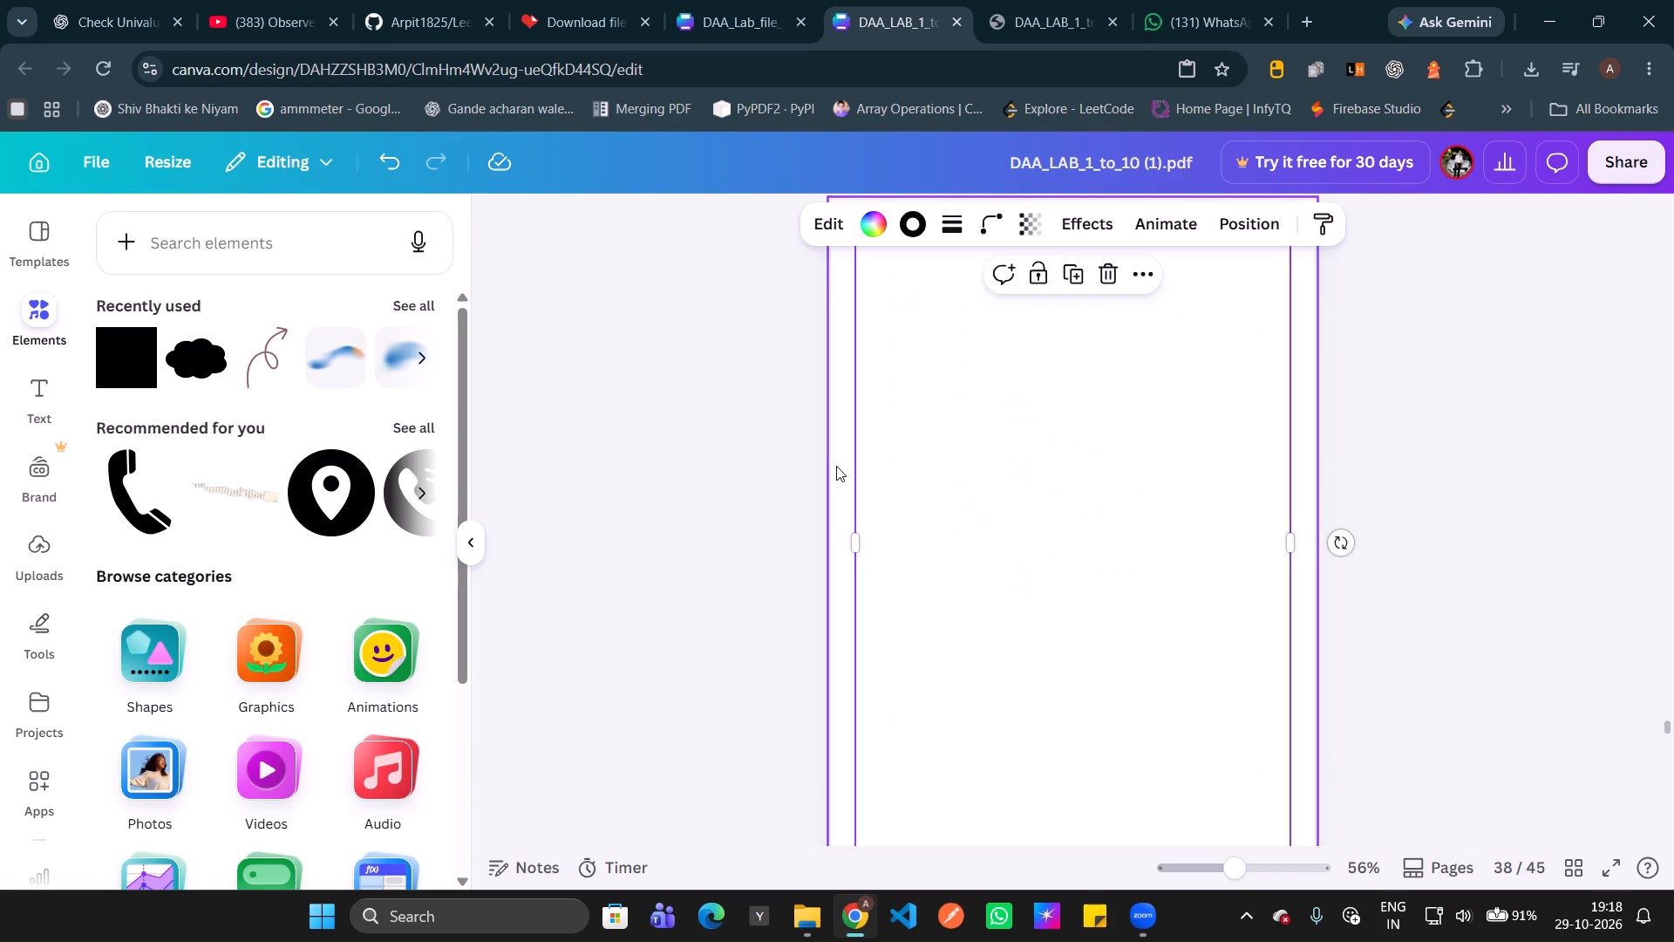
pyautogui.rightClick(936, 452)
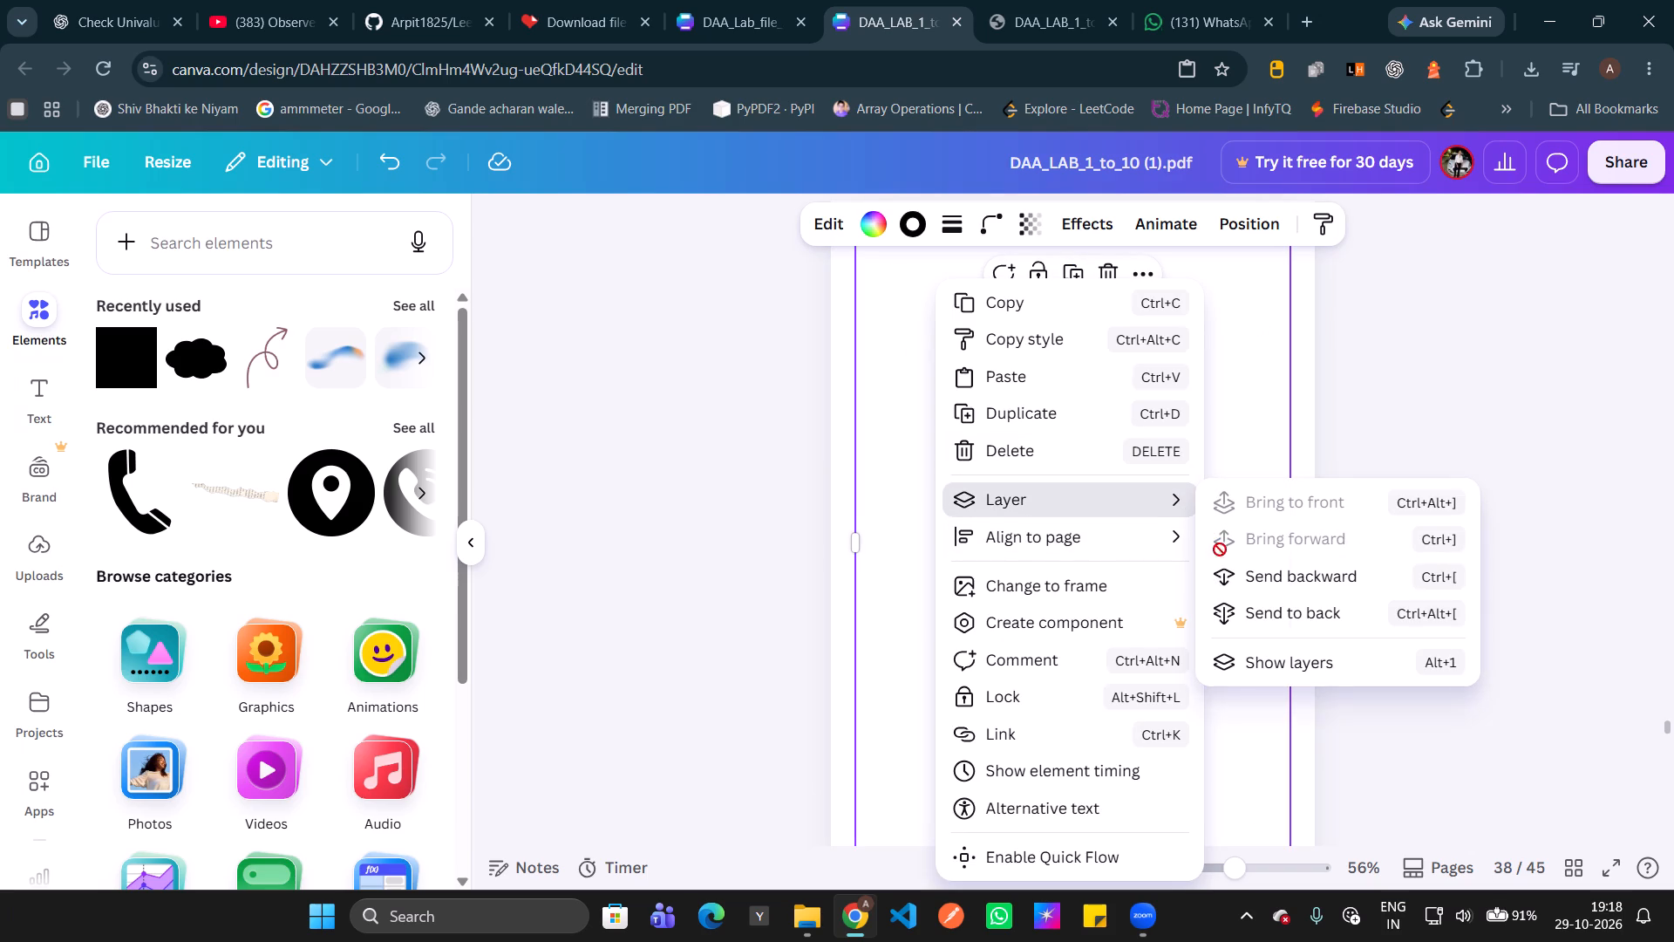
pyautogui.click(1242, 611)
pyautogui.scroll(4, 681, 490)
pyautogui.scroll(3, 787, 450)
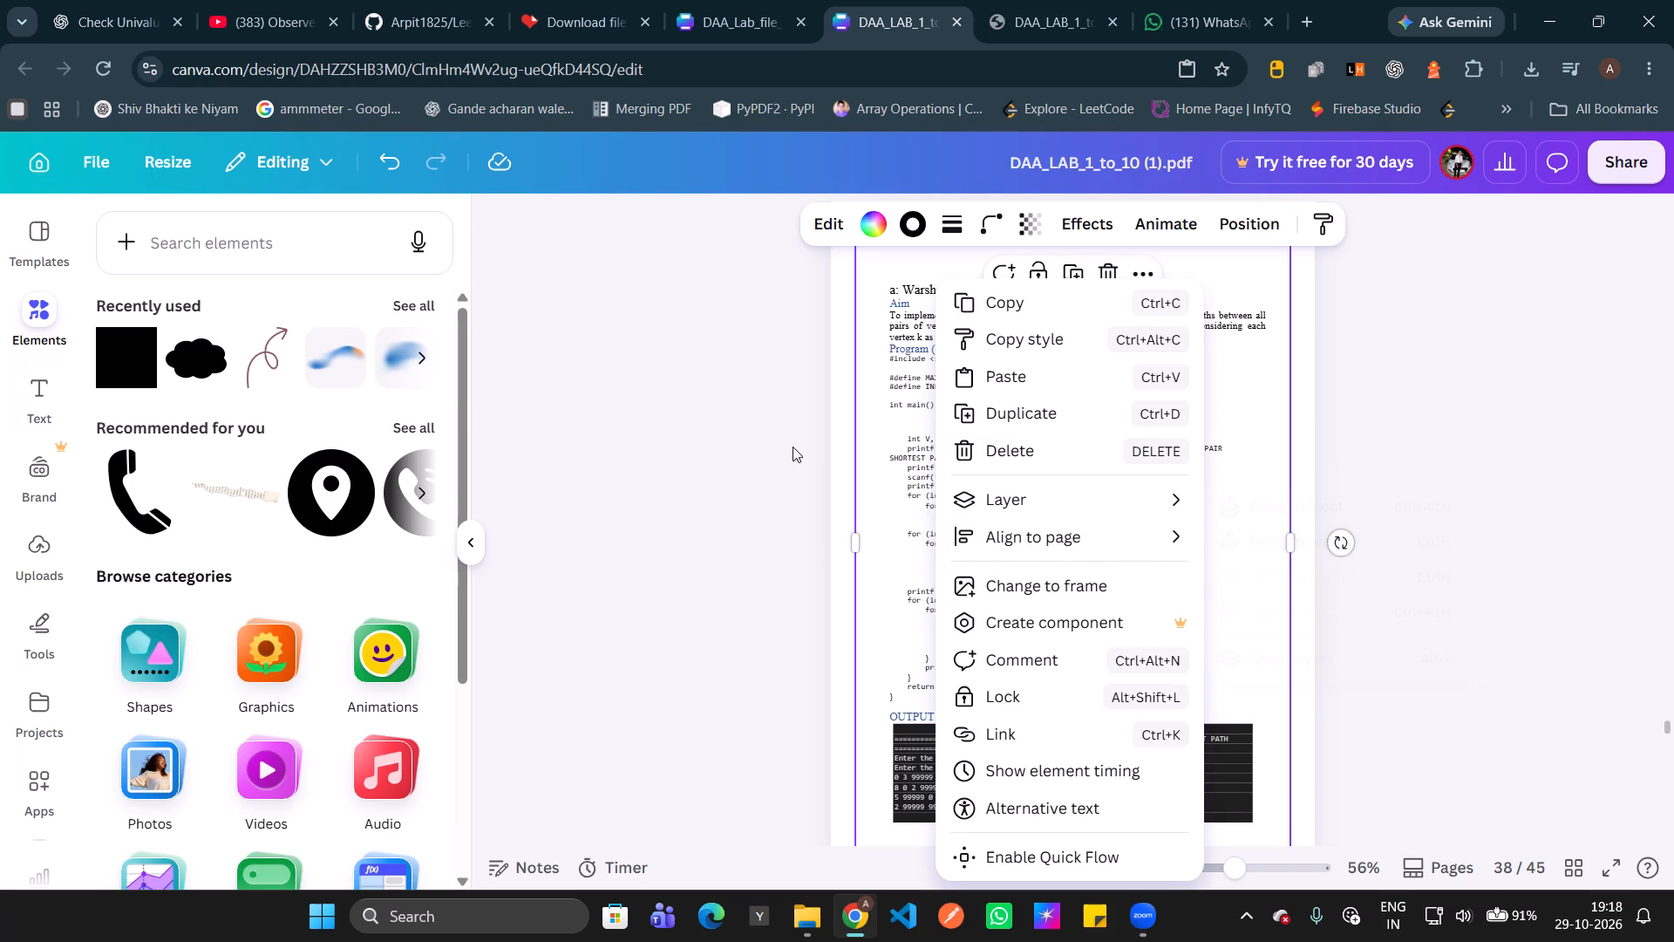
pyautogui.click(793, 447)
# Paste the border rectangle onto the Prim's algorithm output page (page 37) and send it to the back.
pyautogui.scroll(6, 793, 447)
pyautogui.click(892, 452)
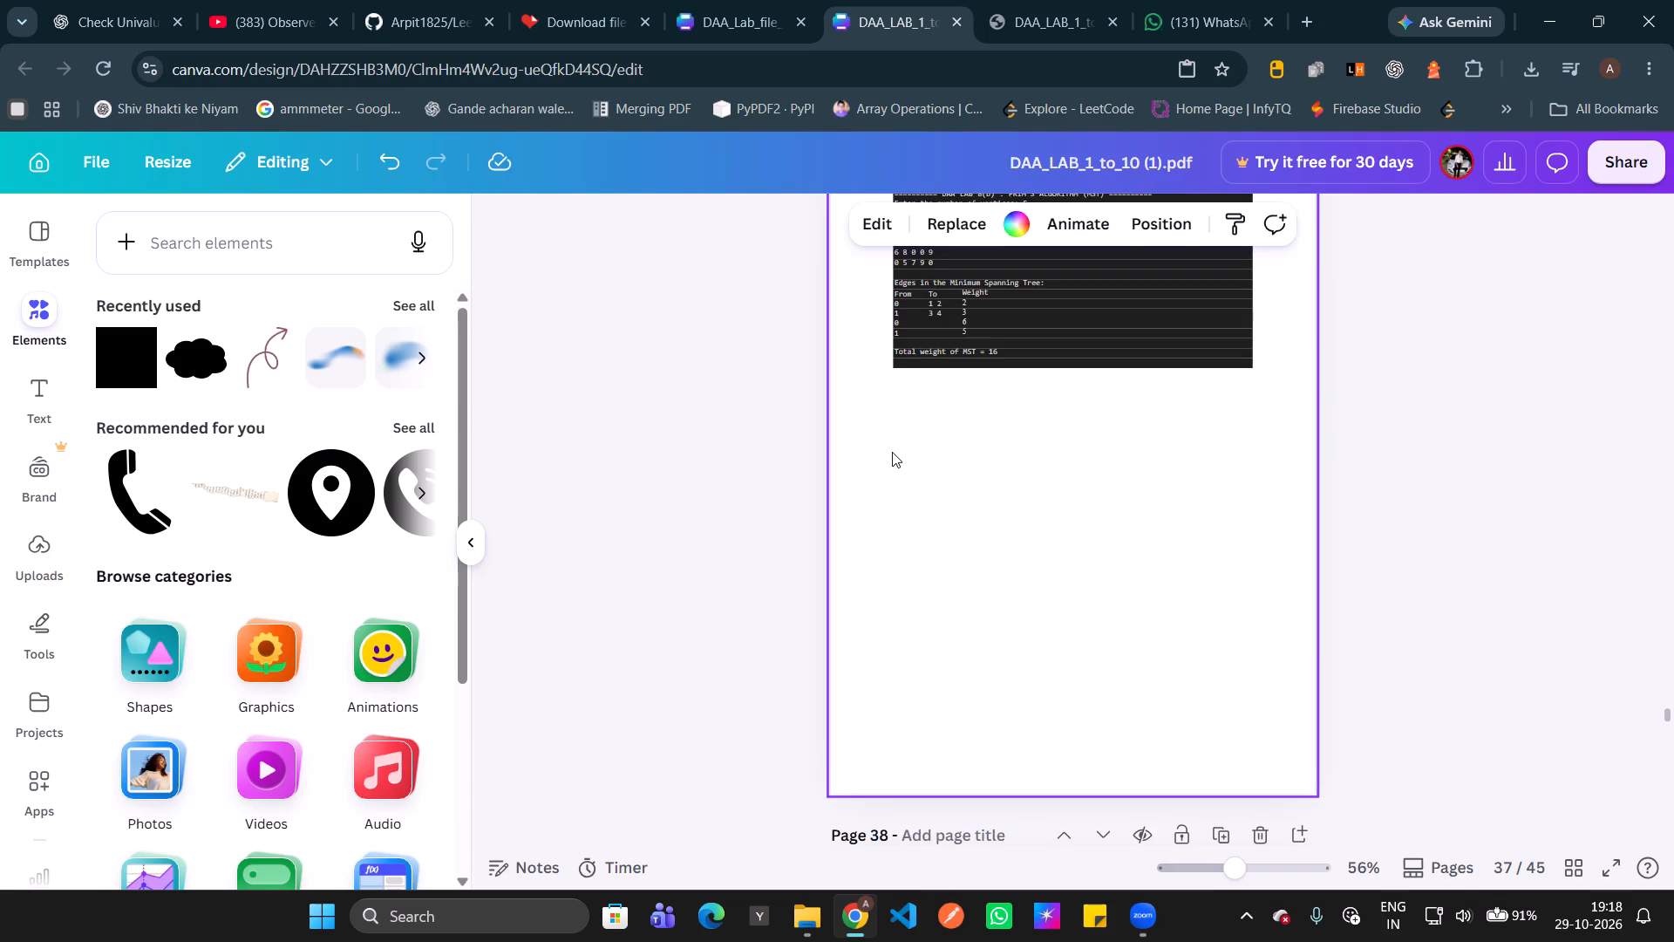
pyautogui.hotkey('ctrl', 'v')
pyautogui.rightClick(943, 387)
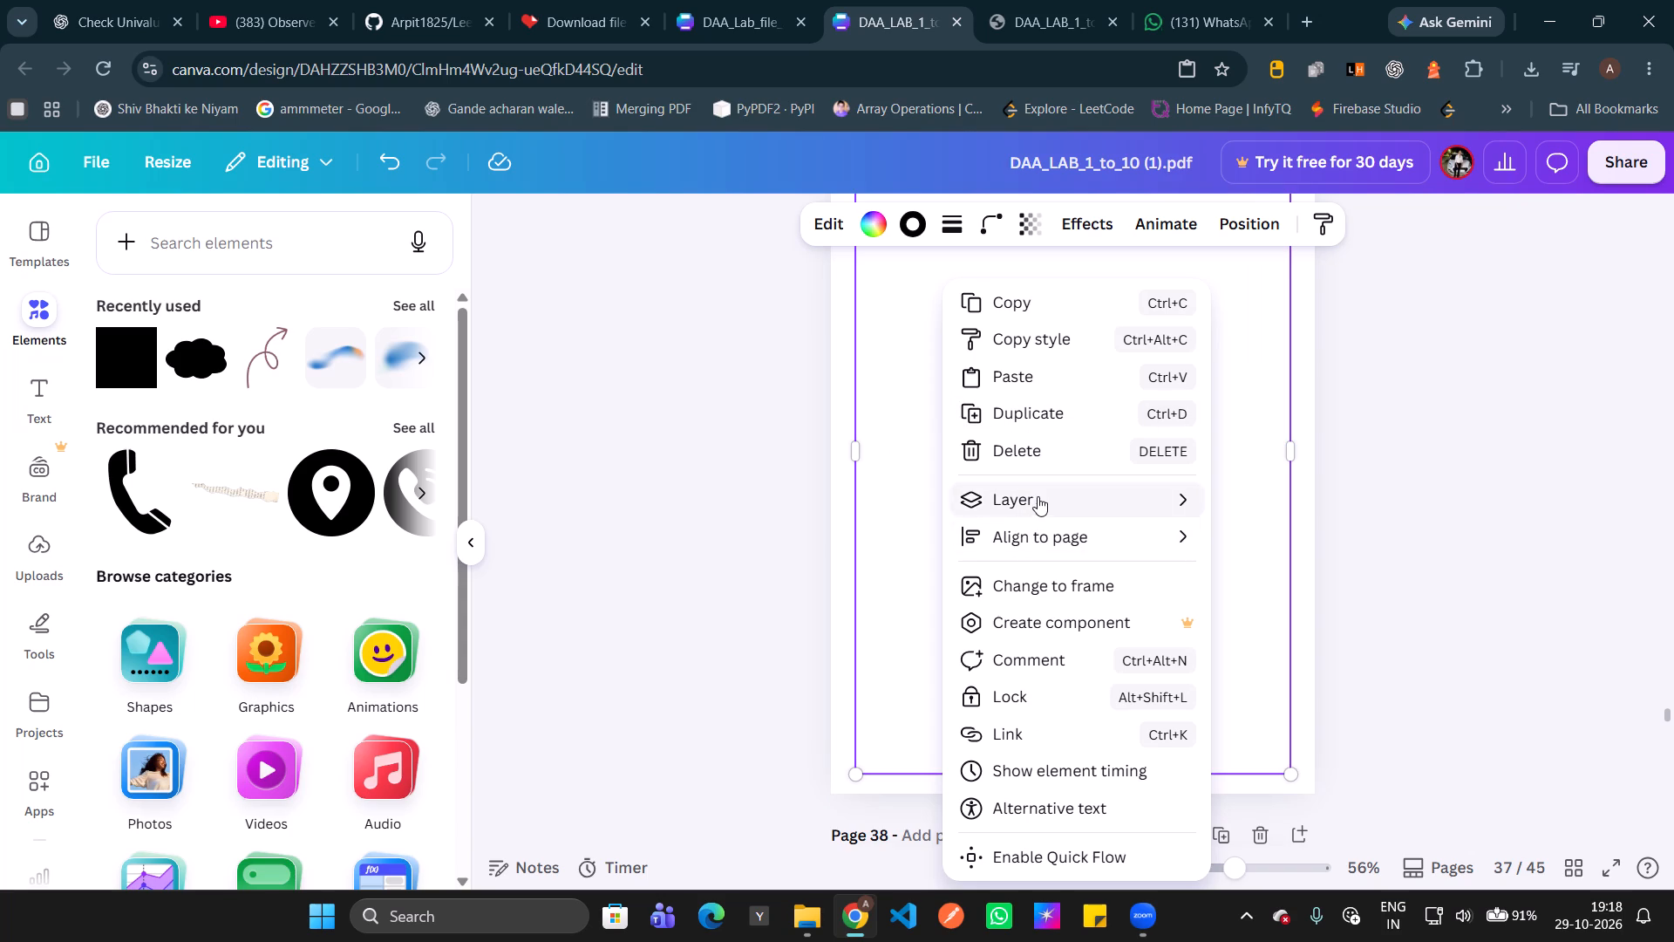
pyautogui.click(1264, 609)
pyautogui.click(669, 420)
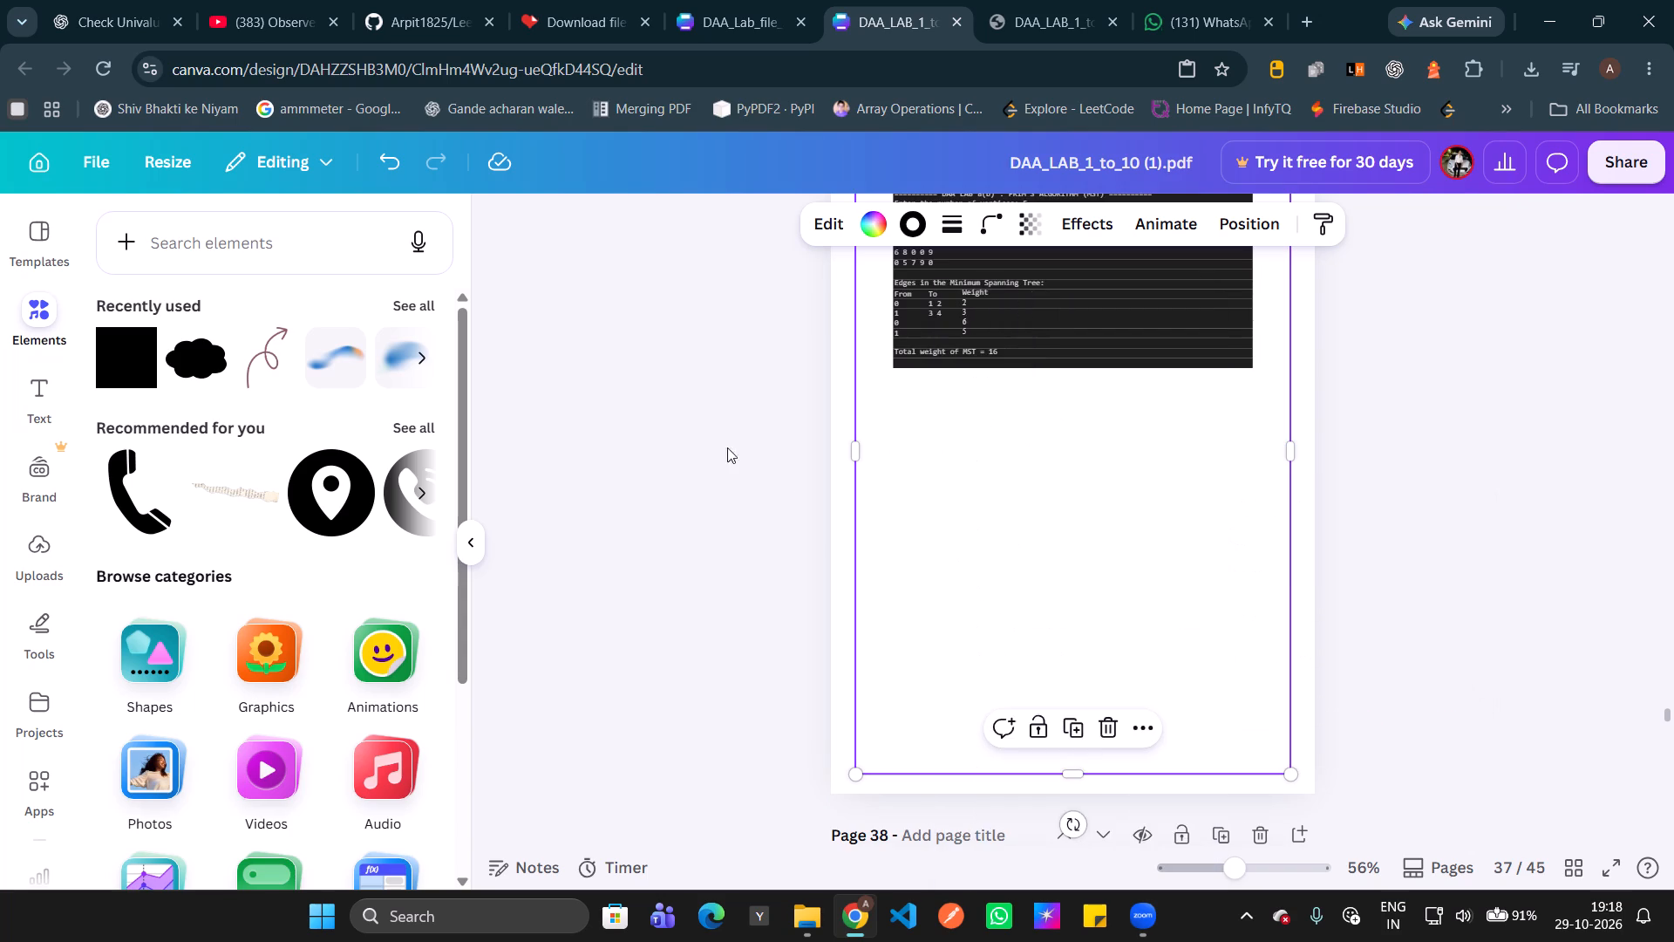
# Paste the border rectangle onto the Prim's algorithm program page (page 36) and send it to the back.
pyautogui.scroll(6, 786, 473)
pyautogui.click(870, 434)
pyautogui.hotkey('ctrl', 'v')
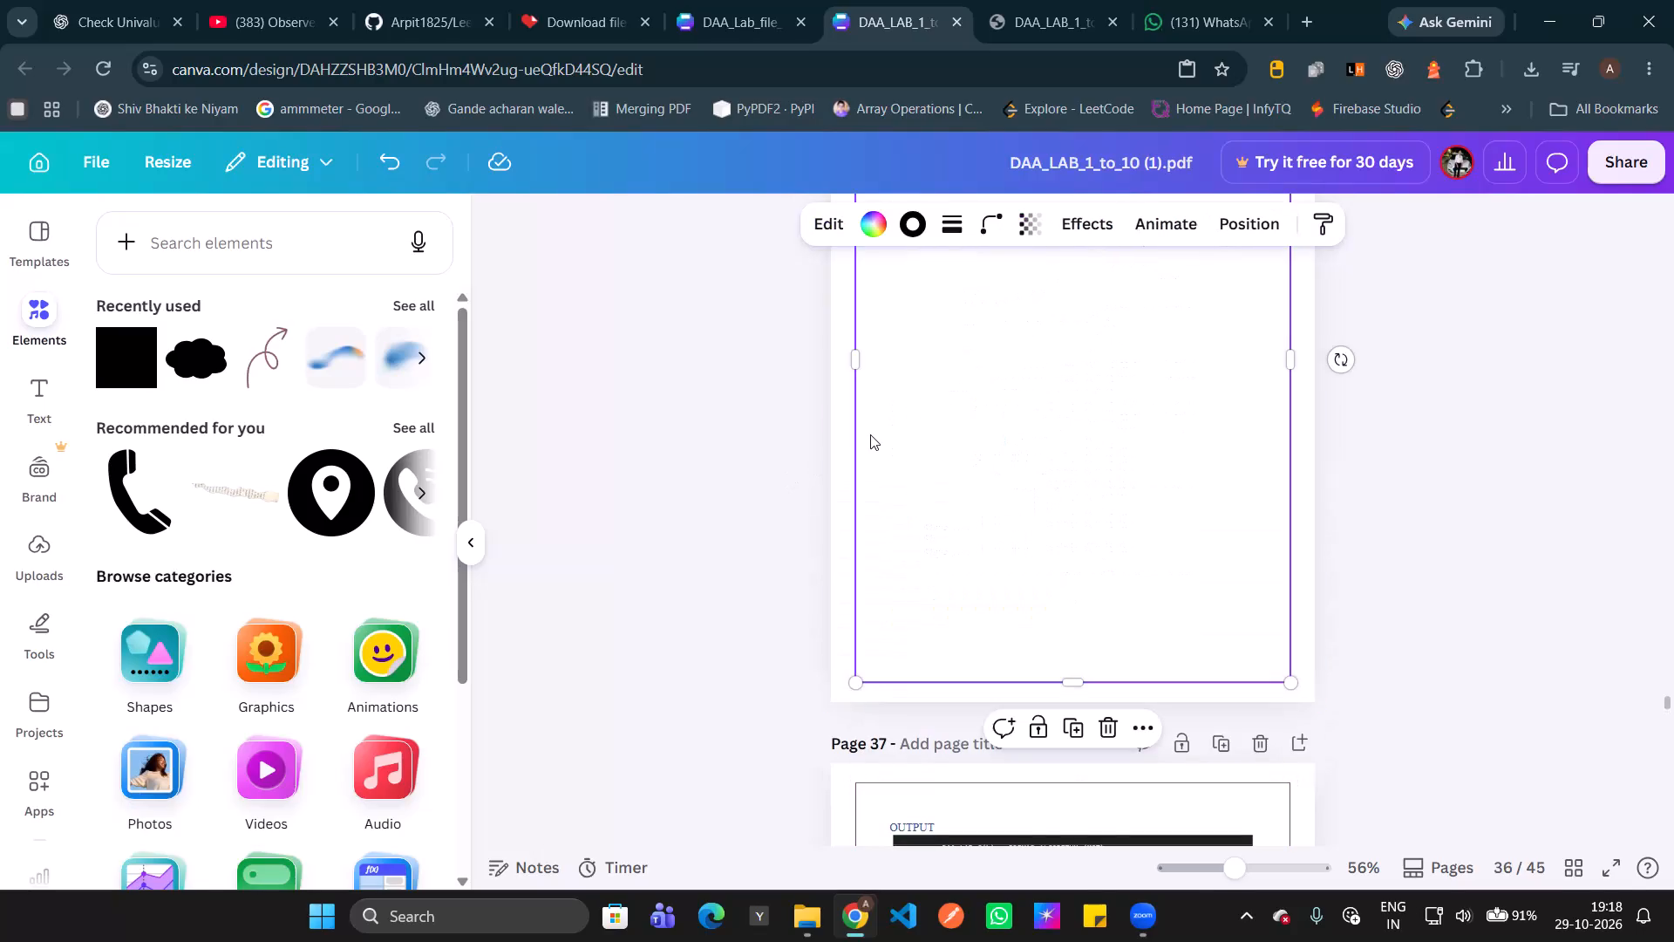
pyautogui.rightClick(926, 410)
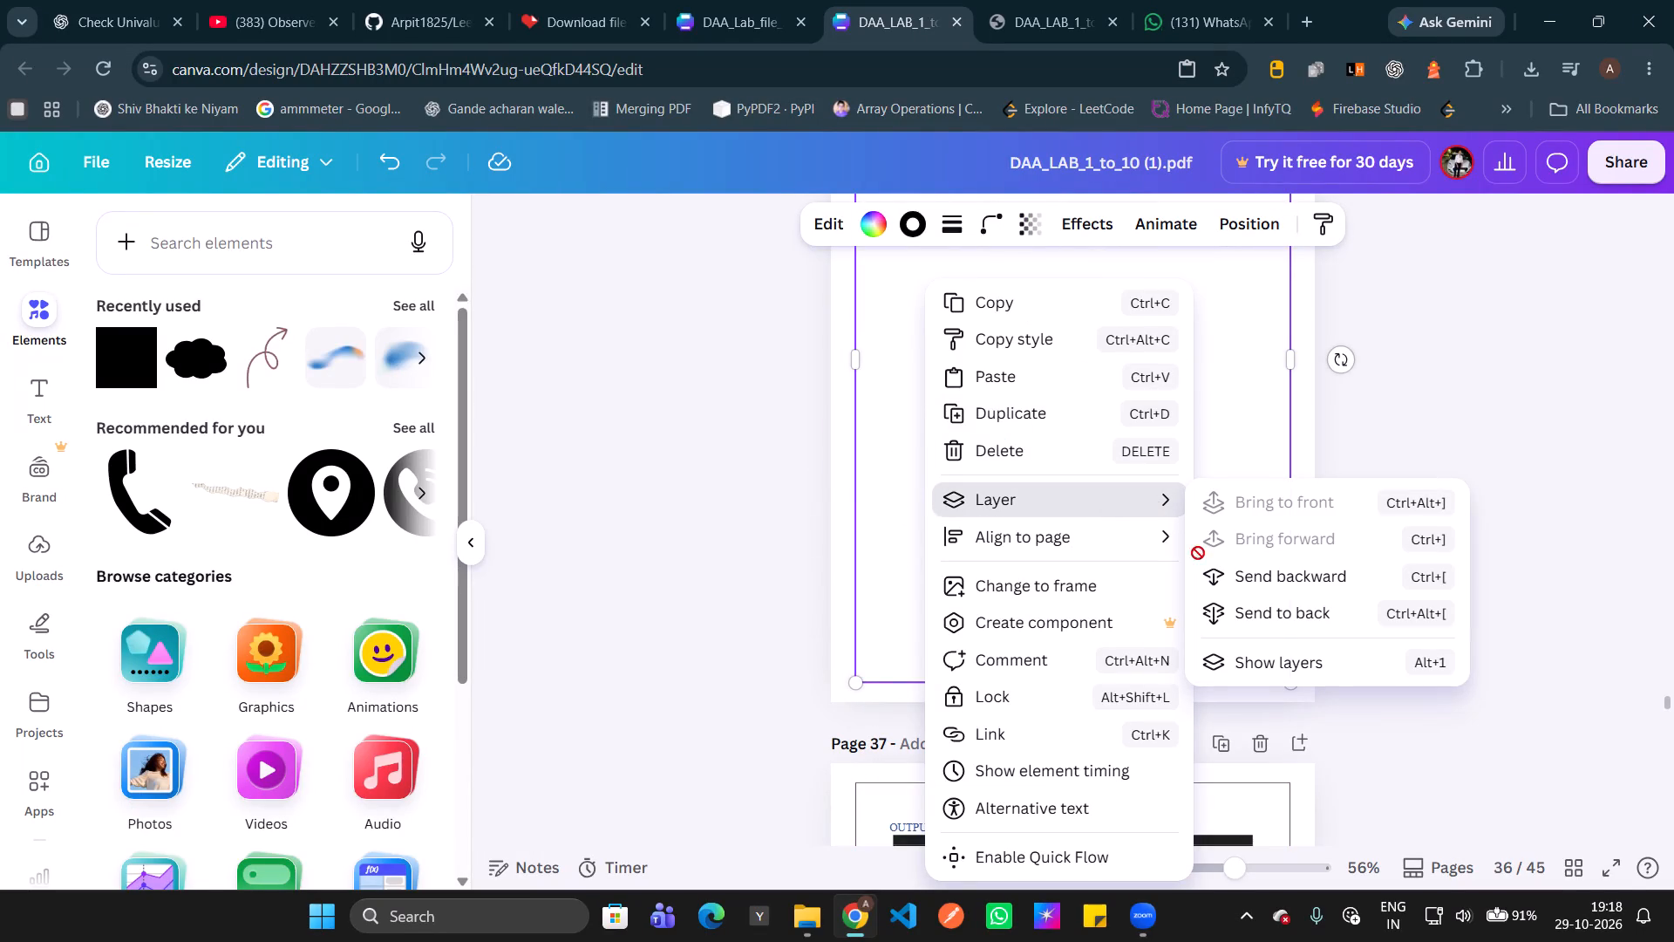
pyautogui.click(1222, 608)
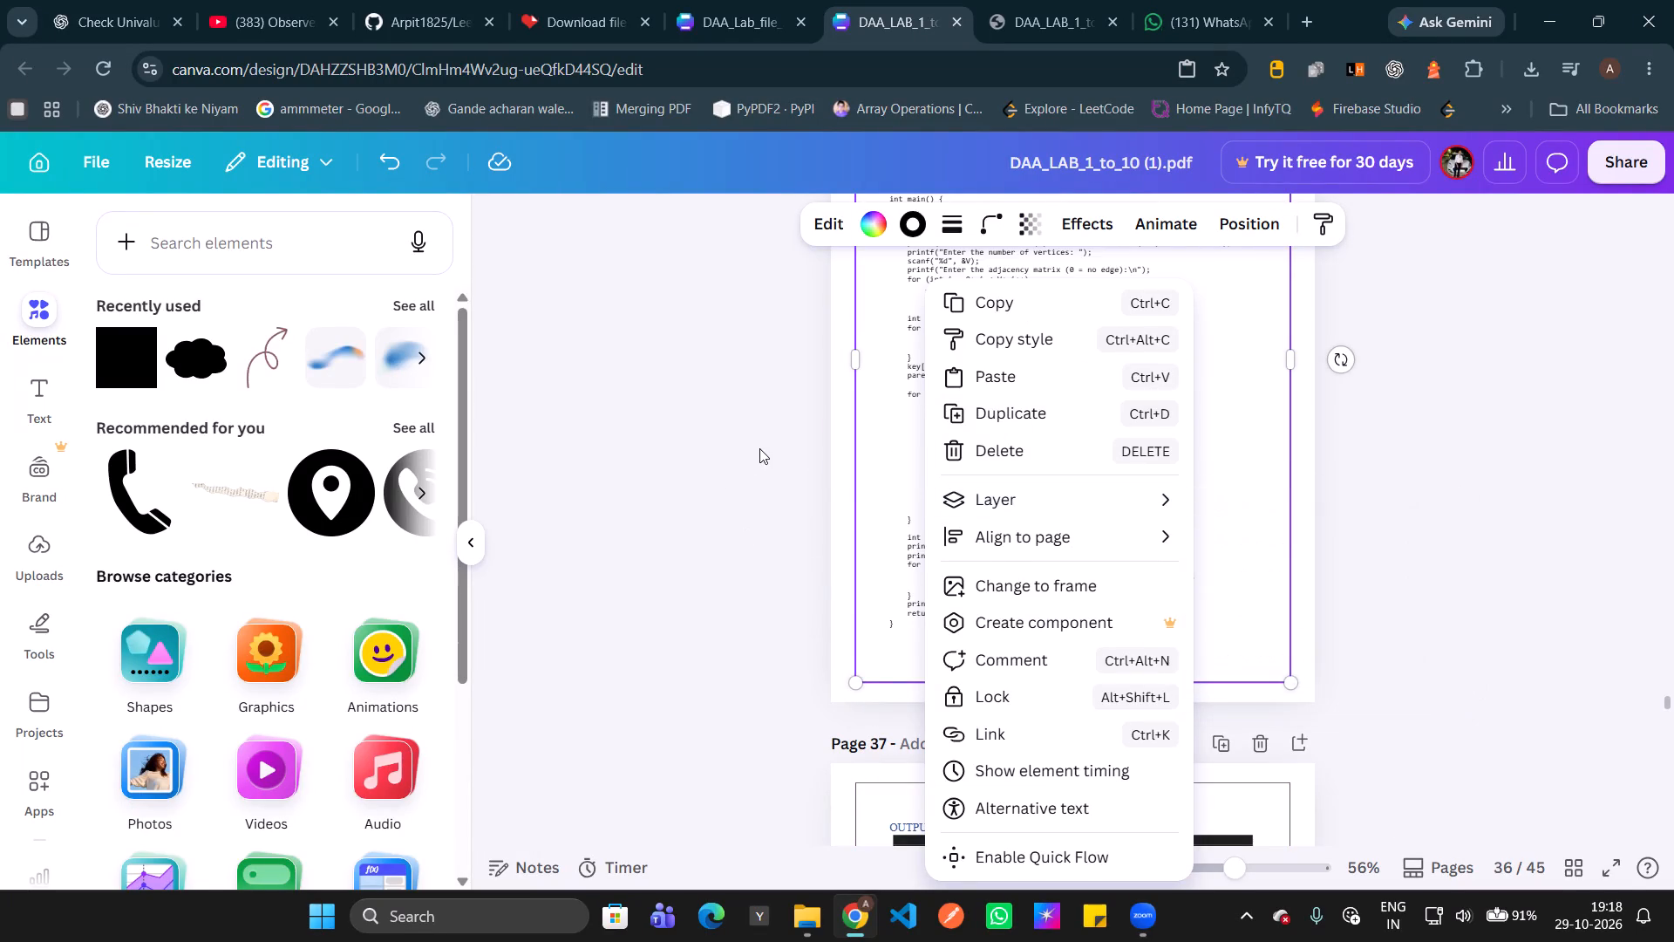
pyautogui.click(759, 448)
# Paste the border rectangle onto the Kruskal's algorithm output page (page 35) and send it to the back.
pyautogui.scroll(7, 759, 448)
pyautogui.click(956, 411)
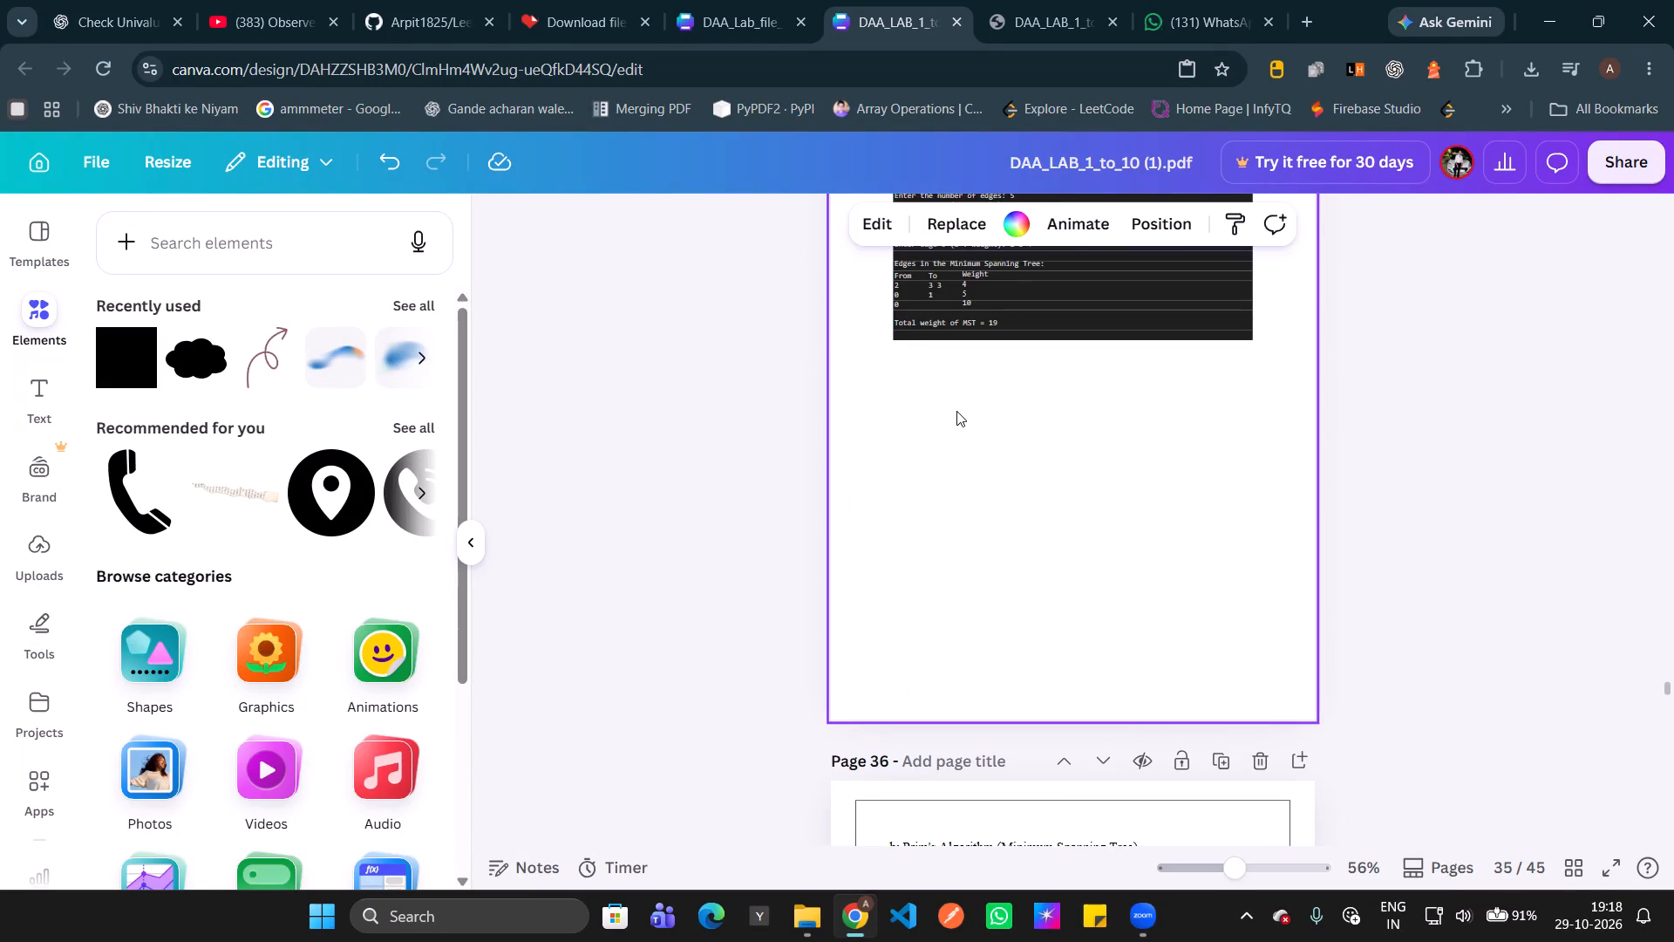
pyautogui.hotkey('ctrl', 'v')
pyautogui.rightClick(919, 407)
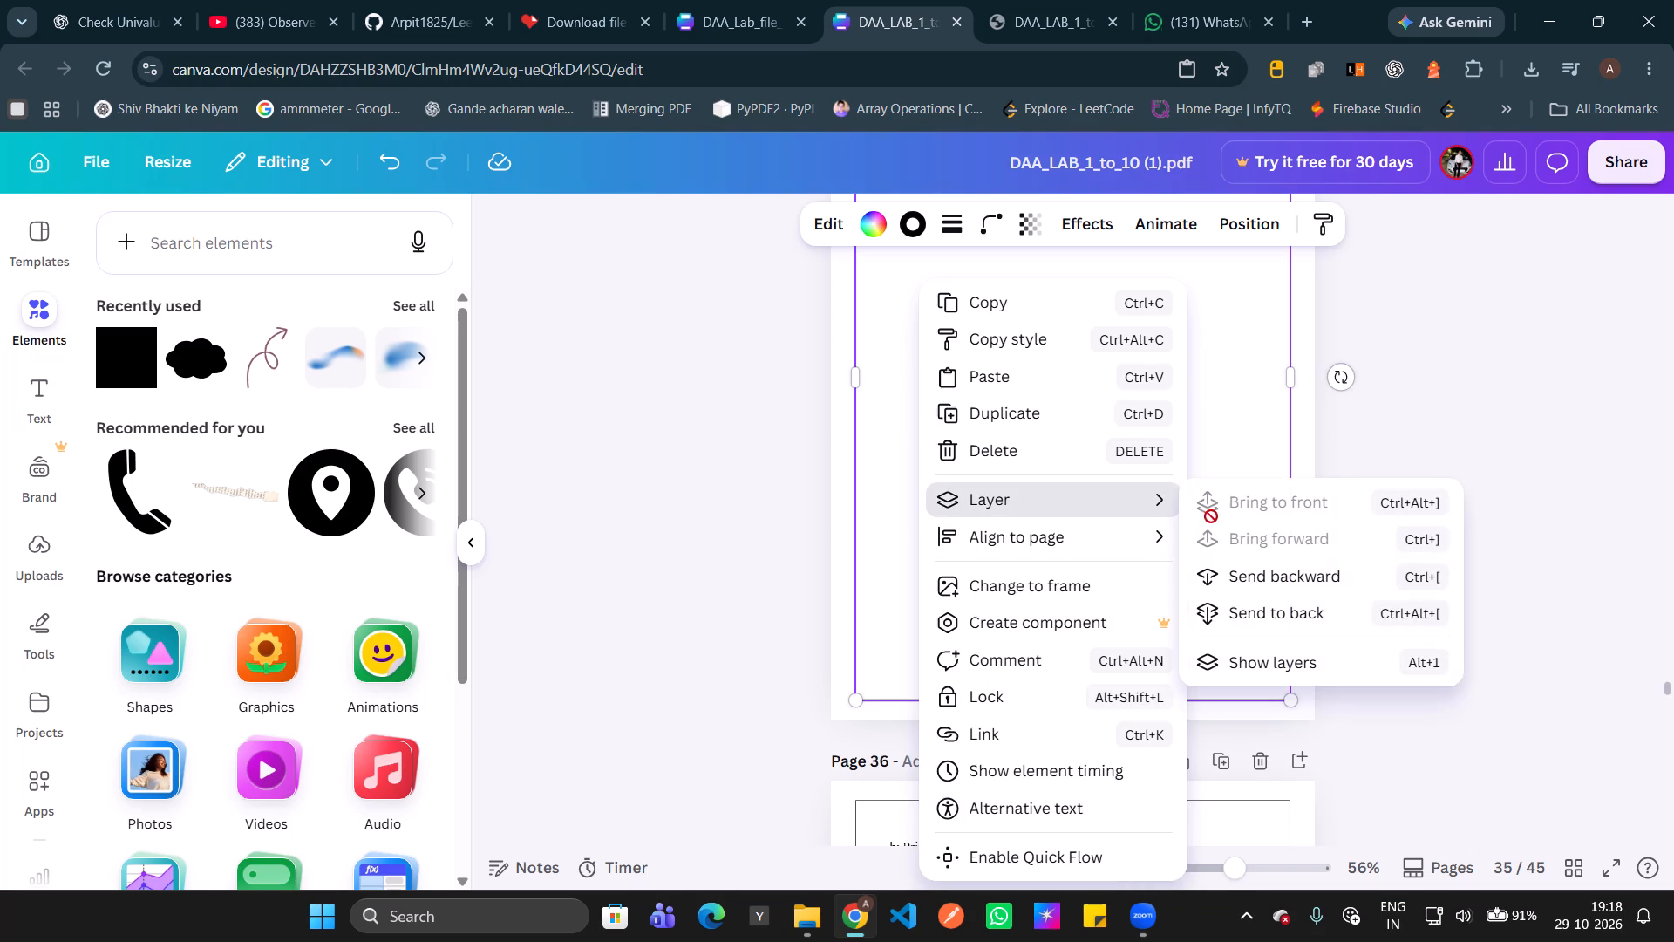
pyautogui.click(1244, 602)
pyautogui.scroll(4, 941, 522)
pyautogui.scroll(4, 787, 469)
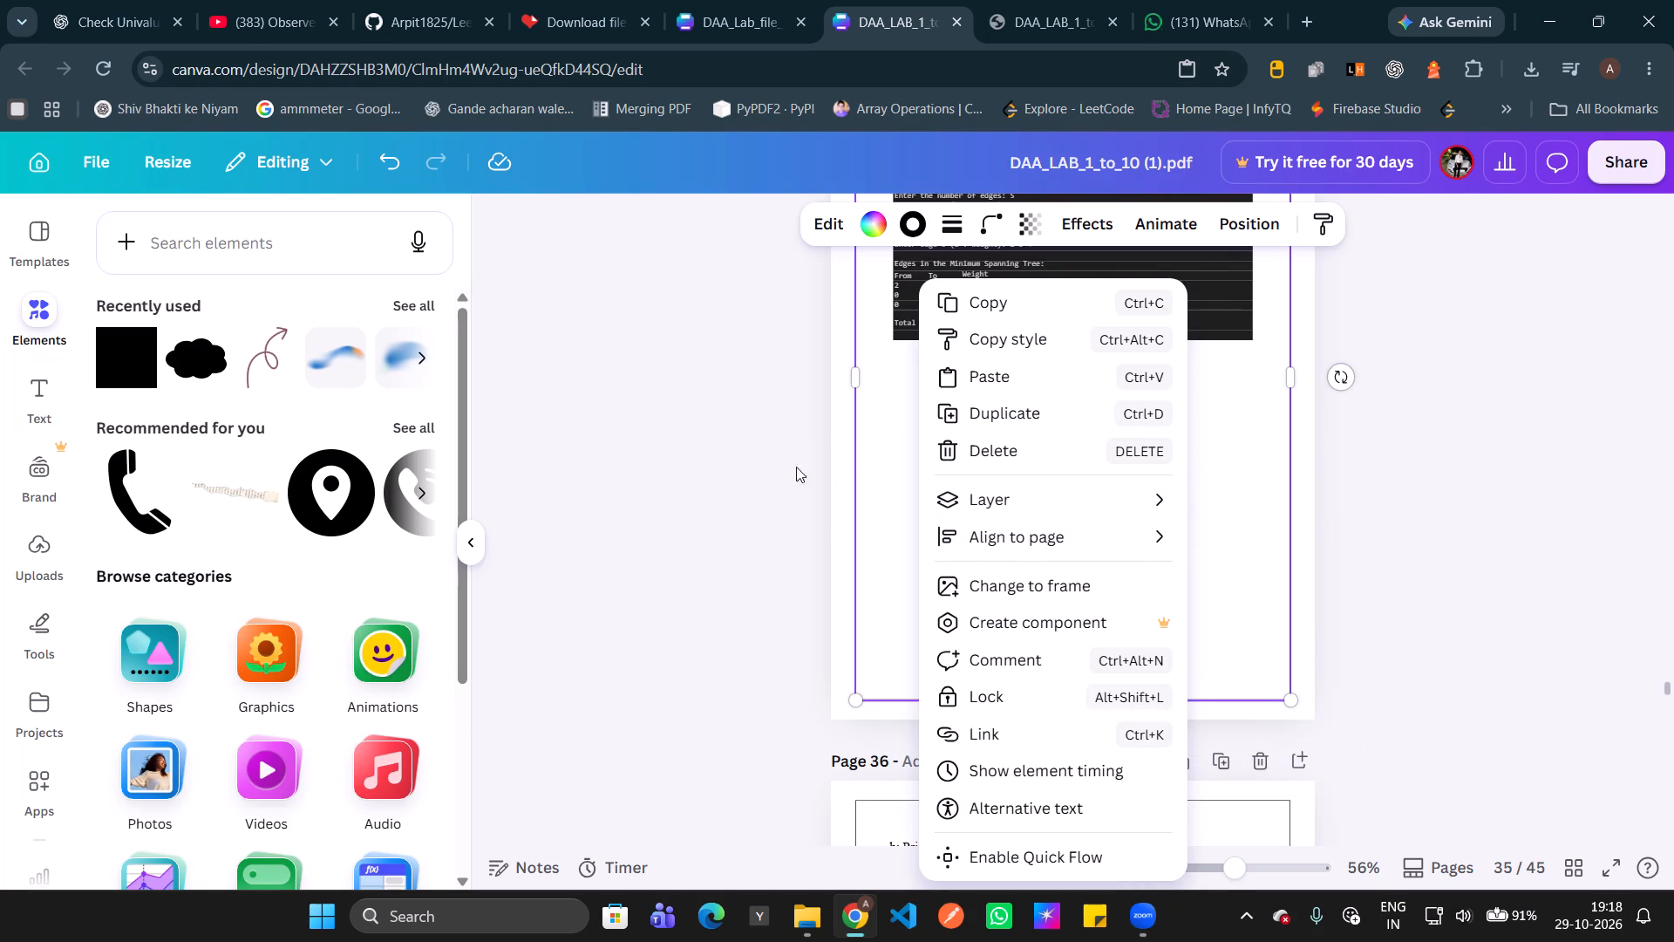
pyautogui.click(850, 447)
pyautogui.click(832, 450)
pyautogui.scroll(8, 832, 450)
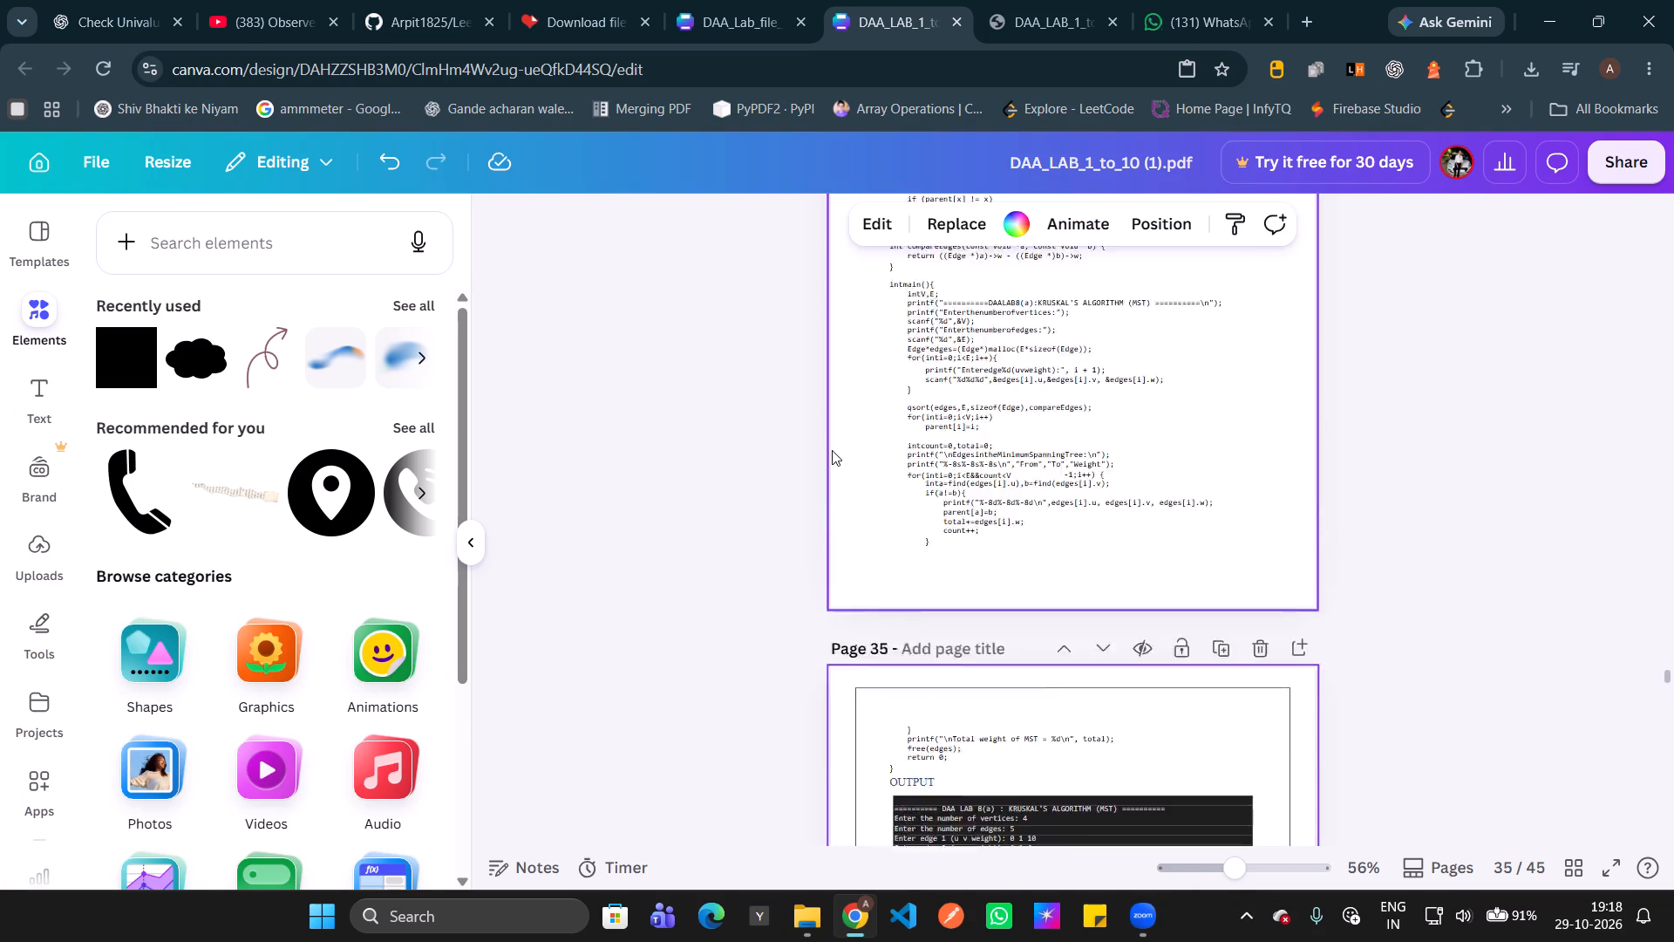
pyautogui.rightClick(832, 450)
pyautogui.rightClick(852, 351)
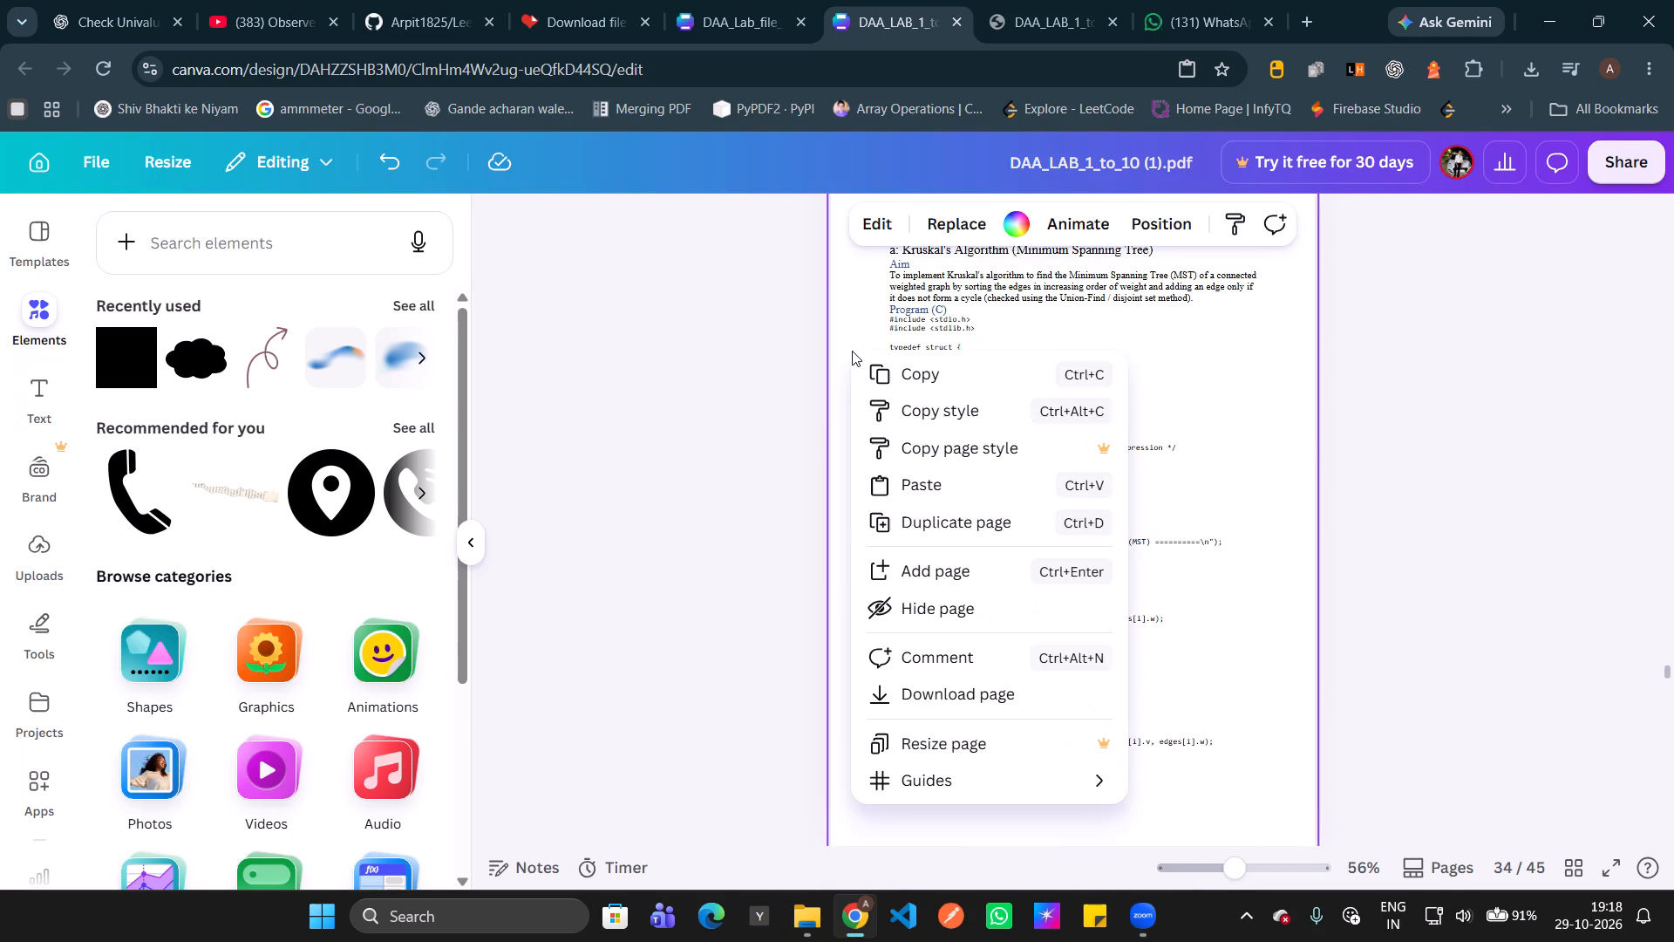
pyautogui.click(852, 351)
pyautogui.click(860, 329)
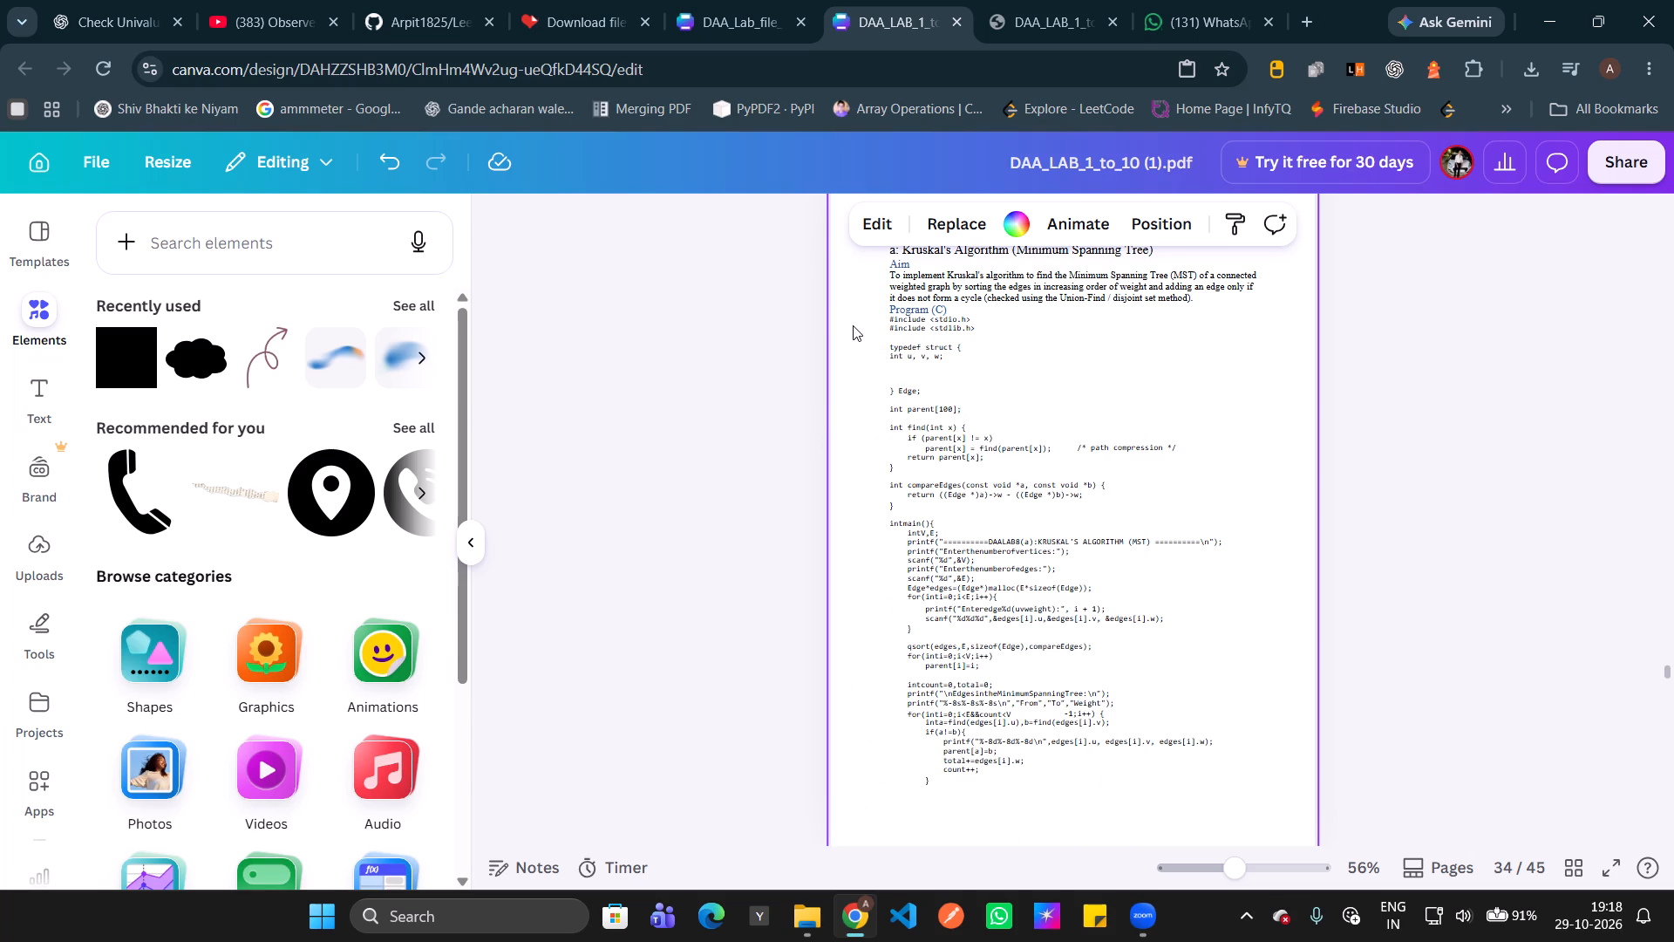
pyautogui.hotkey('ctrl', 'v')
pyautogui.rightClick(947, 412)
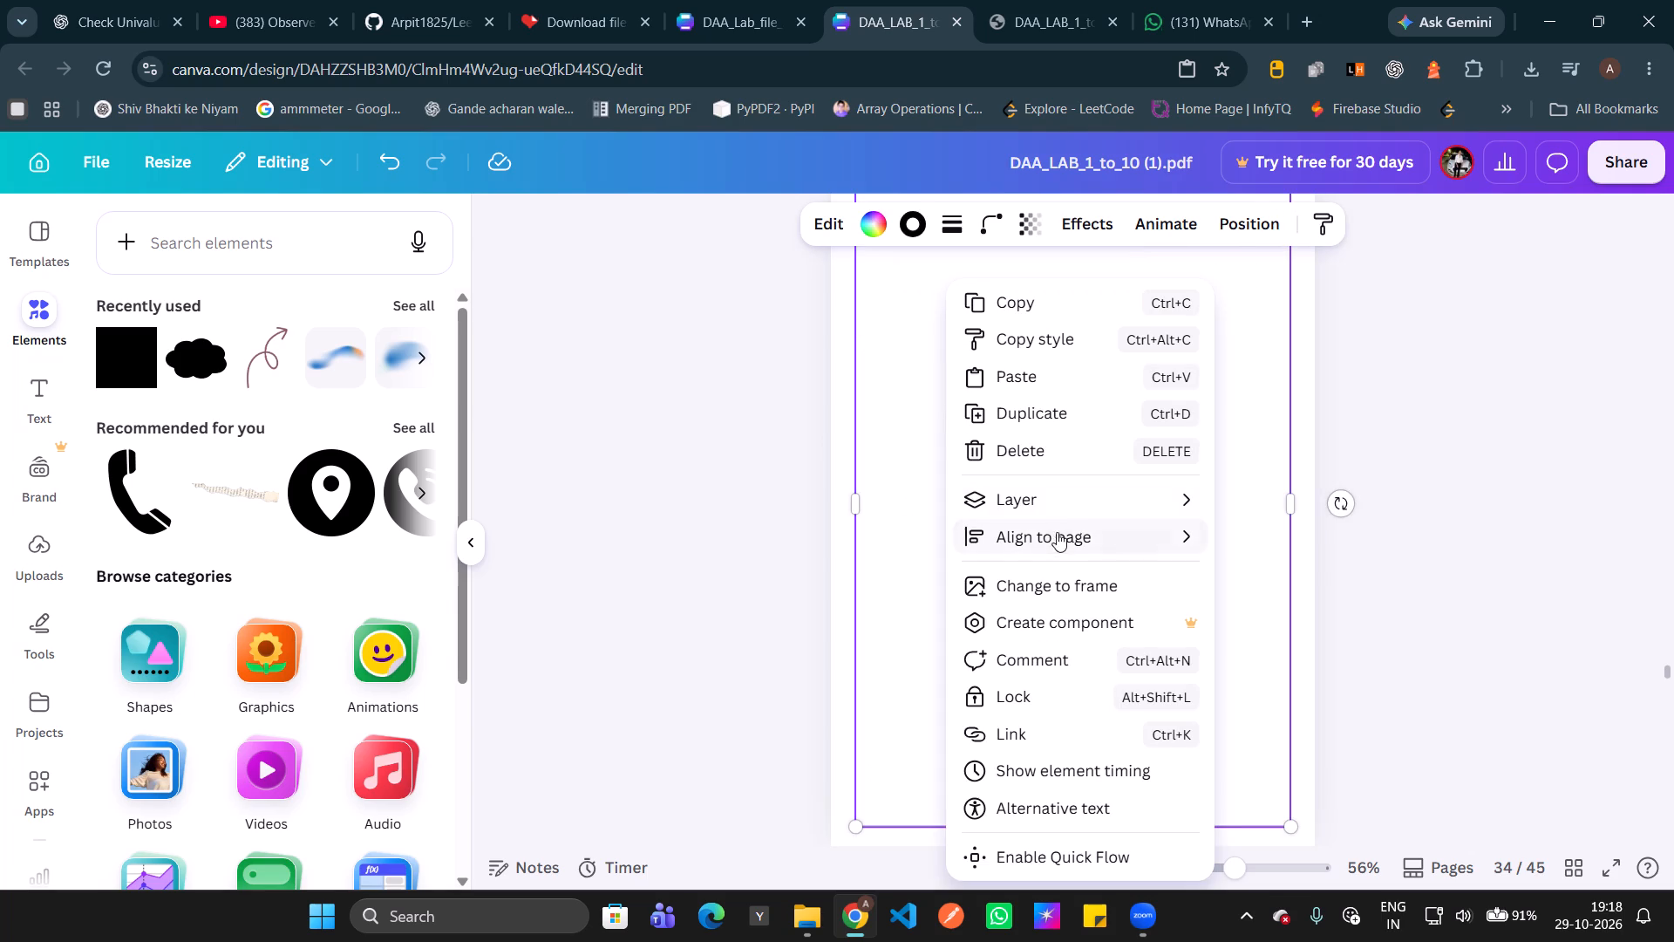
pyautogui.click(1249, 609)
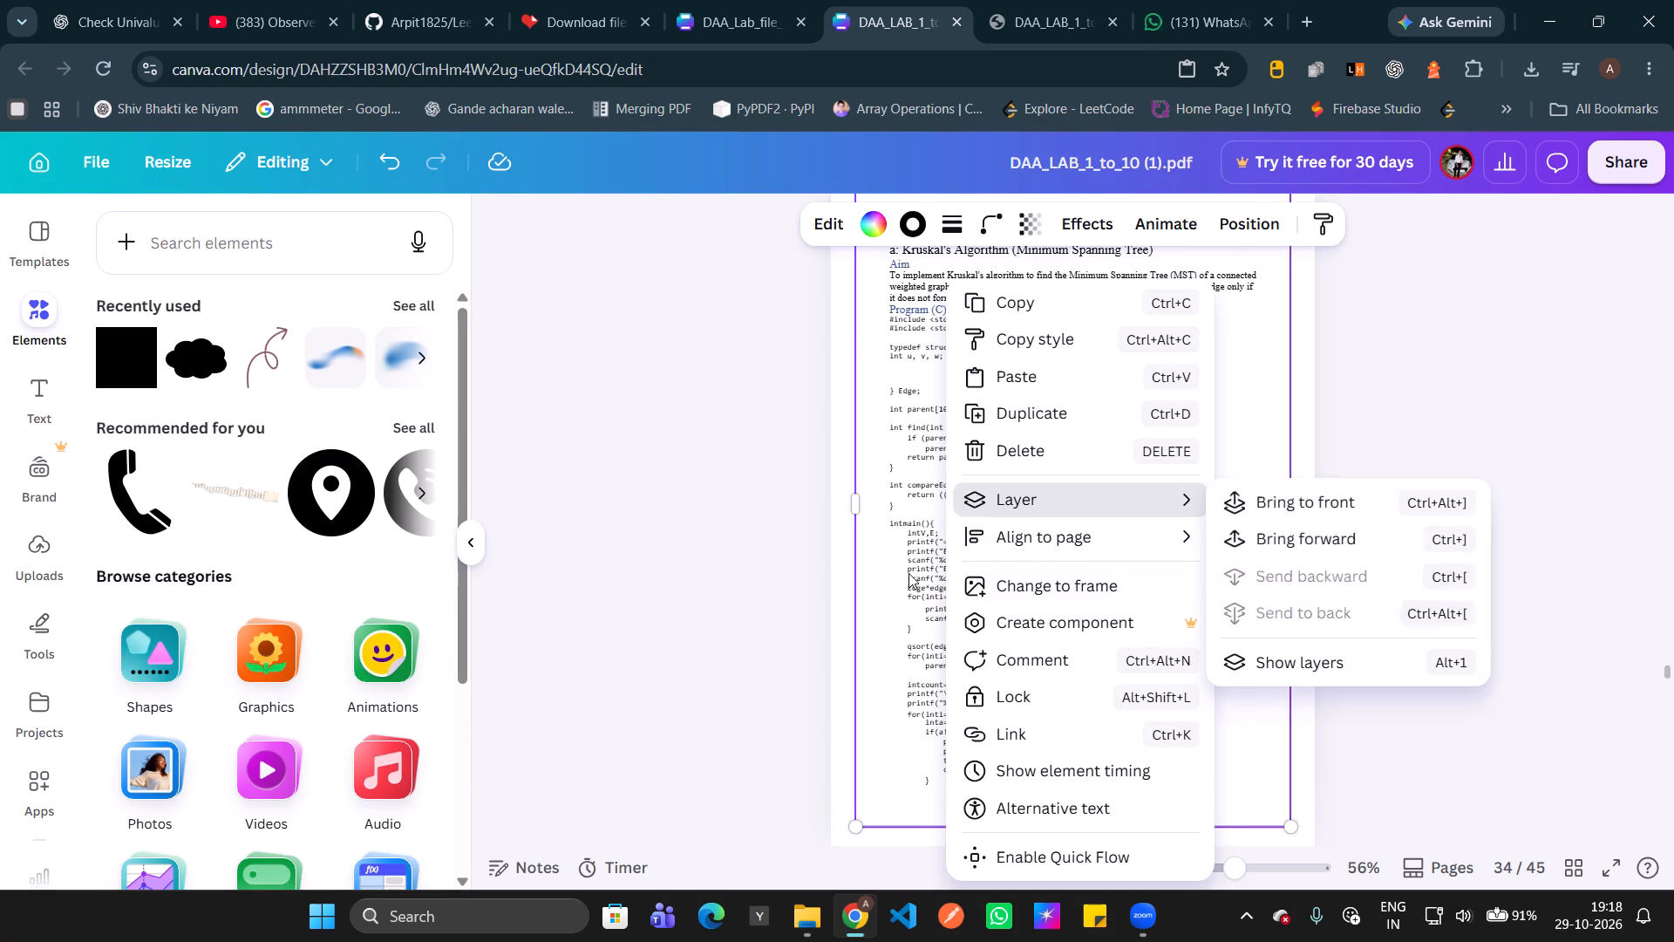
pyautogui.scroll(4, 756, 524)
pyautogui.click(731, 457)
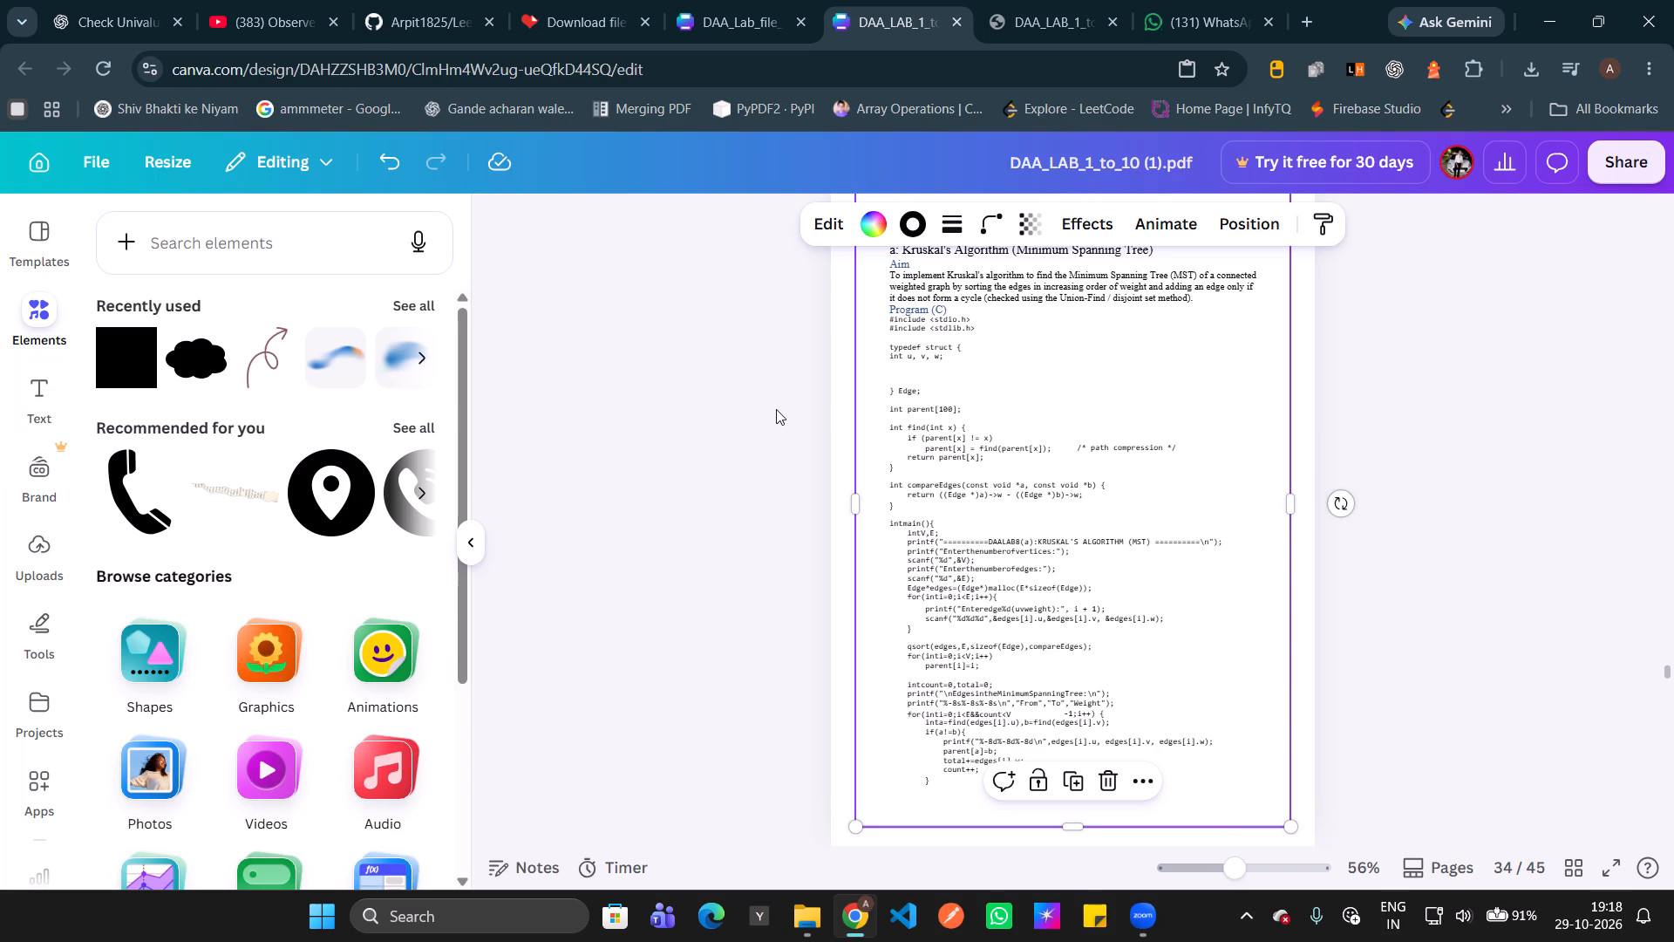
pyautogui.click(847, 461)
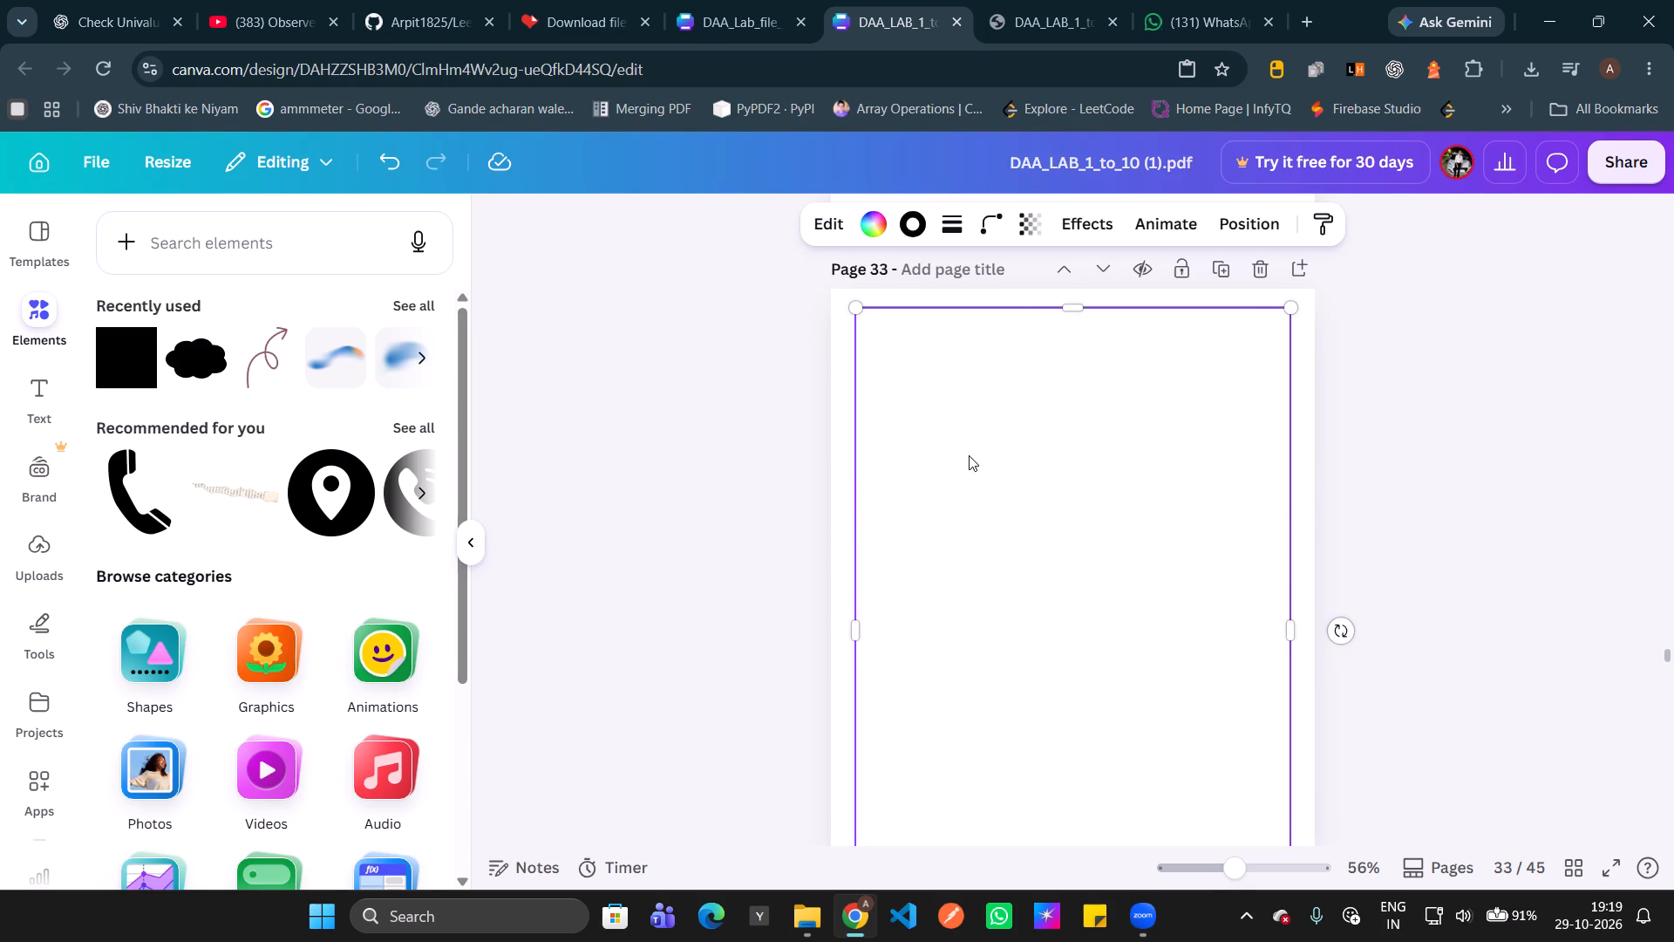
pyautogui.rightClick(969, 455)
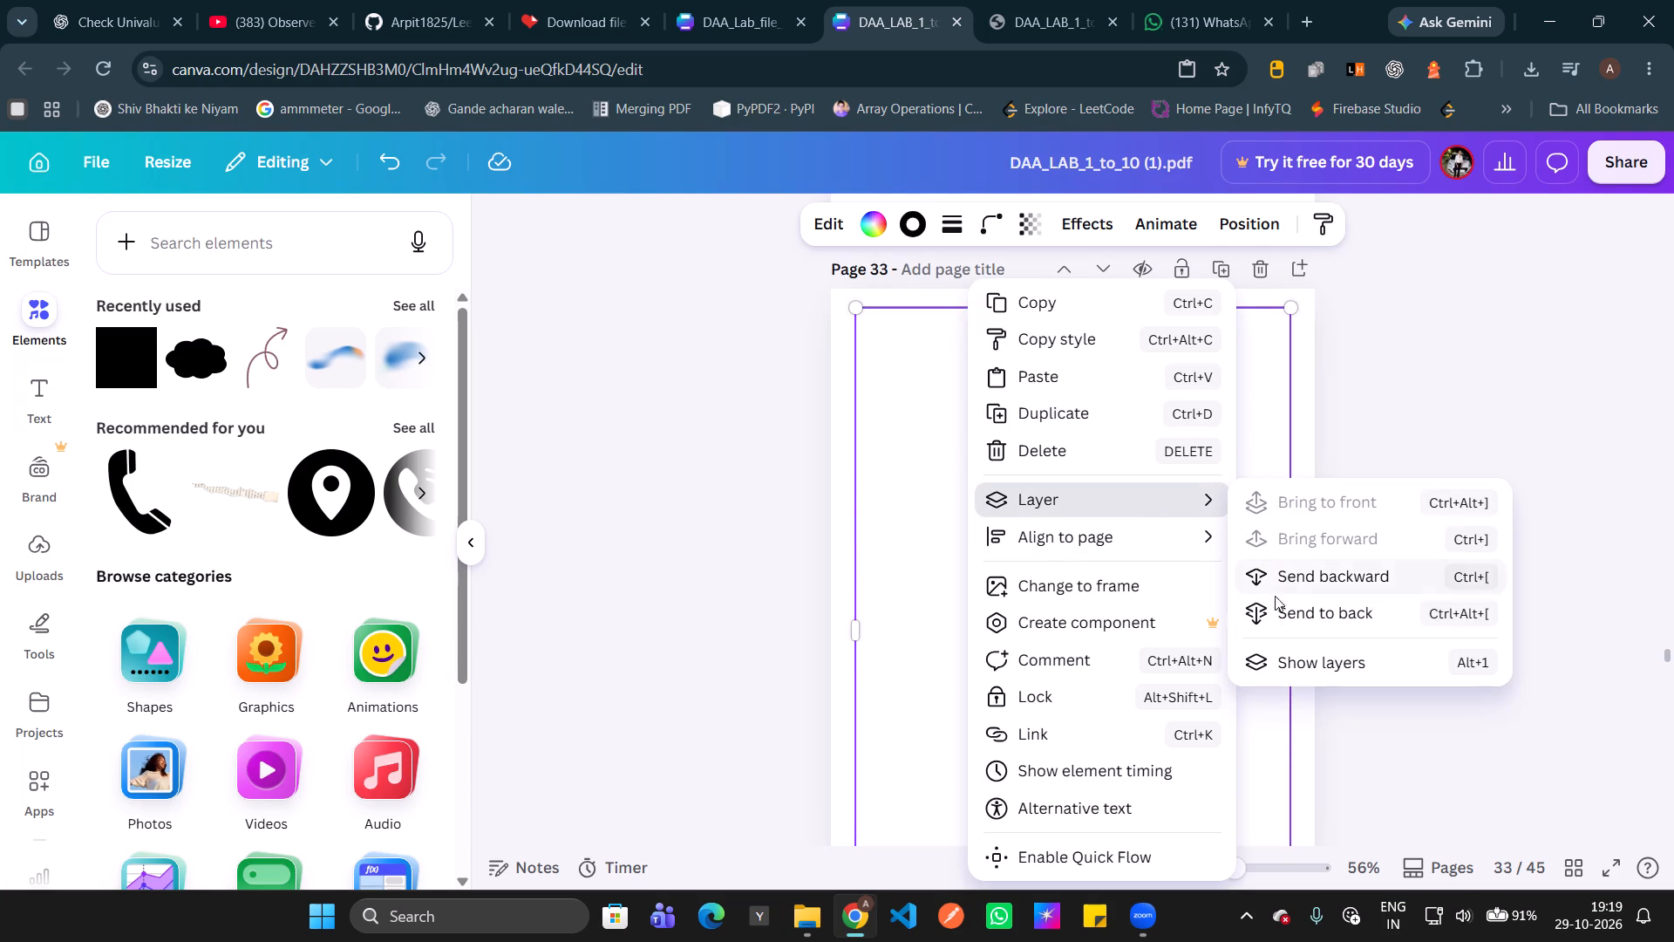
pyautogui.click(1279, 607)
pyautogui.click(743, 488)
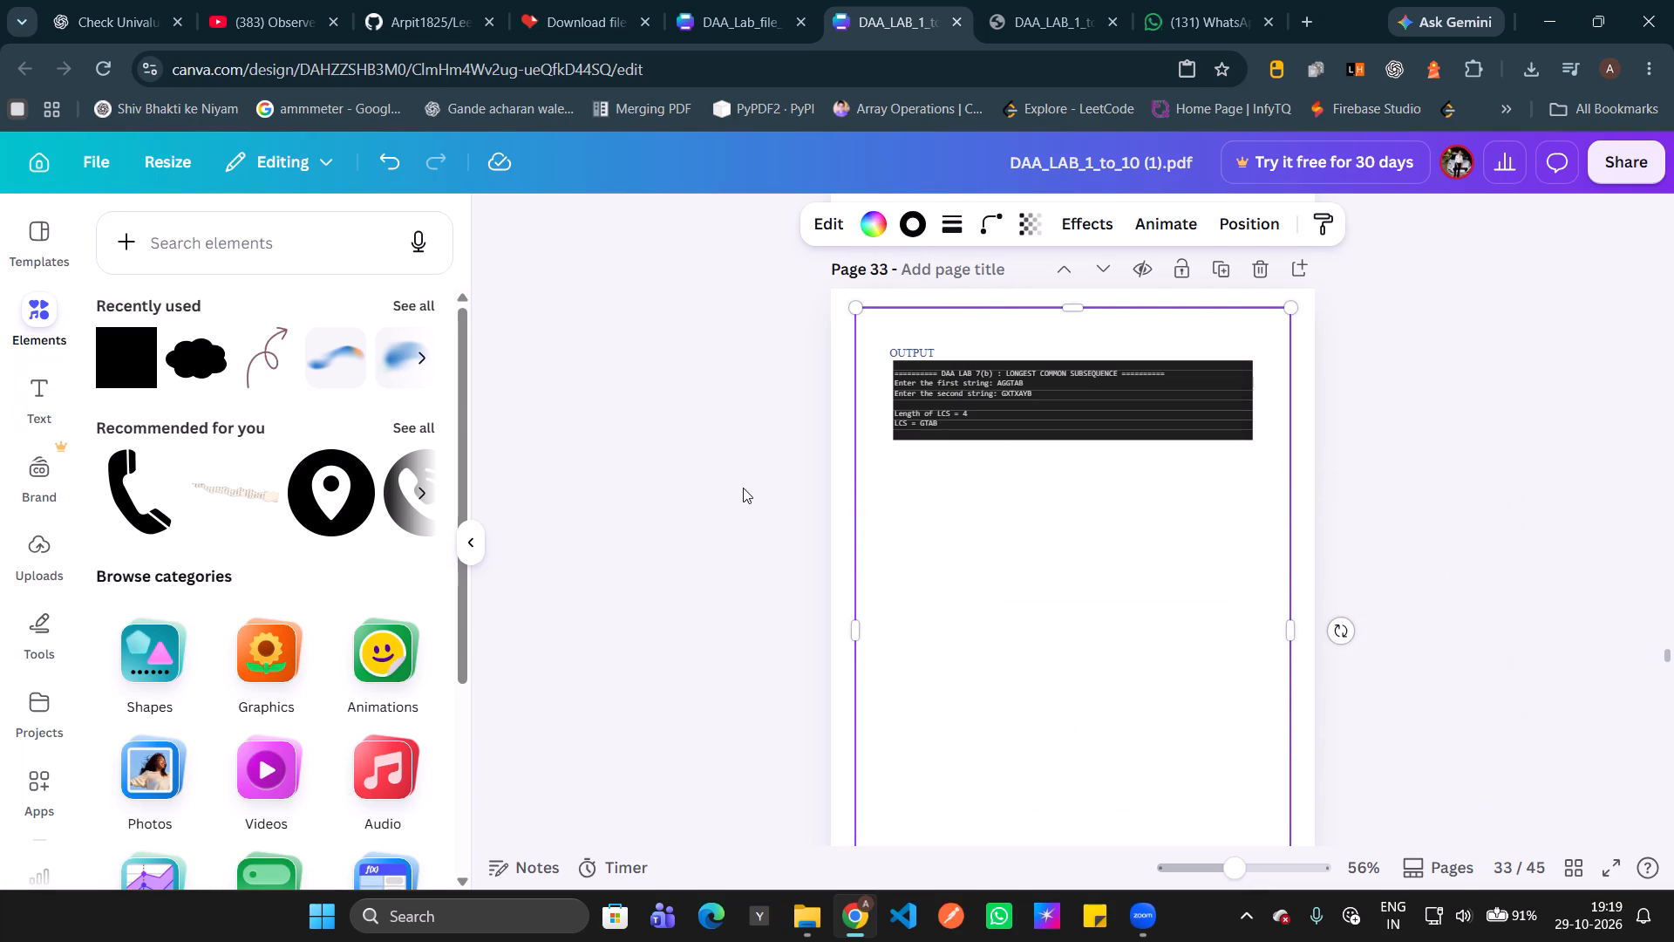
pyautogui.click(799, 411)
# Paste the border rectangle onto the Longest Common Subsequence program page (page 32) and send it to the back.
pyautogui.scroll(1, 785, 461)
pyautogui.scroll(-1, 785, 461)
pyautogui.scroll(4, 785, 461)
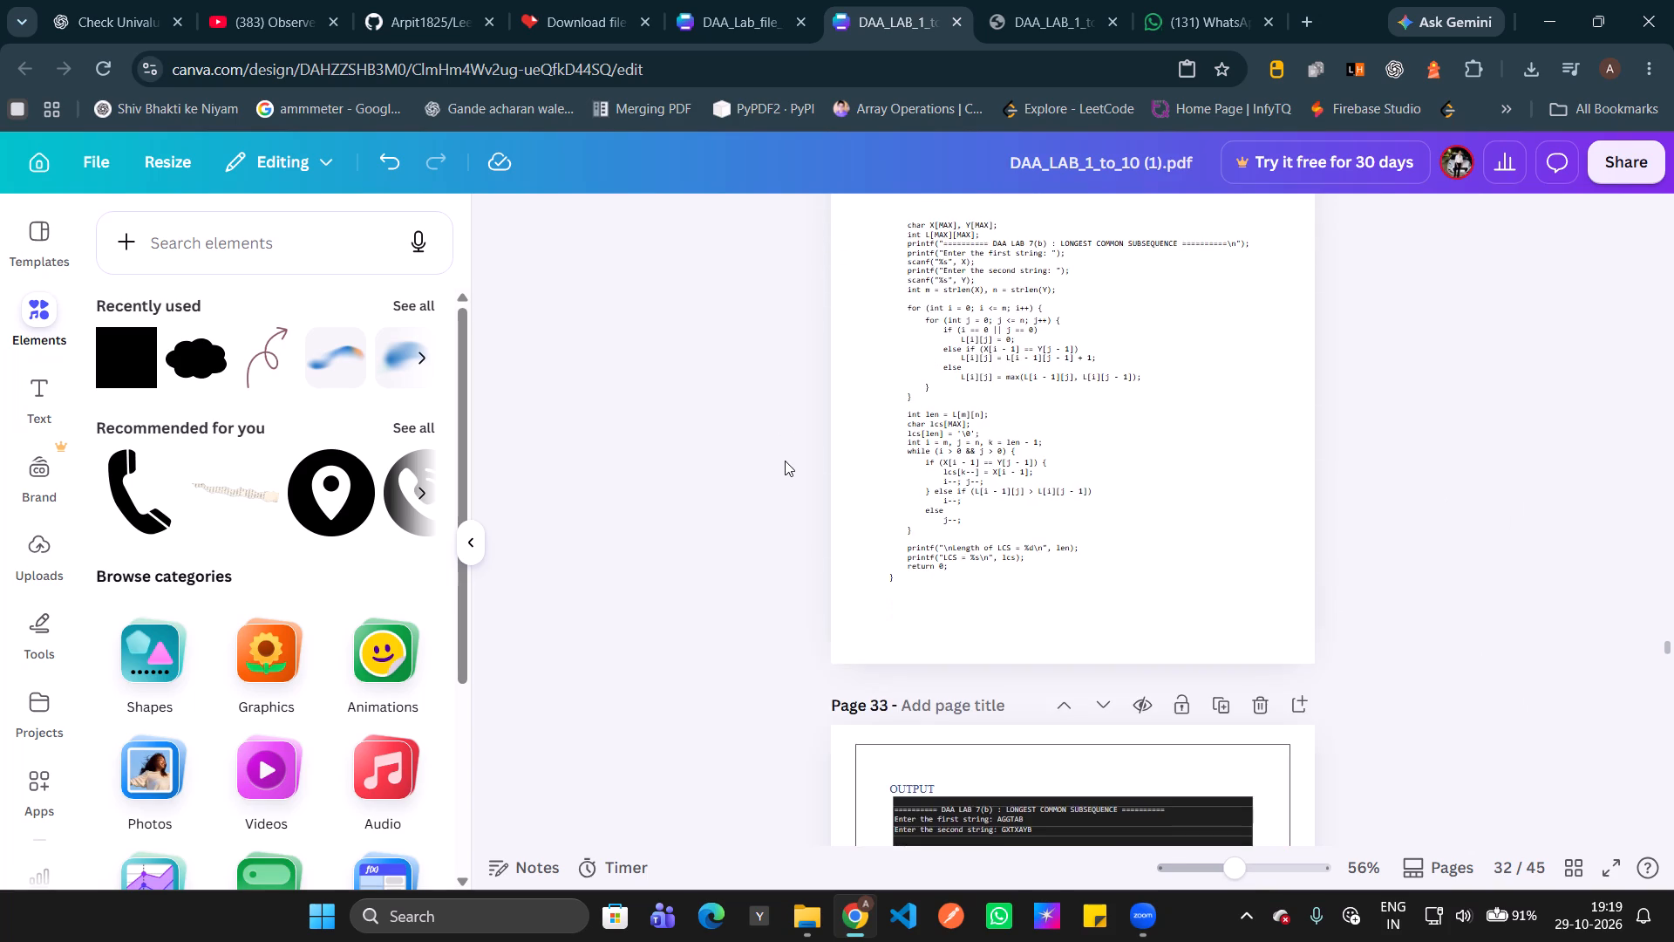
pyautogui.scroll(2, 785, 461)
pyautogui.click(871, 415)
pyautogui.hotkey('ctrl', 'v')
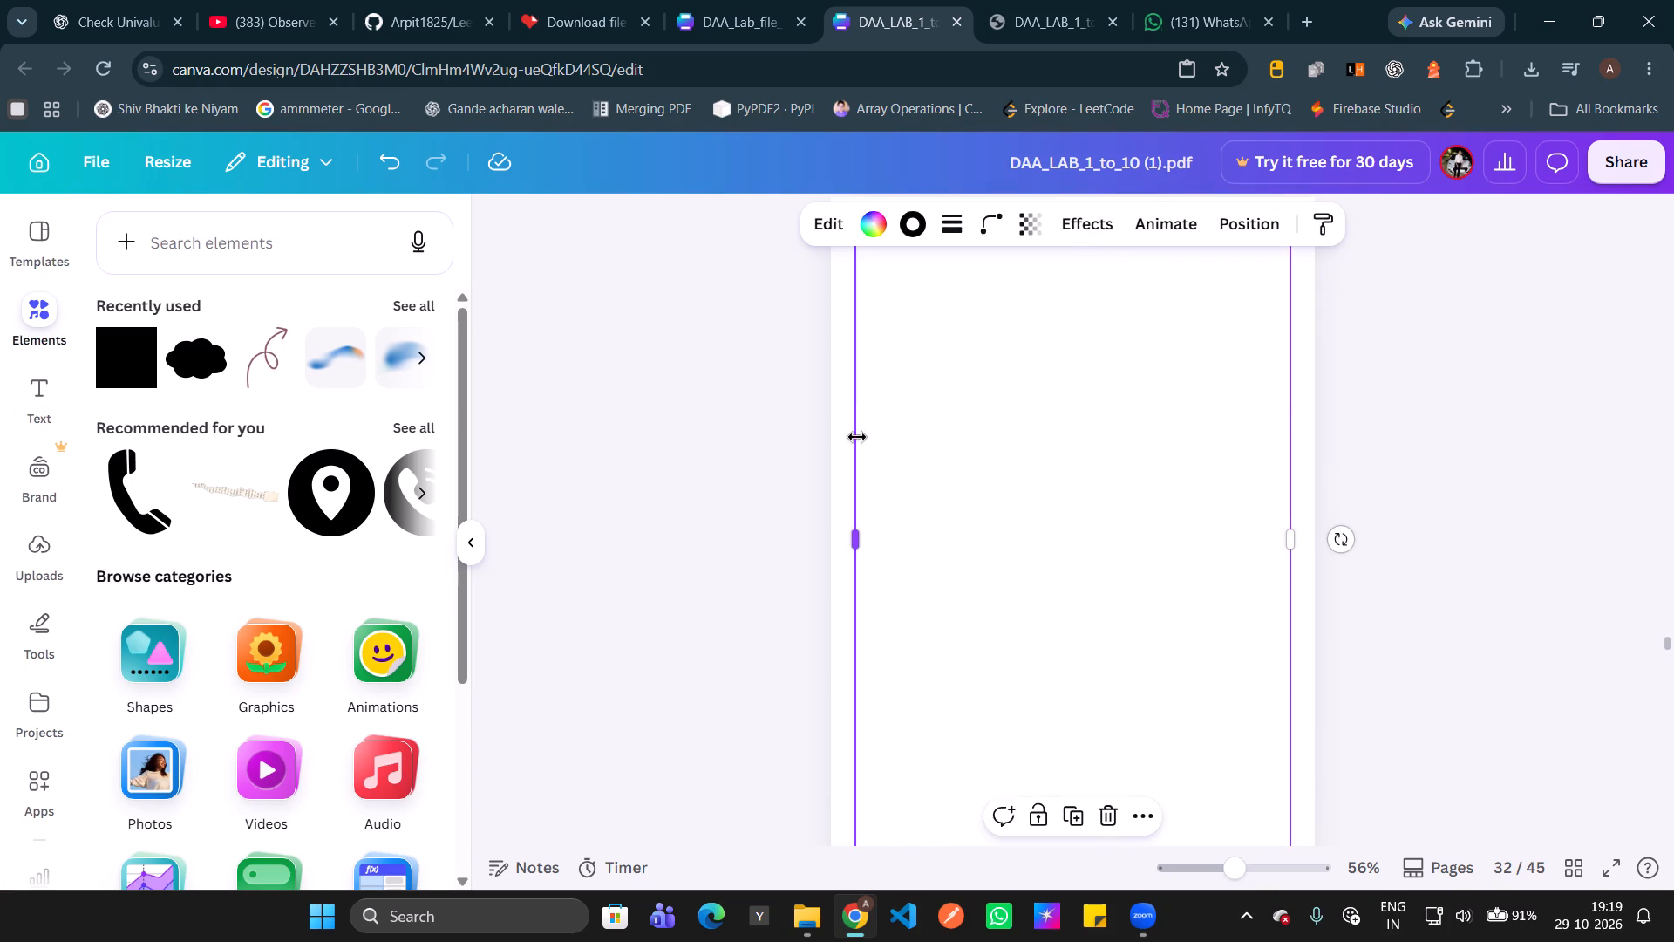
pyautogui.rightClick(915, 438)
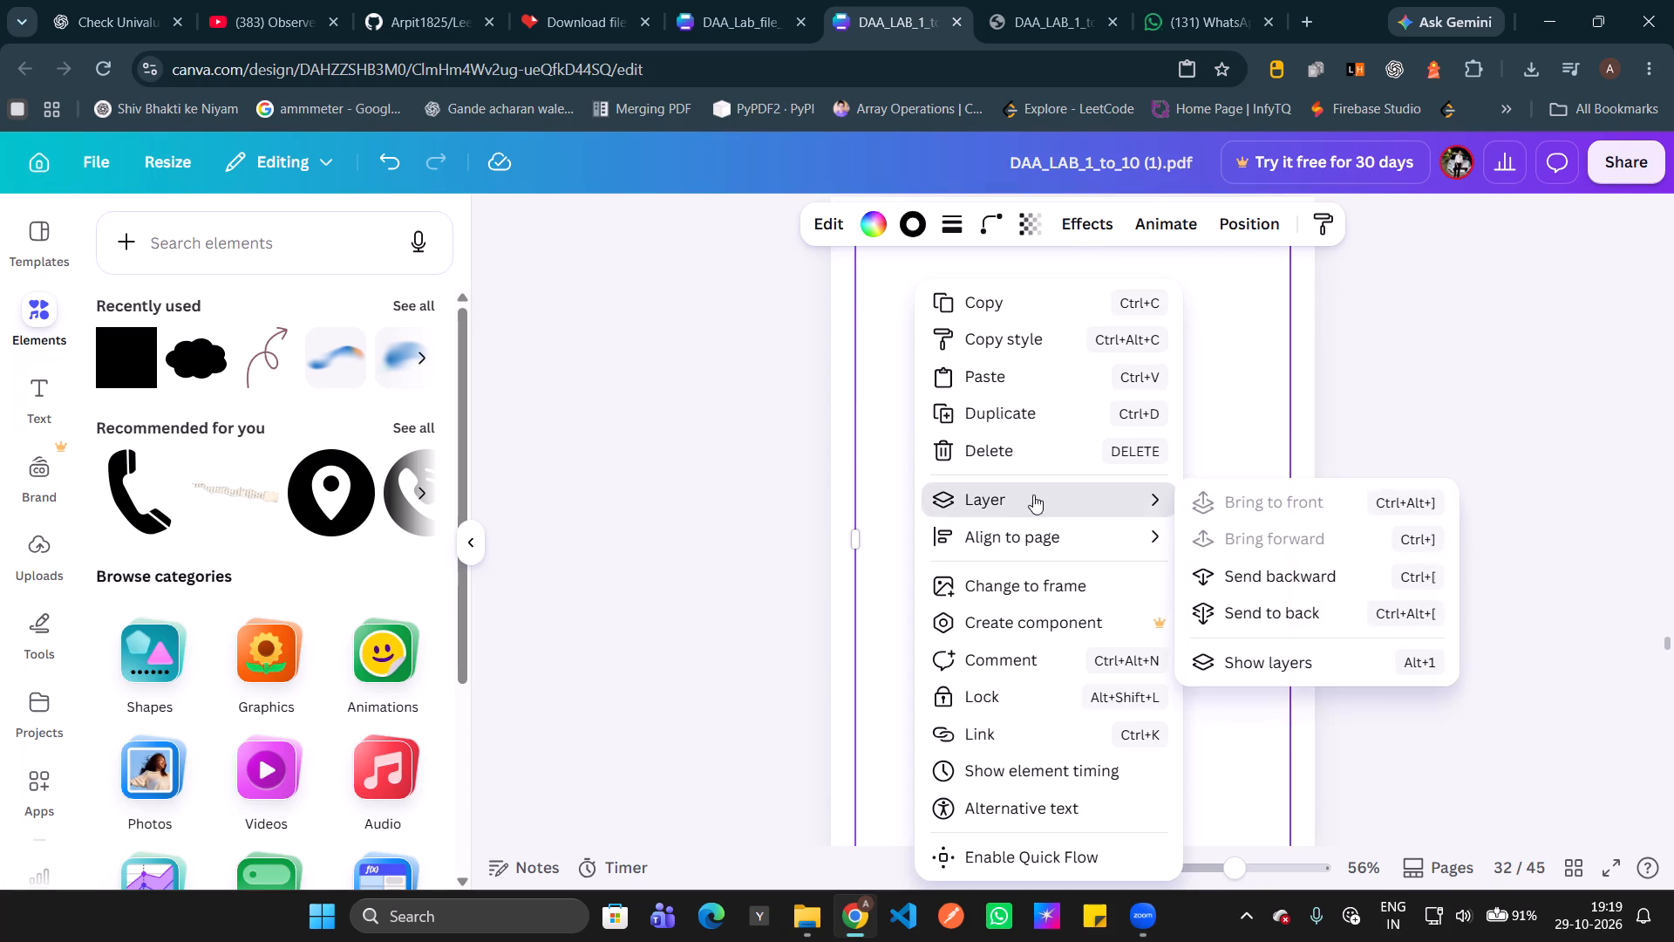
pyautogui.click(1247, 607)
pyautogui.click(670, 481)
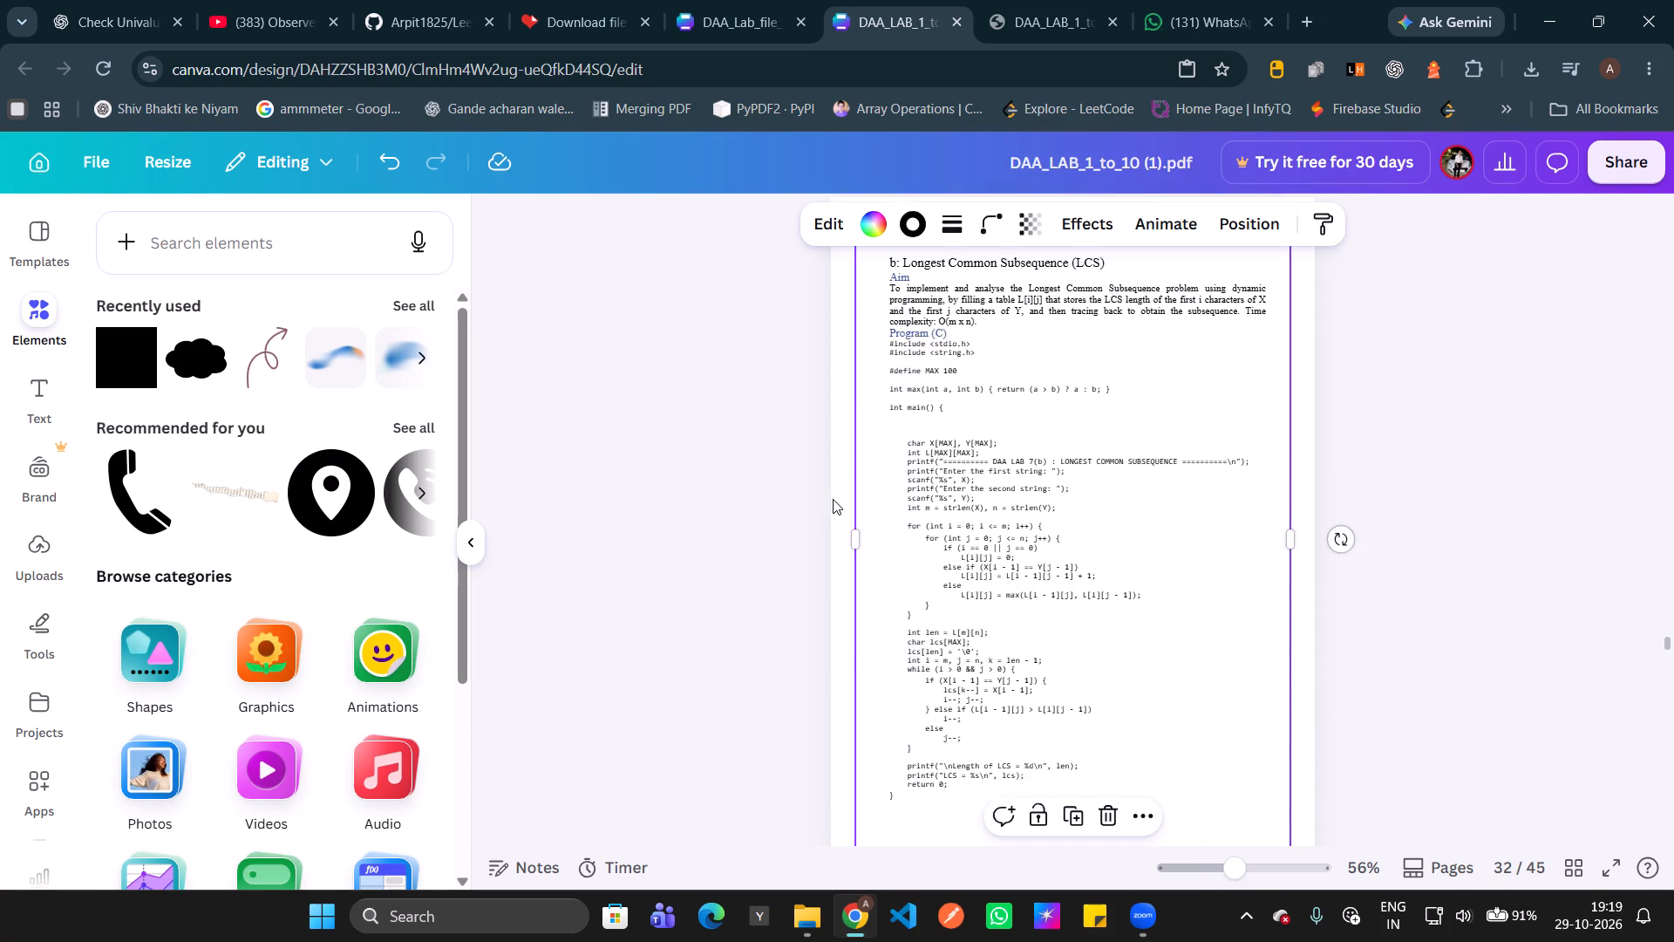
# Paste the border rectangle onto the 0/1 Knapsack output page (page 31) and send it to the back.
pyautogui.scroll(4, 833, 499)
pyautogui.click(853, 462)
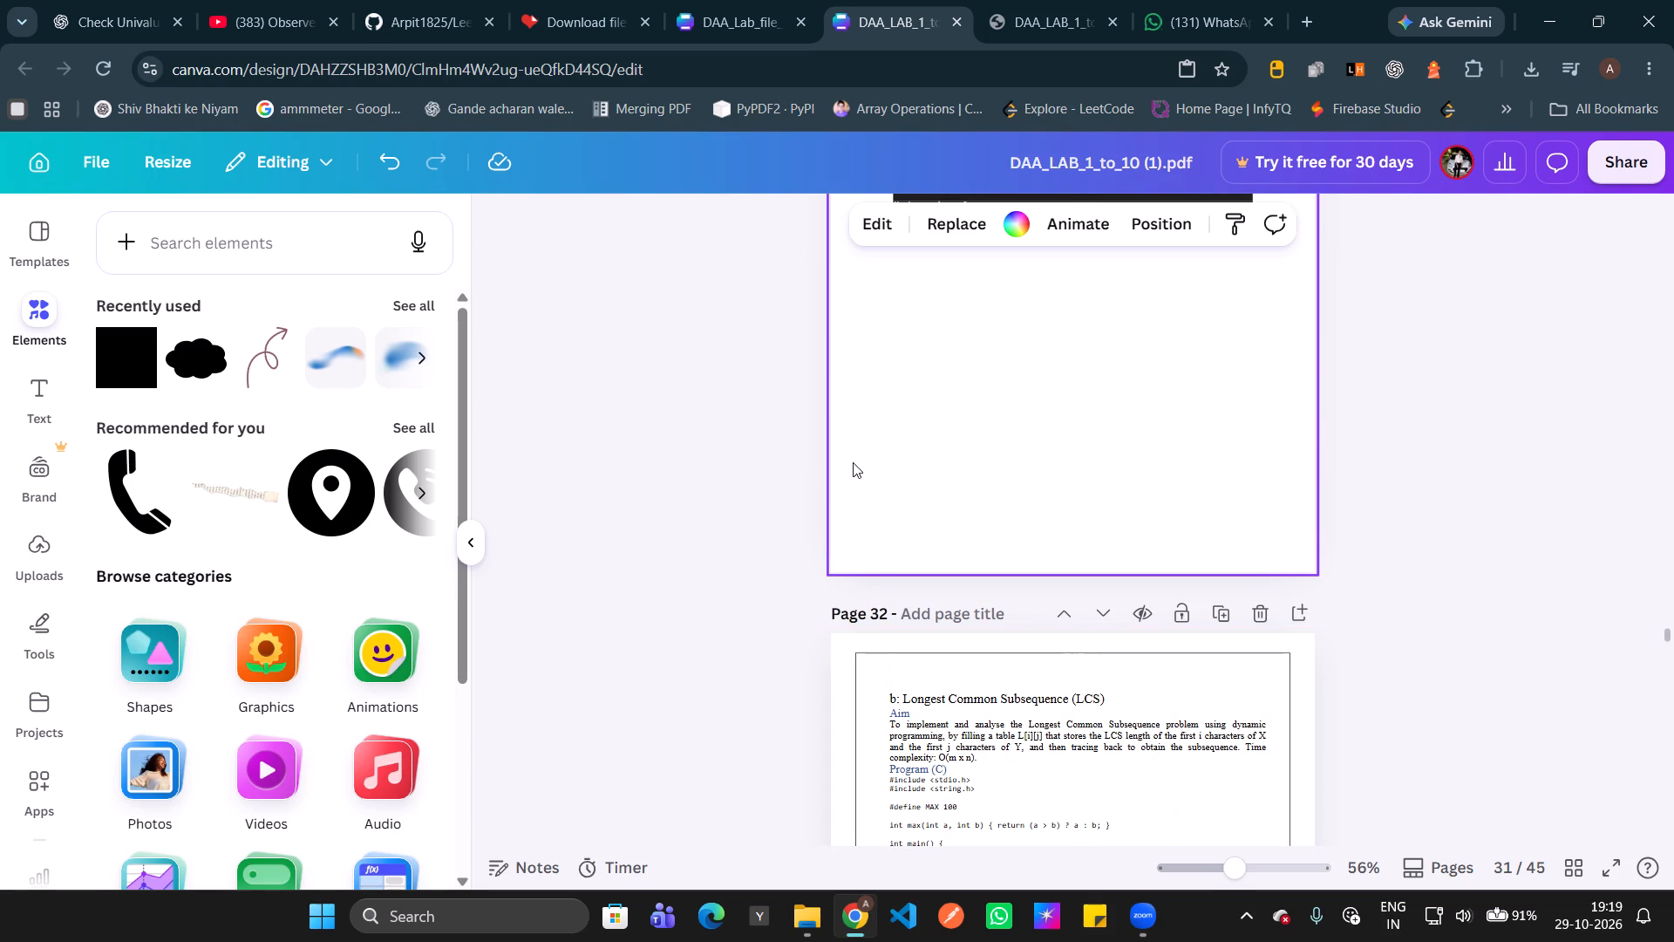
pyautogui.hotkey('ctrl', 'v')
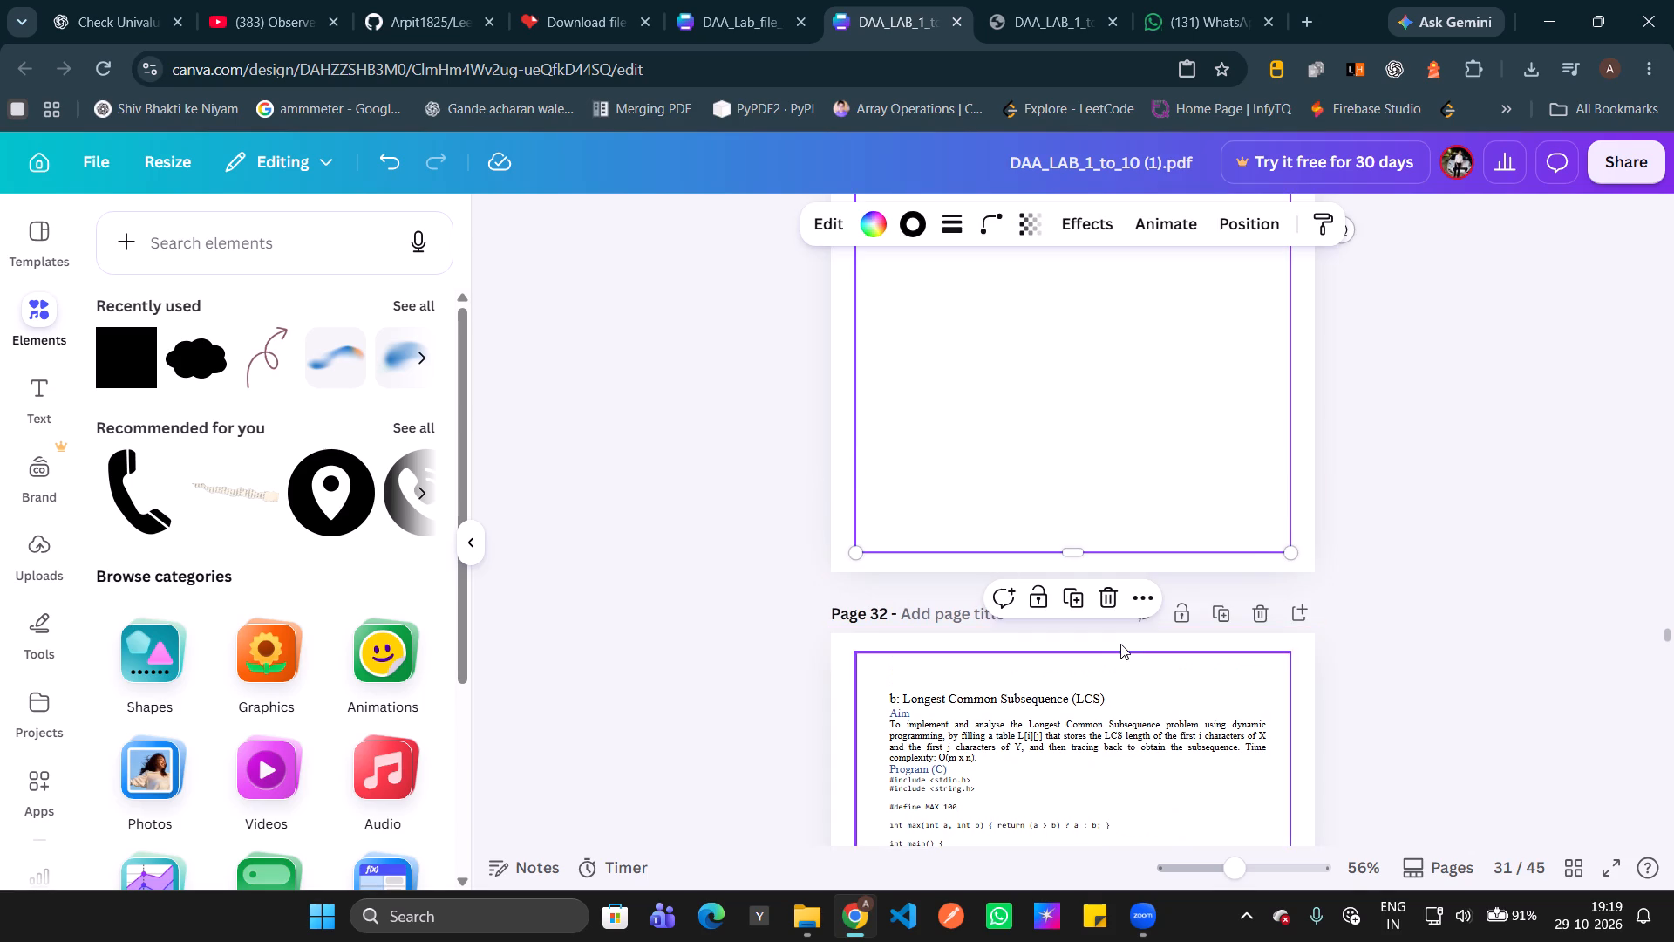
pyautogui.click(1148, 596)
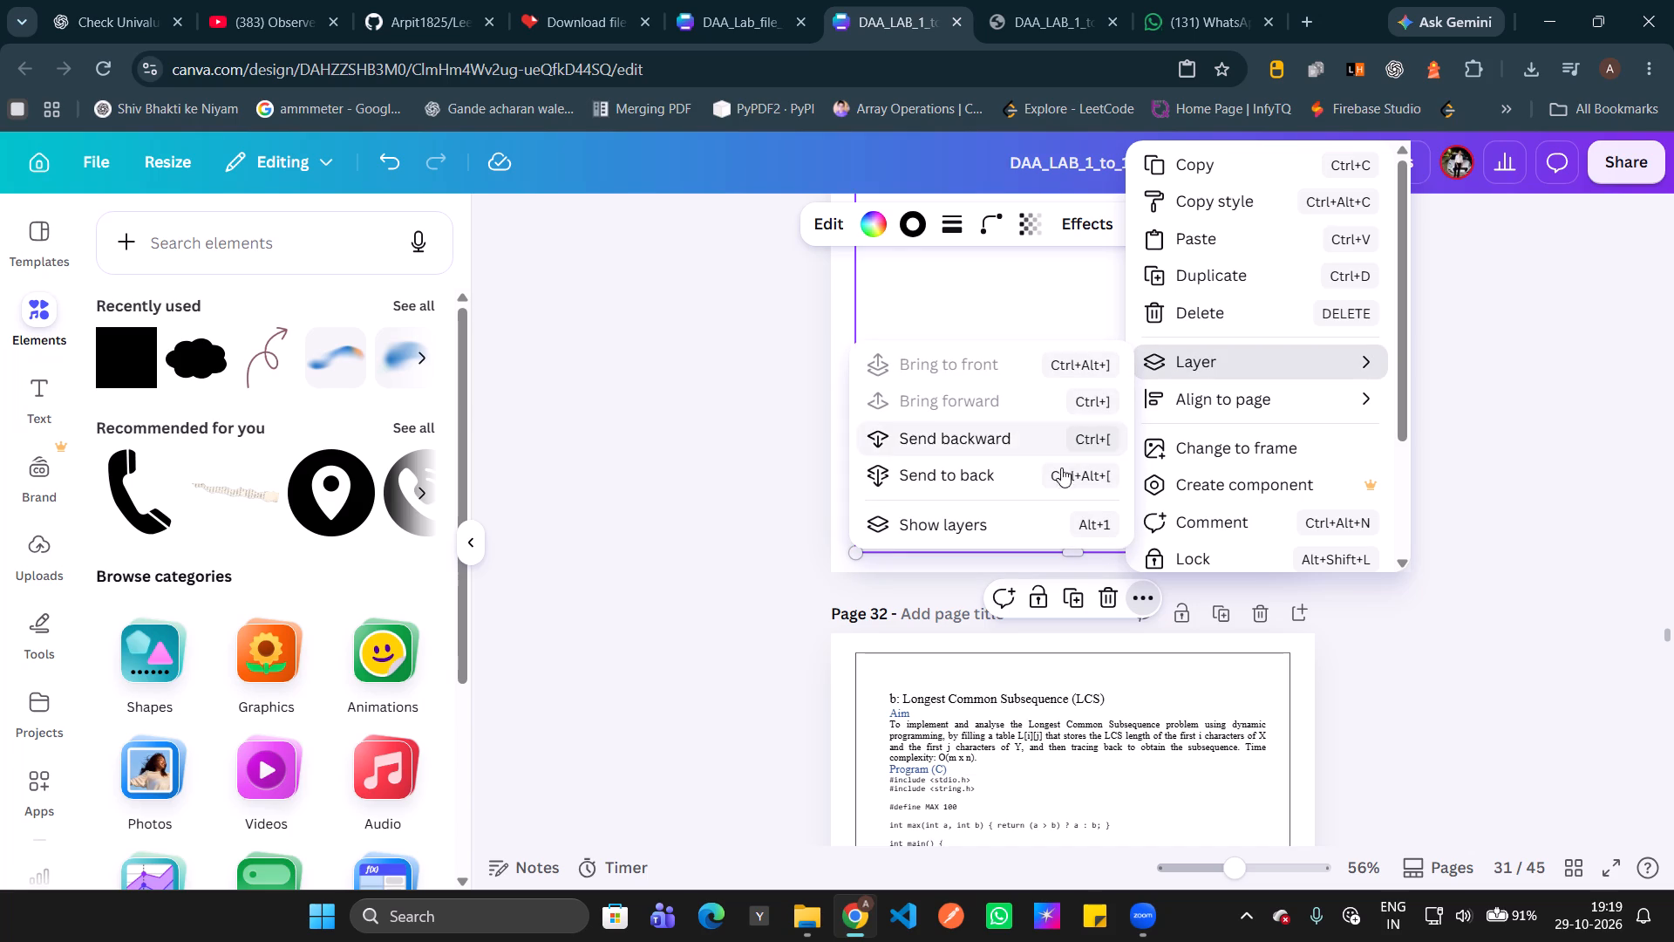
pyautogui.click(1028, 476)
pyautogui.click(754, 423)
# Paste the border rectangle onto the Lab 7 0/1 Knapsack program page (page 30) and send it to the back.
pyautogui.scroll(5, 759, 425)
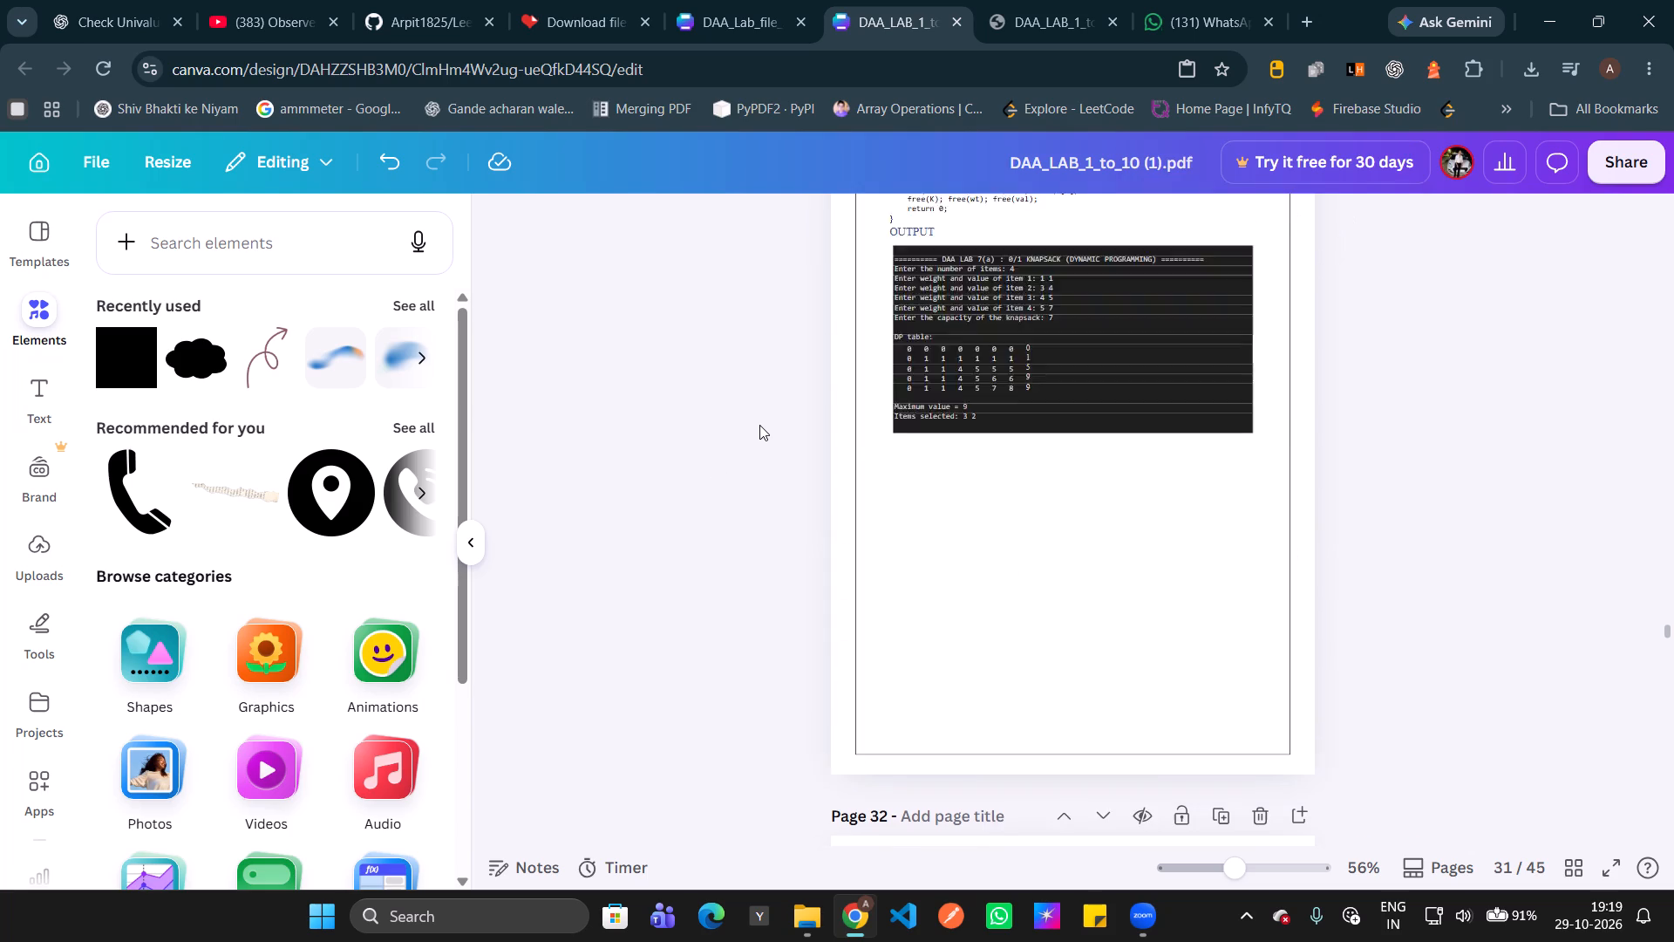
pyautogui.scroll(3, 759, 425)
pyautogui.click(860, 389)
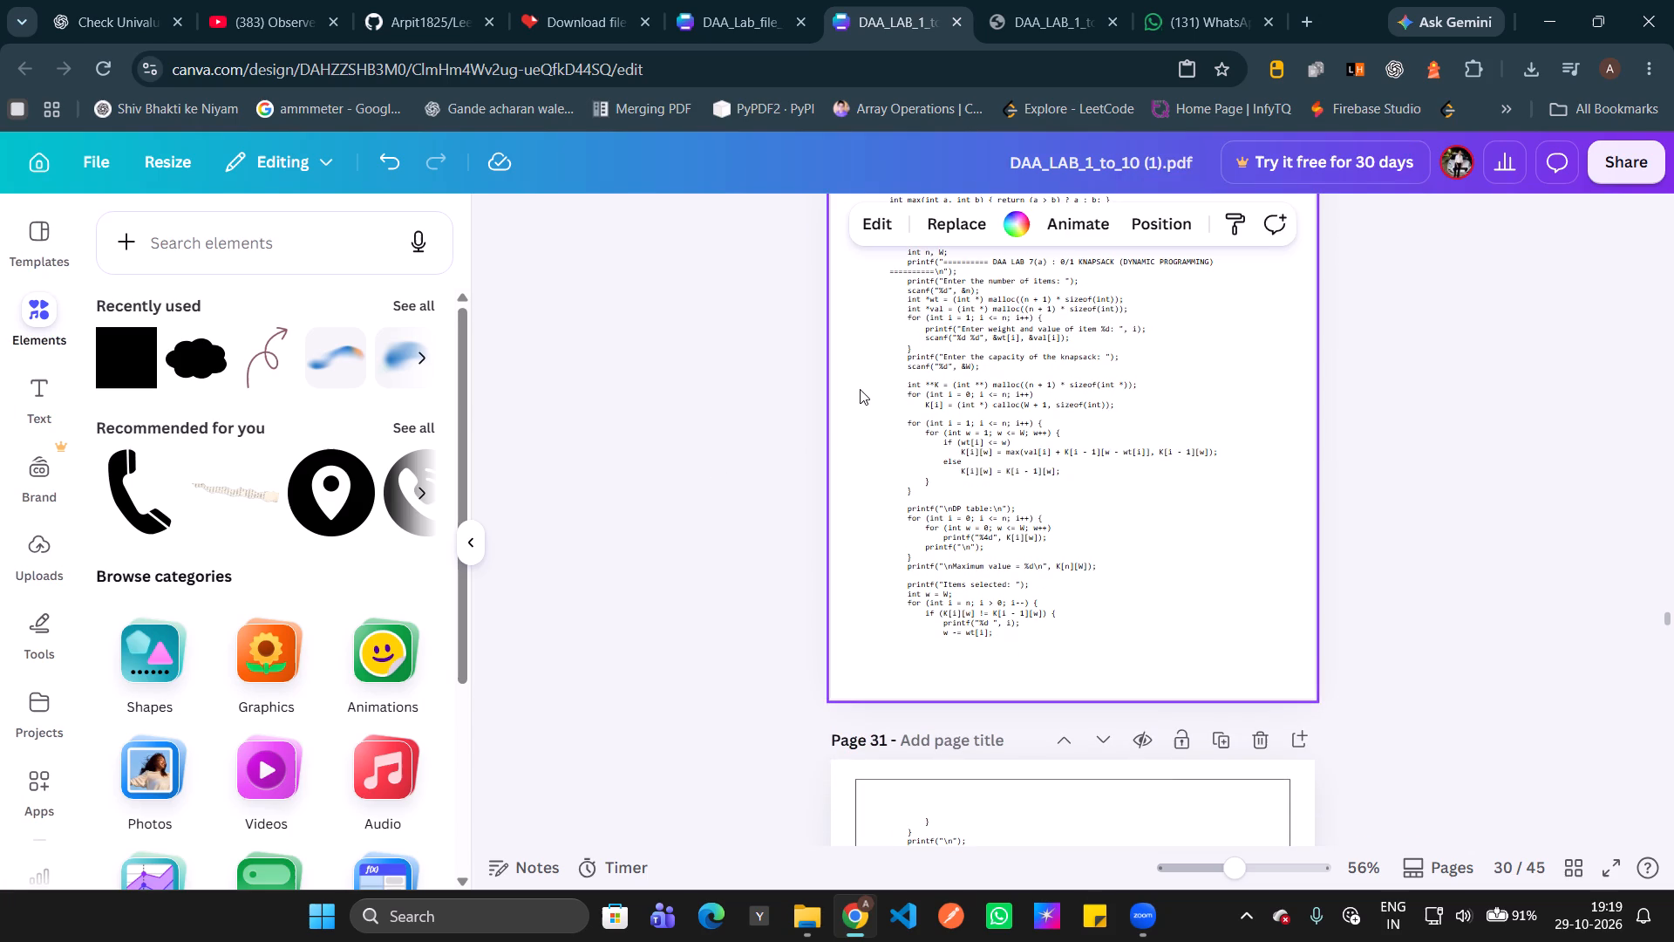
pyautogui.hotkey('ctrl', 'v')
pyautogui.rightClick(928, 395)
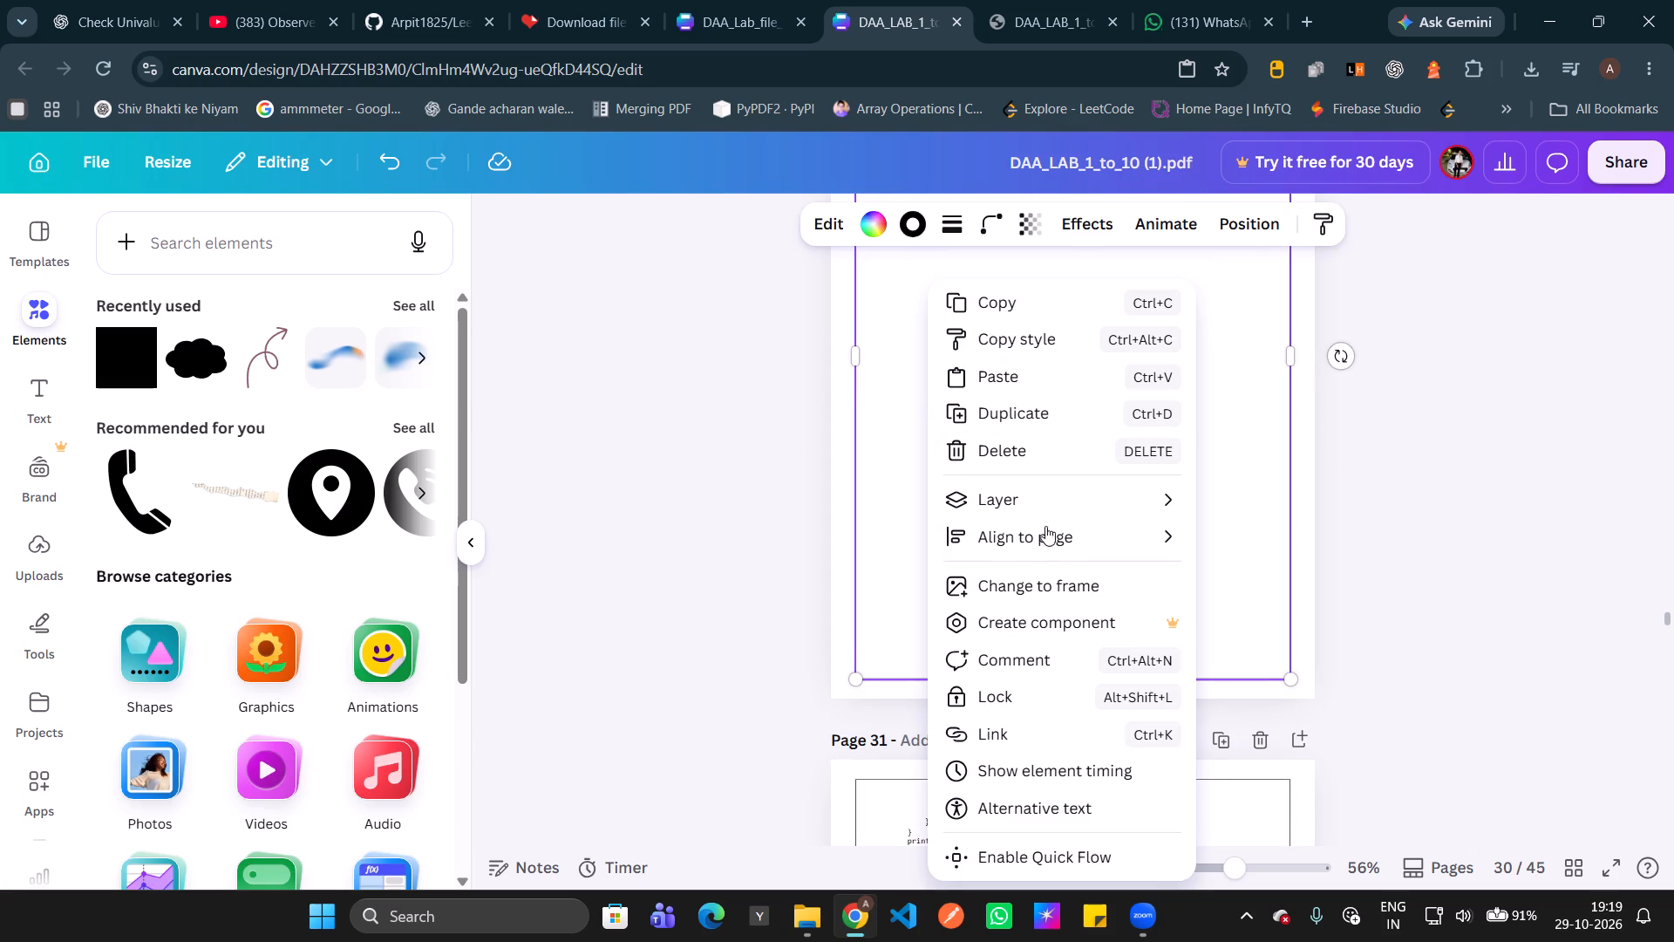
pyautogui.click(1051, 491)
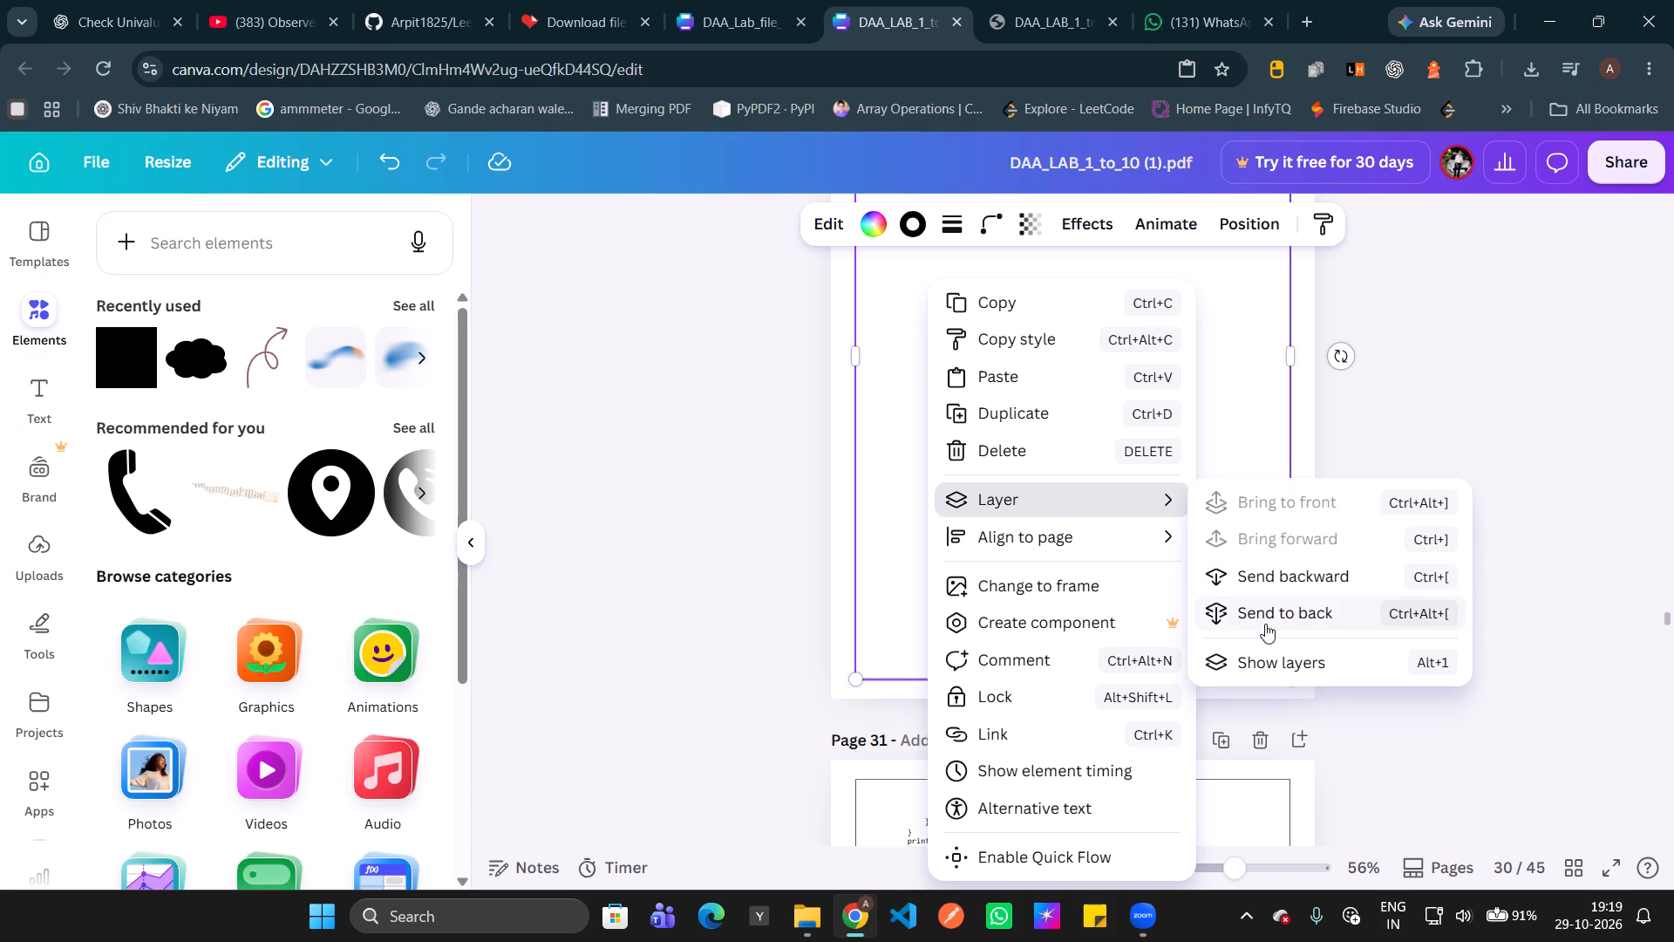
pyautogui.click(1264, 624)
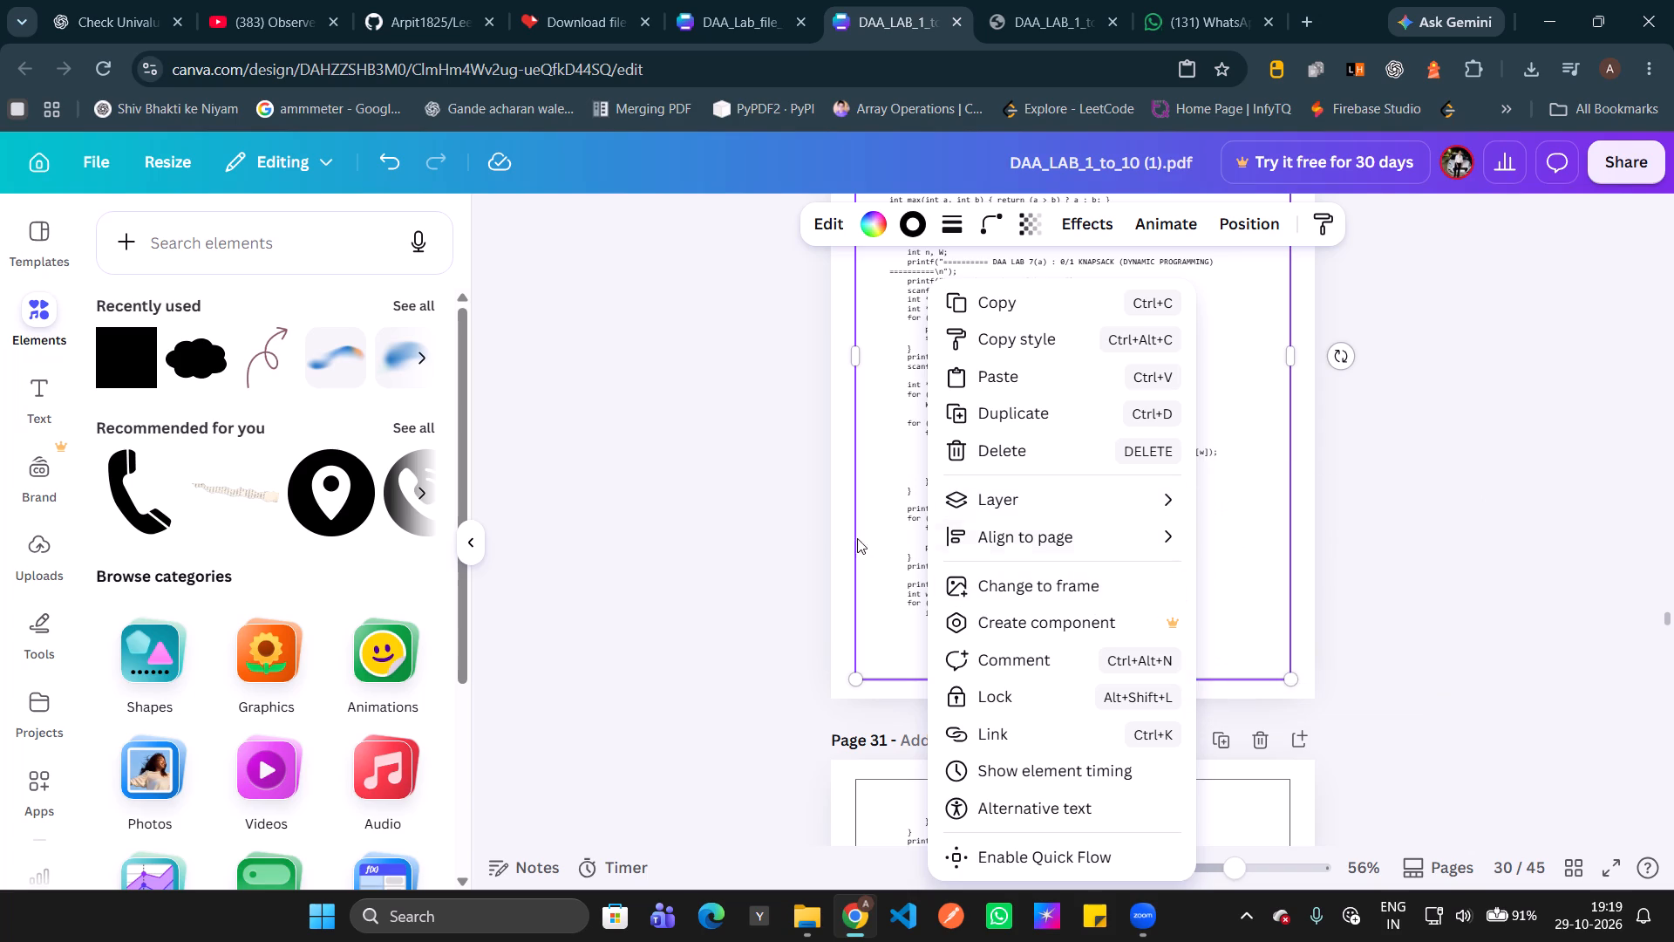
pyautogui.click(780, 523)
pyautogui.click(841, 516)
# Paste the border rectangle onto the Fractional Knapsack output page (page 29) and send it to the back.
pyautogui.scroll(4, 825, 550)
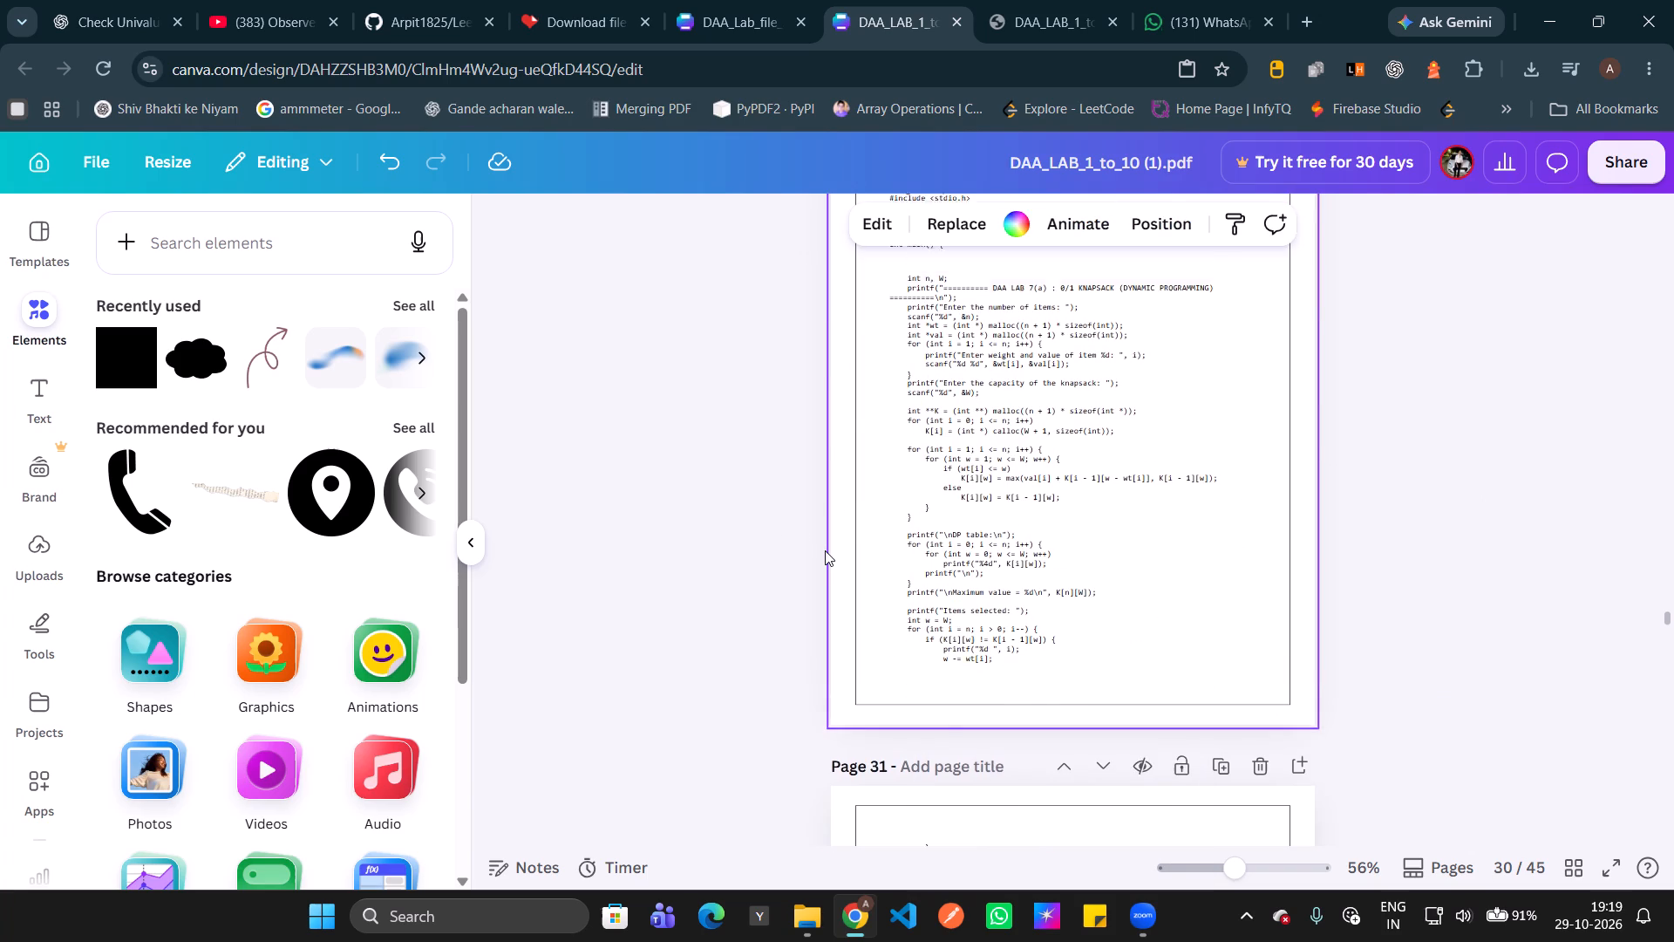
pyautogui.scroll(2, 825, 550)
pyautogui.click(874, 458)
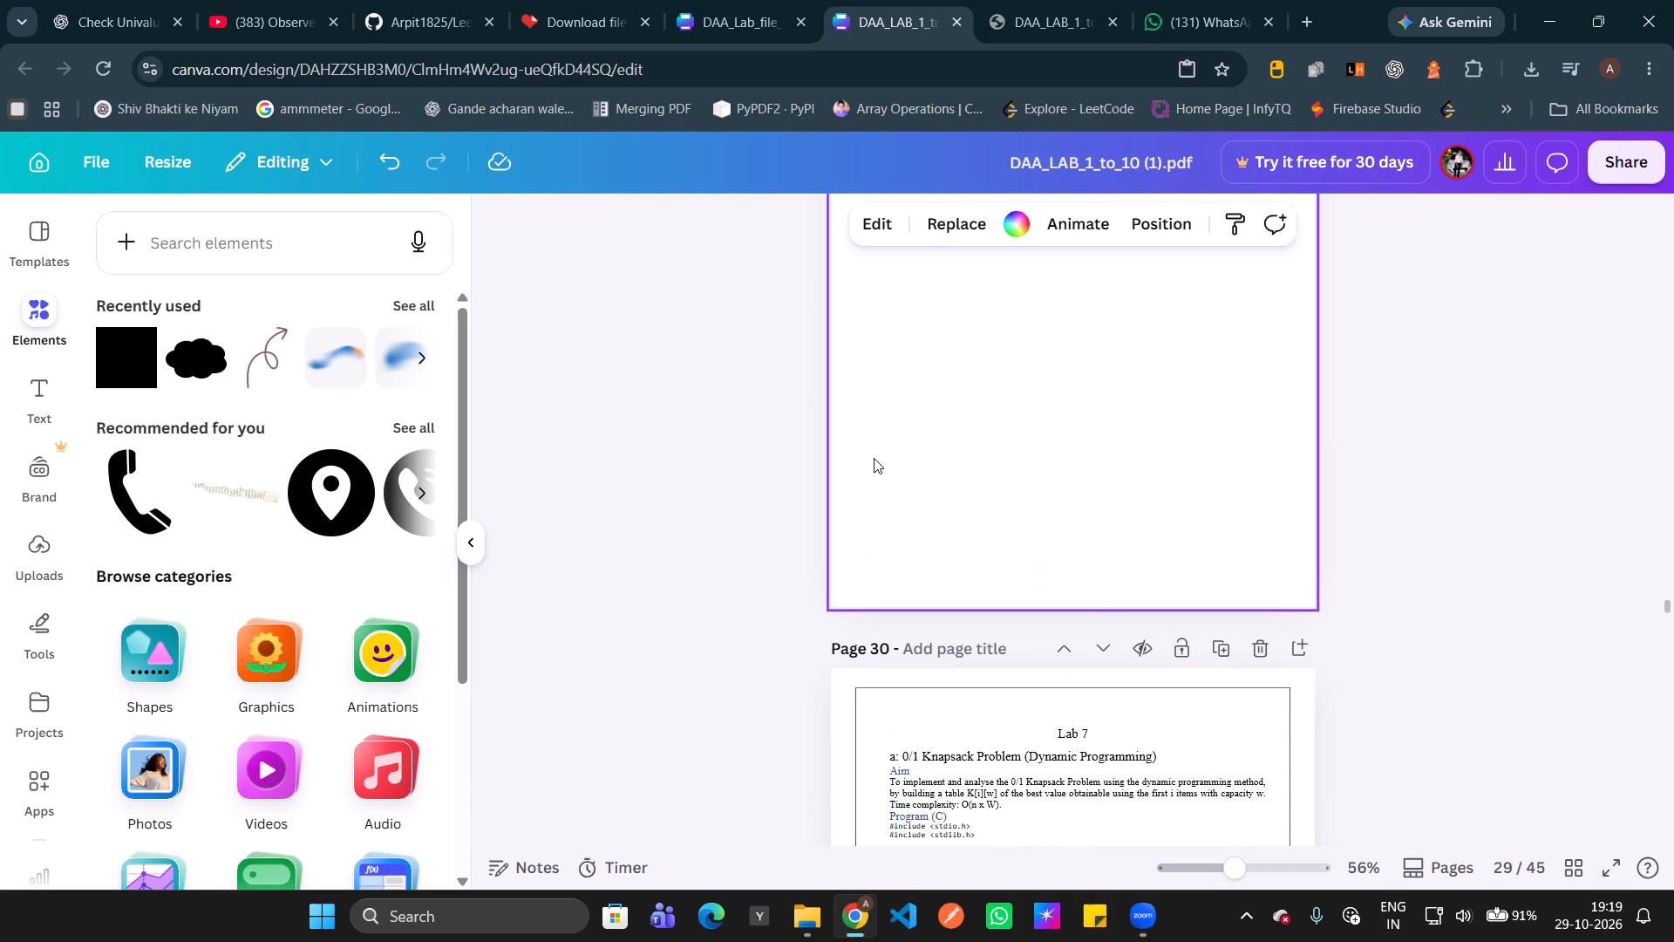
pyautogui.hotkey('ctrl', 'v')
pyautogui.rightClick(874, 458)
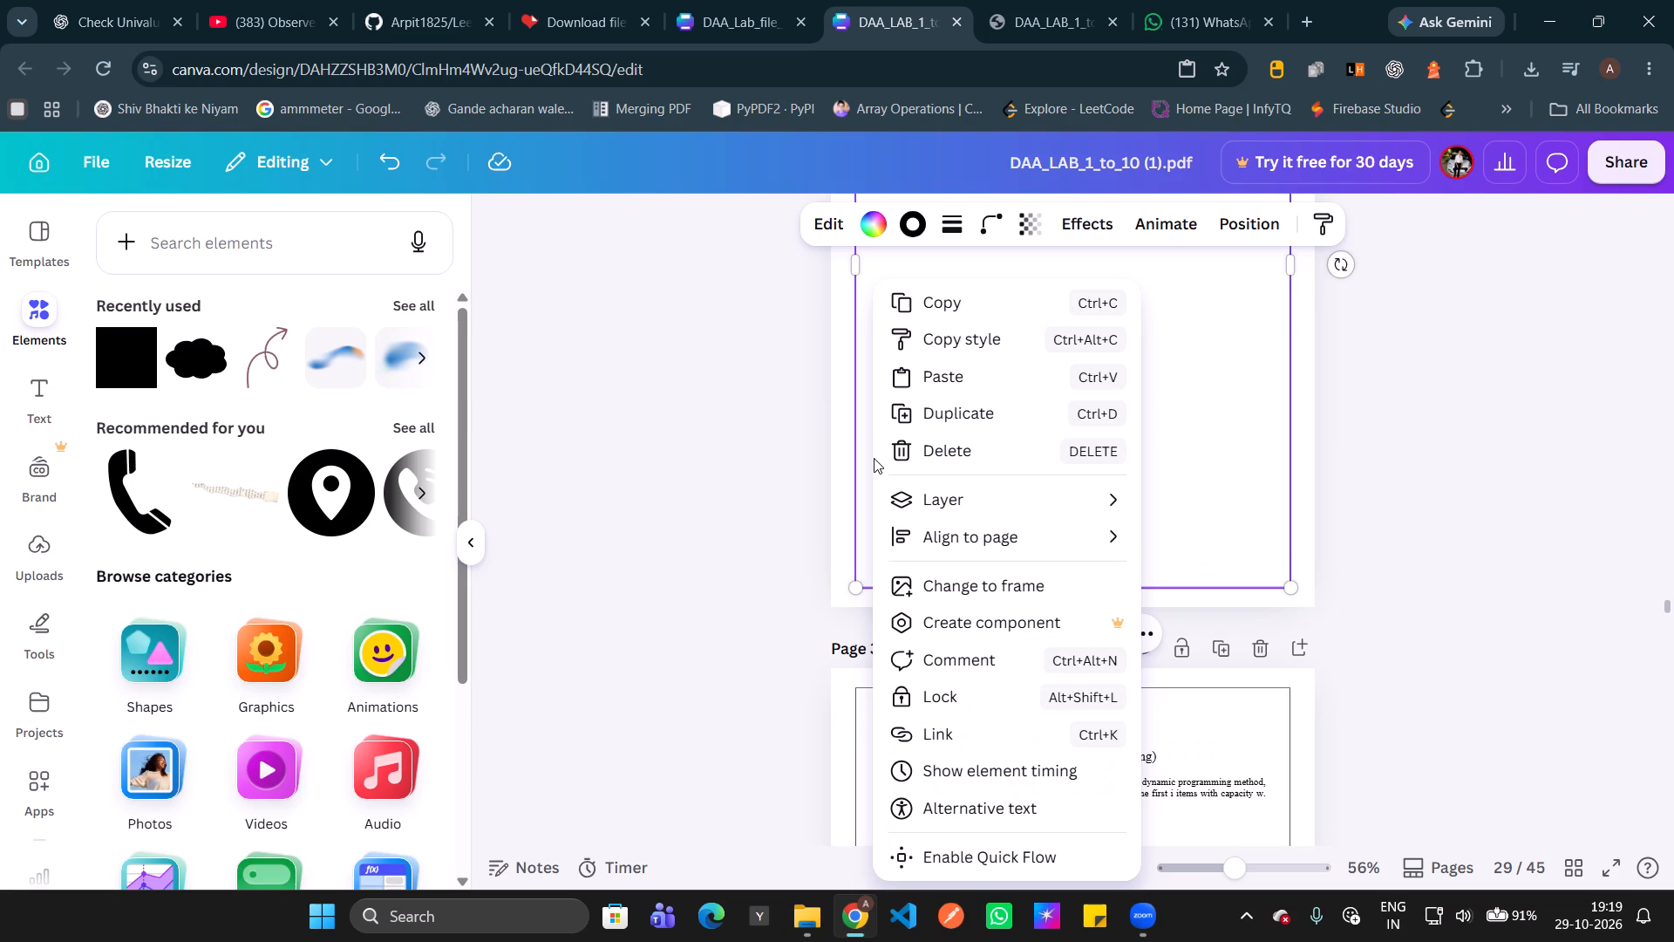
pyautogui.scroll(3, 874, 458)
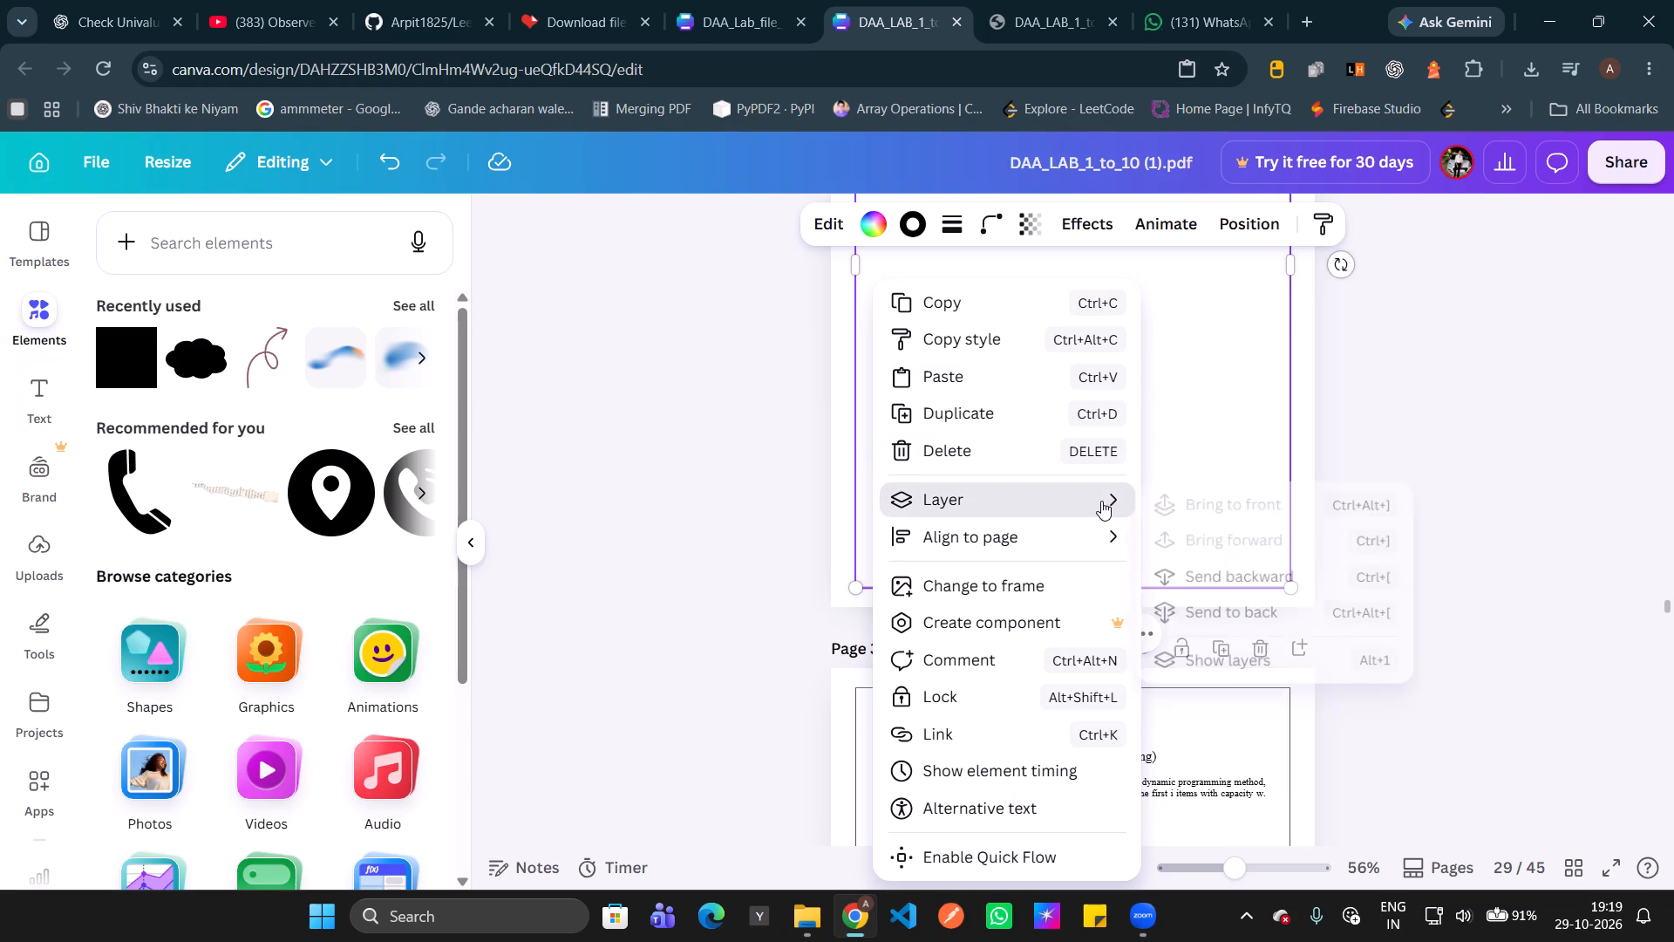
pyautogui.click(1249, 604)
pyautogui.click(1339, 379)
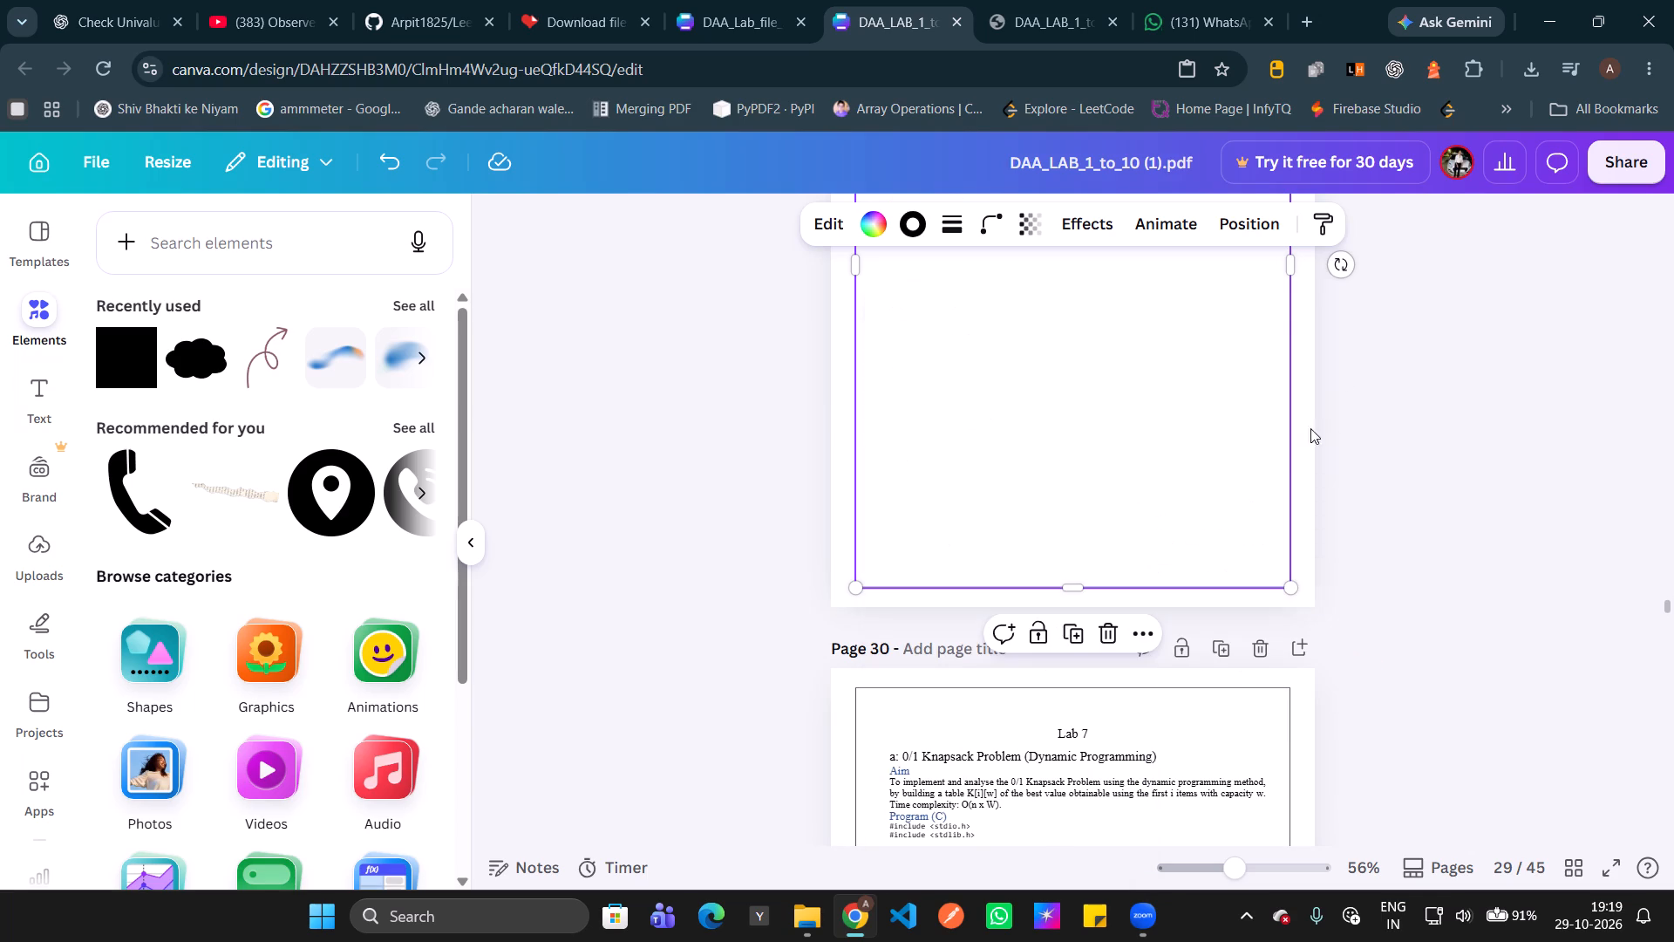
pyautogui.click(1318, 375)
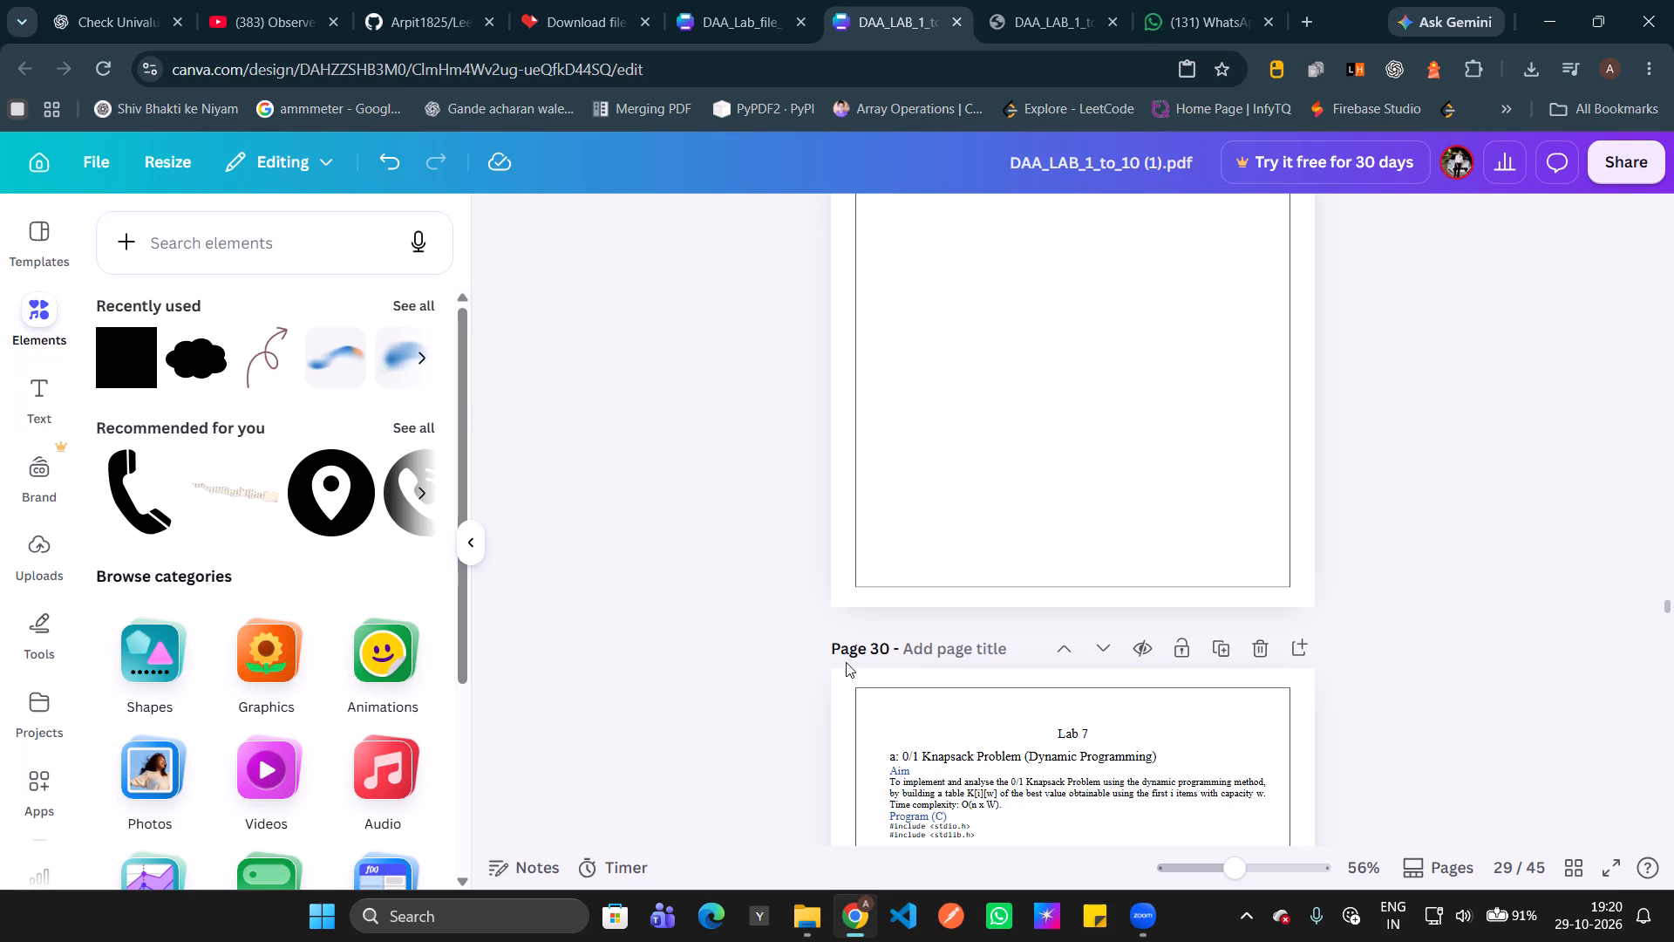
pyautogui.click(677, 529)
# Paste the border rectangle onto the Fractional Knapsack program page (page 28) and send it to the back.
pyautogui.scroll(7, 657, 548)
pyautogui.click(881, 449)
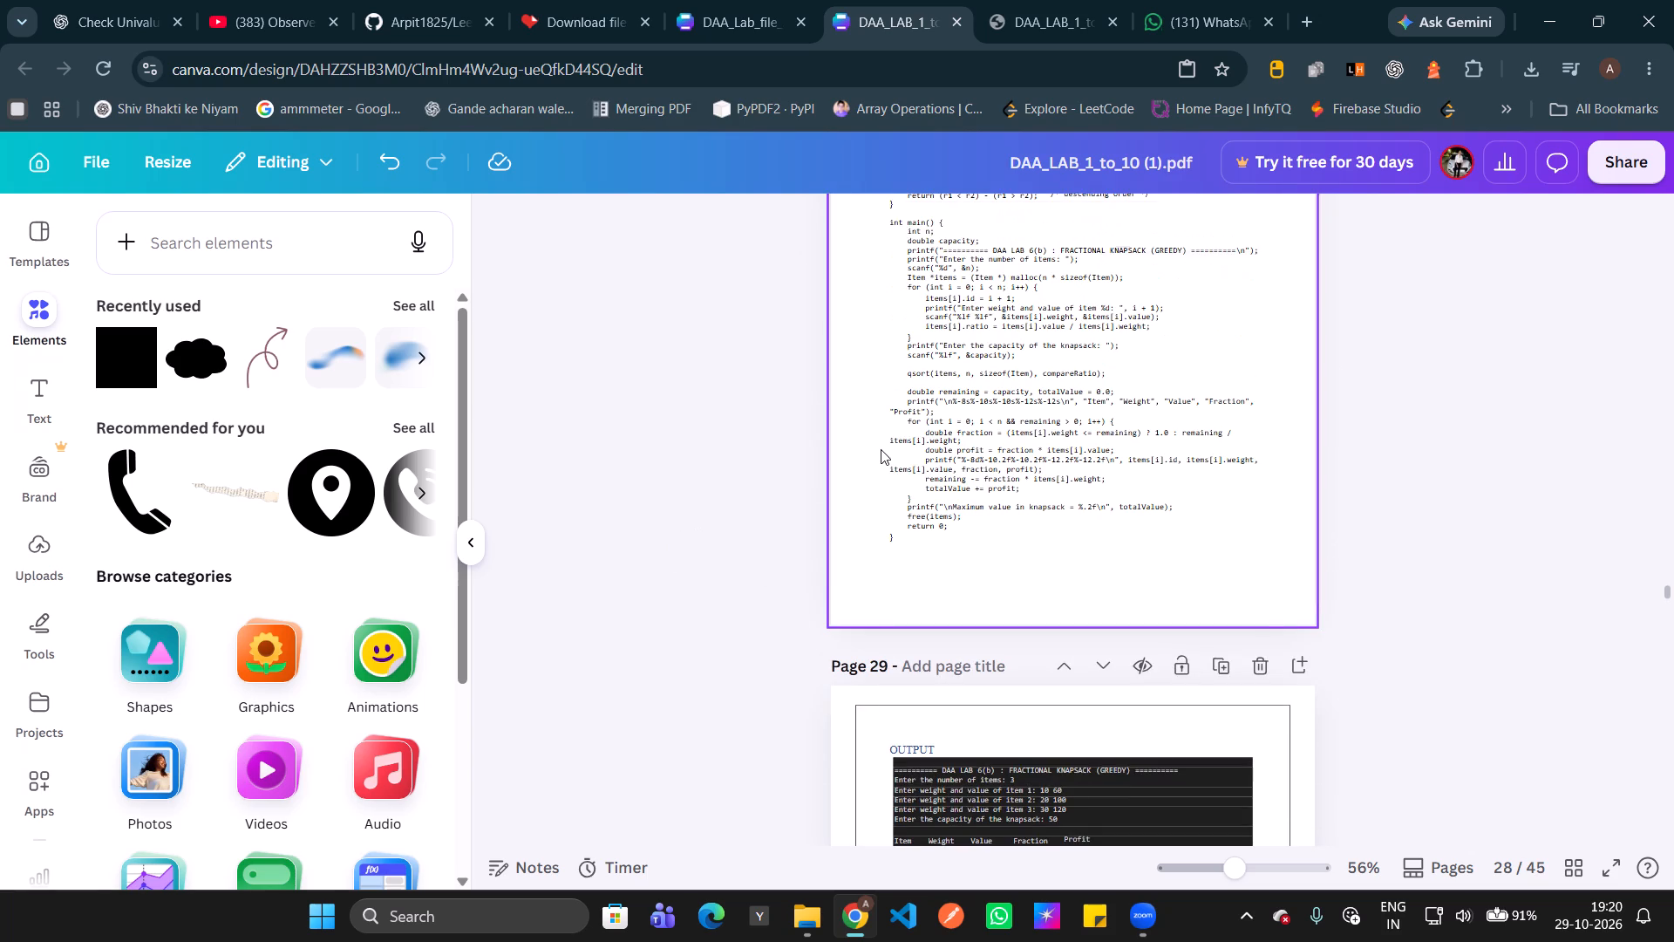
pyautogui.hotkey('ctrl', 'v')
pyautogui.rightClick(909, 433)
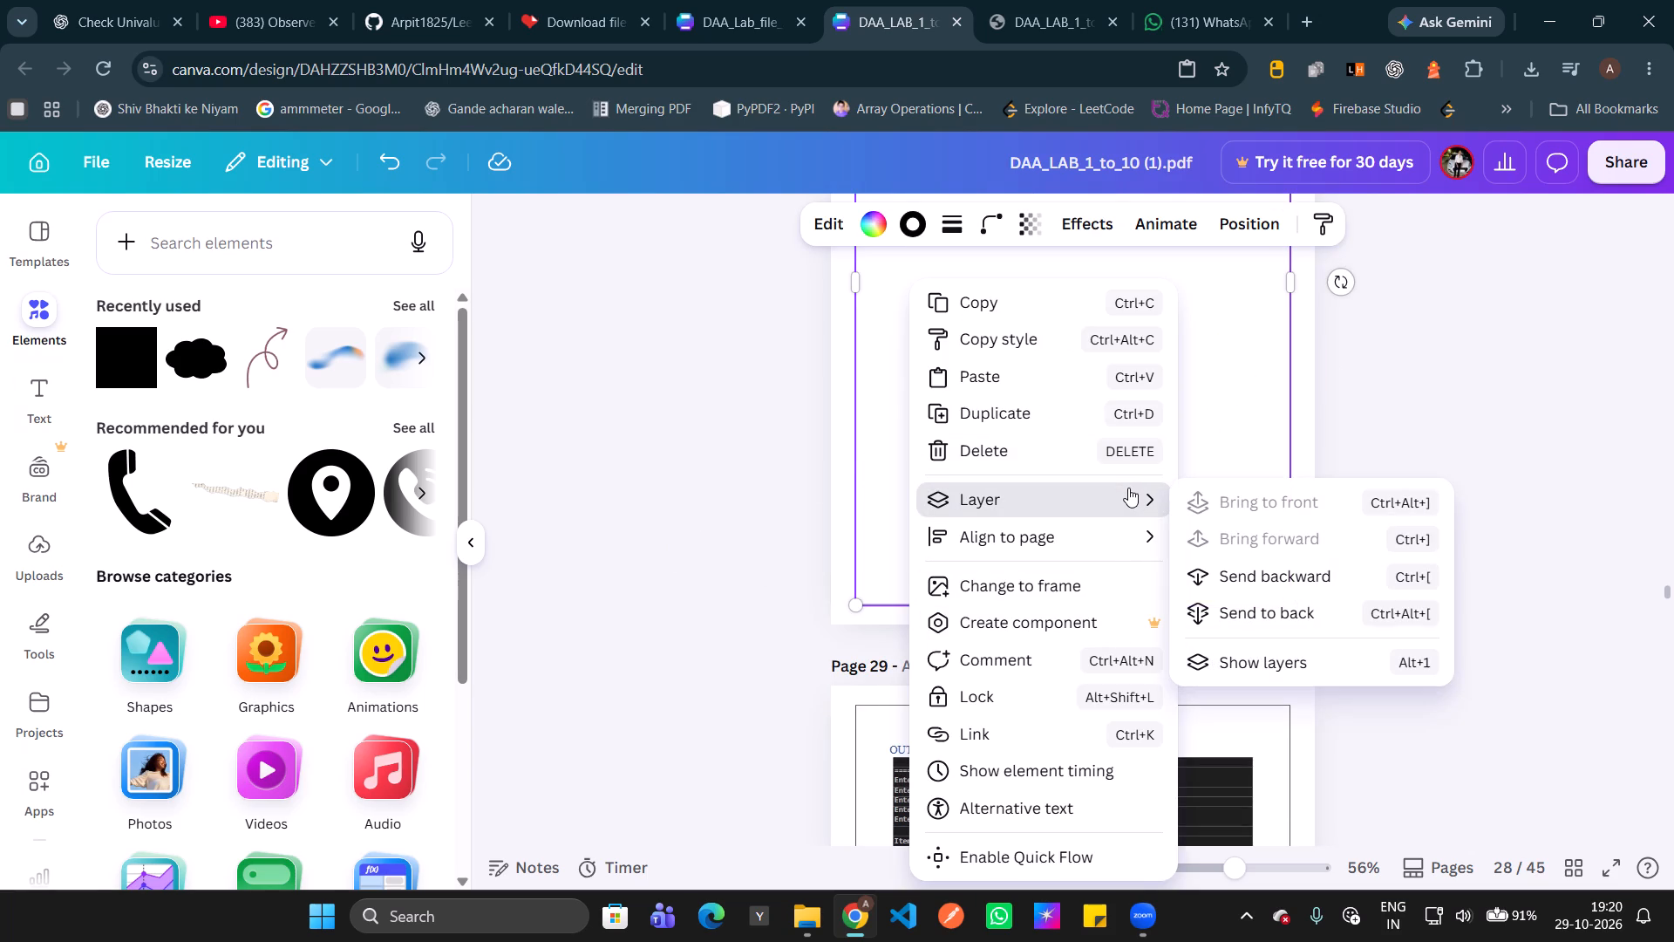
pyautogui.click(1276, 609)
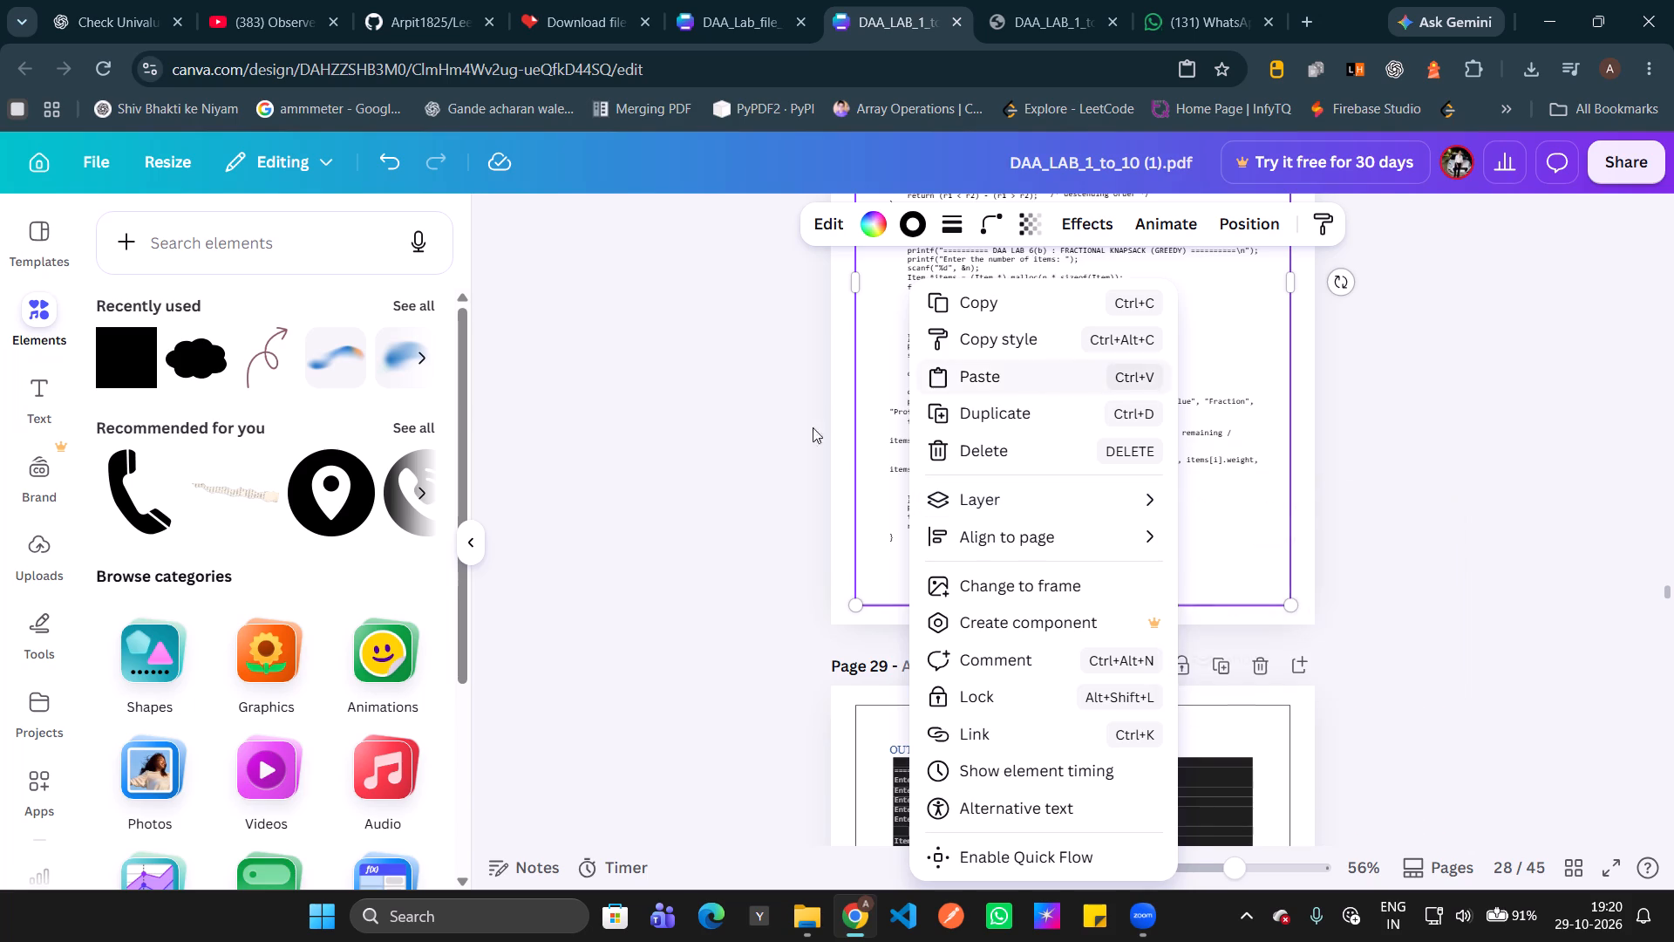
pyautogui.moveTo(653, 423); pyautogui.dragTo(646, 414)
pyautogui.moveTo(663, 405); pyautogui.dragTo(649, 394)
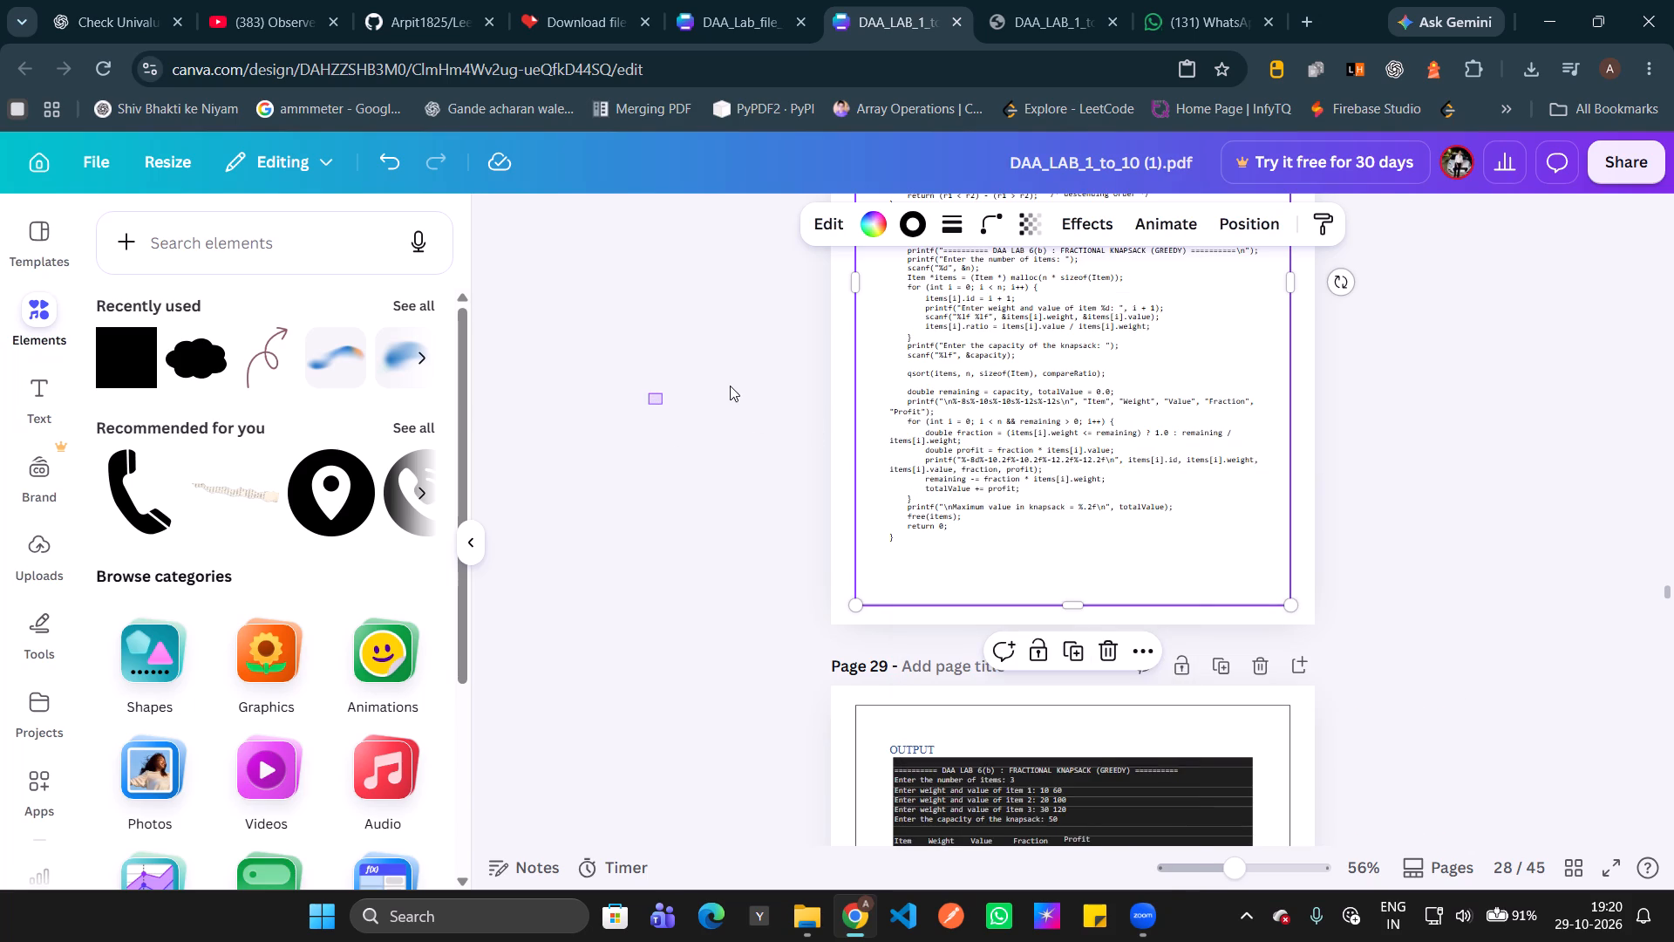
# Paste the border rectangle onto page 27, just before the Fractional Knapsack program page.
pyautogui.scroll(6, 793, 446)
pyautogui.click(845, 357)
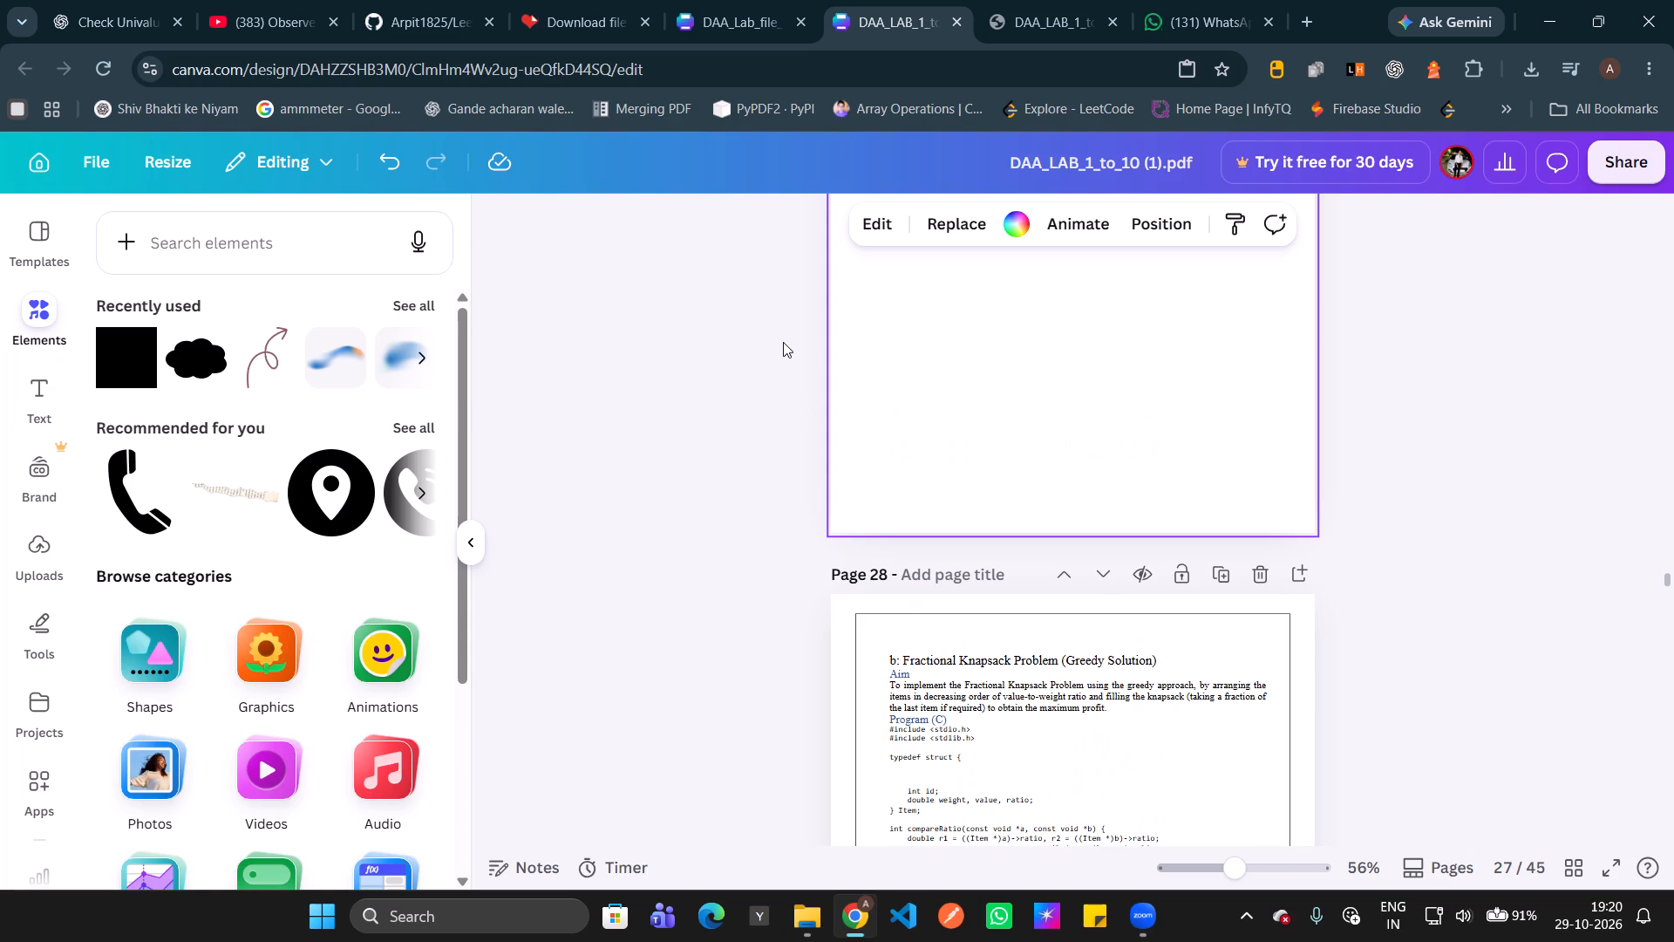
pyautogui.hotkey('ctrl', 'v')
# Paste the border rectangle onto the Activity Selection program page (page 26) and send it to the back.
pyautogui.scroll(2, 836, 450)
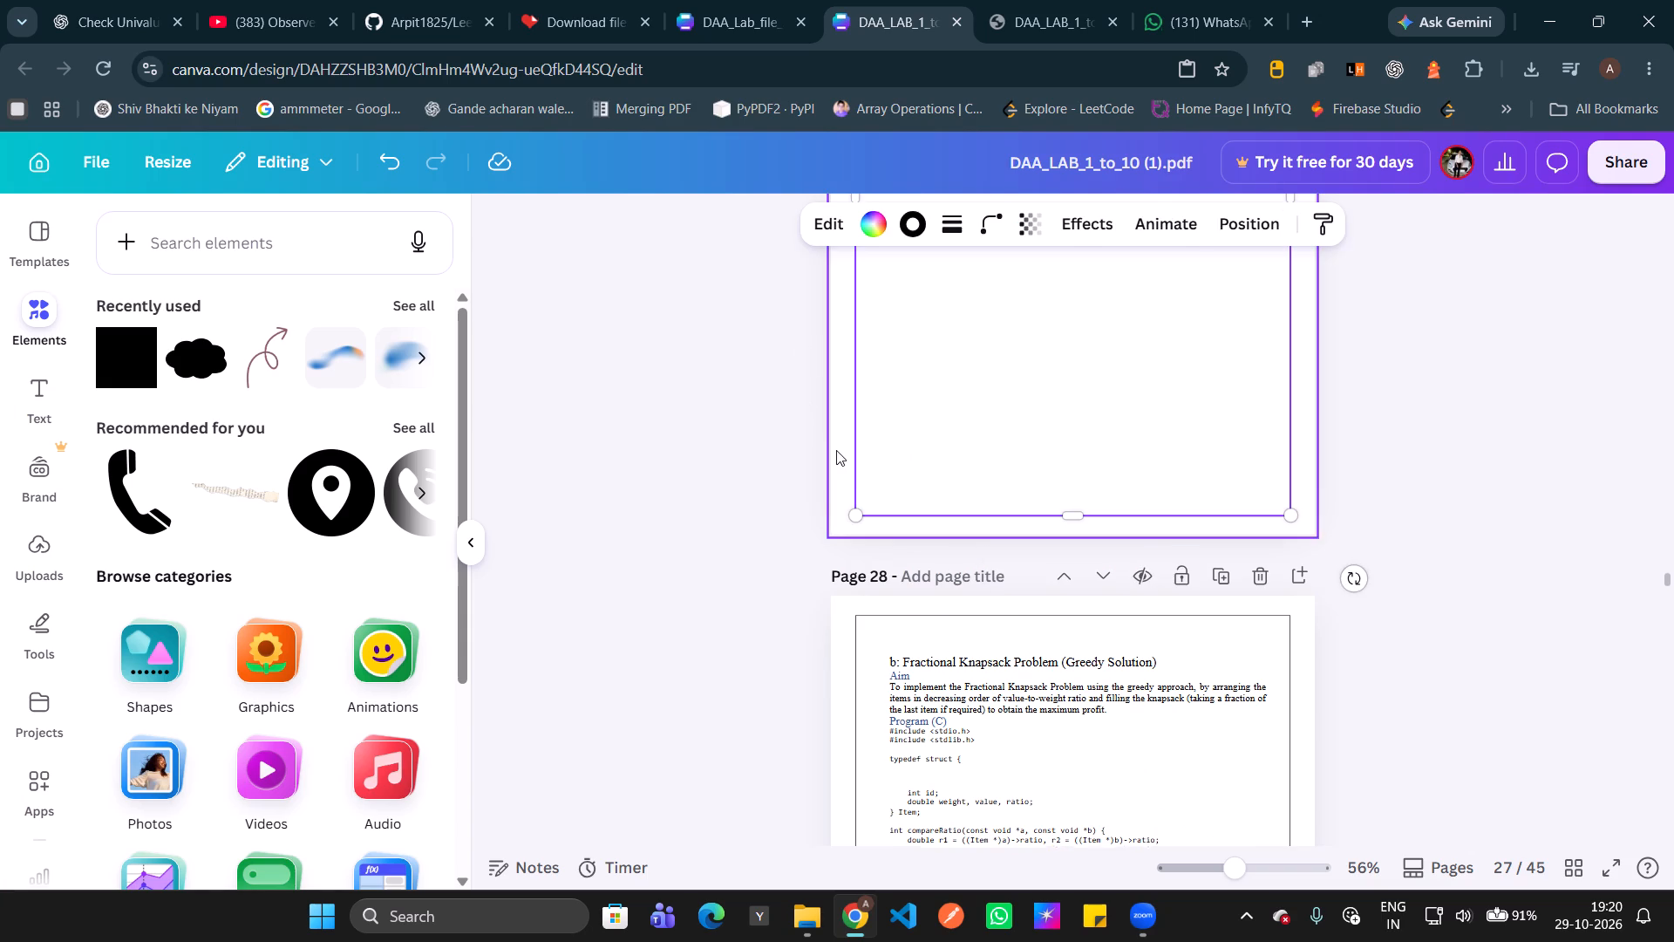
pyautogui.scroll(4, 840, 522)
pyautogui.scroll(2, 966, 340)
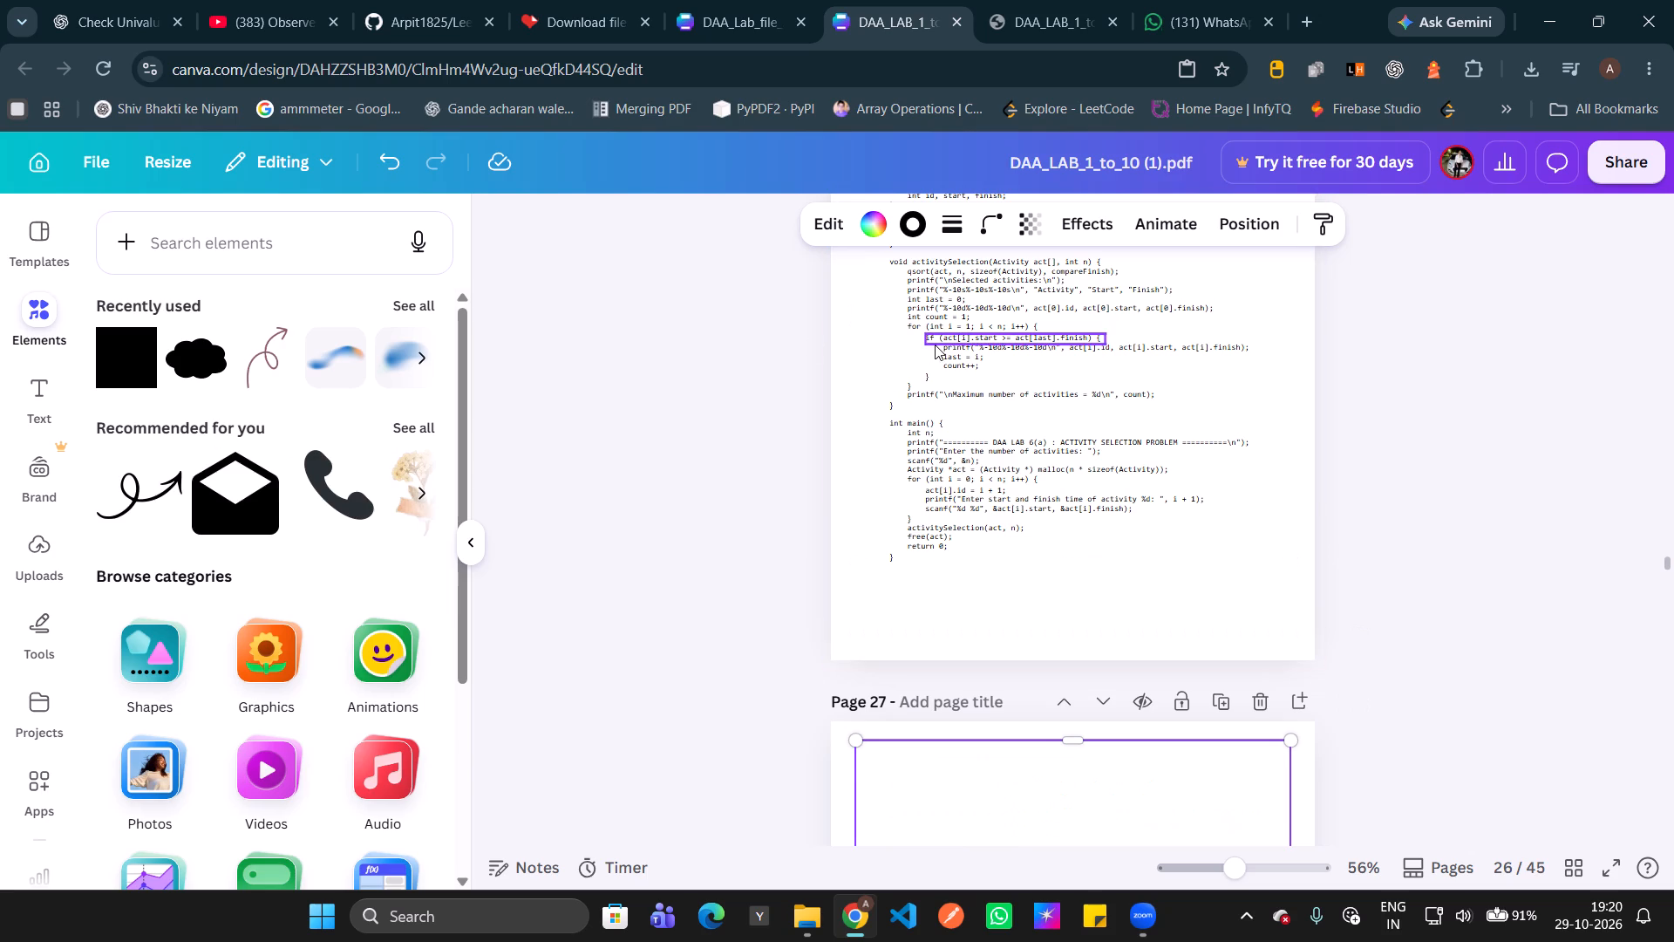
pyautogui.click(935, 345)
pyautogui.click(867, 362)
pyautogui.hotkey('ctrl', 'v')
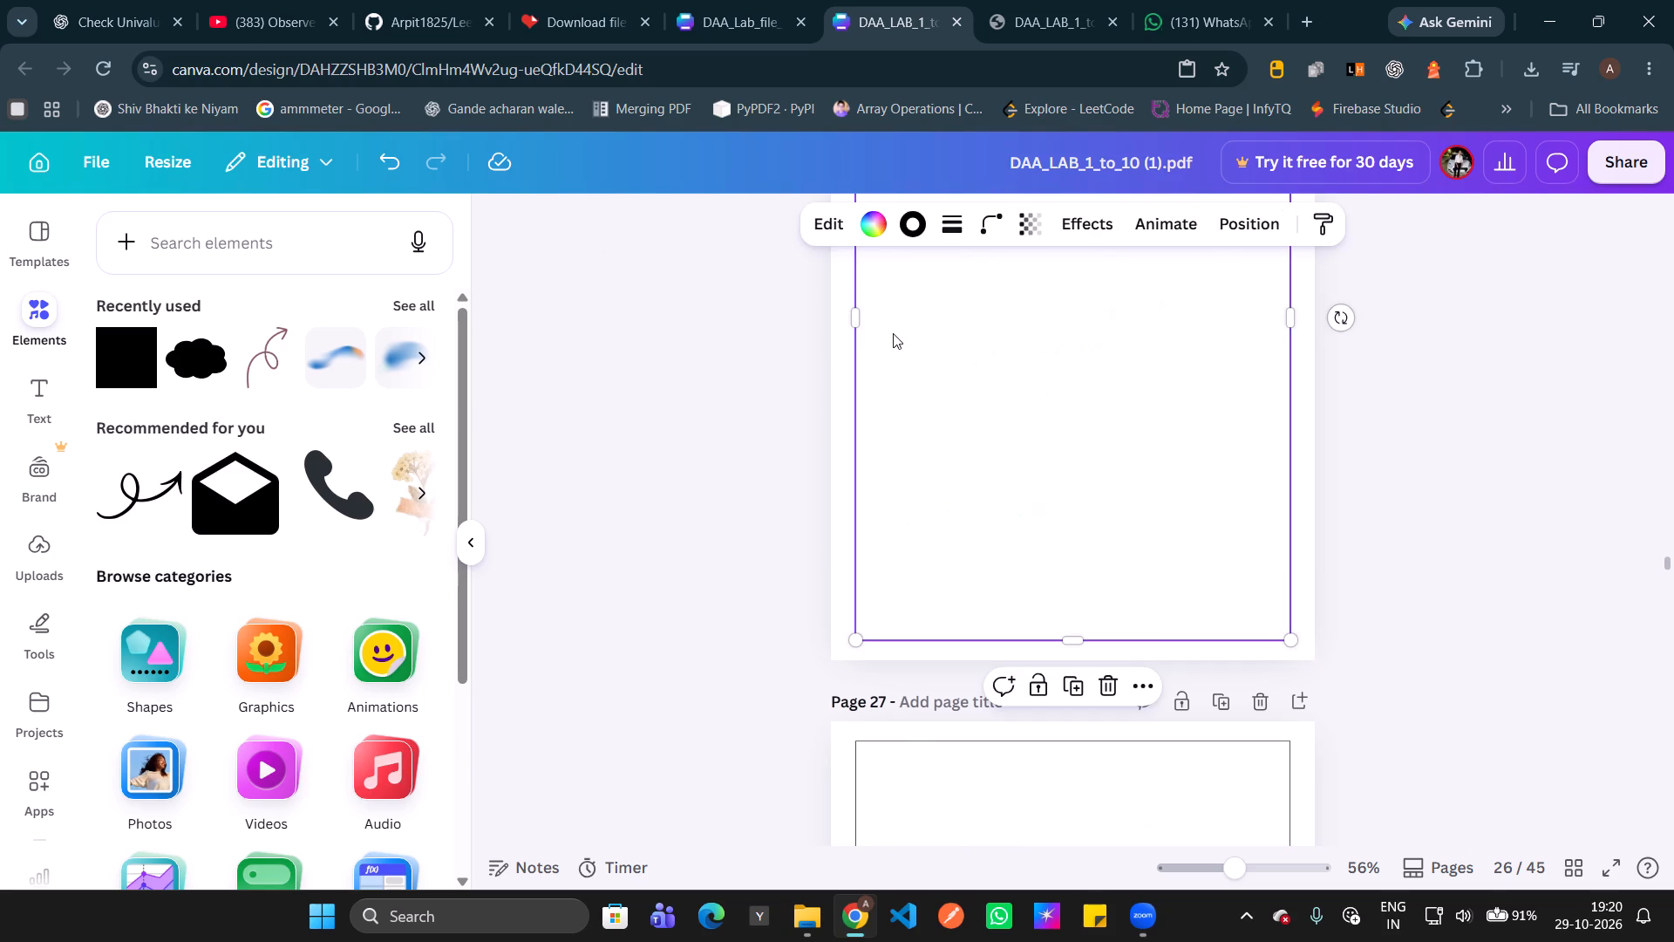
pyautogui.rightClick(893, 333)
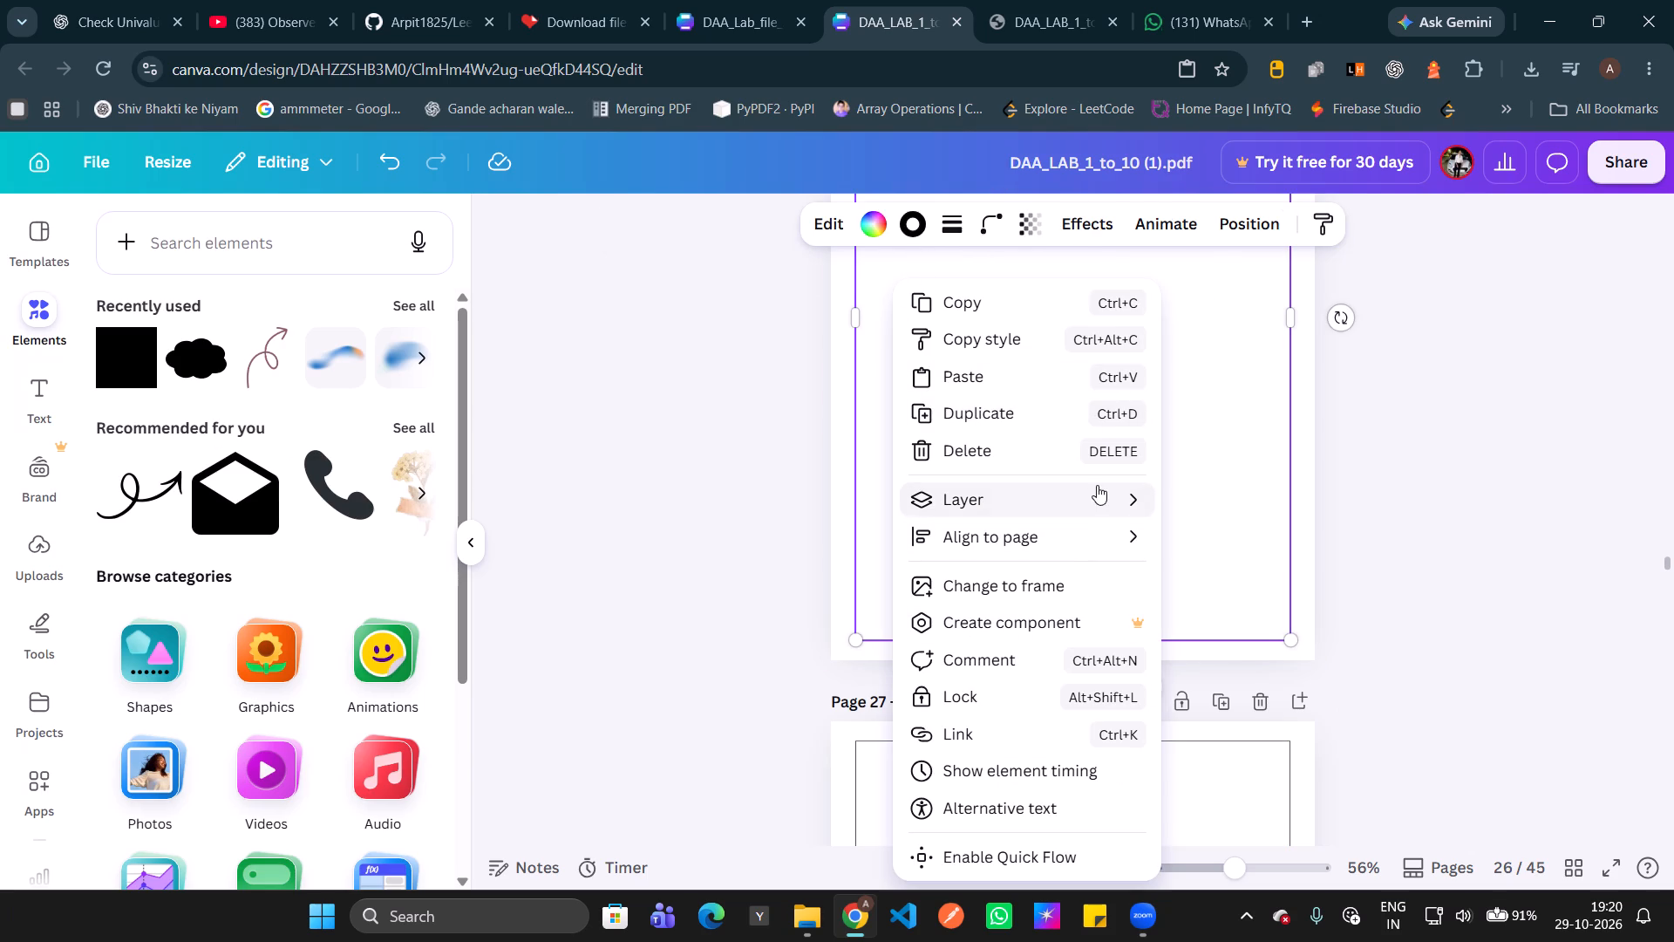
pyautogui.click(1201, 608)
pyautogui.click(738, 468)
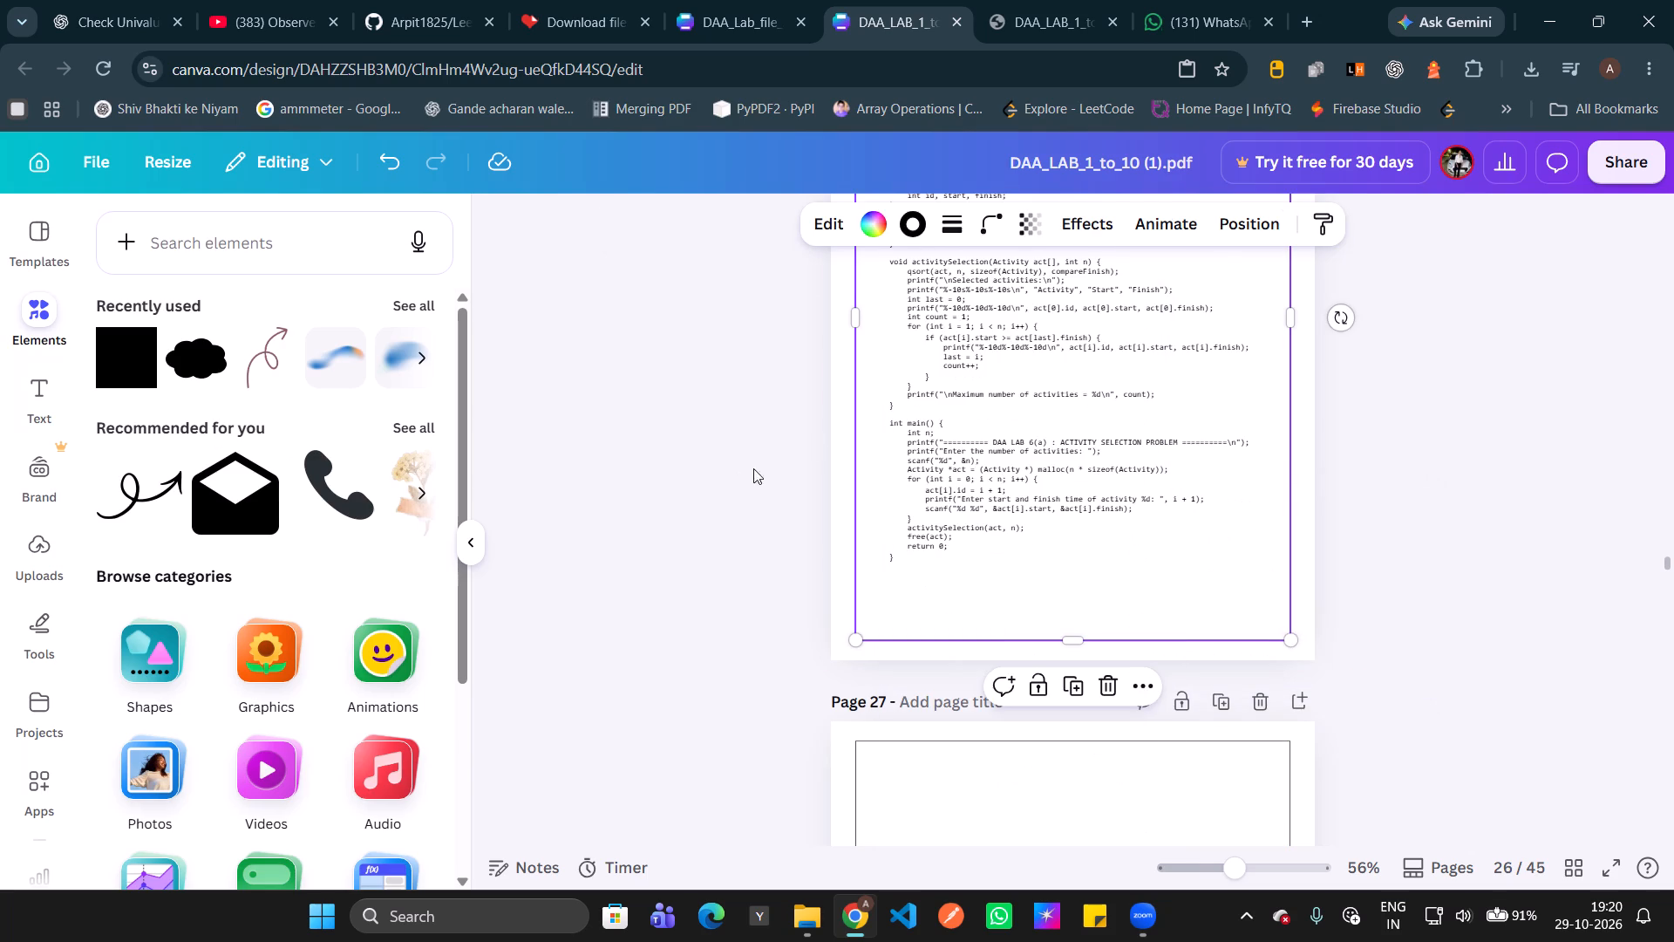
pyautogui.click(830, 444)
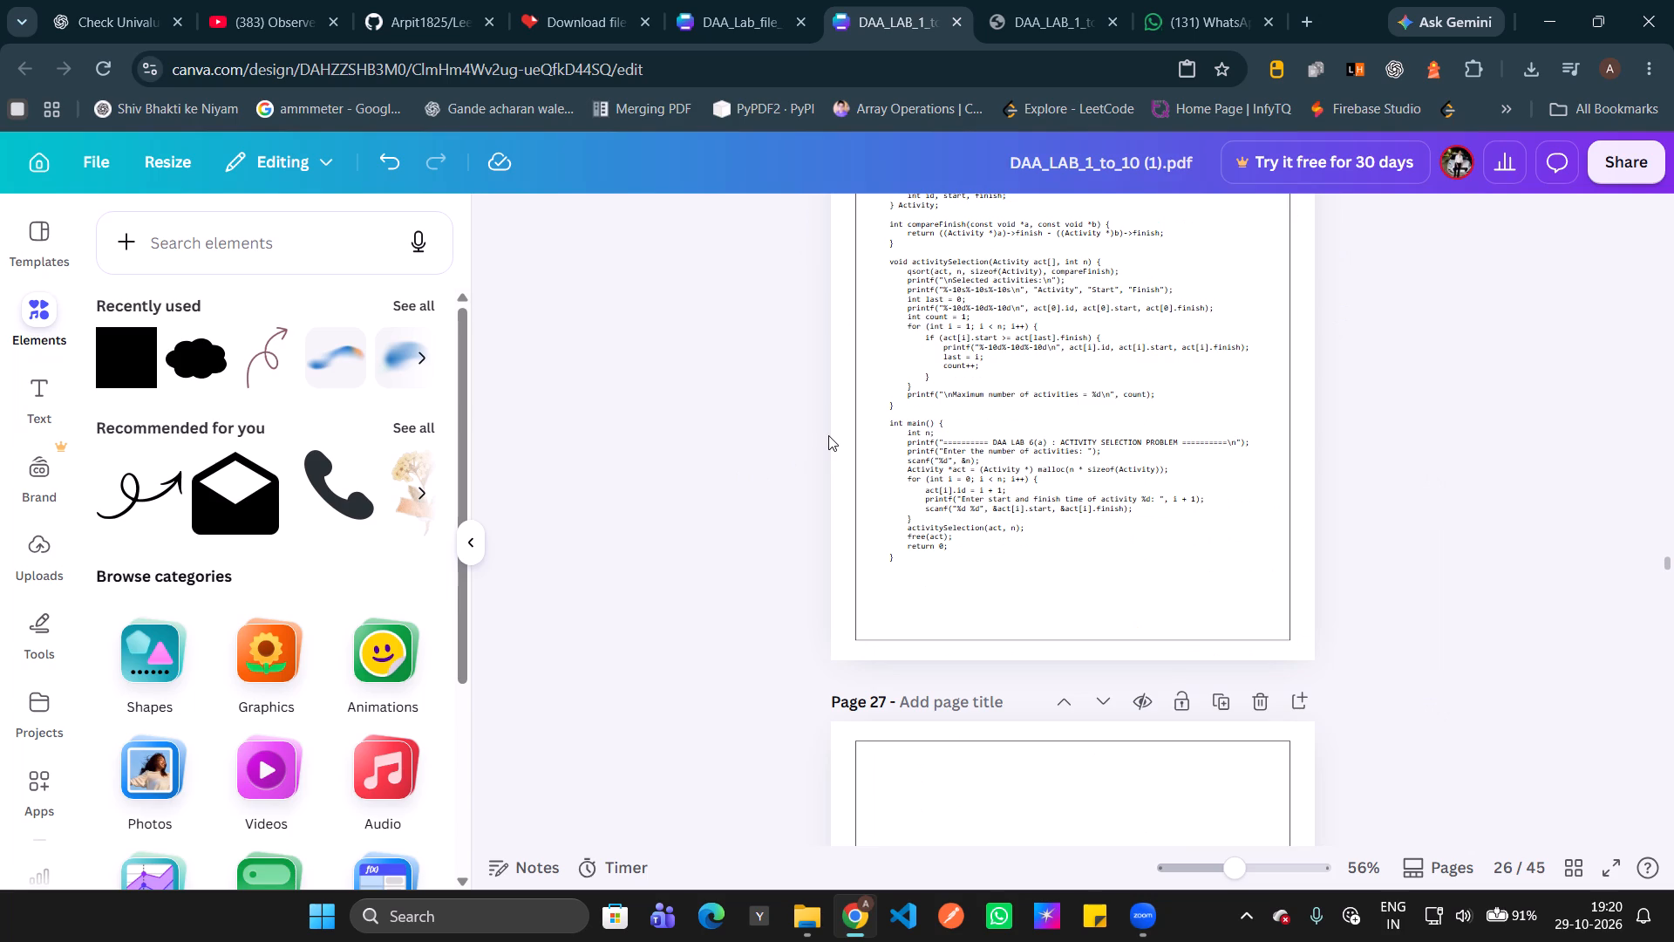
# Paste the border rectangle onto the Lab 5 Shell Sort output page (page 25) and send it to the back.
pyautogui.scroll(8, 828, 435)
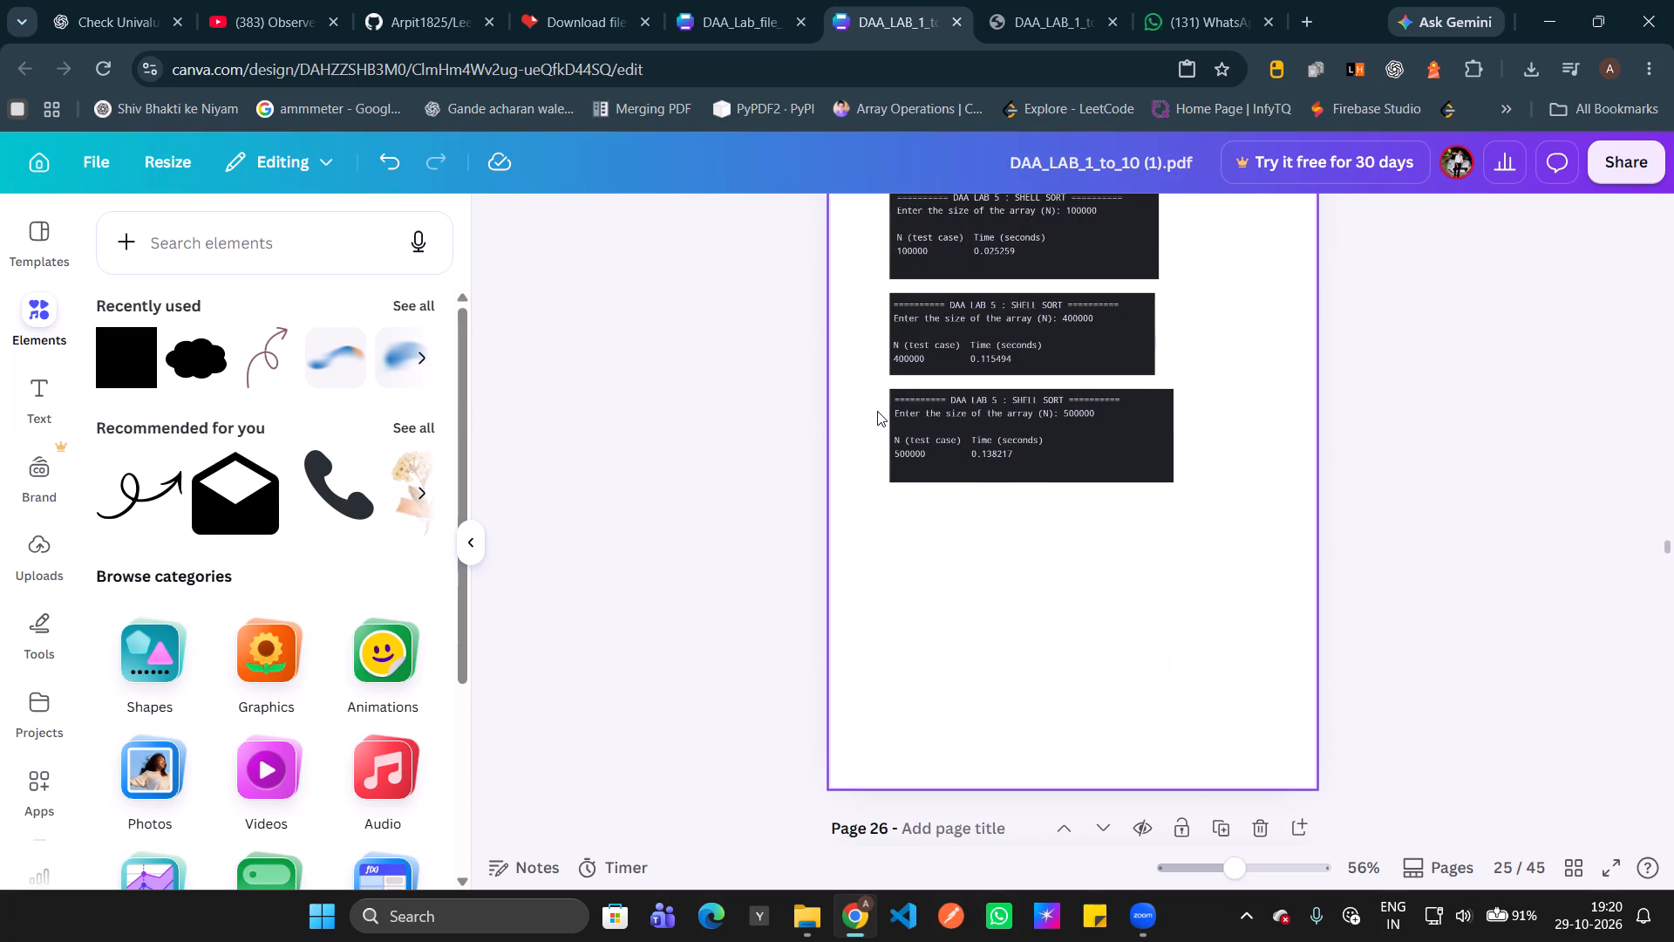
pyautogui.click(871, 411)
pyautogui.hotkey('ctrl', 'v')
pyautogui.rightClick(872, 407)
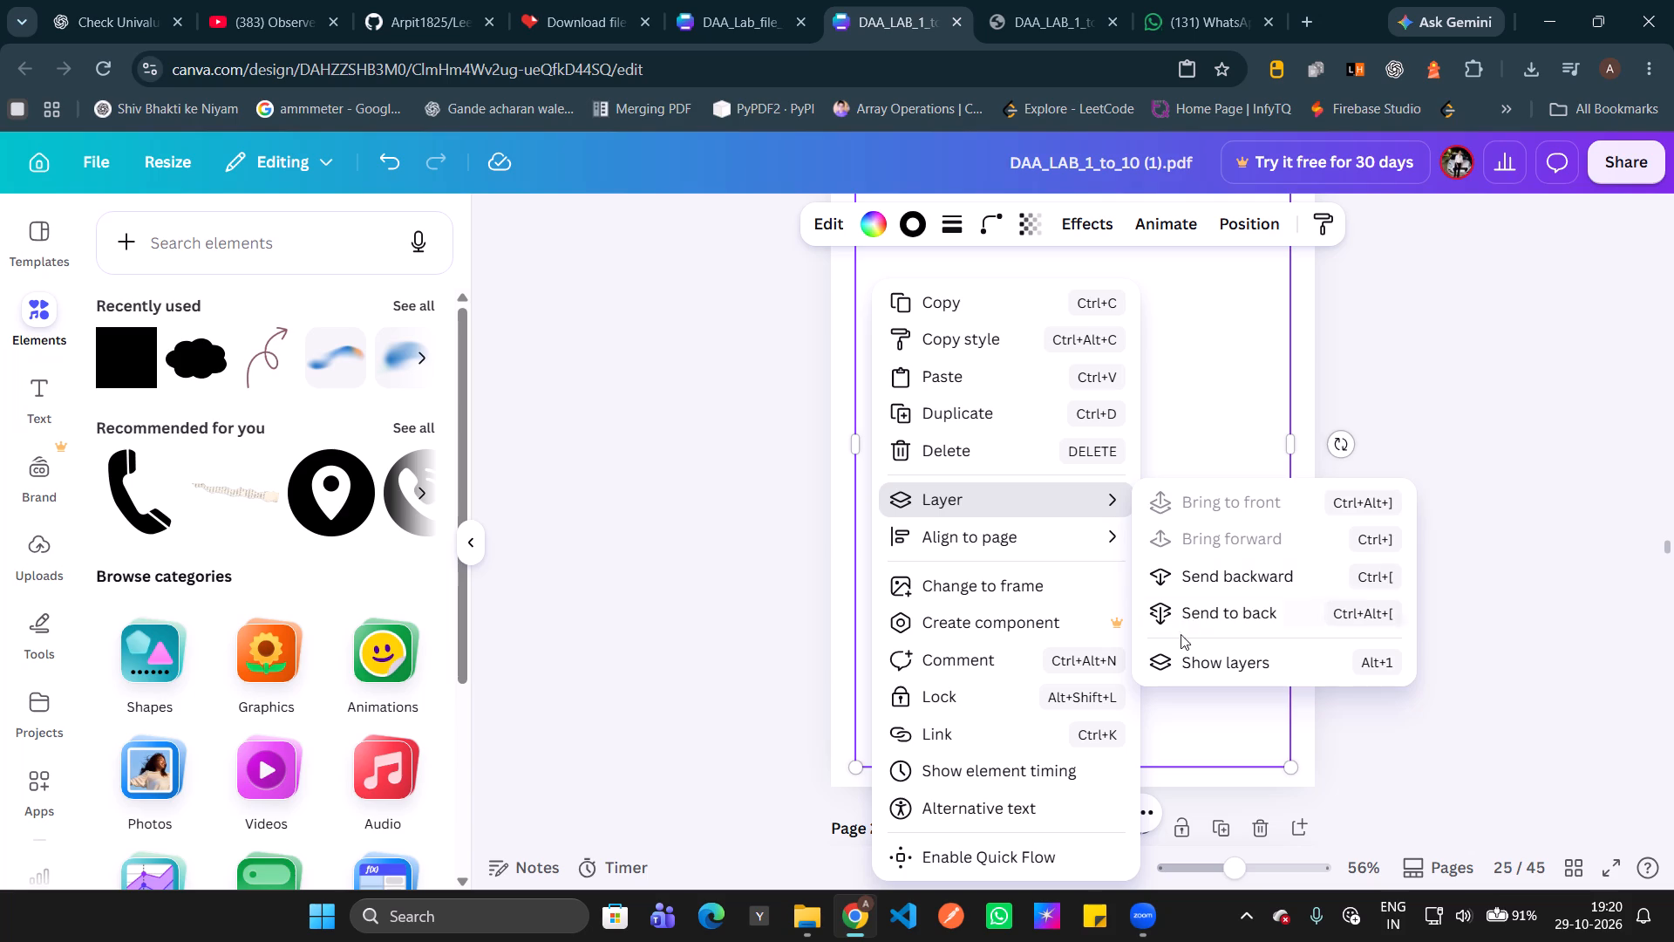
pyautogui.click(1183, 606)
pyautogui.click(787, 485)
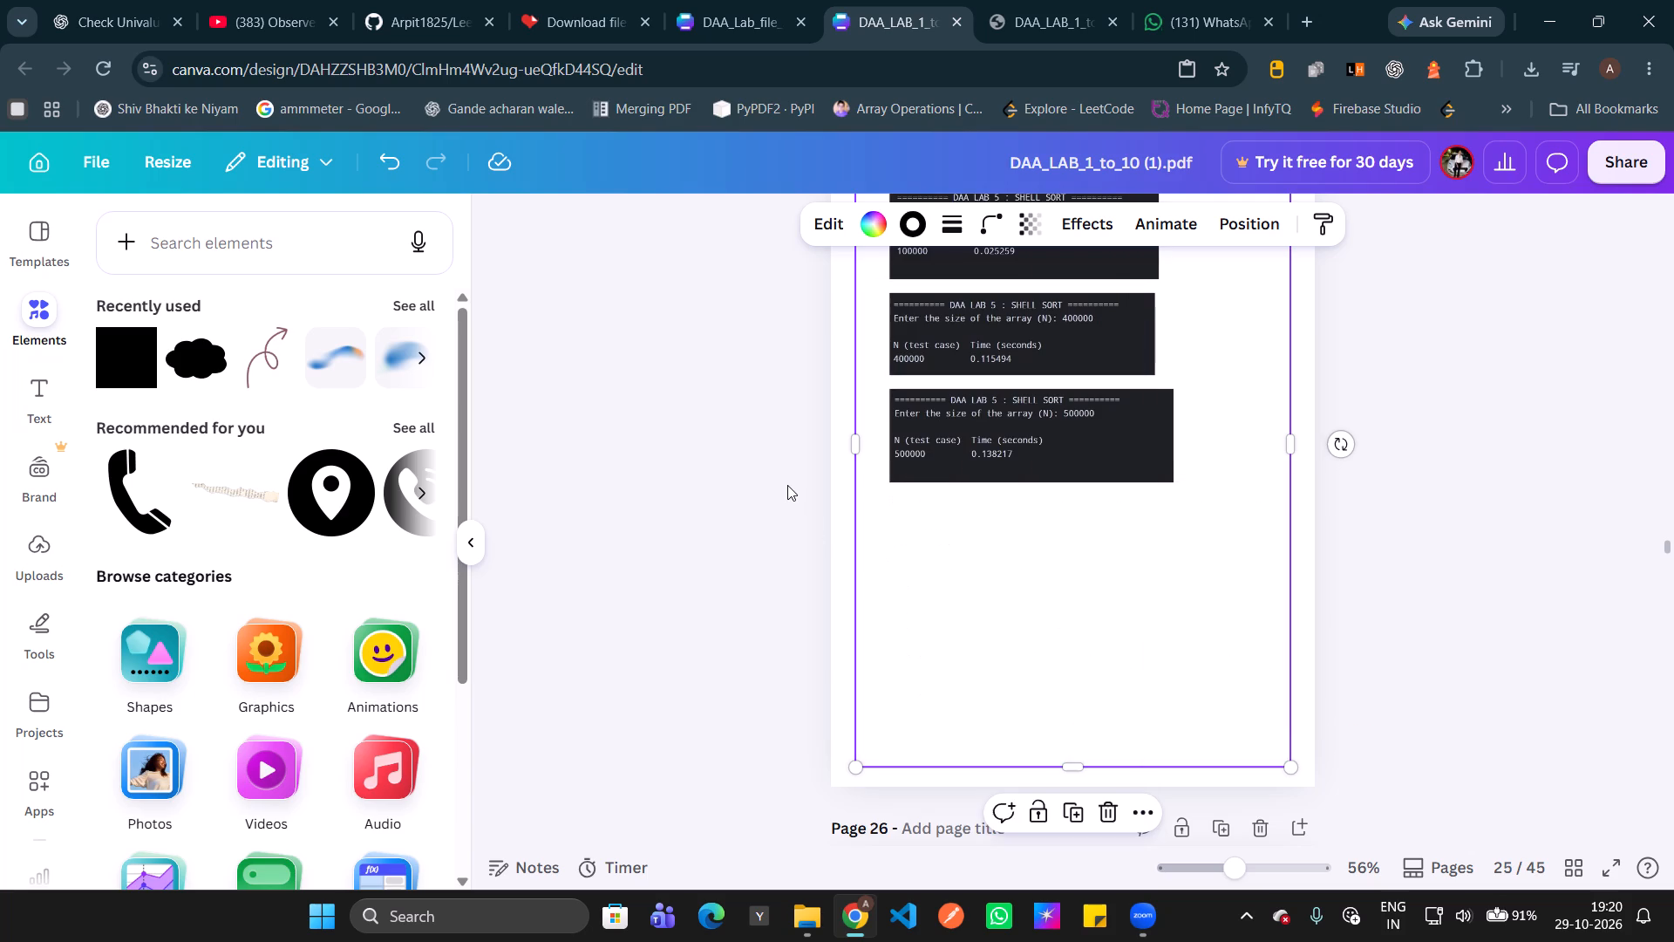
# Paste the border rectangle onto the Lab 5 Shell Sort program page (page 24) and send it to the back.
pyautogui.scroll(5, 796, 447)
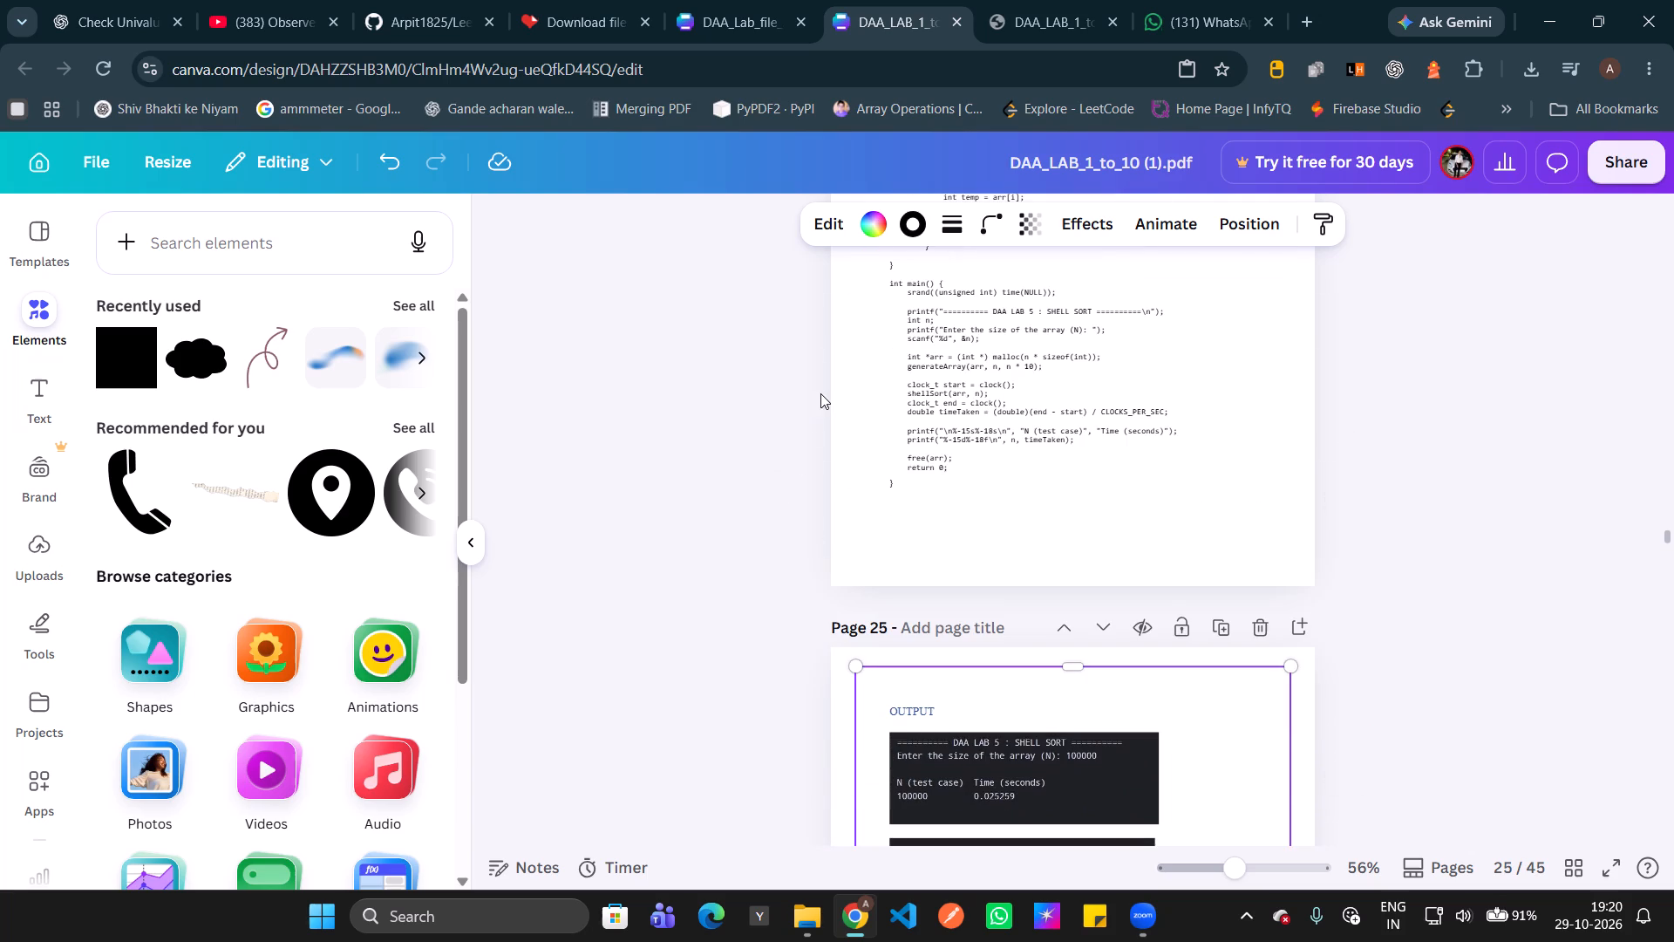
pyautogui.click(869, 366)
pyautogui.hotkey('ctrl', 'v')
pyautogui.rightClick(1011, 362)
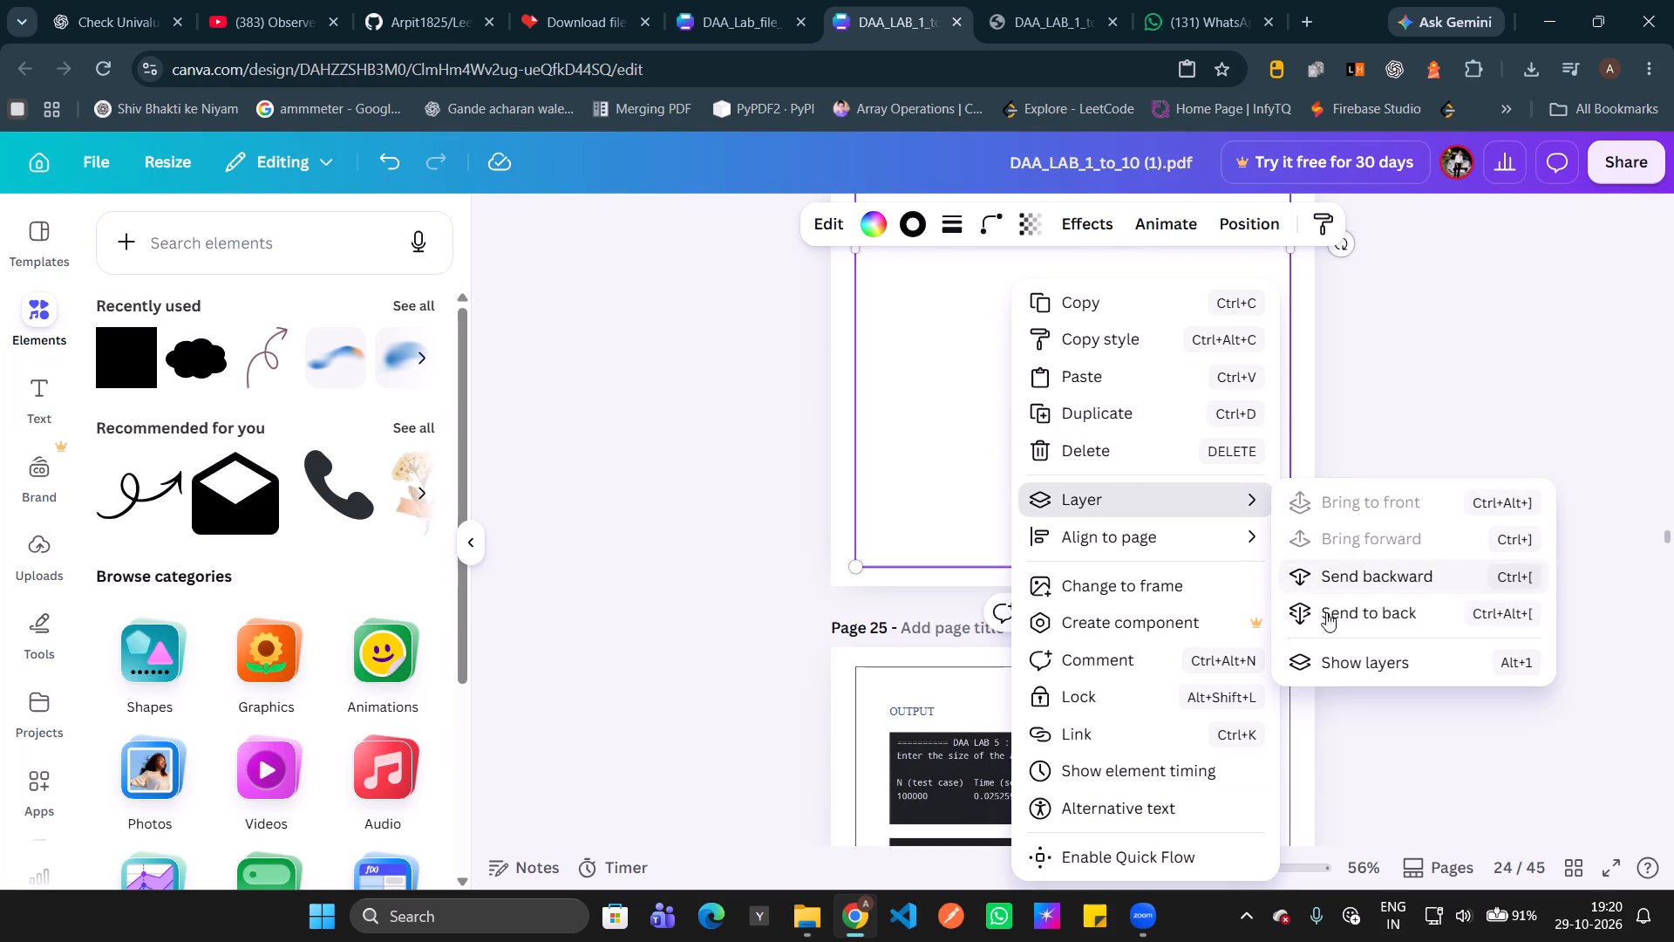
pyautogui.click(1330, 618)
pyautogui.click(765, 486)
pyautogui.scroll(4, 765, 486)
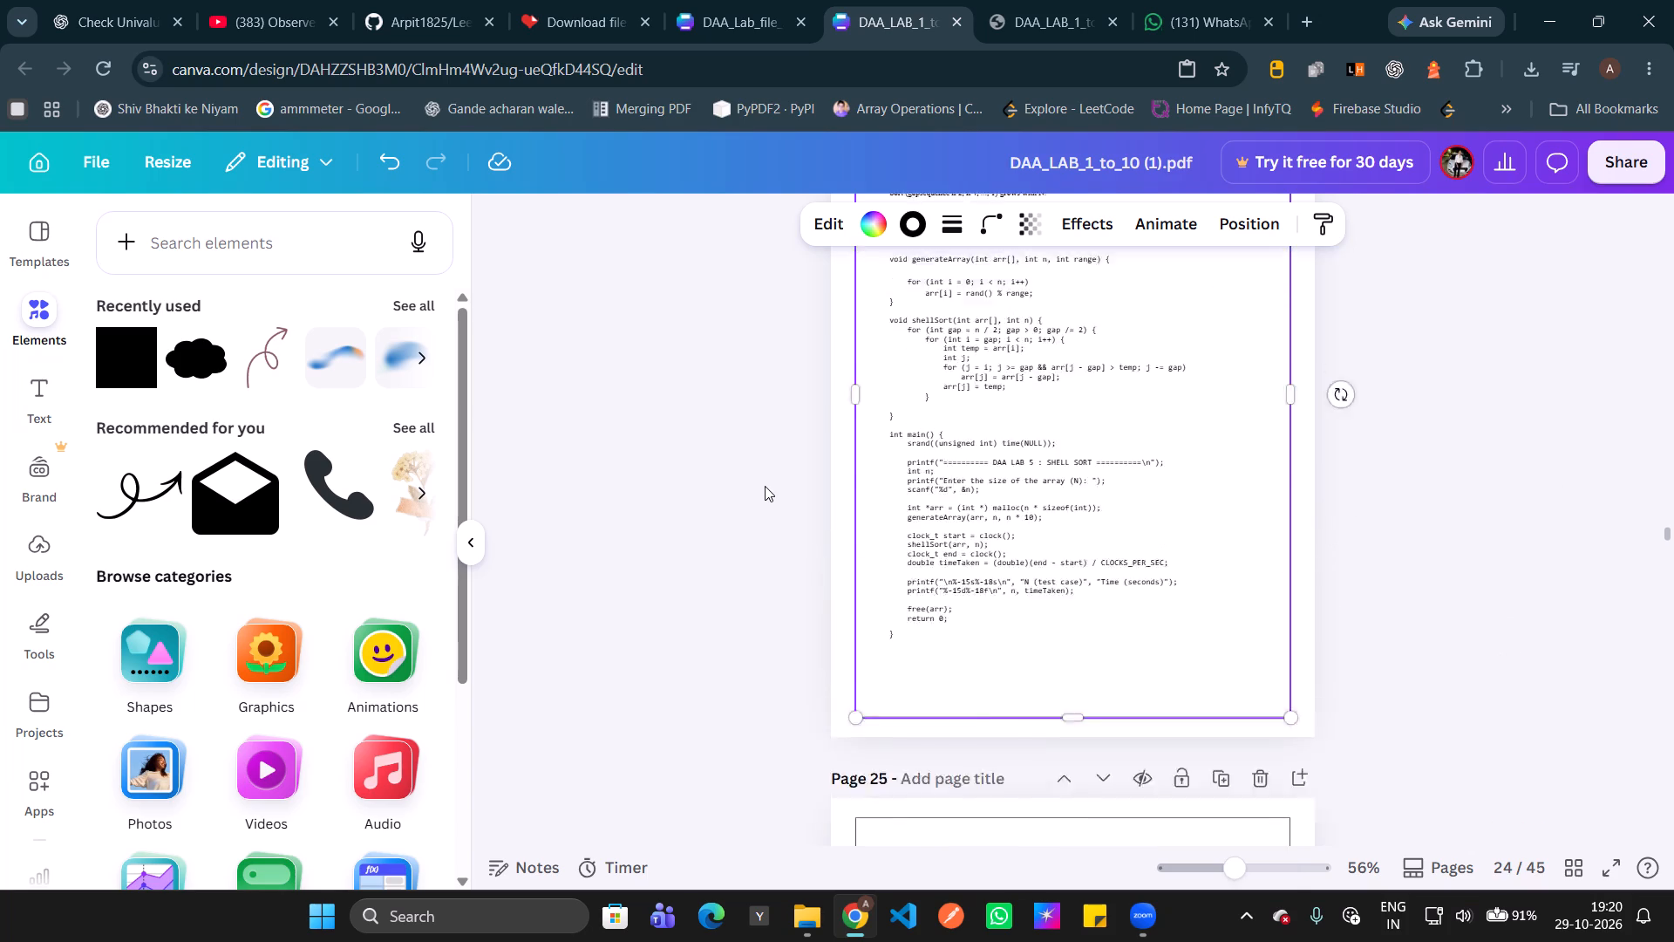
# Paste the border rectangle onto the Lab 4 Radix Sort output page (page 23) and send it to the back.
pyautogui.scroll(3, 765, 486)
pyautogui.rightClick(862, 439)
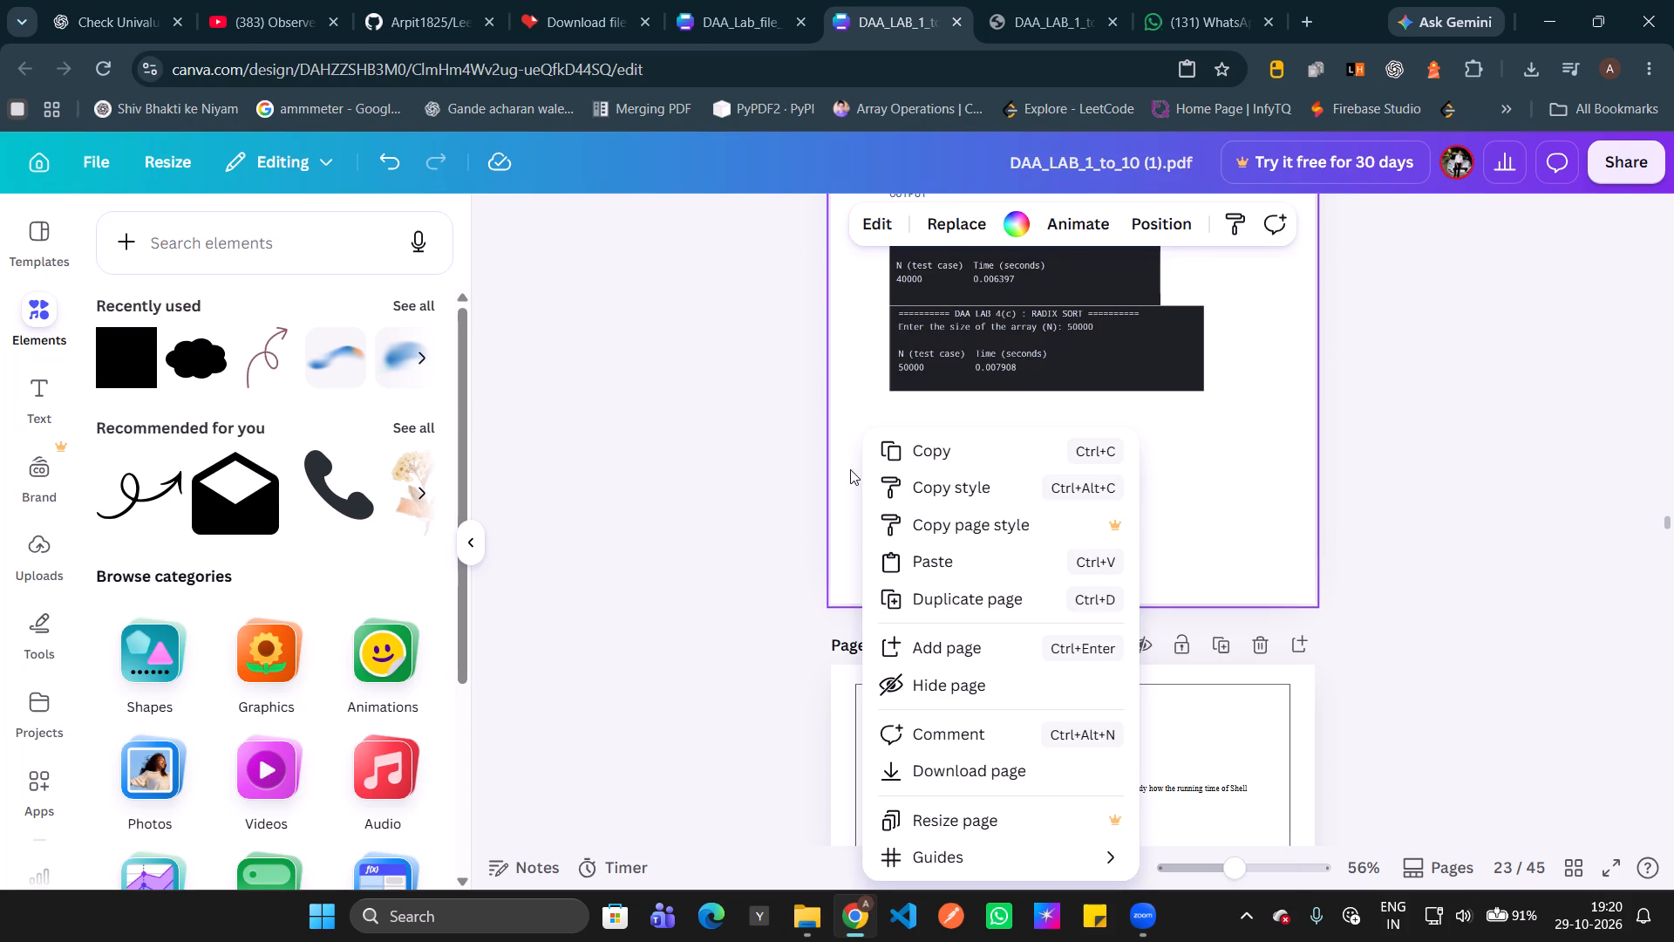
pyautogui.hotkey('ctrl', 'v')
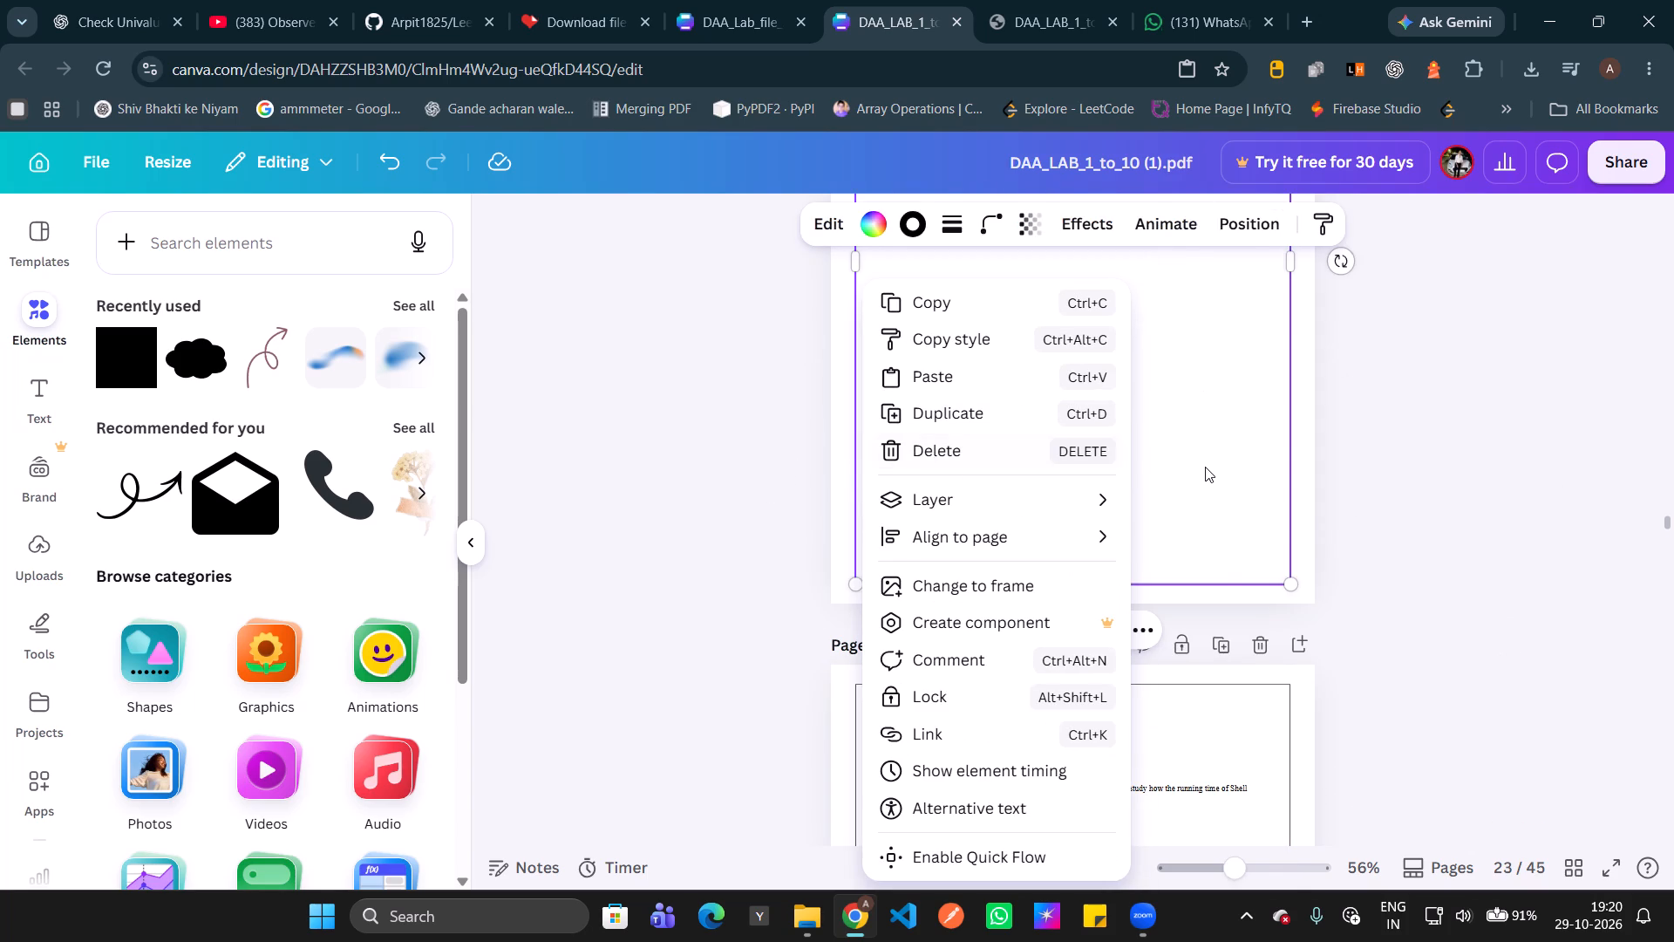
pyautogui.rightClick(1205, 467)
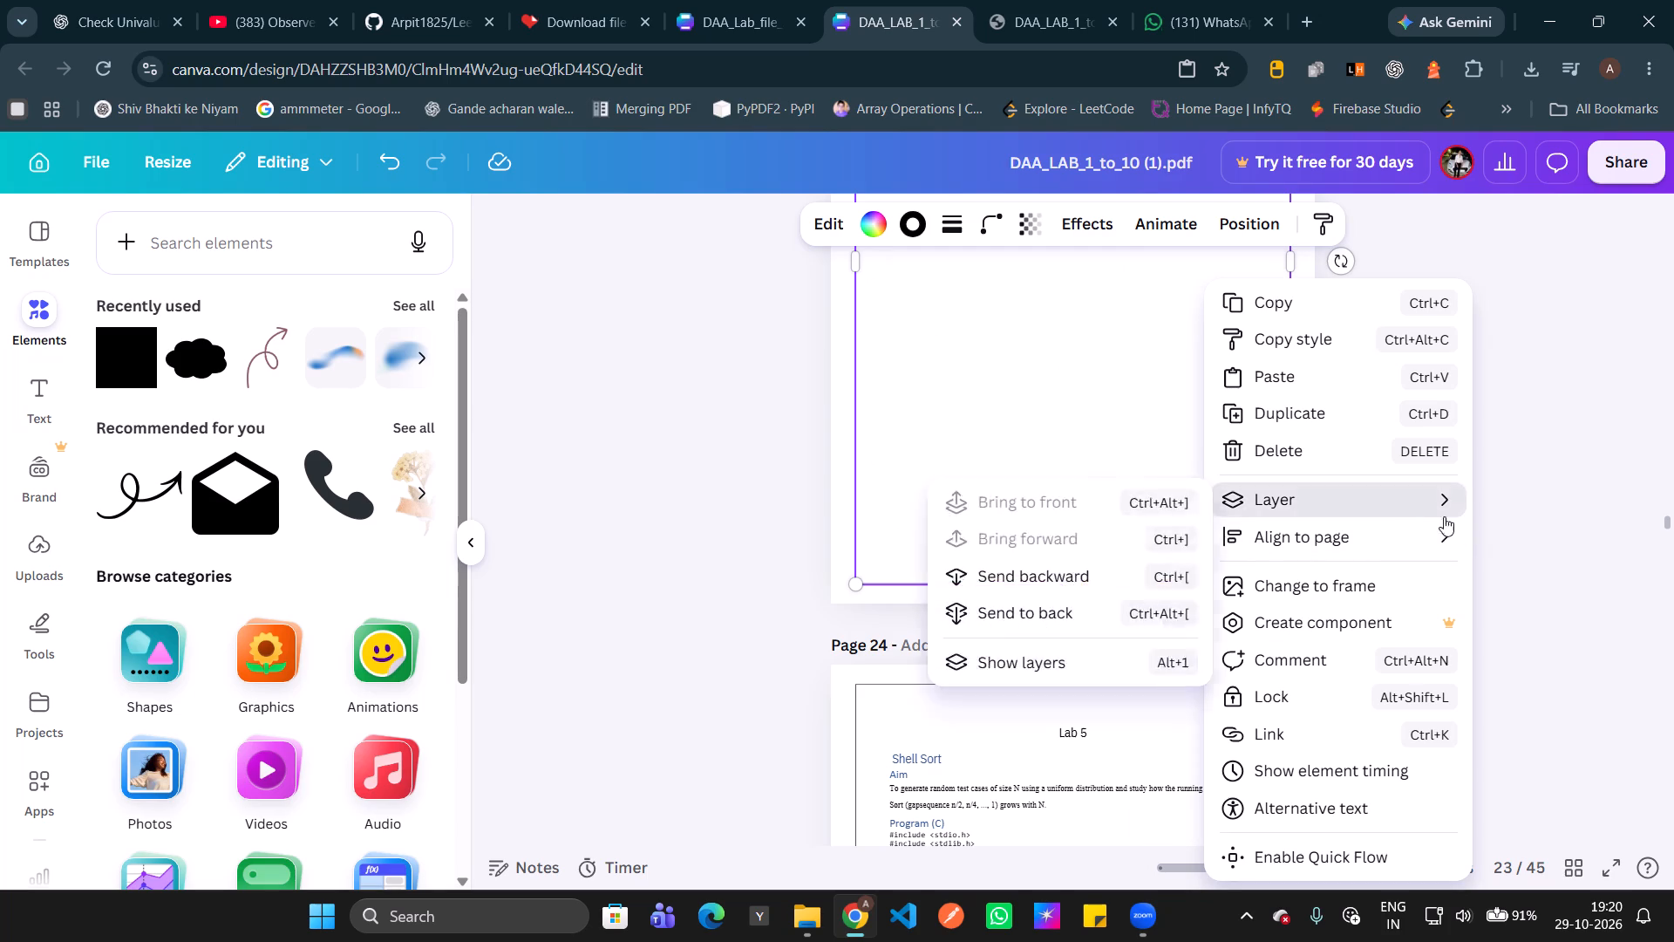
pyautogui.click(1137, 608)
pyautogui.click(662, 506)
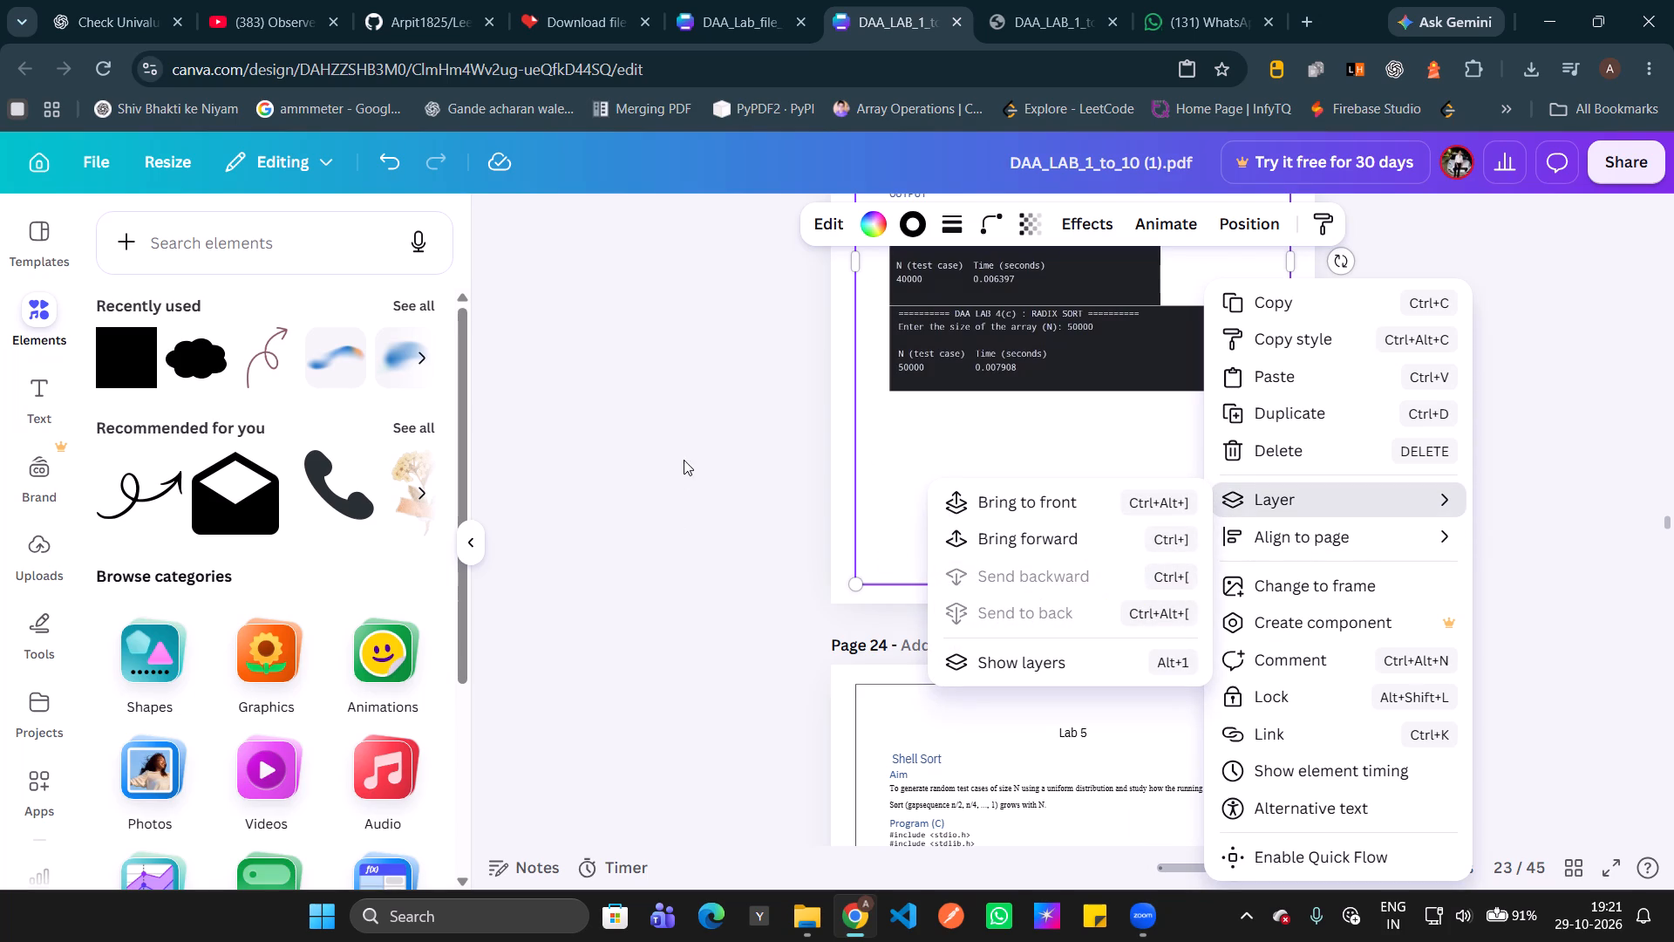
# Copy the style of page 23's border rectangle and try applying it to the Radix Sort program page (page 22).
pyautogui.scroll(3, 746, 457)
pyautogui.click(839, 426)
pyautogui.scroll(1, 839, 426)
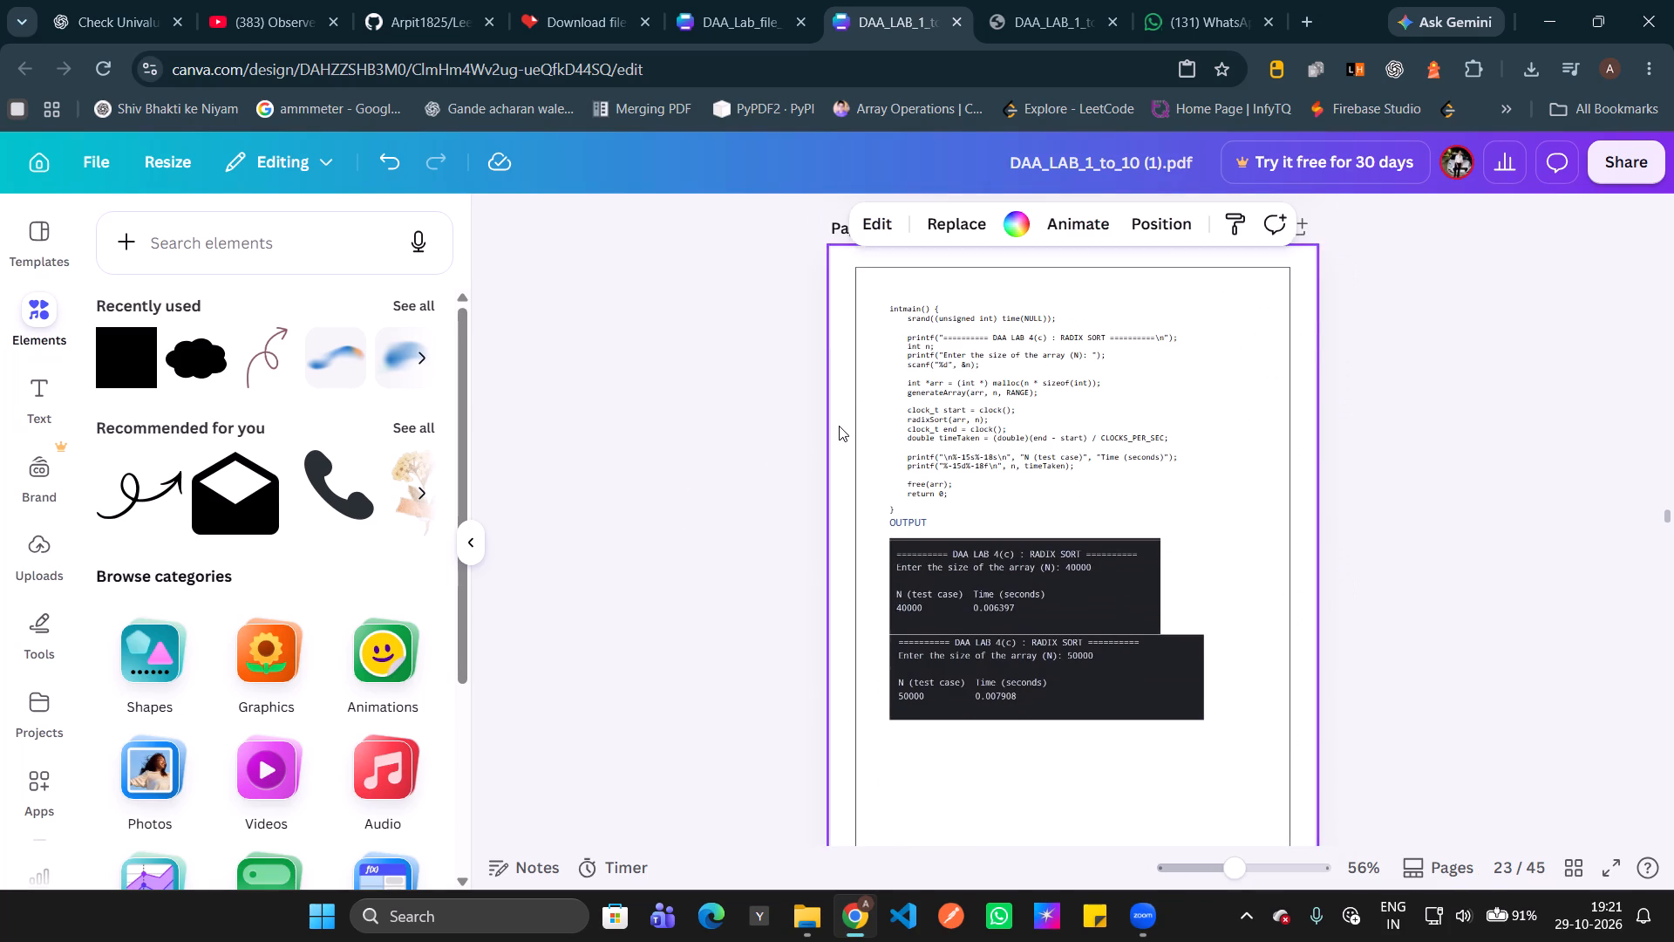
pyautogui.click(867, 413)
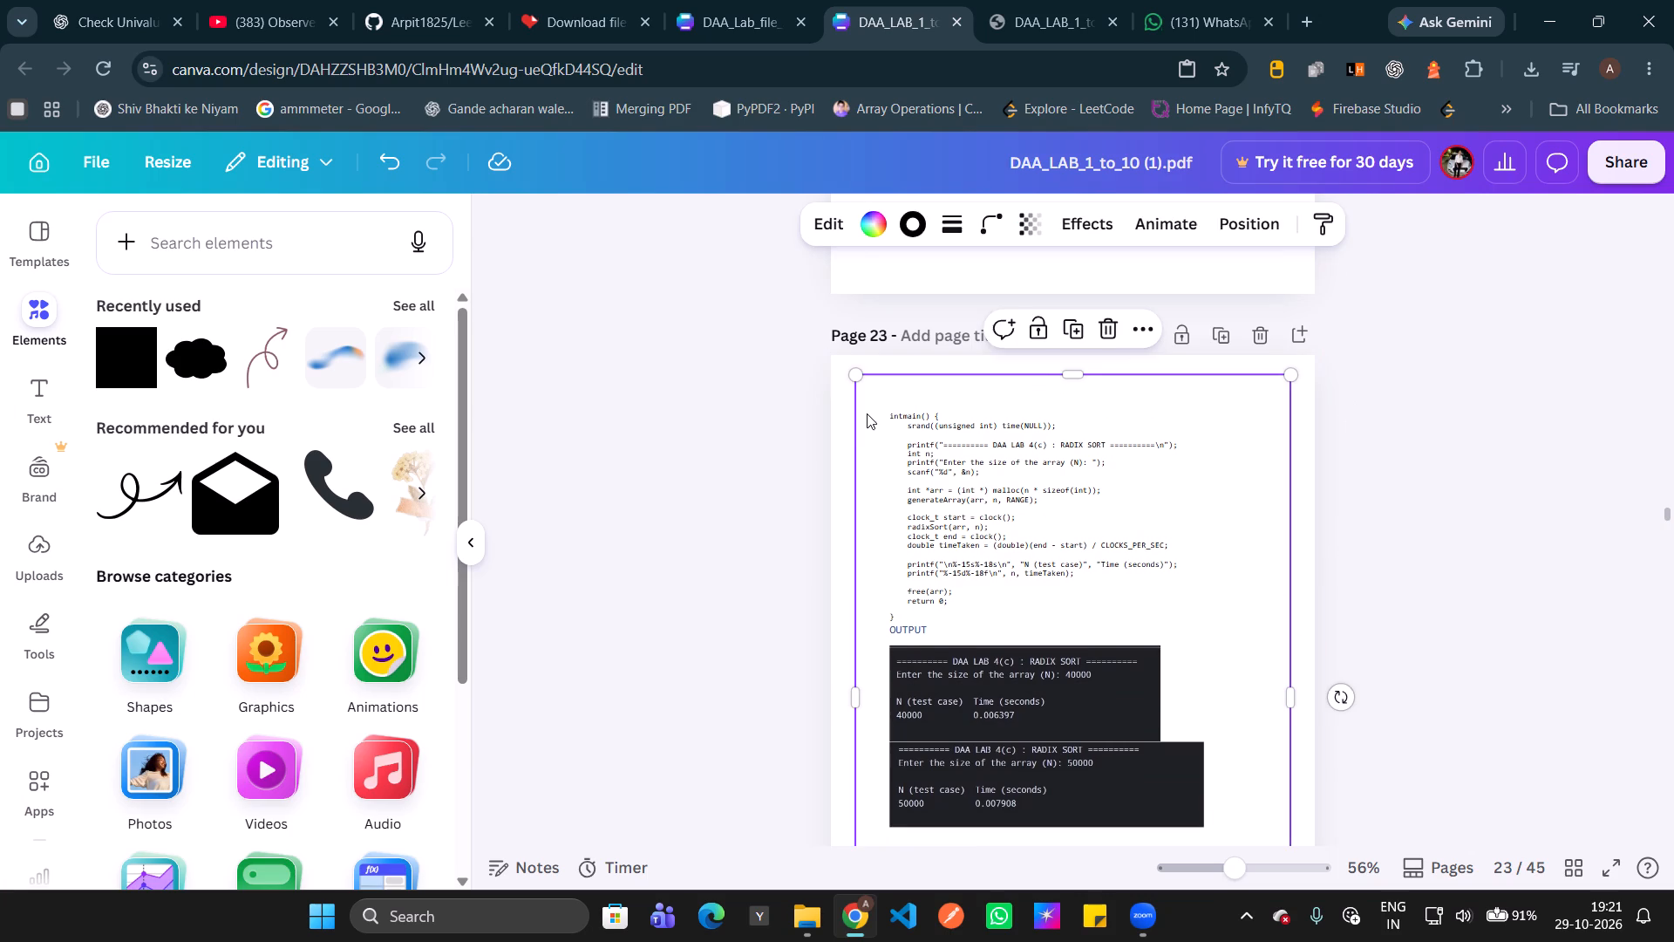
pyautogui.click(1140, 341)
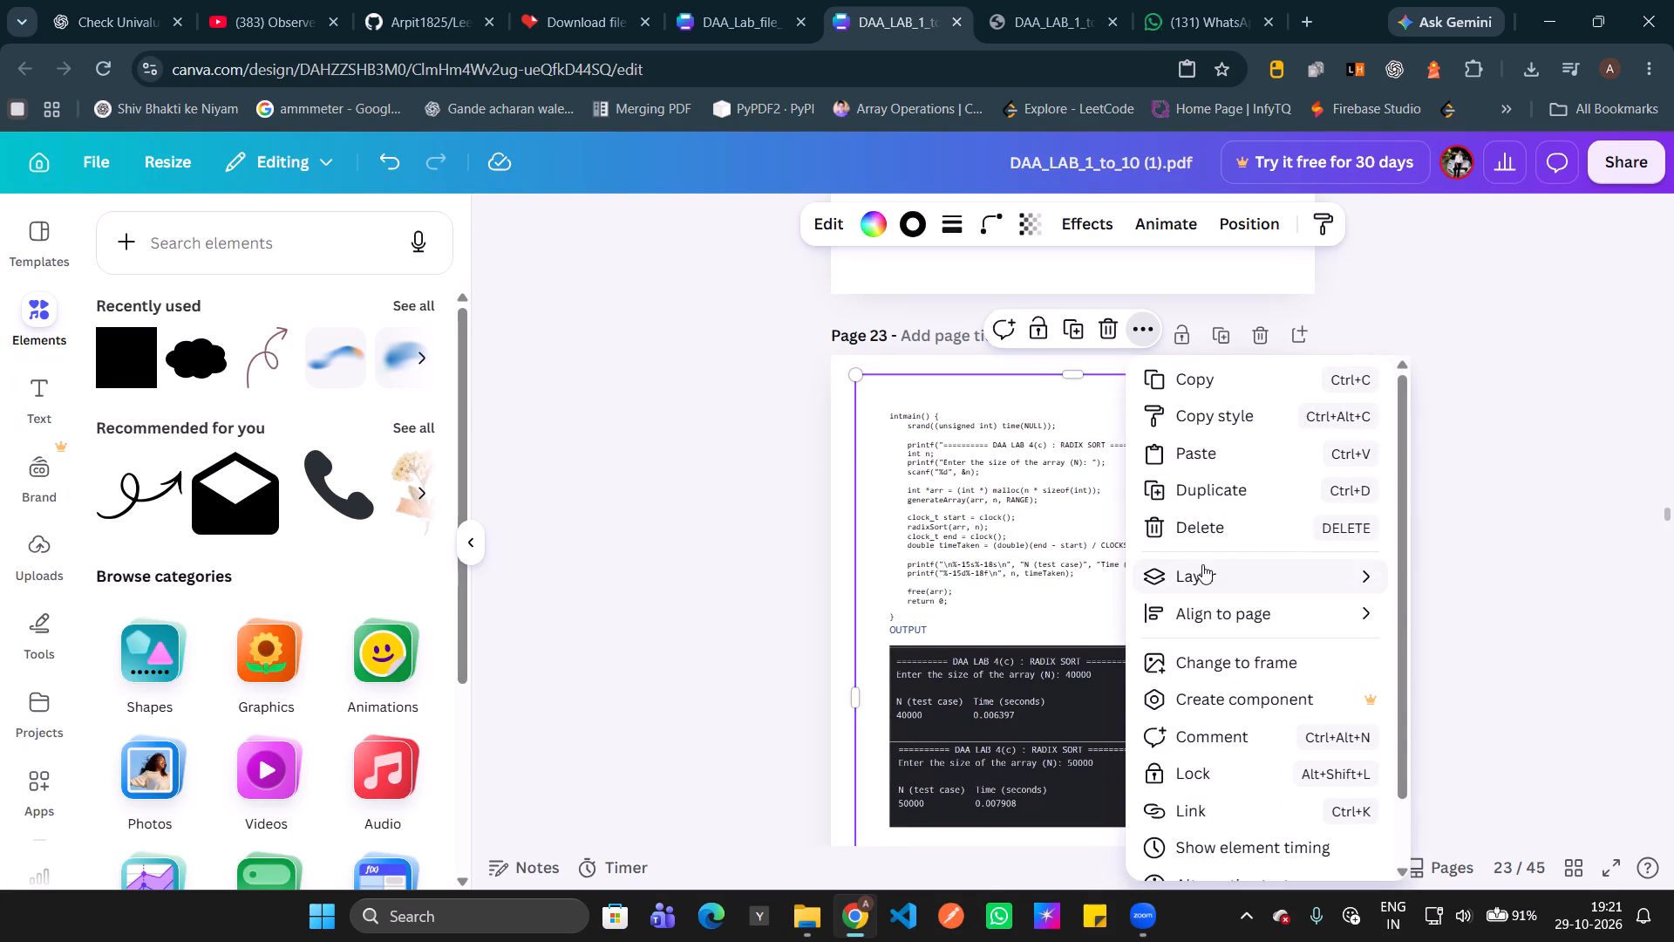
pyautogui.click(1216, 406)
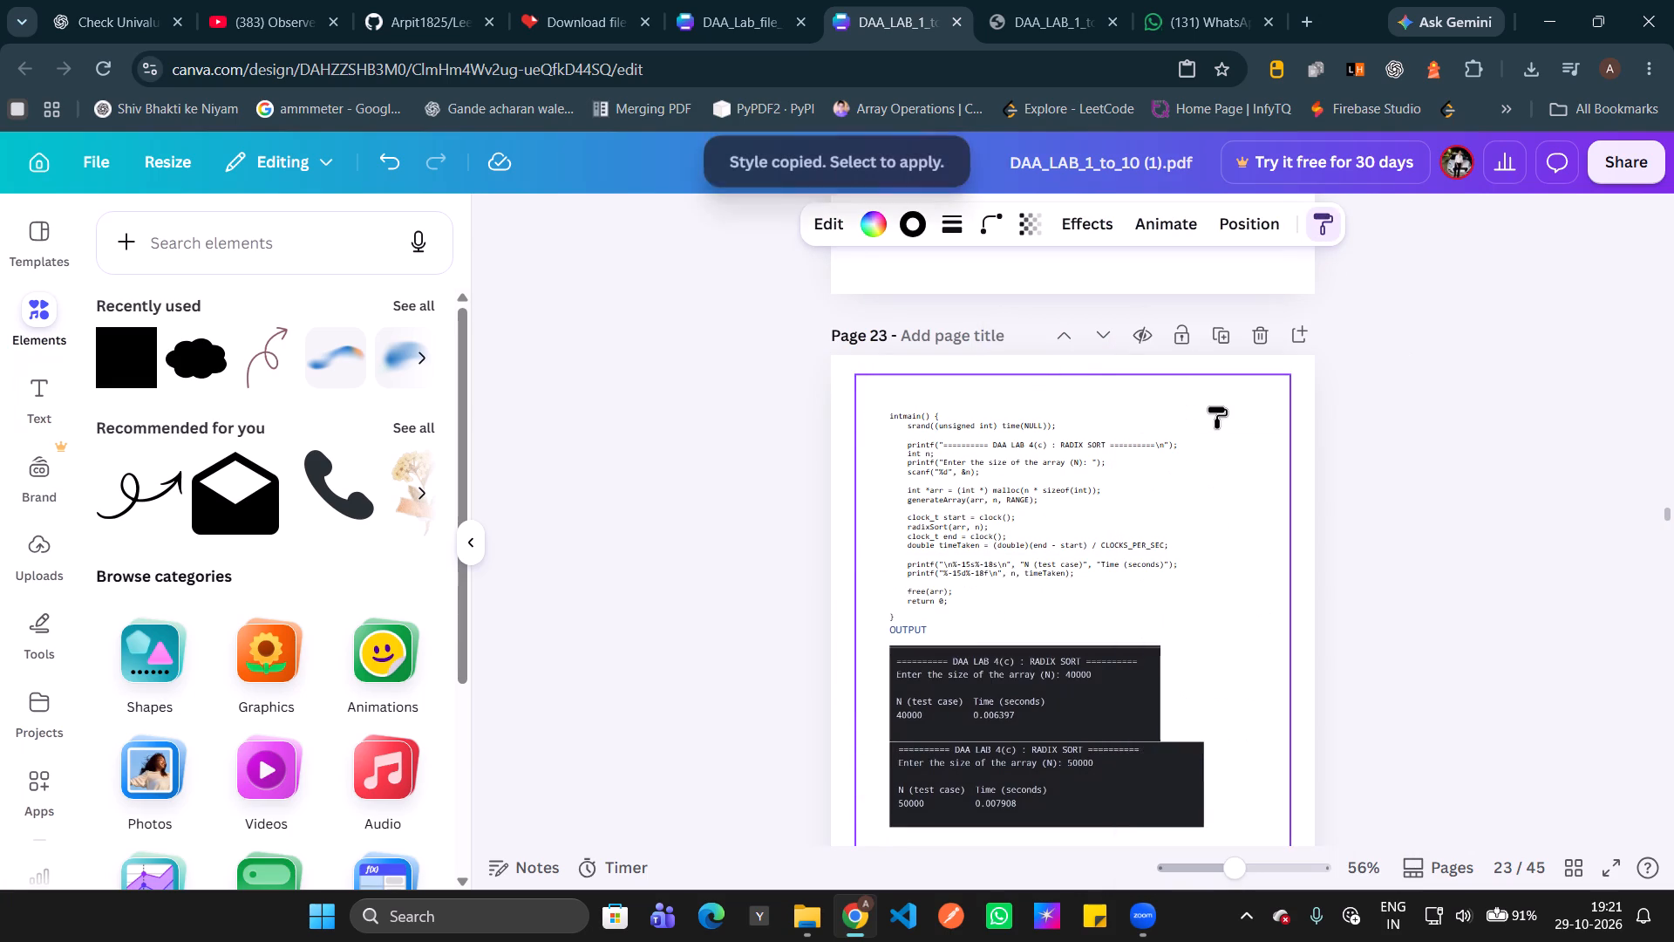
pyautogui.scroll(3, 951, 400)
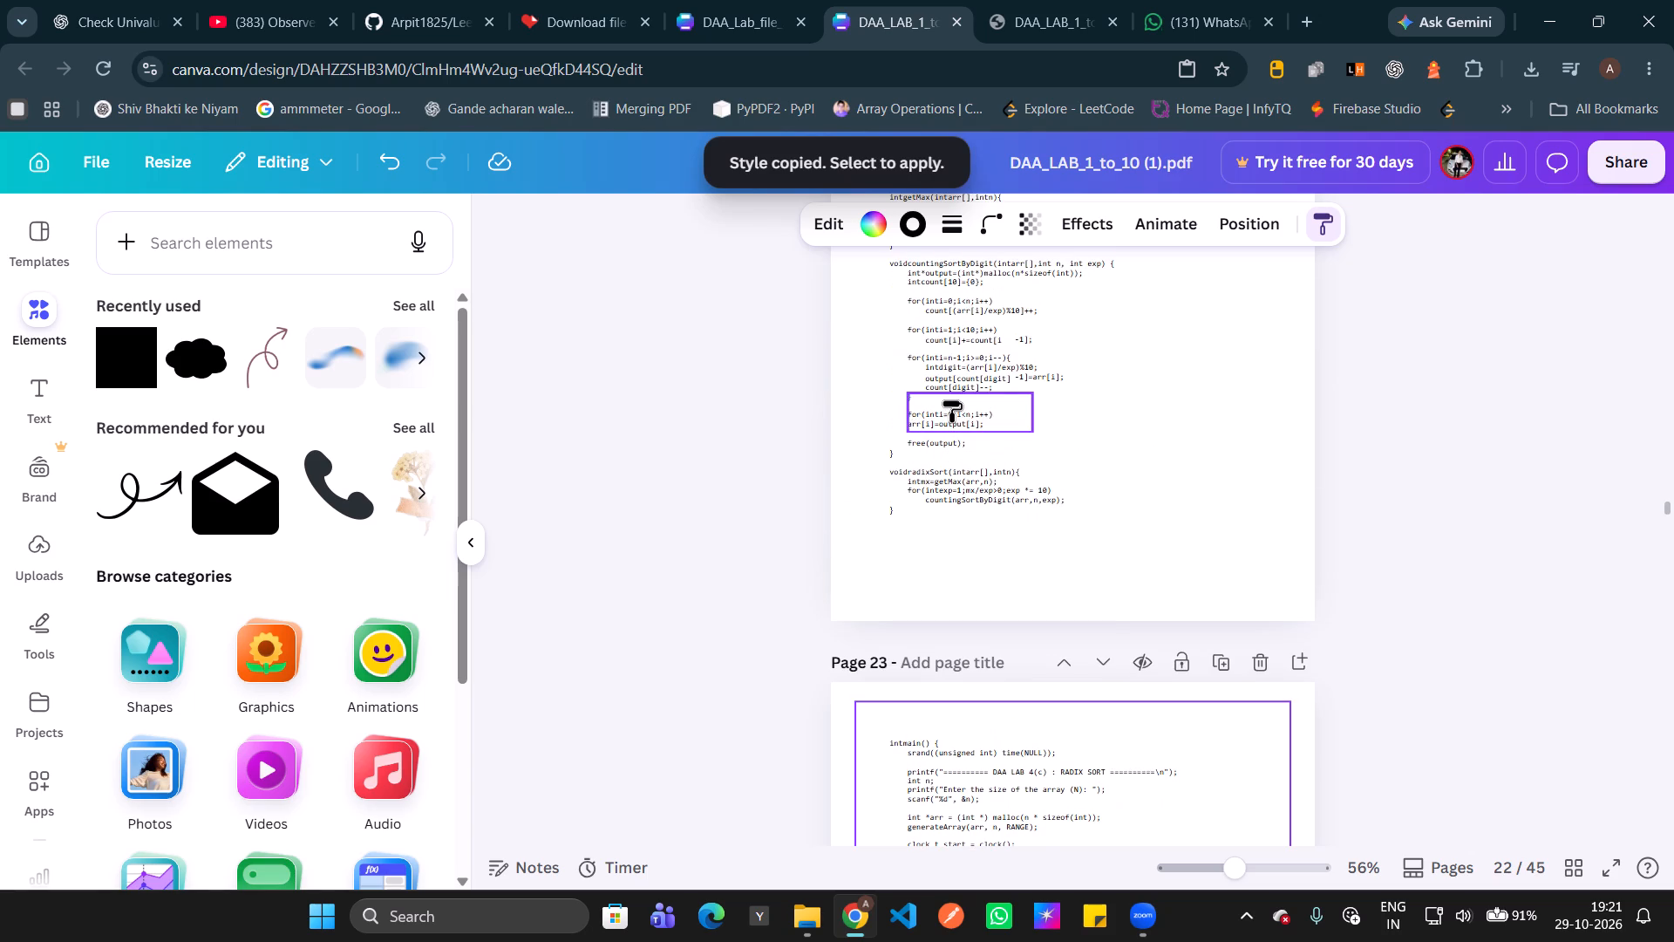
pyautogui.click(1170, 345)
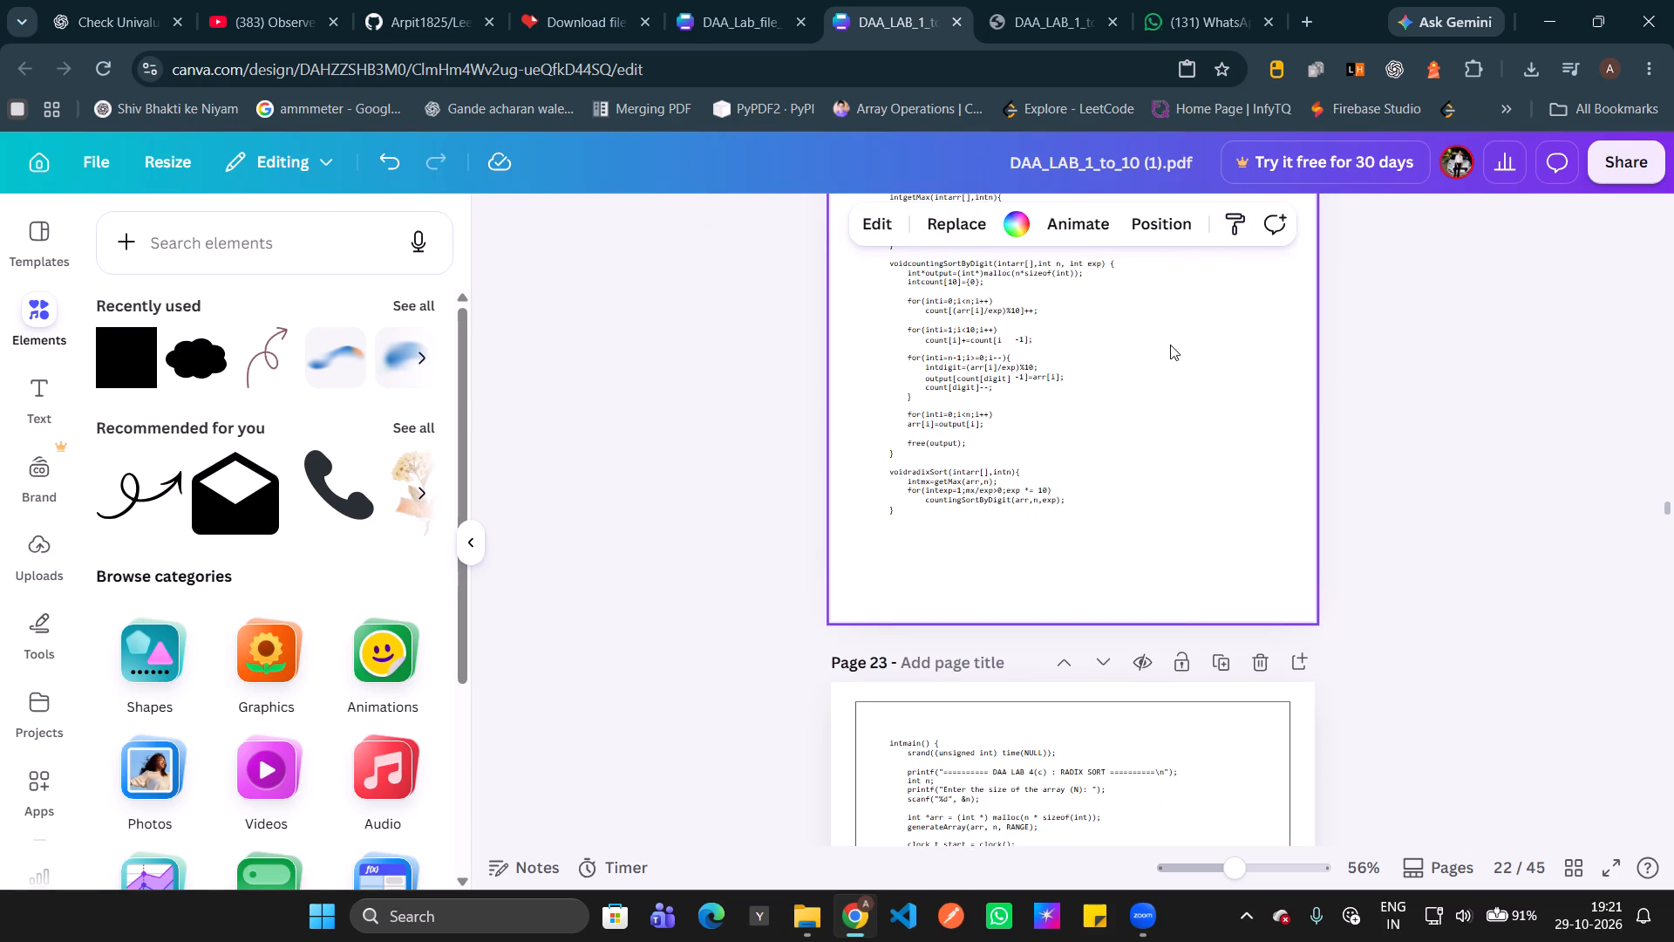
# Paste the border rectangle onto the Lab 4 Radix Sort program page (page 22) and send it to the back.
pyautogui.scroll(3, 1170, 345)
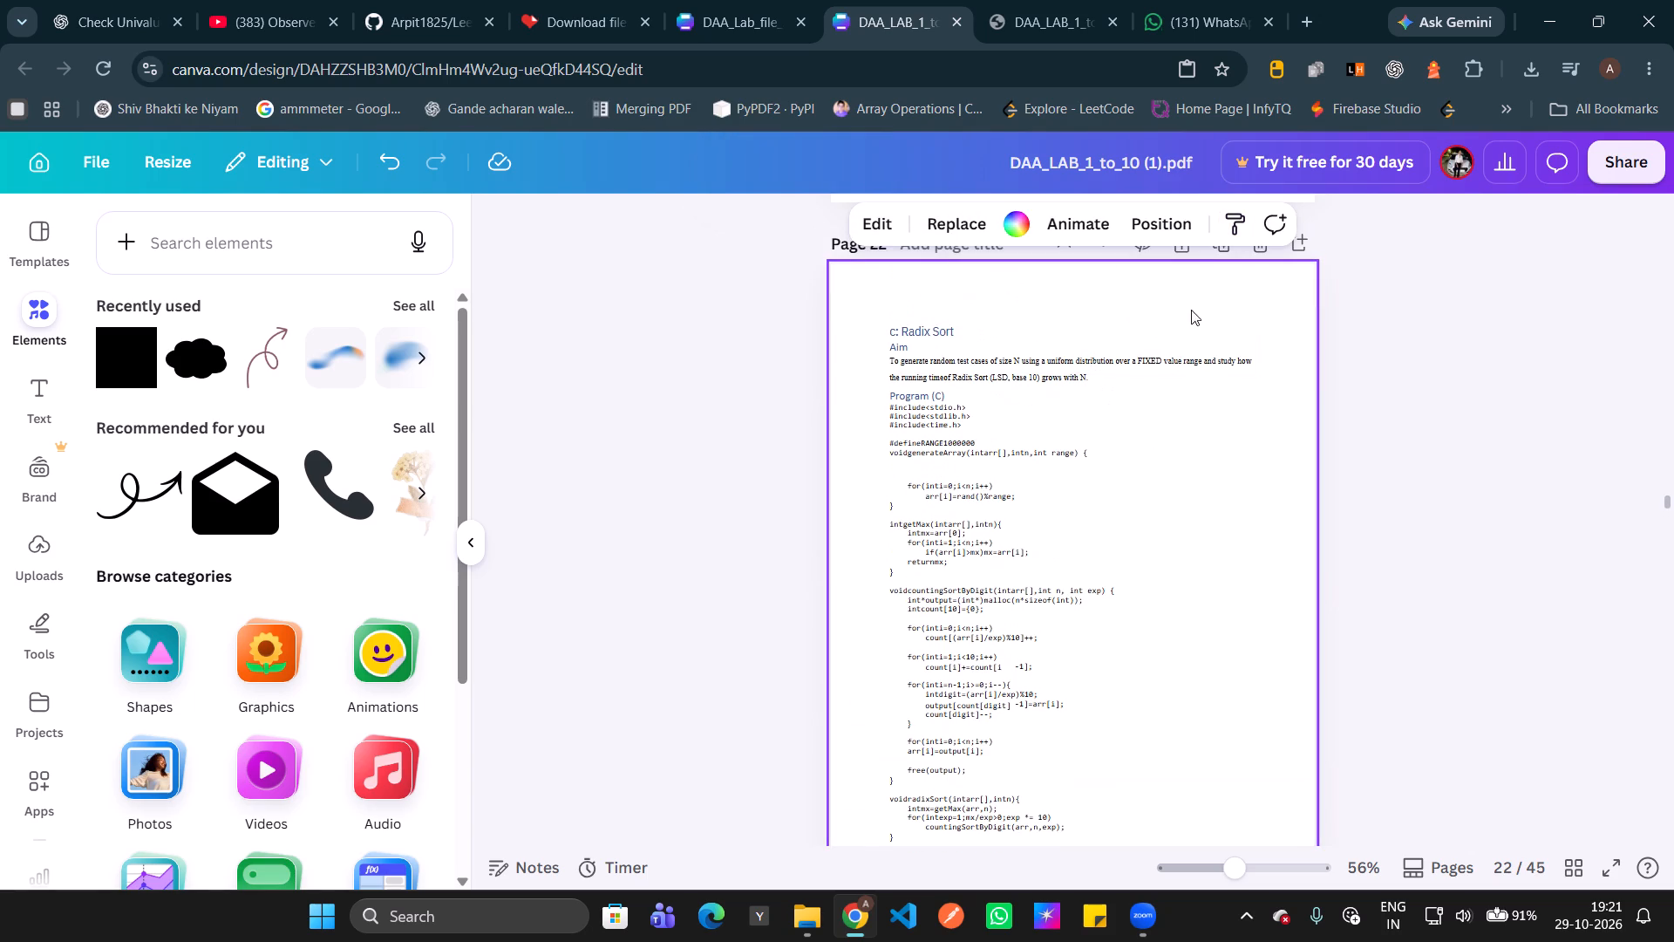
pyautogui.rightClick(1200, 297)
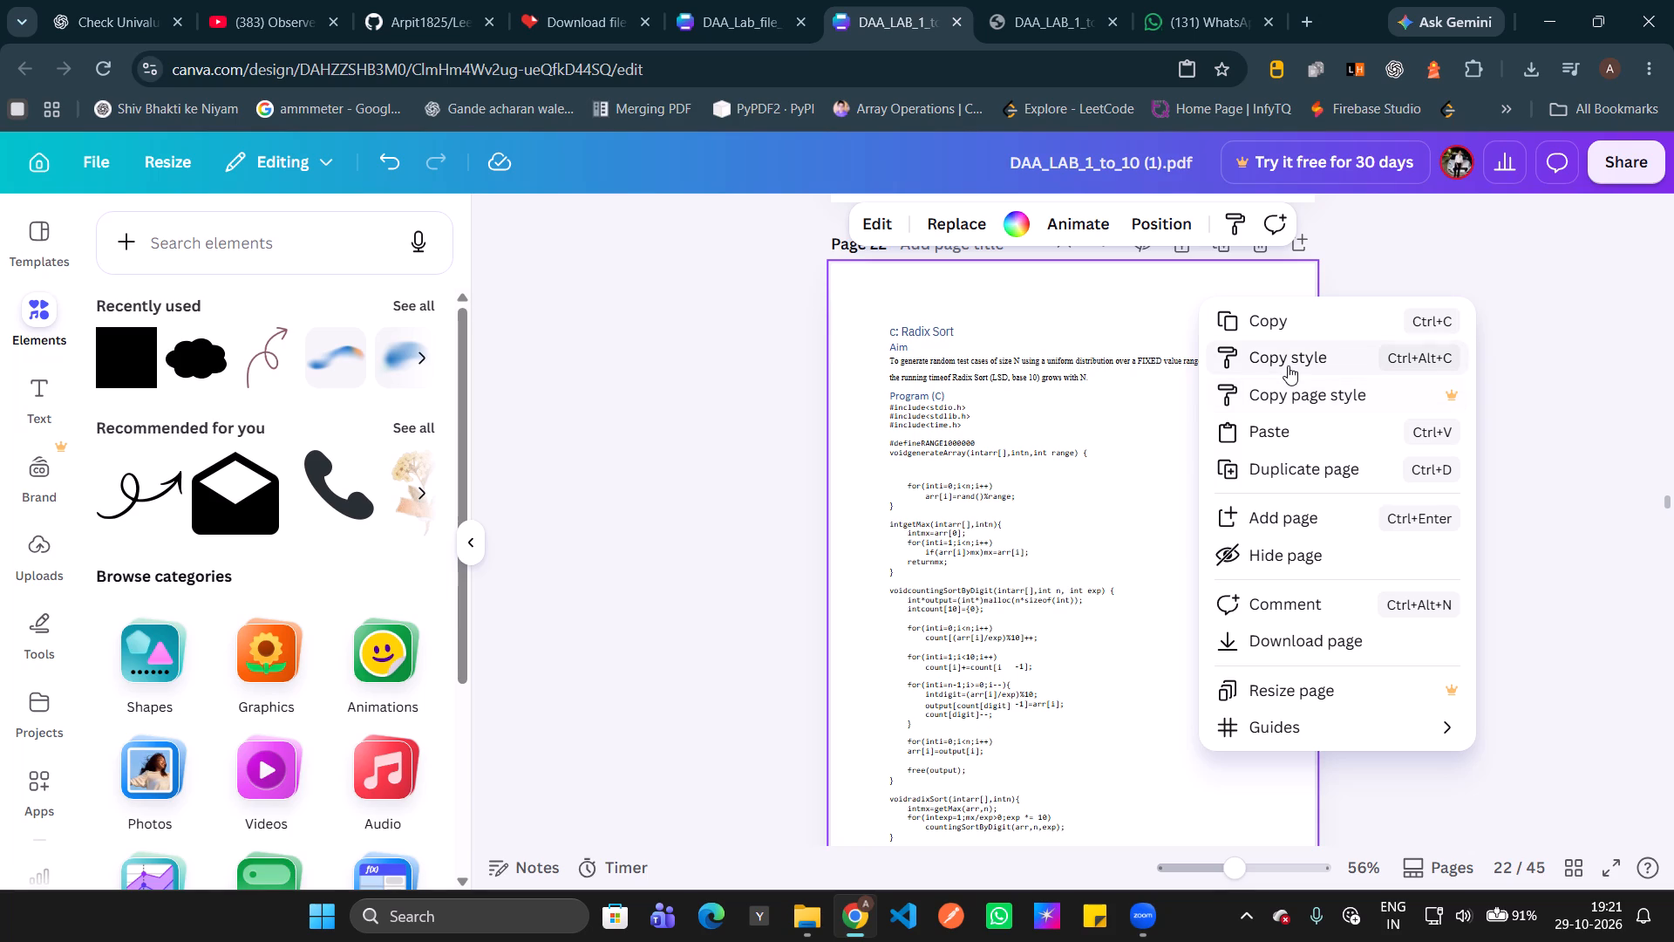
pyautogui.click(840, 342)
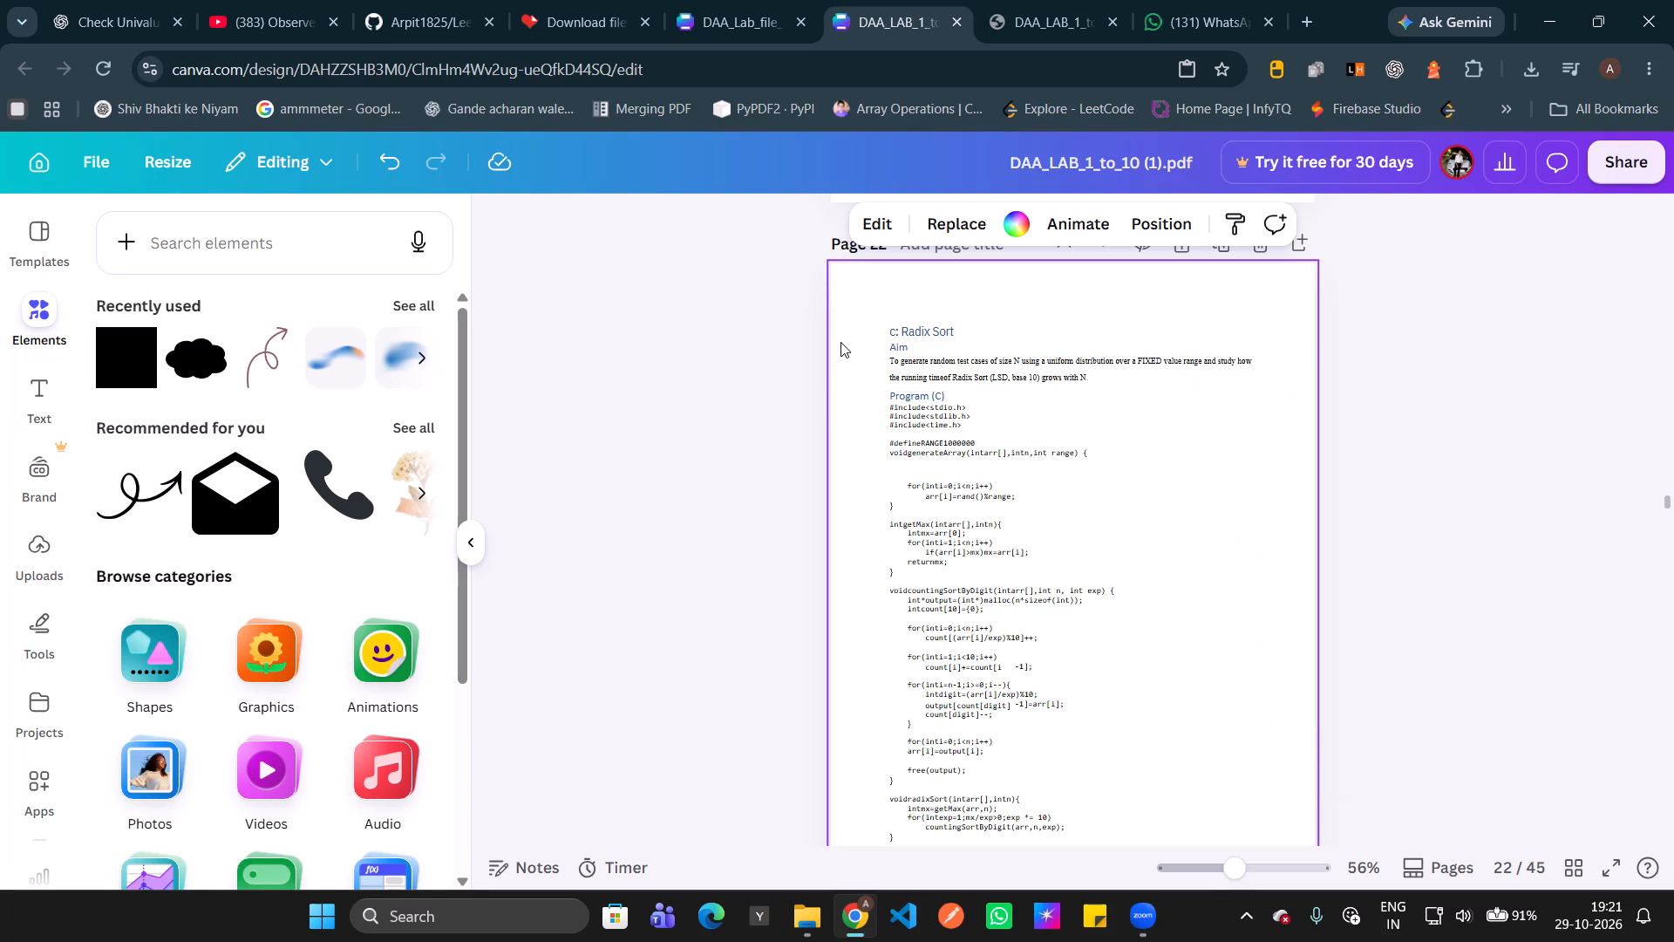
pyautogui.hotkey('ctrl', 'v')
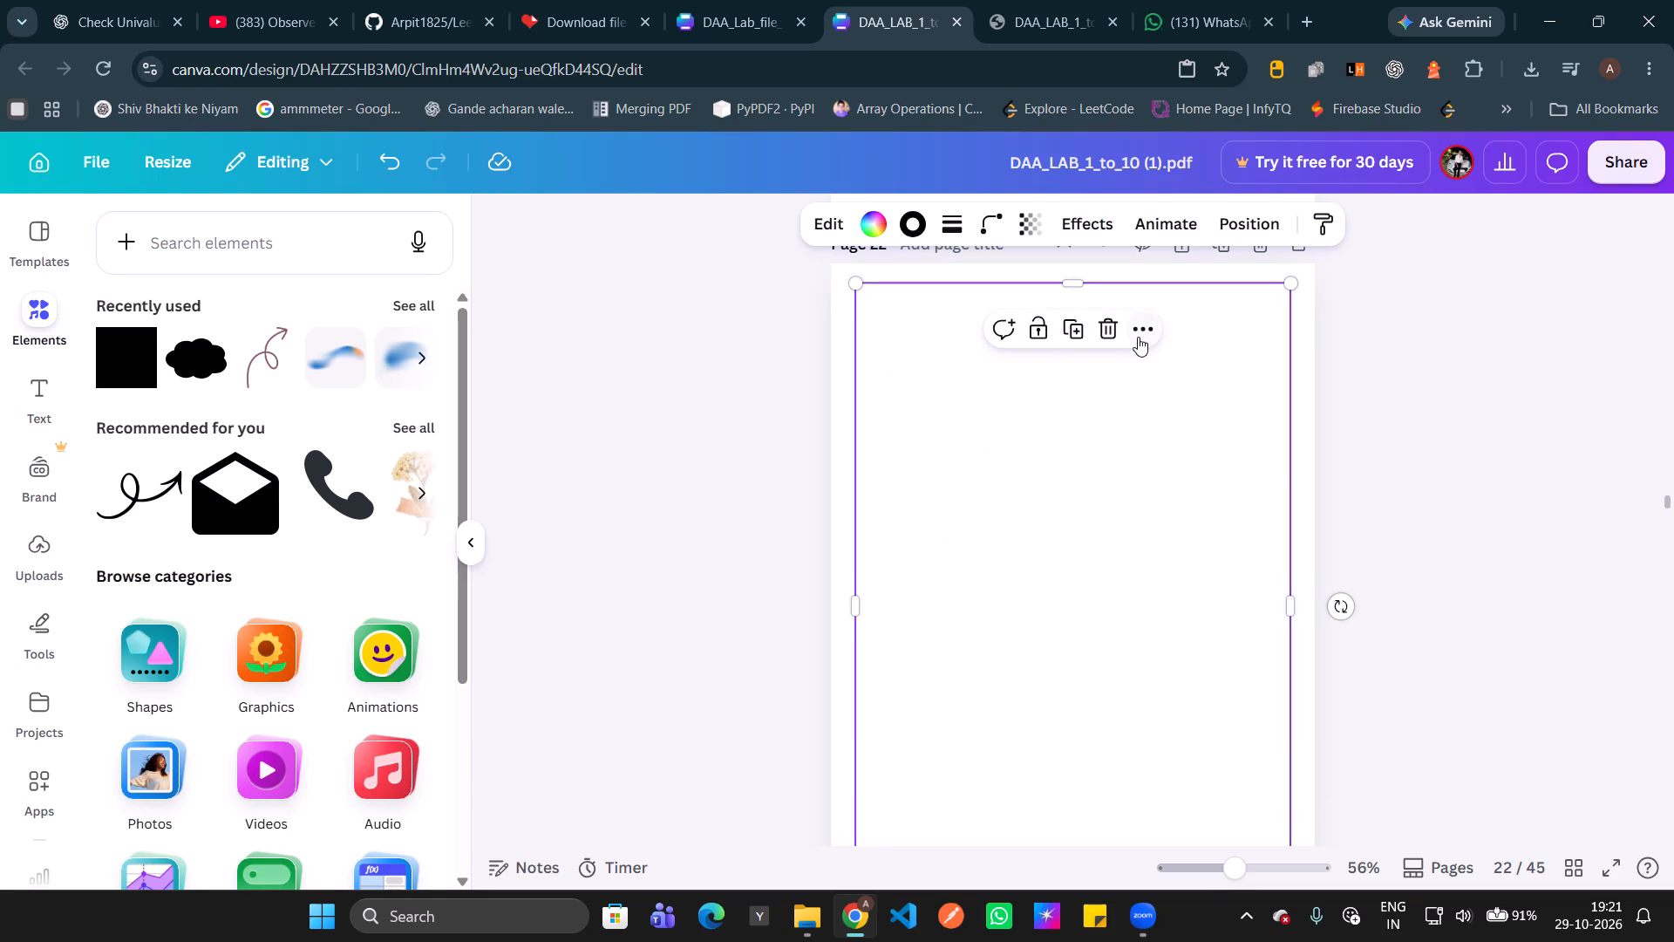
pyautogui.click(1138, 337)
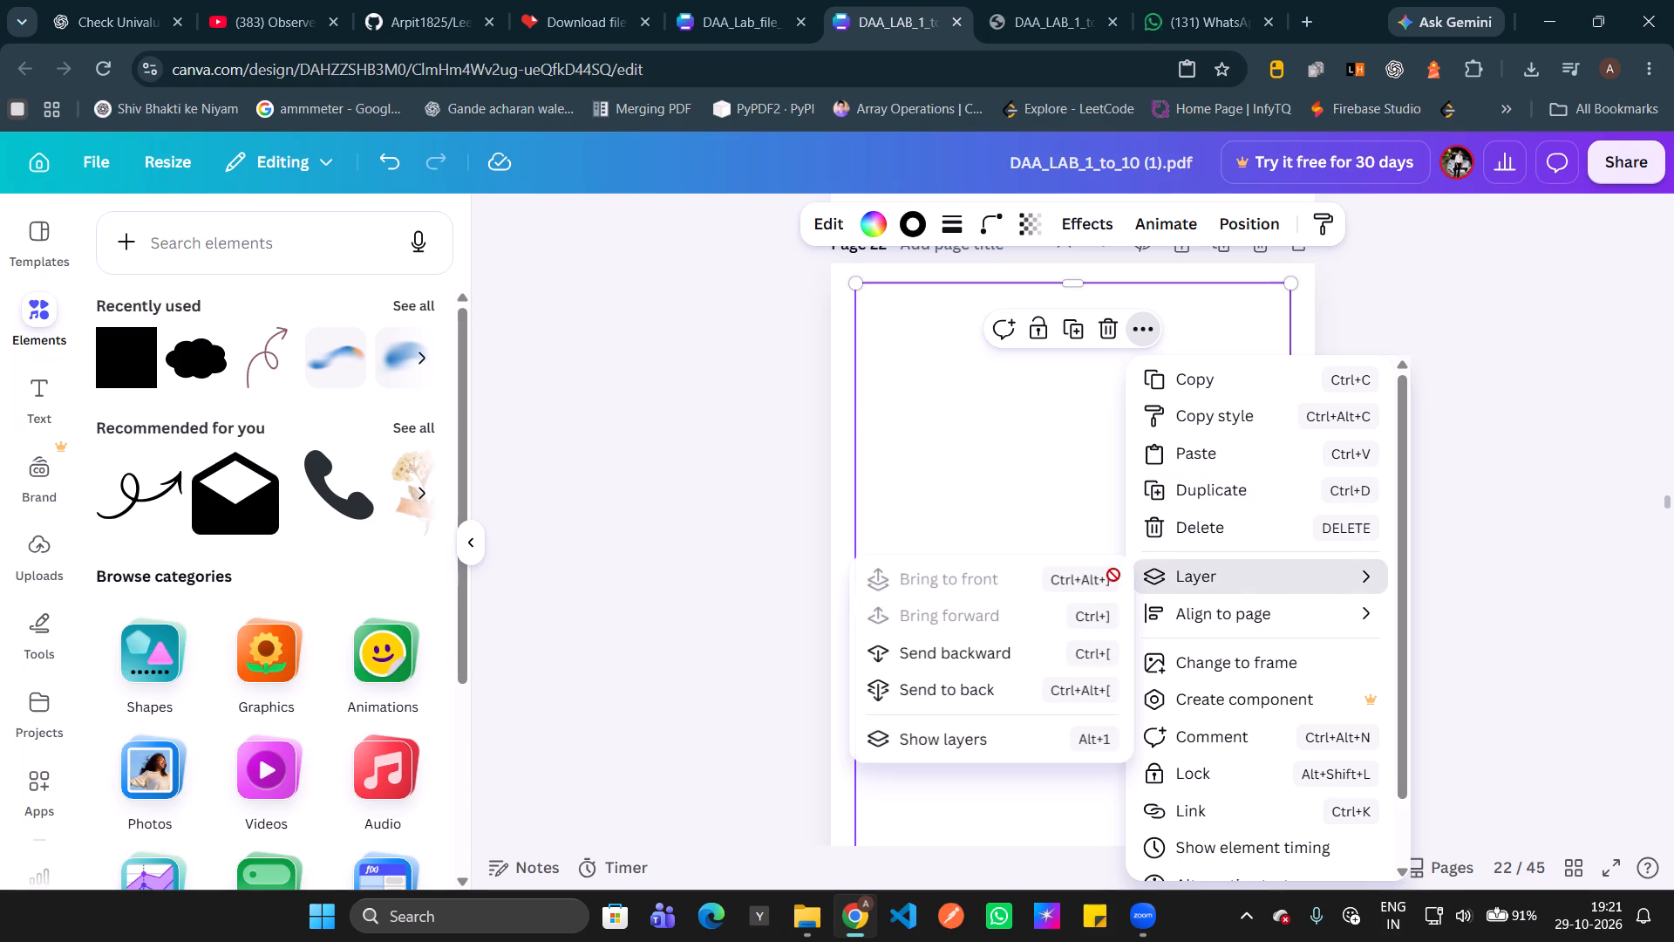
pyautogui.click(998, 687)
pyautogui.click(657, 411)
# Paste the border rectangle onto the Lab 4 Counting Sort output page (page 21) and send it to the back.
pyautogui.scroll(4, 752, 420)
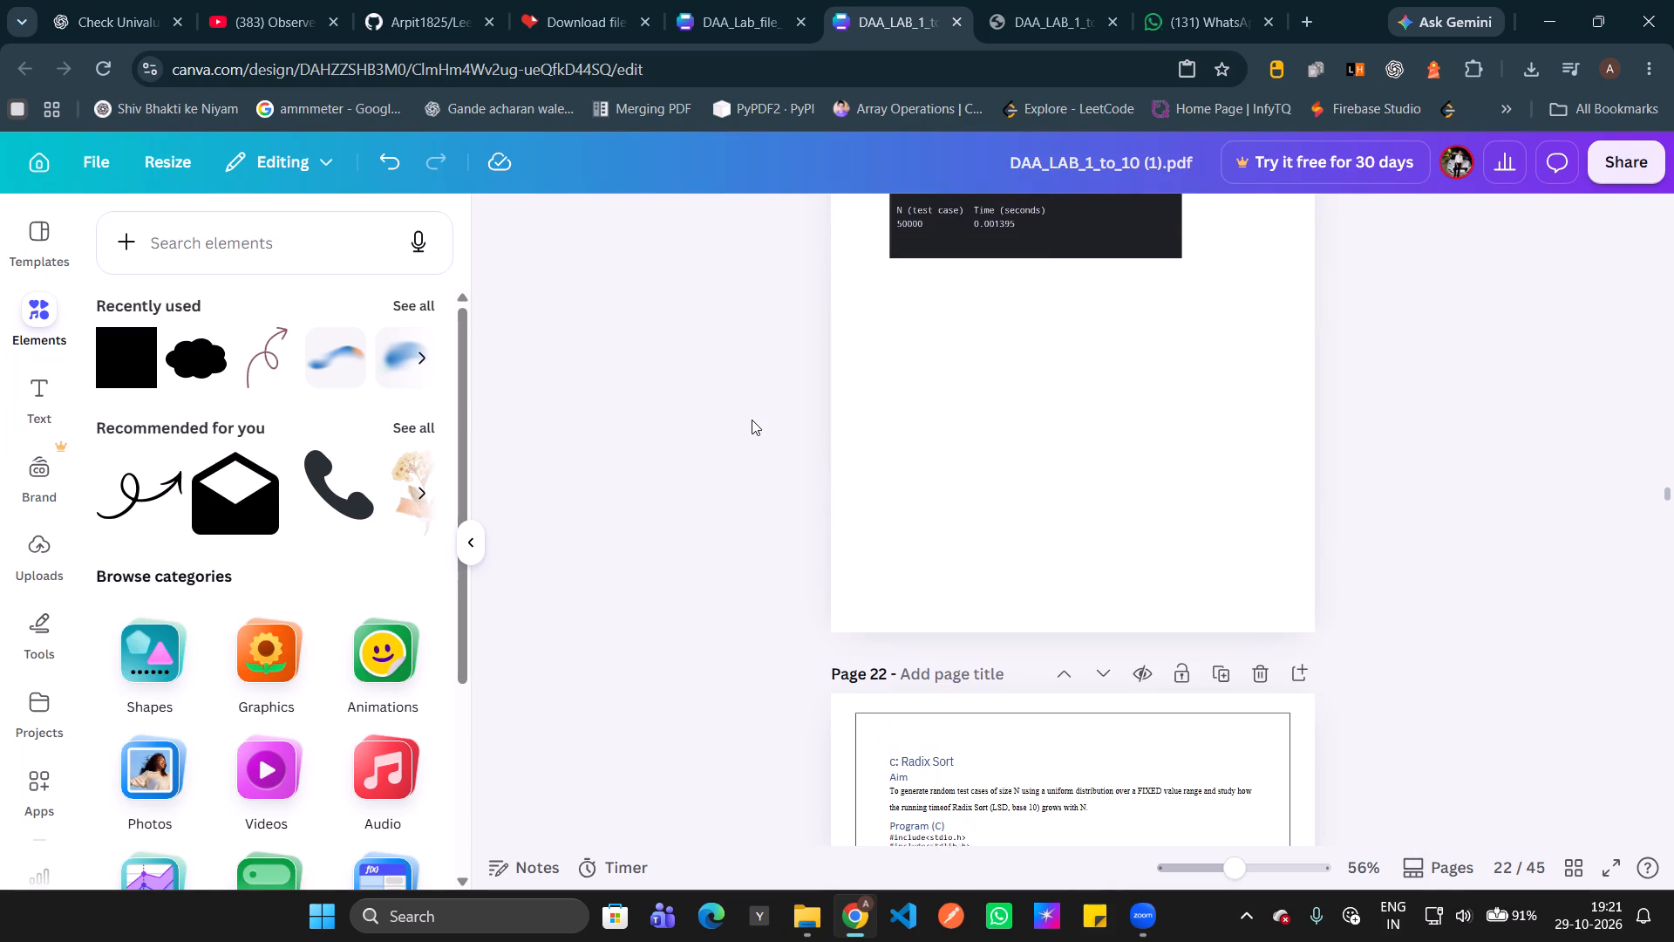
pyautogui.scroll(-7, 815, 444)
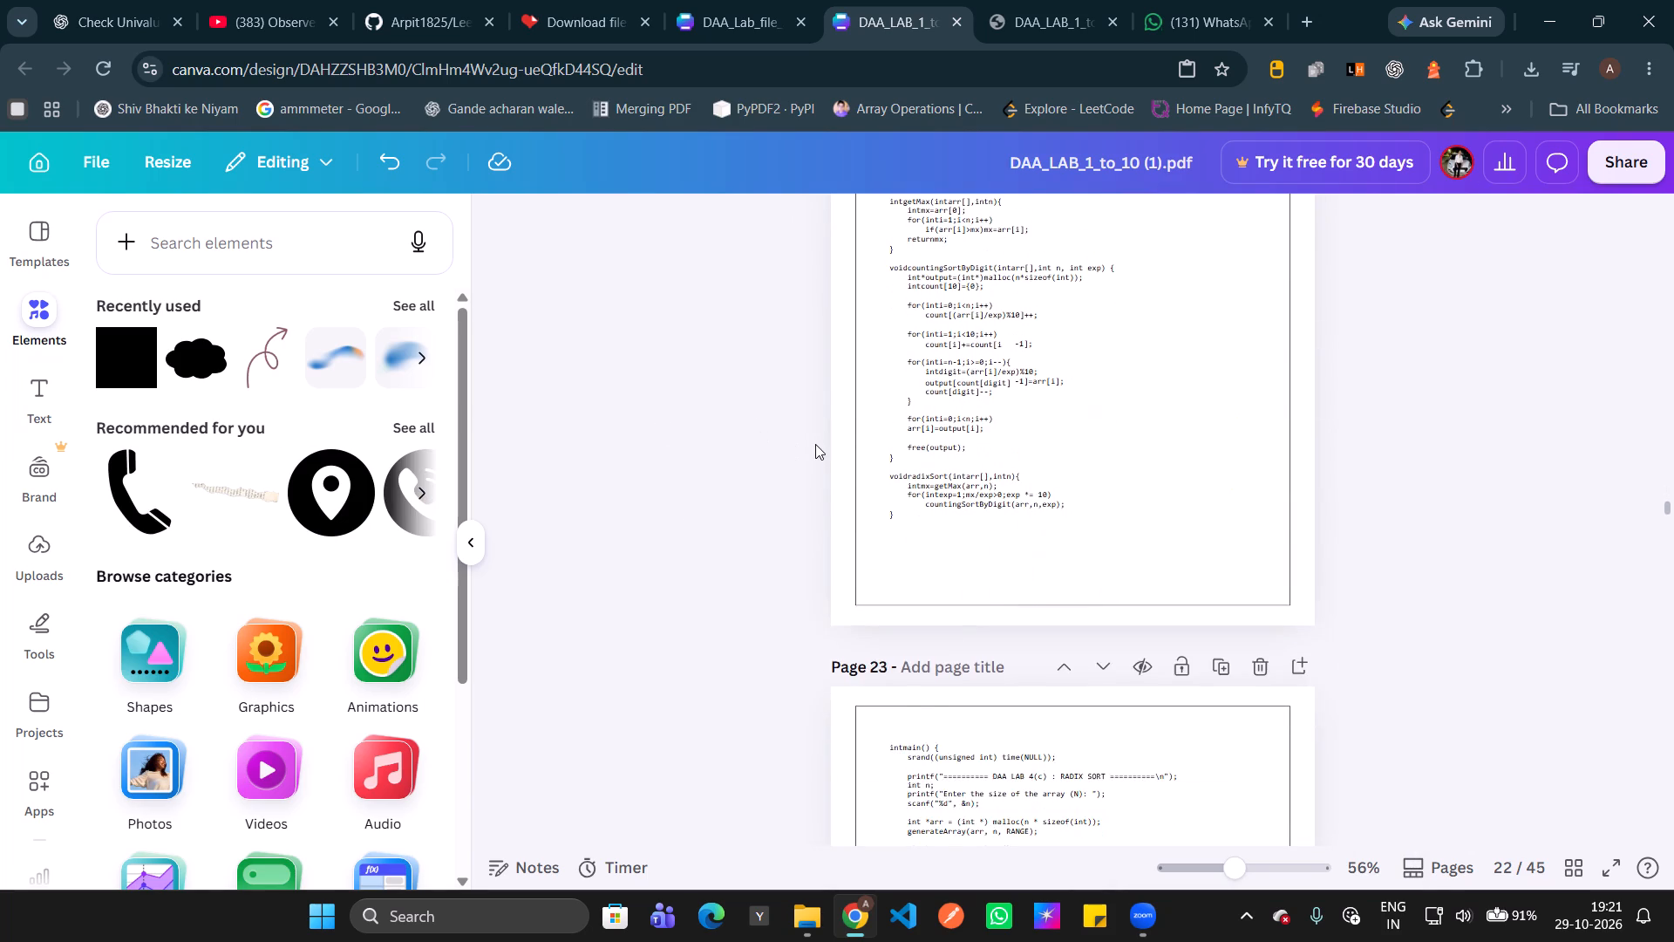
pyautogui.scroll(8, 815, 444)
pyautogui.click(922, 406)
pyautogui.hotkey('ctrl', 'v')
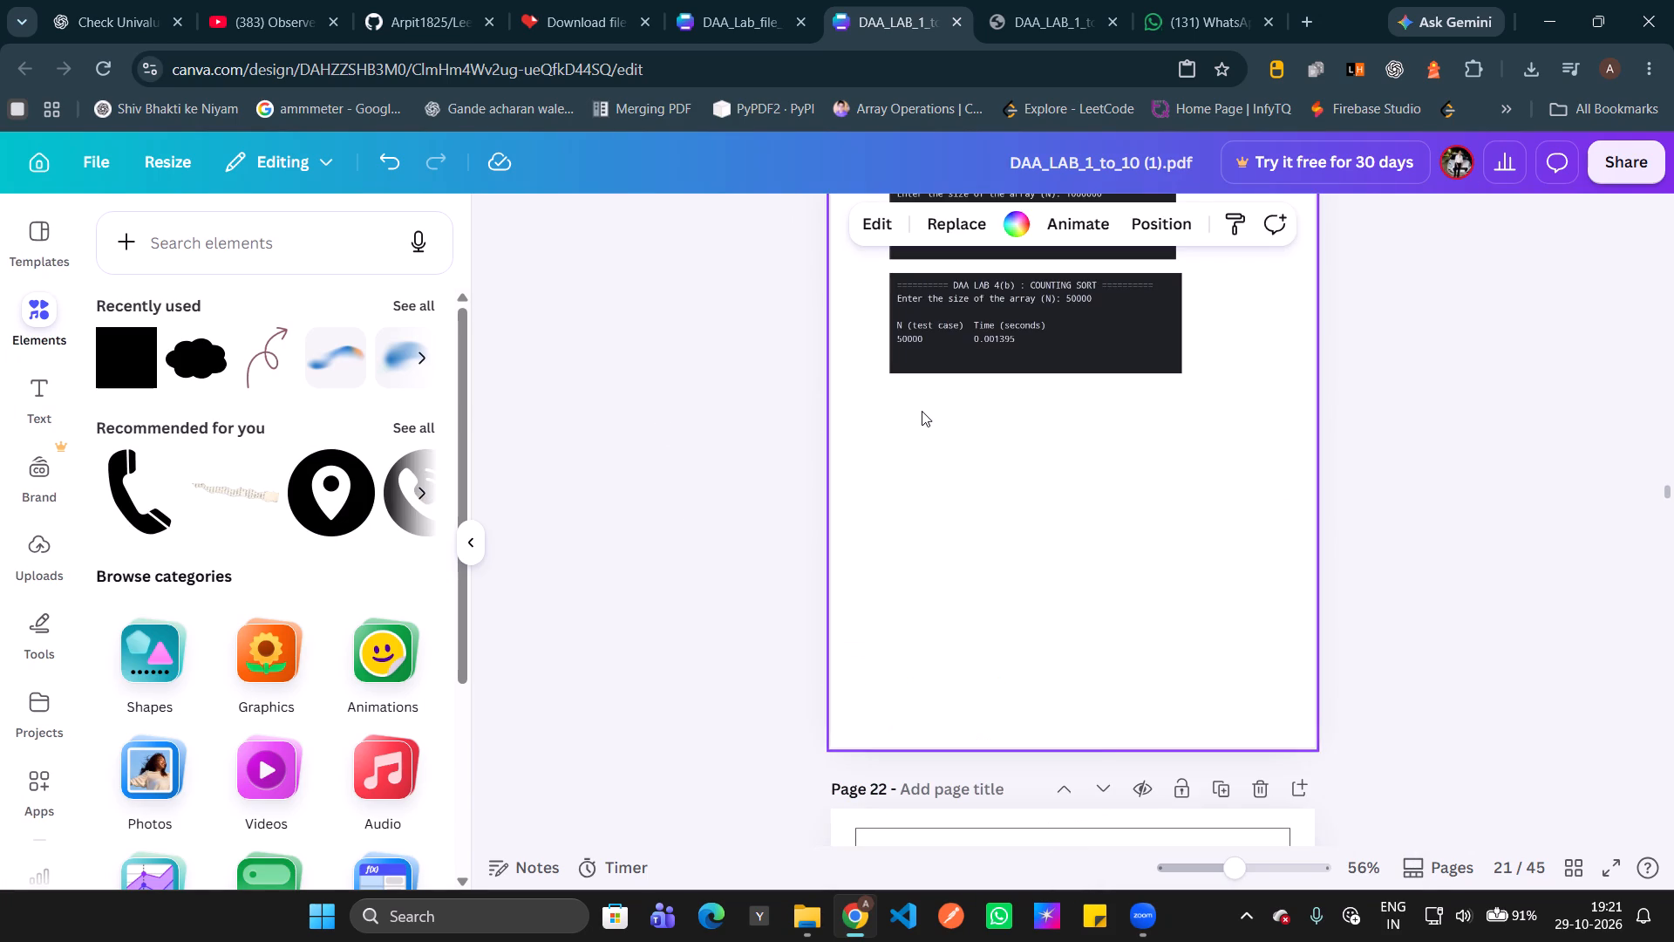
pyautogui.scroll(3, 922, 411)
pyautogui.rightClick(1072, 509)
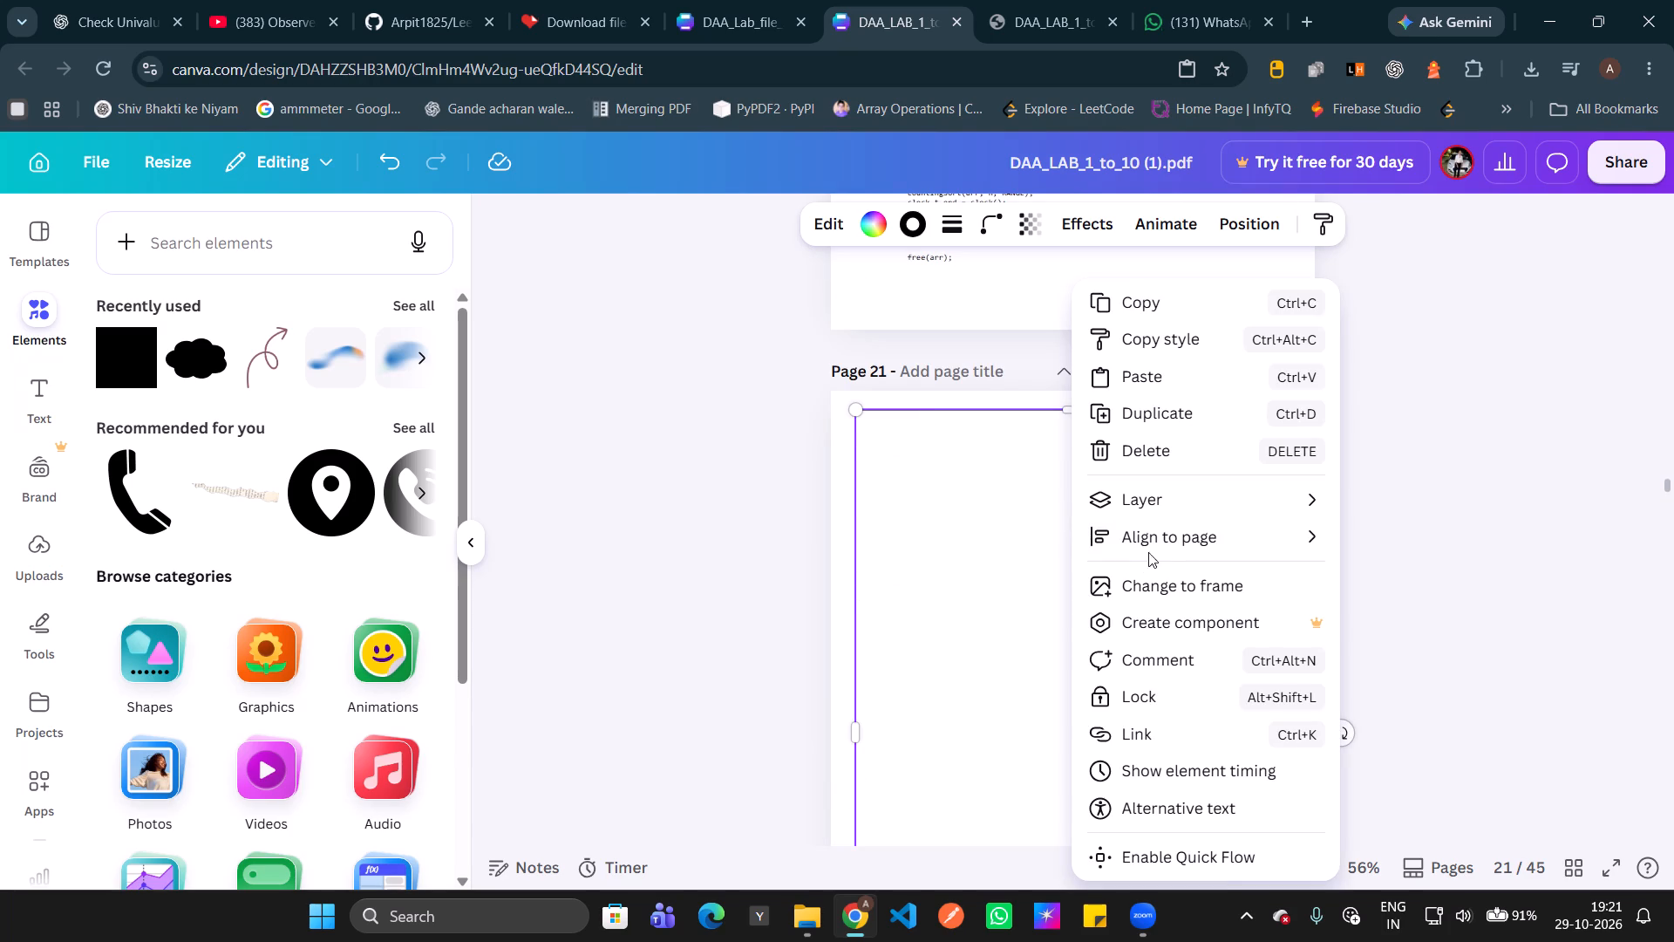
pyautogui.click(1392, 609)
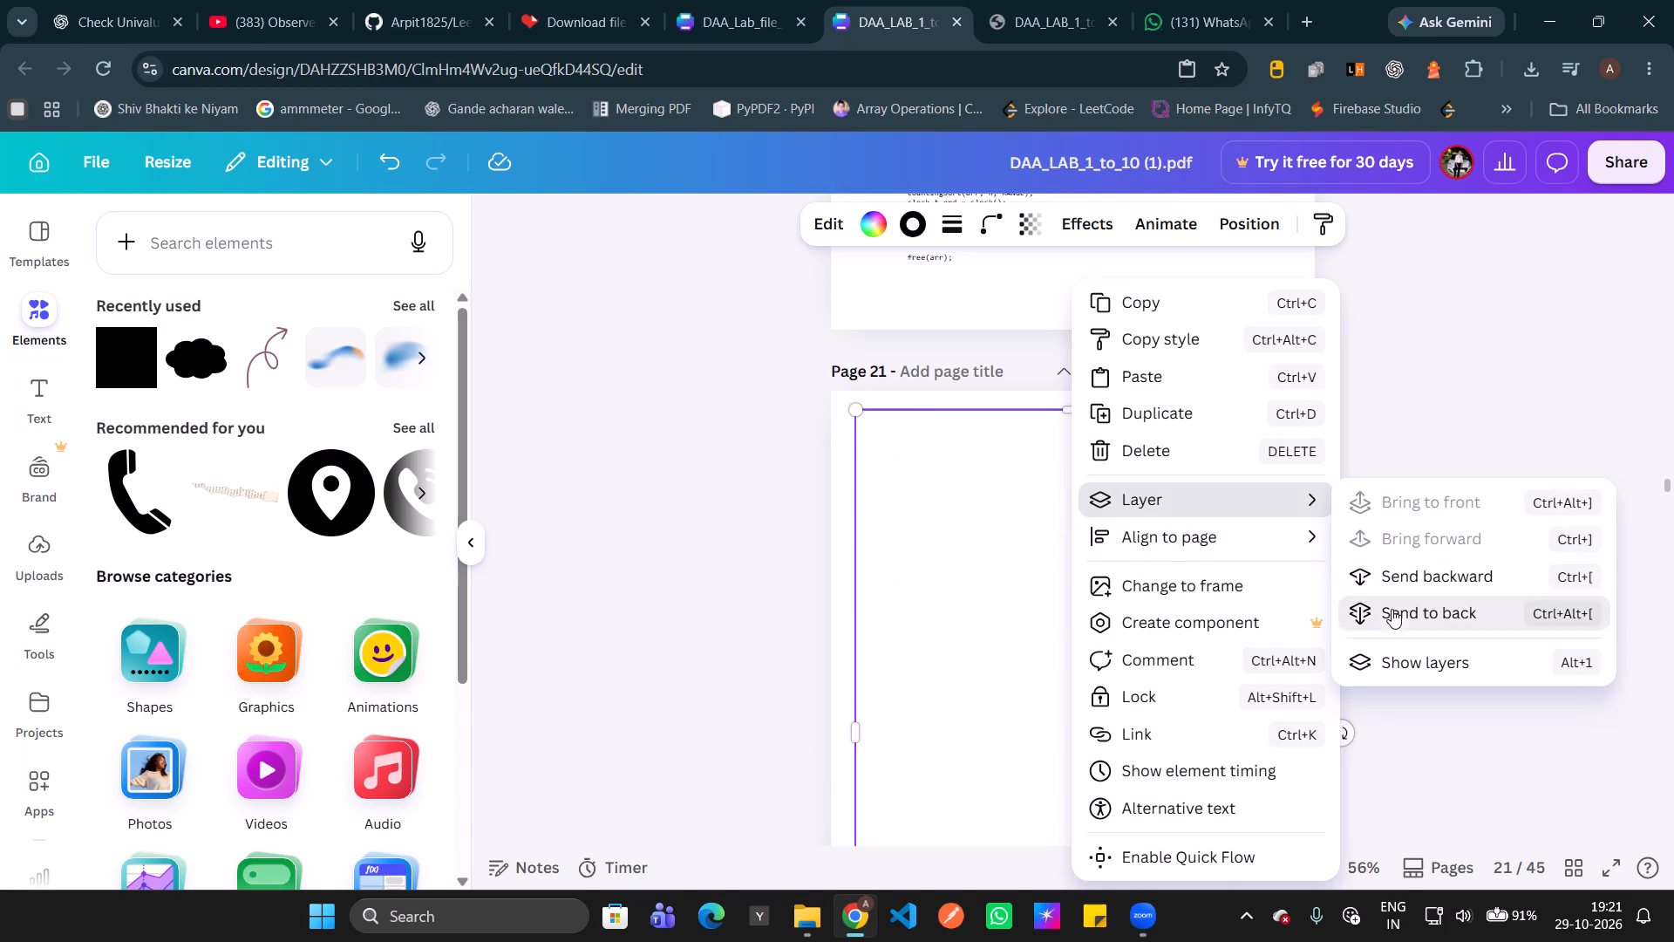
pyautogui.click(698, 514)
# Paste the border rectangle onto the Lab 4 Counting Sort program page (page 20) and send it to the back.
pyautogui.scroll(5, 762, 509)
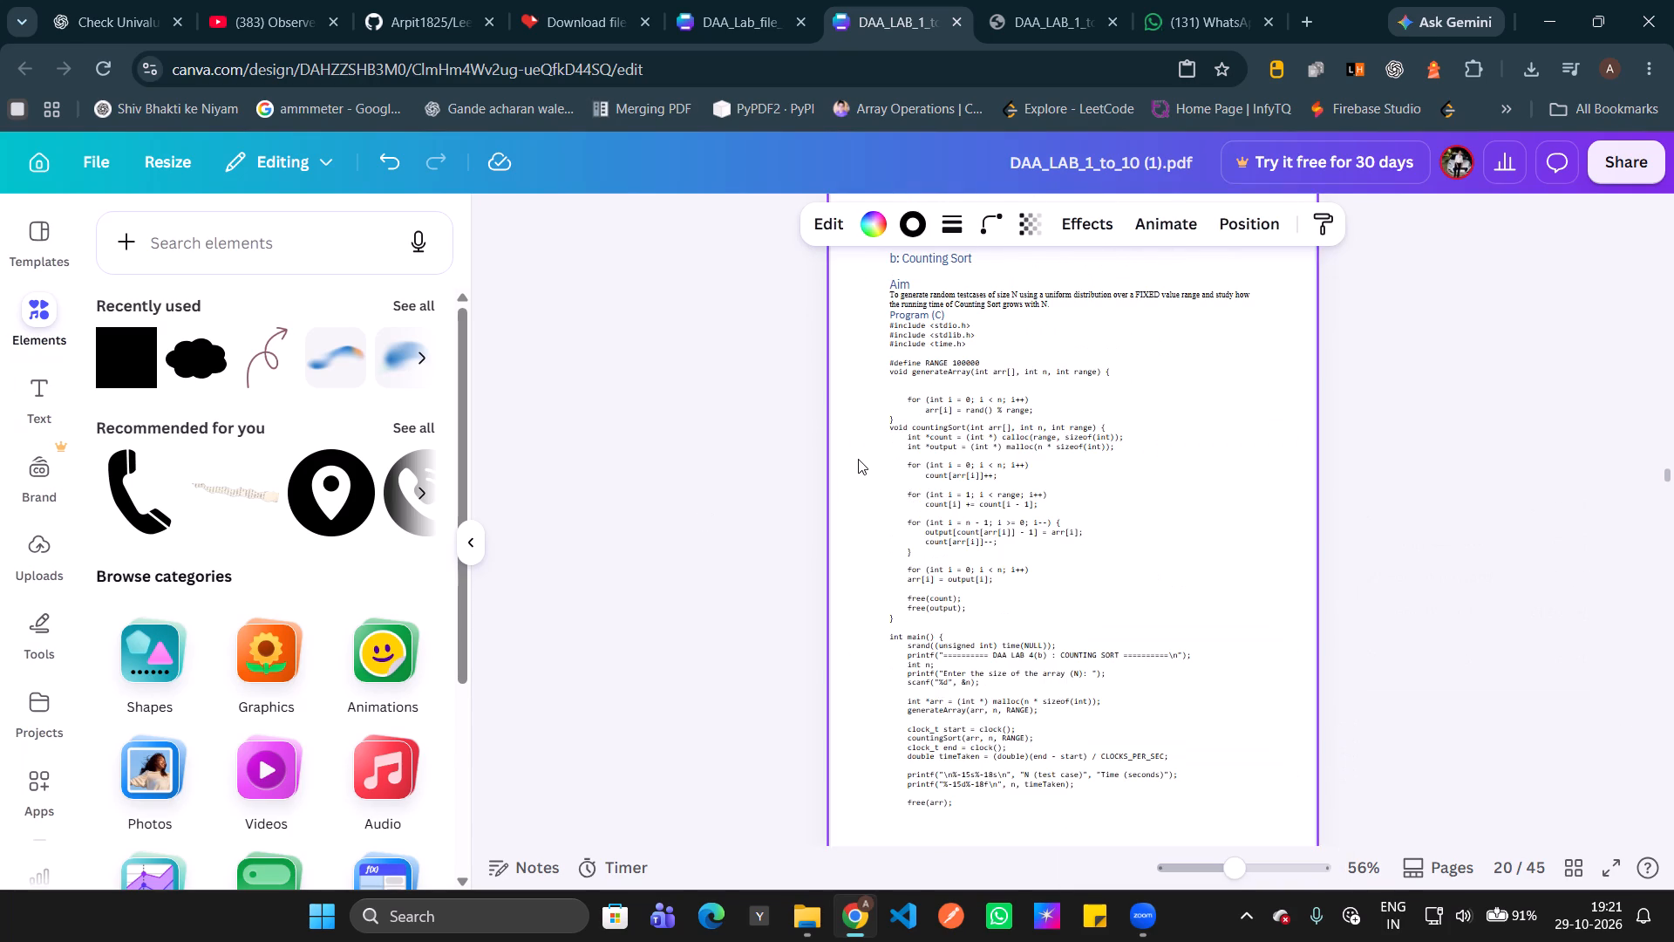
pyautogui.rightClick(858, 459)
pyautogui.click(851, 456)
pyautogui.hotkey('ctrl', 'v')
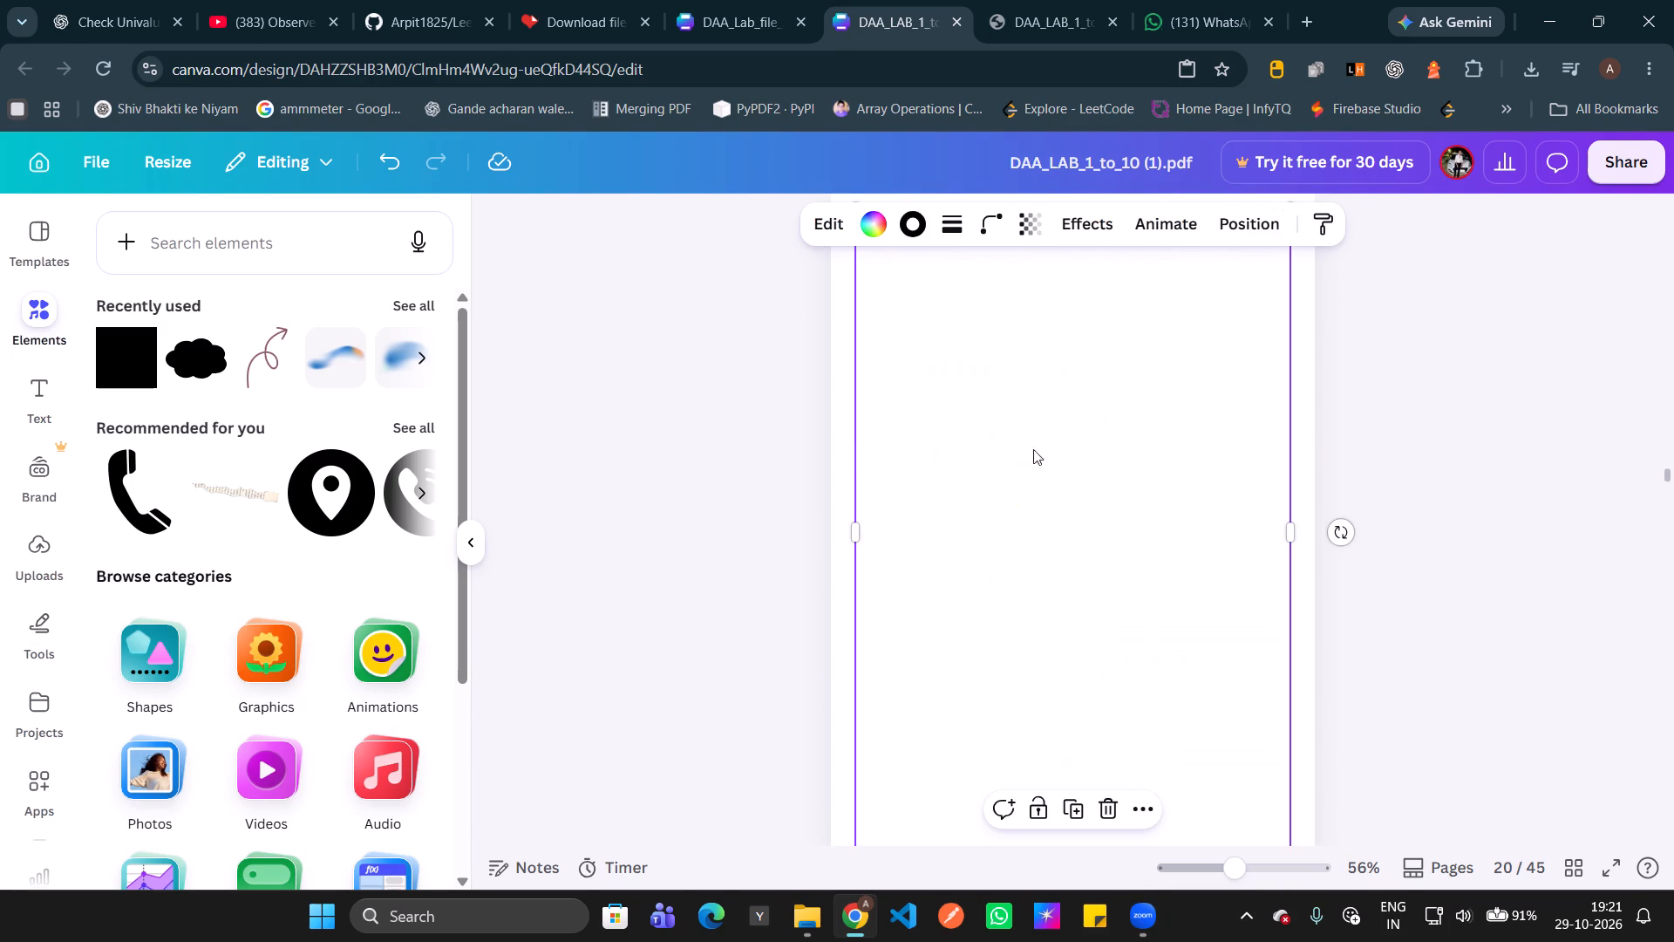
pyautogui.rightClick(1067, 508)
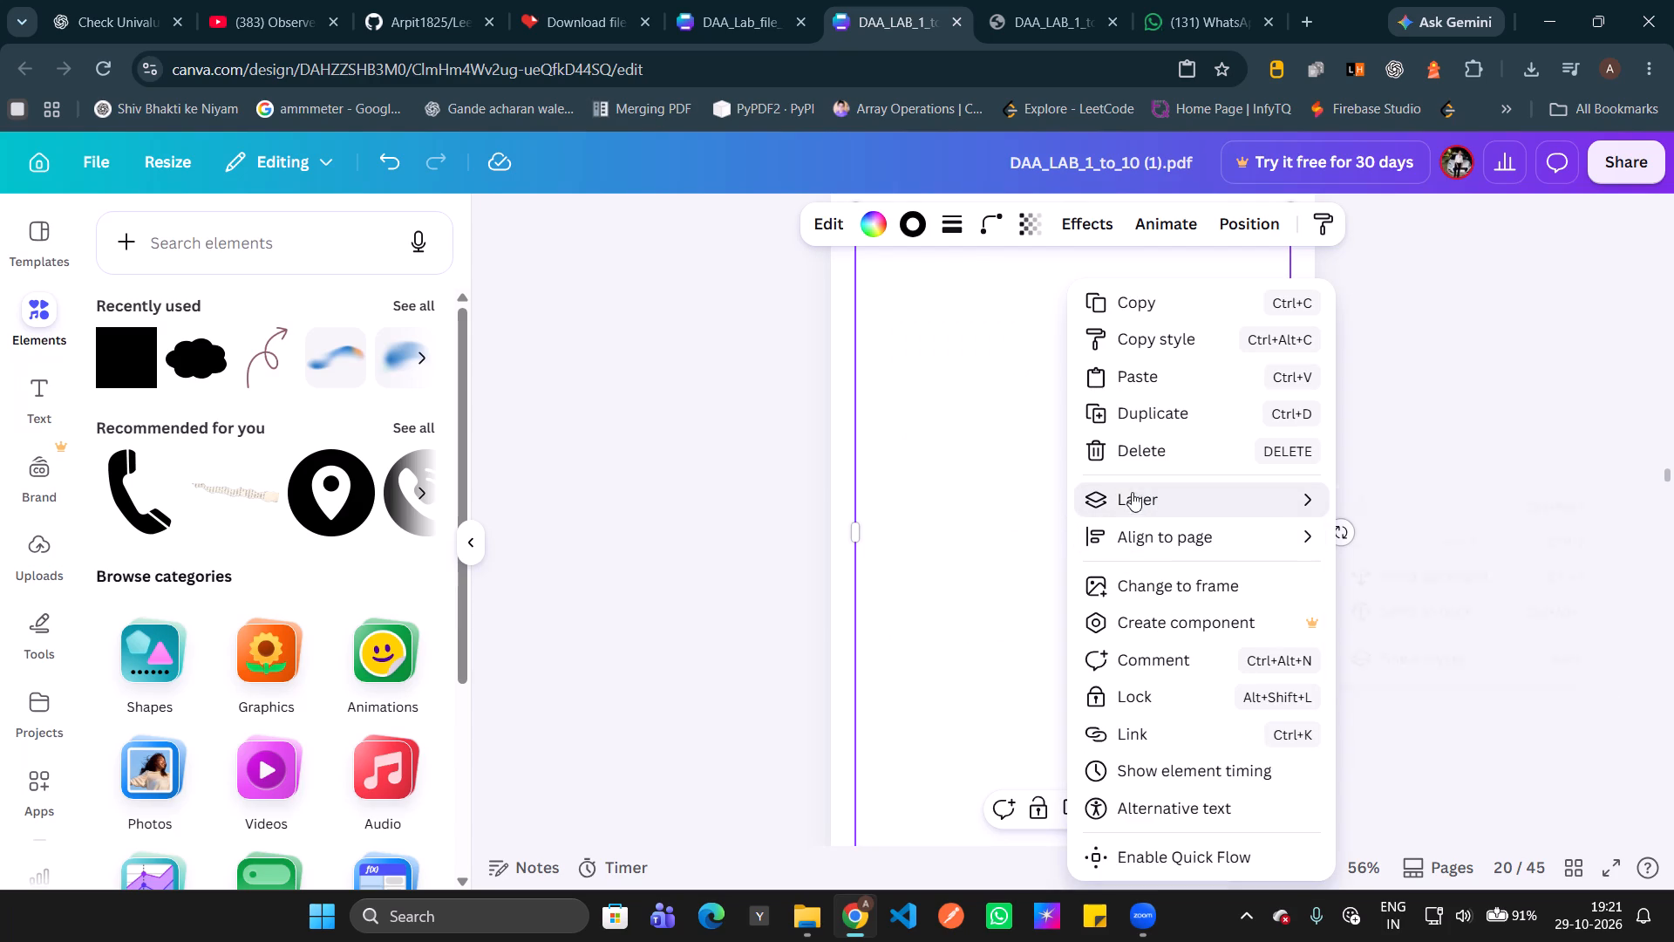
pyautogui.click(1423, 608)
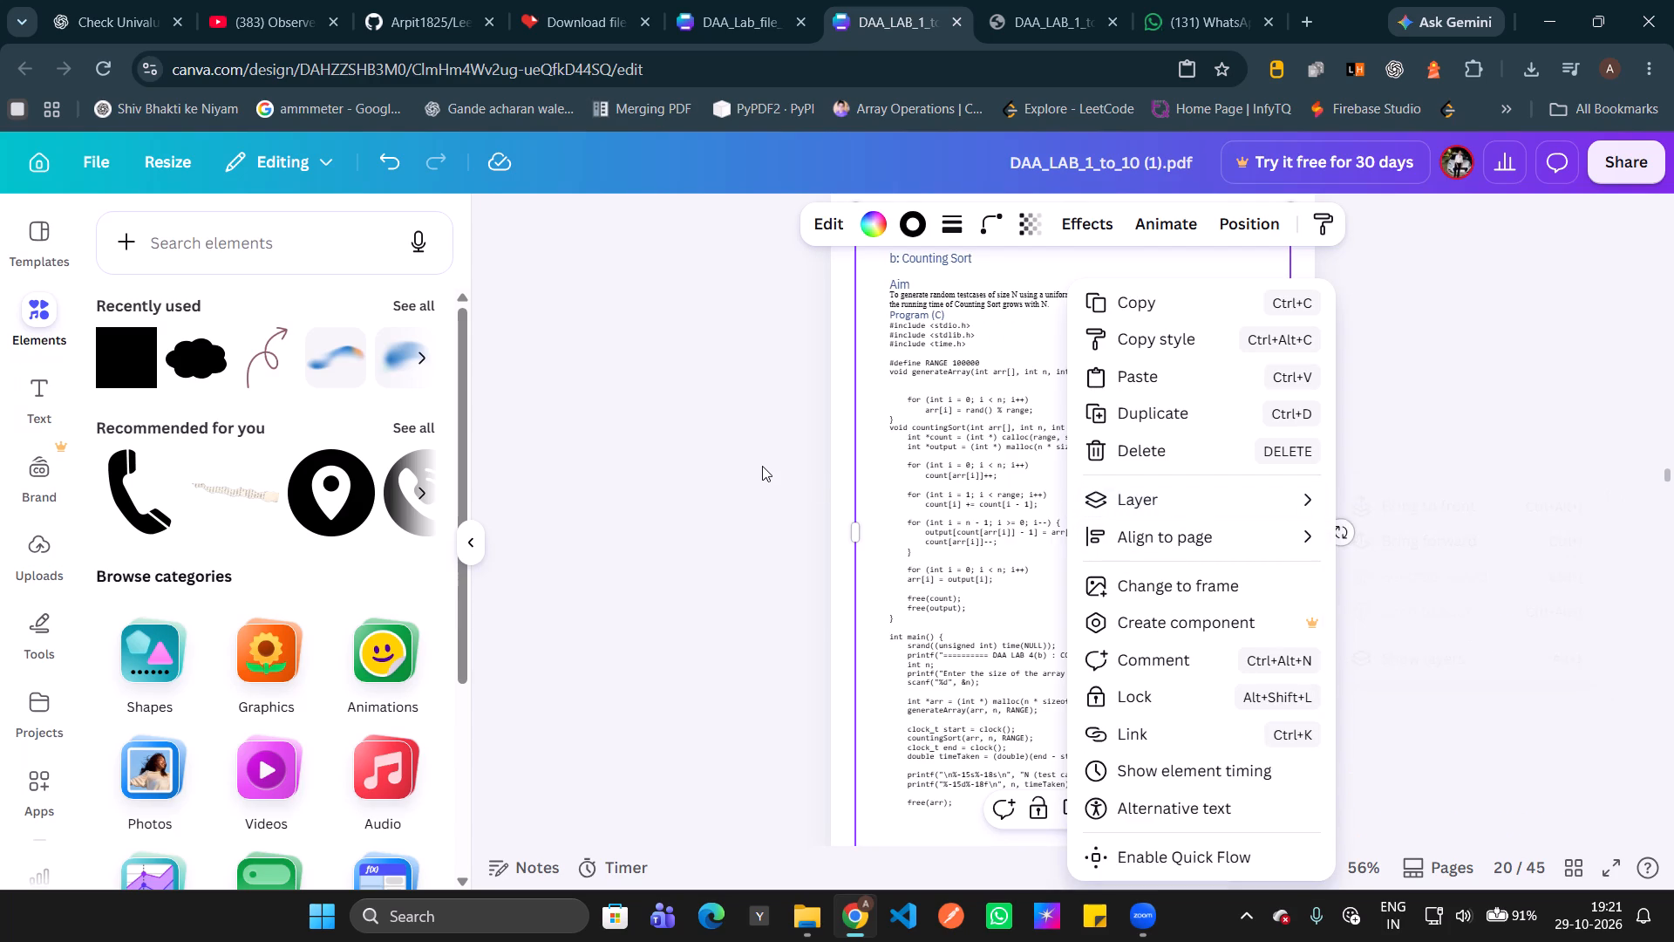
pyautogui.click(762, 466)
pyautogui.scroll(4, 762, 466)
pyautogui.click(847, 423)
pyautogui.hotkey('ctrl', 'v')
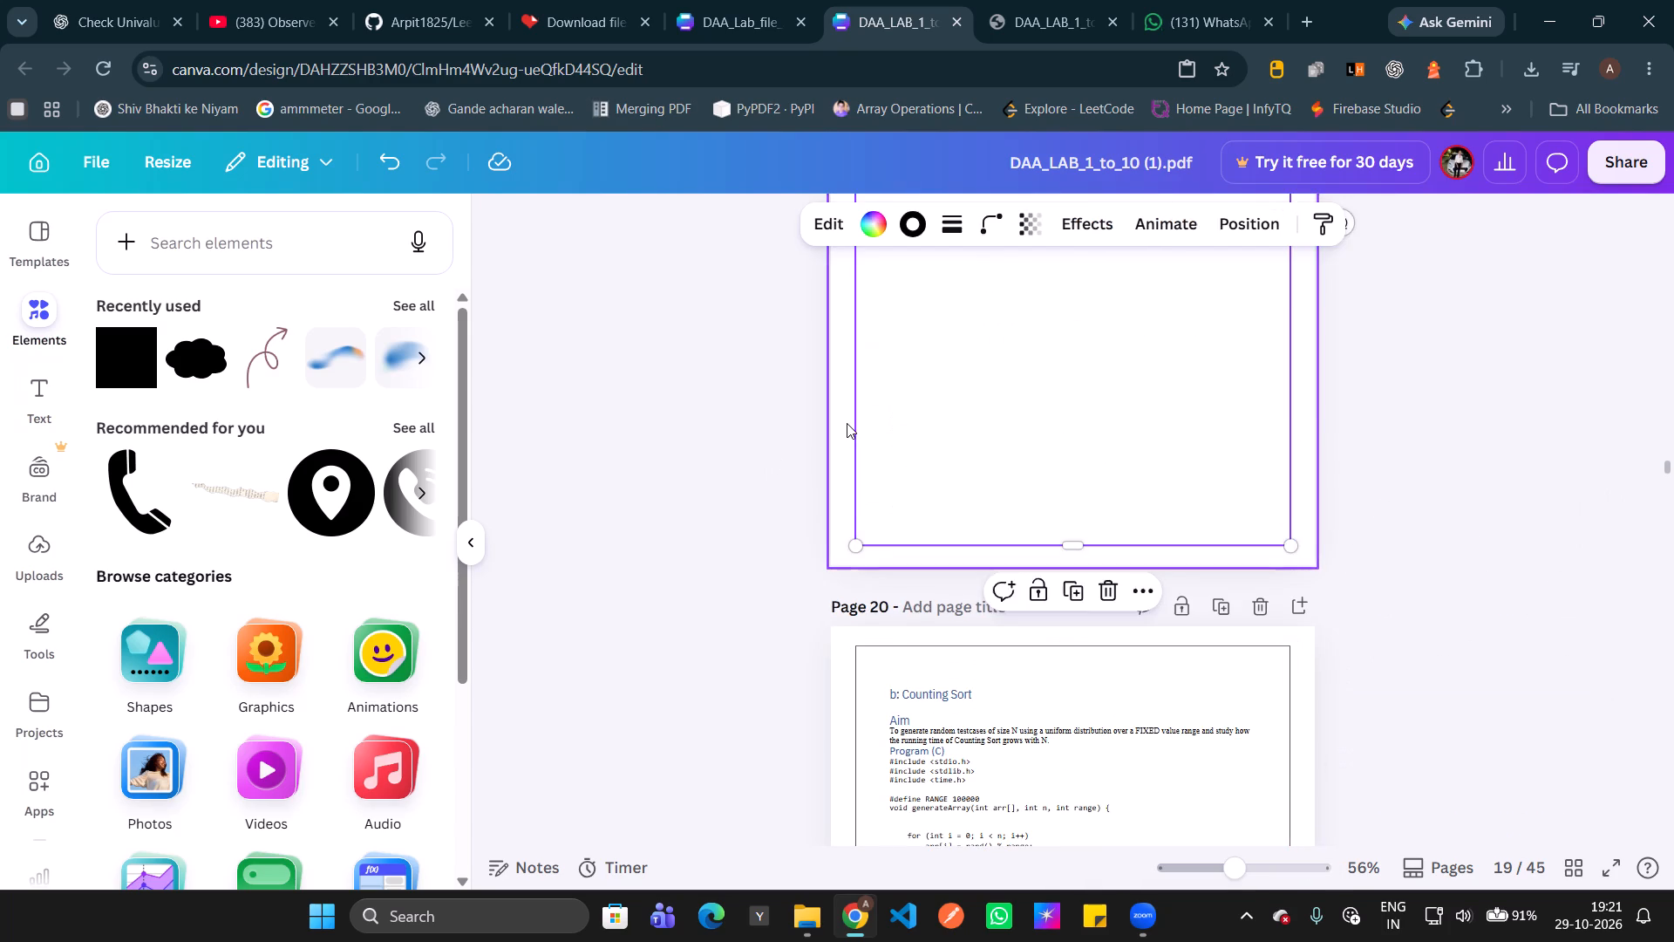
pyautogui.scroll(4, 847, 423)
pyautogui.rightClick(863, 424)
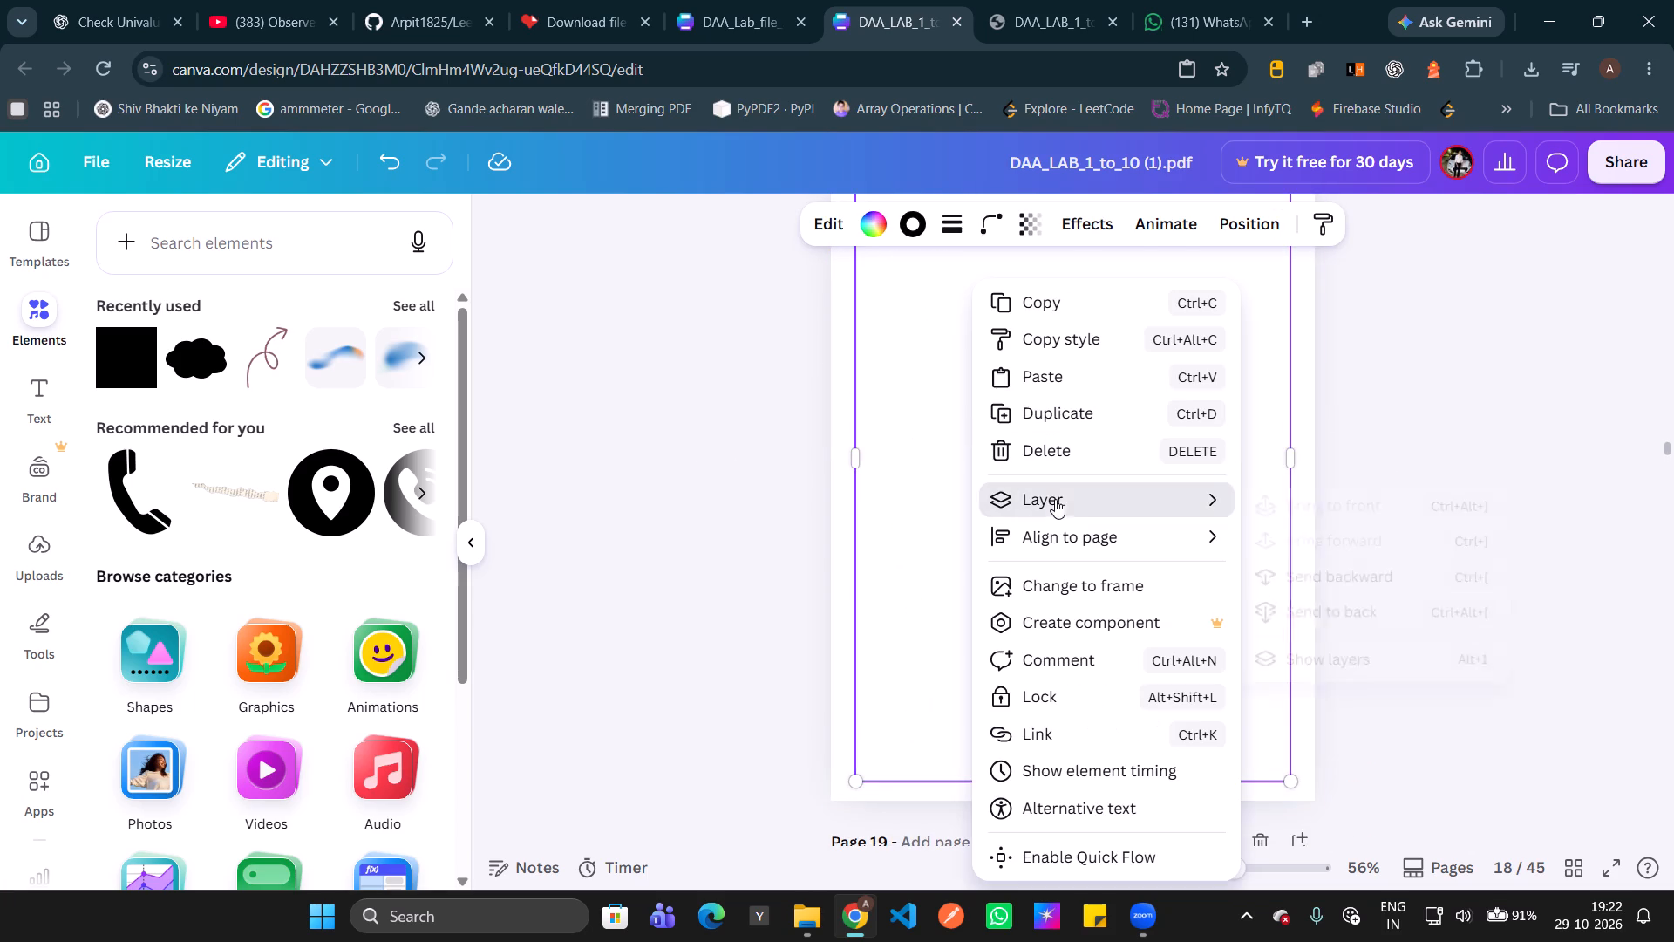
pyautogui.click(1296, 613)
pyautogui.click(735, 525)
# Paste the border rectangle onto the Lab 3 Quick Sort output page (page 17) and send it to the back.
pyautogui.scroll(1, 768, 519)
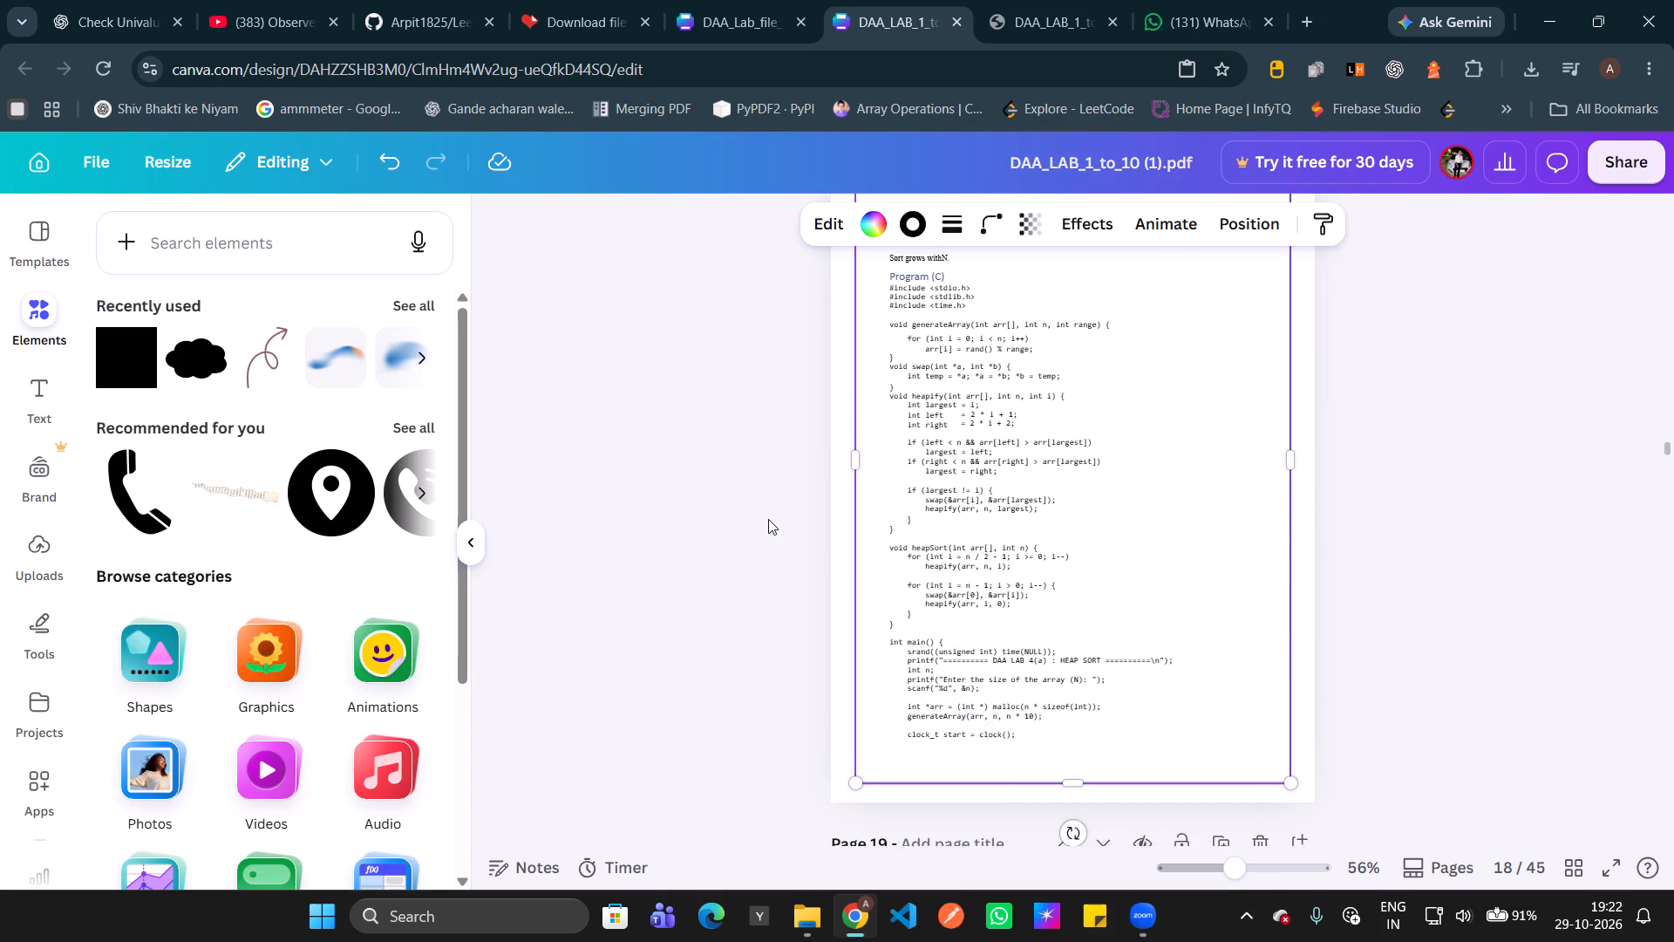
pyautogui.scroll(4, 768, 519)
pyautogui.click(853, 461)
pyautogui.hotkey('ctrl', 'v')
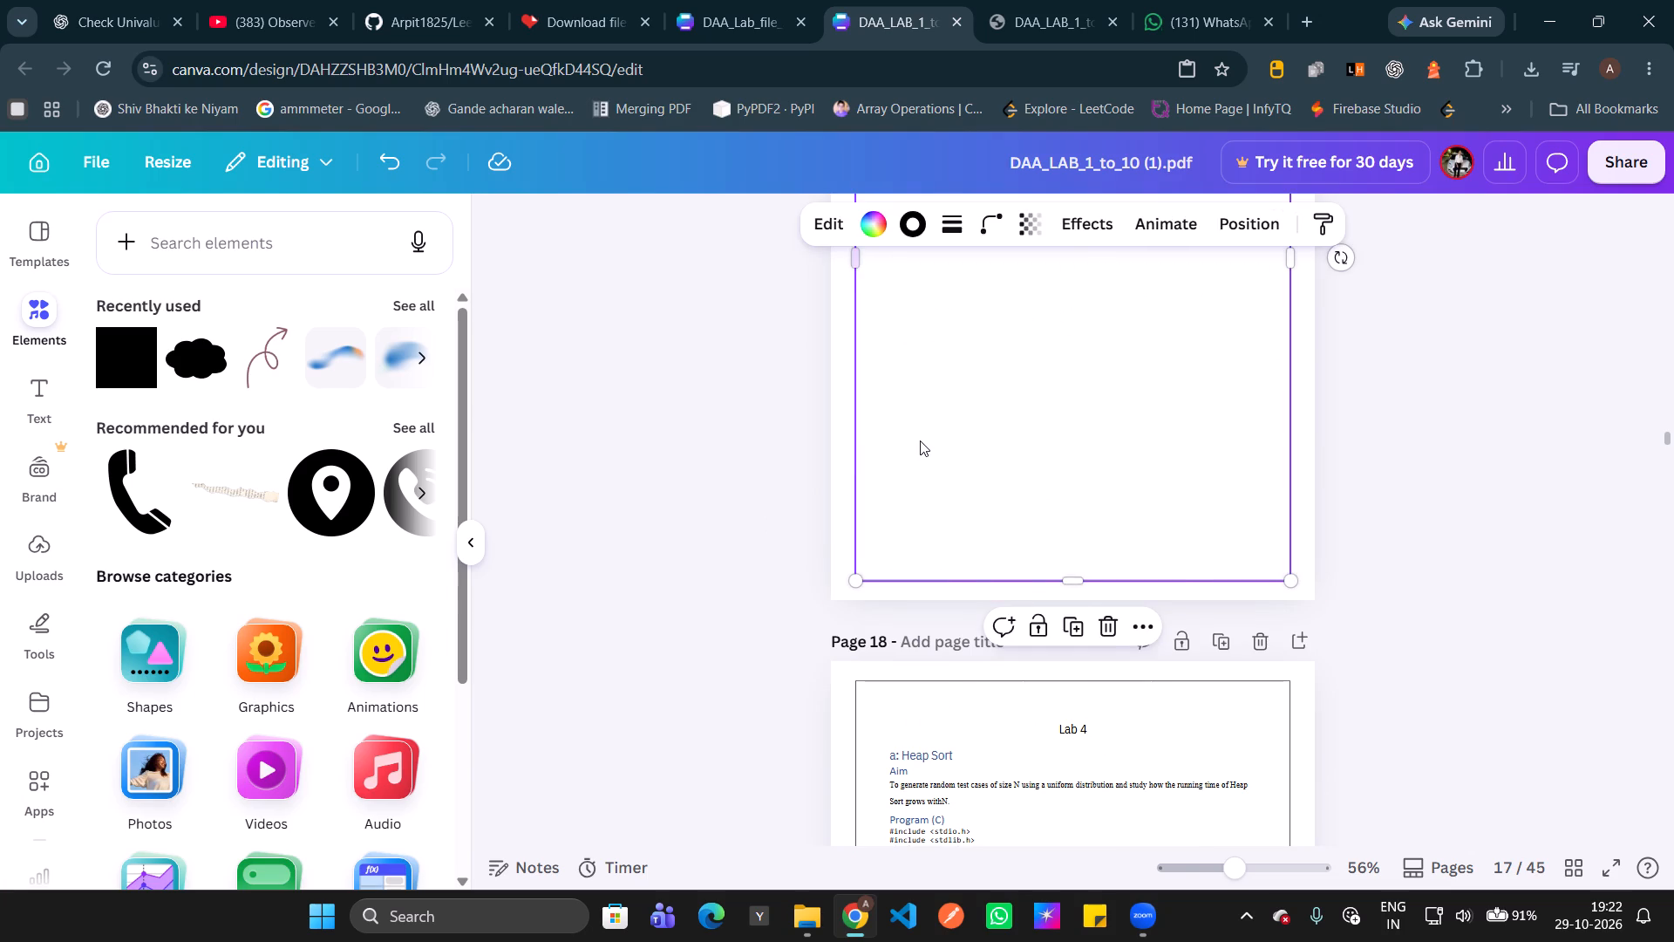
pyautogui.rightClick(920, 440)
pyautogui.click(1045, 507)
pyautogui.click(1198, 600)
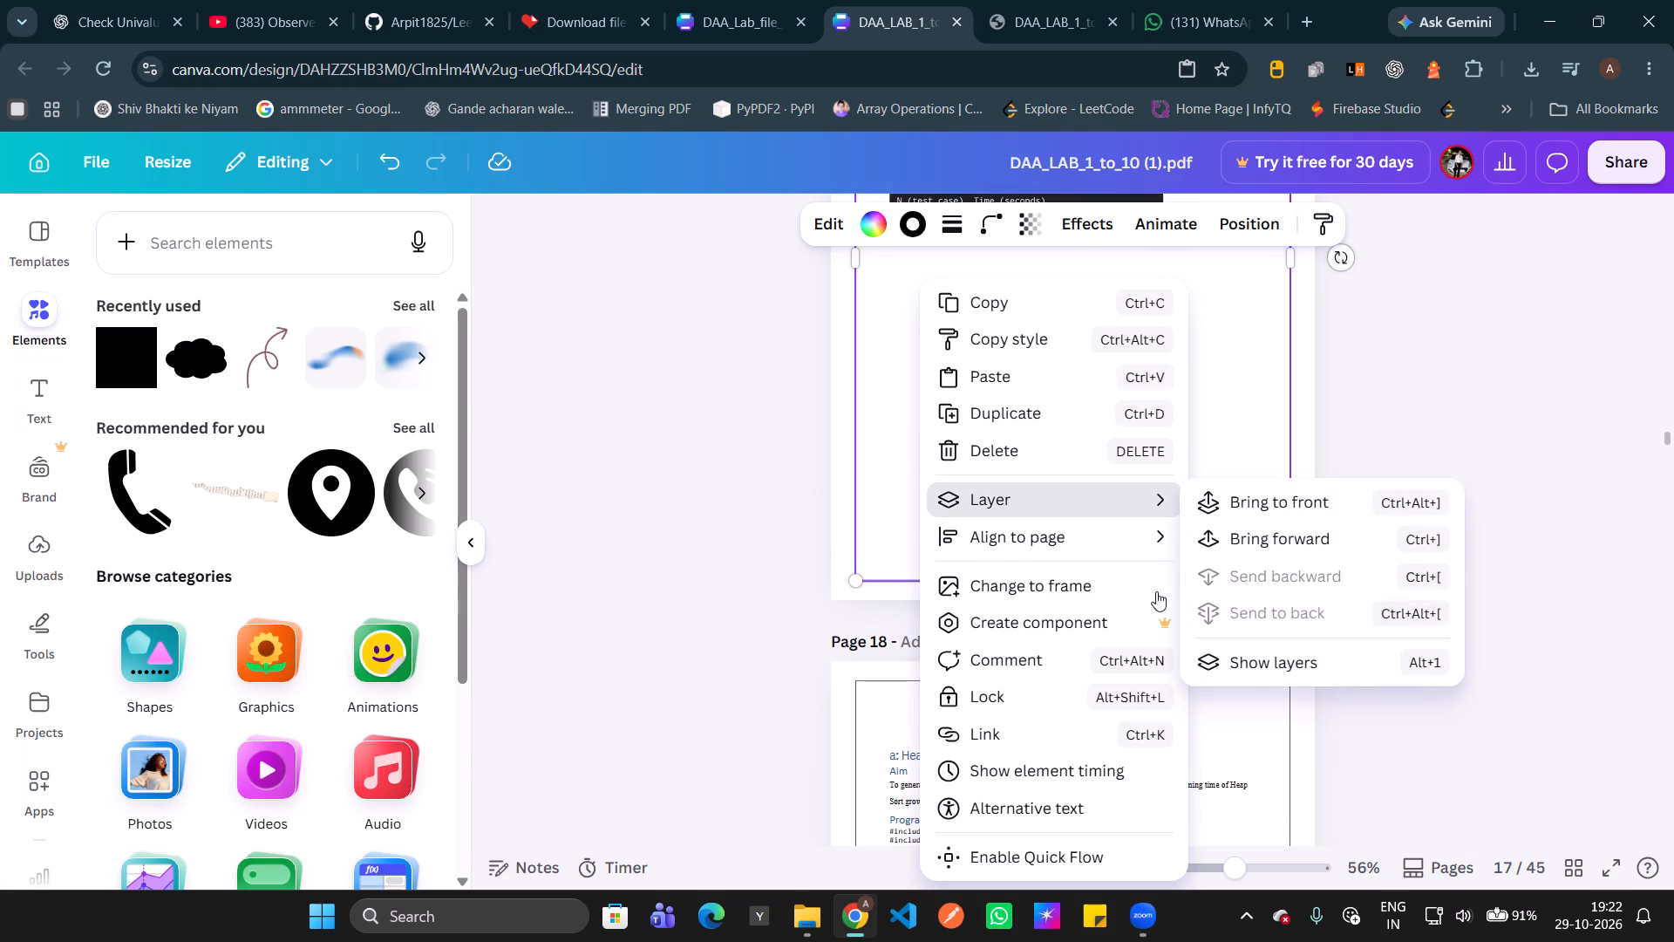
pyautogui.click(744, 459)
# Paste the border rectangle onto the Lab 3 Quick Sort program page (page 16) and send it to the back.
pyautogui.scroll(4, 744, 459)
pyautogui.scroll(3, 854, 465)
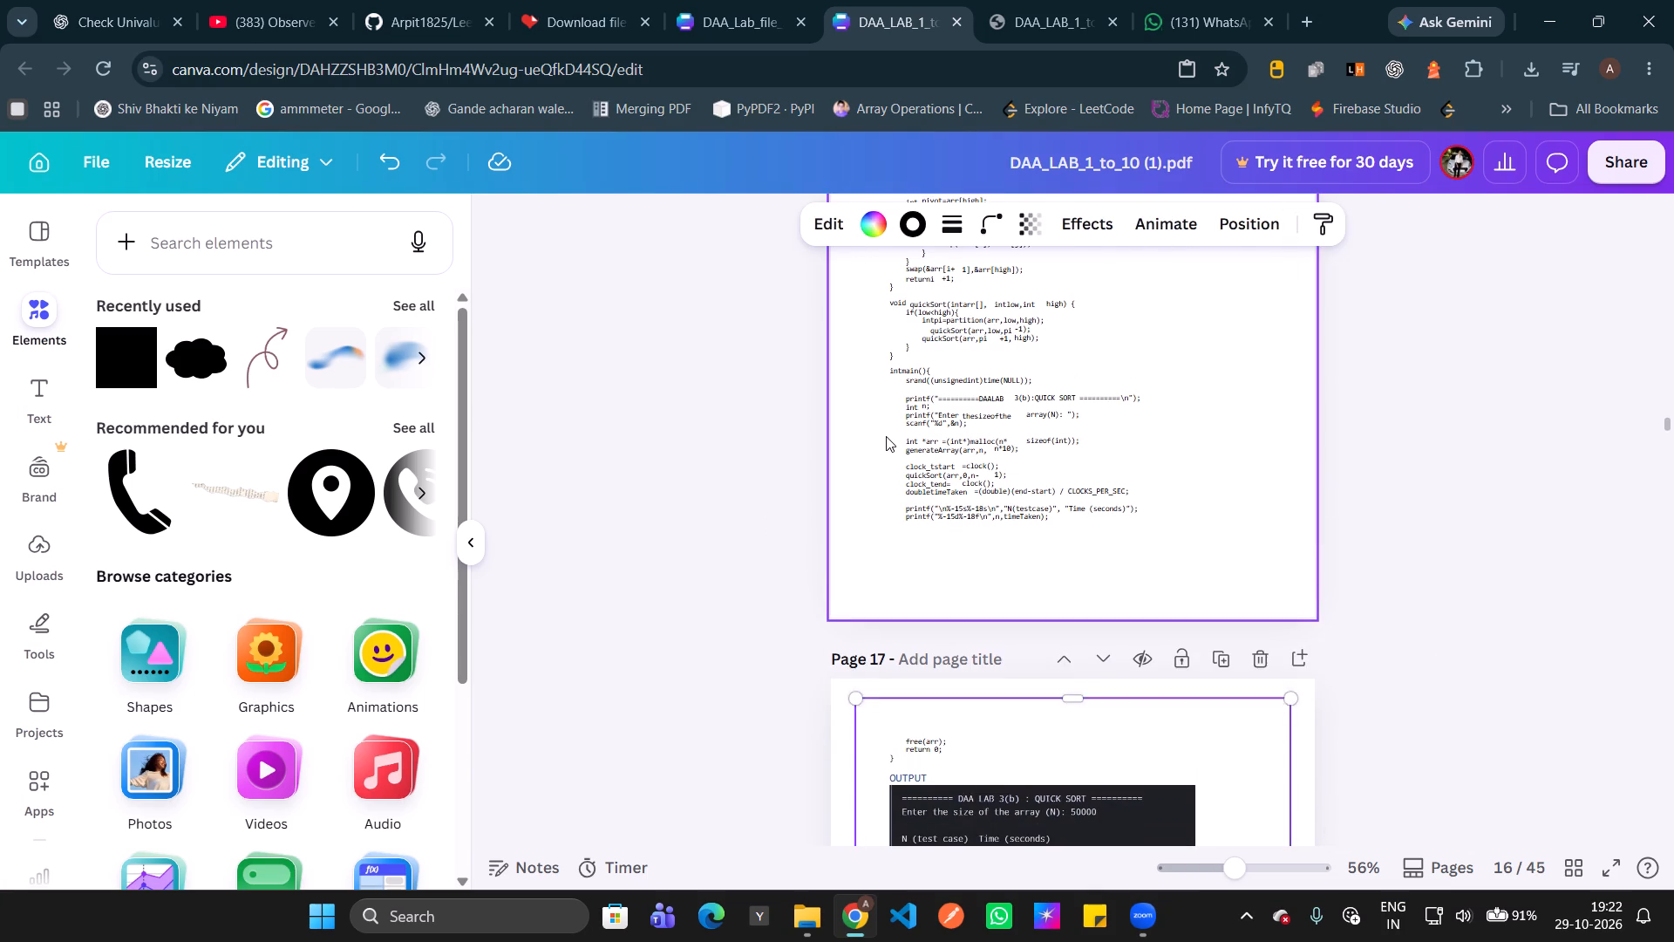
pyautogui.click(886, 436)
pyautogui.hotkey('ctrl', 'v')
pyautogui.rightClick(1012, 451)
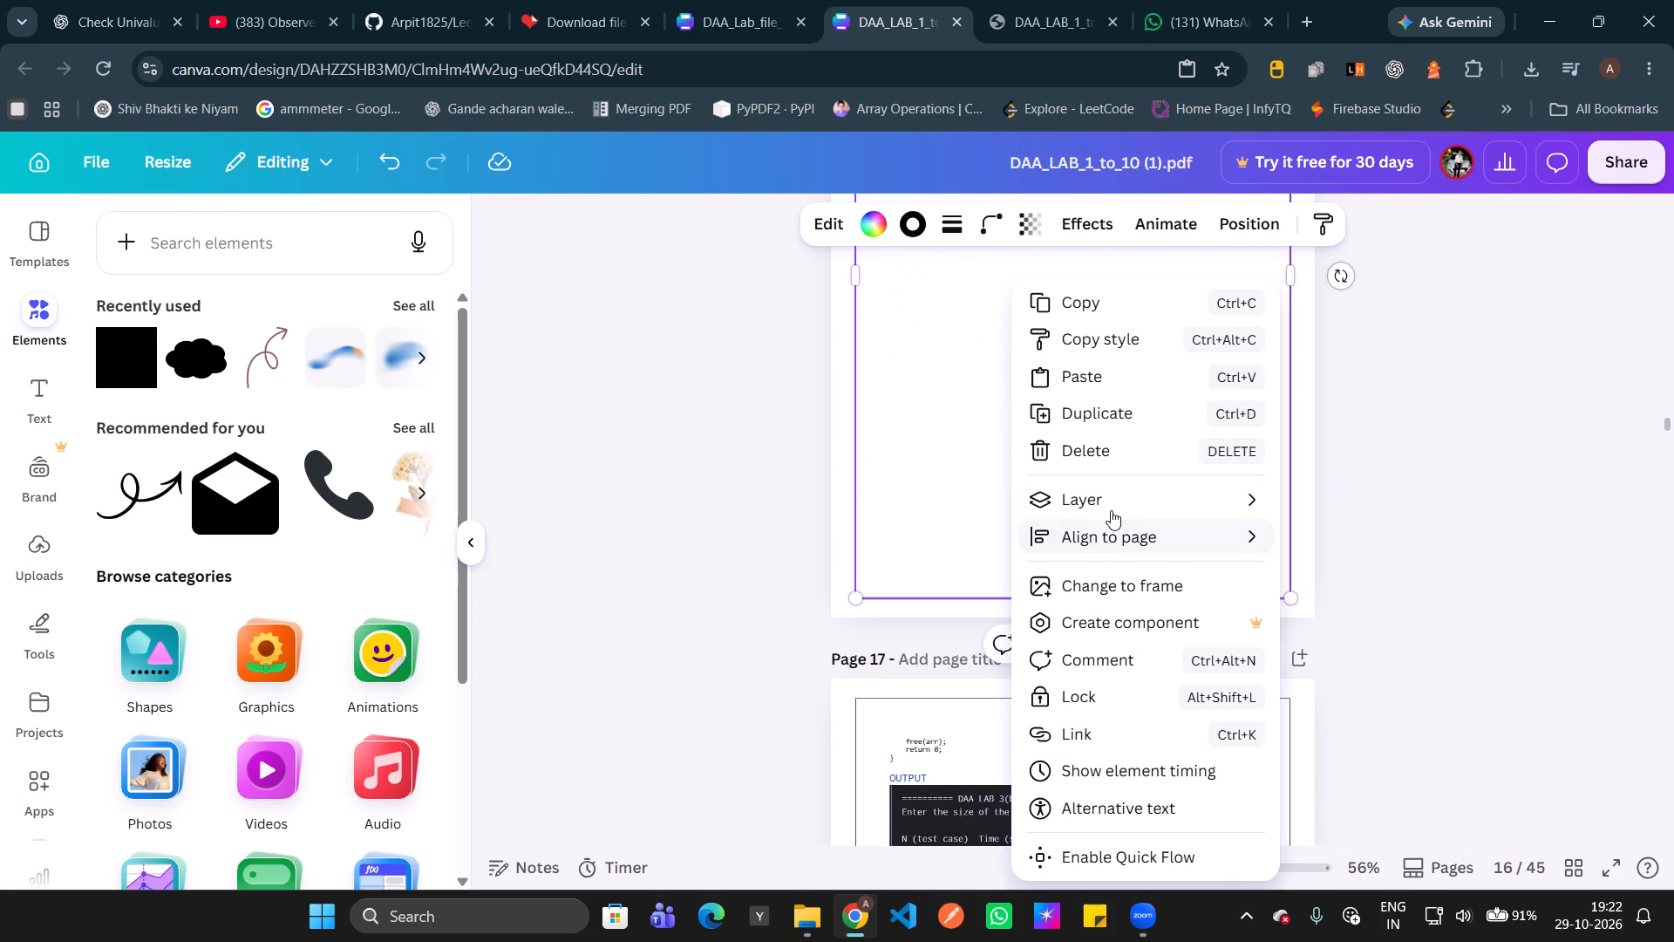
pyautogui.click(1117, 500)
pyautogui.click(1350, 605)
pyautogui.scroll(4, 823, 461)
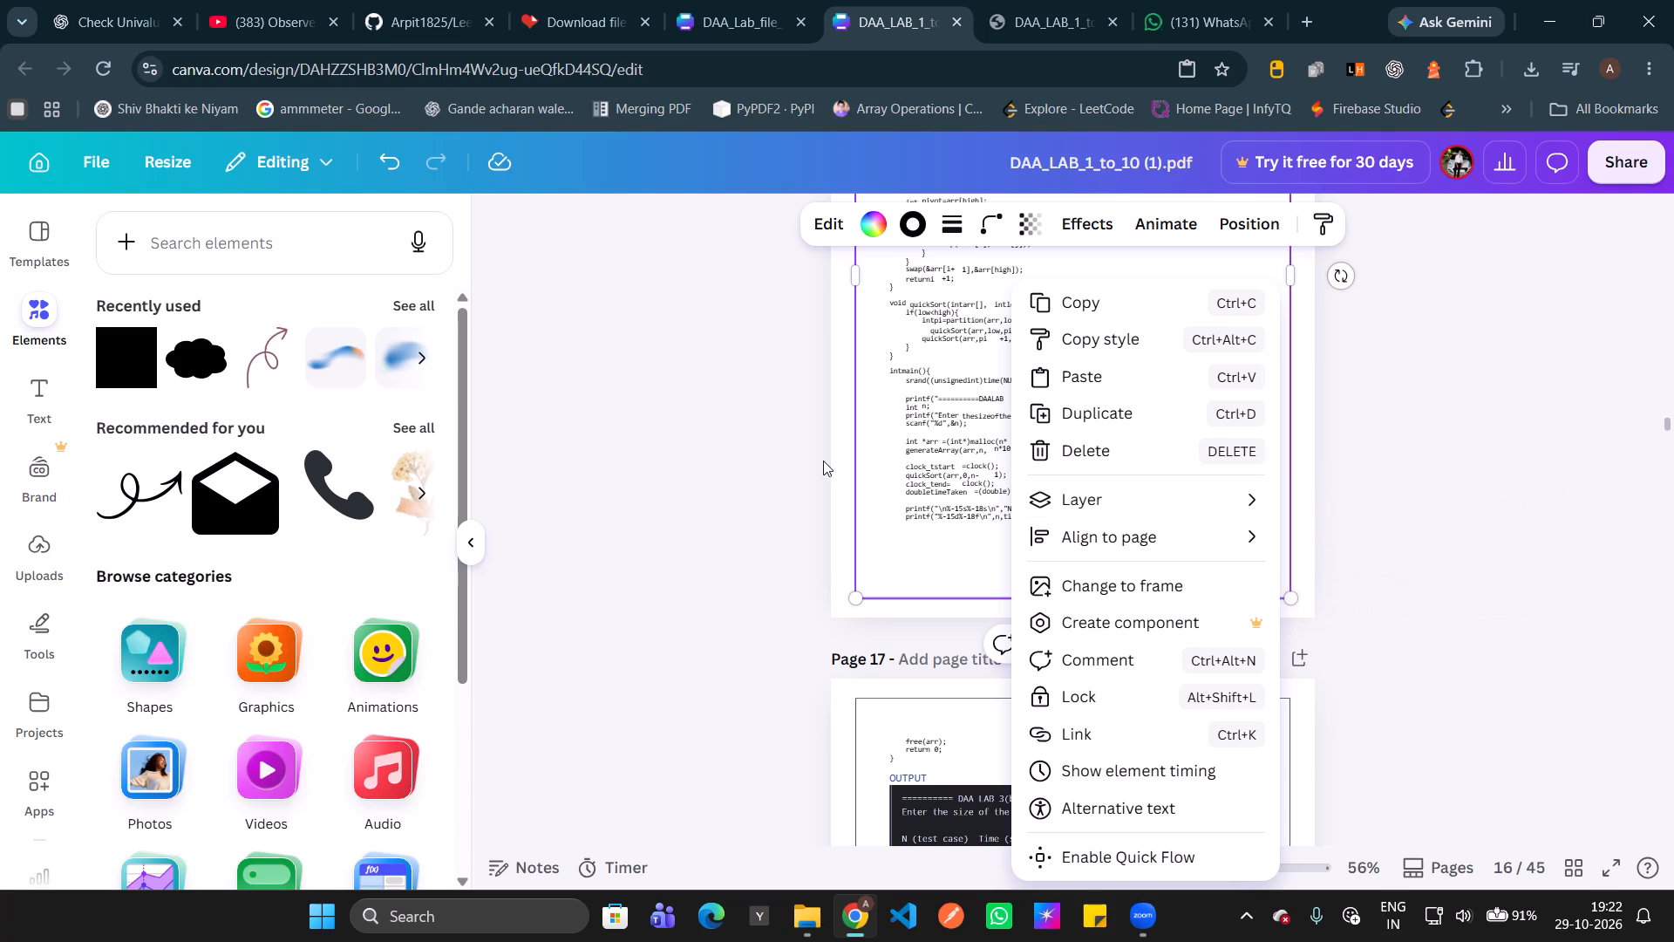
# Paste the border rectangle onto the Lab 3 Merge Sort output page (page 15) and send it to the back.
pyautogui.scroll(4, 889, 443)
pyautogui.click(777, 428)
pyautogui.click(847, 393)
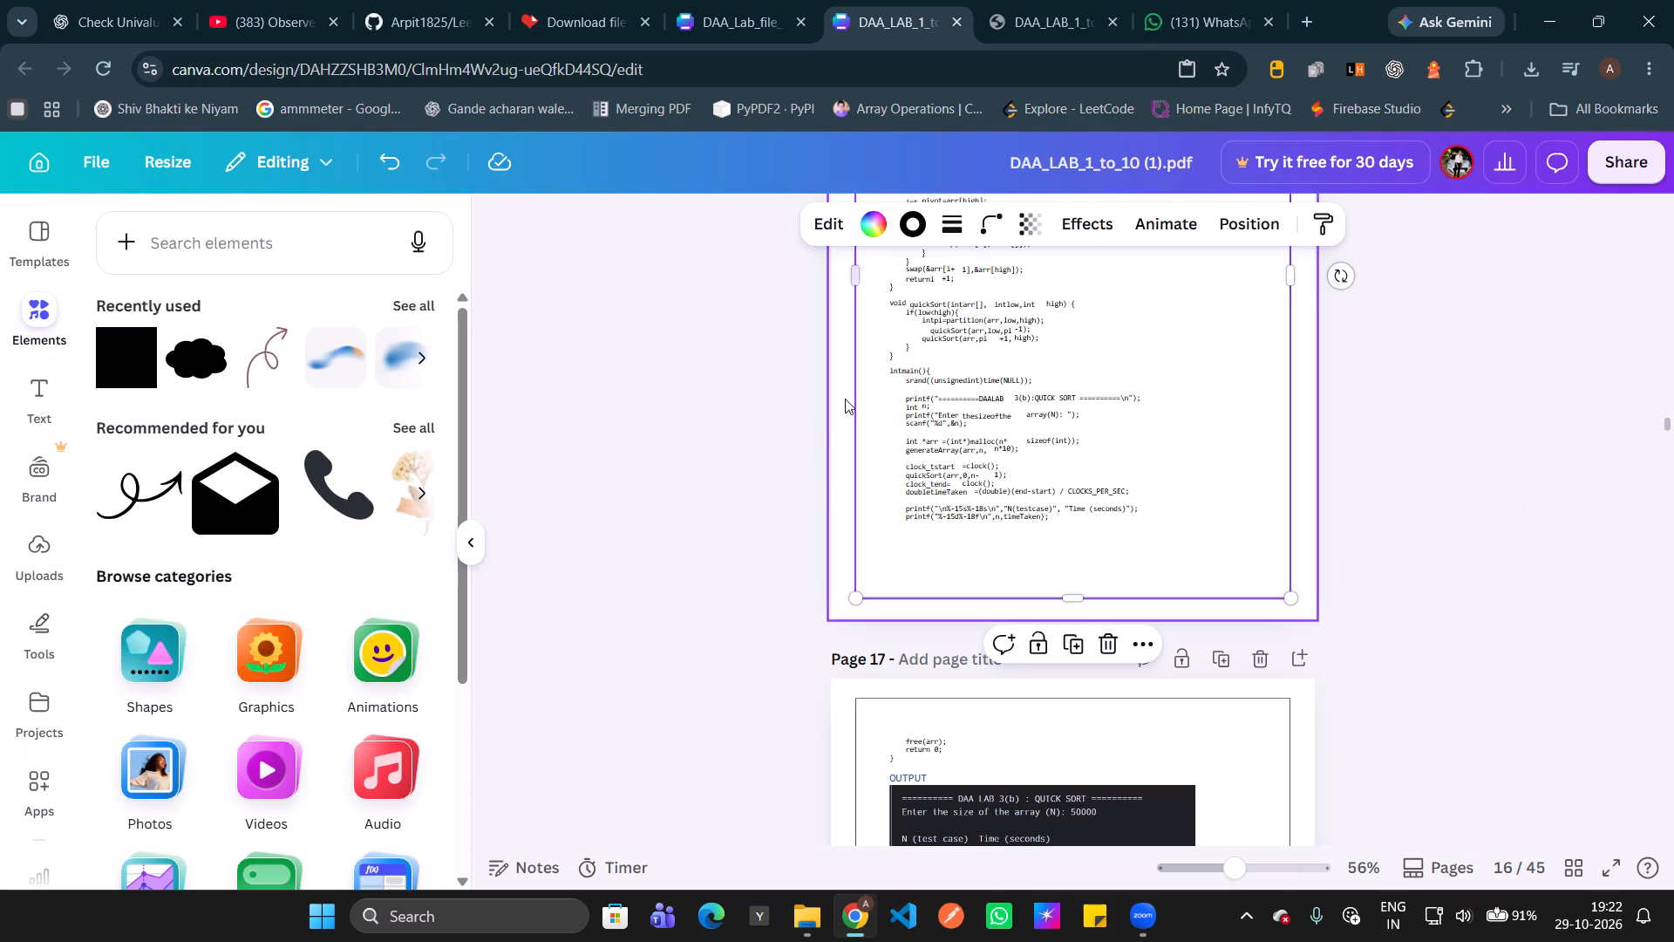
pyautogui.click(845, 399)
pyautogui.scroll(7, 845, 399)
pyautogui.rightClick(878, 387)
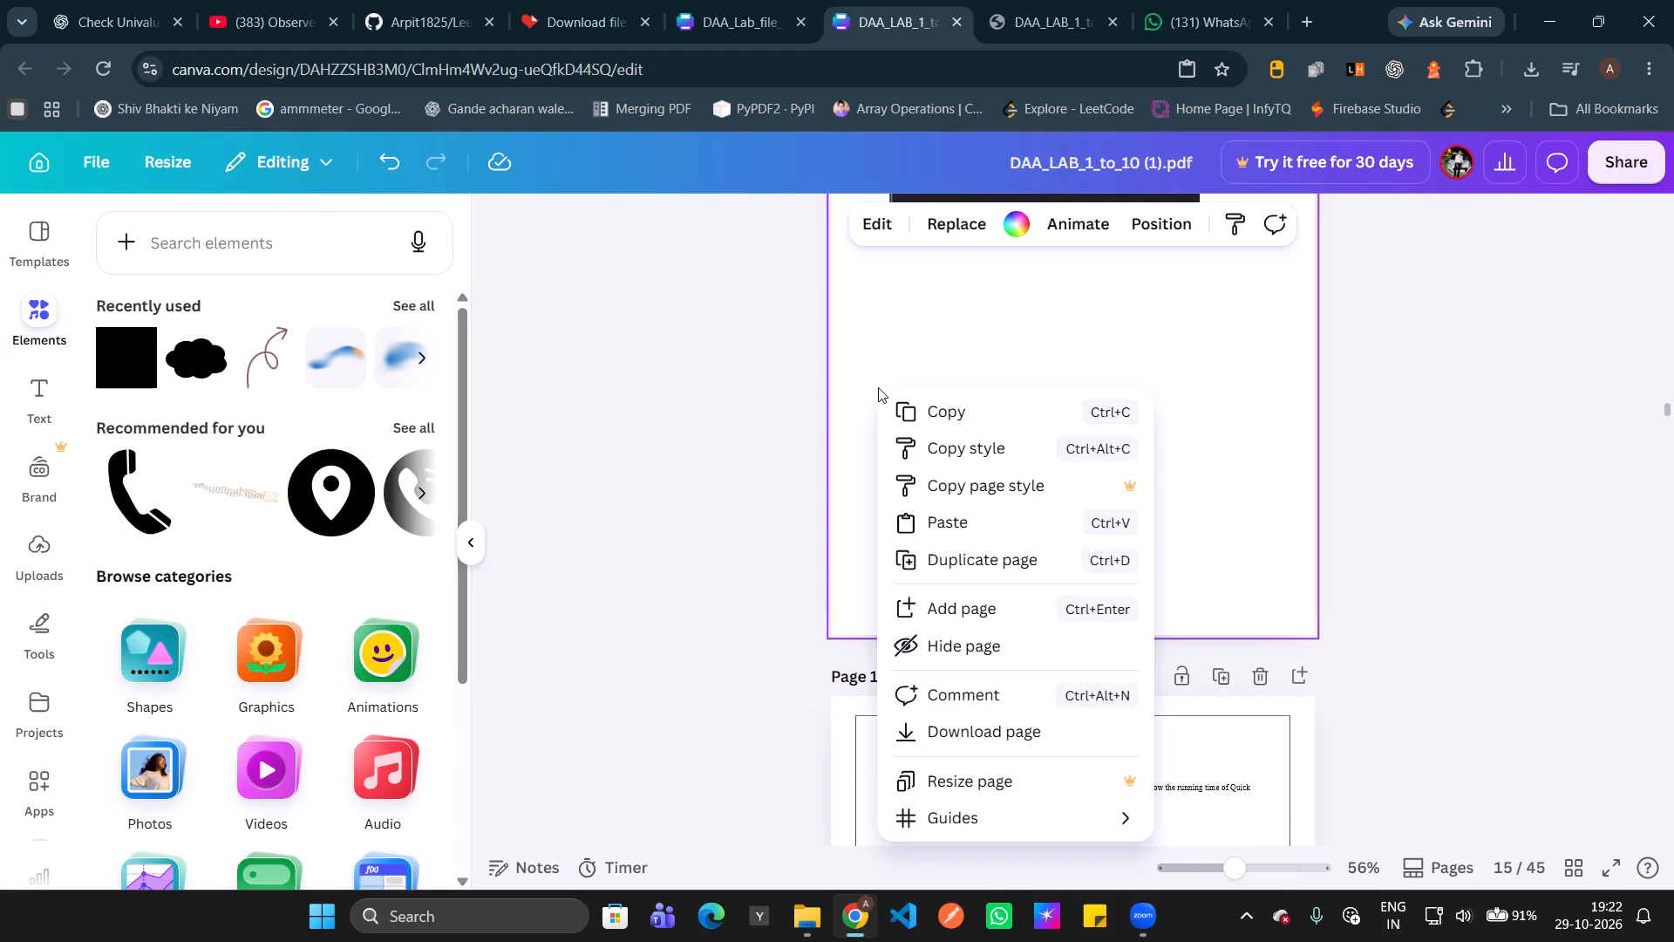
pyautogui.hotkey('ctrl', 'v')
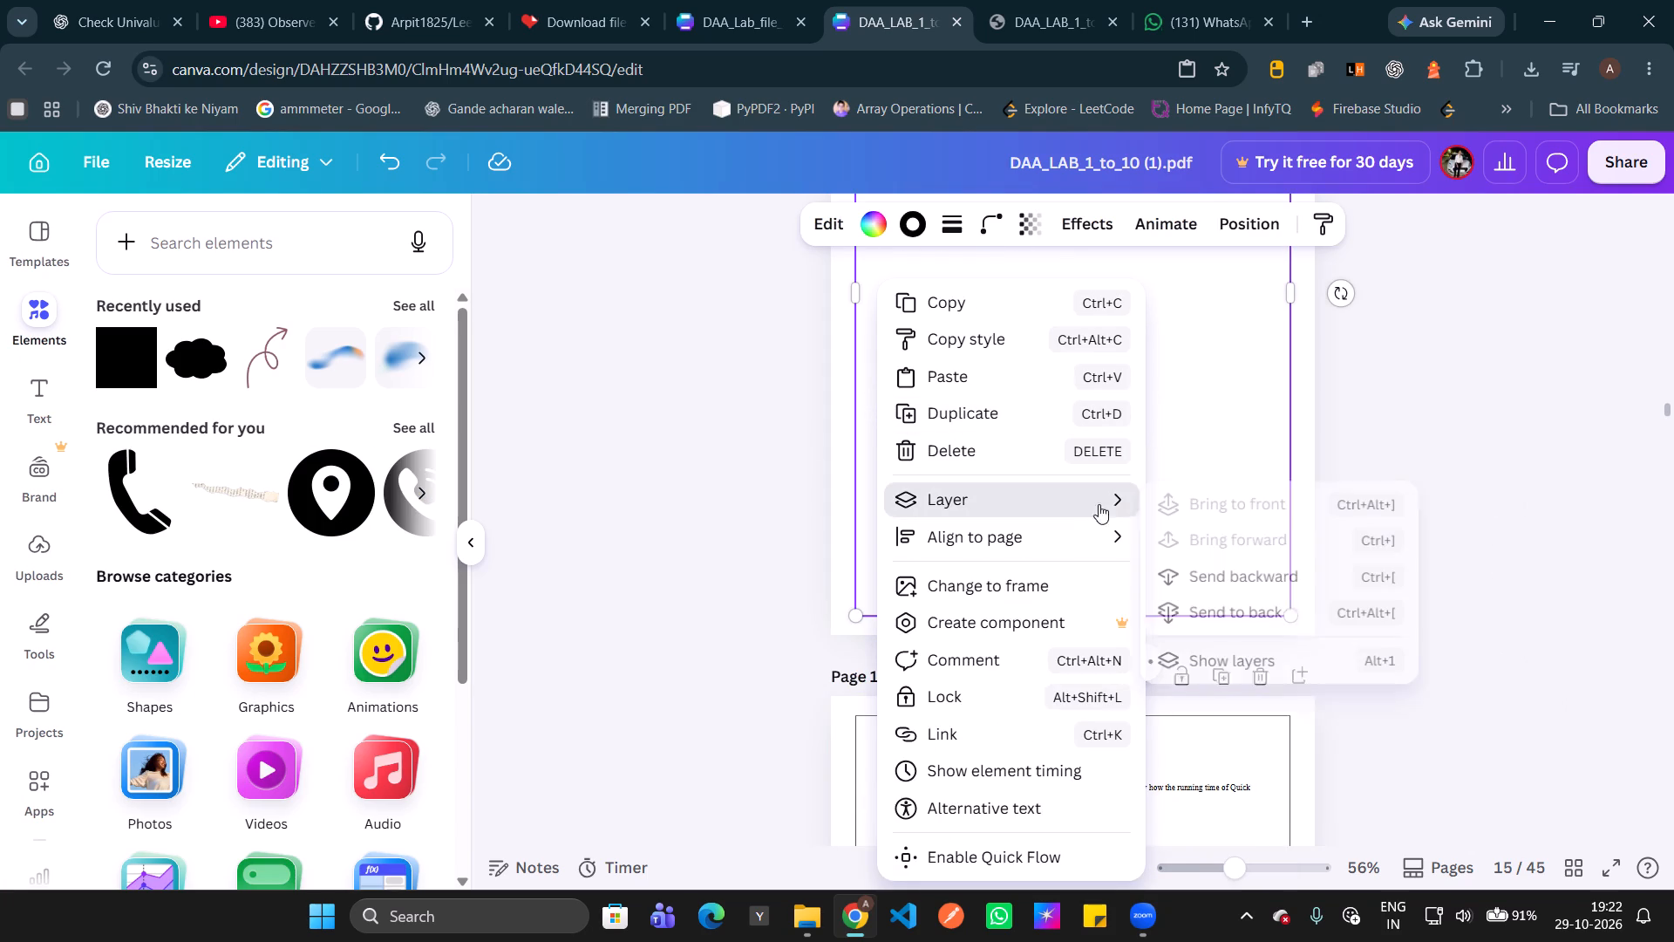
pyautogui.click(1189, 609)
pyautogui.click(654, 460)
pyautogui.click(780, 459)
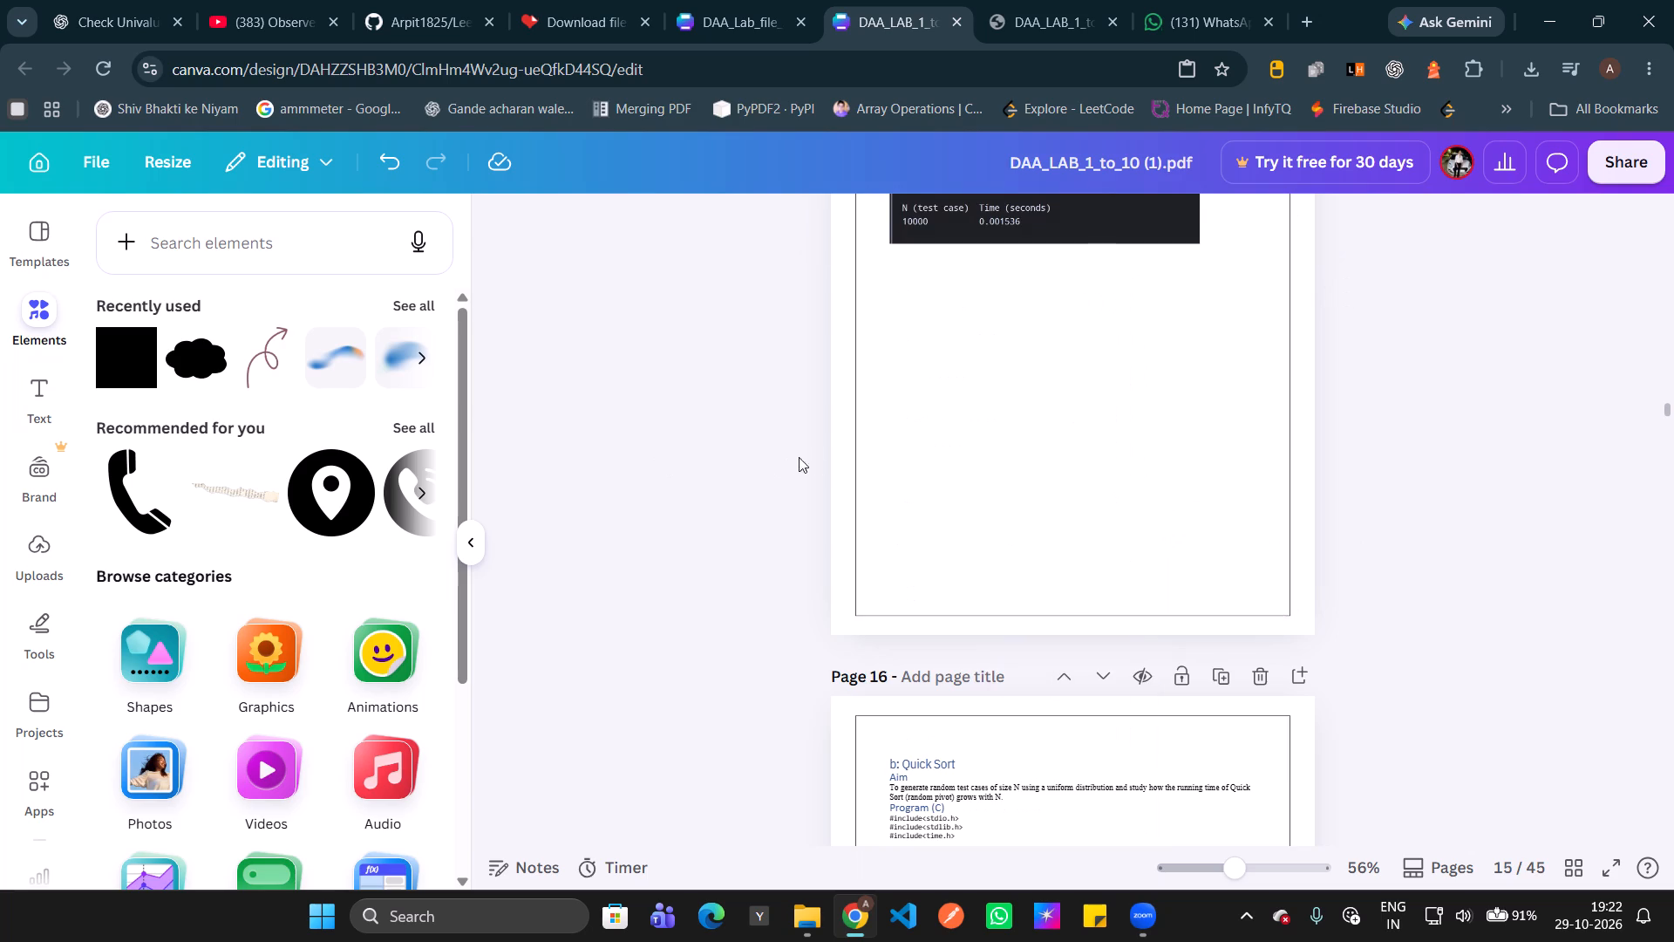
# Paste the border rectangle onto the Lab 3 Merge Sort program page (page 14) and send it to the back.
pyautogui.scroll(8, 827, 451)
pyautogui.click(852, 431)
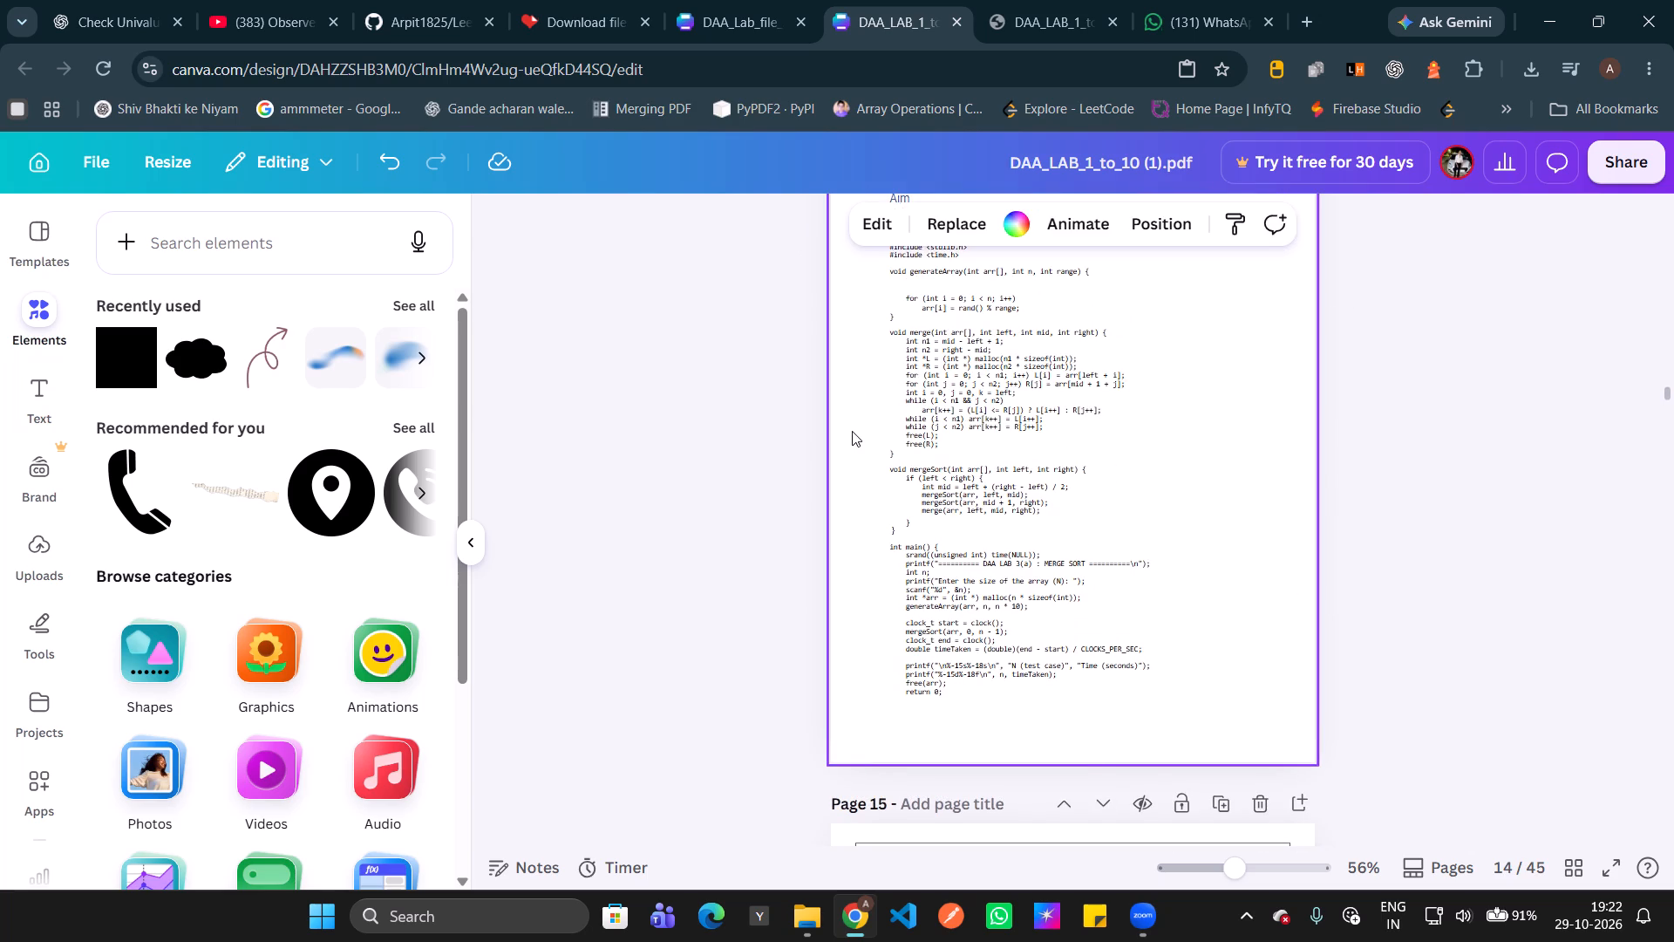
pyautogui.hotkey('ctrl', 'v')
pyautogui.rightClick(980, 407)
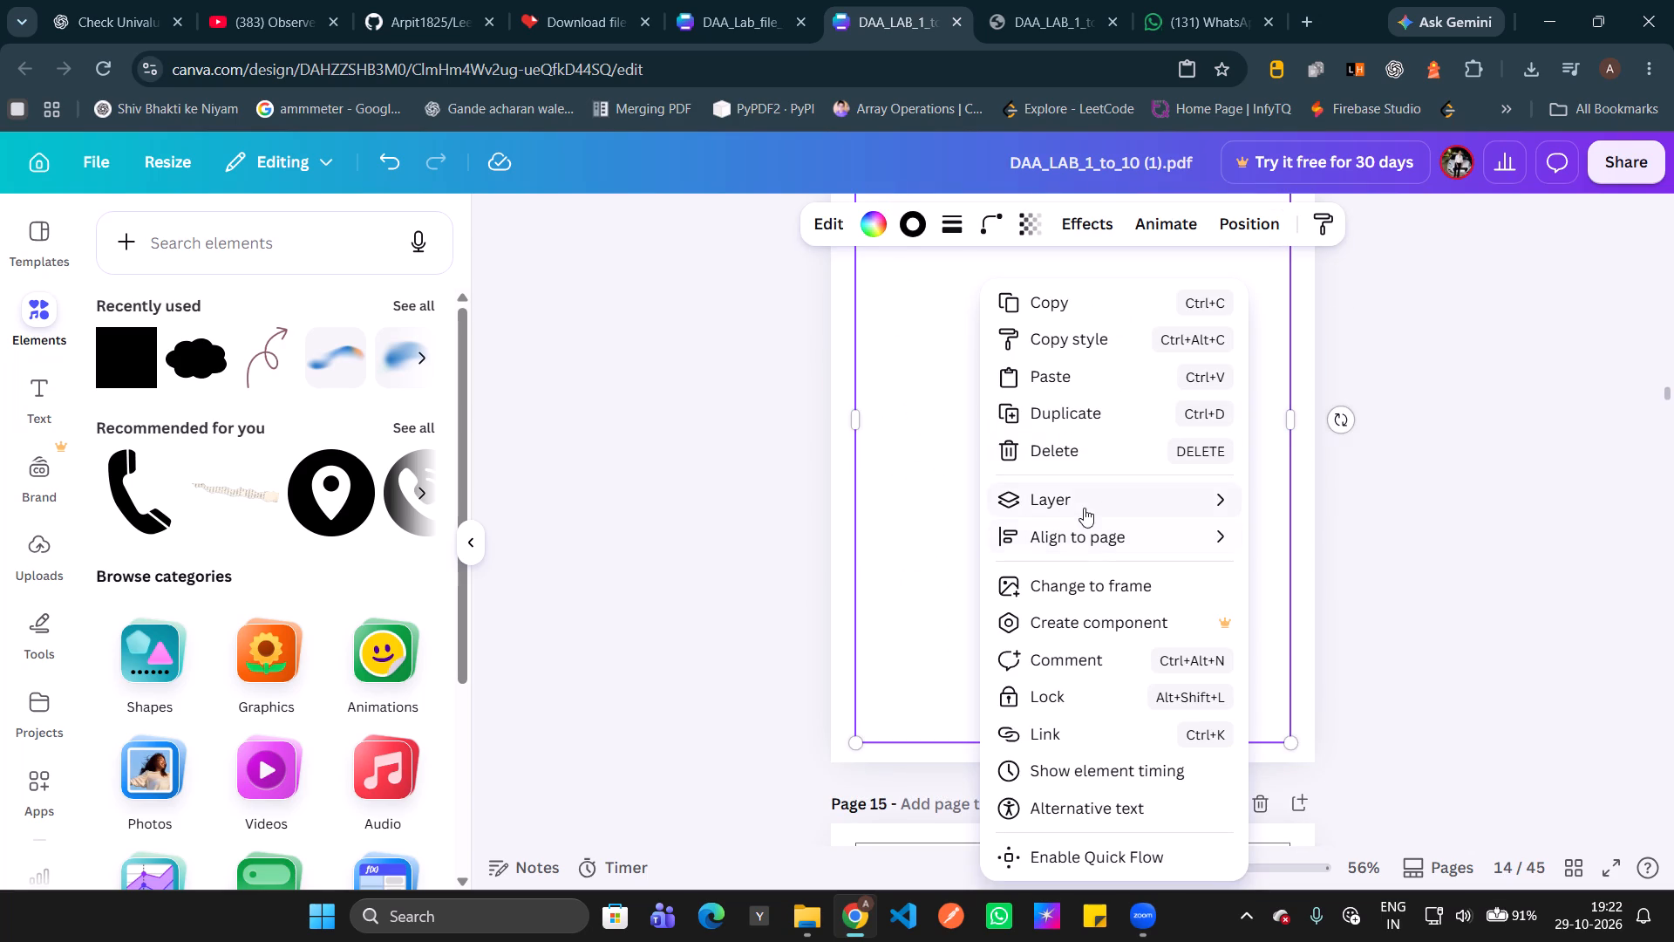
pyautogui.click(1270, 608)
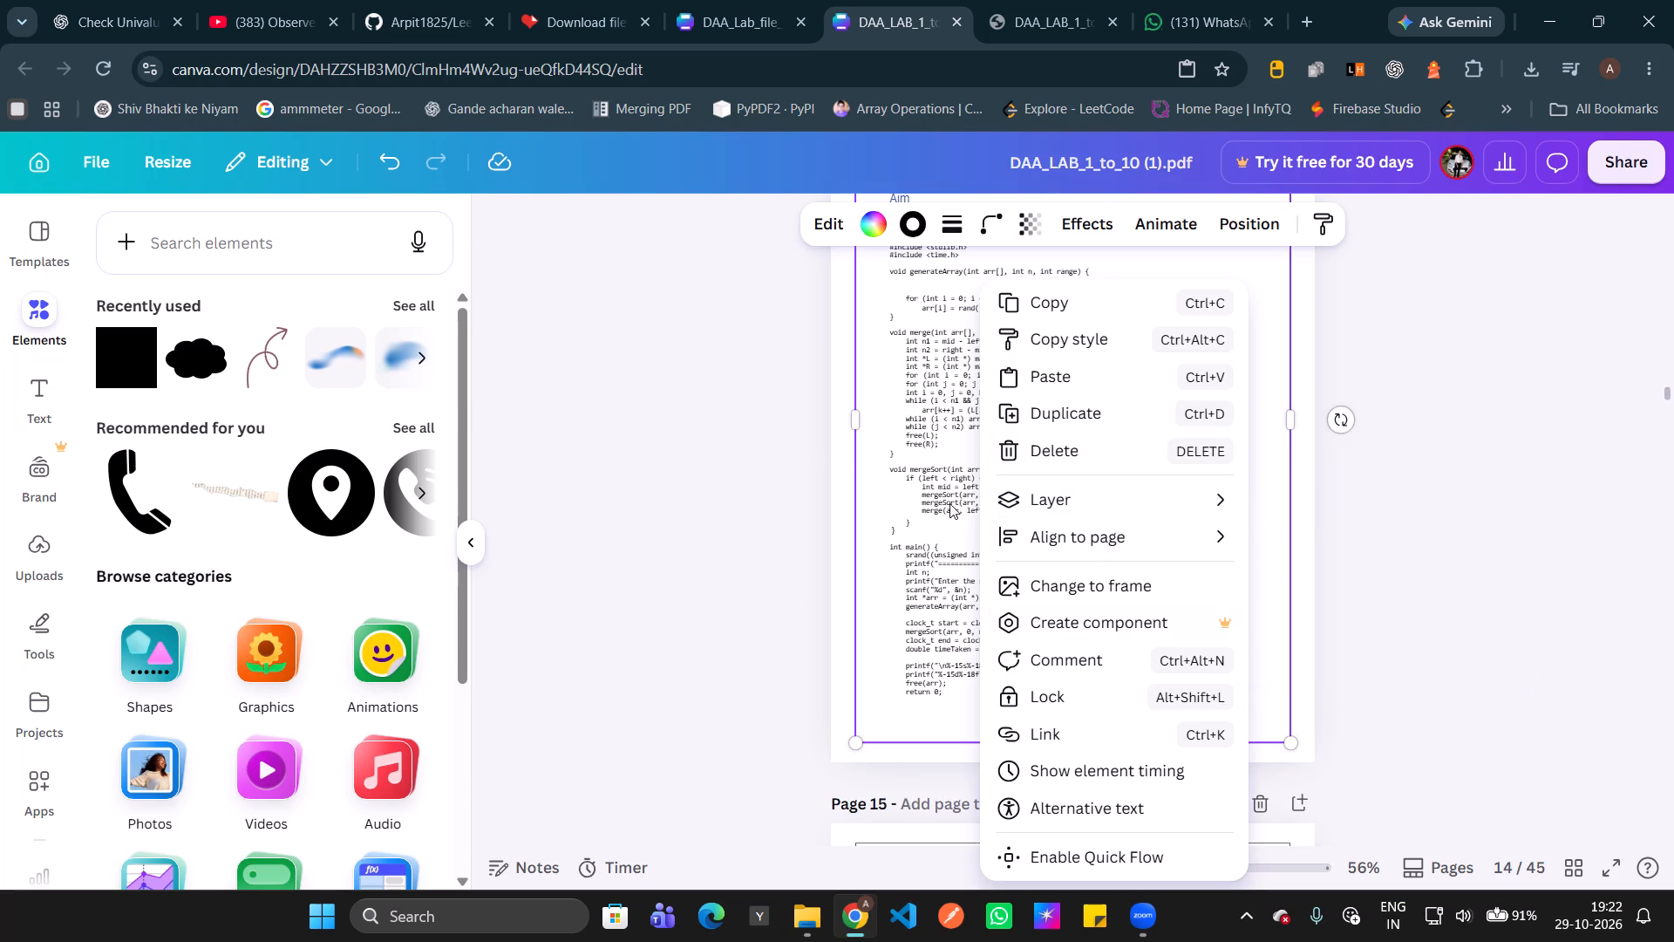
pyautogui.click(834, 455)
# Paste the border rectangle onto the Lab 2 Bubble Sort page (page 13) and send it to the back.
pyautogui.scroll(6, 834, 455)
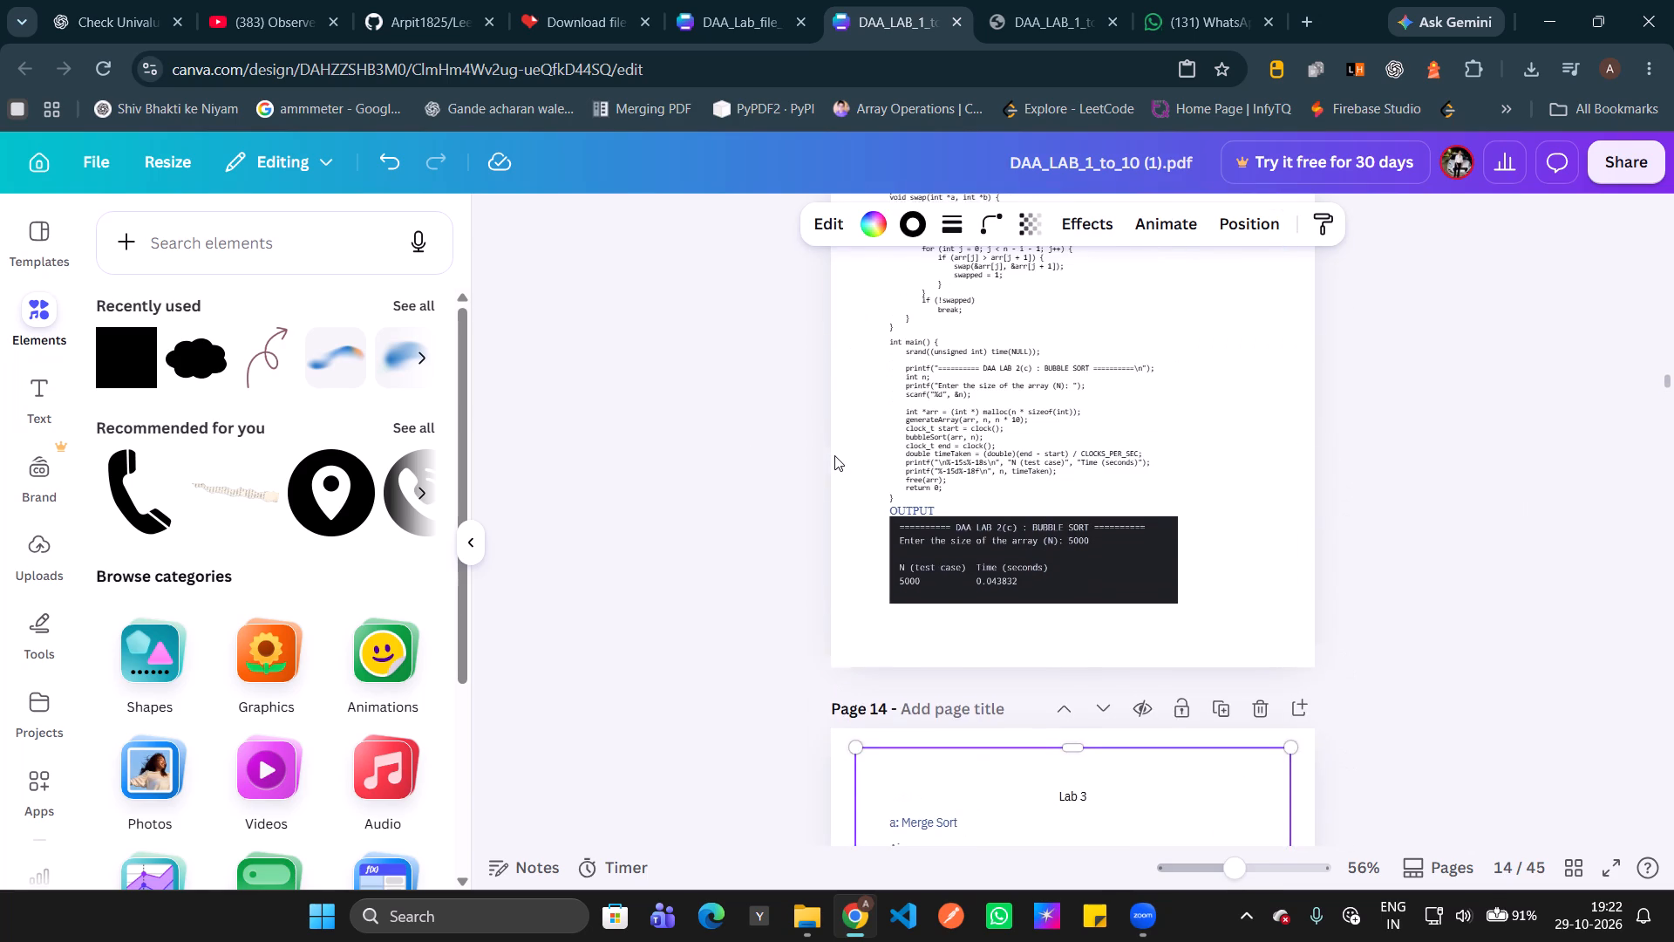
pyautogui.click(834, 455)
pyautogui.hotkey('ctrl', 'v')
pyautogui.rightClick(997, 436)
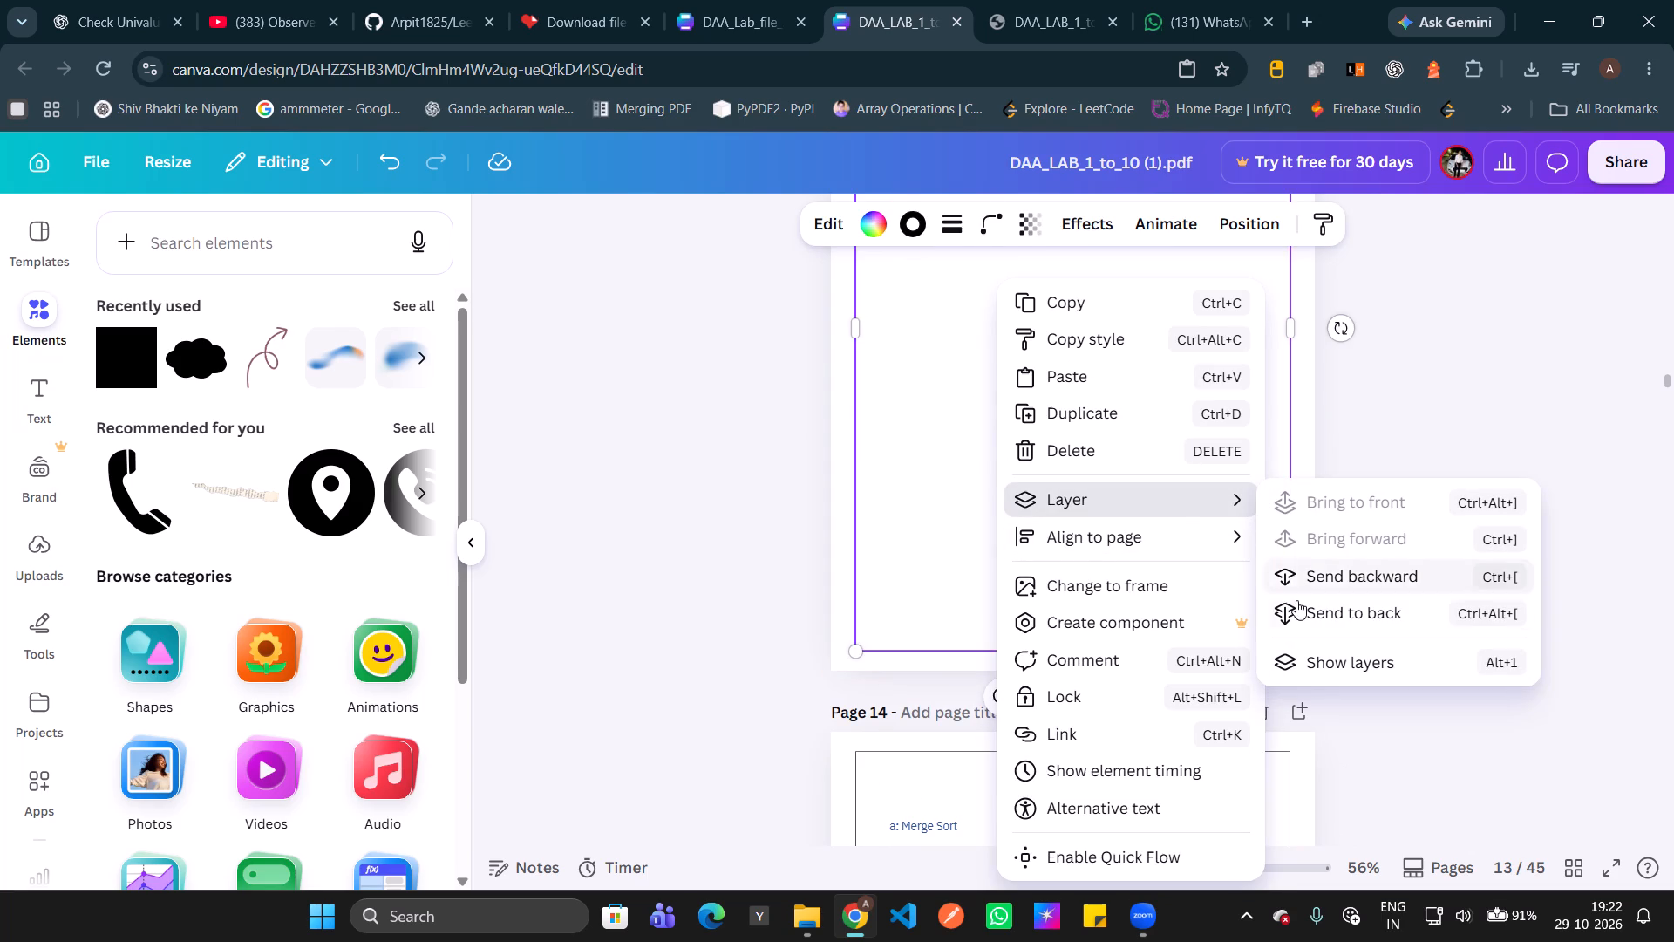
pyautogui.click(1296, 600)
pyautogui.click(843, 441)
# Paste the border rectangle onto the Lab 2 Selection Sort page (page 12) and send it to the back.
pyautogui.scroll(5, 843, 441)
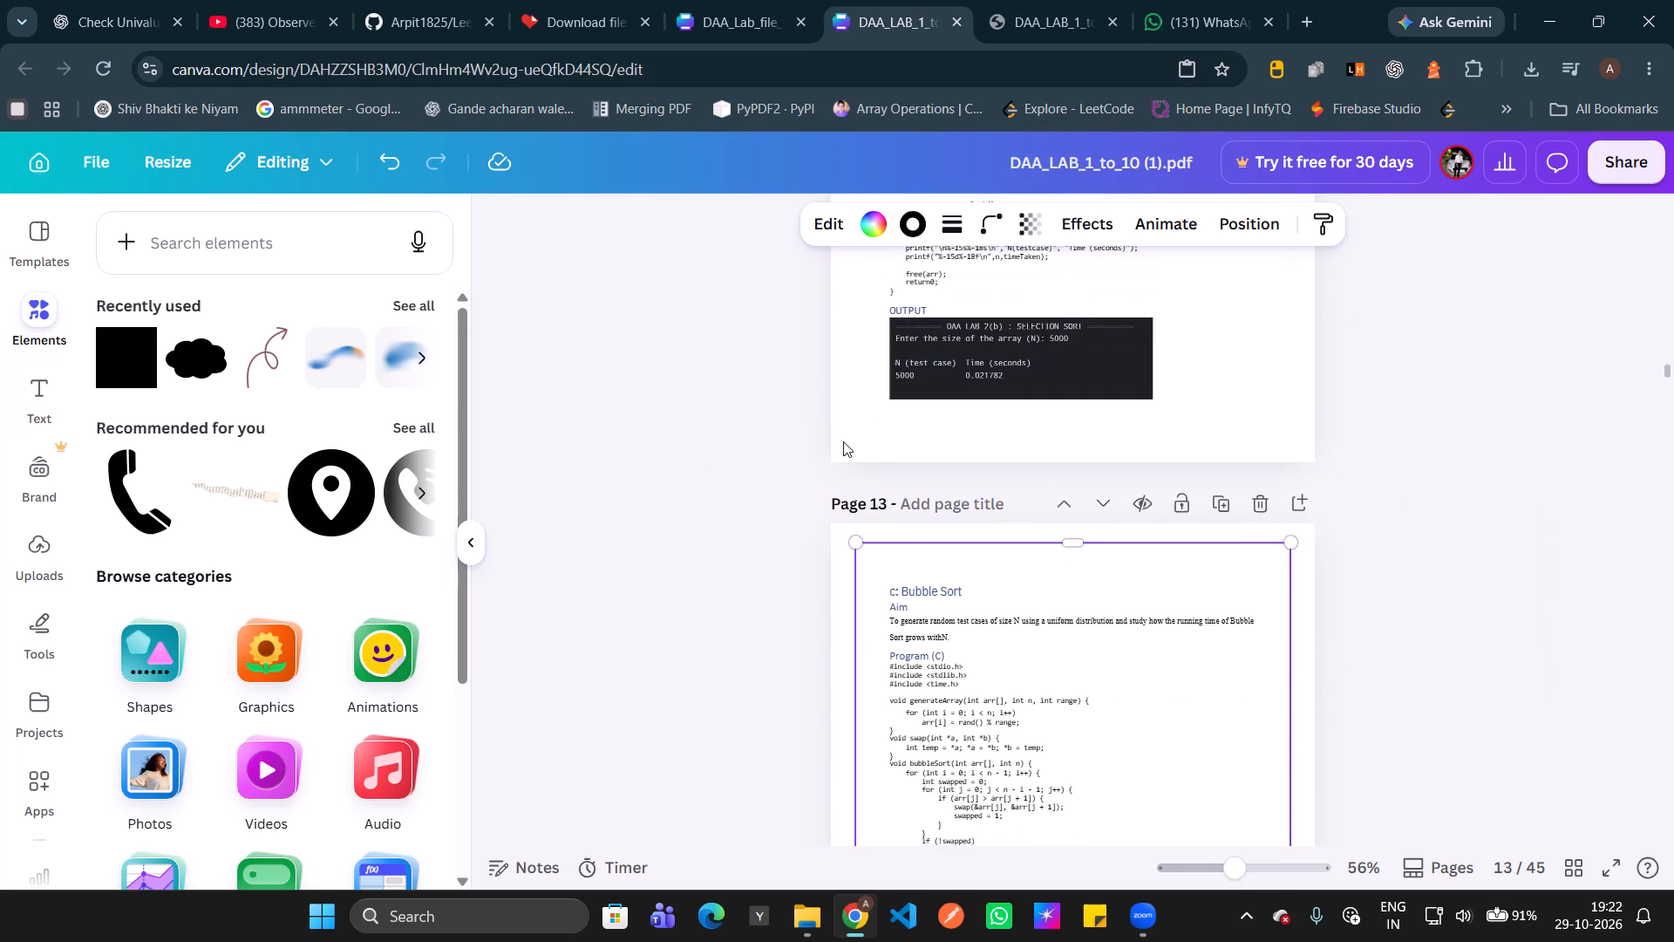
pyautogui.scroll(2, 843, 441)
pyautogui.click(843, 441)
pyautogui.hotkey('ctrl', 'v')
pyautogui.rightClick(917, 400)
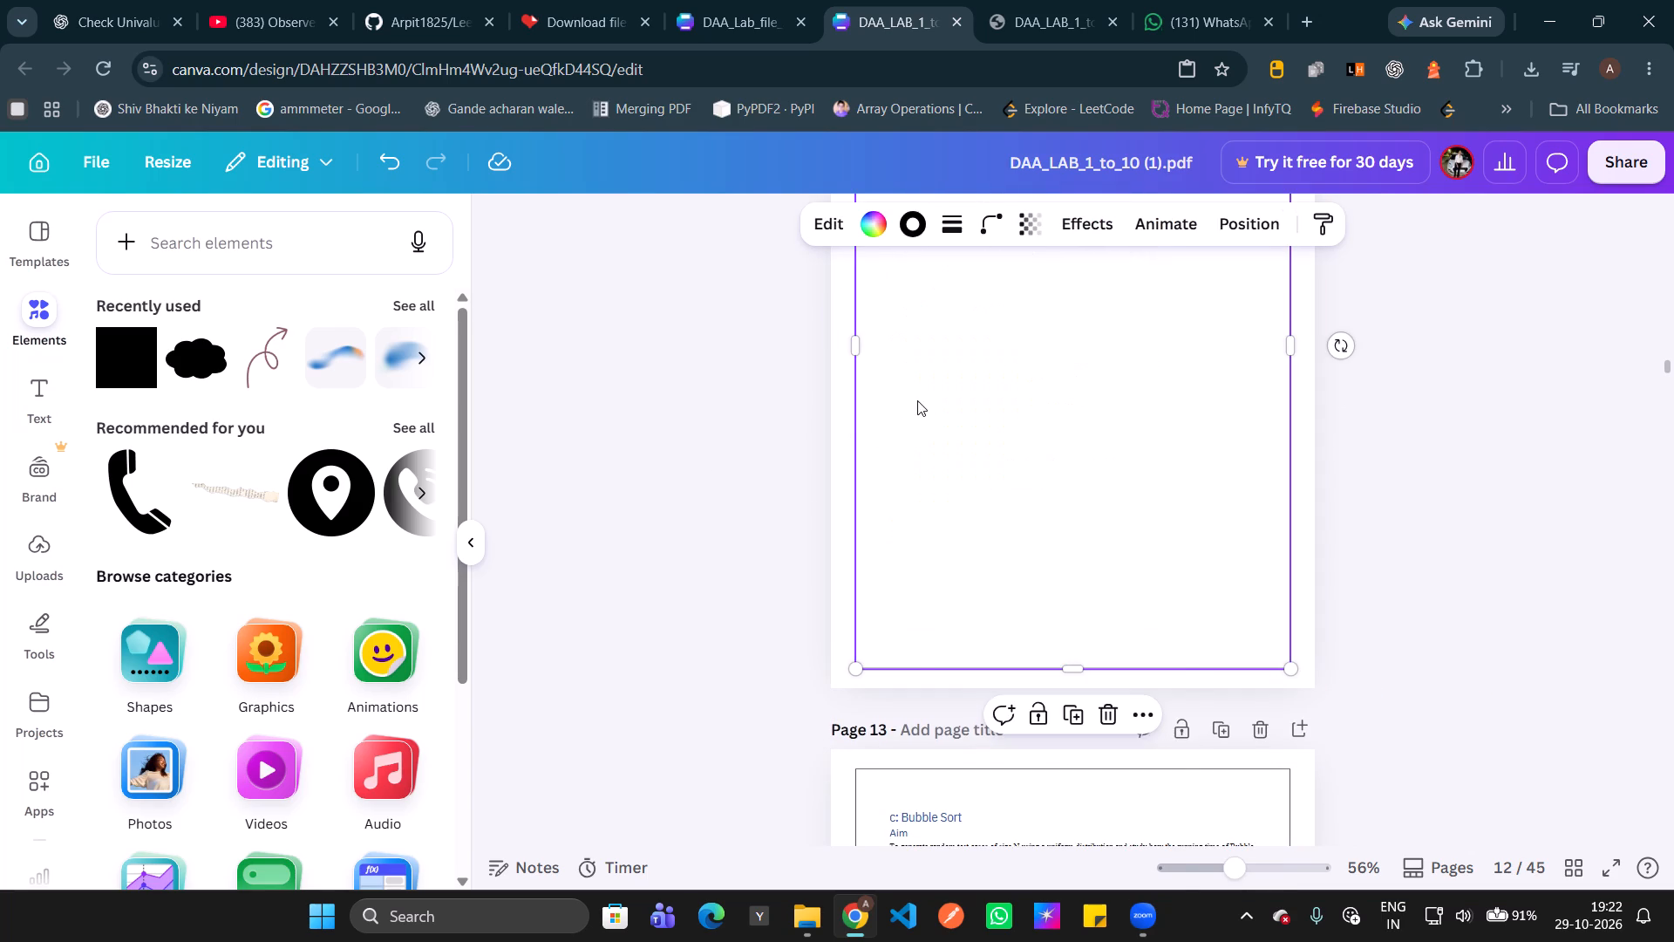
pyautogui.click(1232, 620)
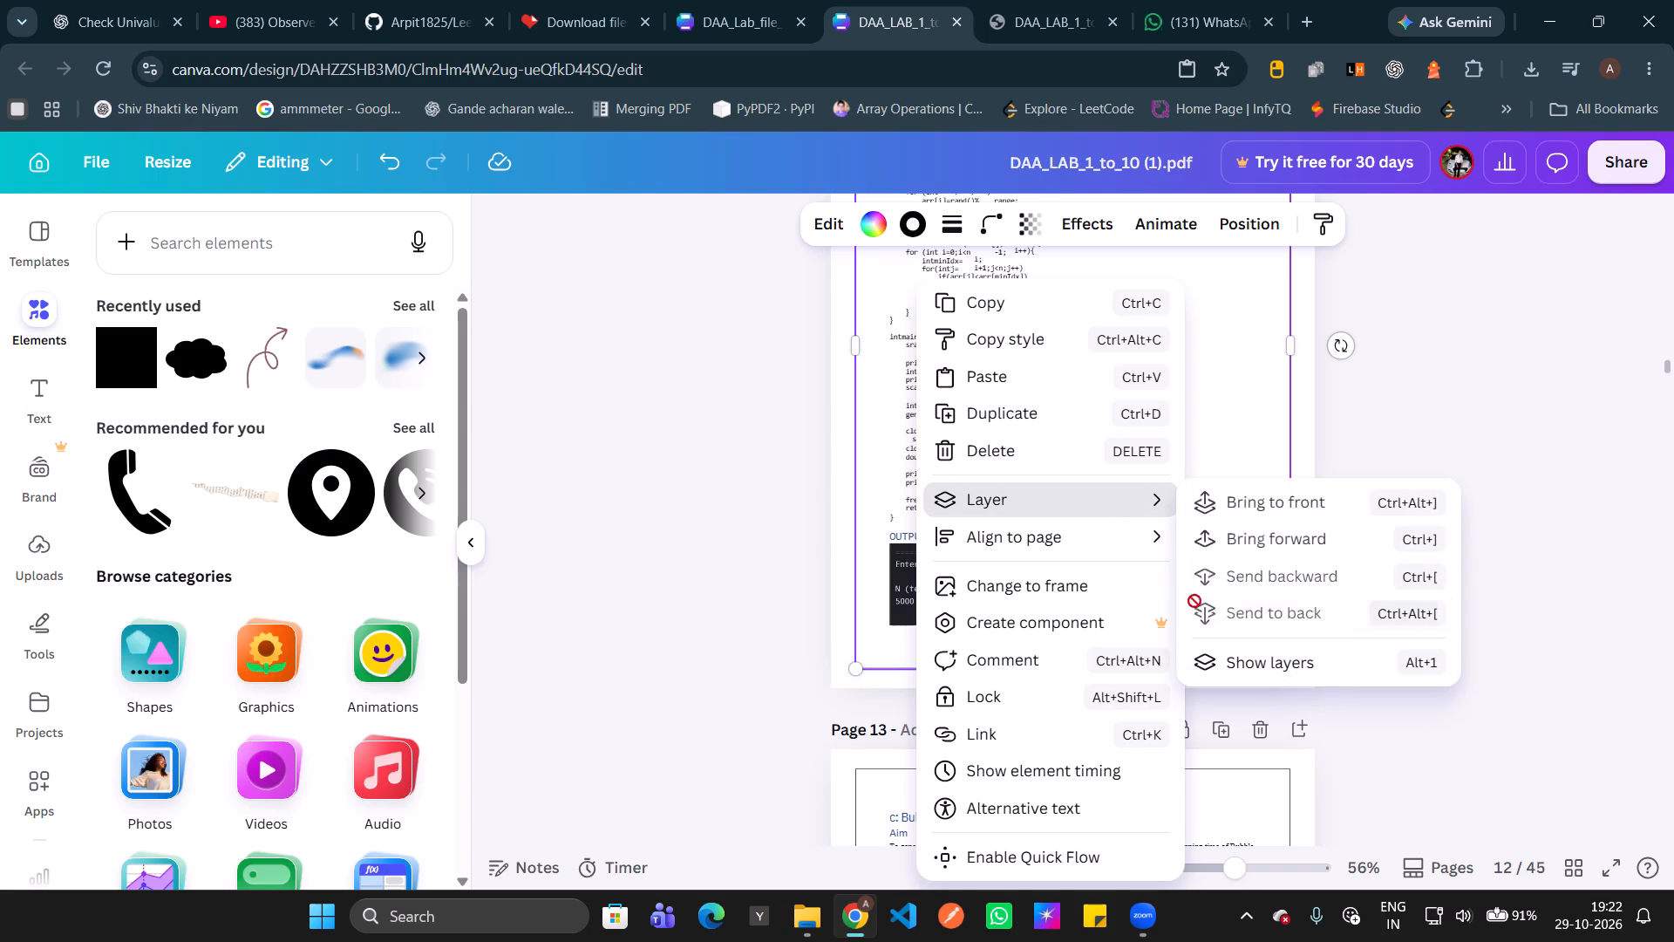
pyautogui.click(846, 453)
pyautogui.click(846, 453)
# Paste the border rectangle onto the Lab 2 Insertion Sort page (page 11) and send it to the back.
pyautogui.scroll(3, 846, 453)
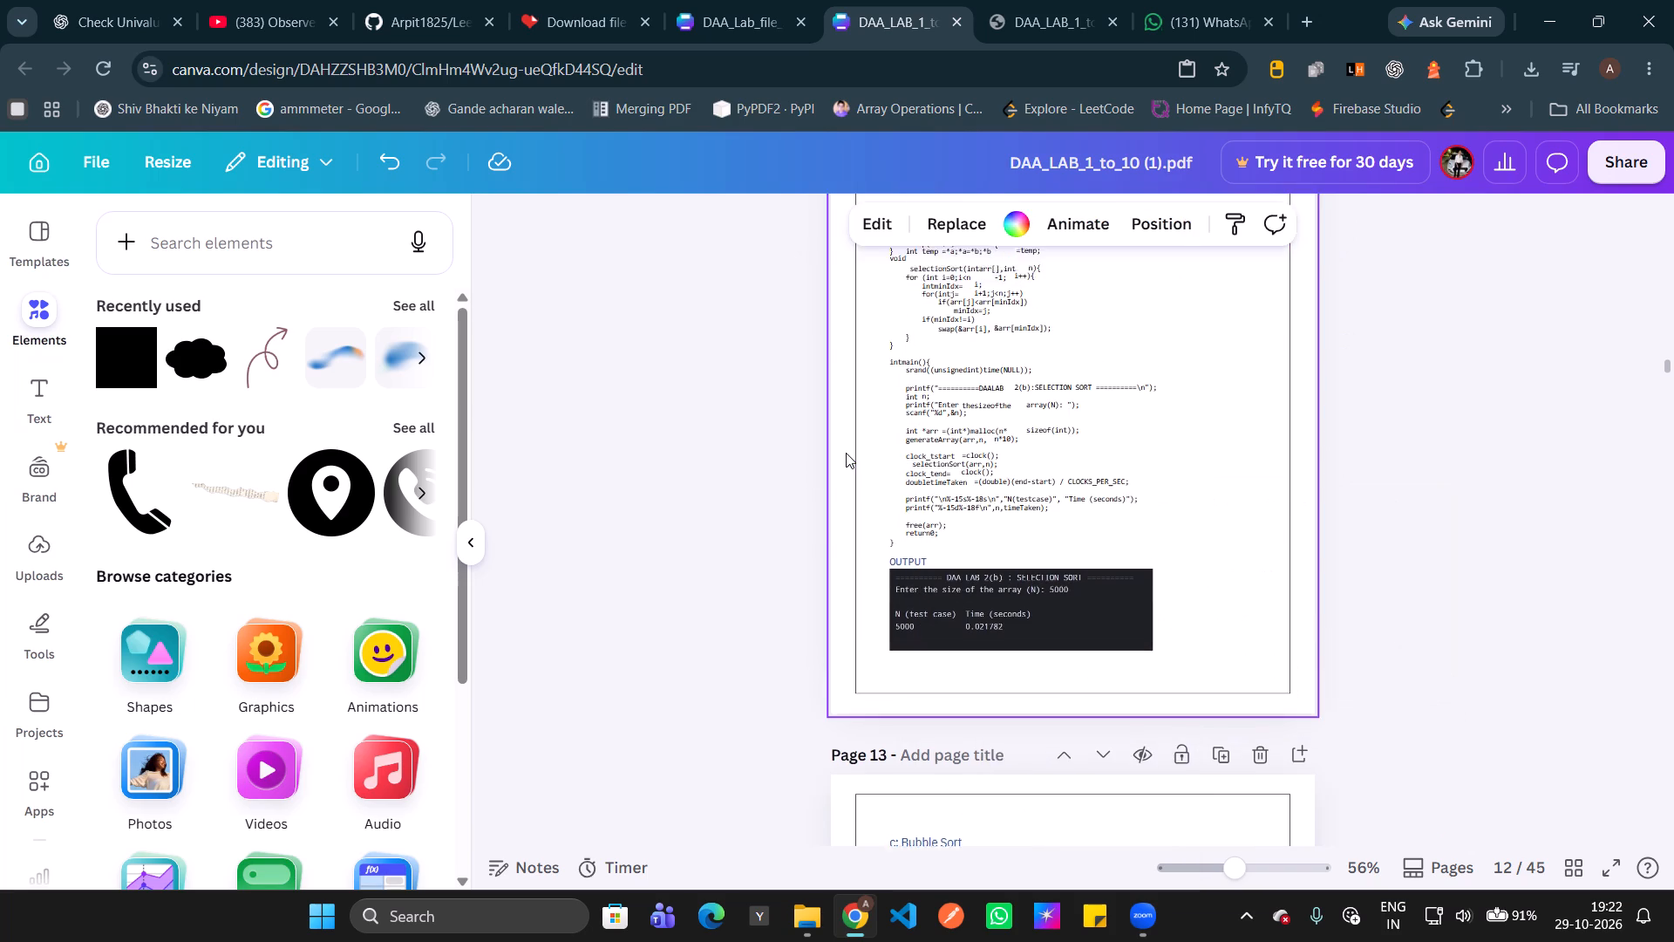
pyautogui.scroll(2, 846, 453)
pyautogui.rightClick(847, 447)
pyautogui.hotkey('ctrl', 'v')
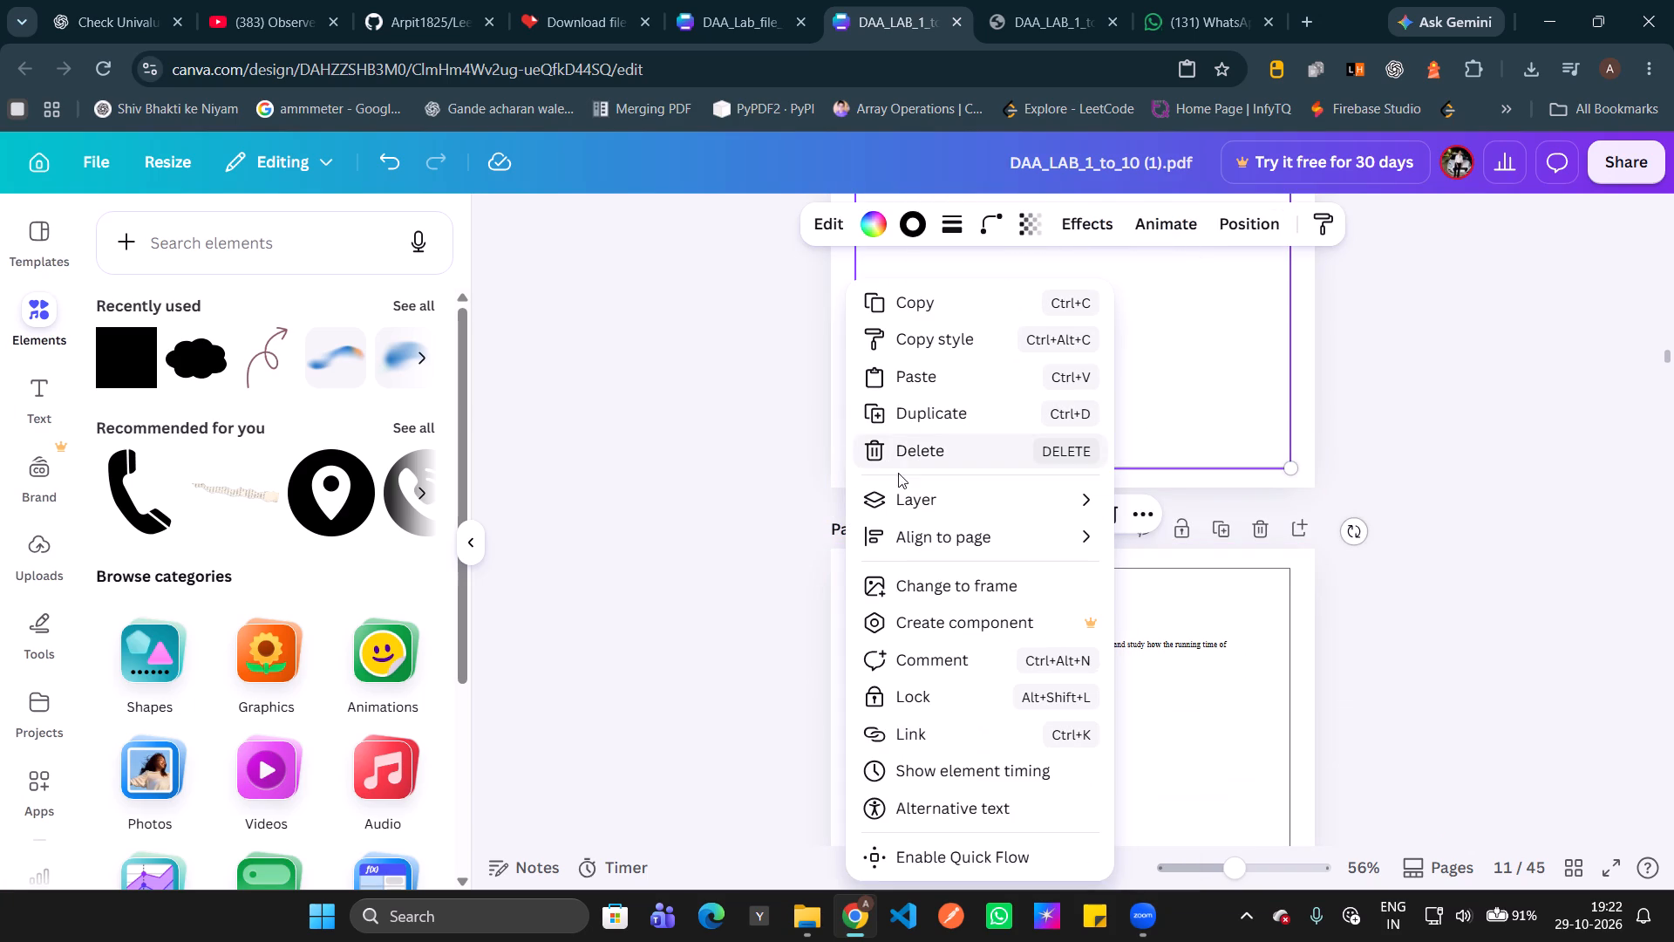
pyautogui.click(905, 488)
pyautogui.click(1189, 601)
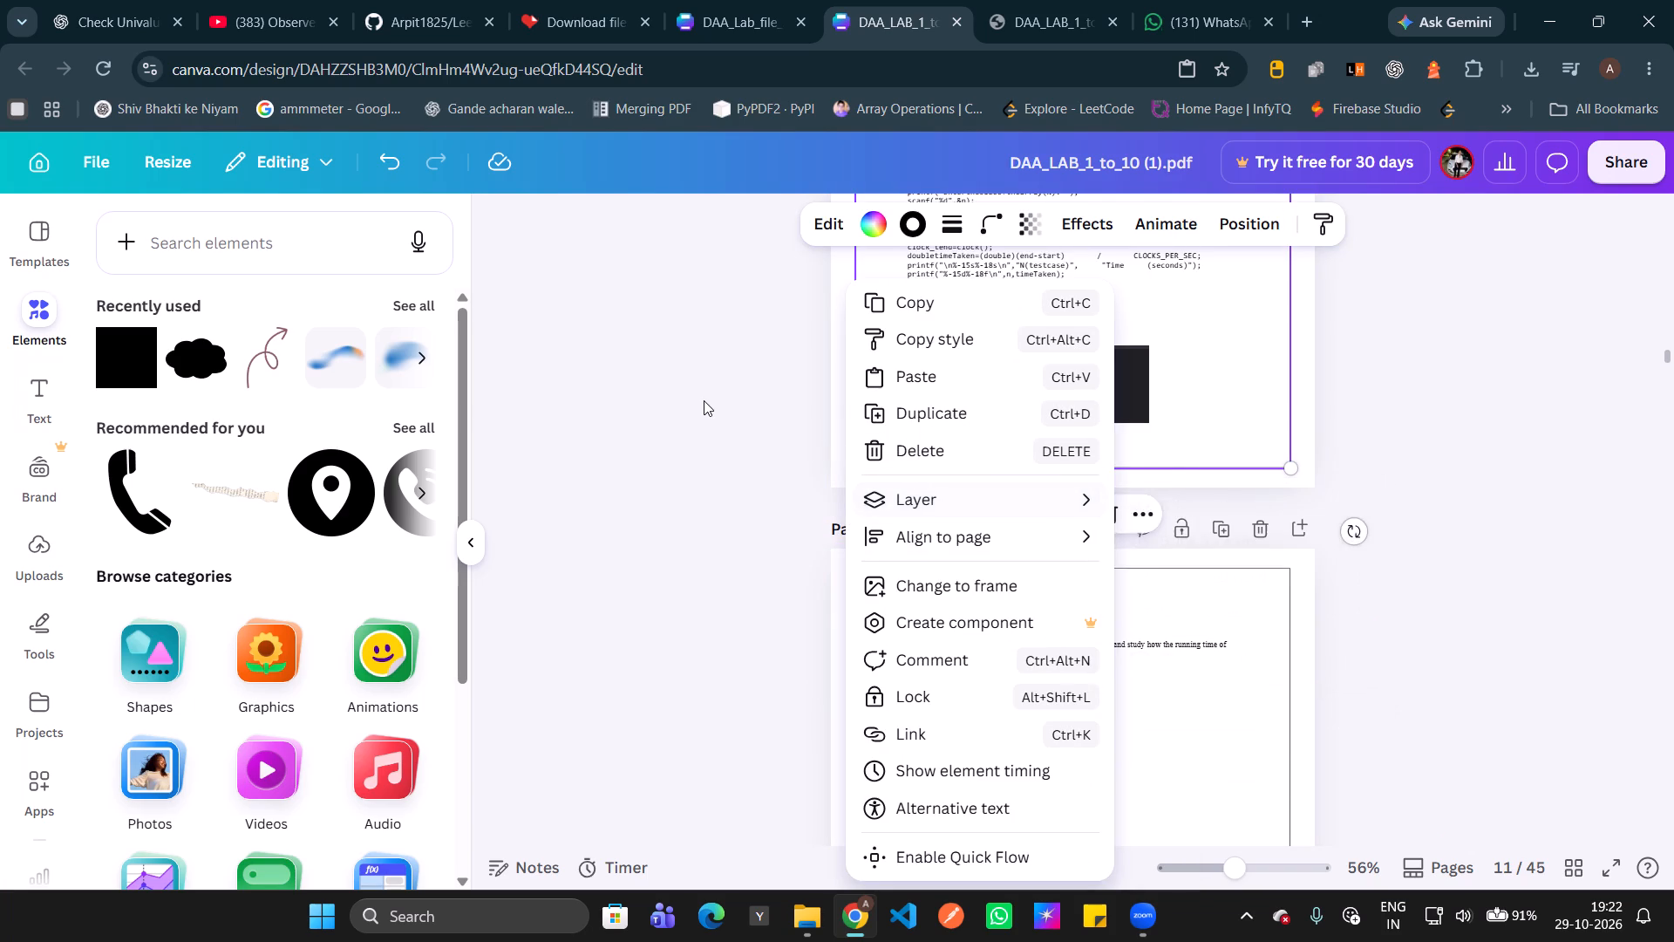
pyautogui.doubleClick(704, 400)
# Paste the border rectangle onto the Lab 1 output page (page 10) and send it to the back.
pyautogui.scroll(7, 704, 400)
pyautogui.rightClick(911, 352)
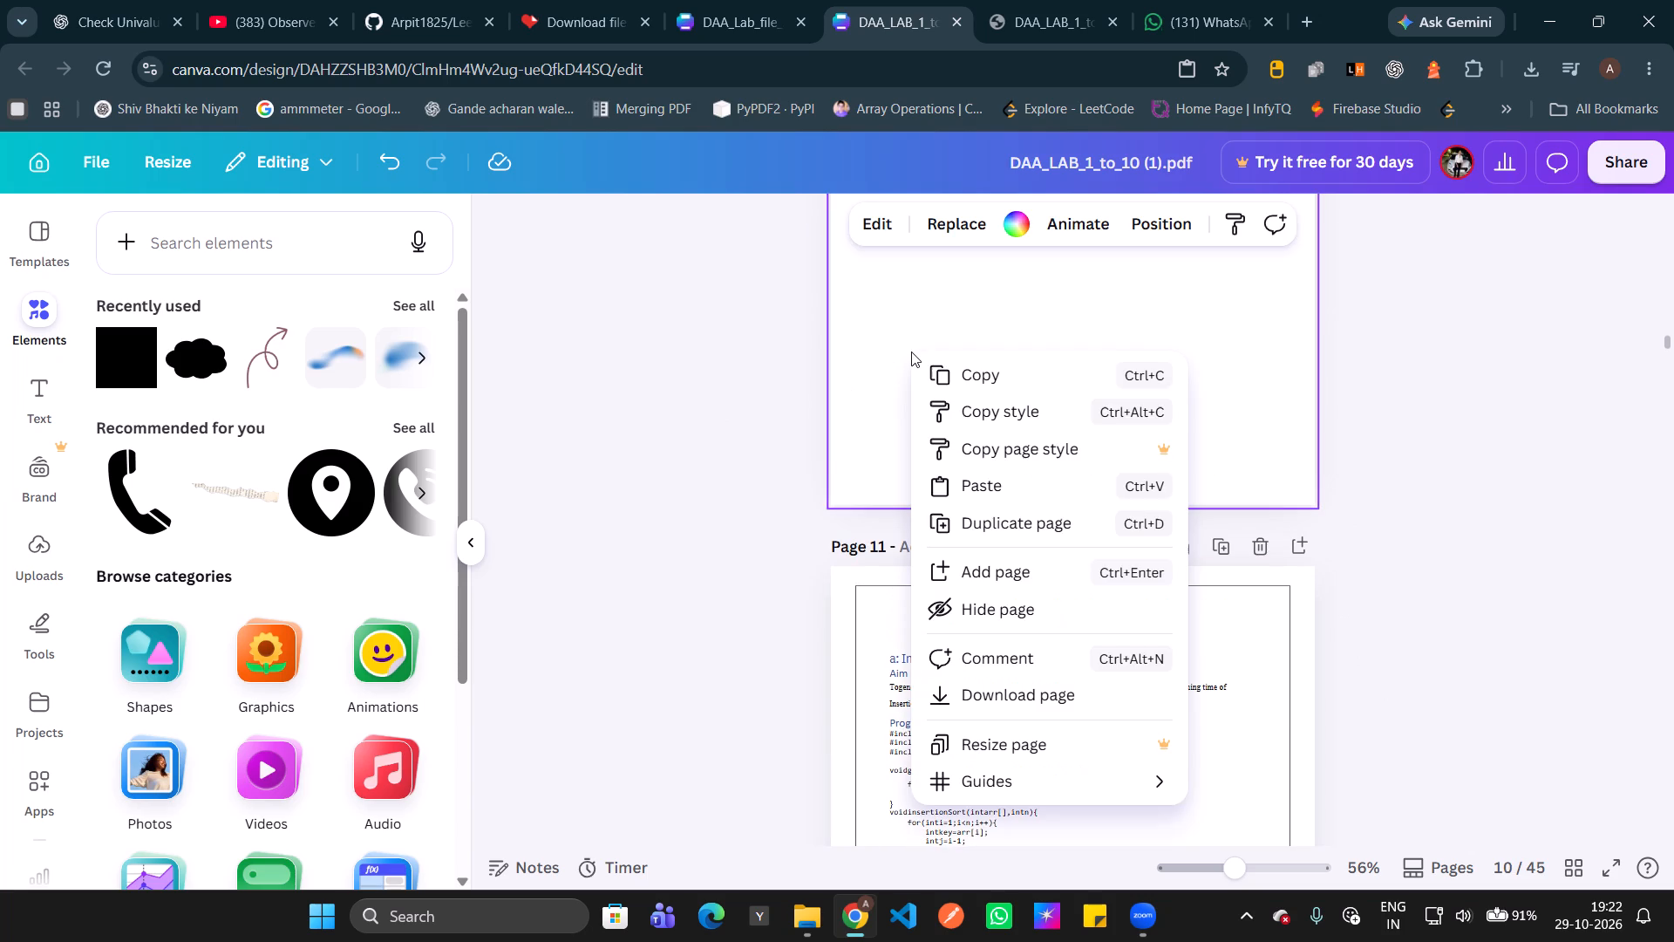
pyautogui.hotkey('ctrl', 'v')
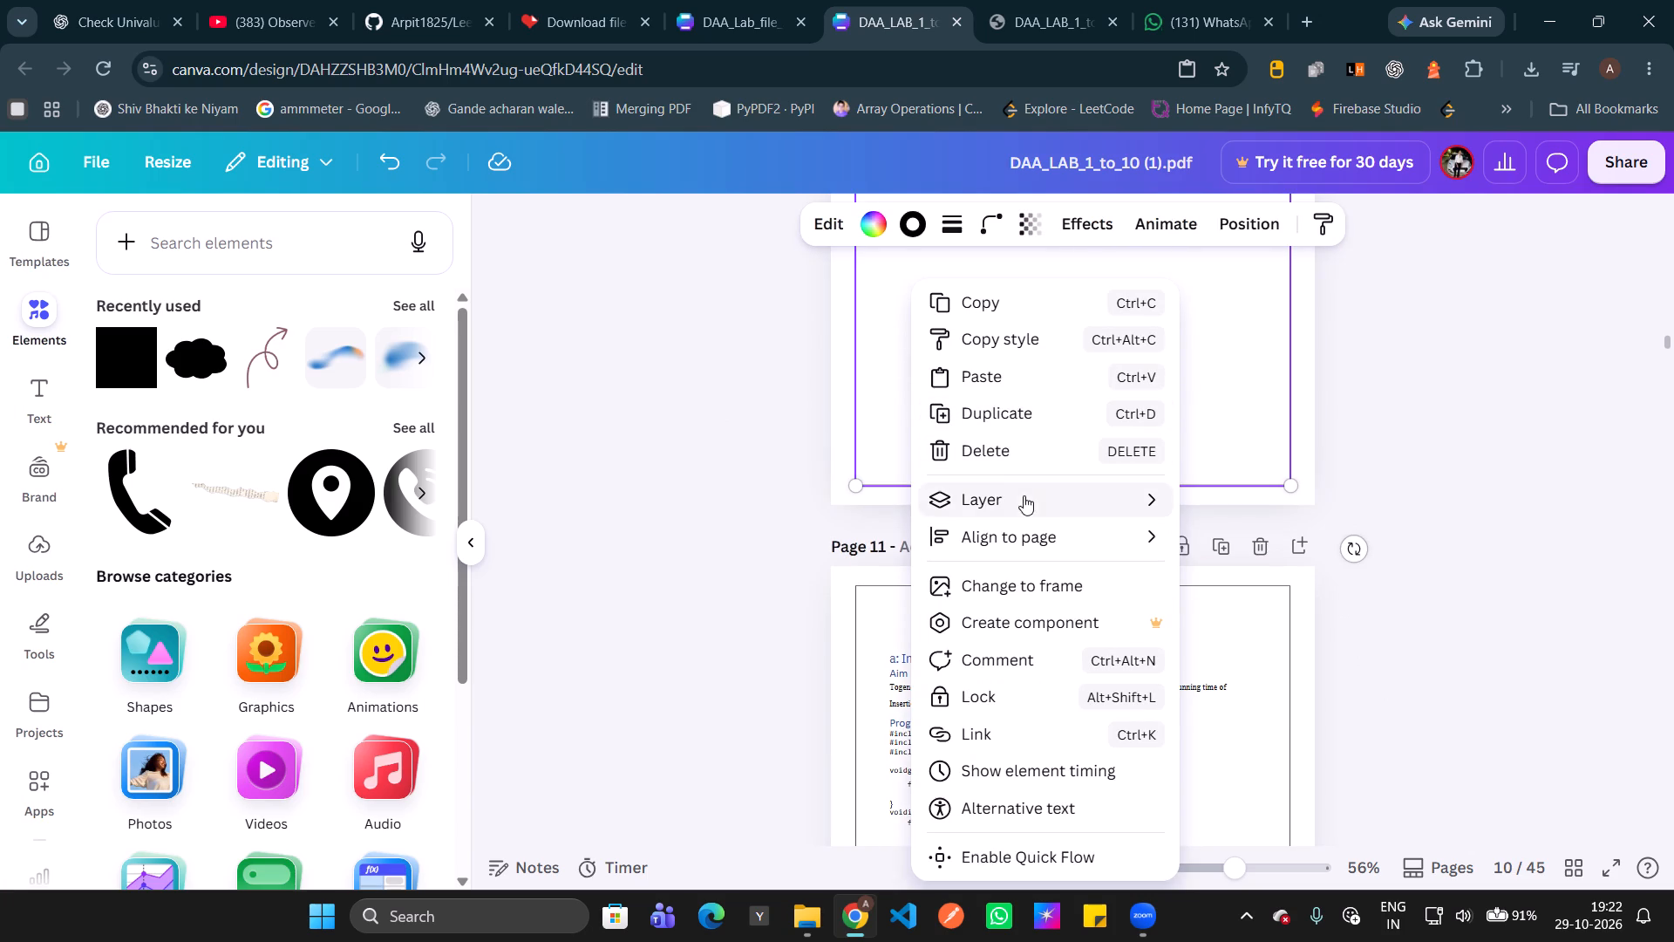
pyautogui.click(1289, 607)
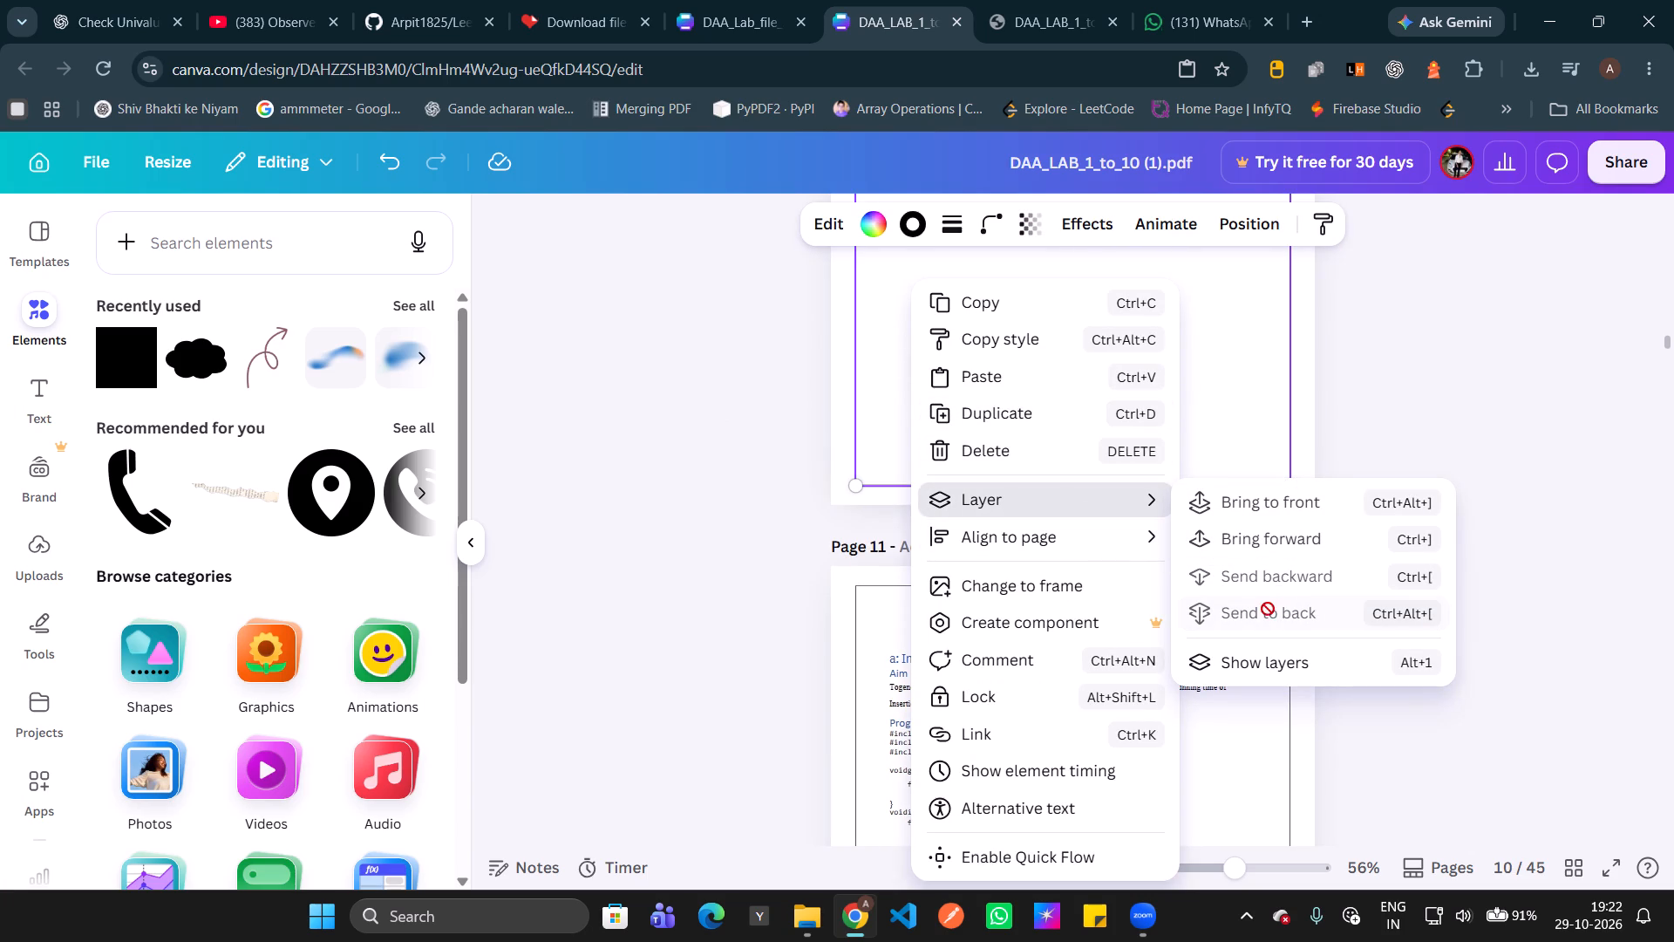
pyautogui.click(774, 438)
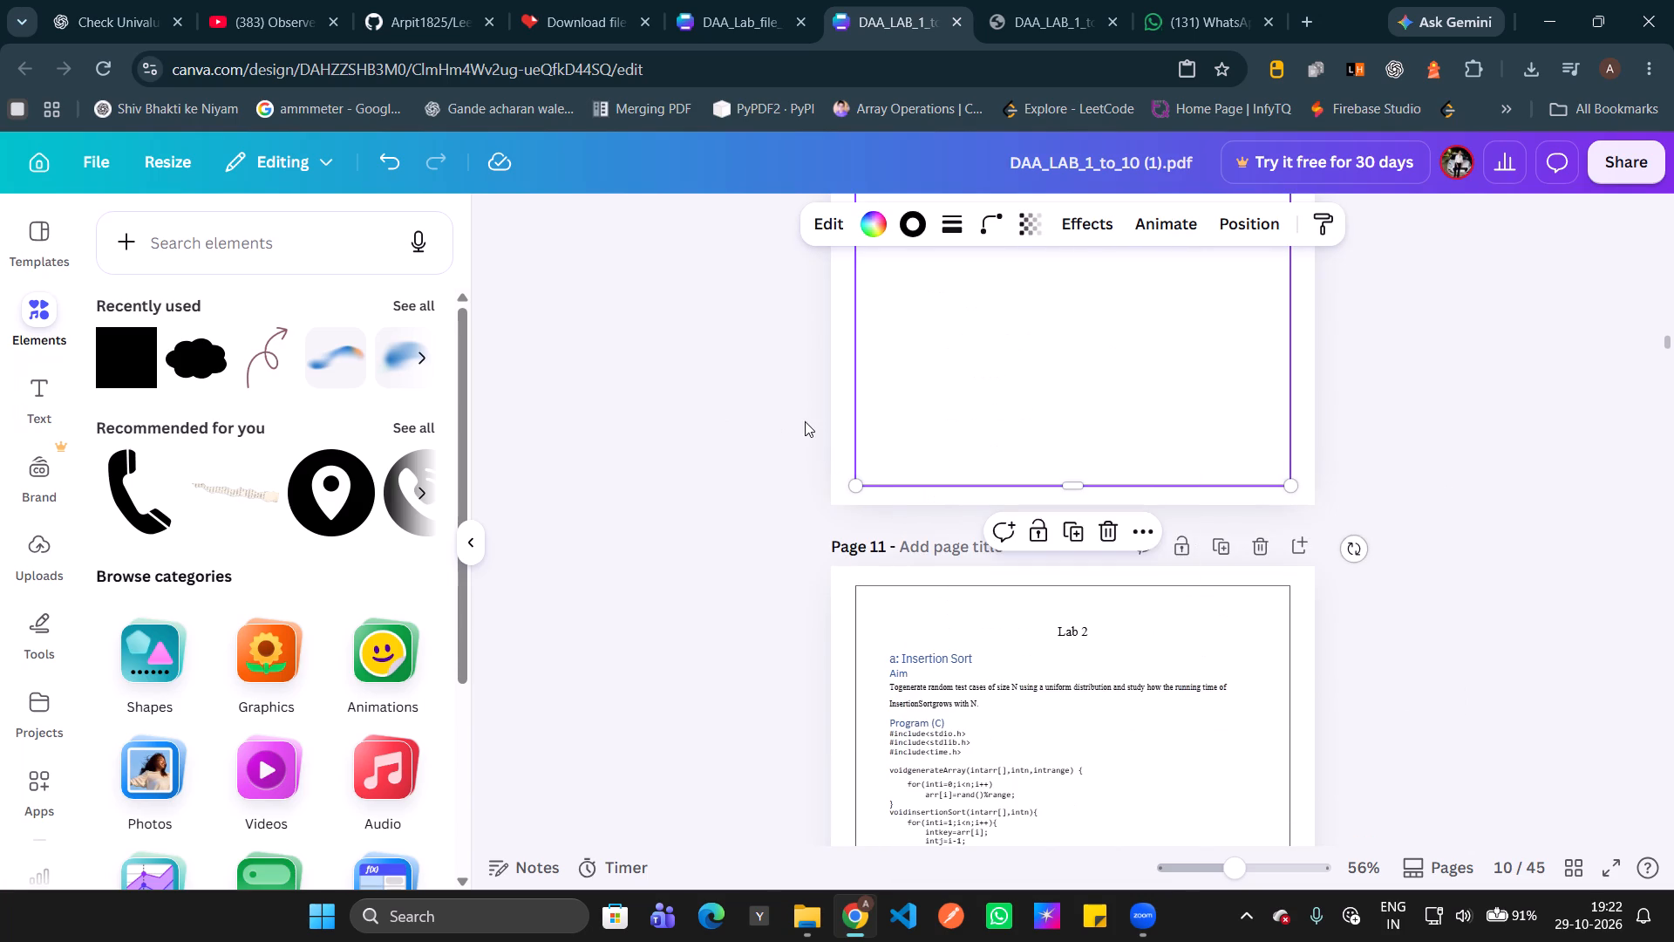
pyautogui.click(805, 421)
# Paste the border rectangle onto the second Lab 1 program page (page 9) and send it to the back.
pyautogui.scroll(9, 805, 421)
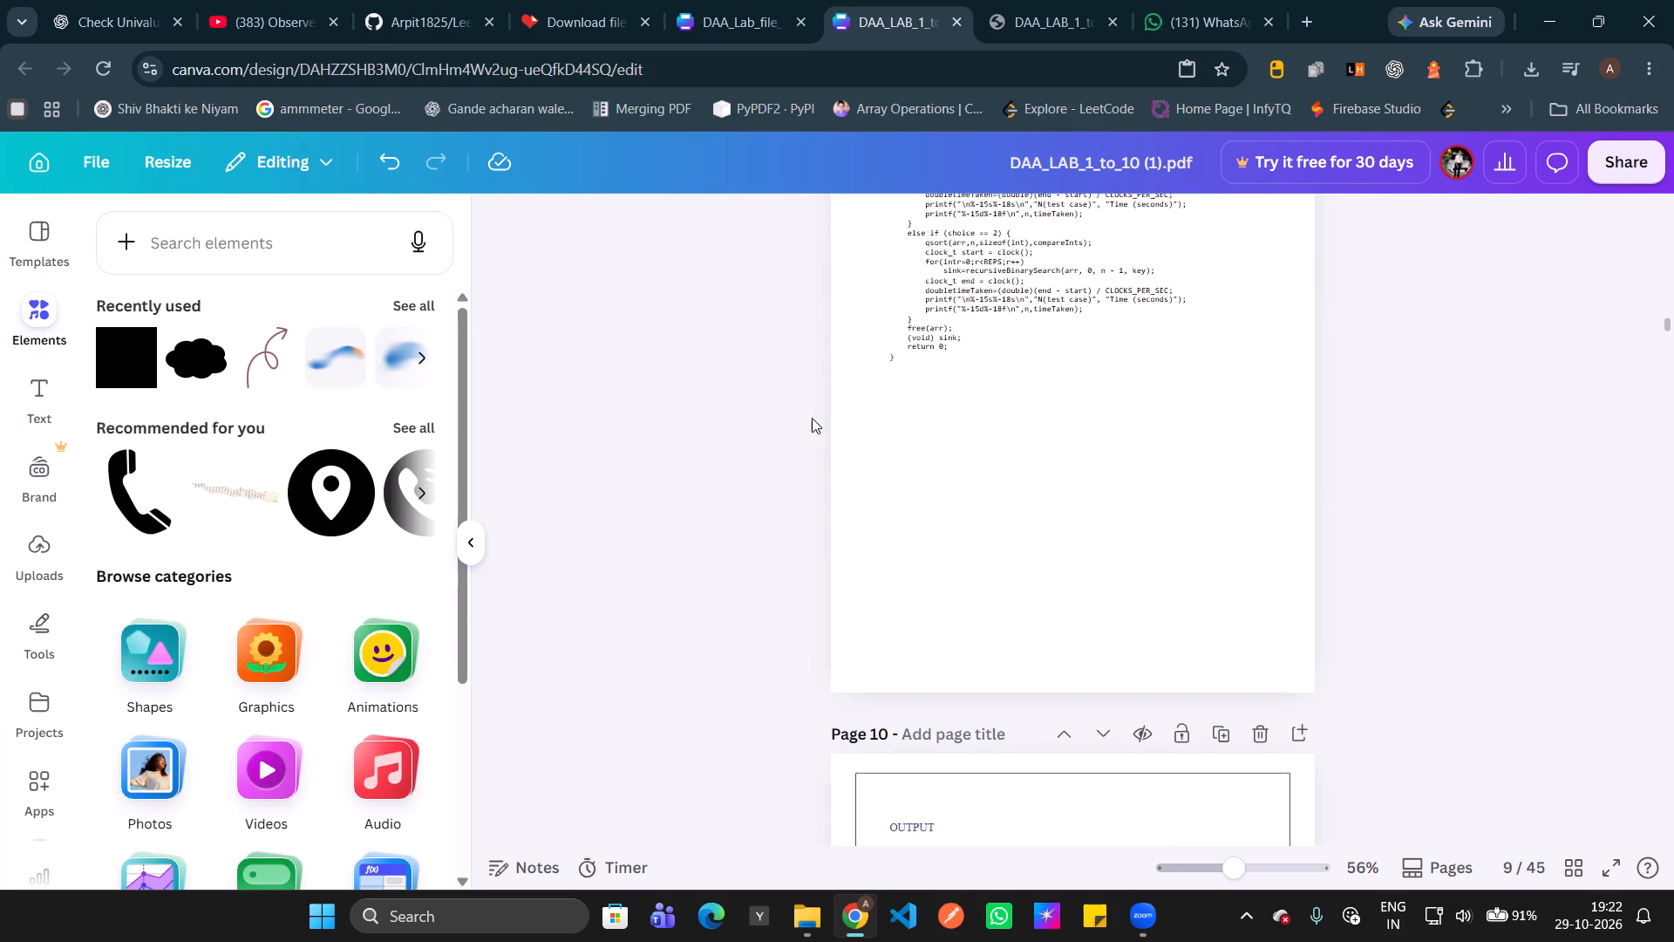
pyautogui.click(957, 415)
pyautogui.hotkey('ctrl', 'v')
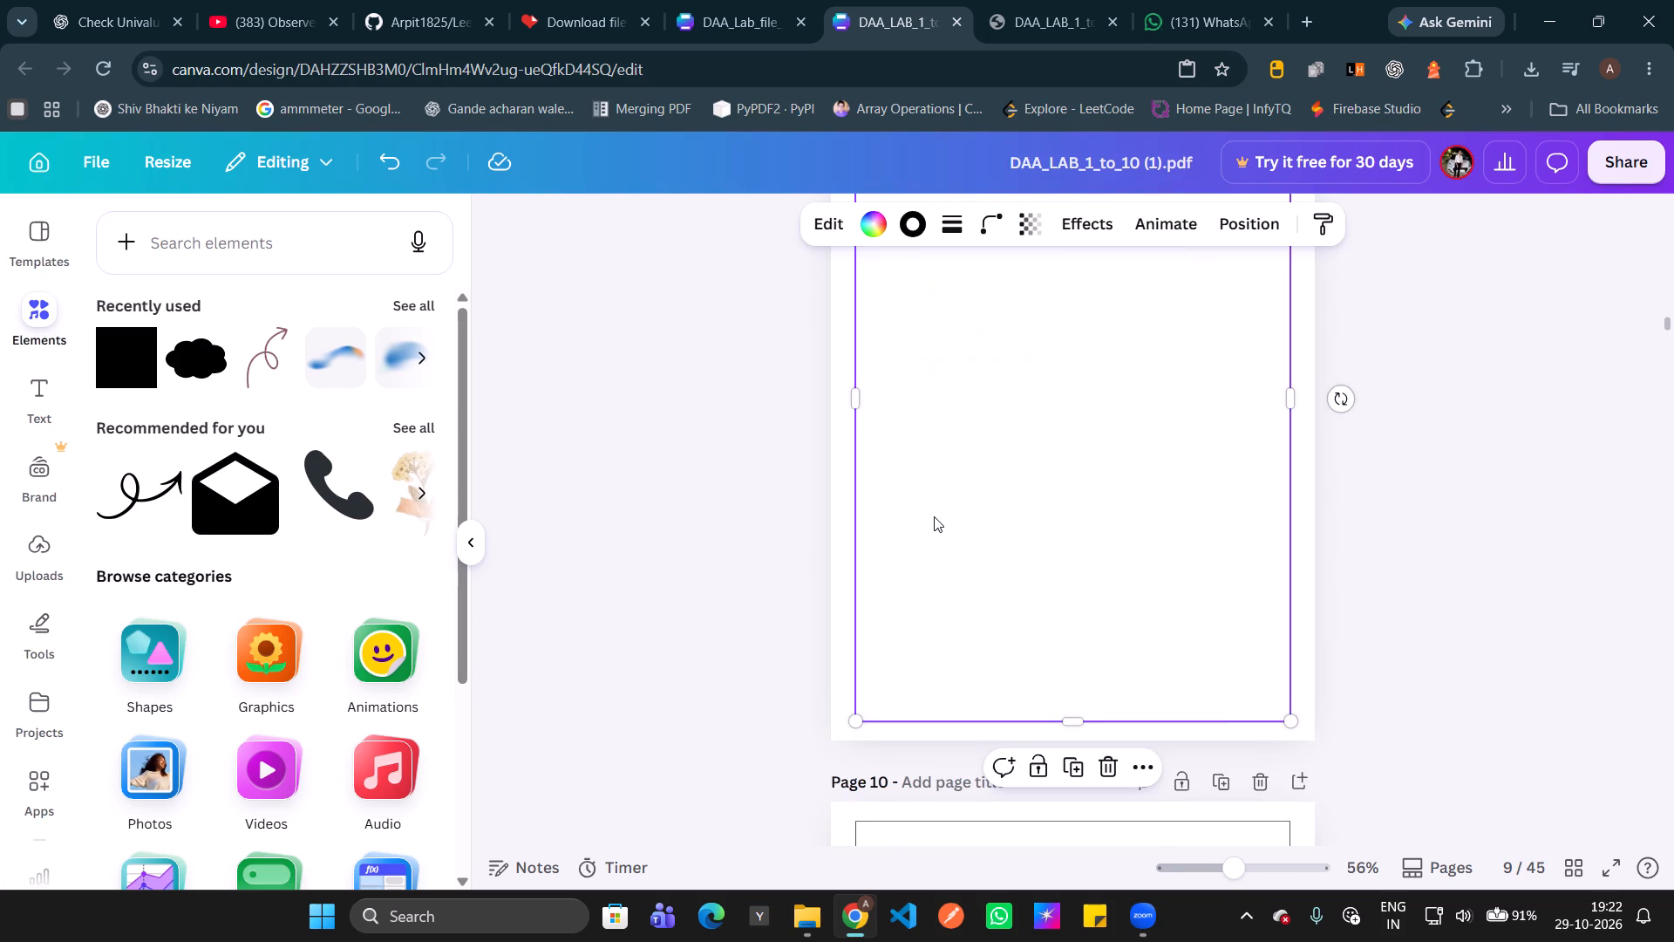
pyautogui.rightClick(960, 495)
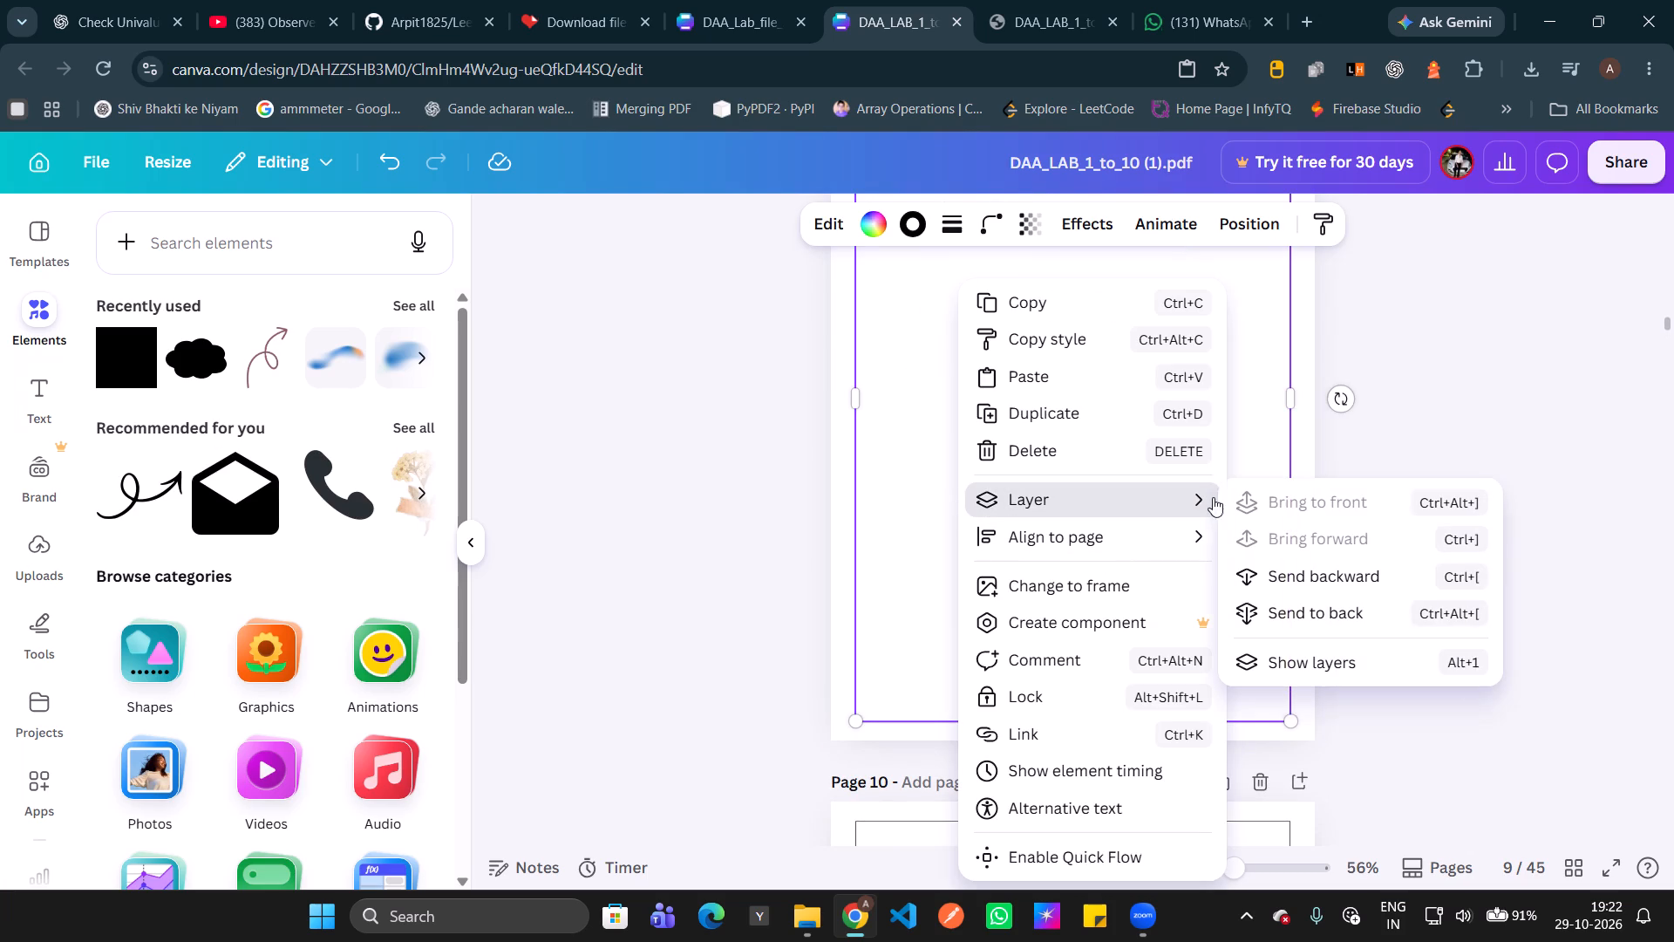
pyautogui.click(1276, 594)
pyautogui.click(1276, 611)
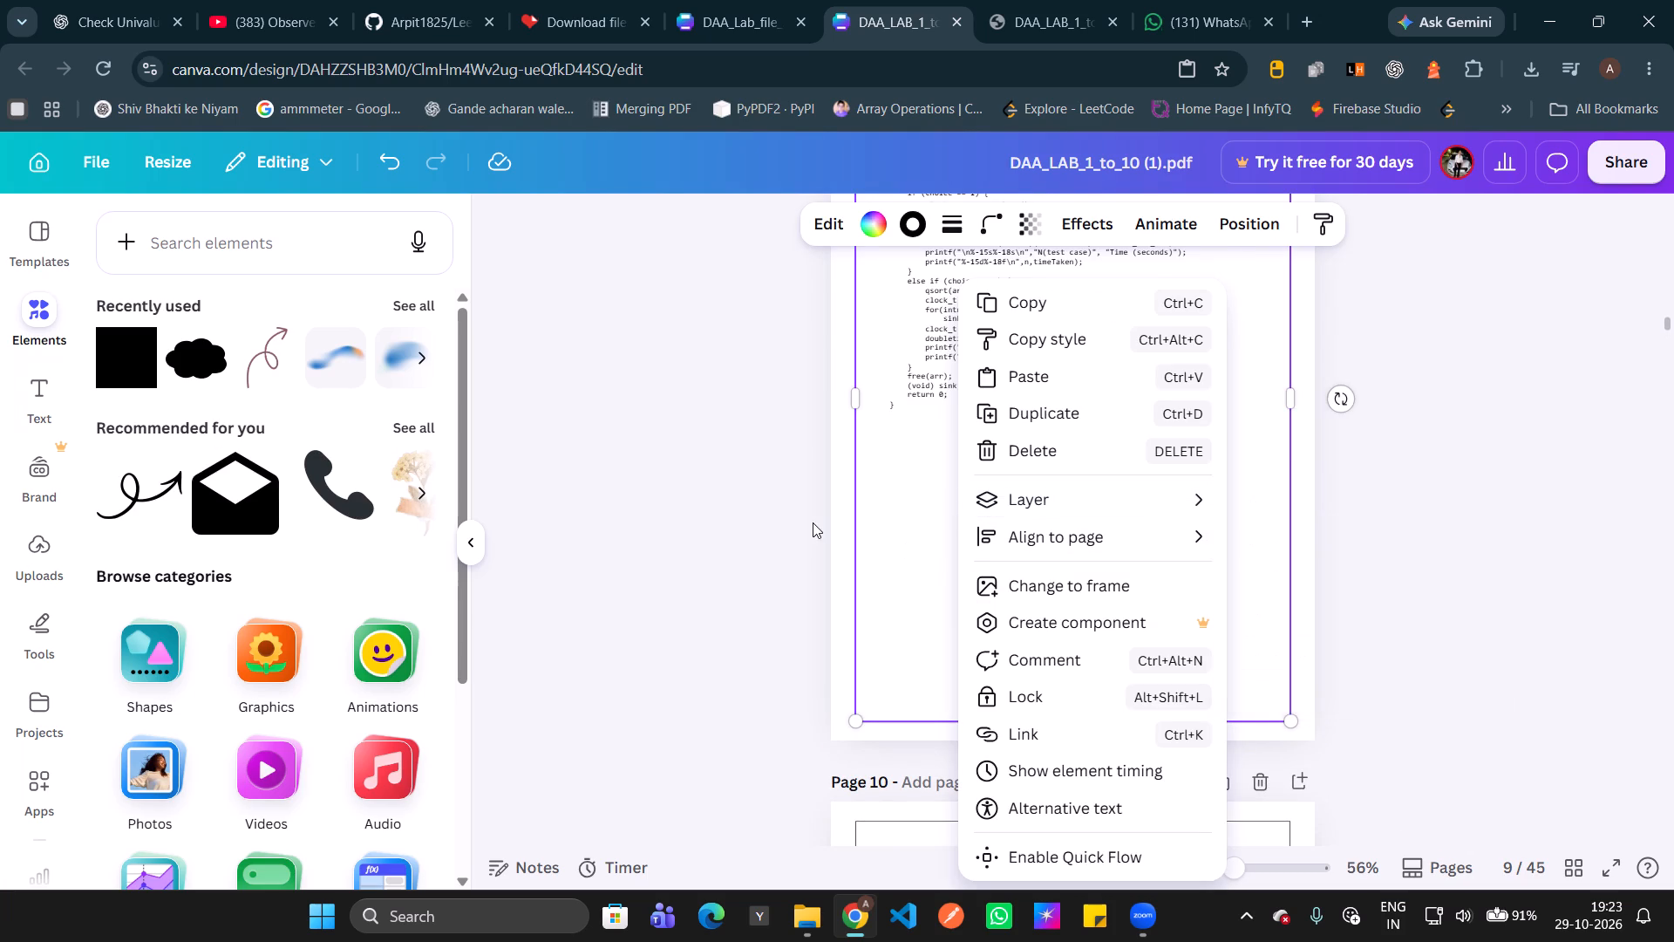
pyautogui.click(813, 522)
pyautogui.click(832, 509)
pyautogui.scroll(5, 832, 509)
pyautogui.scroll(-3, 832, 509)
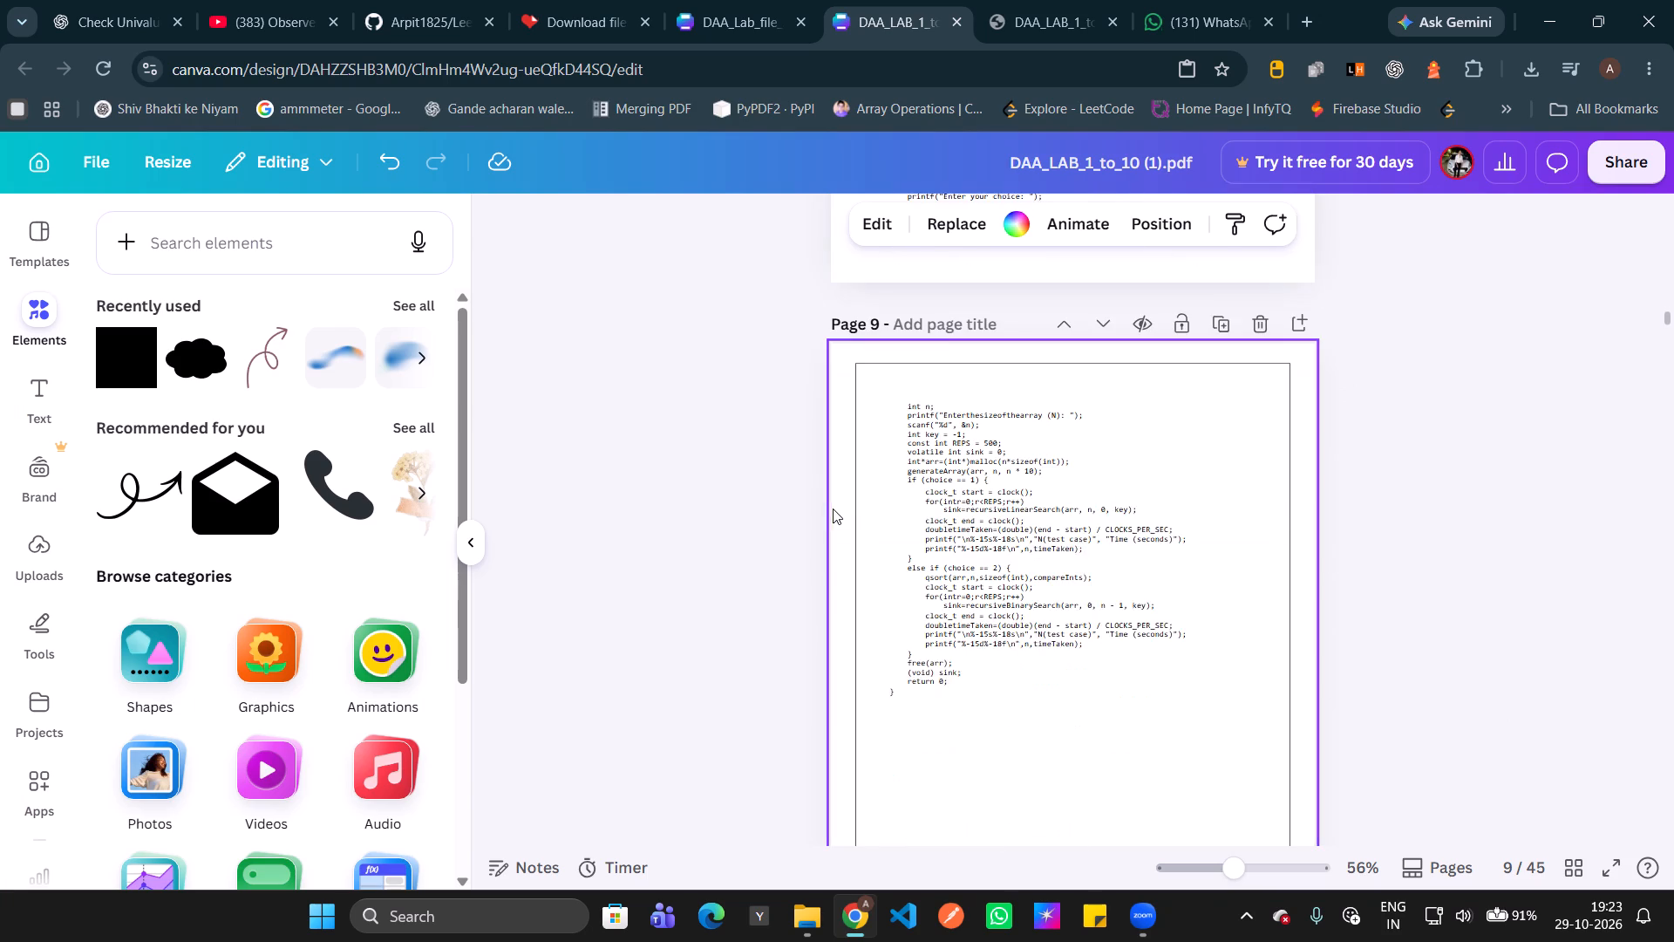
pyautogui.click(927, 598)
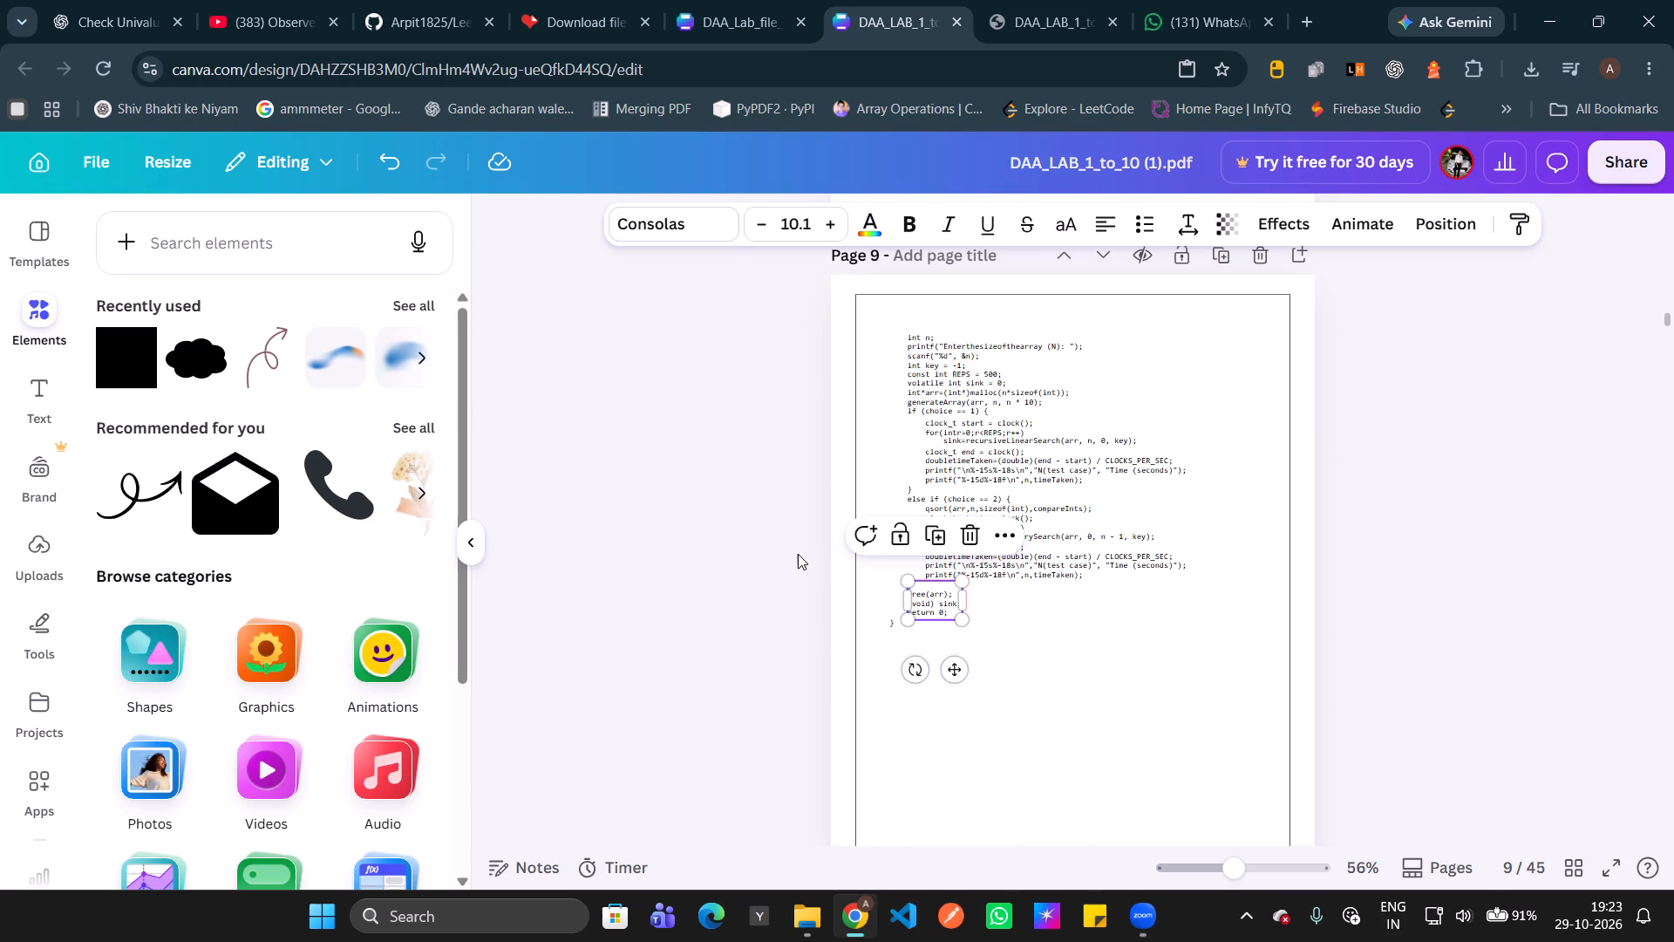
pyautogui.click(833, 481)
# Paste the border rectangle onto the first Lab 1 program page (page 8) and send it to the back.
pyautogui.scroll(4, 833, 481)
pyautogui.click(863, 452)
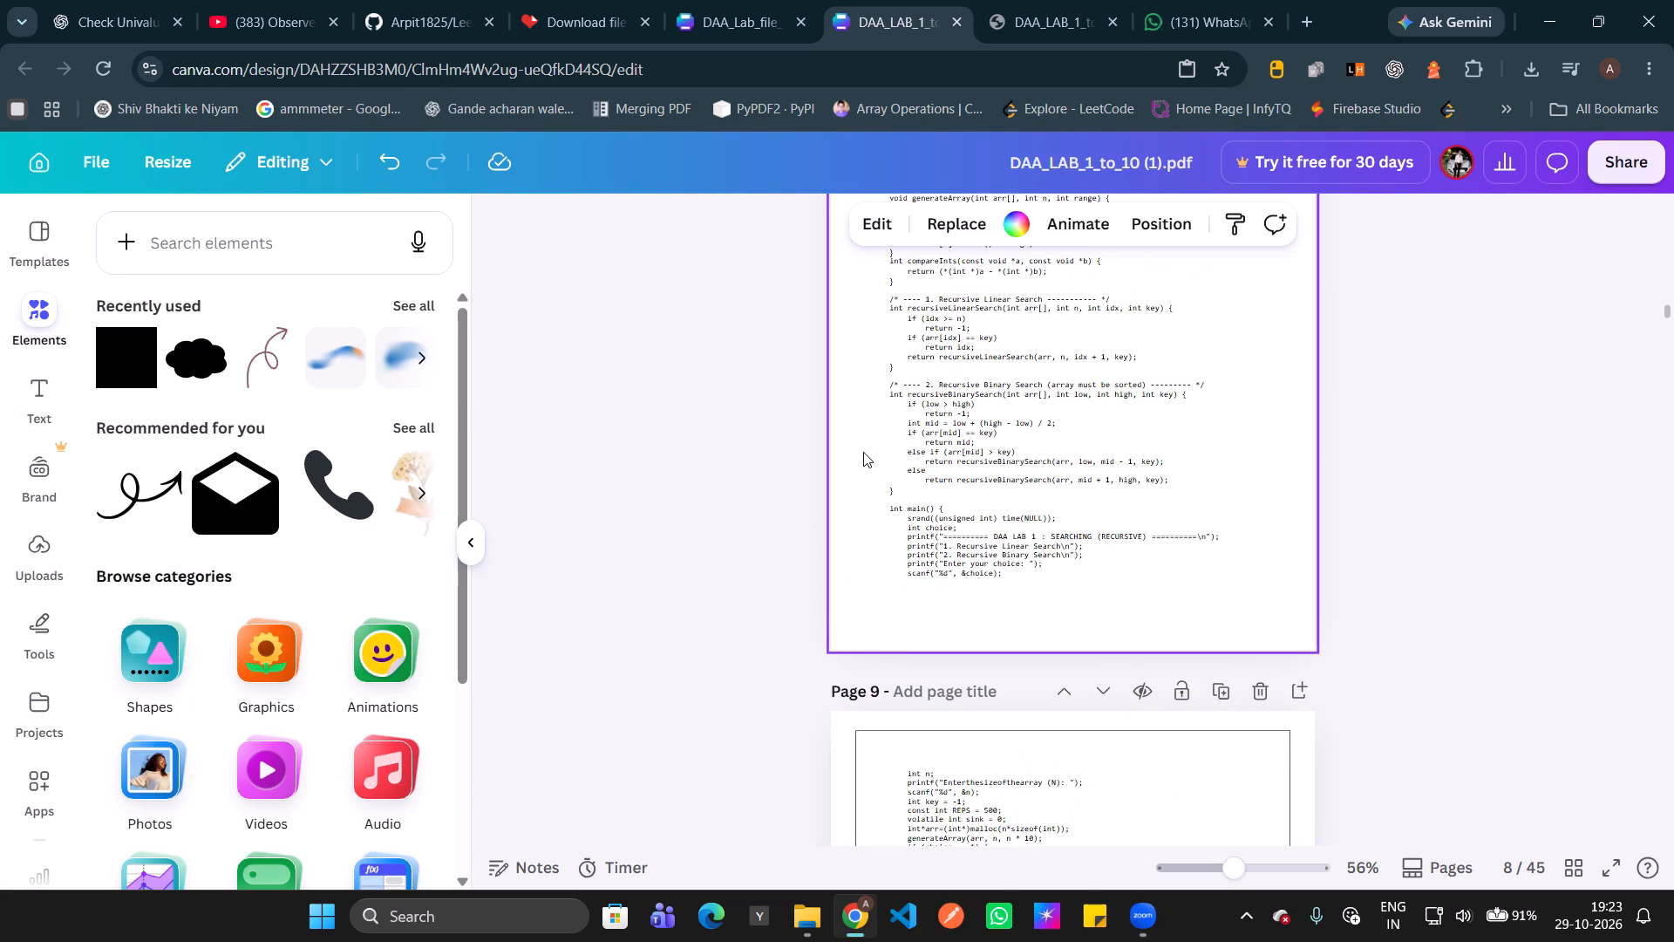
pyautogui.hotkey('ctrl', 'v')
pyautogui.rightClick(933, 420)
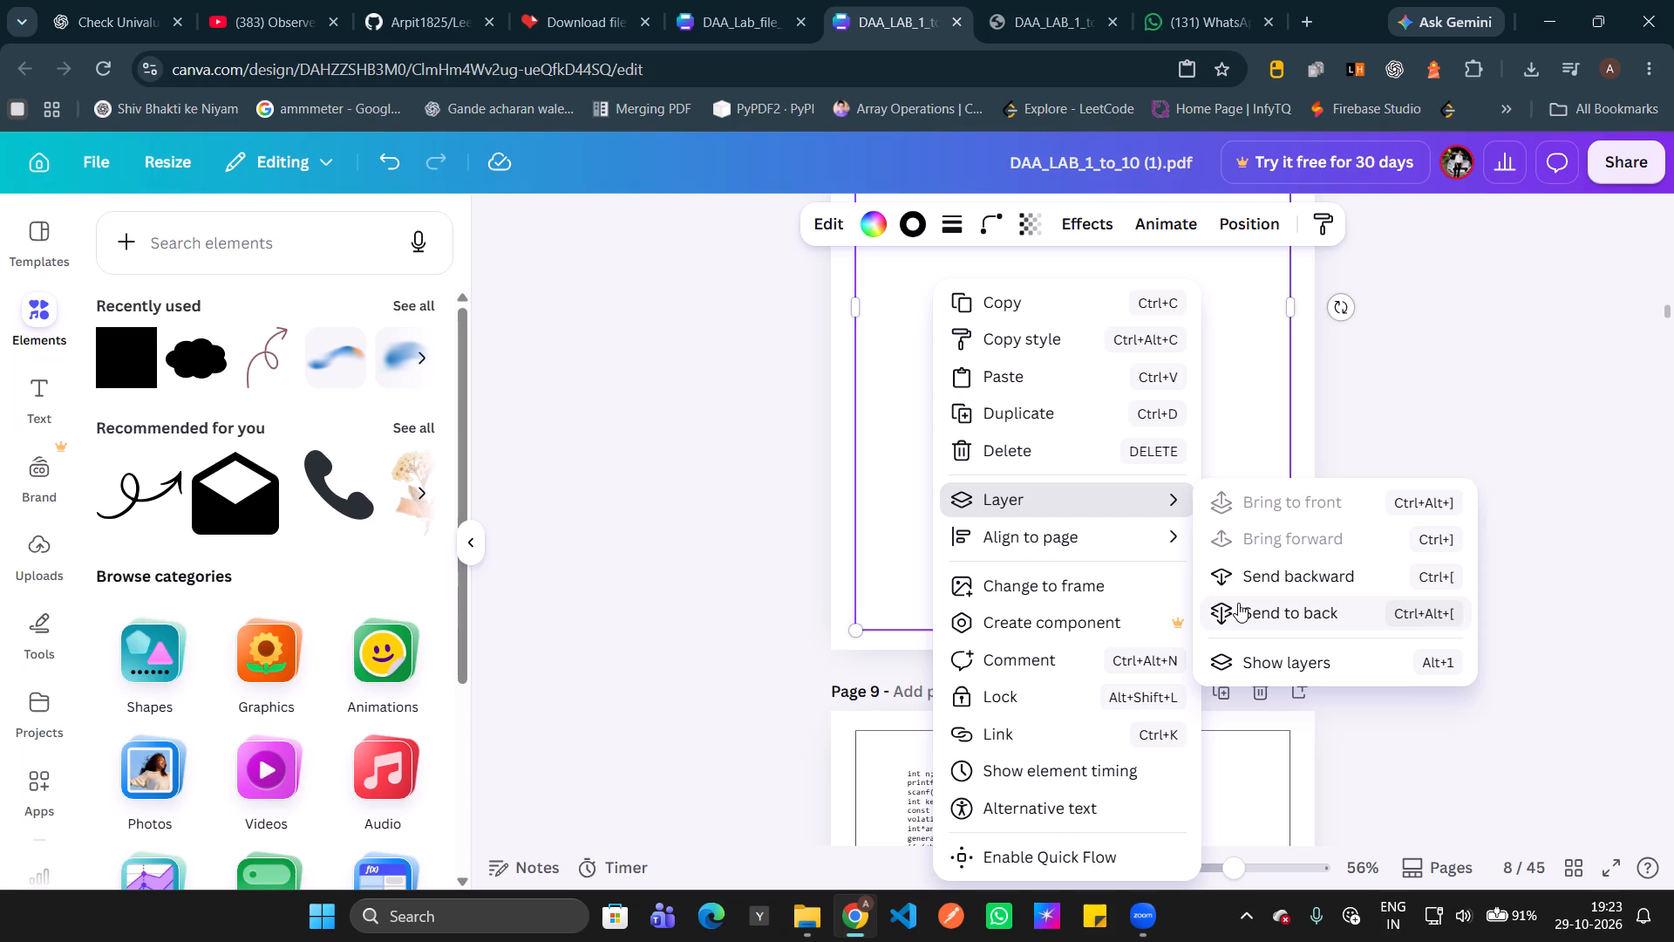
pyautogui.click(1238, 603)
pyautogui.click(842, 416)
pyautogui.click(842, 416)
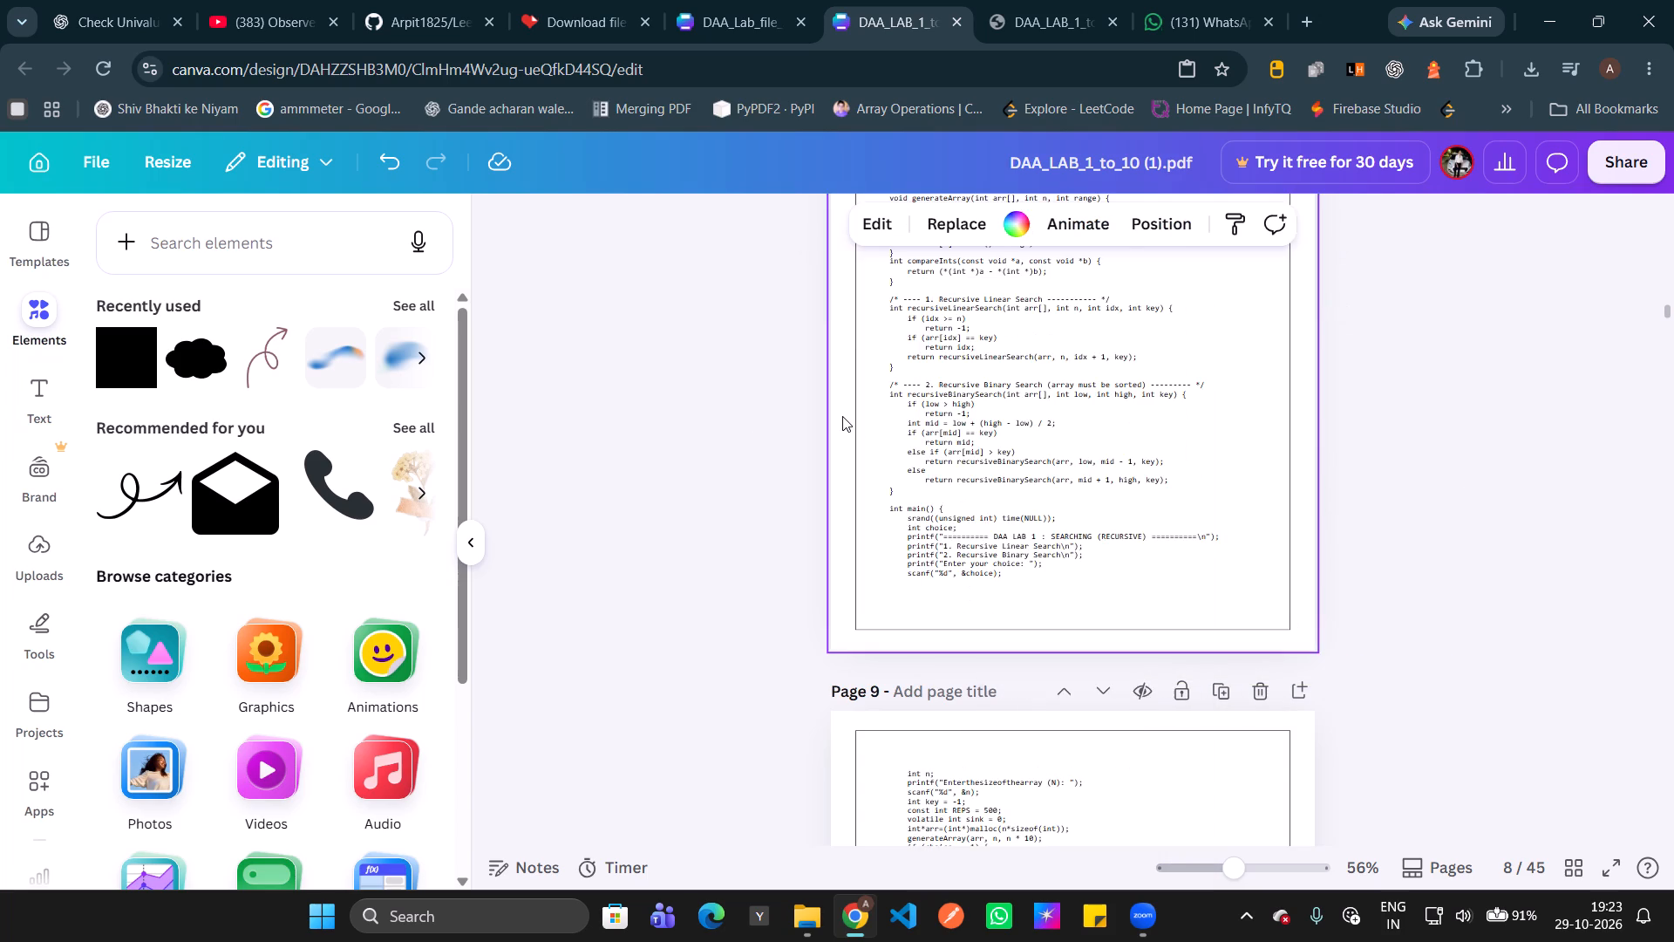
# Check the borders on the pages from the Lab 3 programs back through Labs 2 and 1 to the index and course outcomes pages.
pyautogui.scroll(13, 842, 416)
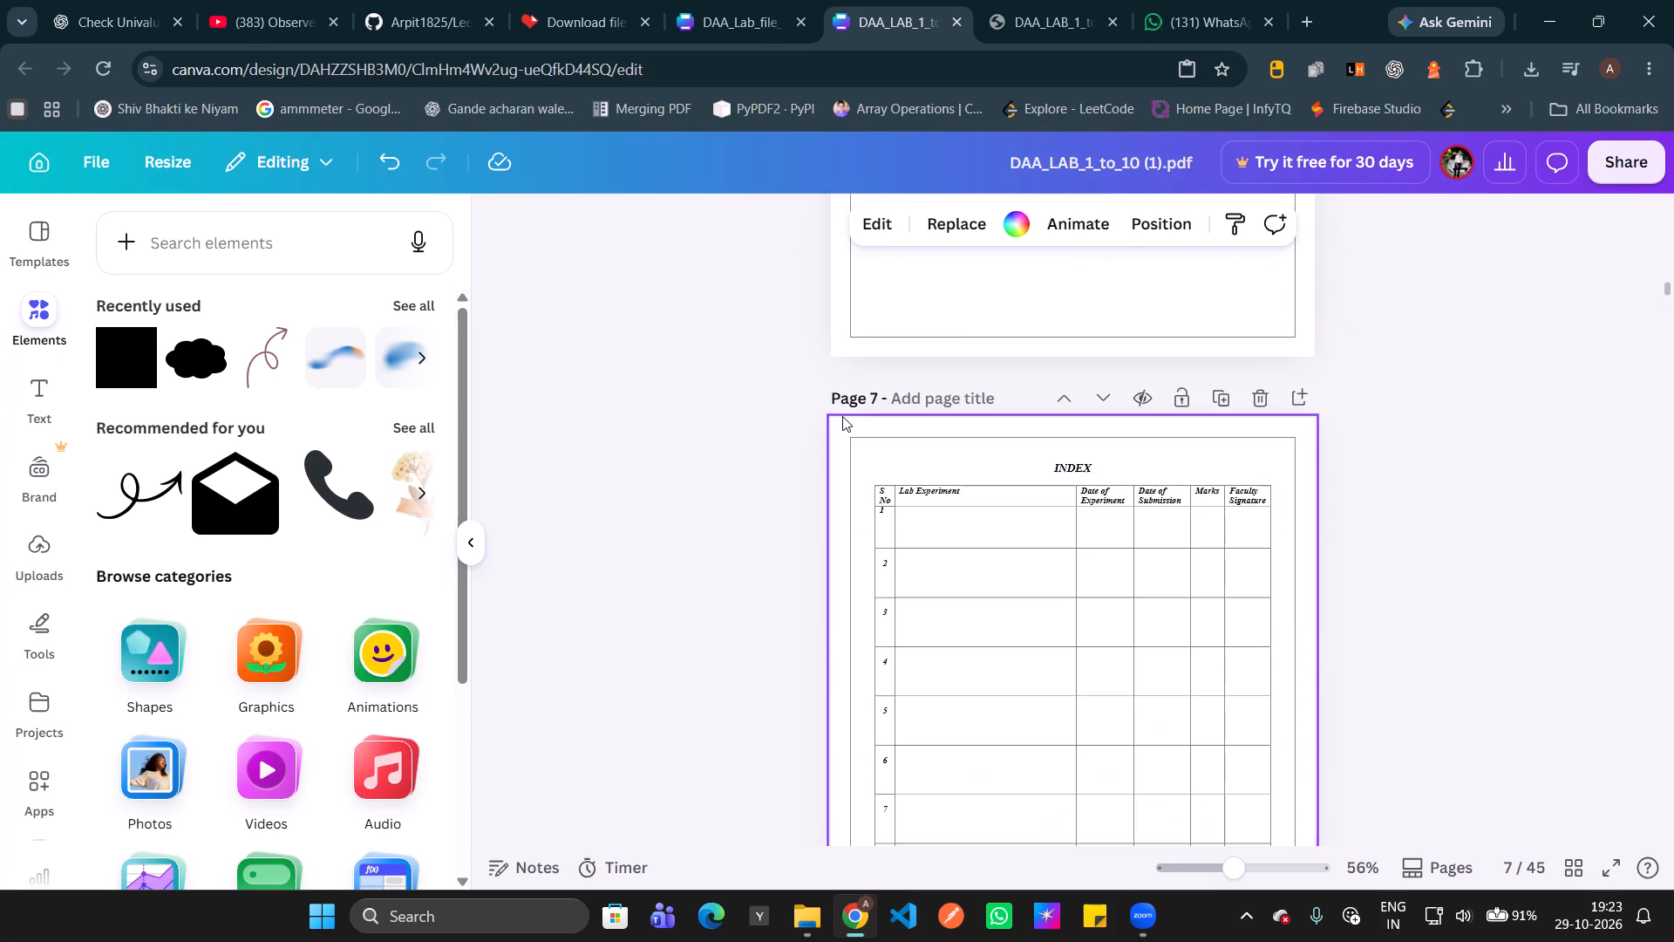
pyautogui.scroll(8, 842, 416)
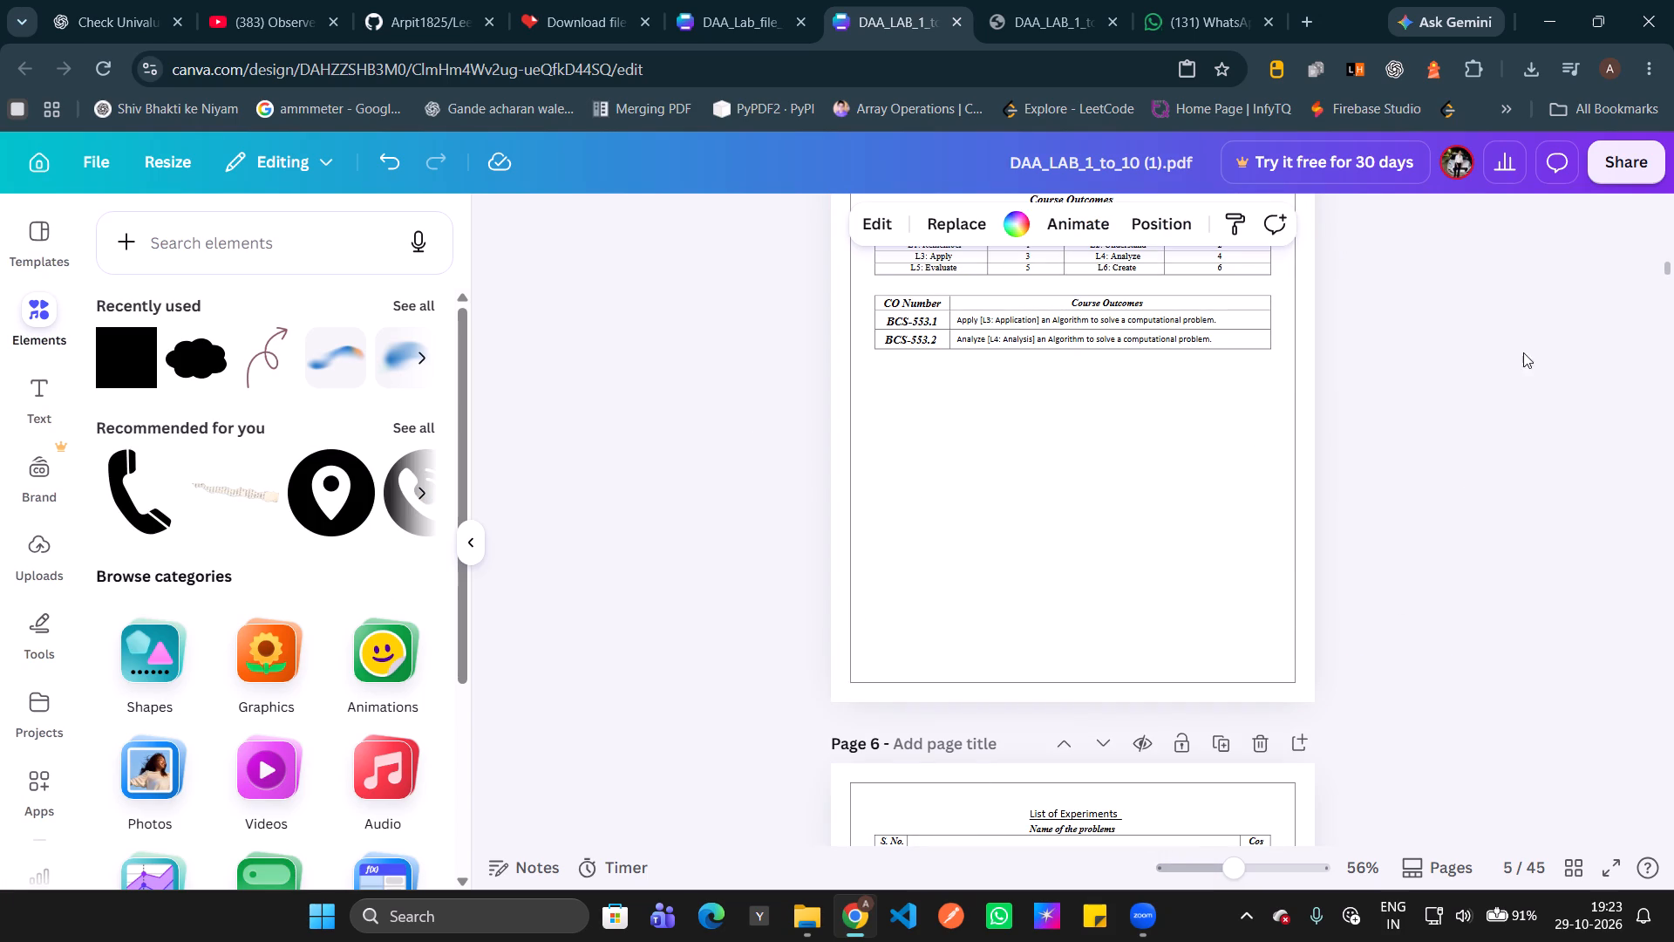
pyautogui.moveTo(1671, 270); pyautogui.dragTo(1673, 435)
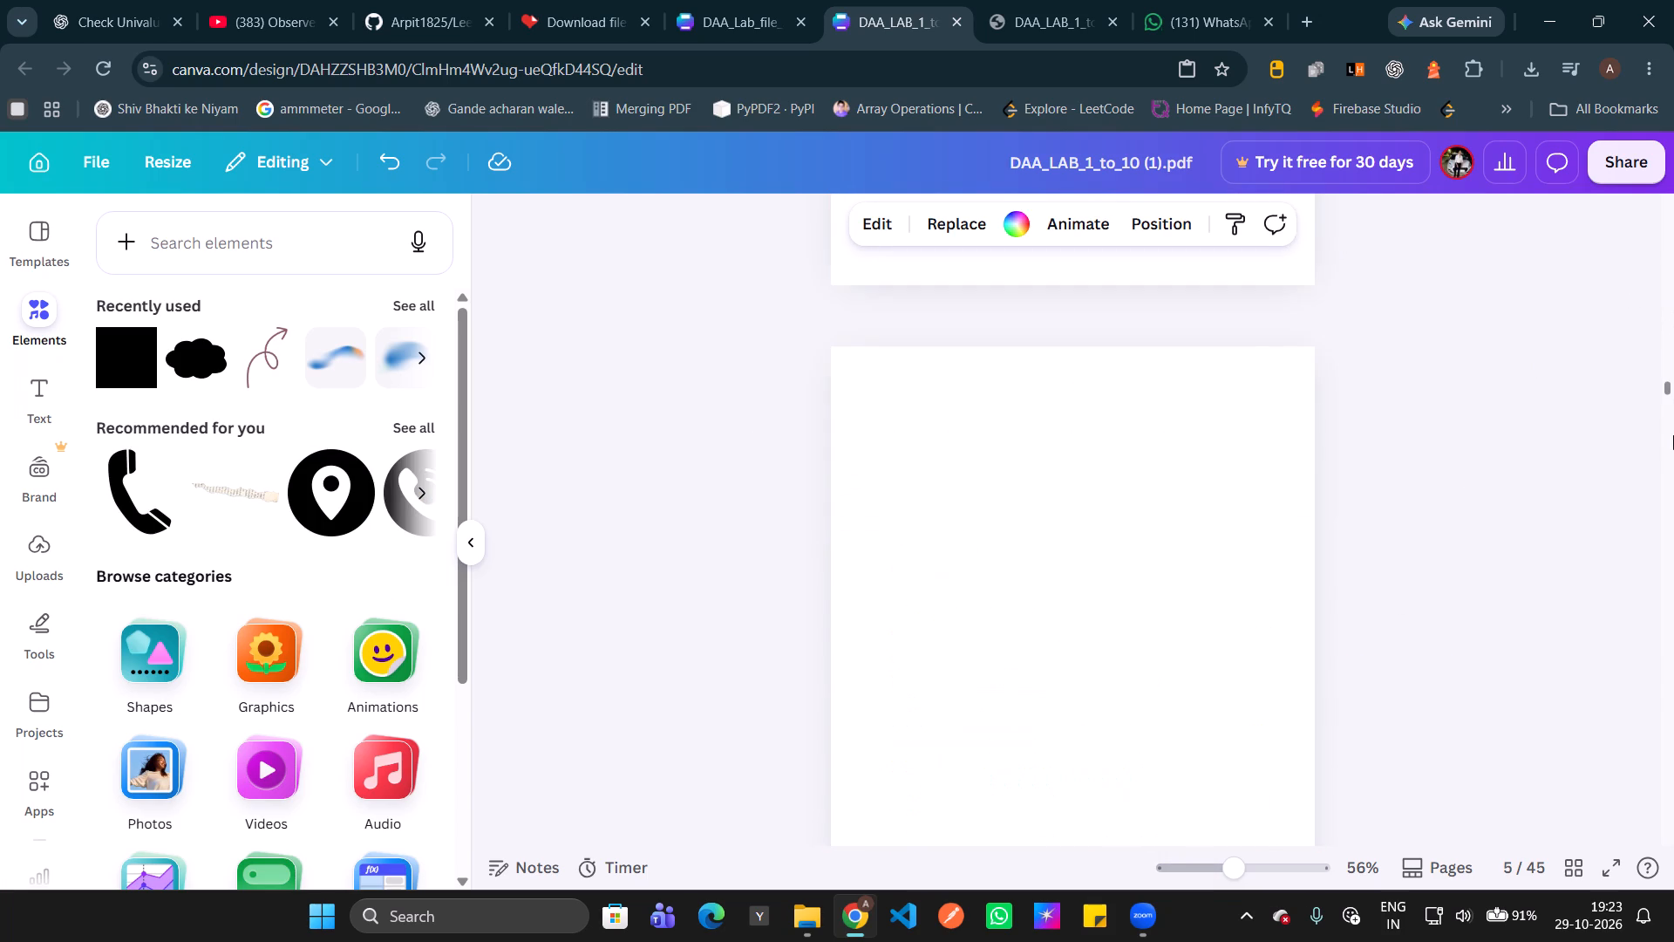
pyautogui.moveTo(1673, 435); pyautogui.dragTo(1673, 440)
pyautogui.click(1673, 440)
pyautogui.scroll(12, 1349, 498)
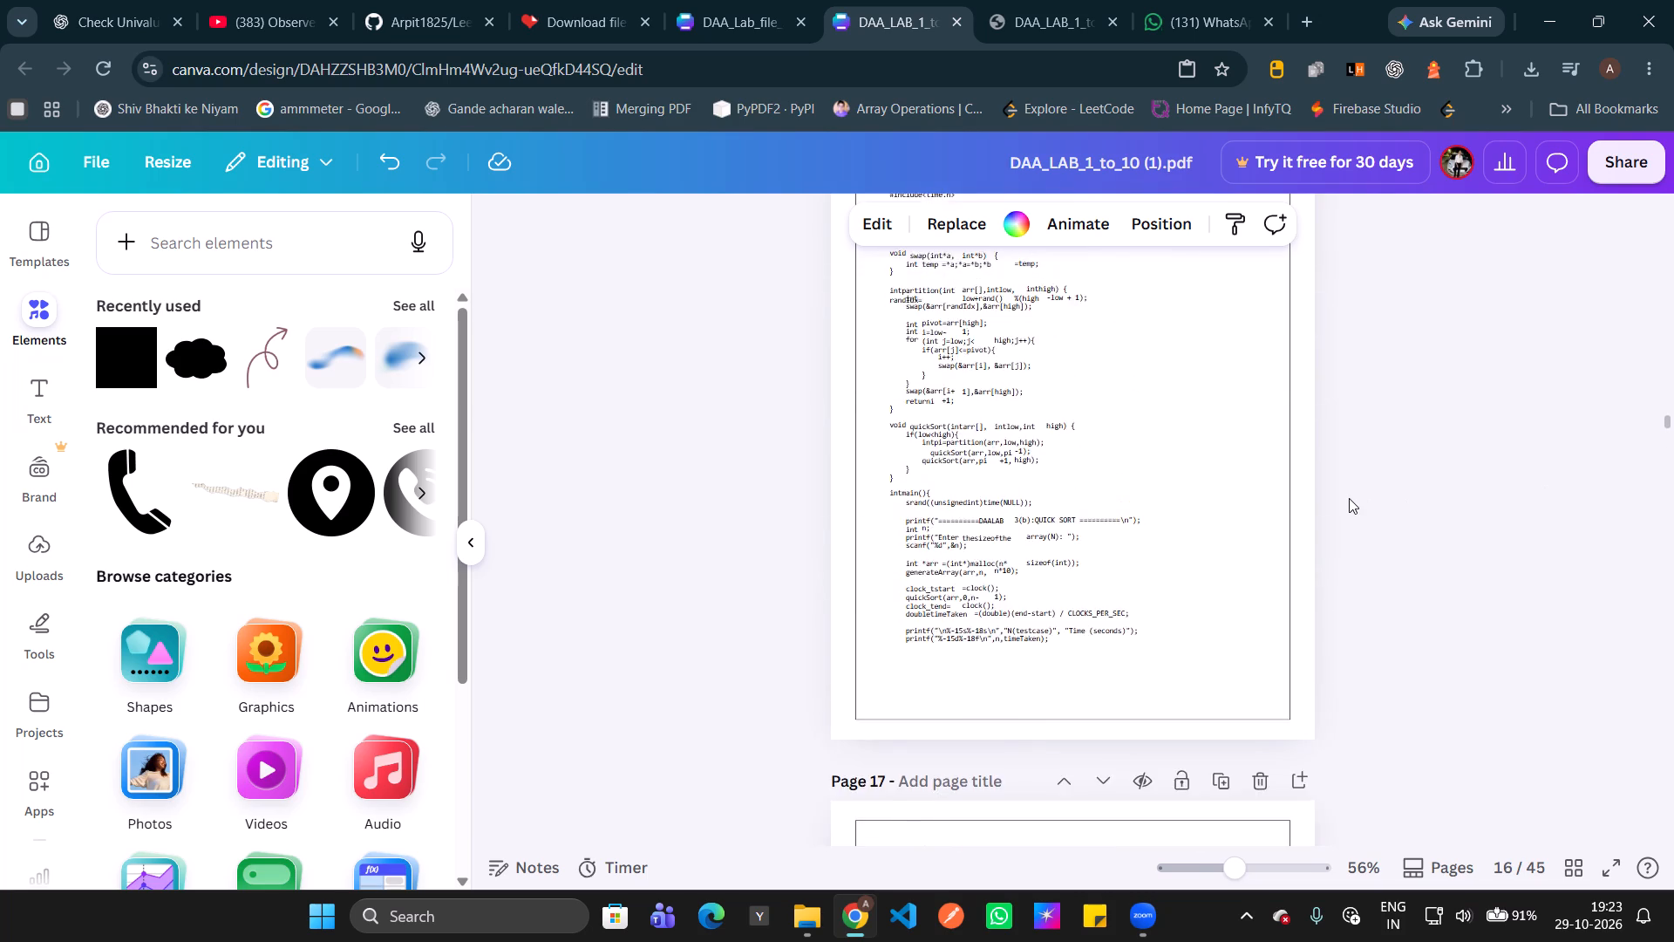
pyautogui.scroll(5, 1349, 498)
pyautogui.scroll(8, 1181, 477)
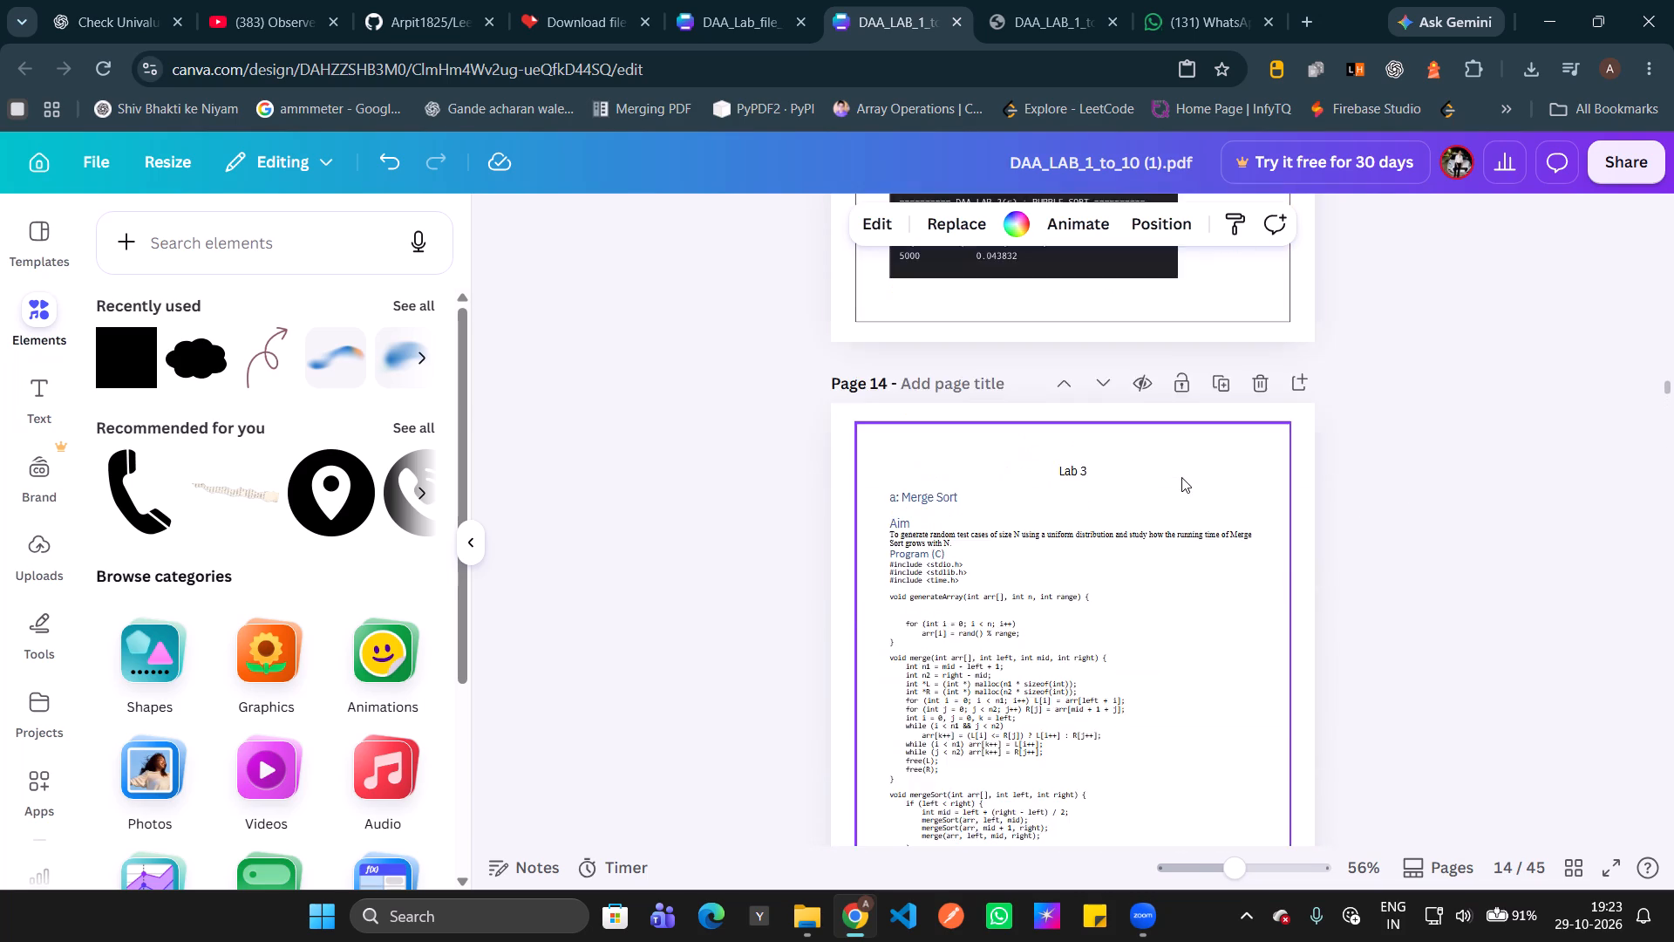
pyautogui.scroll(16, 1181, 477)
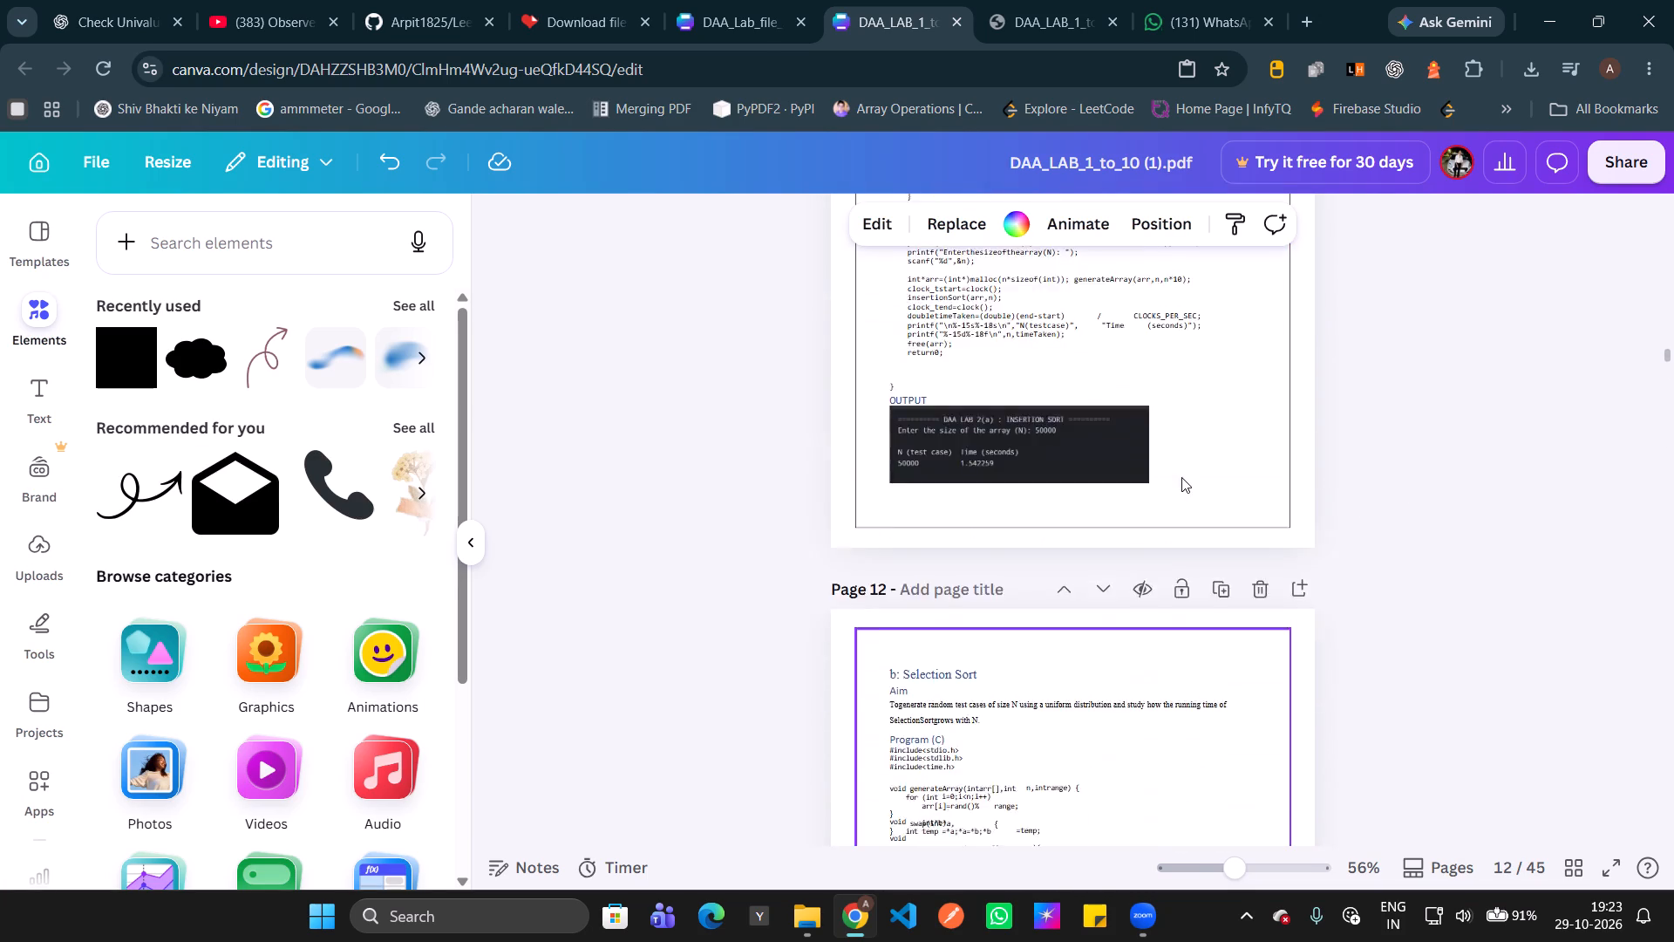
pyautogui.scroll(1, 1181, 477)
pyautogui.scroll(-3, 1181, 477)
pyautogui.scroll(6, 1181, 477)
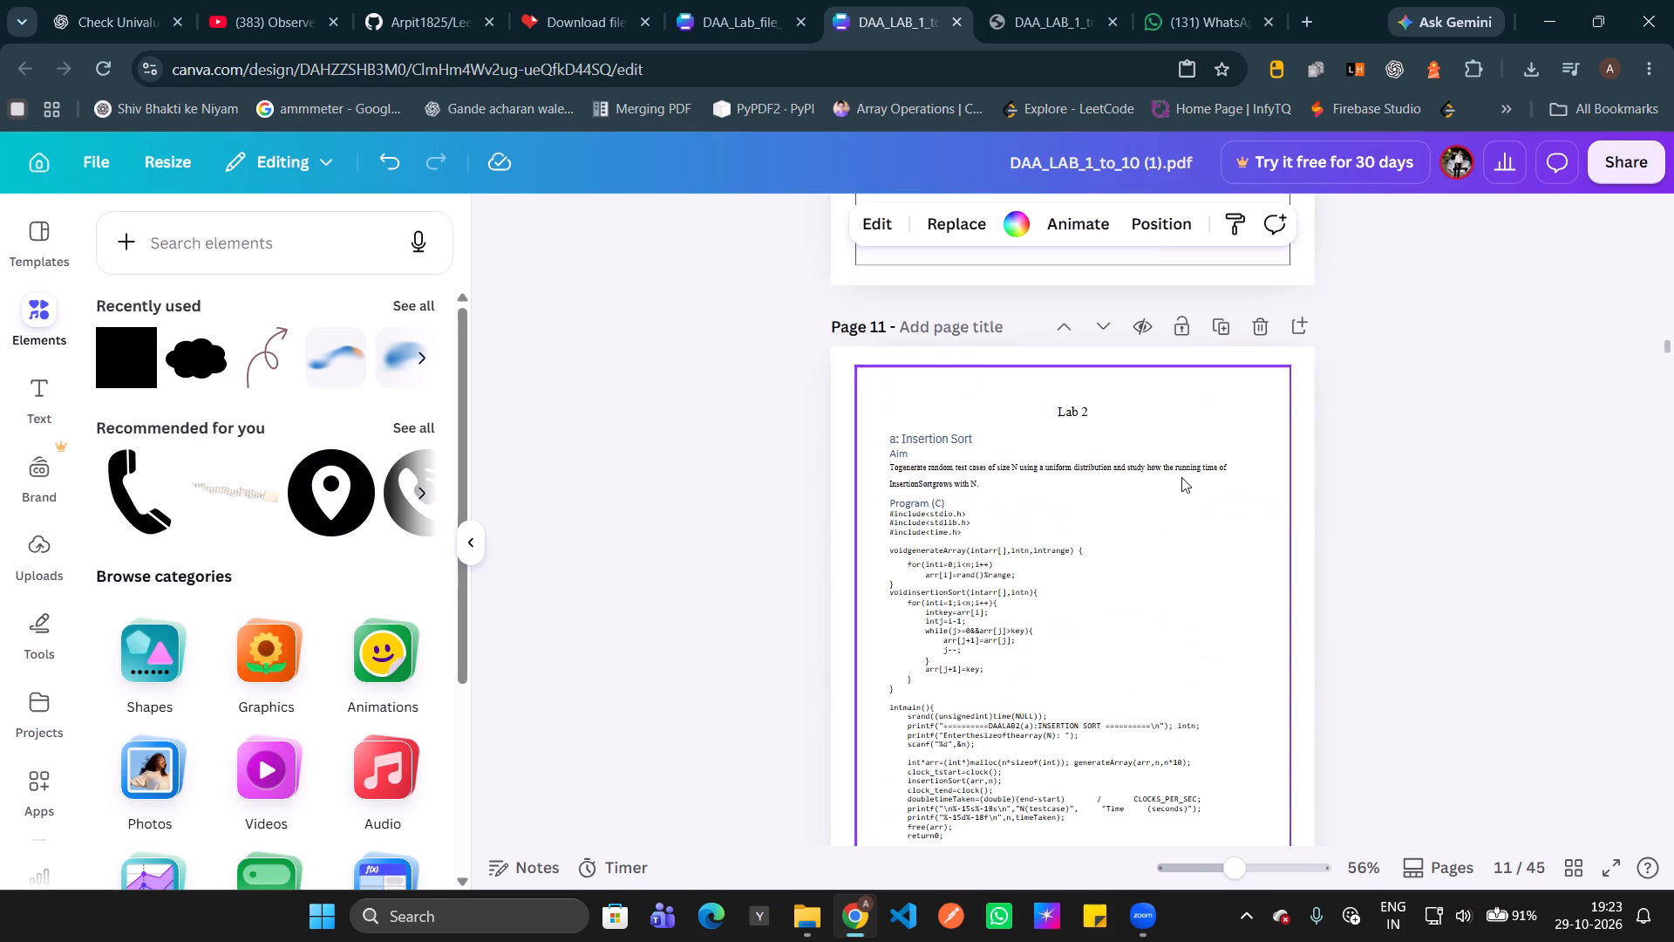
pyautogui.scroll(13, 1181, 477)
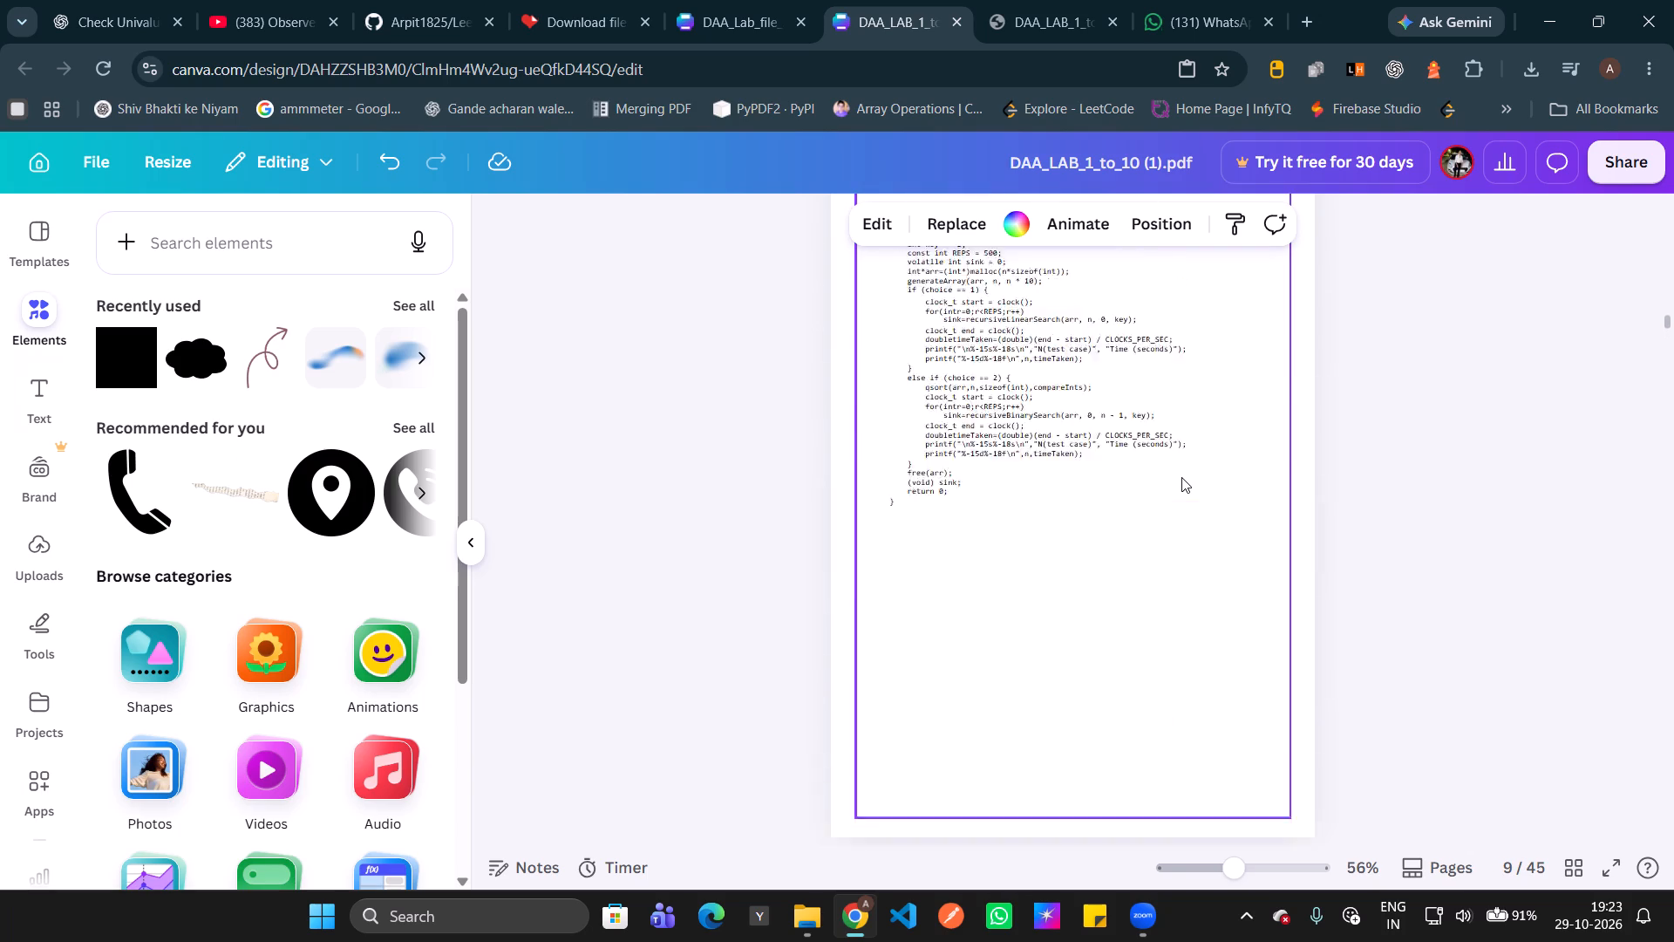
pyautogui.scroll(6, 1181, 477)
pyautogui.scroll(-1, 1181, 477)
pyautogui.scroll(1, 1181, 477)
pyautogui.scroll(-2, 1181, 477)
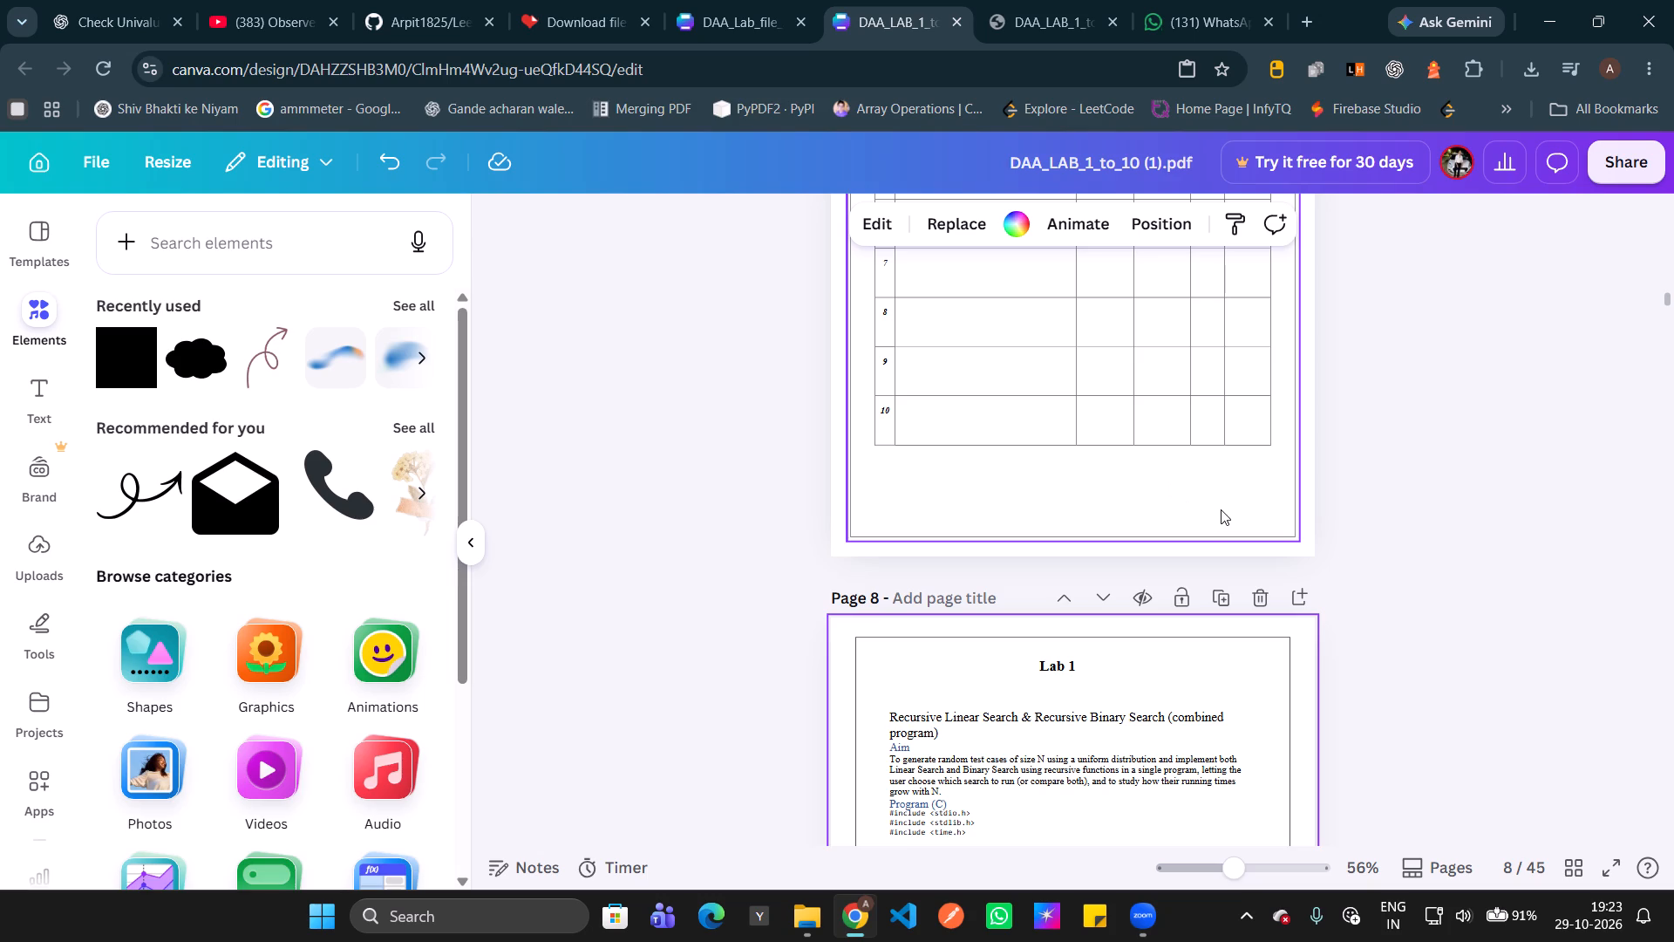
pyautogui.click(795, 464)
pyautogui.click(840, 422)
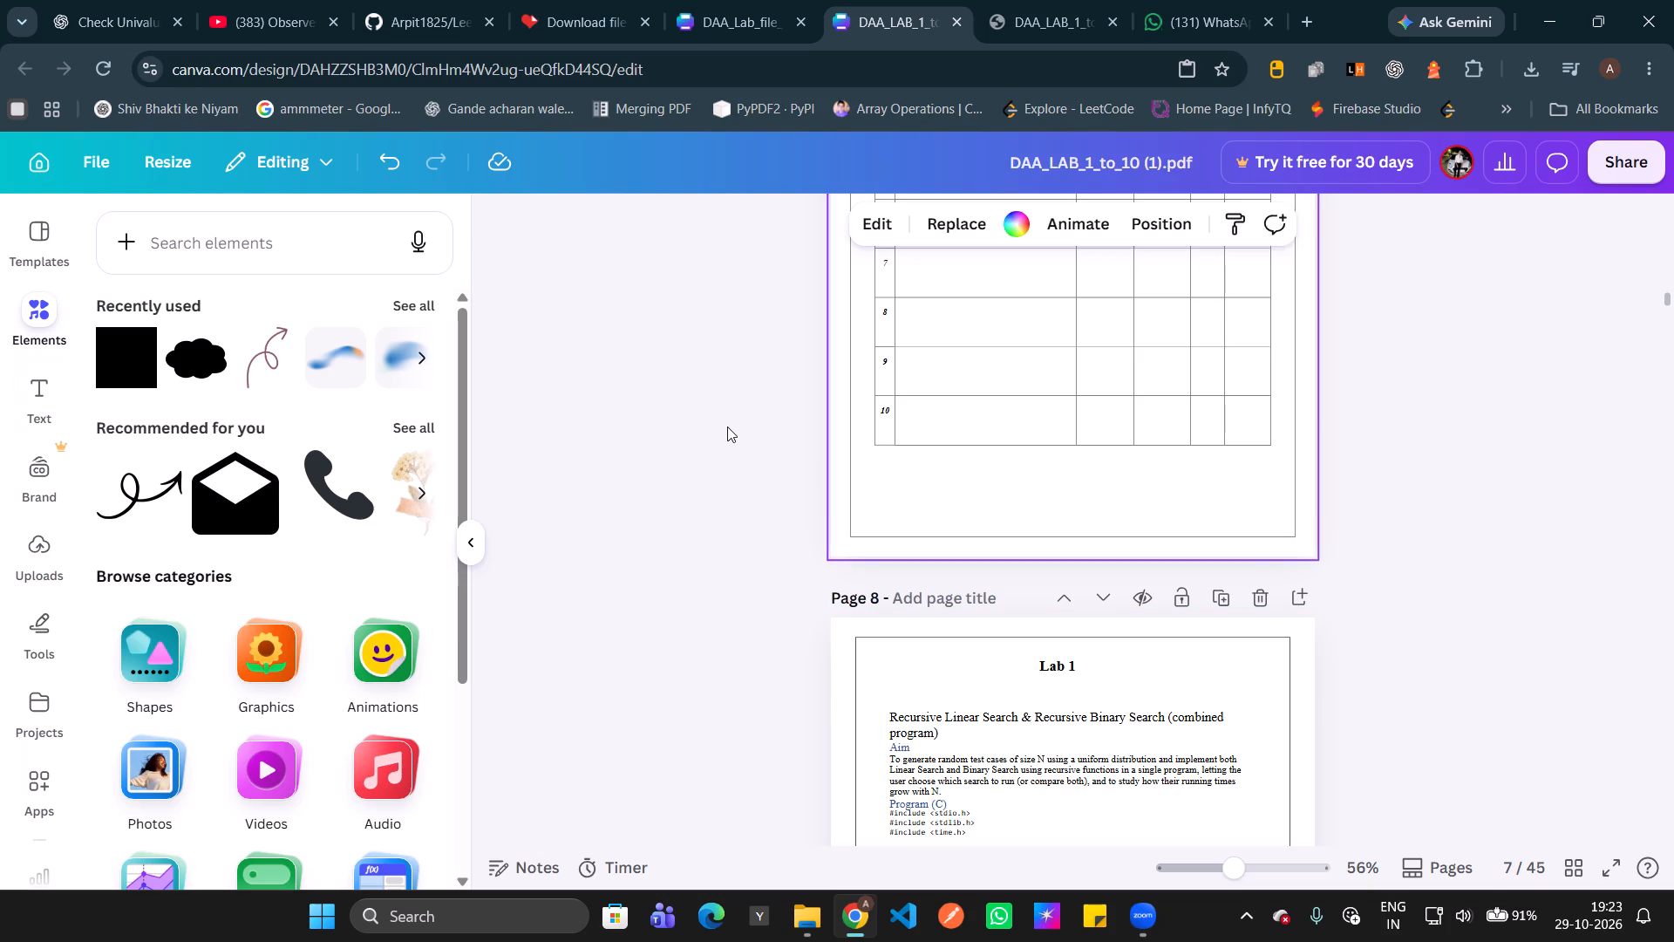
# Check the pages from the index back through the outcomes and department statements to the cover page.
pyautogui.click(727, 427)
pyautogui.scroll(-1, 863, 468)
pyautogui.scroll(5, 863, 468)
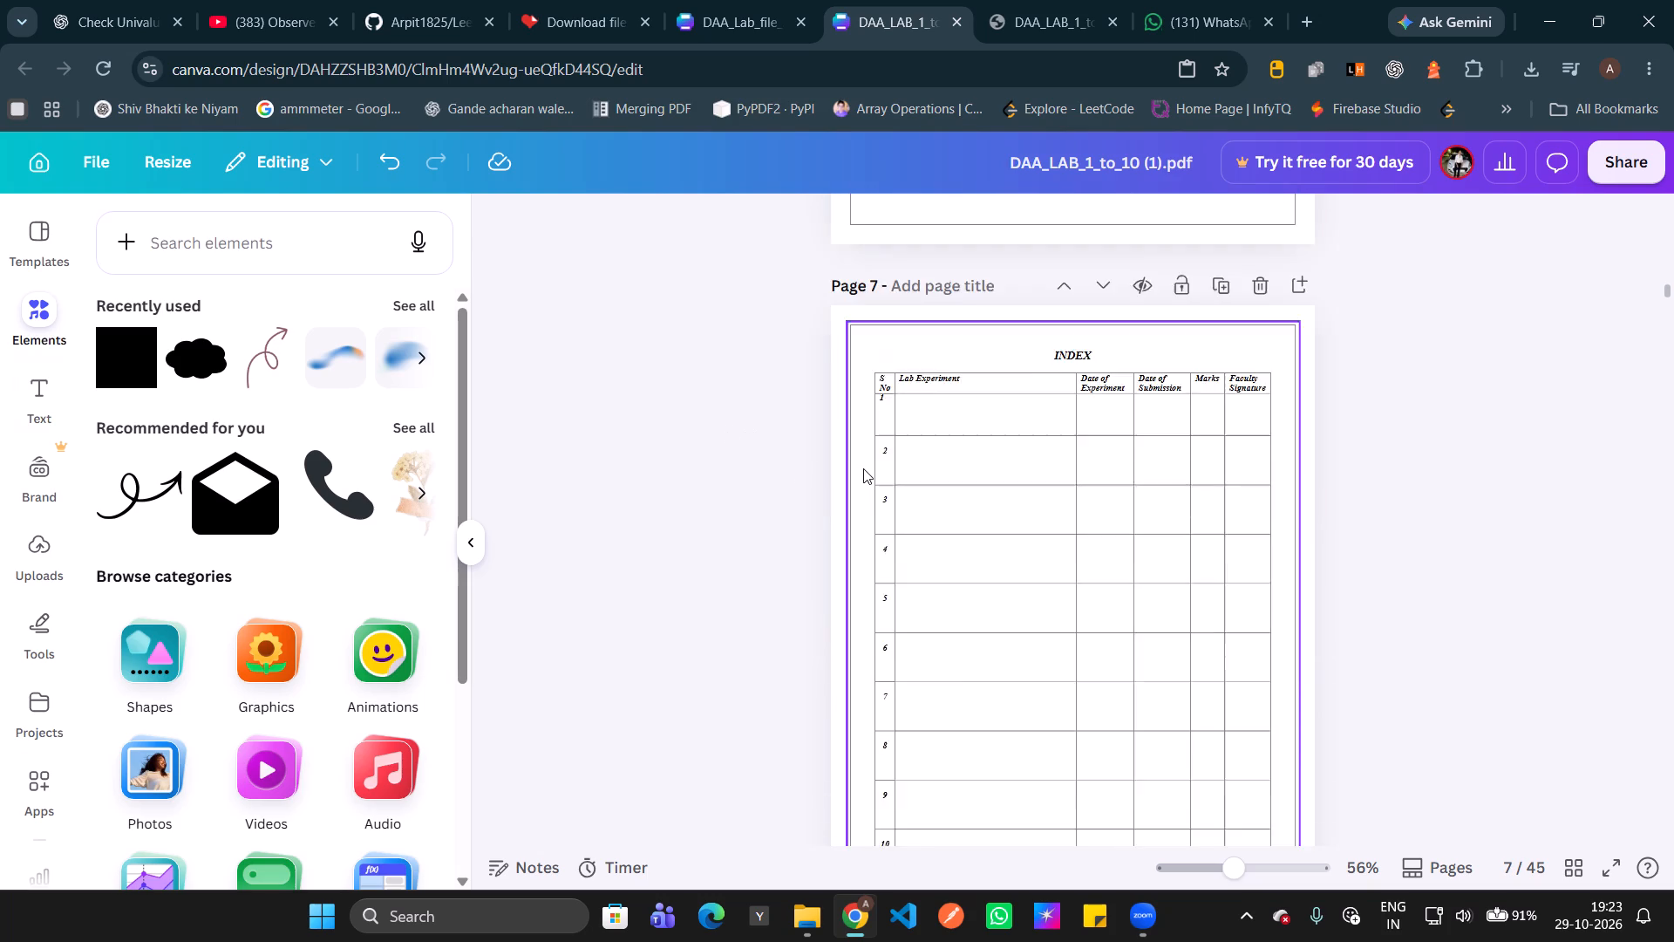
pyautogui.scroll(18, 863, 468)
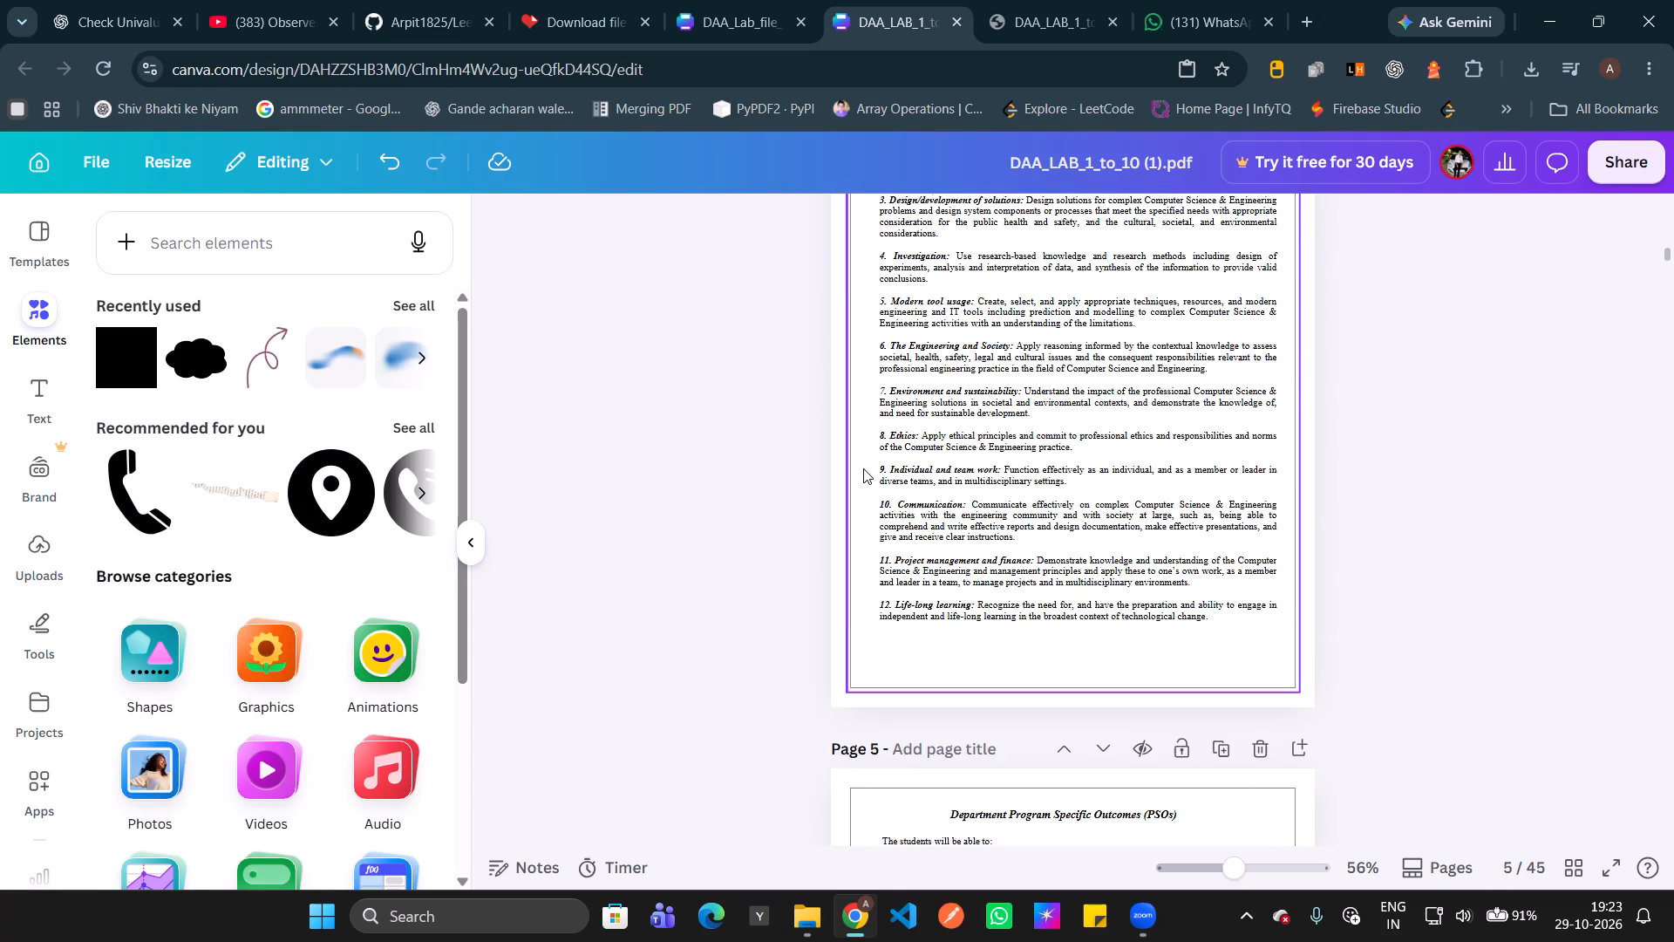
pyautogui.scroll(12, 863, 468)
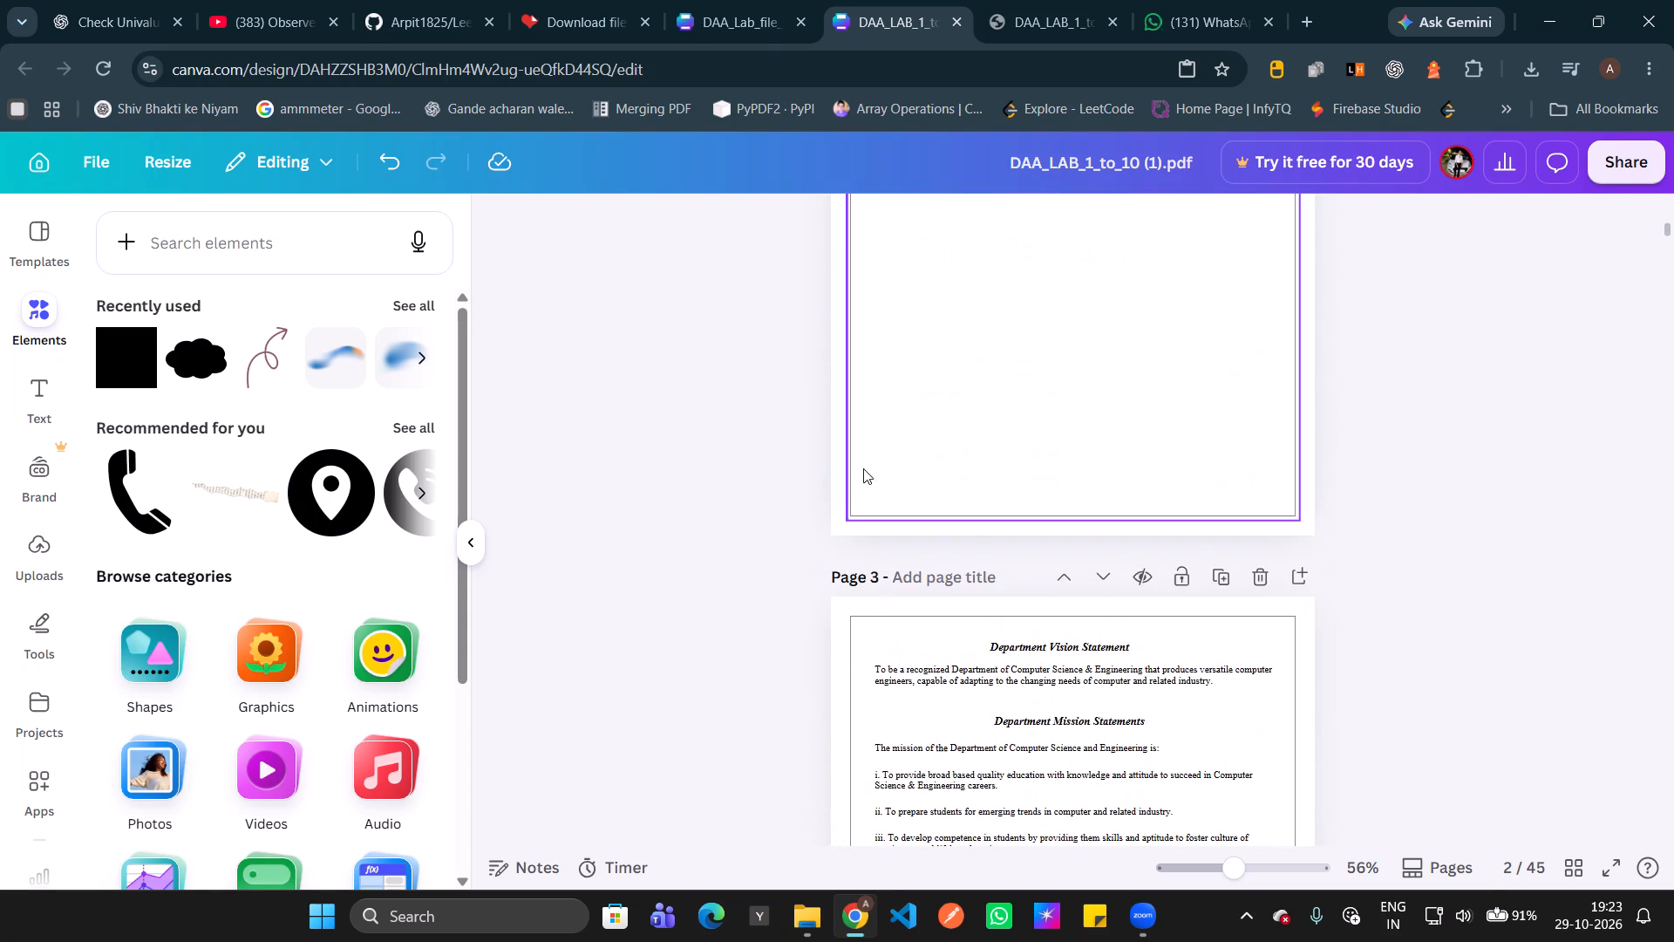
pyautogui.scroll(8, 863, 468)
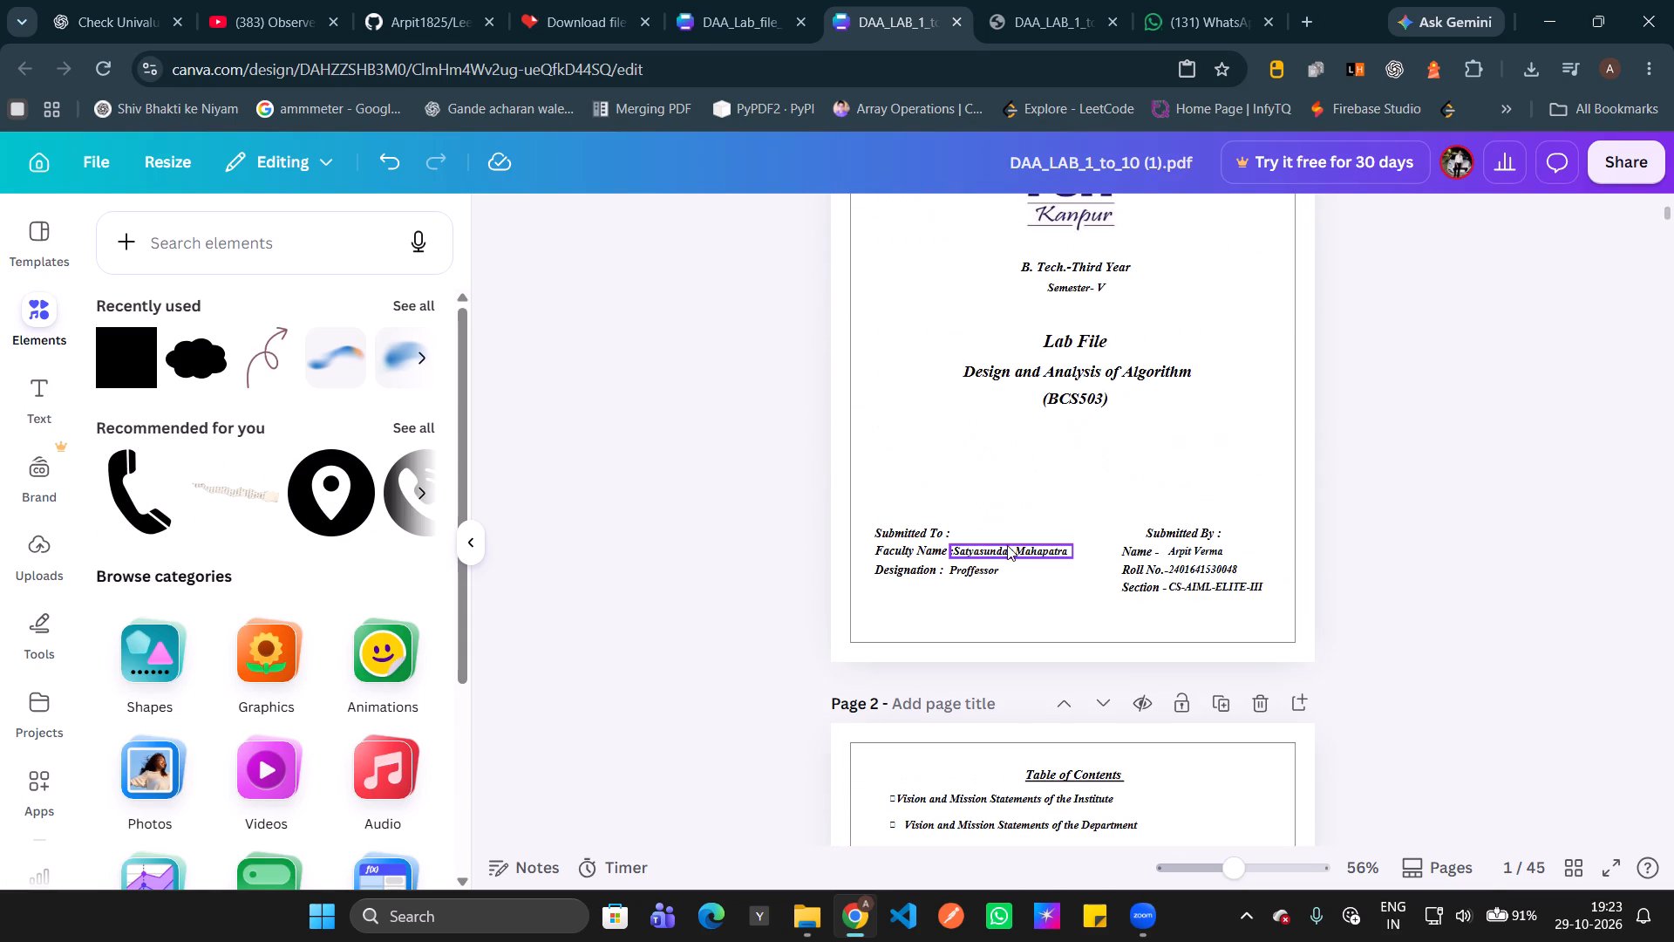
# Add the prefix "Dr." to the faculty name on the cover page and widen its text box to fit one line.
pyautogui.doubleClick(970, 545)
pyautogui.click(955, 557)
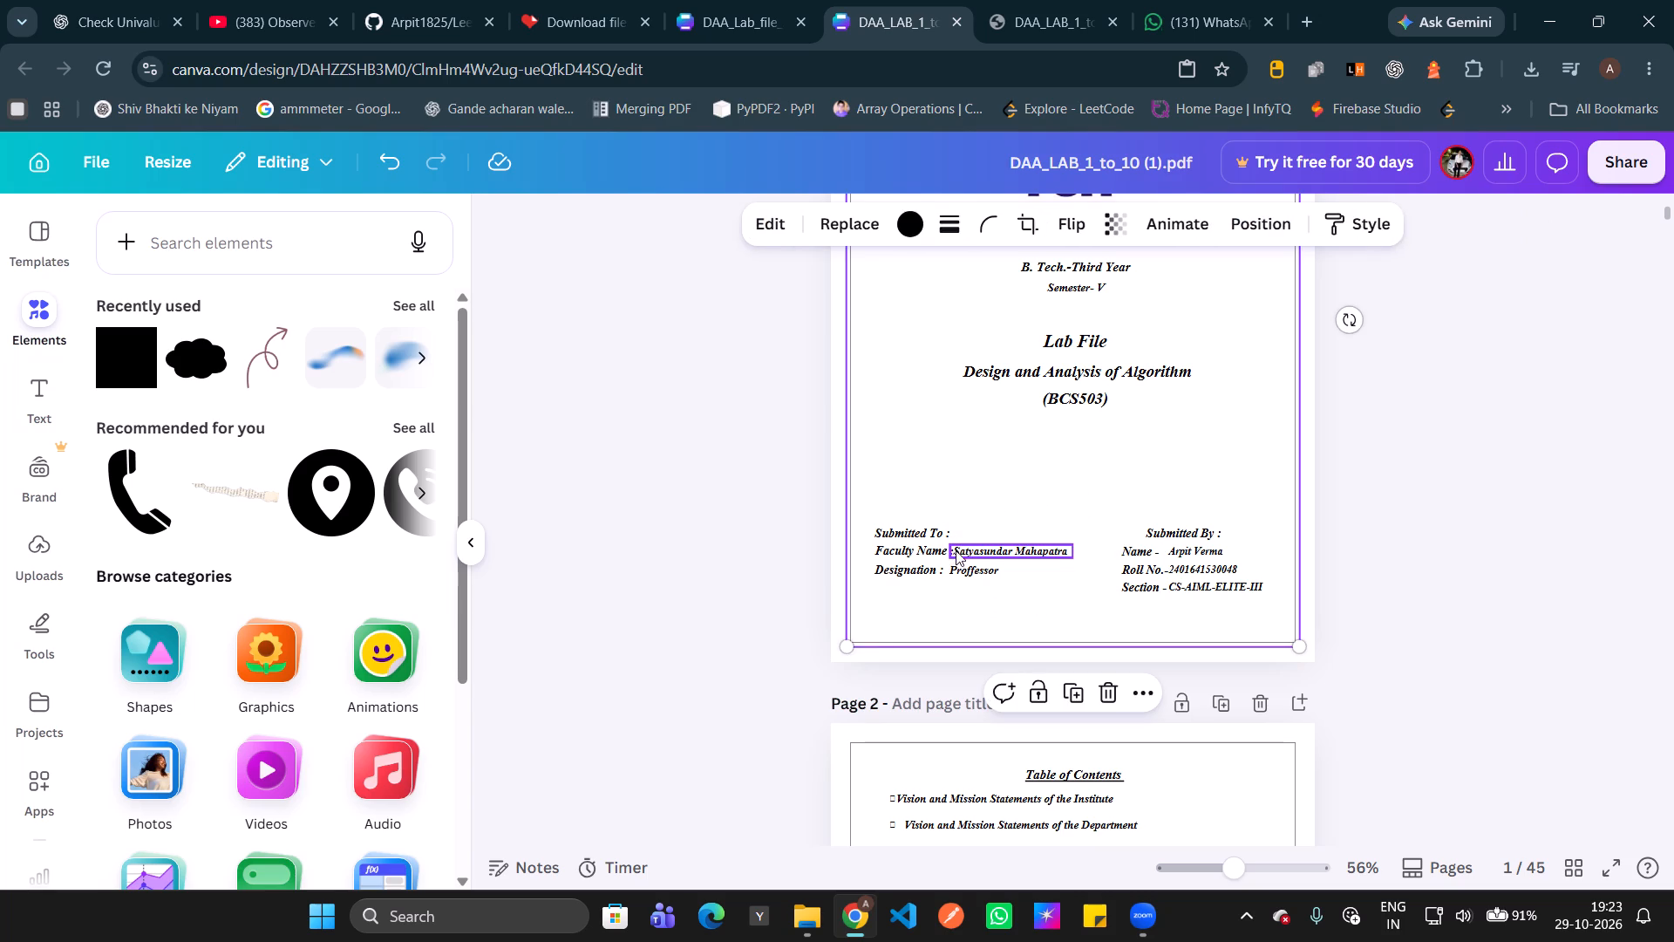
pyautogui.doubleClick(956, 547)
pyautogui.doubleClick(971, 549)
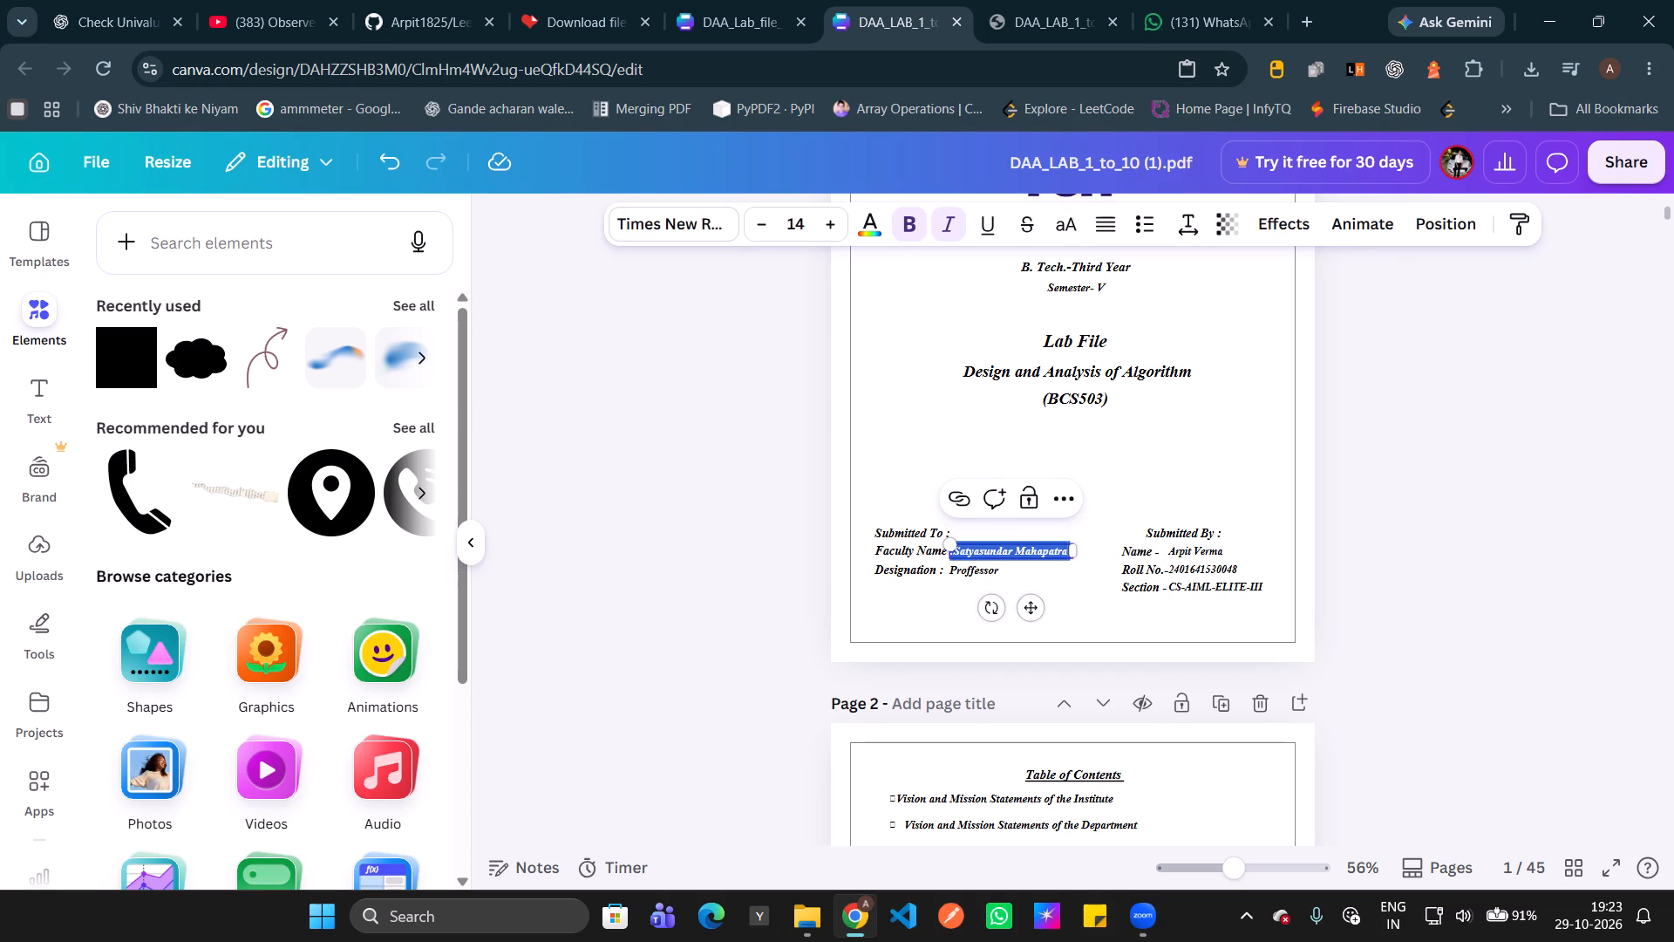
pyautogui.click(969, 549)
pyautogui.press('Left')
pyautogui.press('Left')
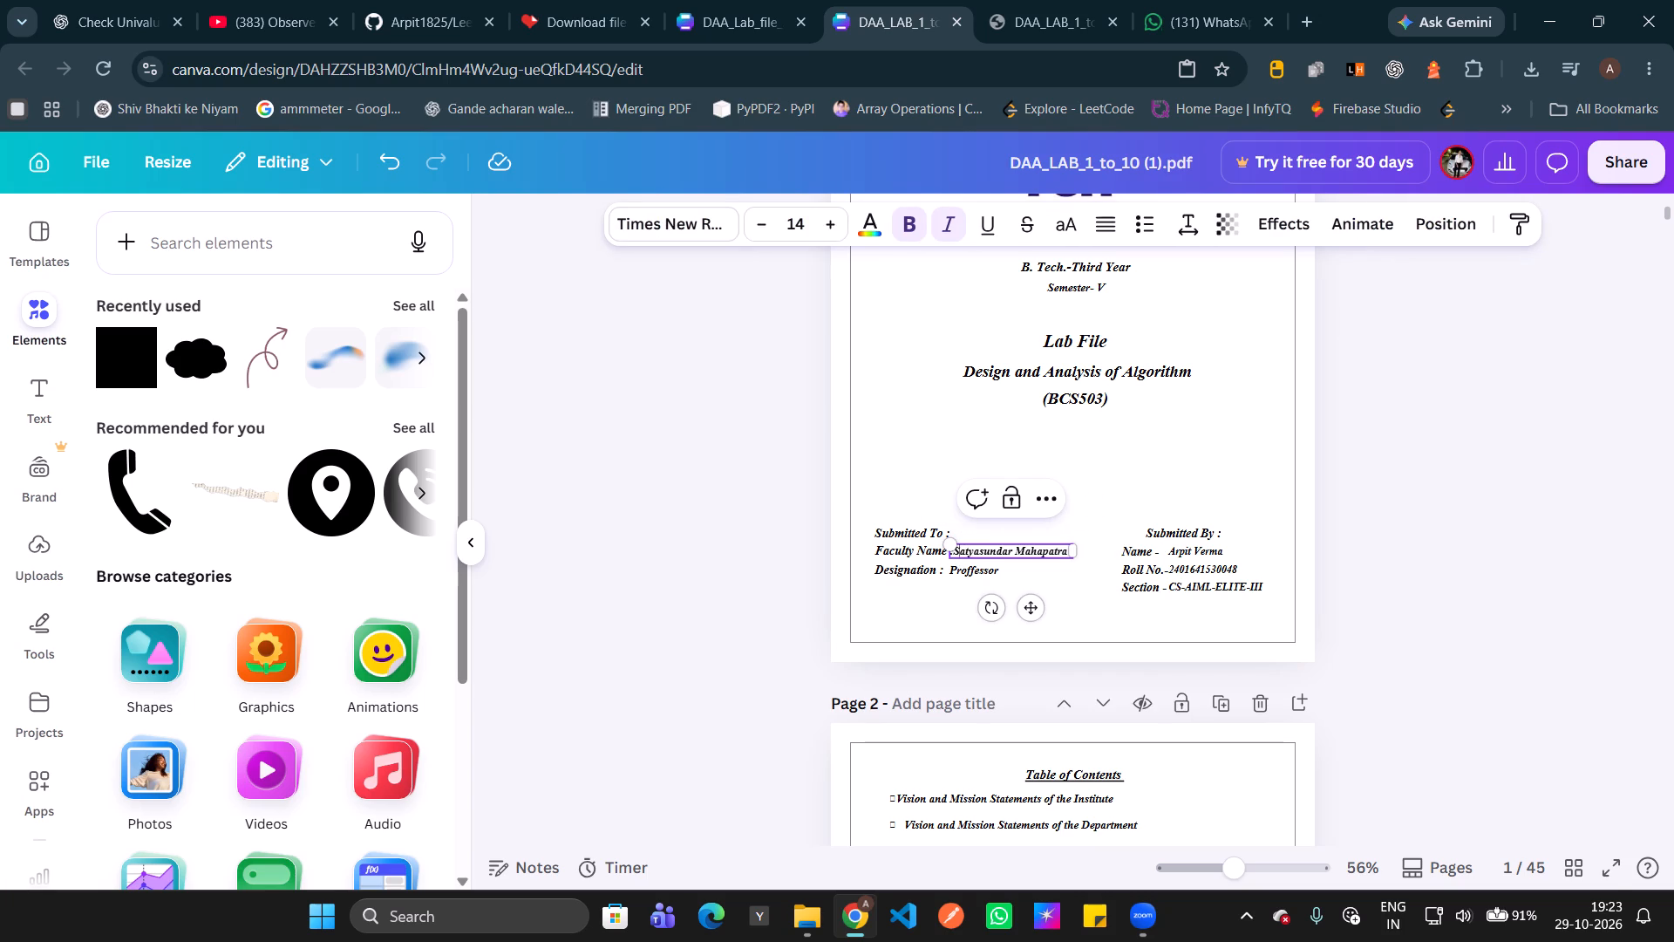
pyautogui.press('Left')
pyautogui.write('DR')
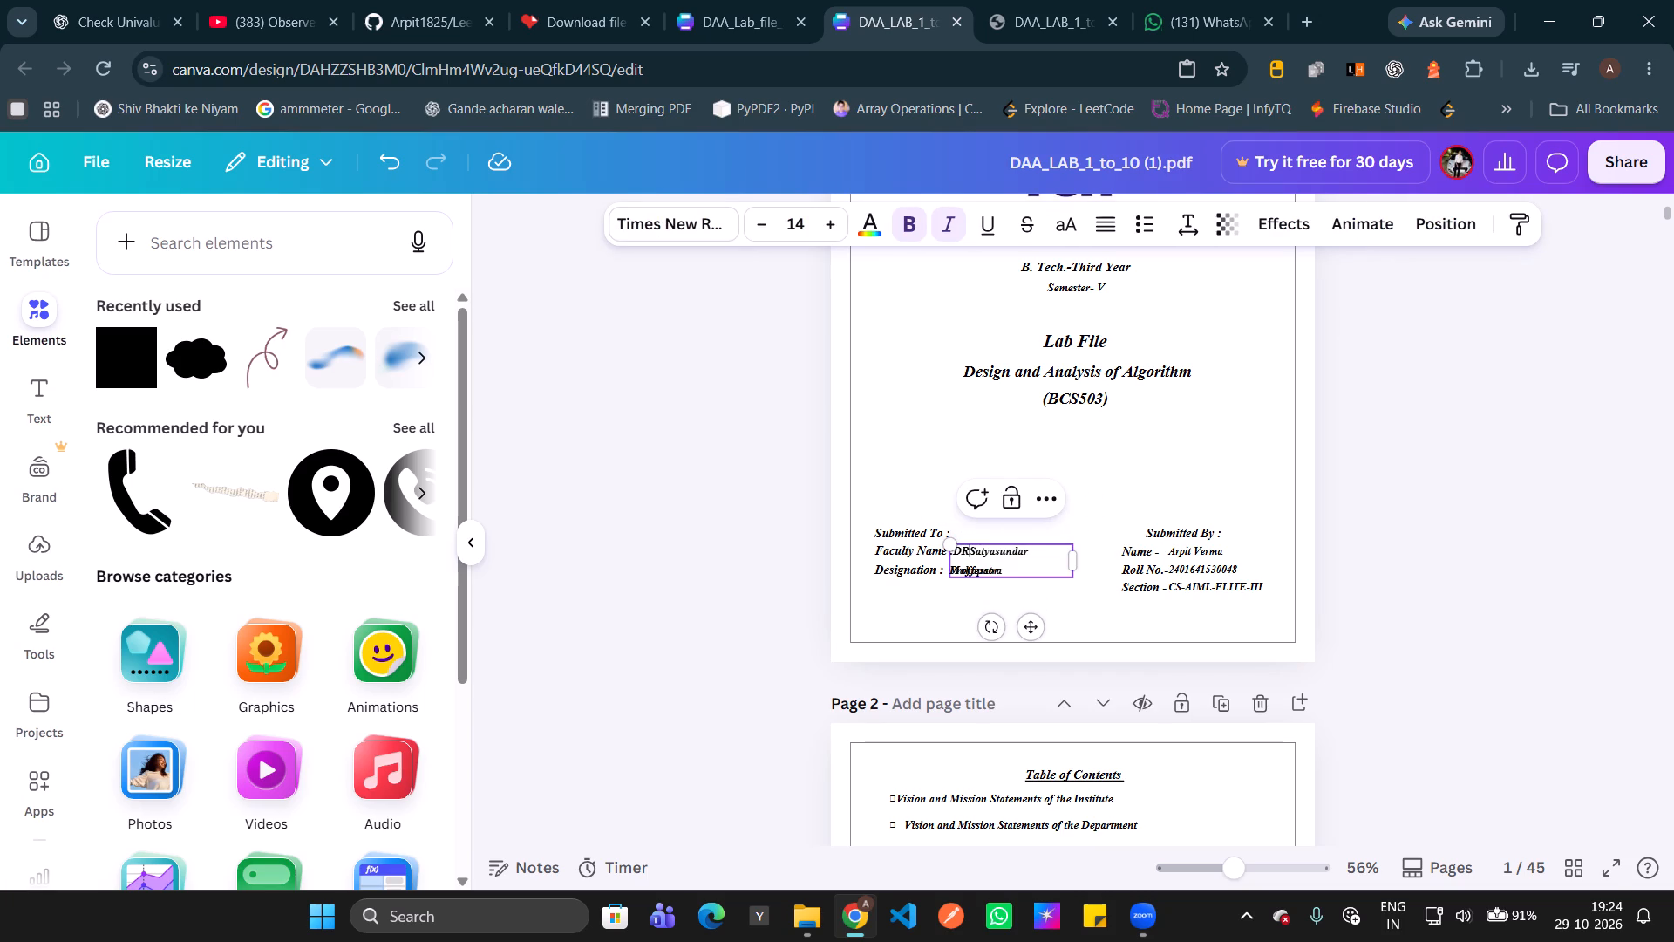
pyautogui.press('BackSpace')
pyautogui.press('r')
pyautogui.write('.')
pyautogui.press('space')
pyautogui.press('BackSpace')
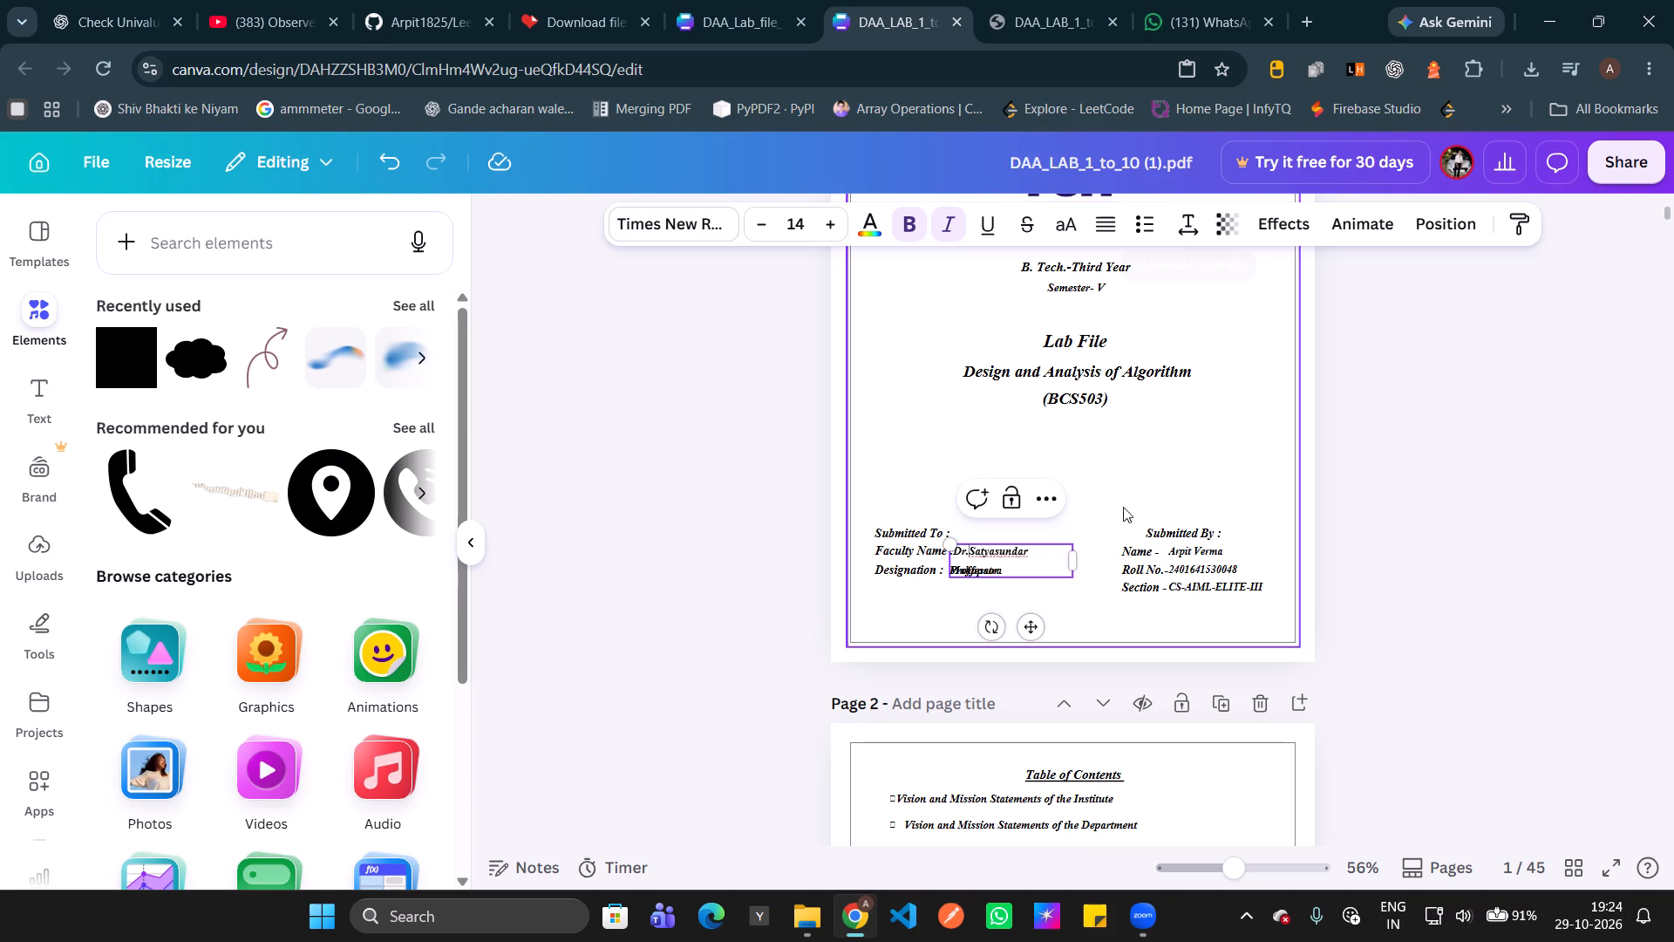
pyautogui.moveTo(1078, 565); pyautogui.dragTo(1105, 566)
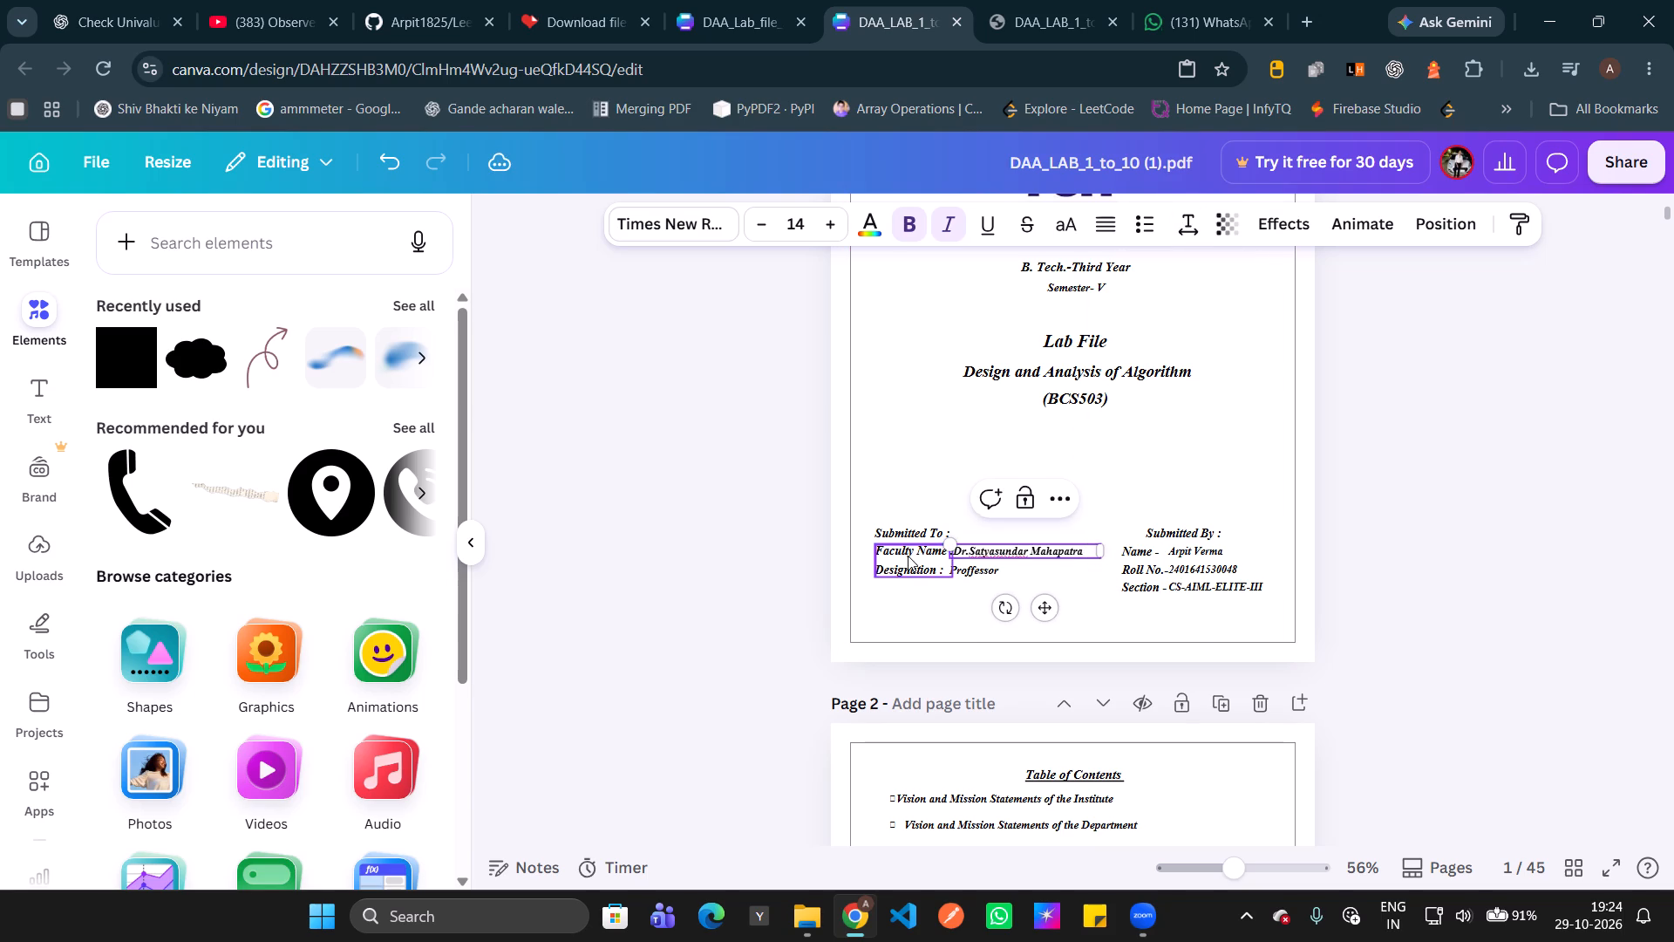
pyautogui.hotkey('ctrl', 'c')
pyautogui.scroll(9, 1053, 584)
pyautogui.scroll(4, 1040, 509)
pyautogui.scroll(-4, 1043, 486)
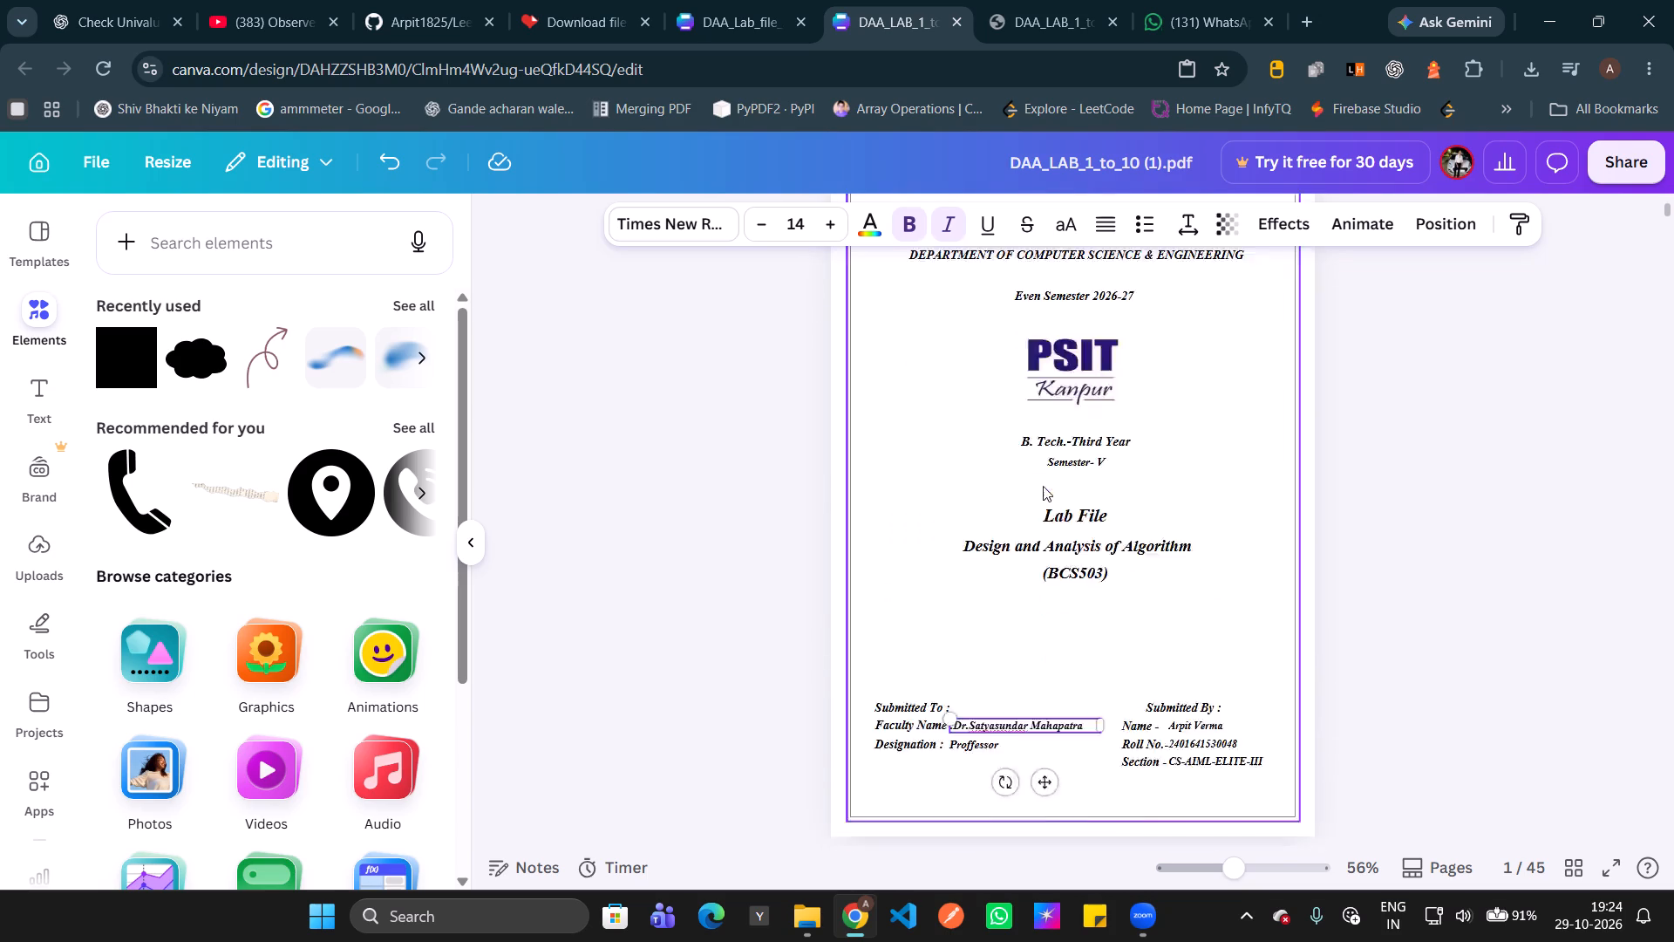
# Review the cover page, including its Submitted To and Submitted By details, and the start of the Table of Contents page.
pyautogui.scroll(-8, 1043, 486)
pyautogui.scroll(10, 1047, 470)
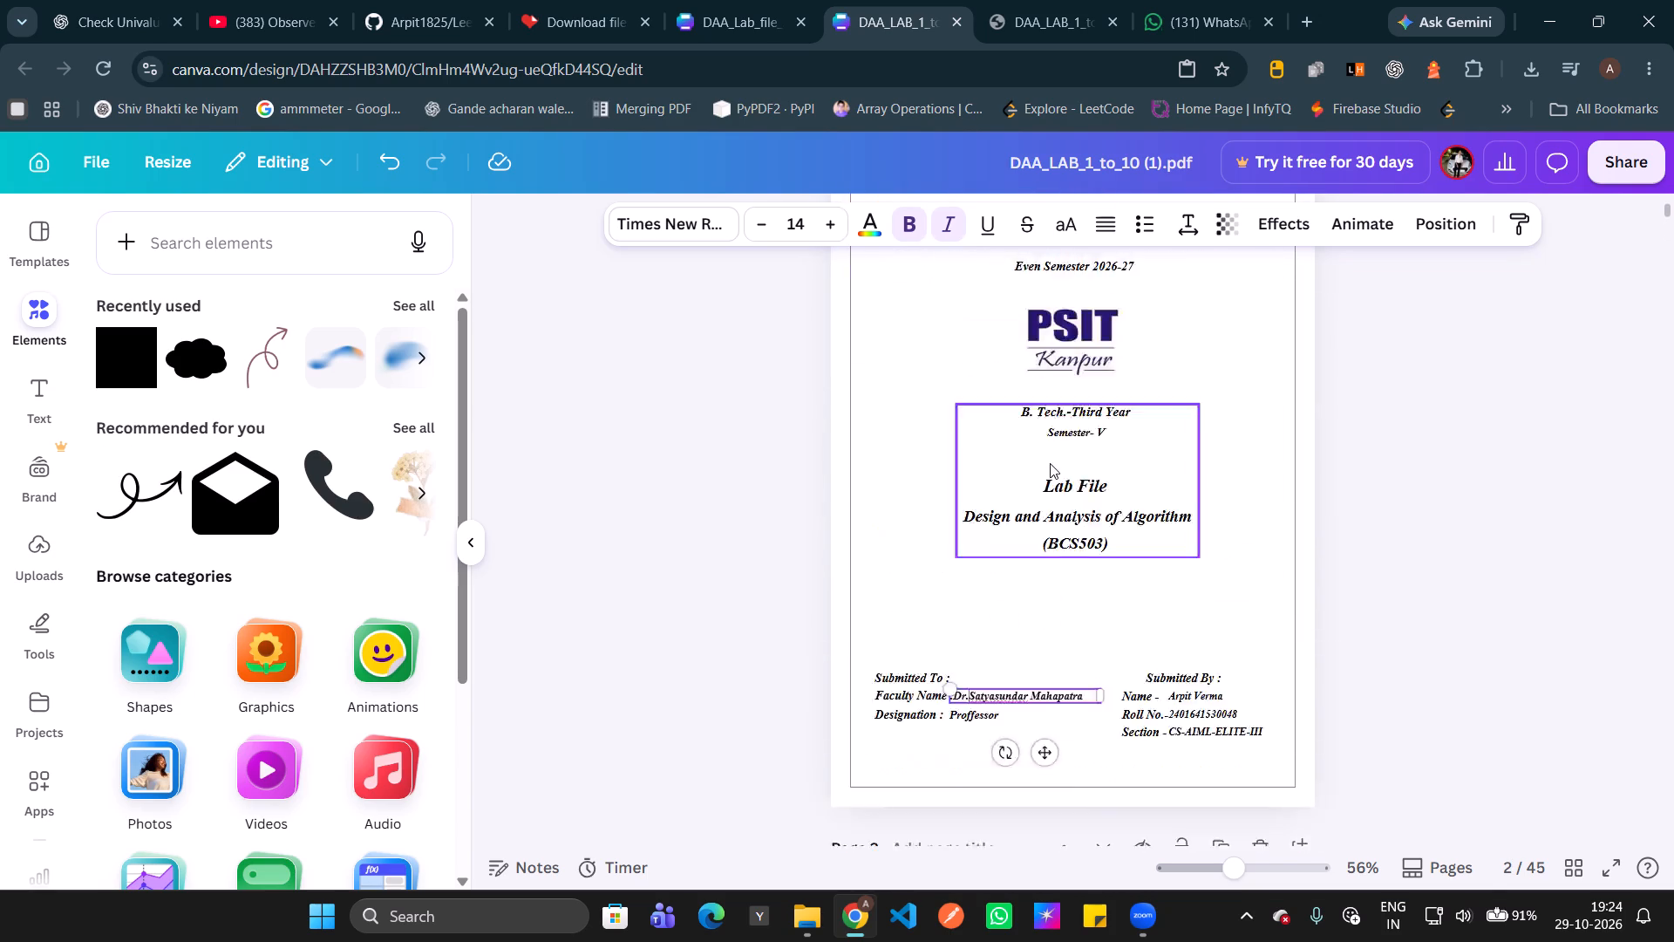
pyautogui.scroll(19, 1050, 463)
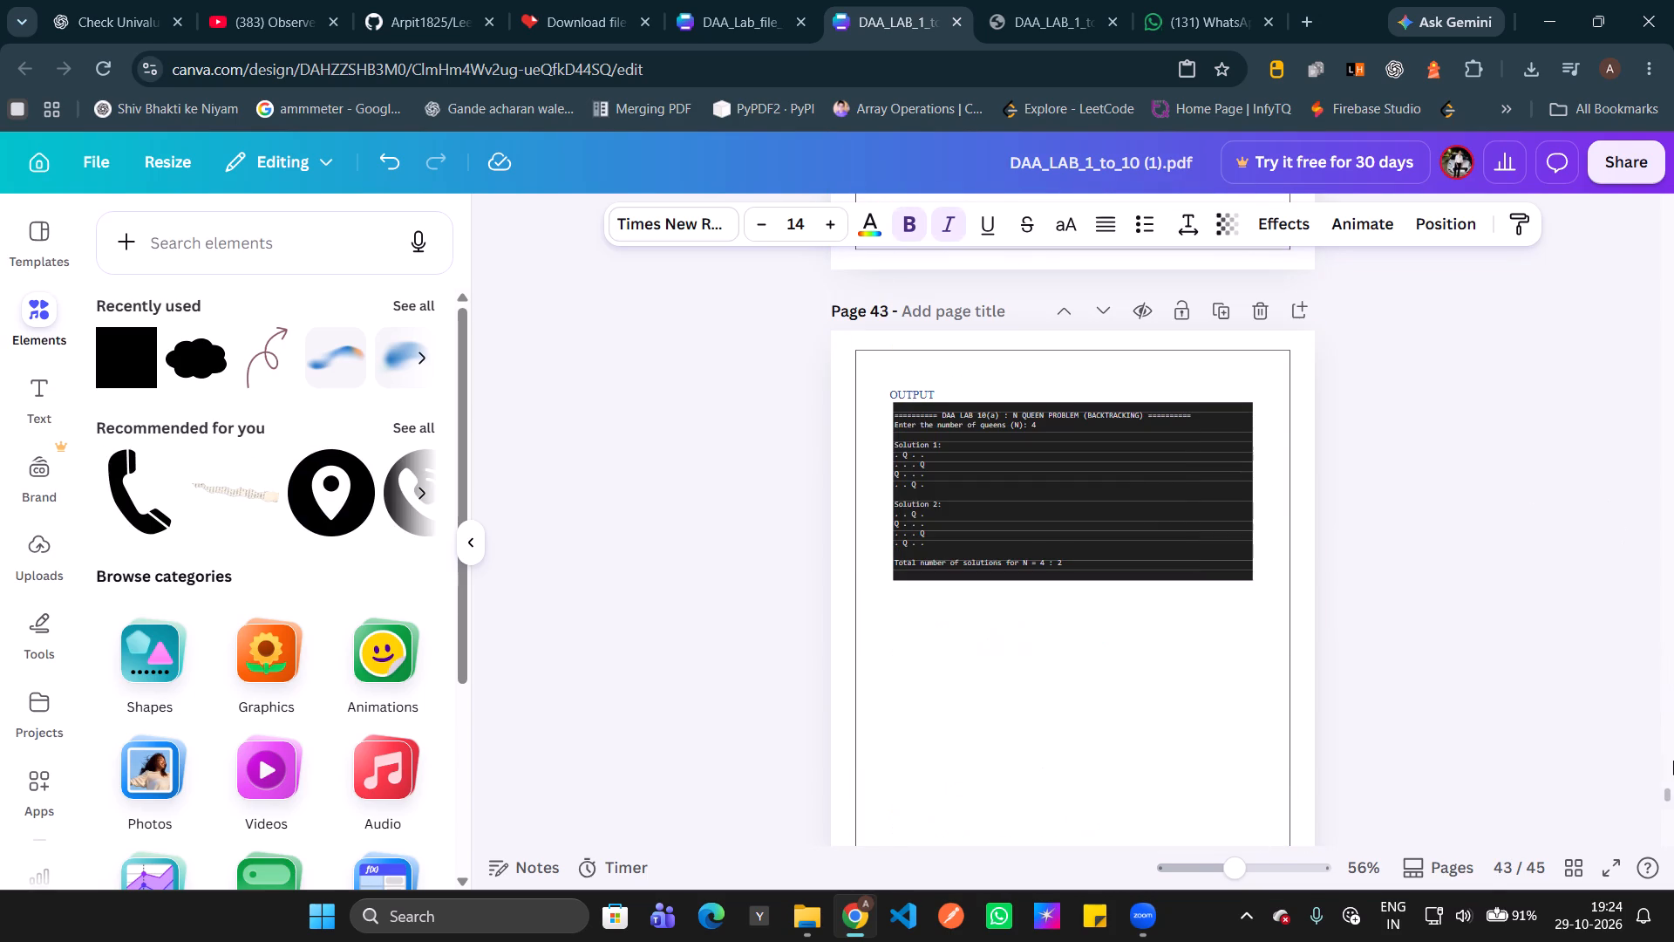
pyautogui.moveTo(1666, 792); pyautogui.dragTo(1667, 256)
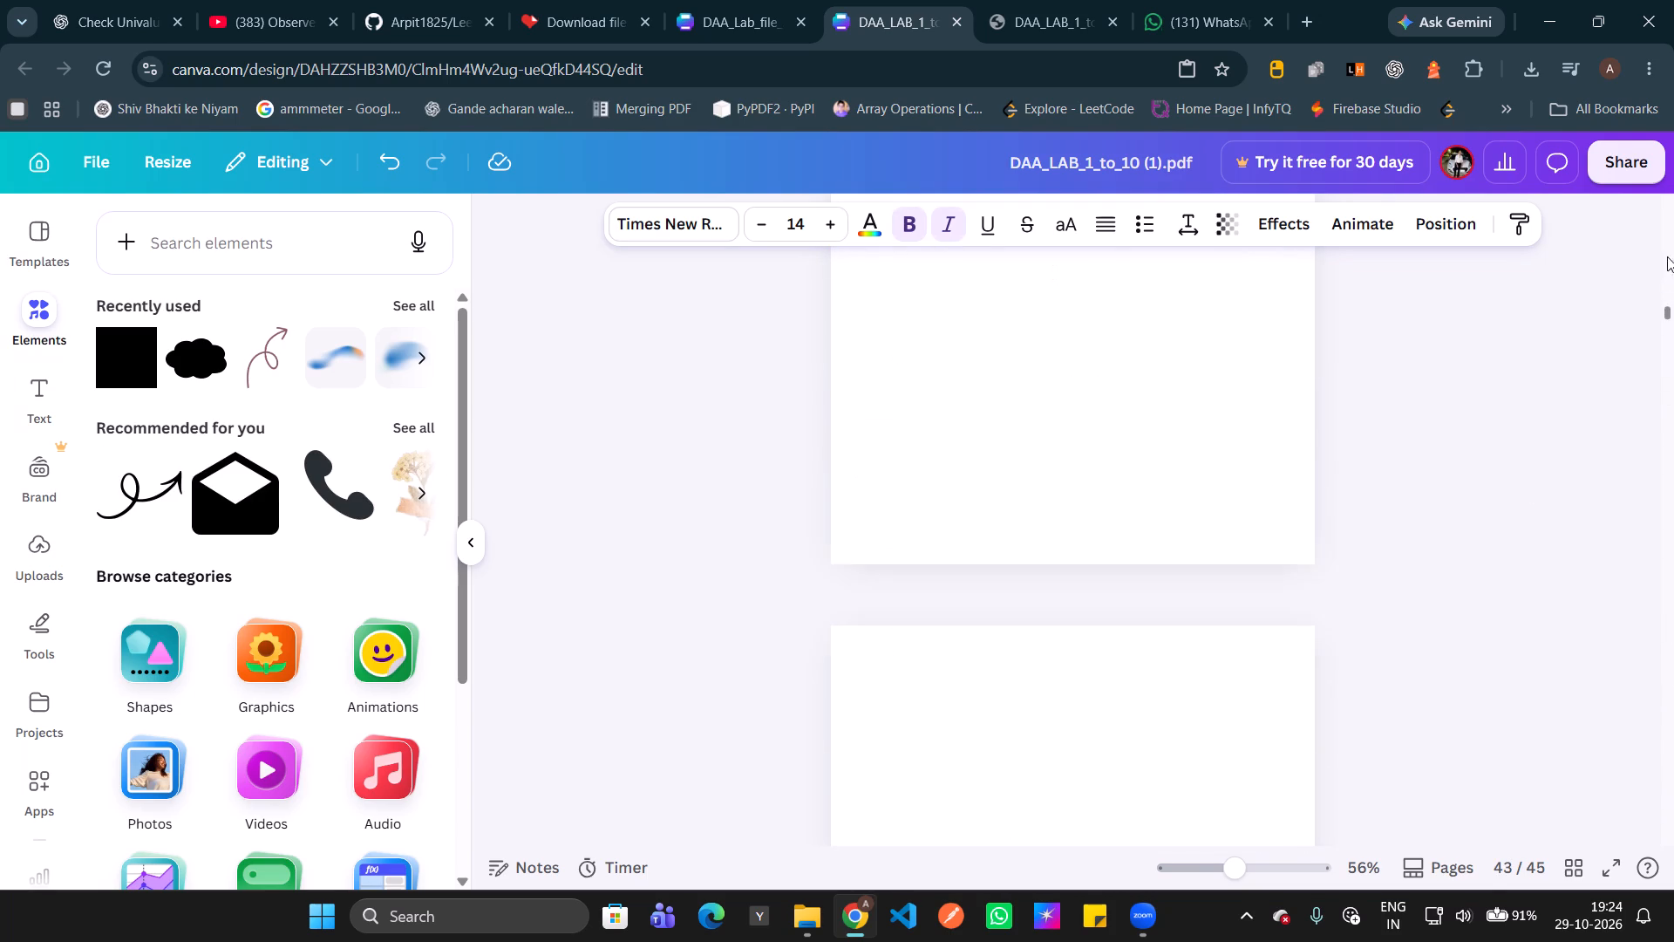
pyautogui.moveTo(1667, 256); pyautogui.dragTo(1673, 196)
pyautogui.scroll(-1, 1280, 488)
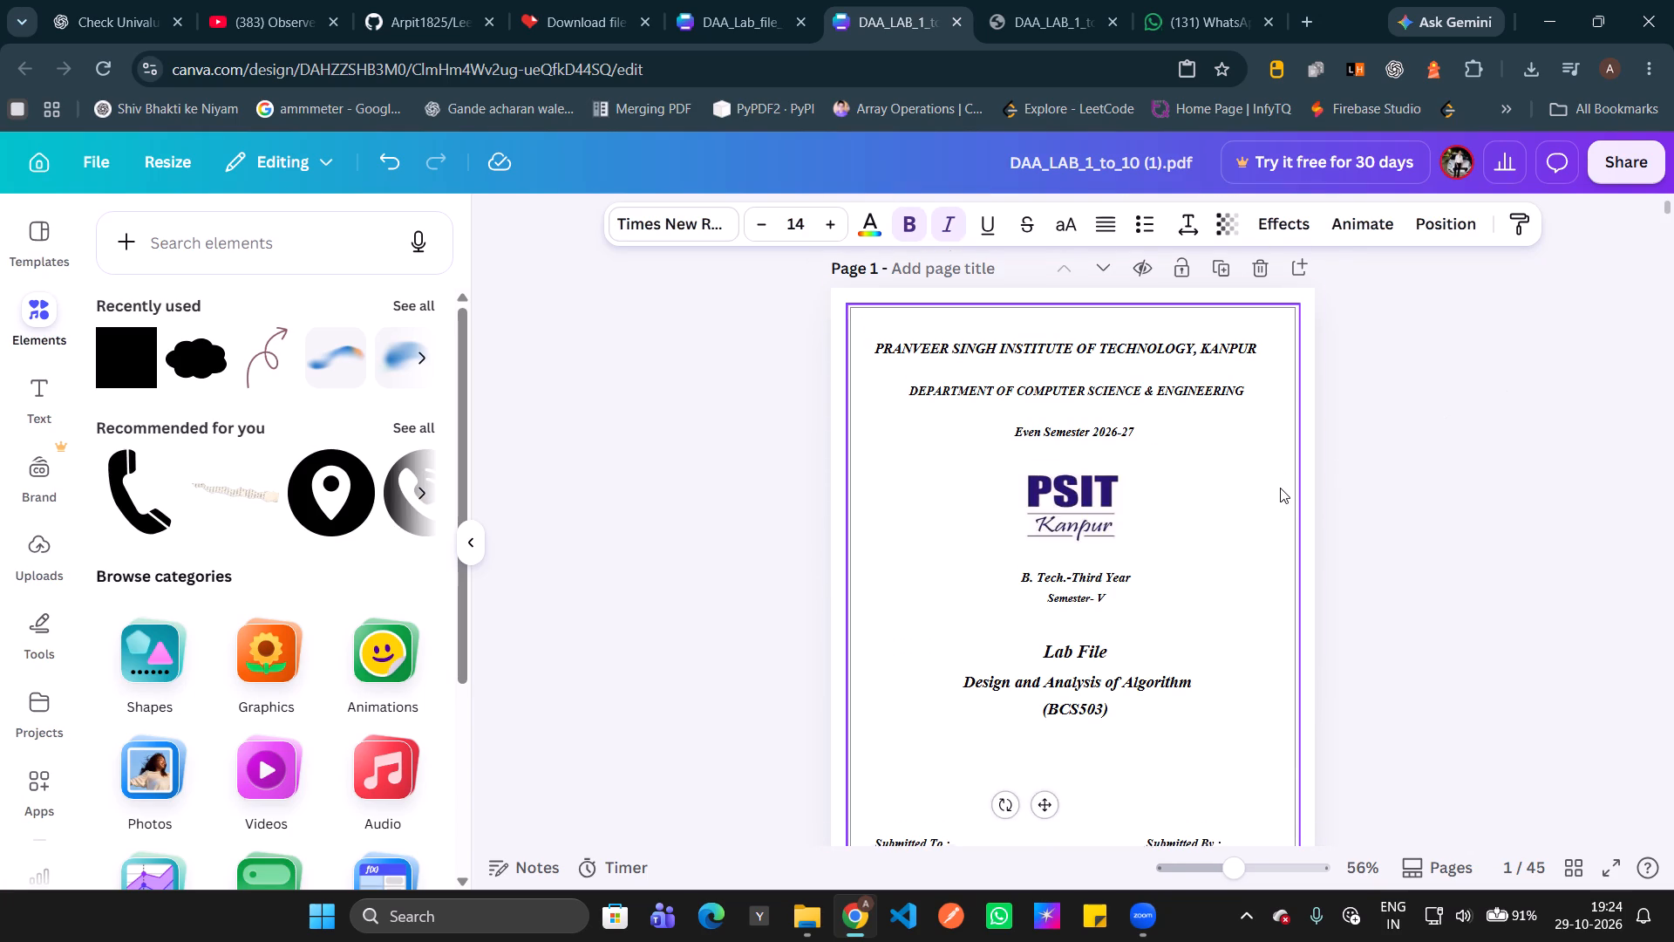
pyautogui.scroll(-4, 1280, 488)
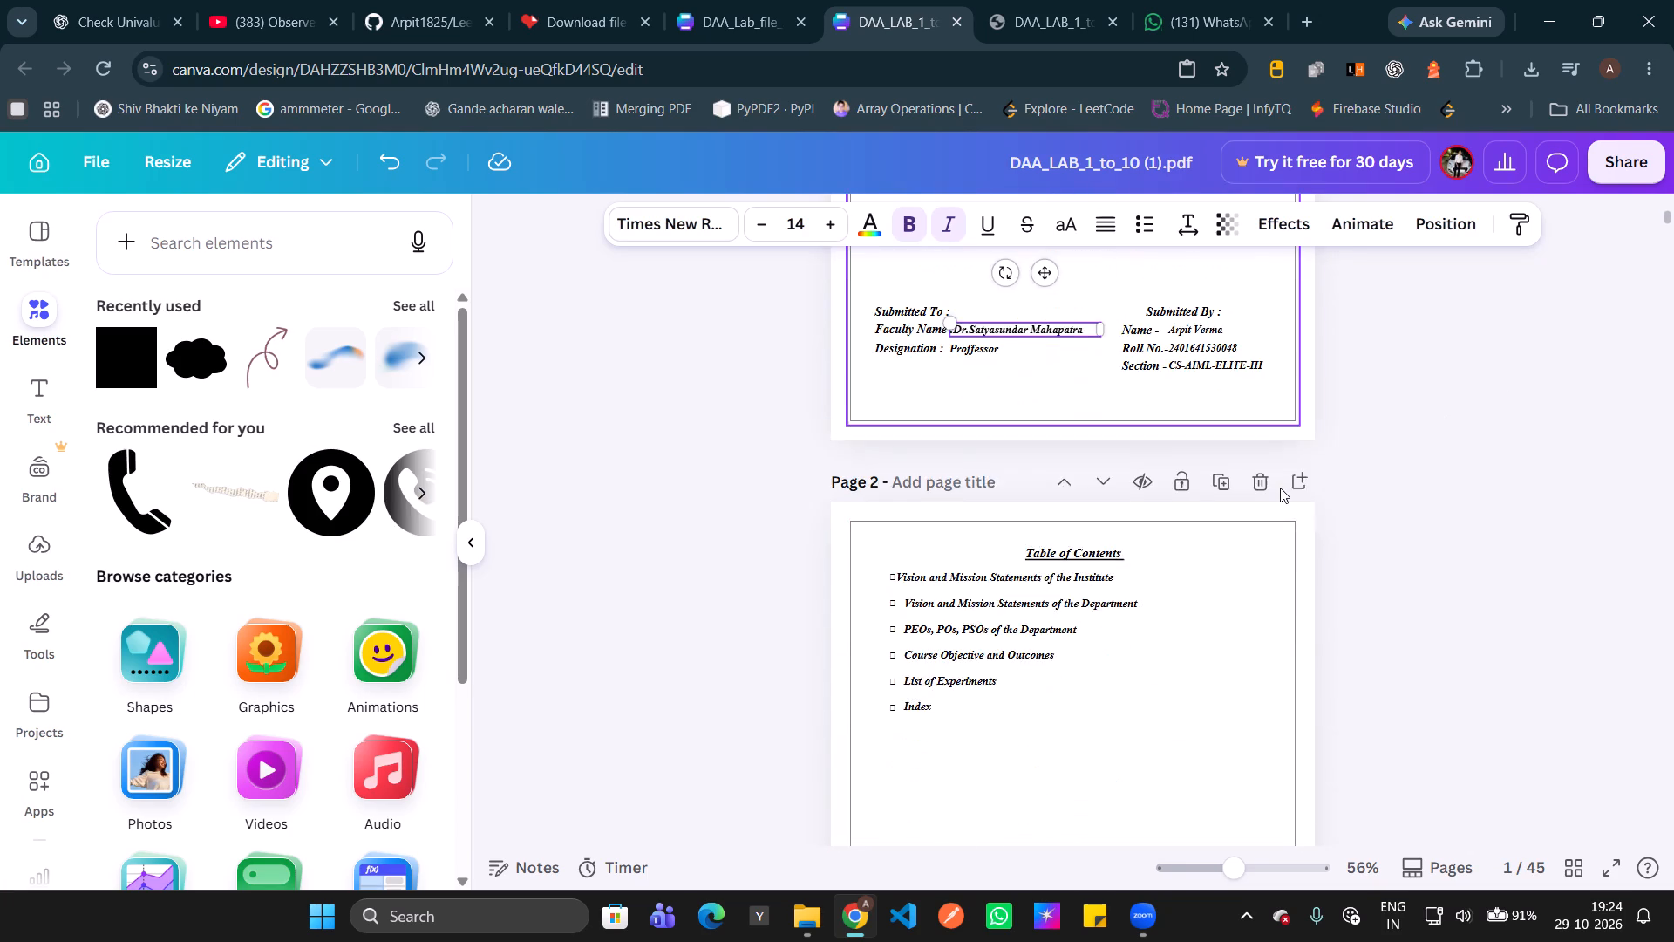
pyautogui.scroll(12, 1280, 488)
pyautogui.click(720, 441)
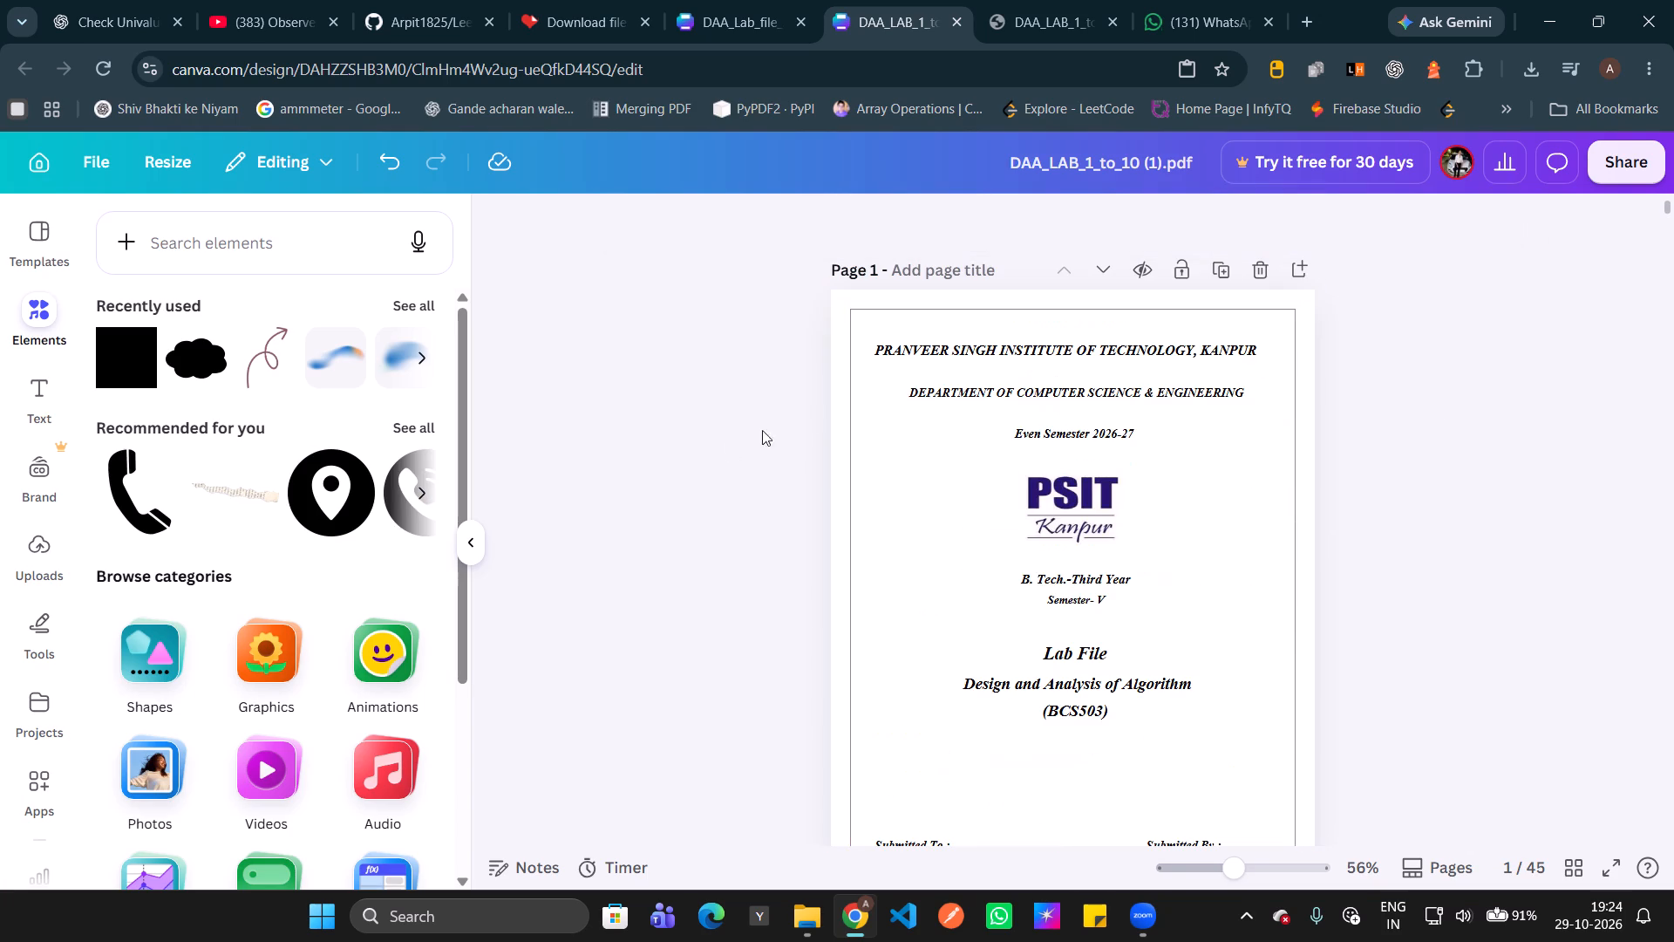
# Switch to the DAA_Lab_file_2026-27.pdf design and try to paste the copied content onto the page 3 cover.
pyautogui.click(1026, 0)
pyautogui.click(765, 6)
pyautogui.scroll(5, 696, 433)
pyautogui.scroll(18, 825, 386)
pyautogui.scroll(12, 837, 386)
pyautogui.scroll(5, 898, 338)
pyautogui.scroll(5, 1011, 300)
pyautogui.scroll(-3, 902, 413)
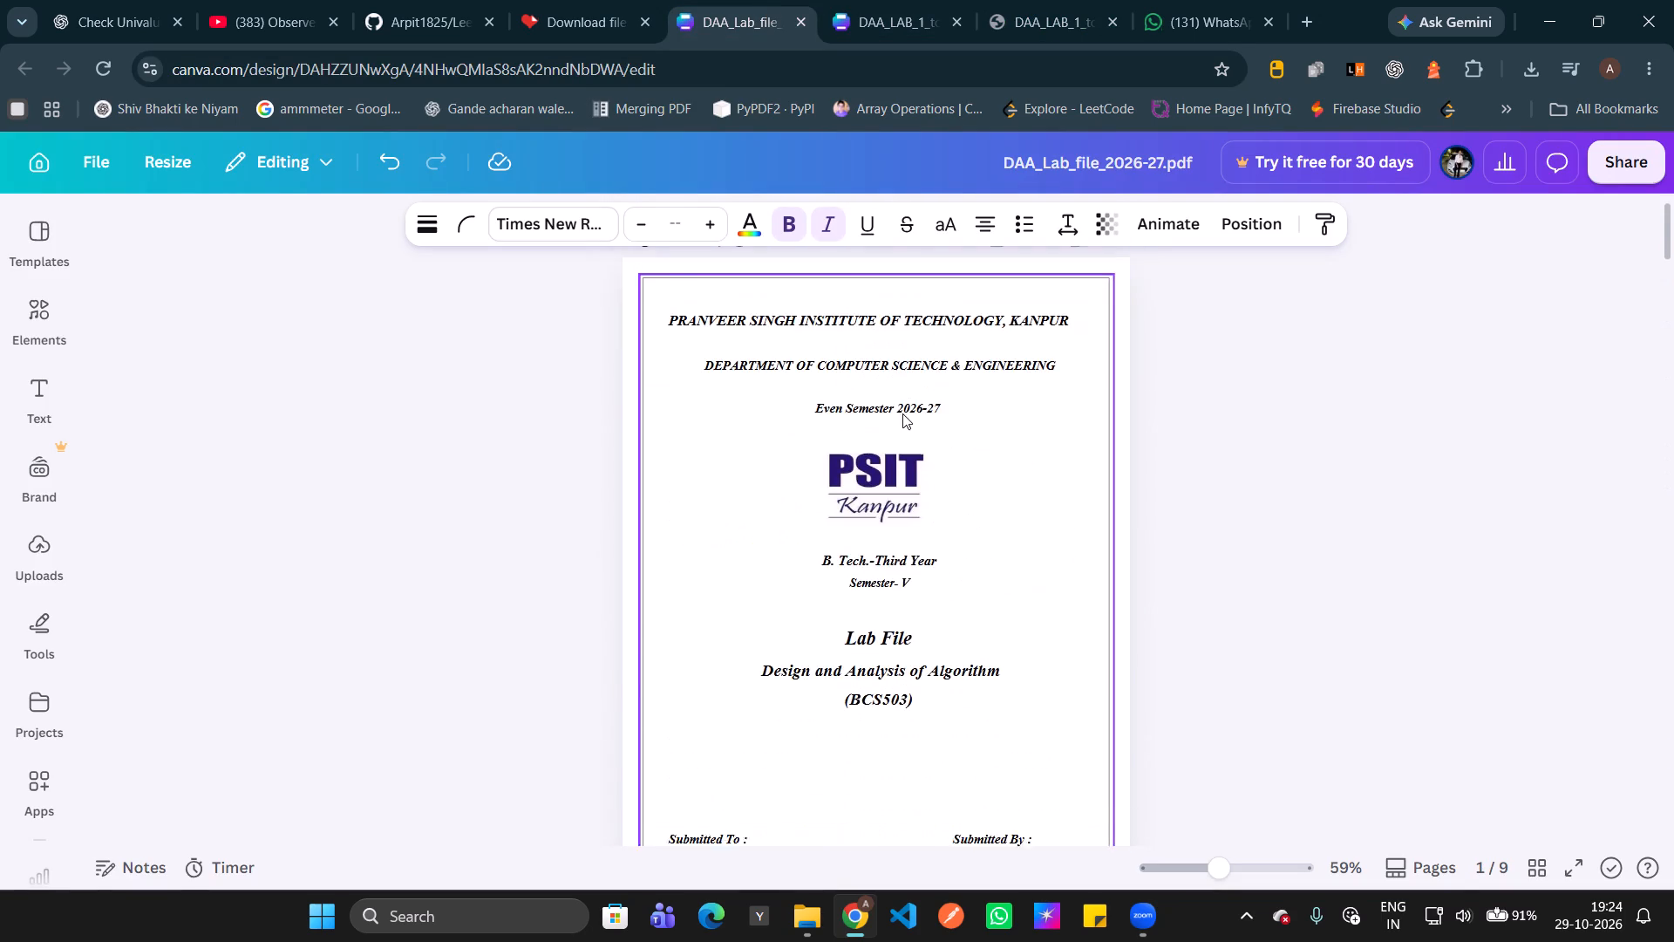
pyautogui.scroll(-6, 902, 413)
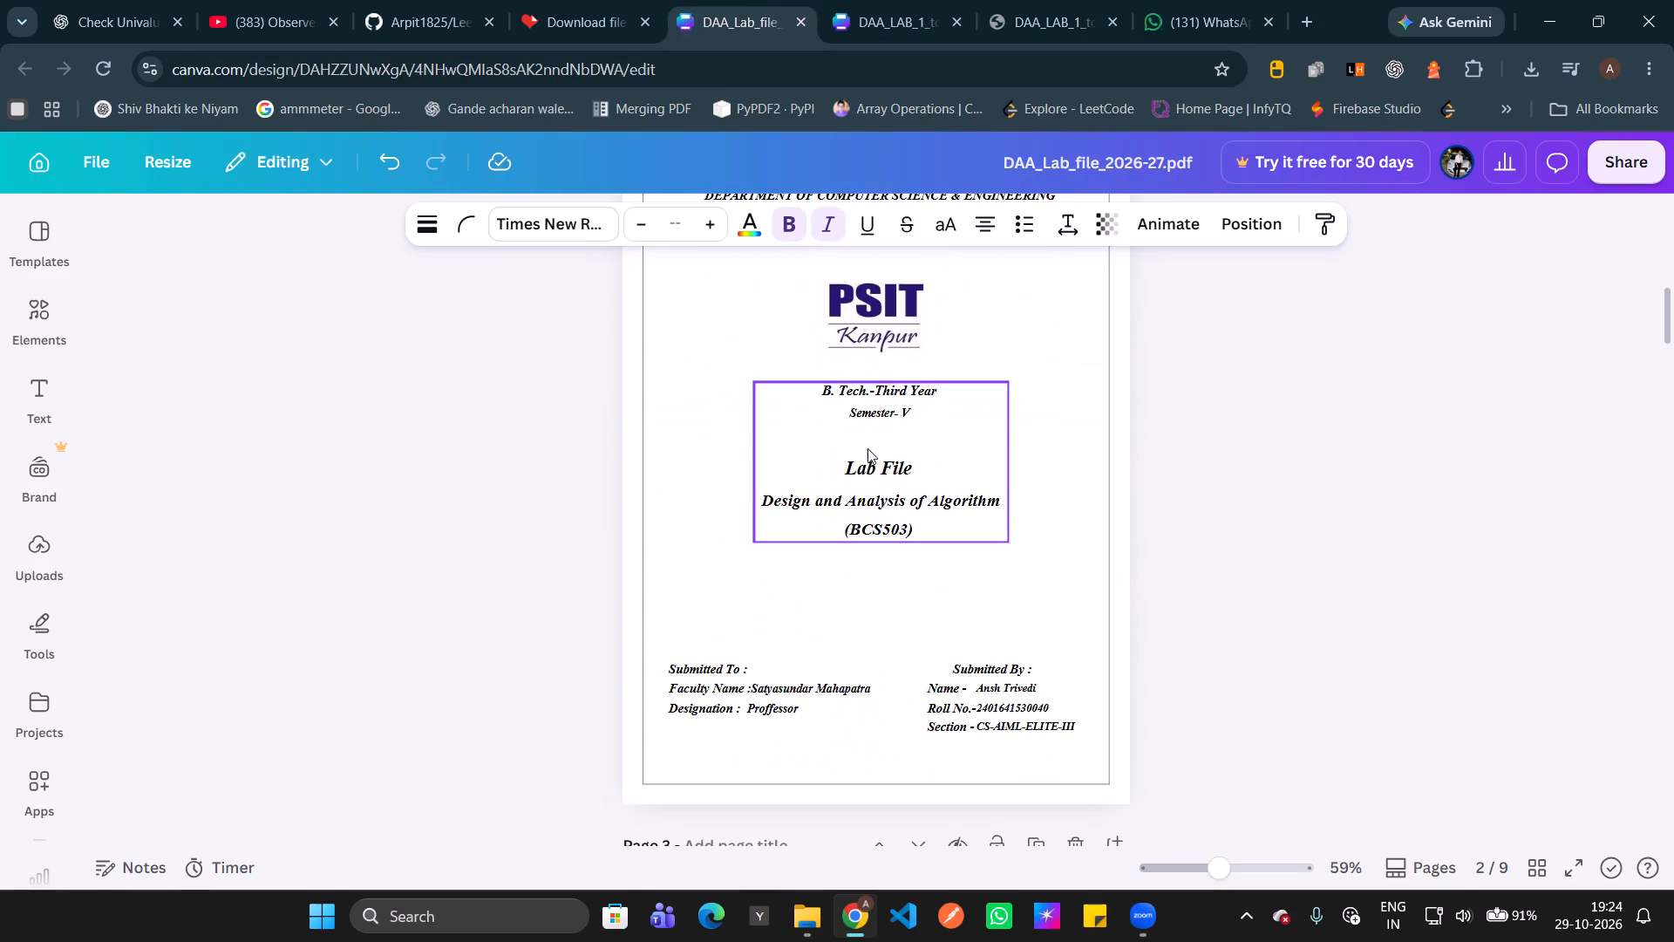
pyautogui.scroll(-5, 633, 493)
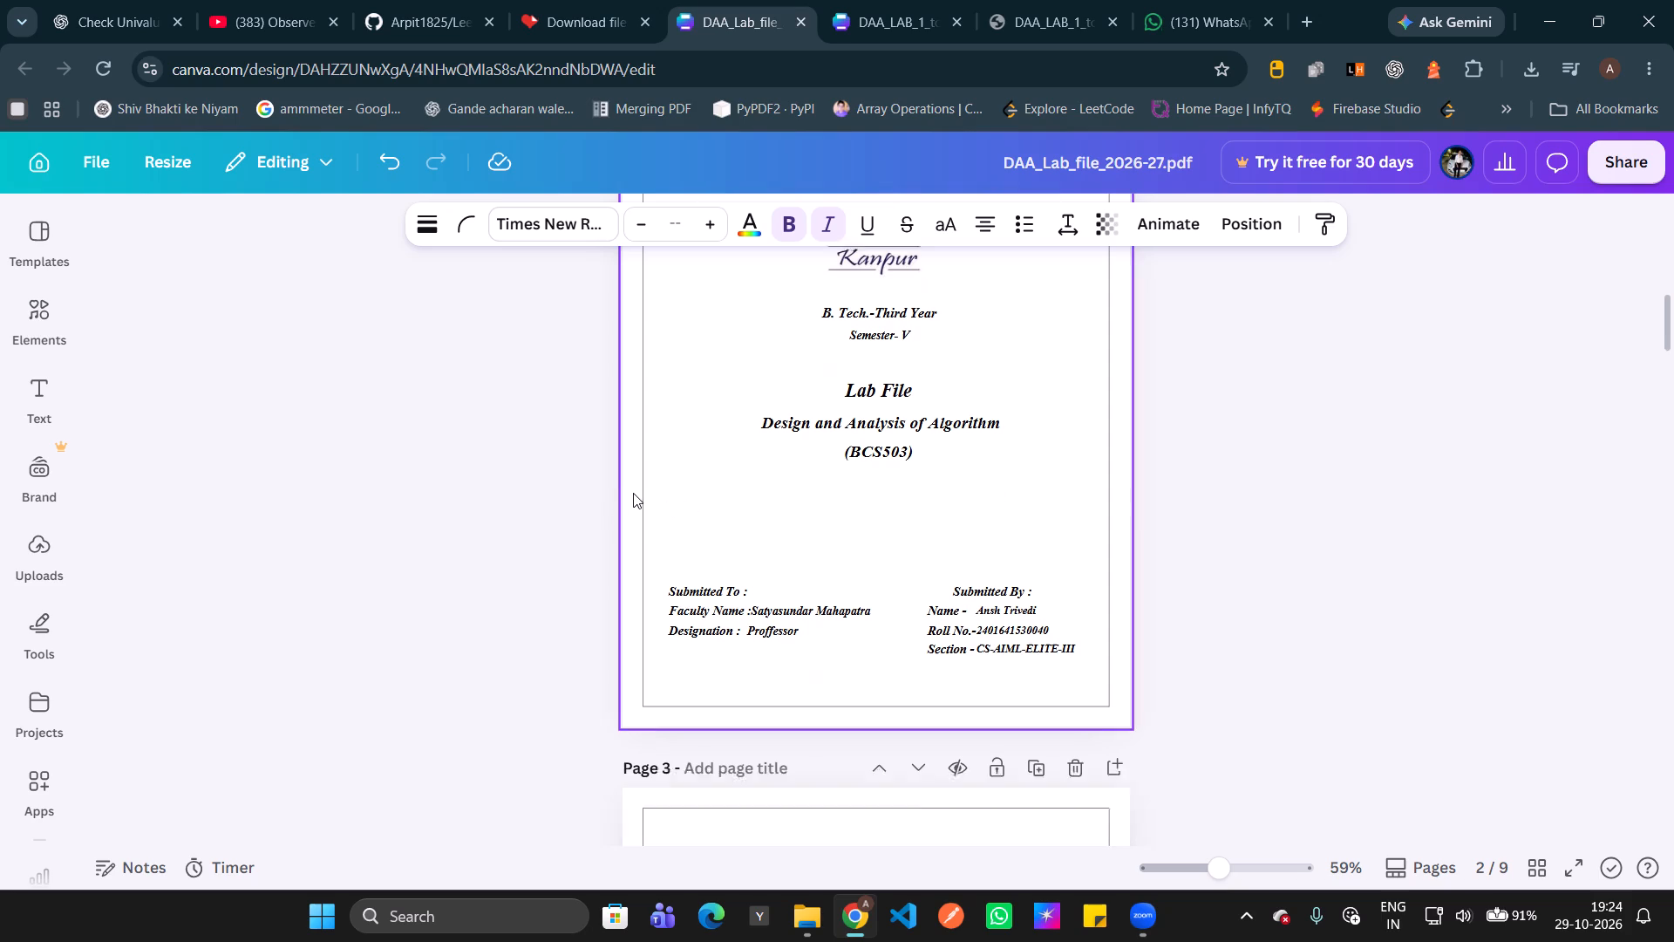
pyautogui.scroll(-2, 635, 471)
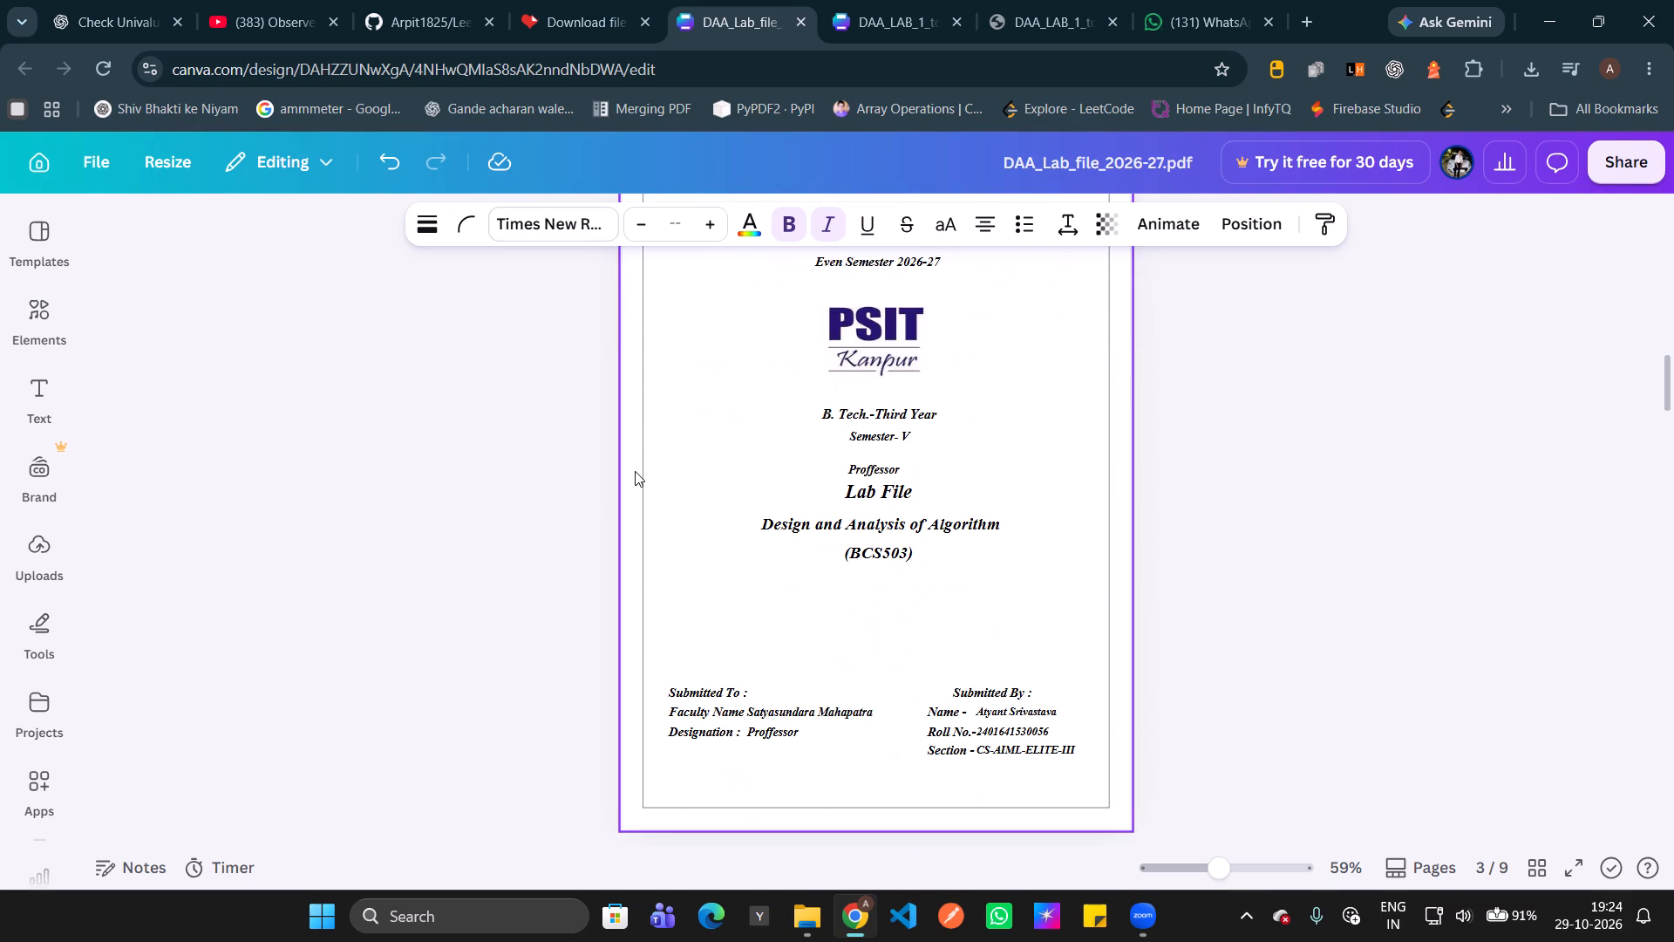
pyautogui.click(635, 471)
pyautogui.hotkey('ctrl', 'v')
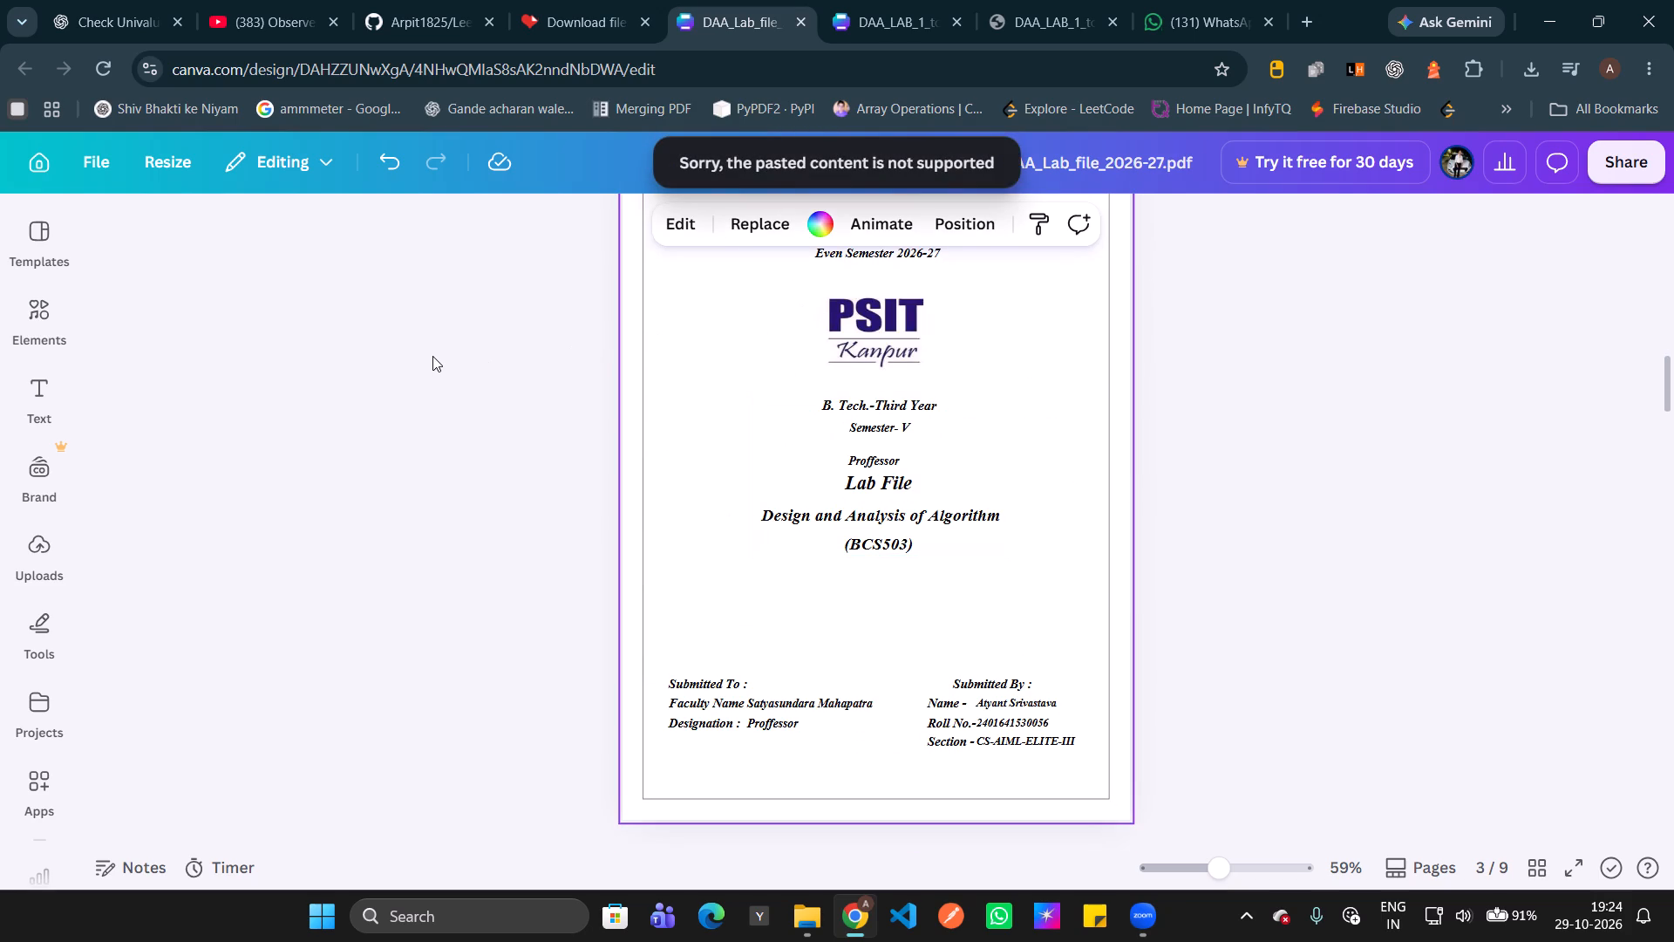
# Replace the faculty name on page 3 of DAA_Lab_file_2026-27.pdf with the text copied from the DAA_LAB_1_to_10 cover, aligned beside its Faculty Name label.
pyautogui.click(887, 23)
pyautogui.scroll(-2, 847, 535)
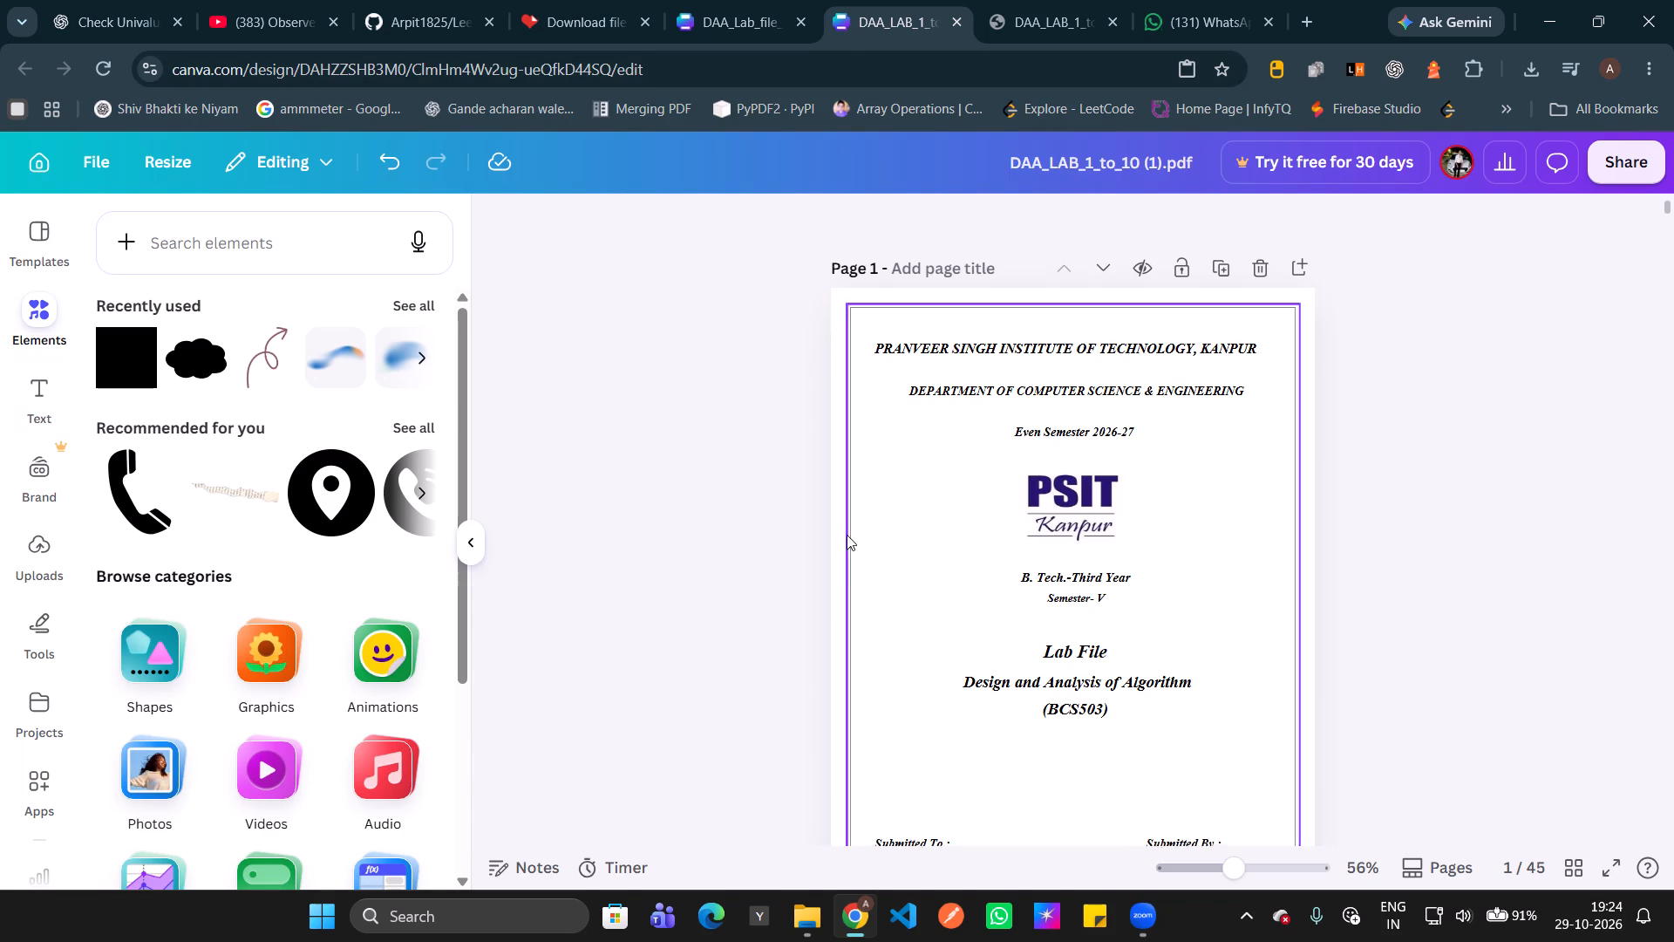
pyautogui.scroll(-1, 847, 535)
pyautogui.click(982, 541)
pyautogui.hotkey('ctrl', 'c')
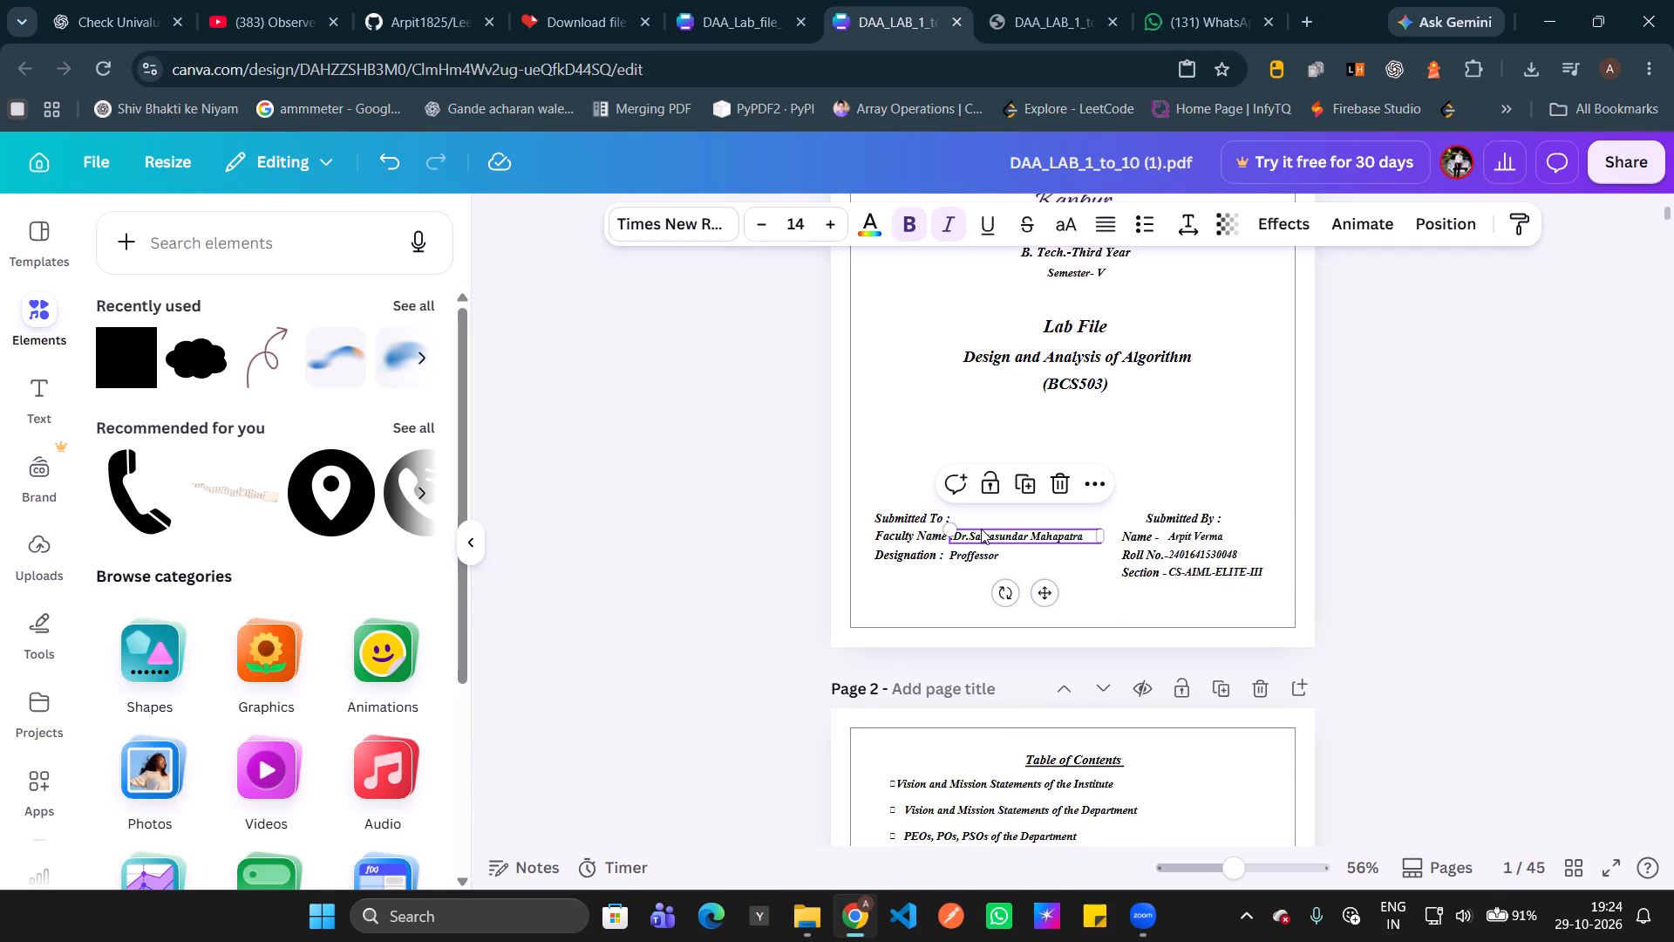
pyautogui.click(751, 0)
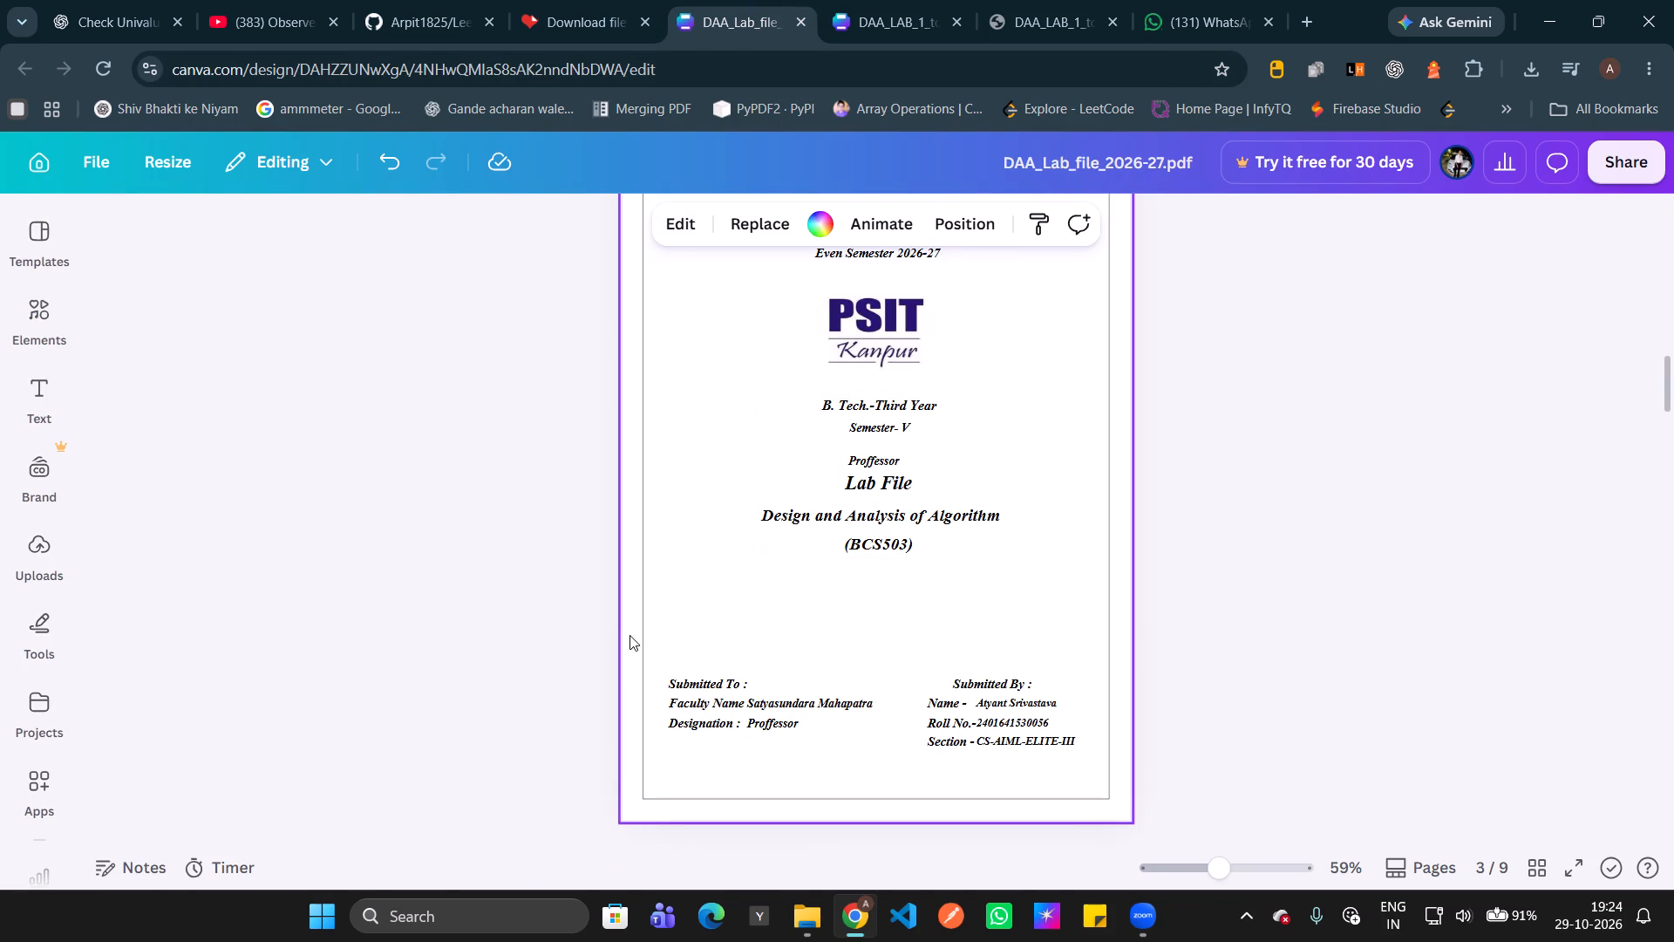
pyautogui.click(626, 645)
pyautogui.hotkey('ctrl', 'v')
pyautogui.moveTo(804, 701); pyautogui.dragTo(817, 682)
pyautogui.click(795, 704)
pyautogui.click(850, 646)
pyautogui.moveTo(836, 678); pyautogui.dragTo(831, 700)
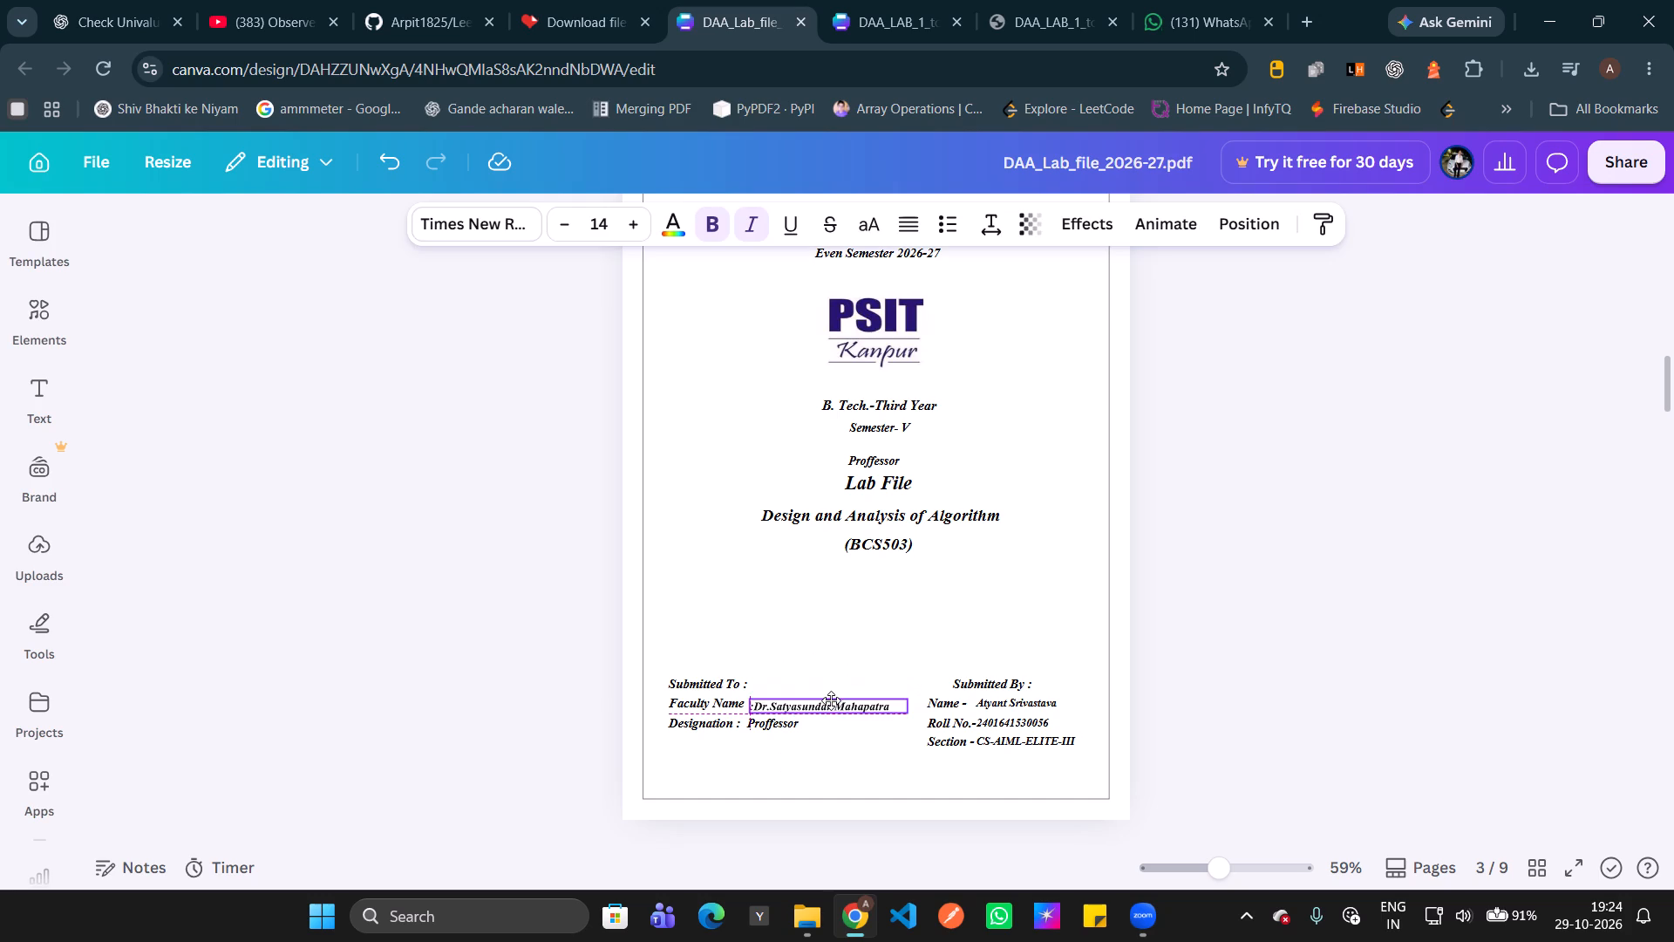
pyautogui.moveTo(831, 700); pyautogui.dragTo(831, 696)
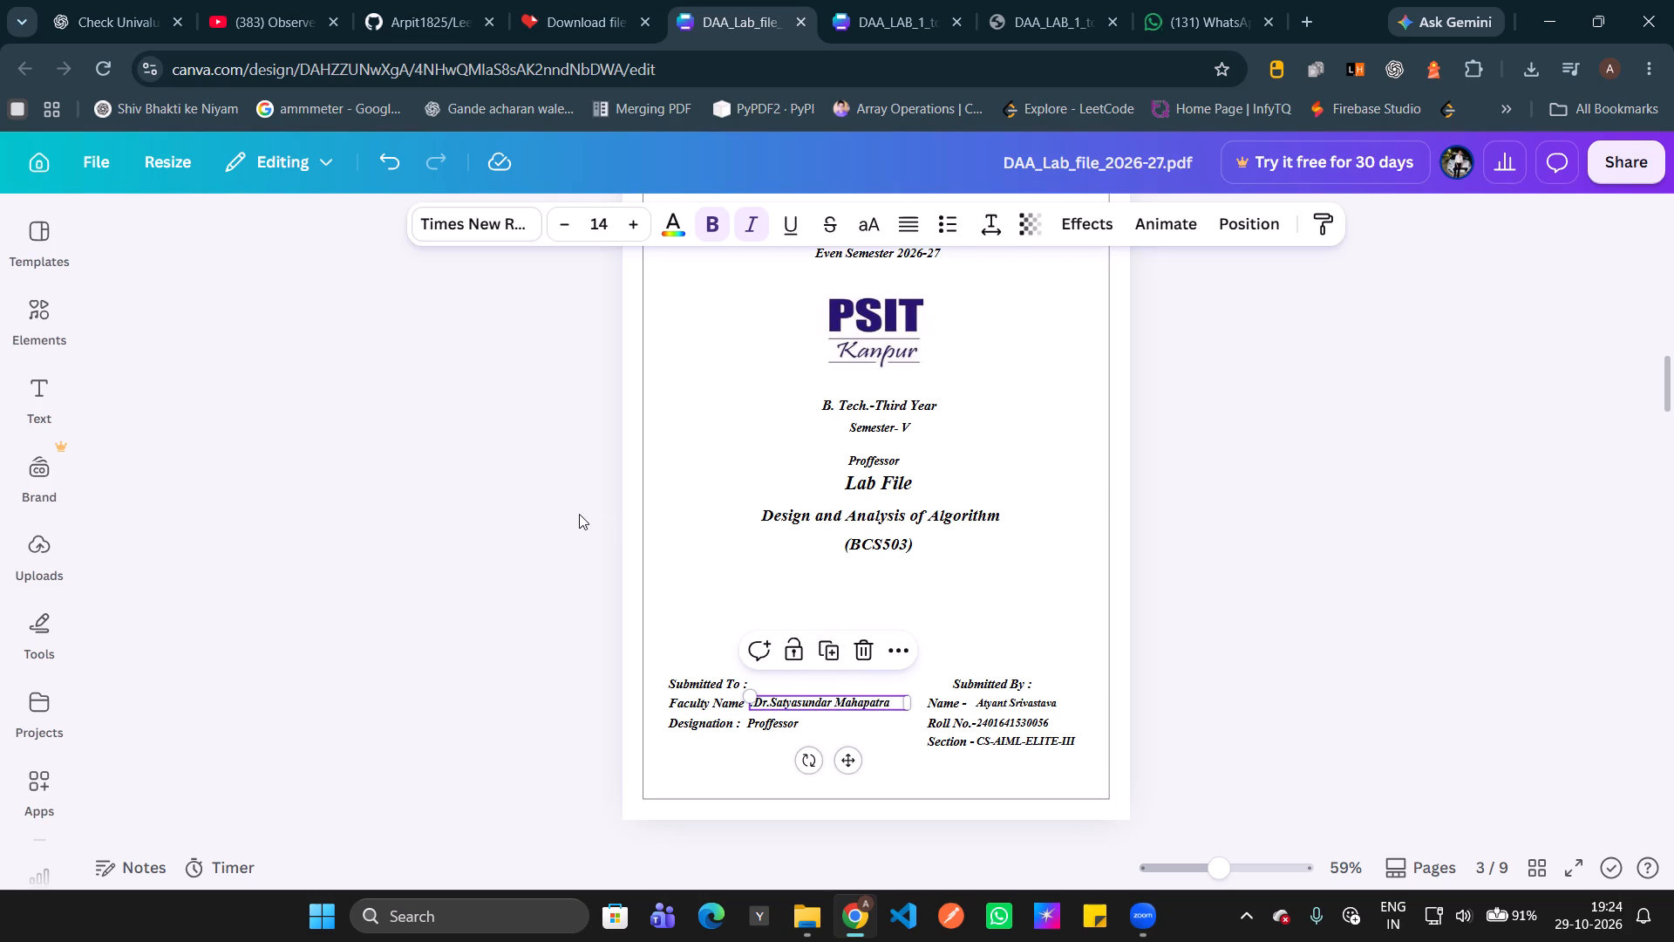
pyautogui.click(577, 514)
pyautogui.click(770, 701)
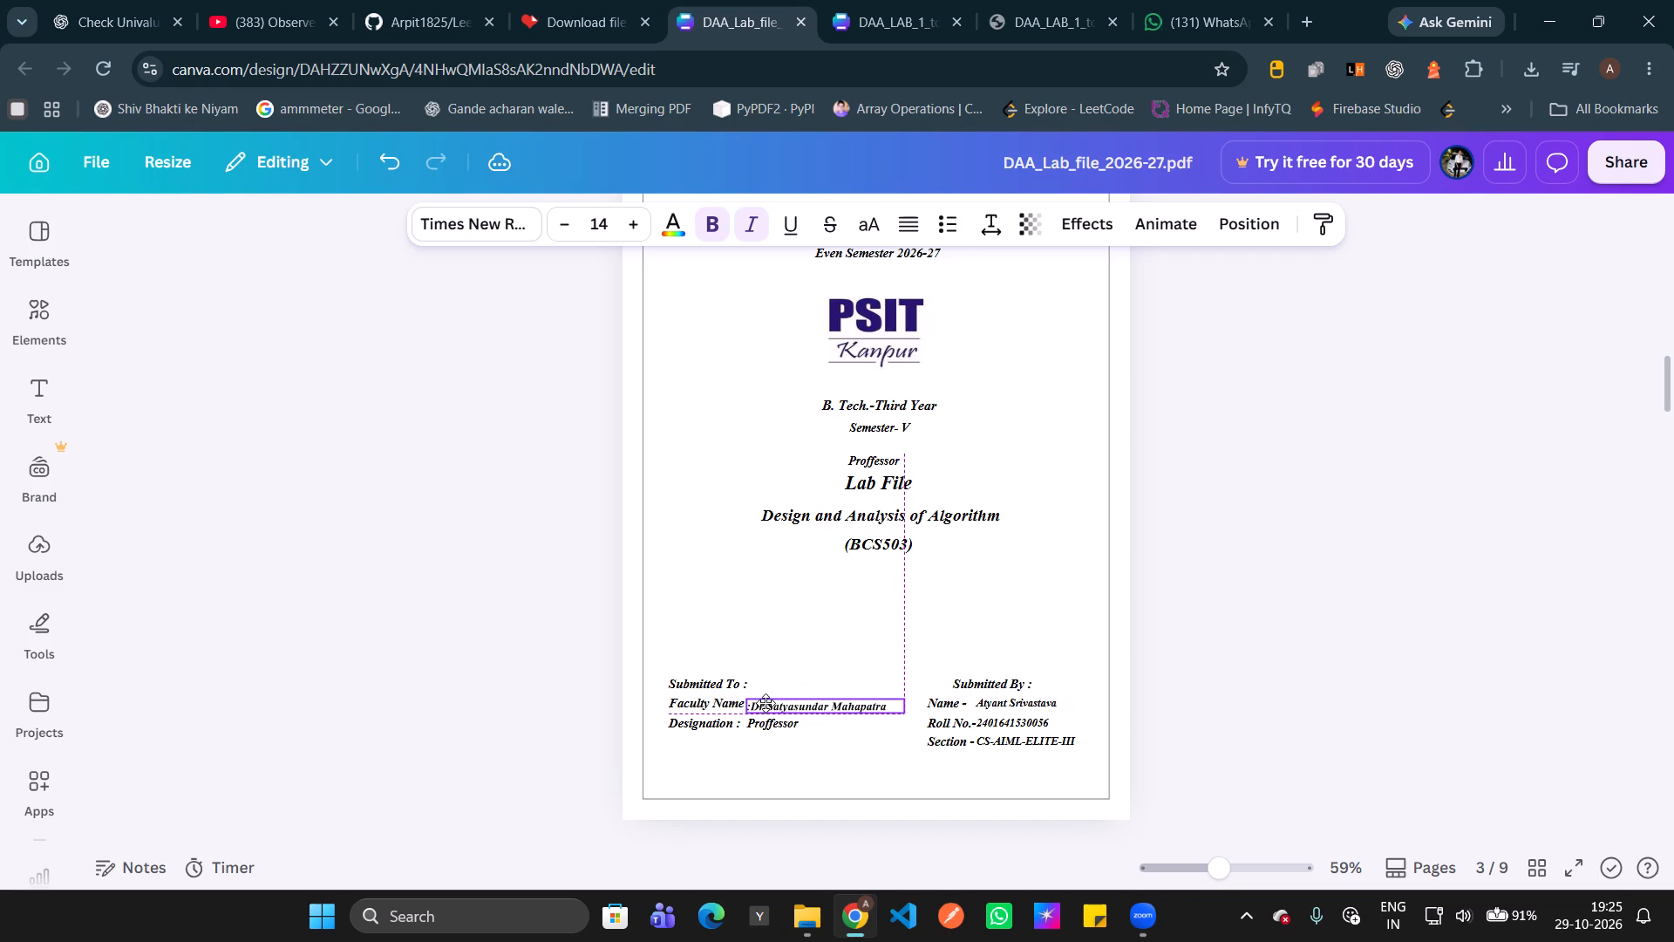
# Rename the design as DAA_Lab_file_atyant2026-27.pdf.
pyautogui.scroll(3, 622, 555)
pyautogui.scroll(2, 693, 515)
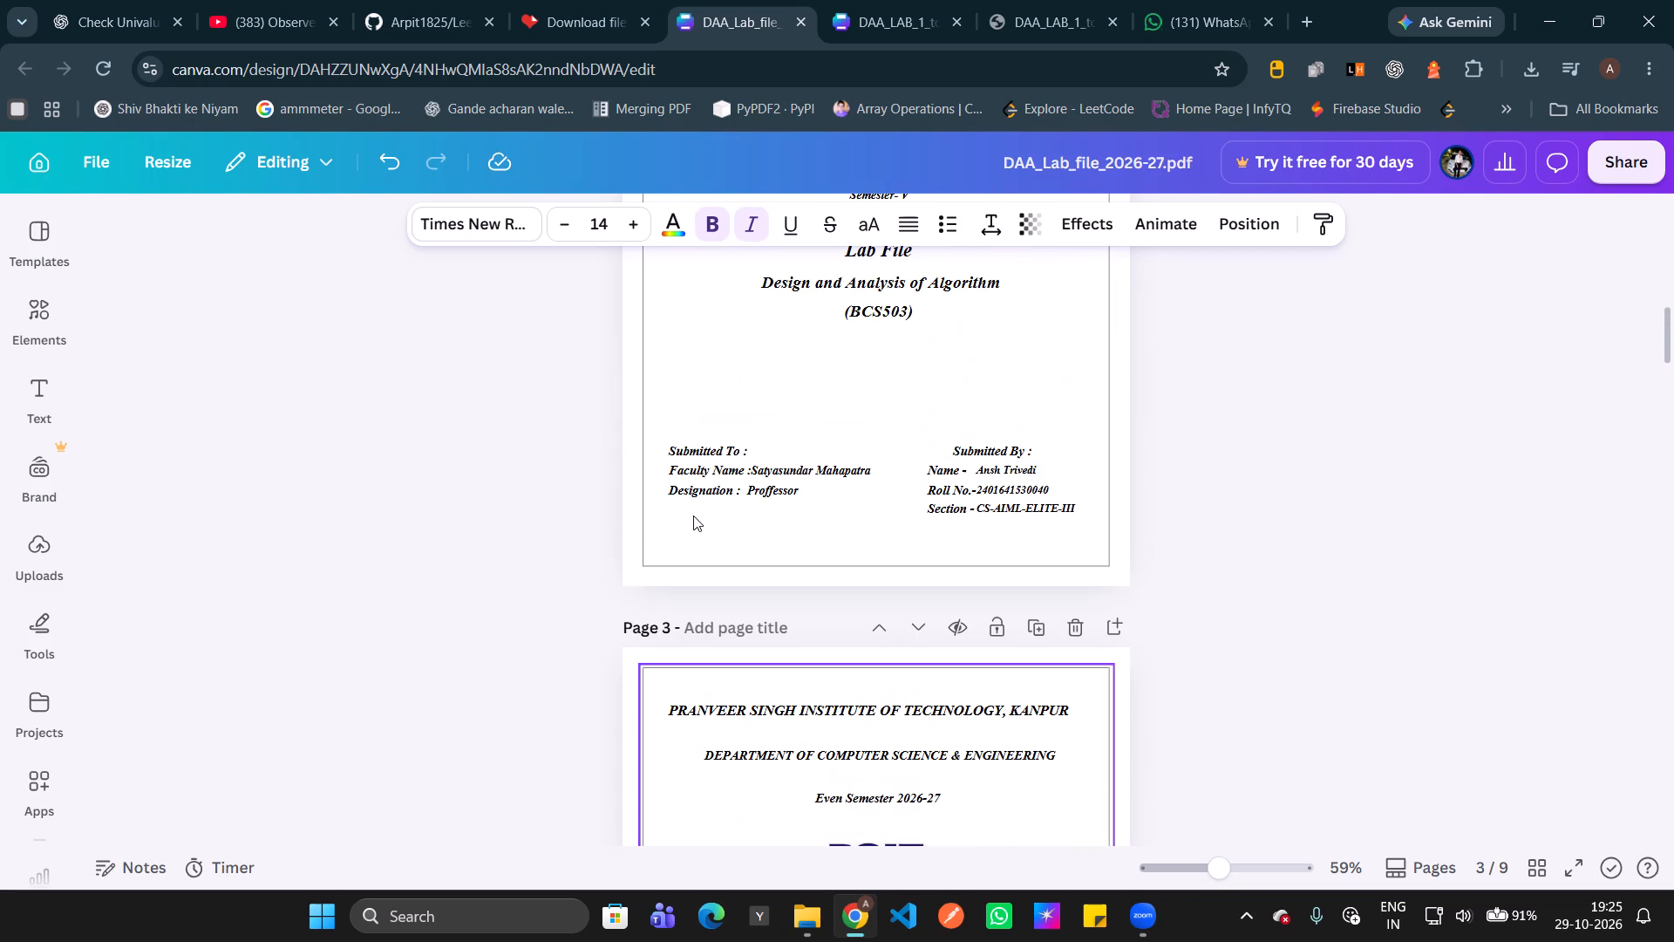
pyautogui.scroll(3, 1174, 575)
pyautogui.scroll(6, 1368, 495)
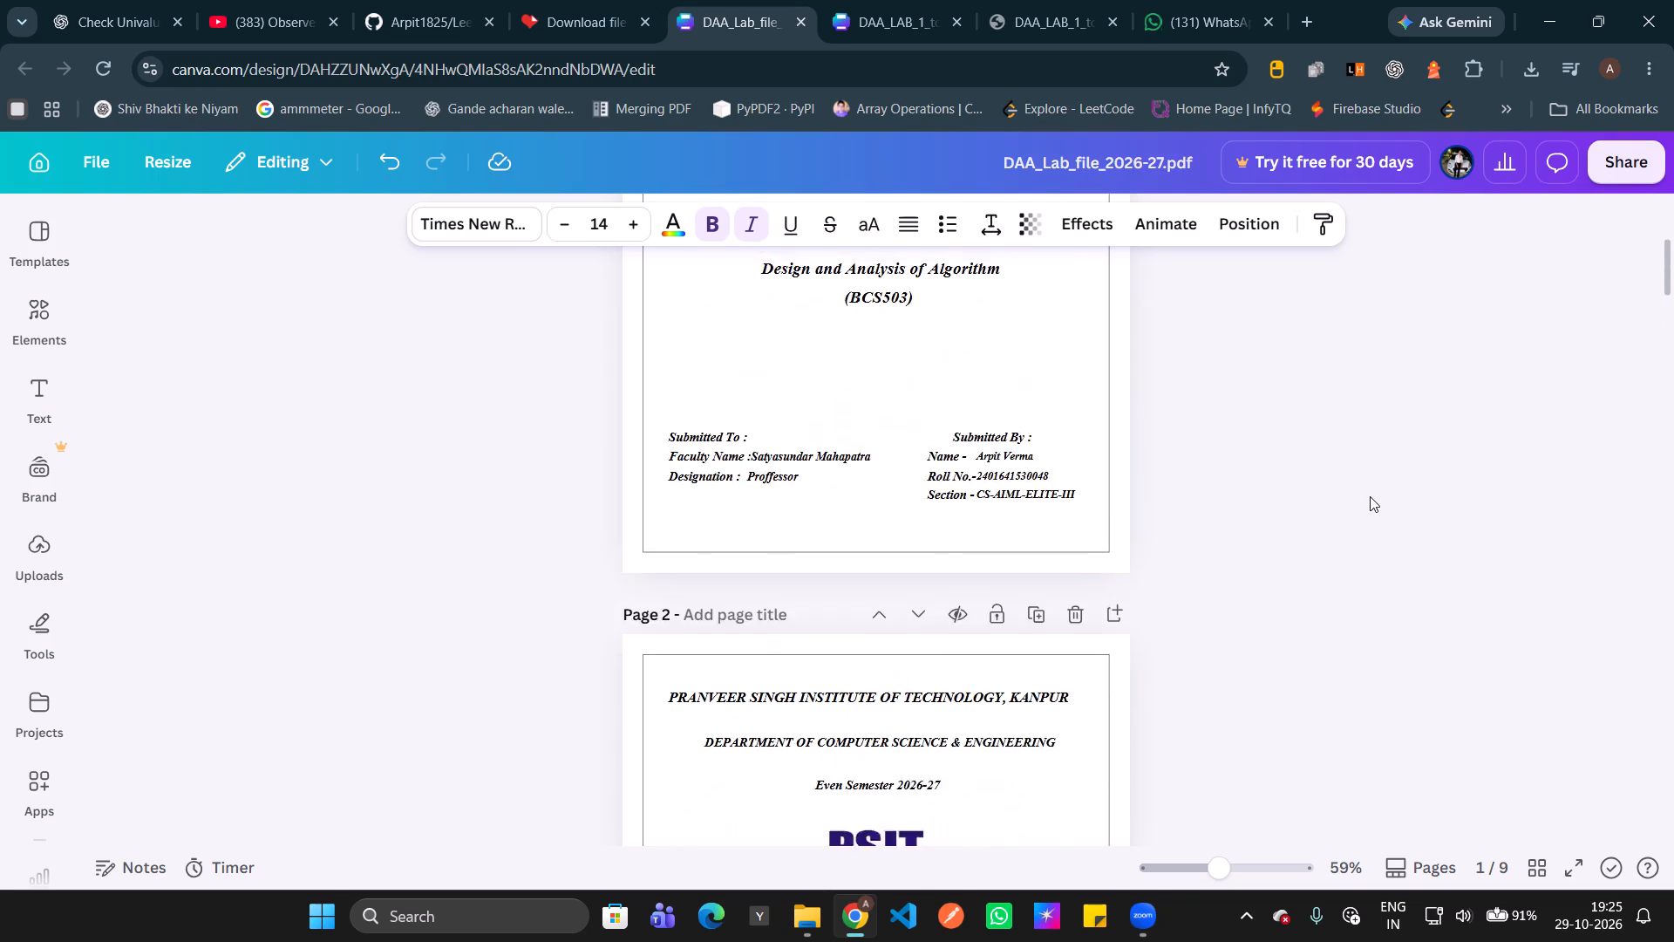
pyautogui.scroll(1, 1370, 496)
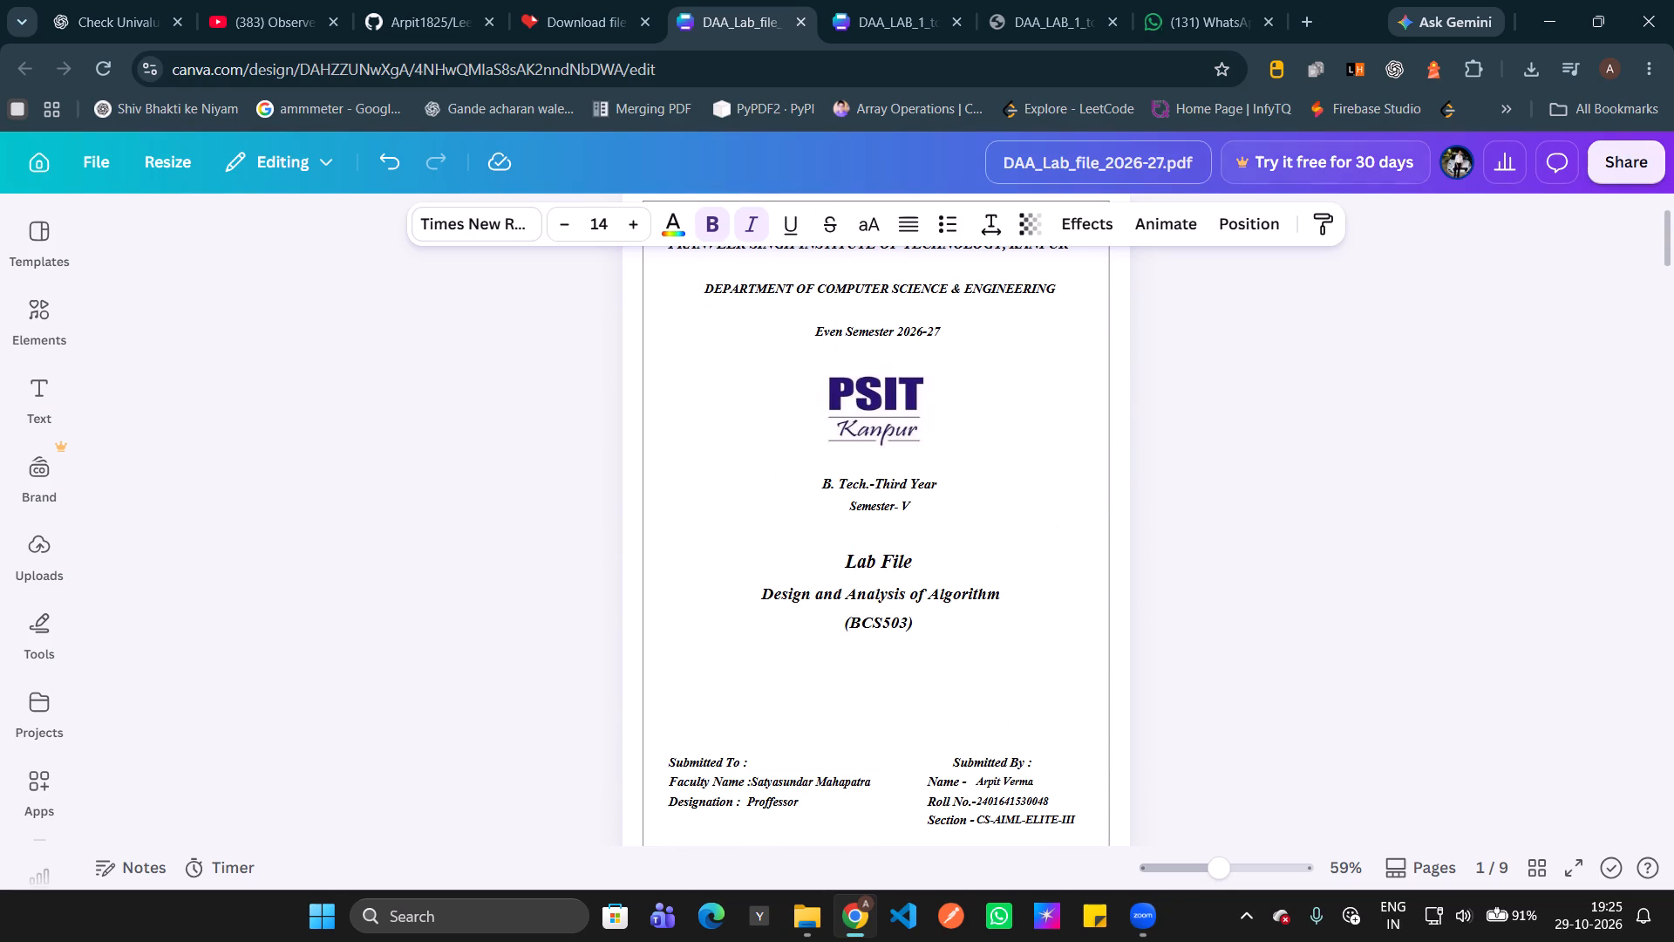
pyautogui.click(1115, 180)
pyautogui.click(1105, 173)
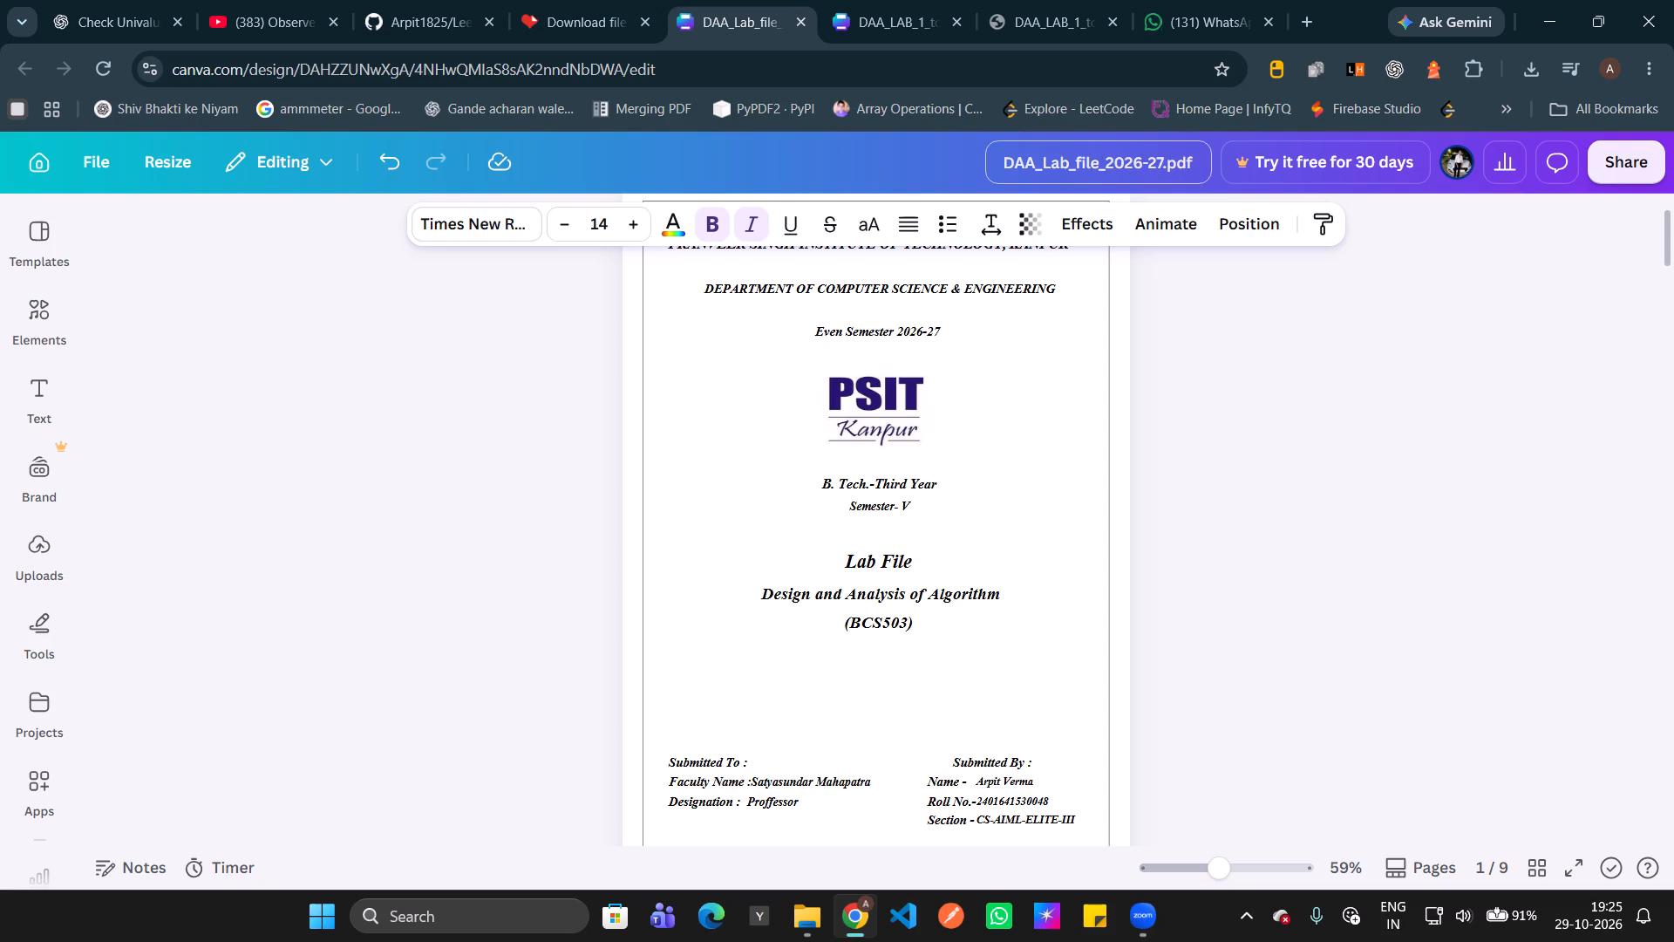
pyautogui.write('atyant')
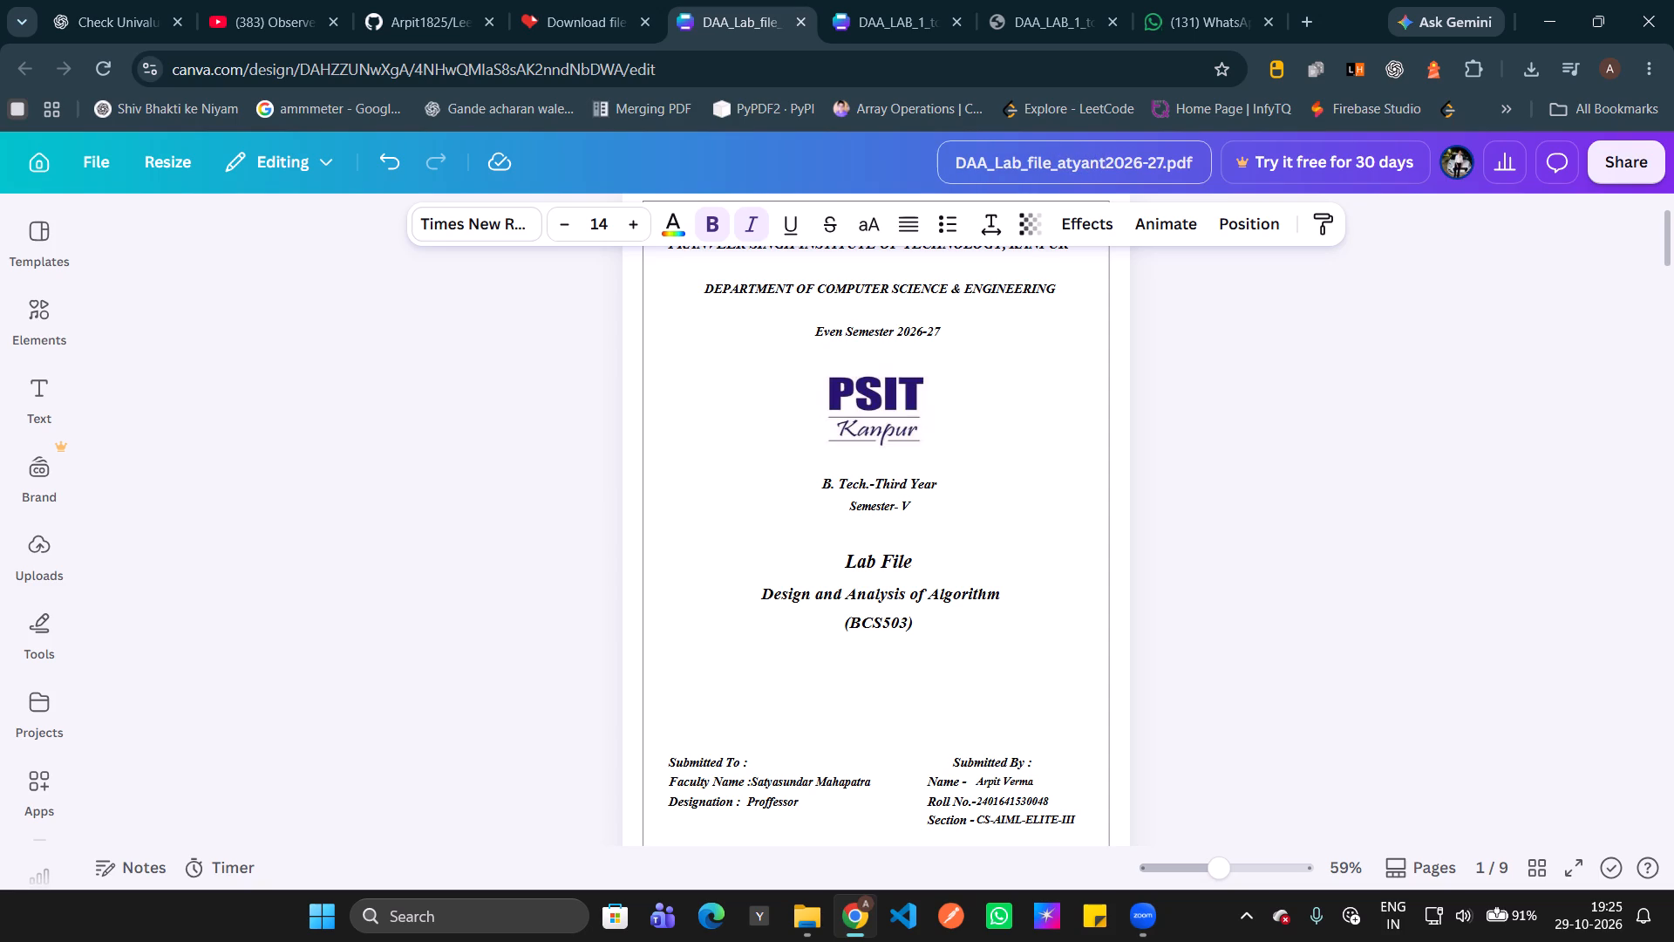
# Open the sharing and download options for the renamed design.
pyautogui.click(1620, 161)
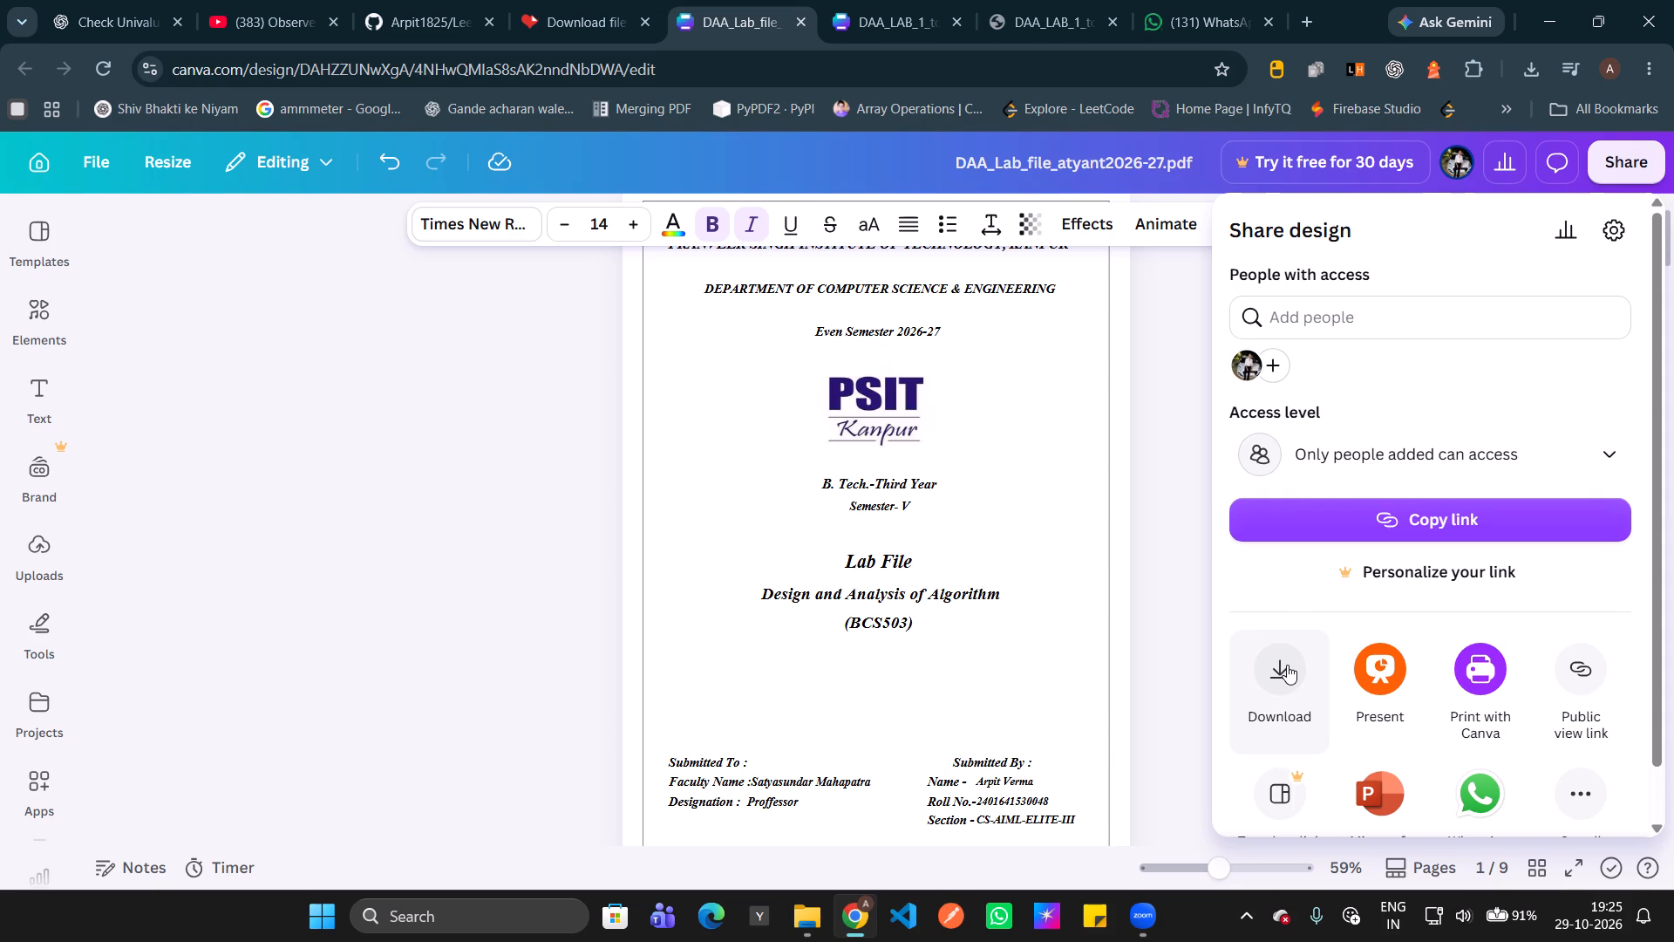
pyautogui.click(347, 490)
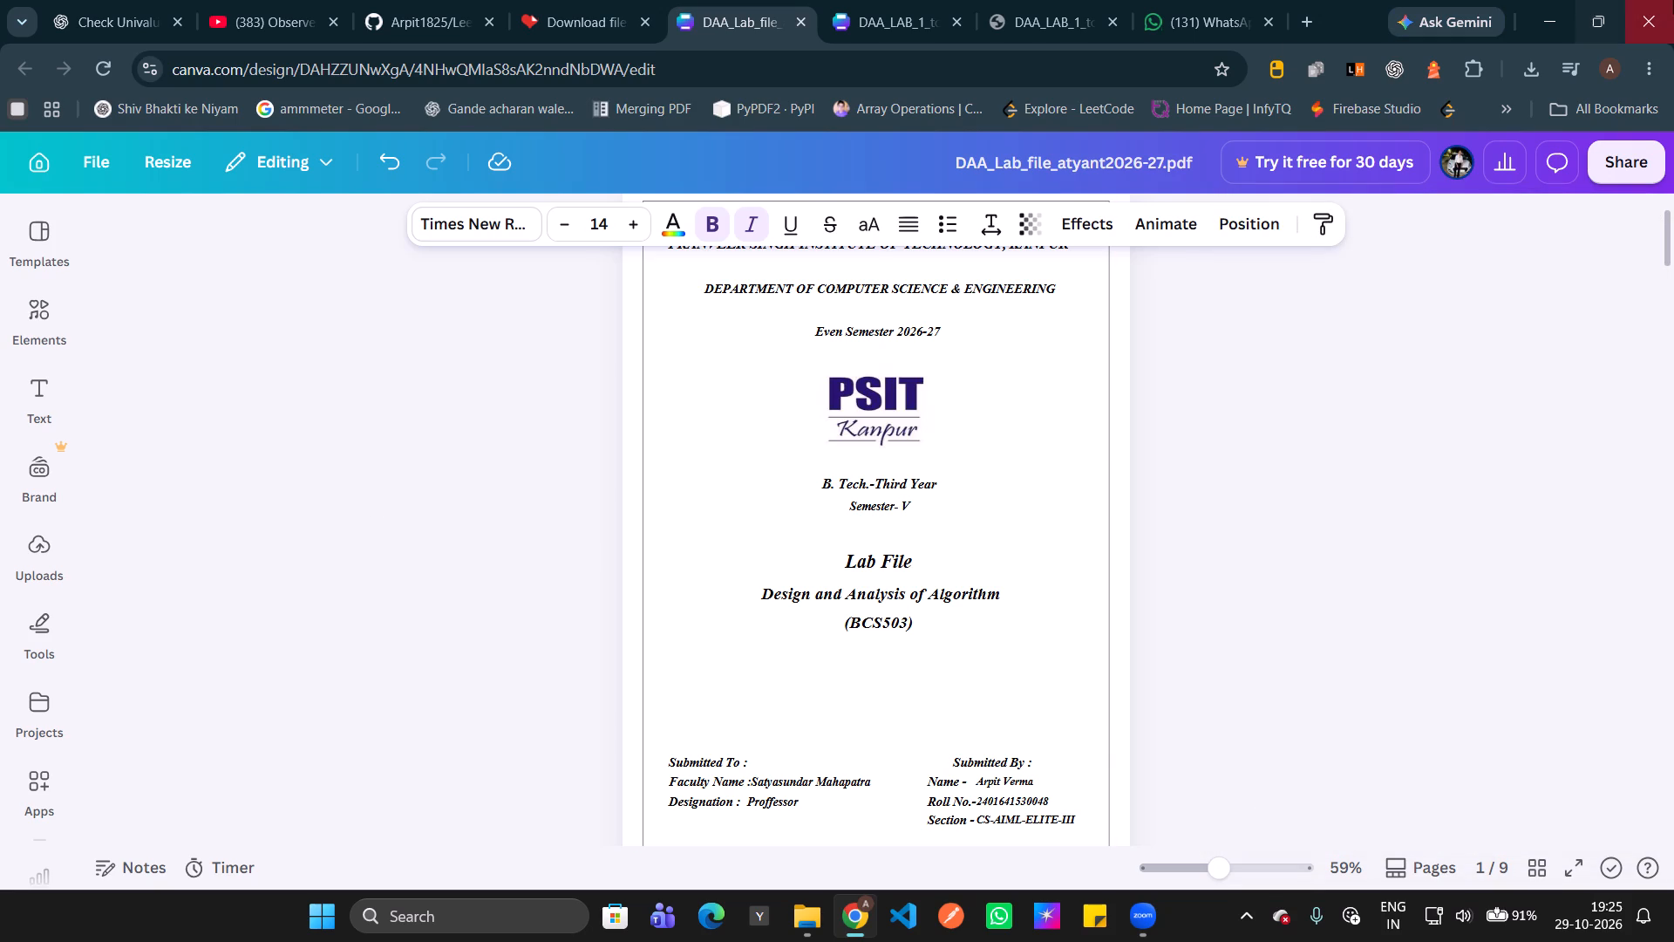
# Close the browser window.
pyautogui.click(1673, 0)
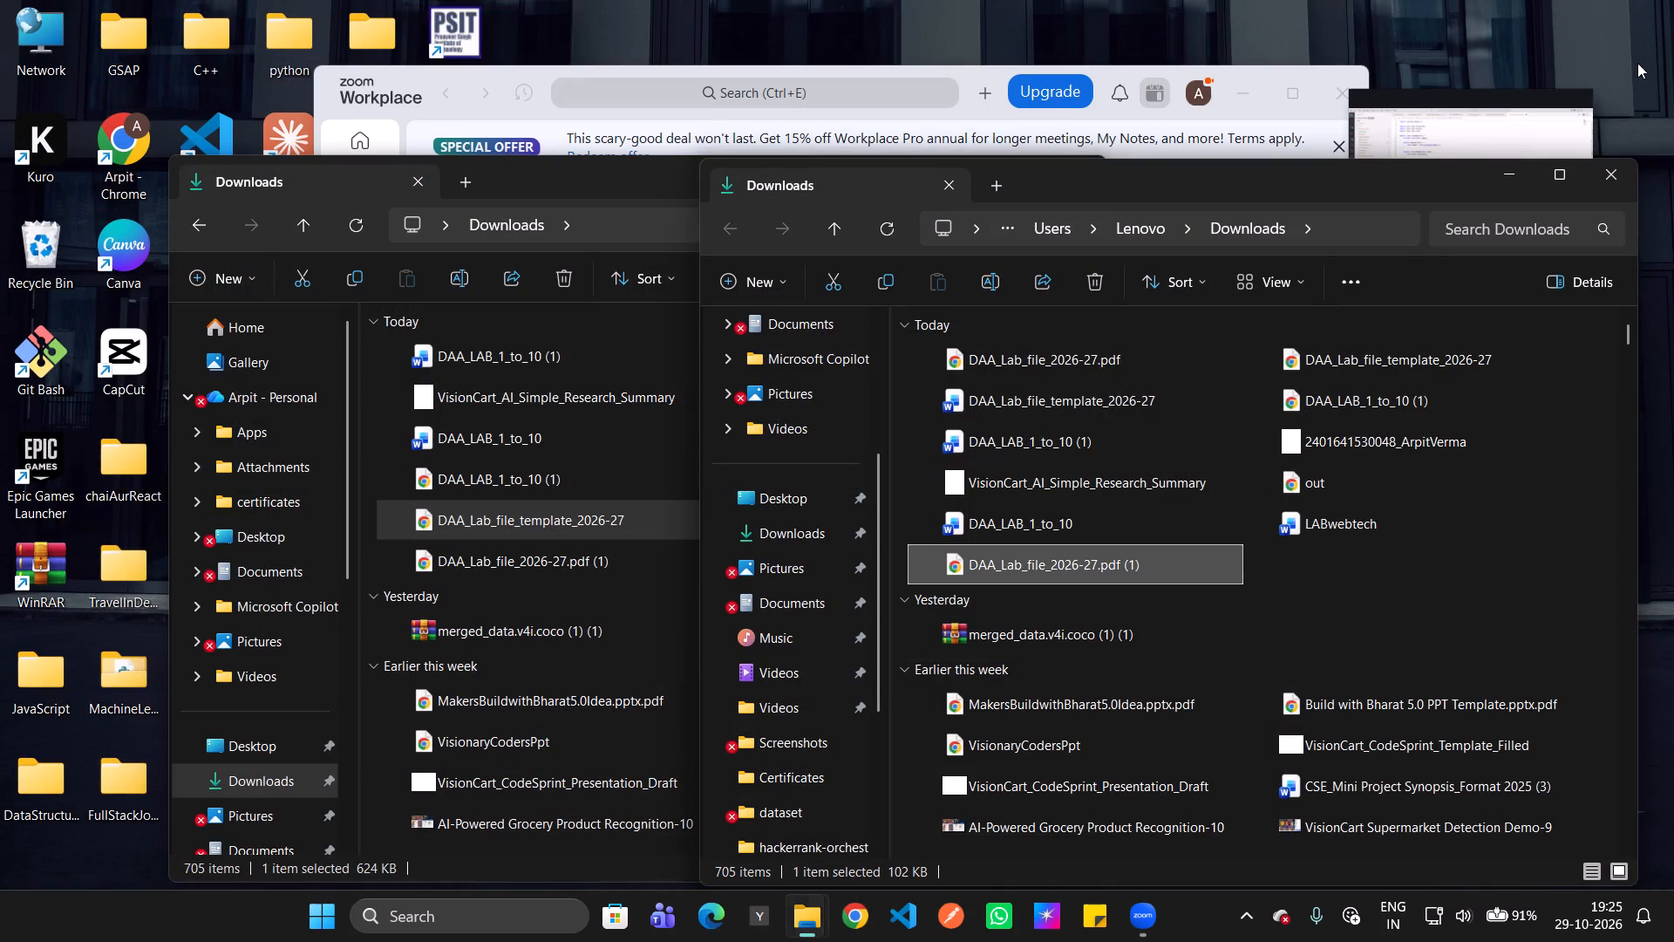
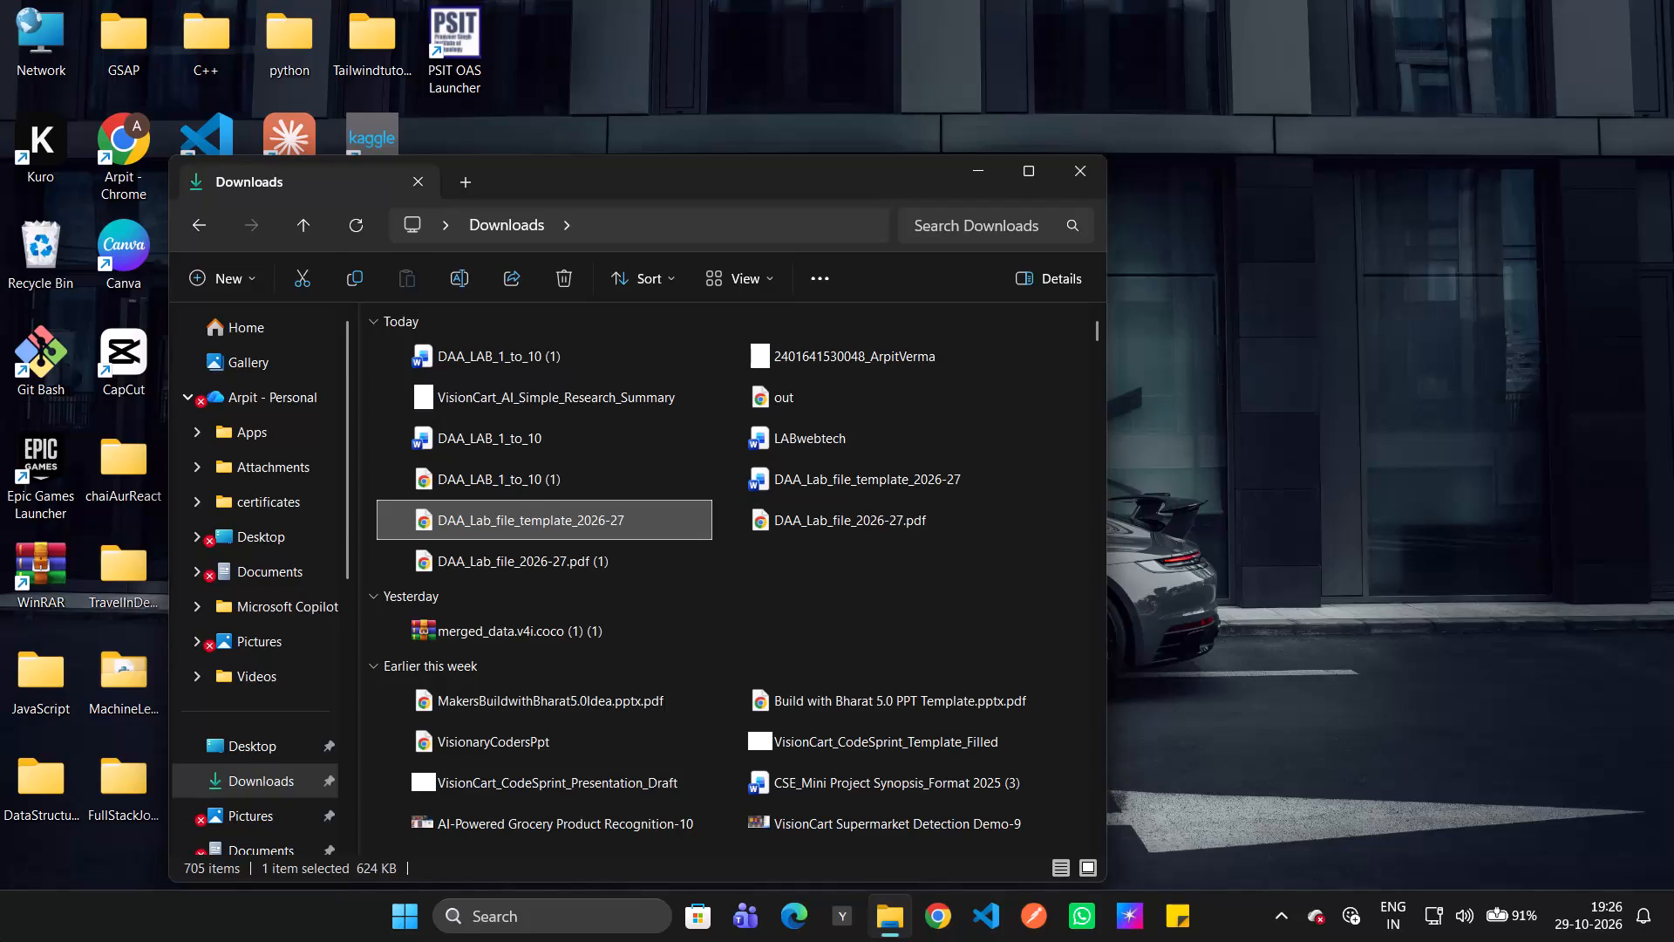
# Close the Downloads folder window.
pyautogui.press('F4')
# Shut down the computer from the Windows desktop.
pyautogui.hotkey('alt', 'F4')
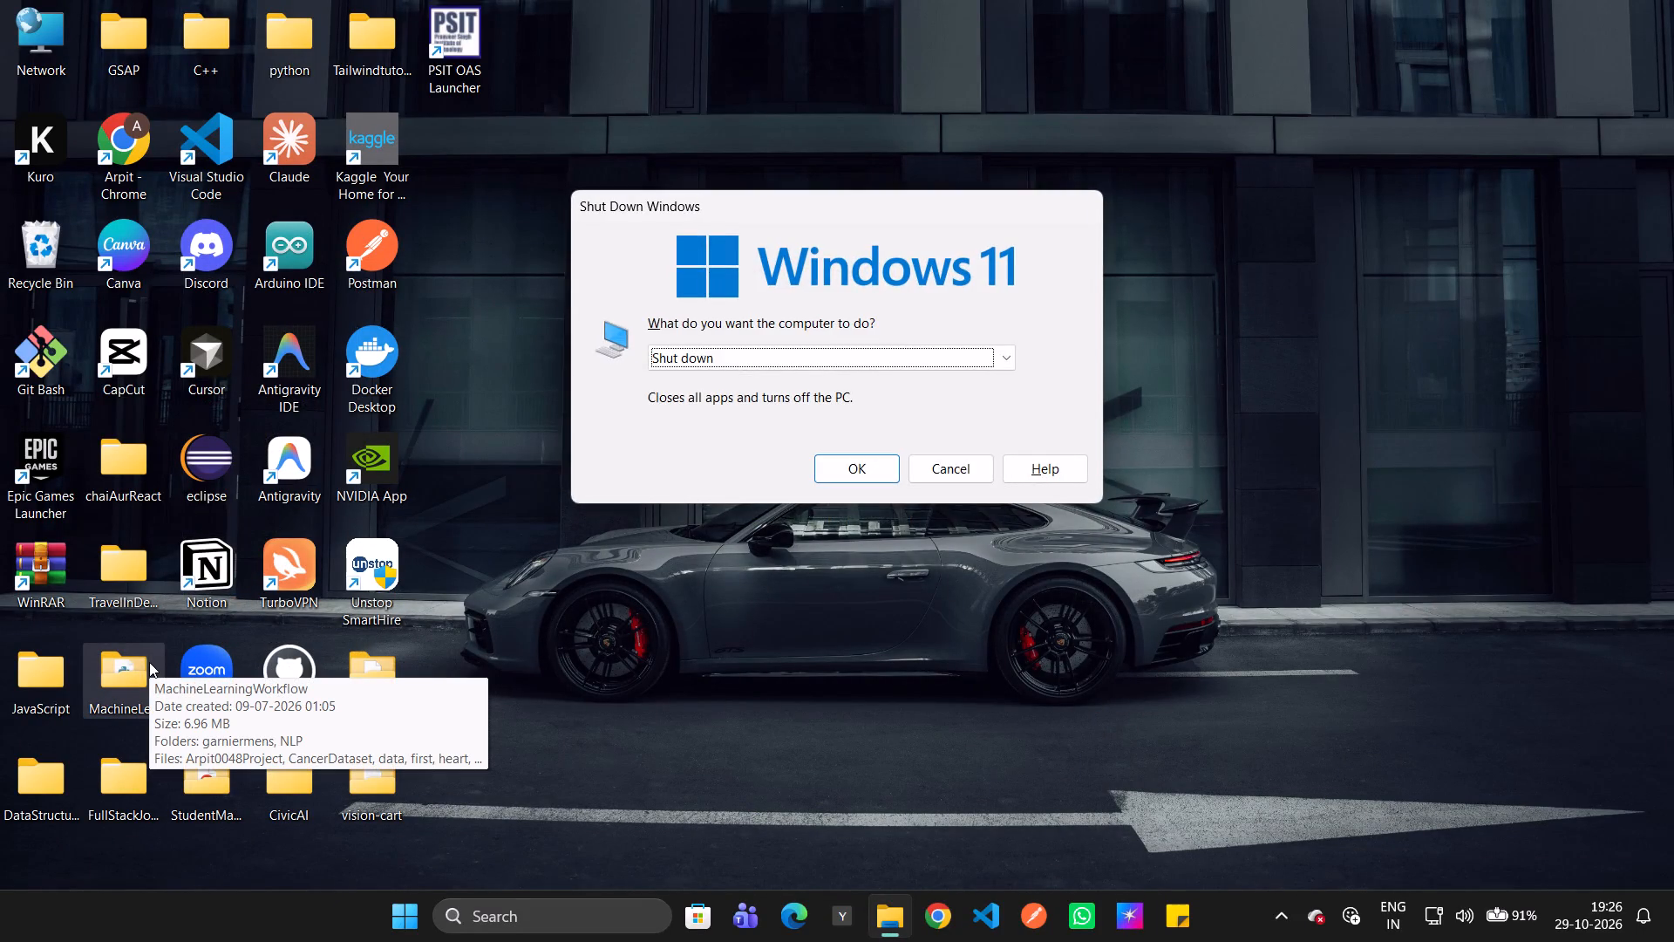
pyautogui.press('Return')
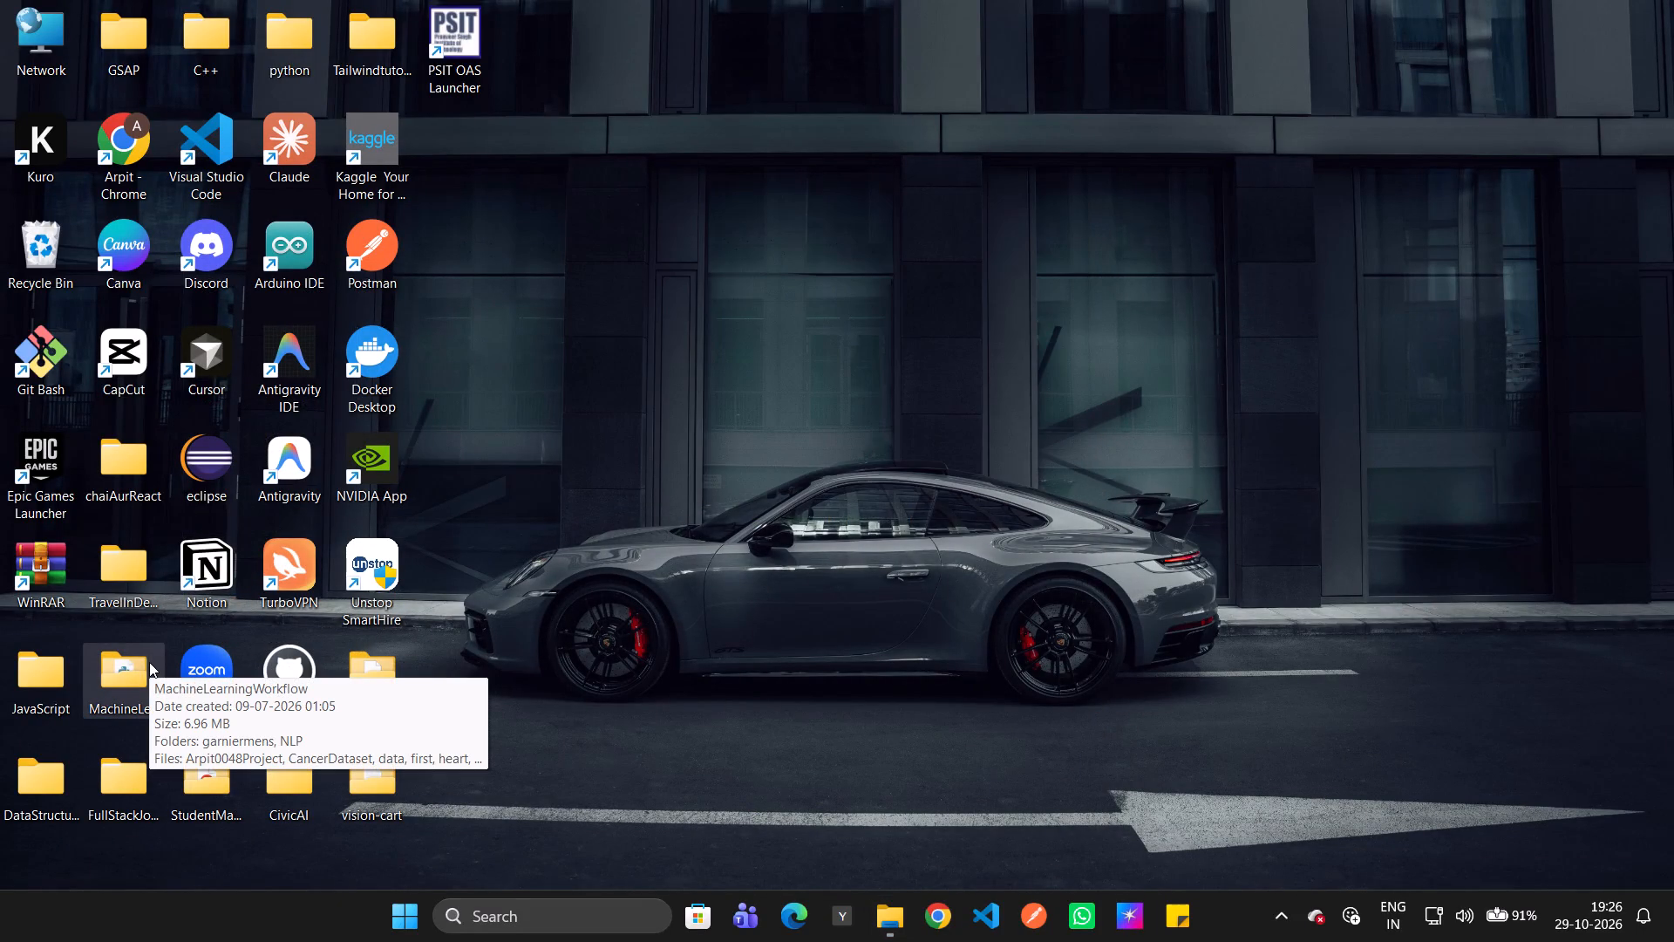